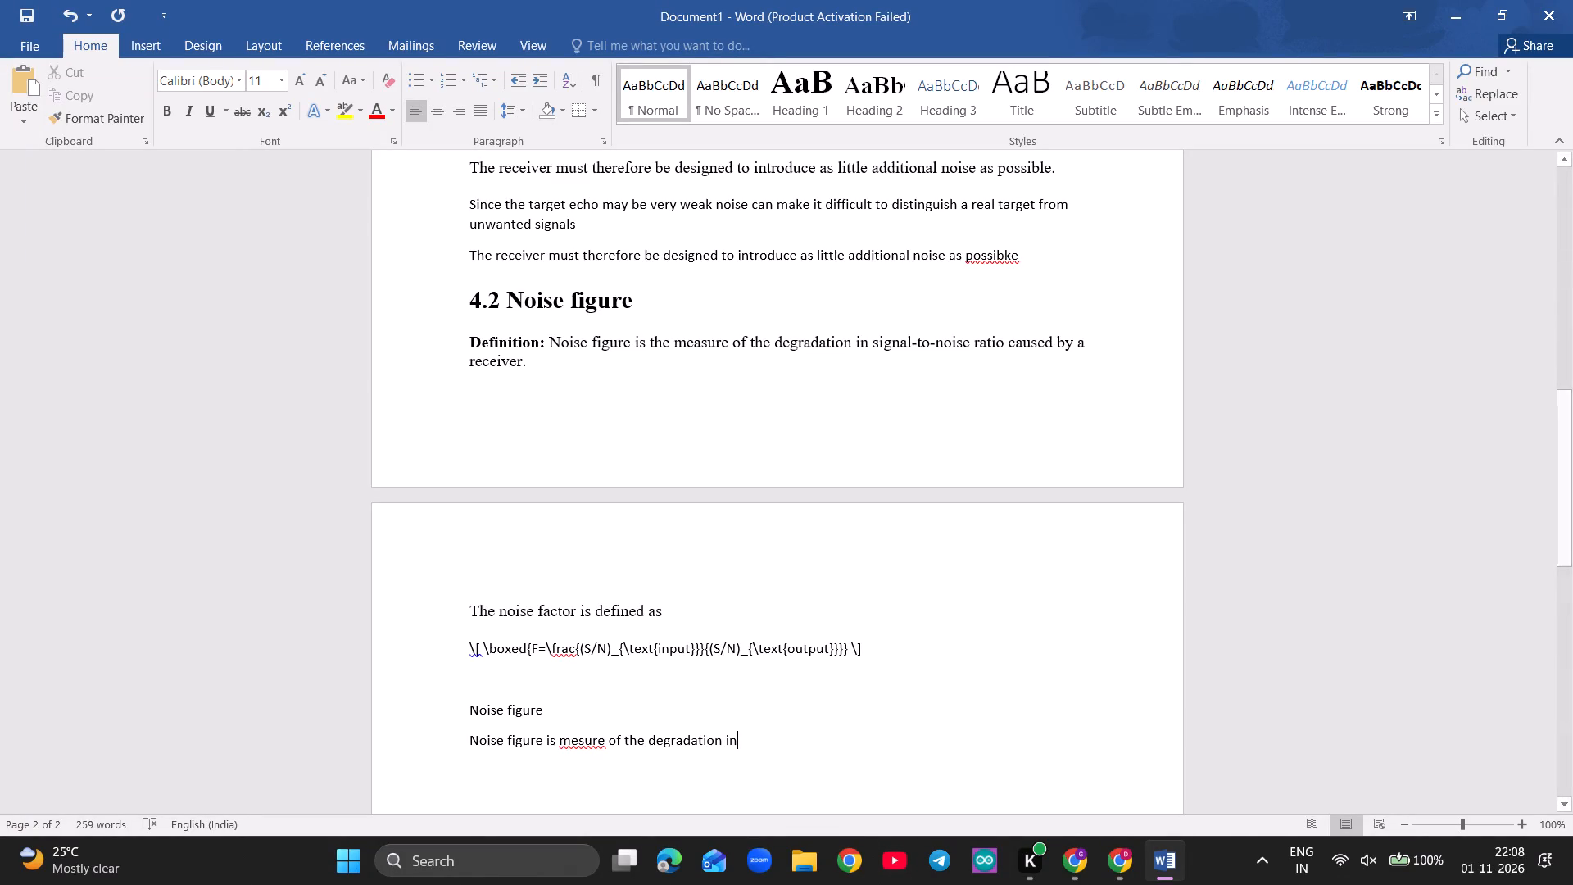
Continue the plain-text noise figure definition with "signal to noise ratio caused by a receiver".
key(space)
text(signal)
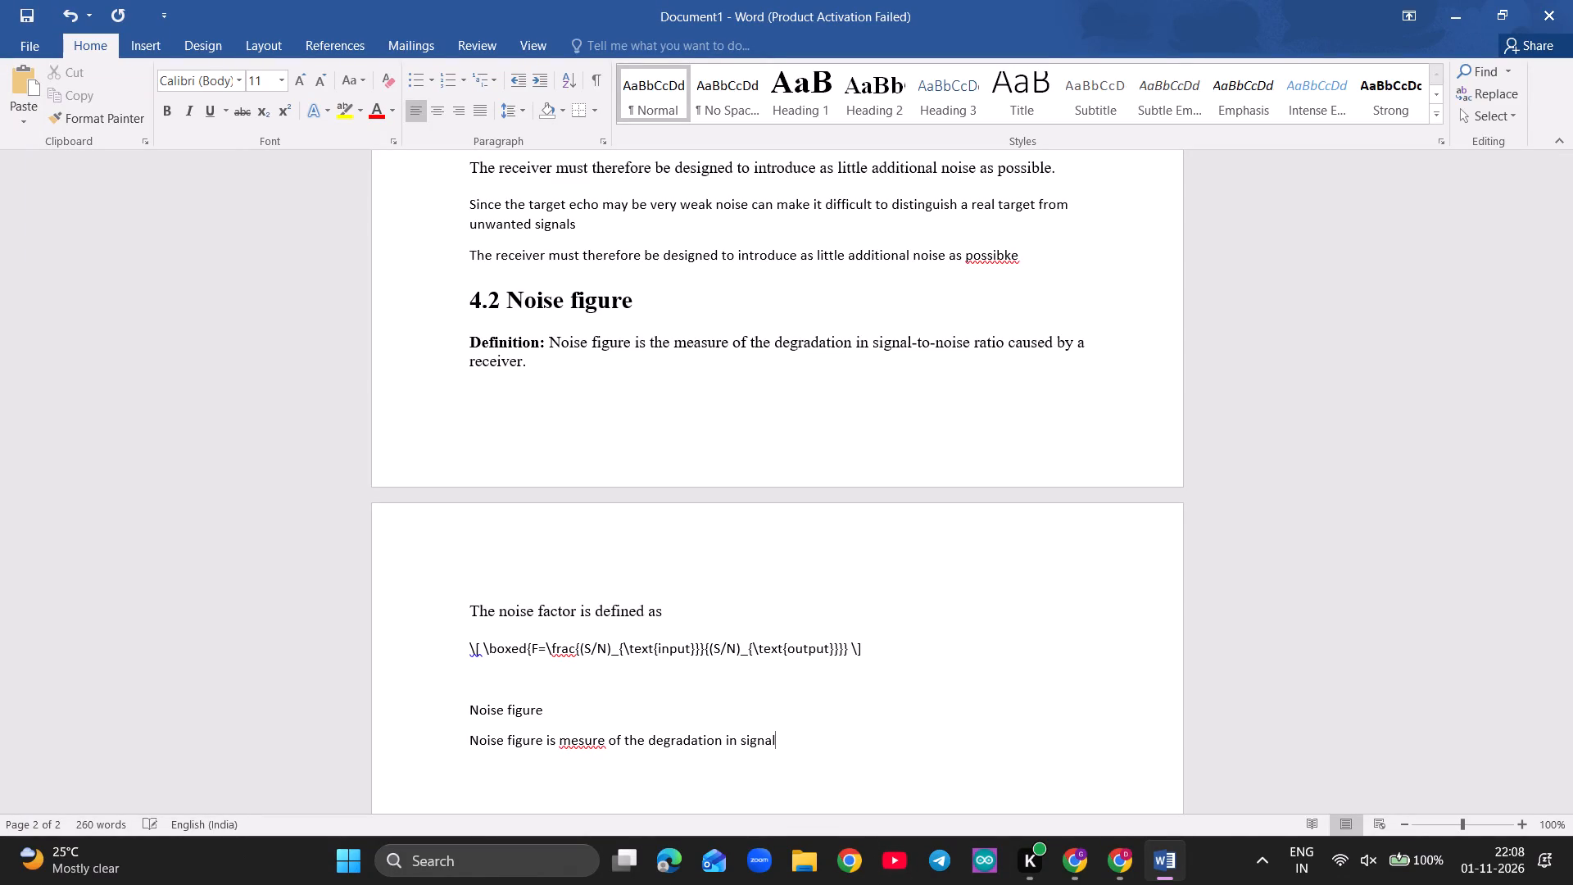
key(space)
text(to noise)
key(space)
text(ra)
text(tio)
key(space)
text(caused by t)
key(BackSpace)
text(a receiver)
key(space)
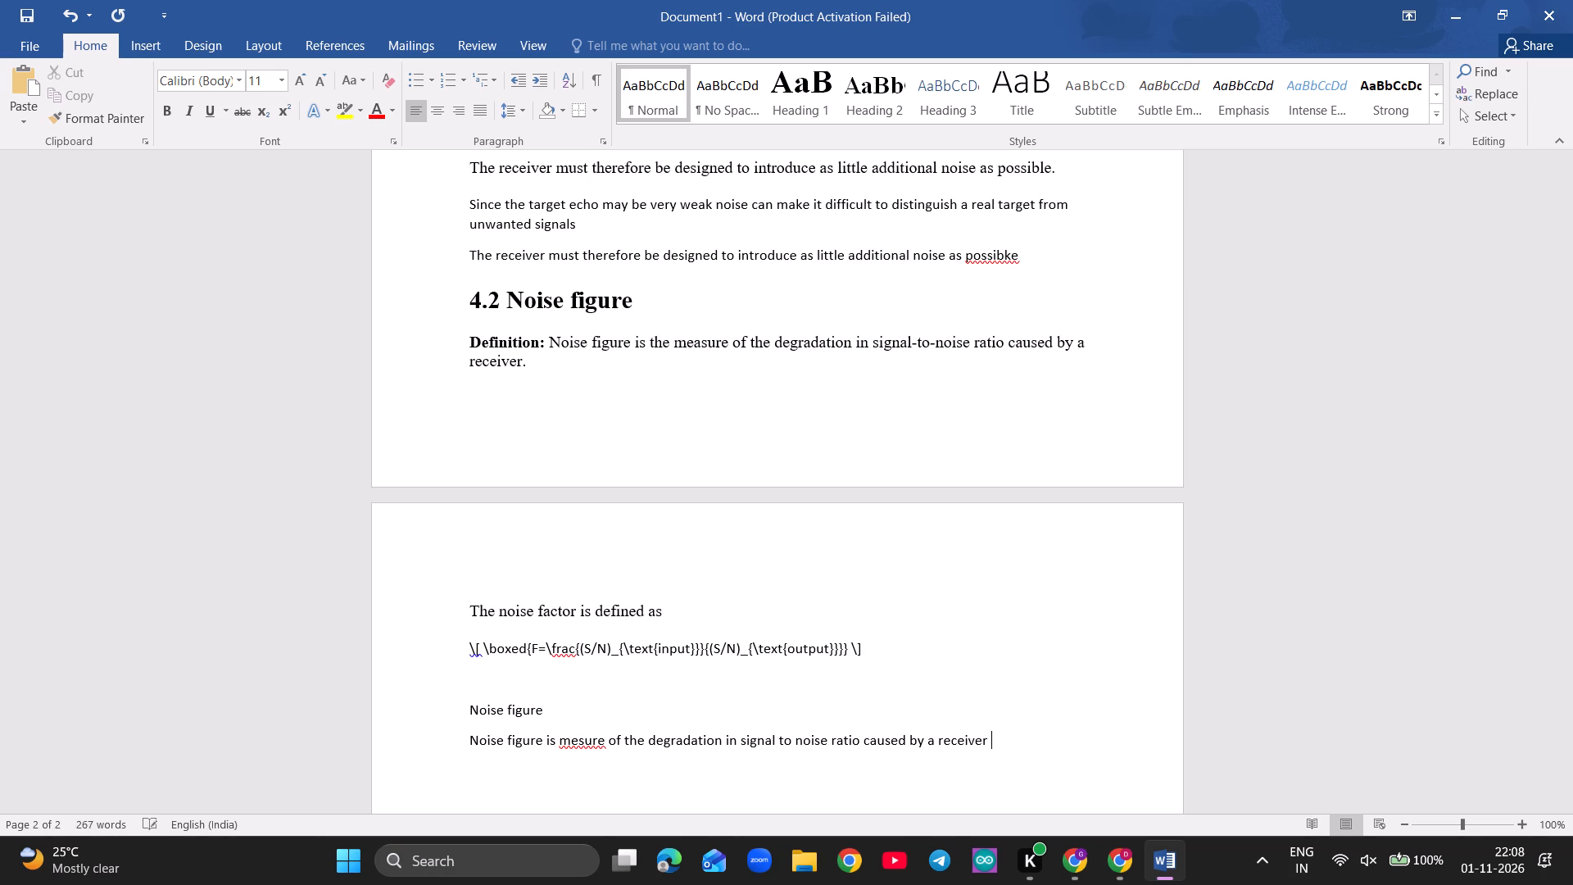
Append "snr ratio" to the end of the noise figure definition.
text(snr era)
key(BackSpace)
key(BackSpace)
key(BackSpace)
text(ration)
key(BackSpace)
Add the line "The noise factor is defined as" below the definition, followed by an unindented blank line.
key(Return)
text(the nosie)
key(space)
key(BackSpace)
key(BackSpace)
key(BackSpace)
key(BackSpace)
text(ise factor is defined as)
key(space)
key(Return)
key(Tab)
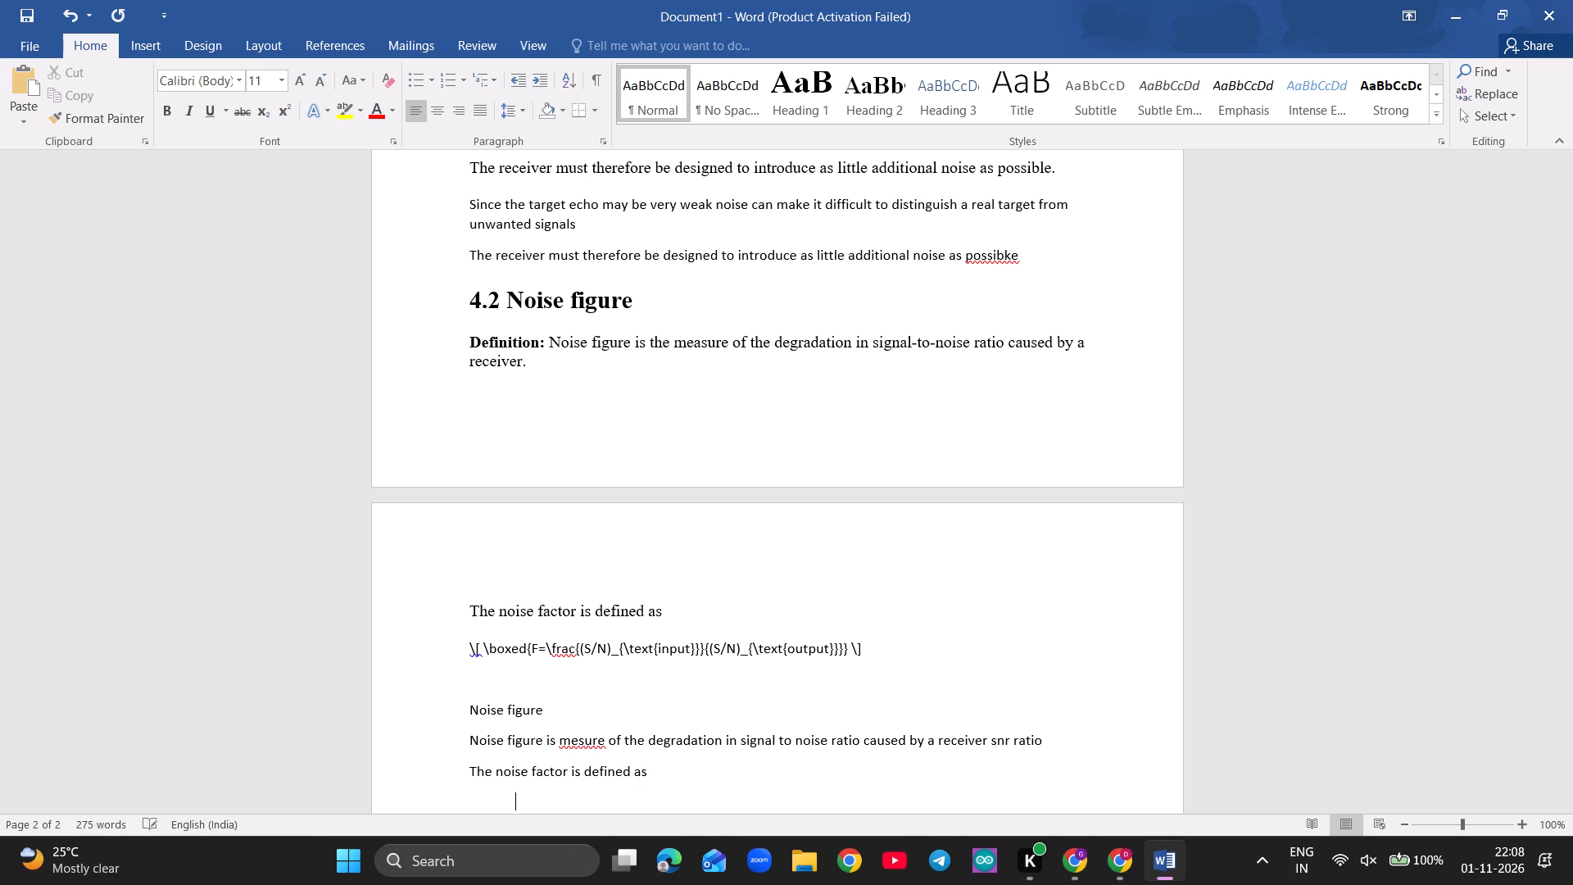
key(ctrl+z)
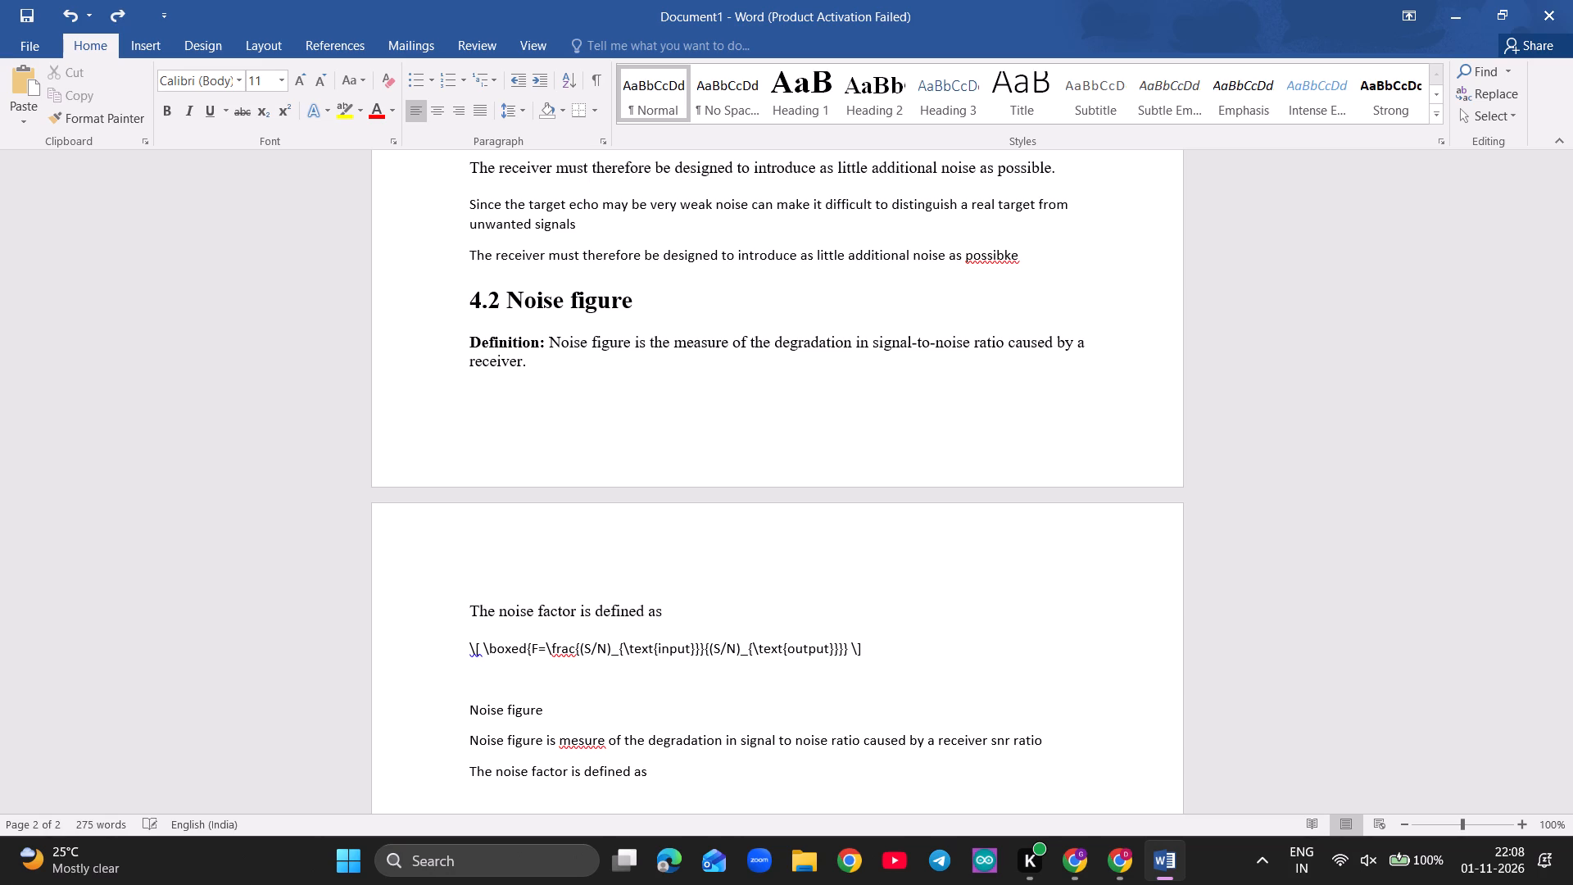
Check the noise factor formula in ChatGPT and begin the formula line in Word with "F=".
key(alt+Tab)
click(793, 697)
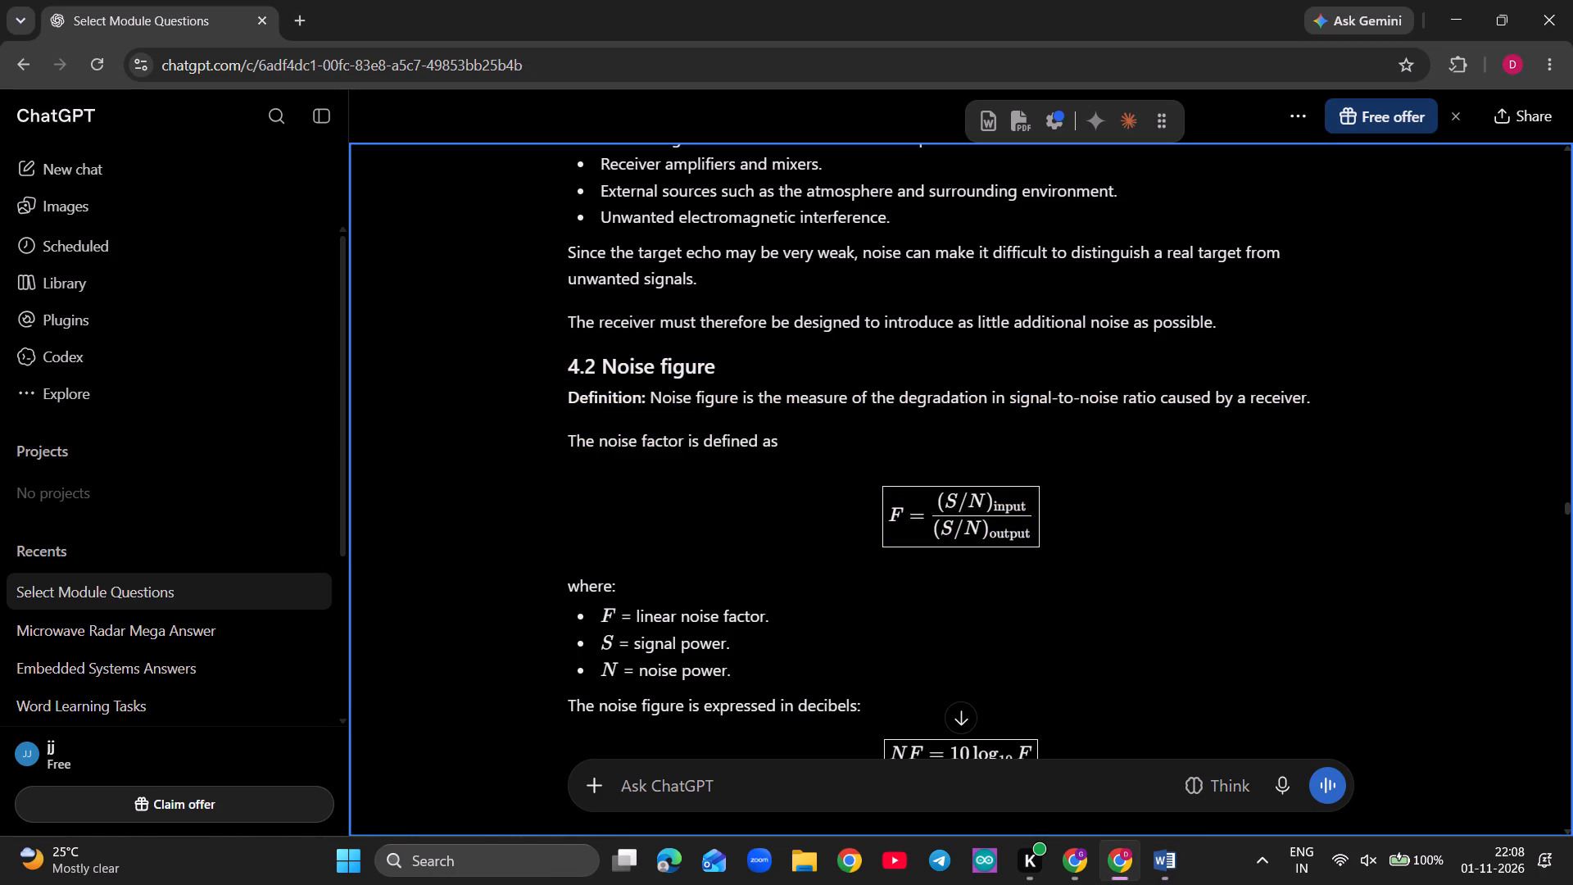
key(alt+Tab)
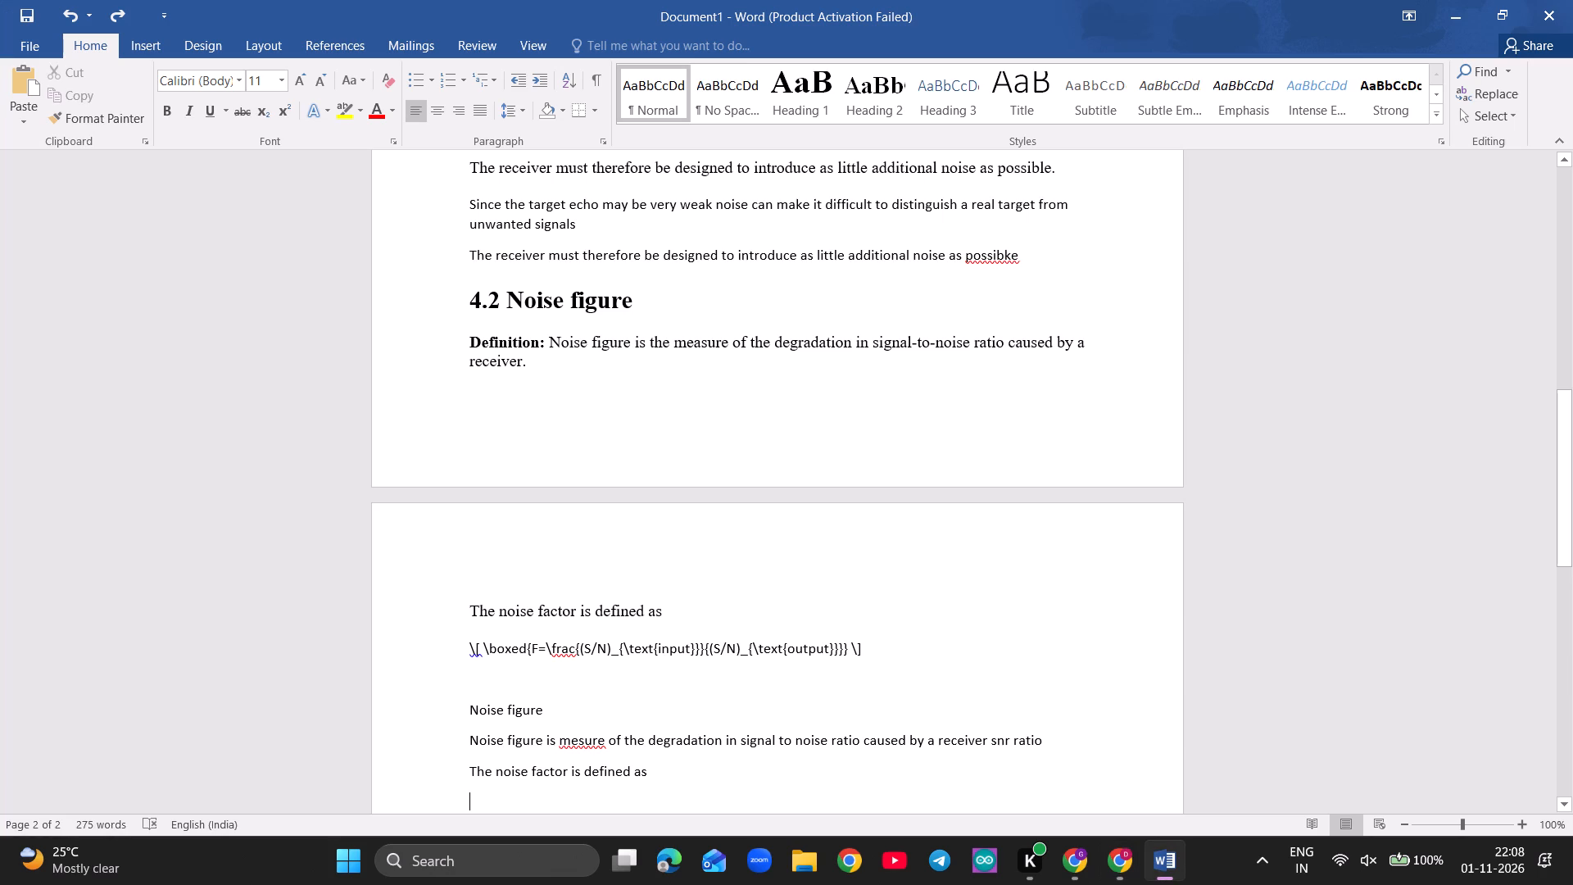
text(F=)
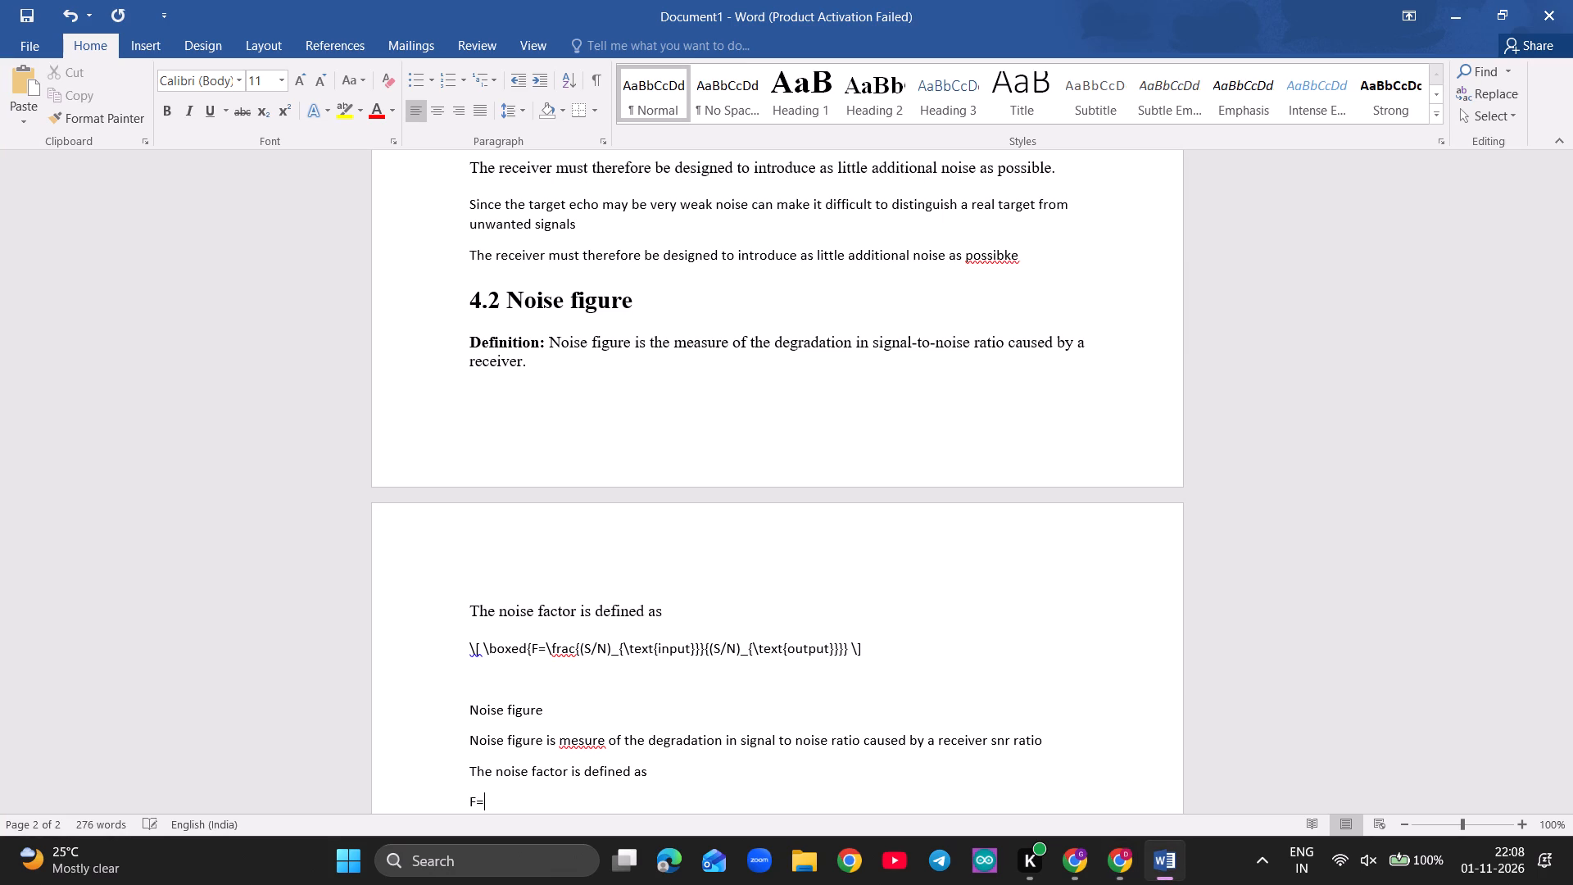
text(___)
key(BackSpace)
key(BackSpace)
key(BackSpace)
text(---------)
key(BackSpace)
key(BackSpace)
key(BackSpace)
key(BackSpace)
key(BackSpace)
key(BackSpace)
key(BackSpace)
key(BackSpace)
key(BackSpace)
Enter the formula's numerator as "(S/n)input" after the equals sign.
key(shift+s)
key(slash)
key(n)
key(shift+parenright)
key(Left)
key(Left)
key(Left)
key(Left)
key(shift+parenleft)
key(Right)
key(Right)
key(Right)
key(Right)
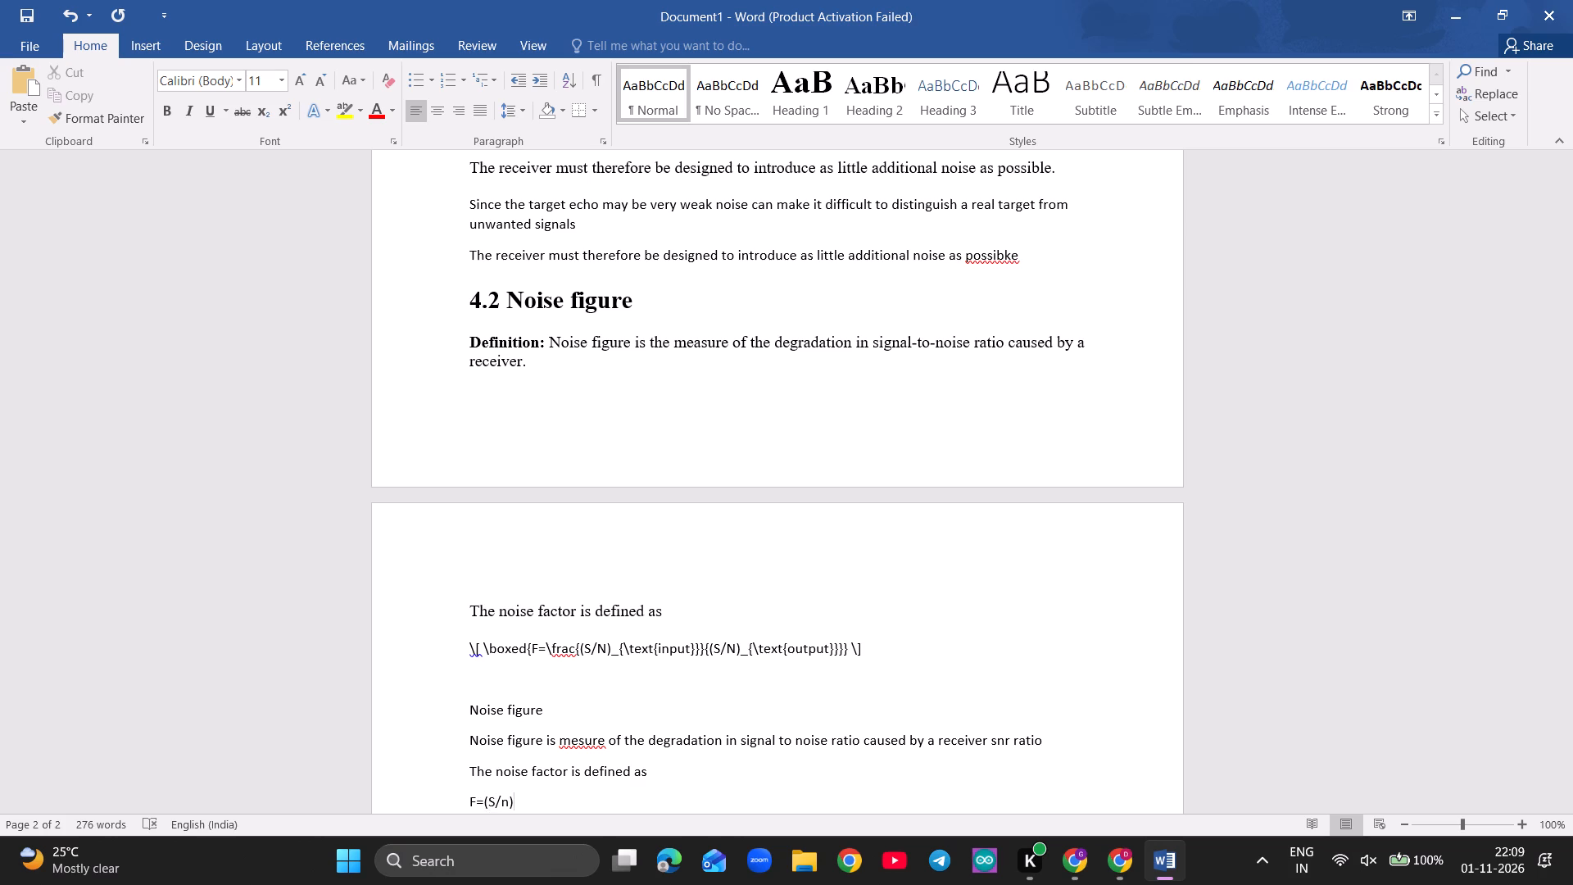
text(input)
key(space)
Complete the noise factor formula with a slash and the denominator "(S/N)output".
key(shift+question)
key(BackSpace)
text(/)
key(space)
text(())
key(Left)
key(shift+s)
text(/N)
key(Right)
text(output)
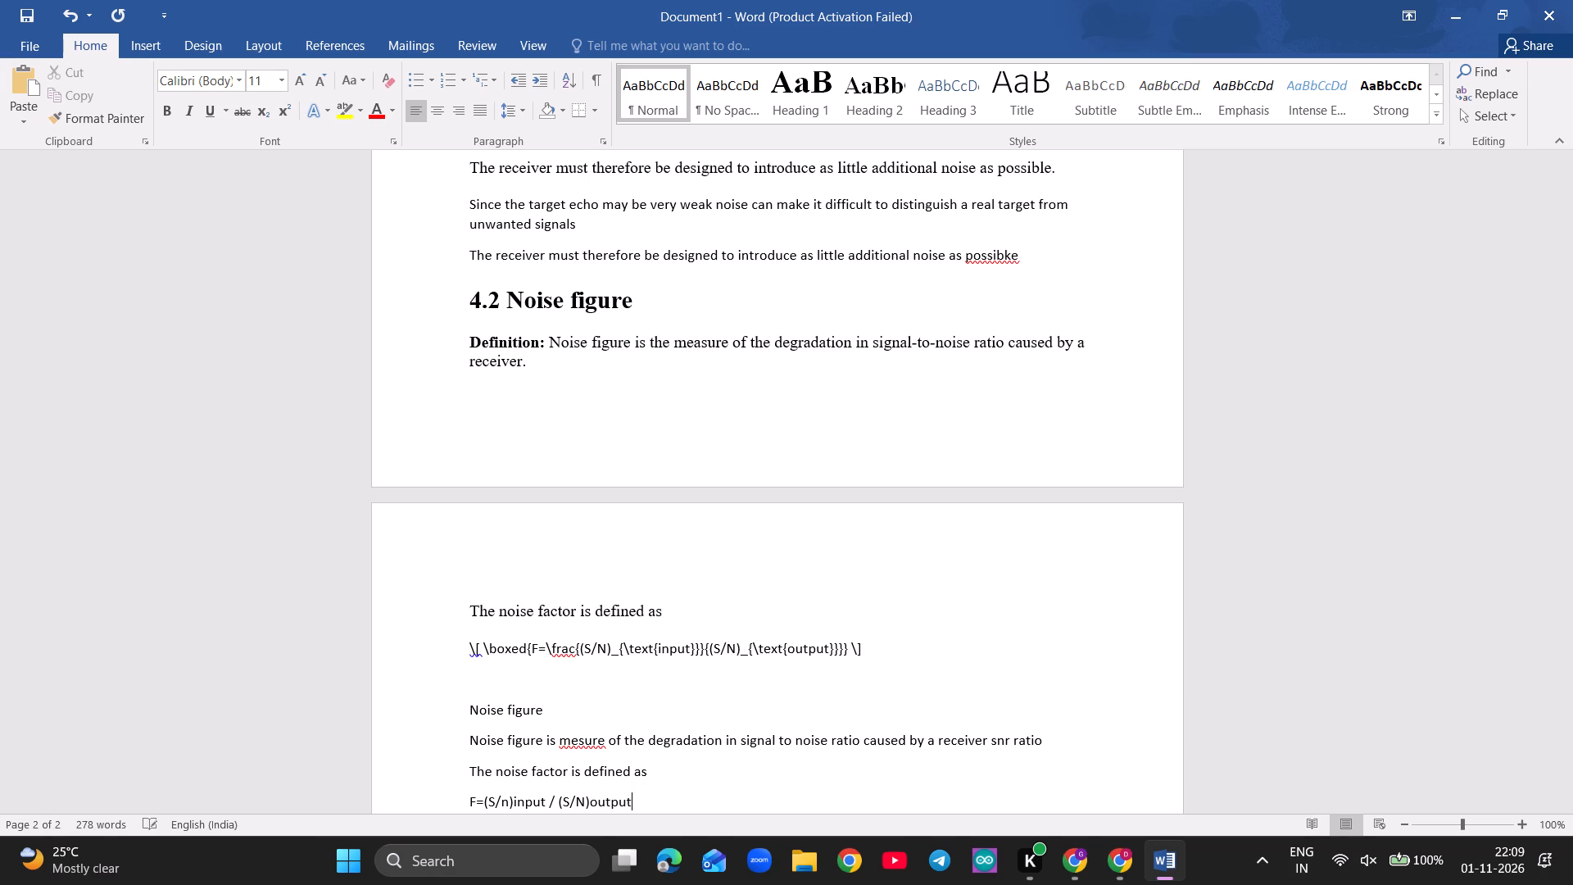
Copy ChatGPT's practical-receiver paragraph and the bold "Lower noise figure means better receiver performance." line, and paste them below the formula in Word.
key(alt+Tab)
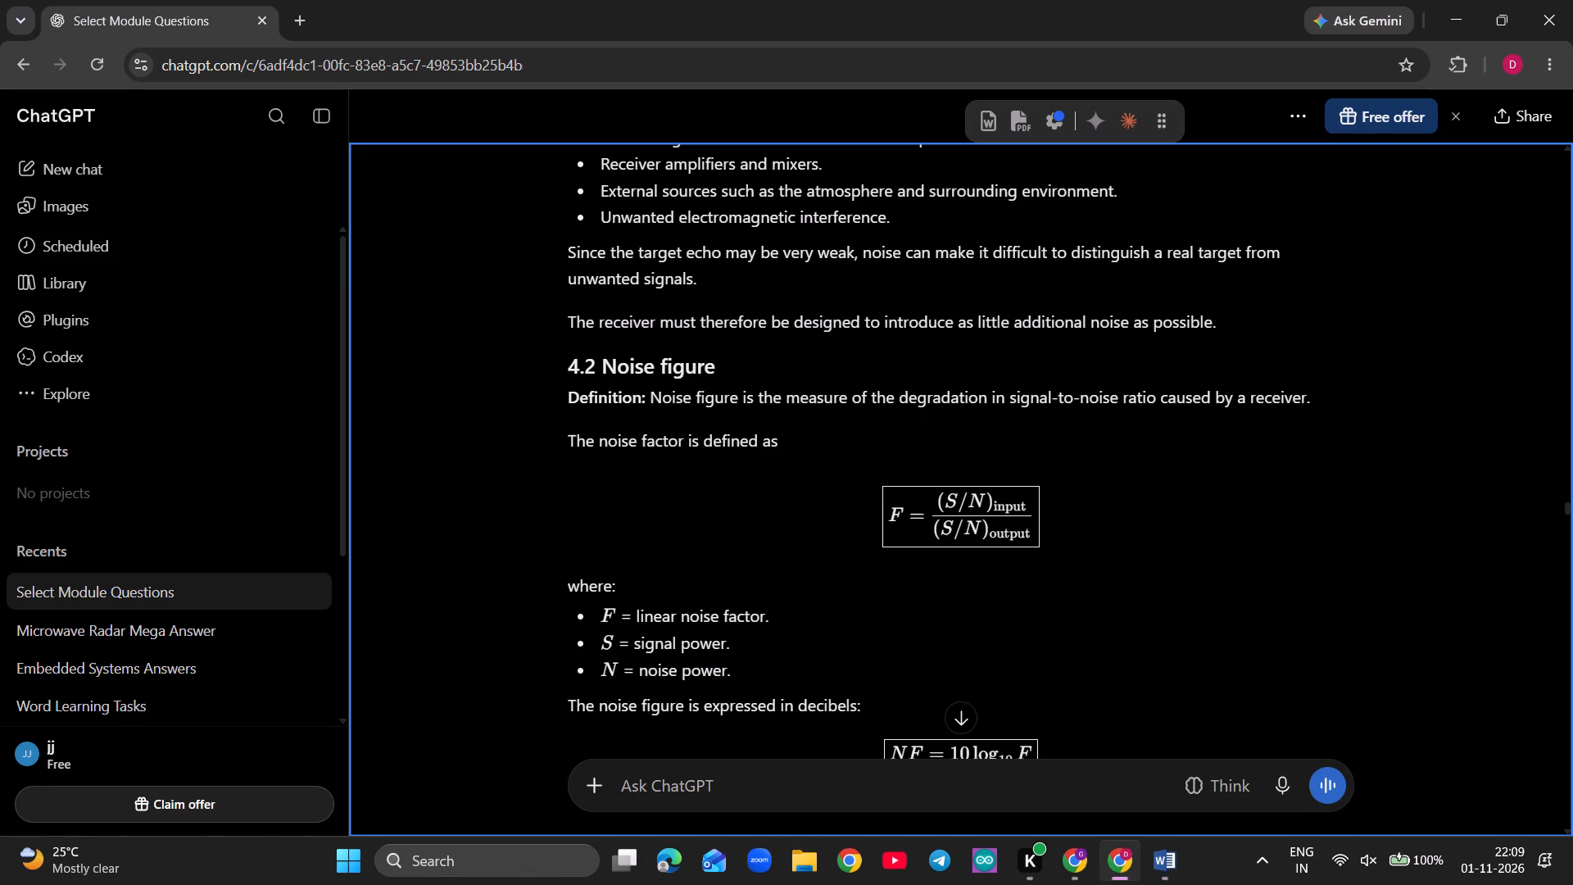
scroll(793, 697, down, 2)
click(793, 697)
scroll(793, 697, down, 2)
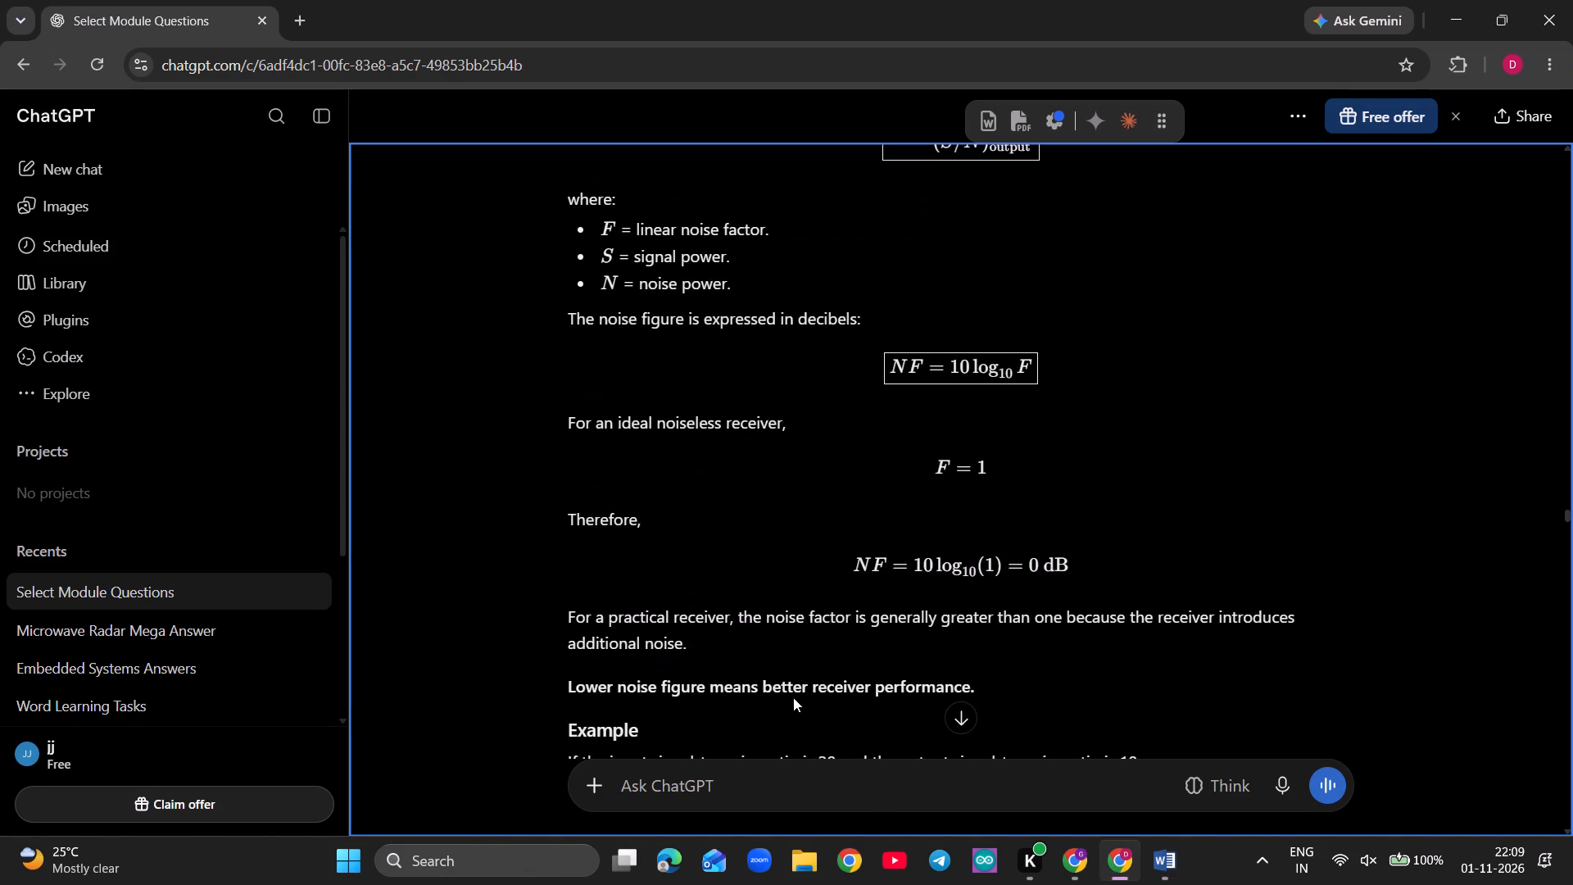
scroll(793, 697, down, 1)
scroll(614, 575, down, 1)
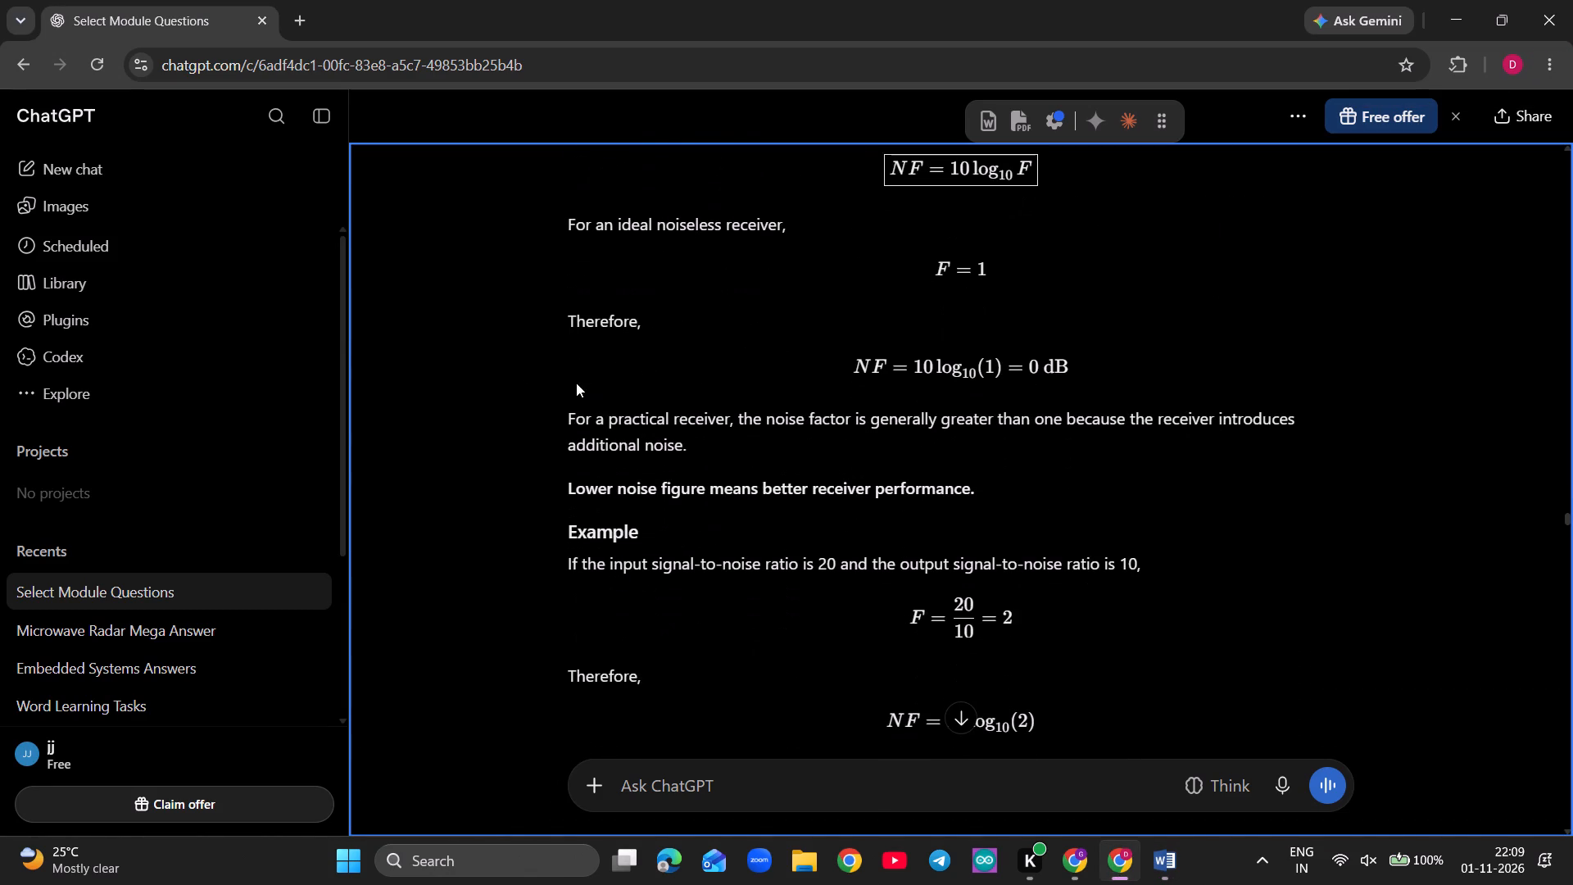
drag(577, 420, 686, 456)
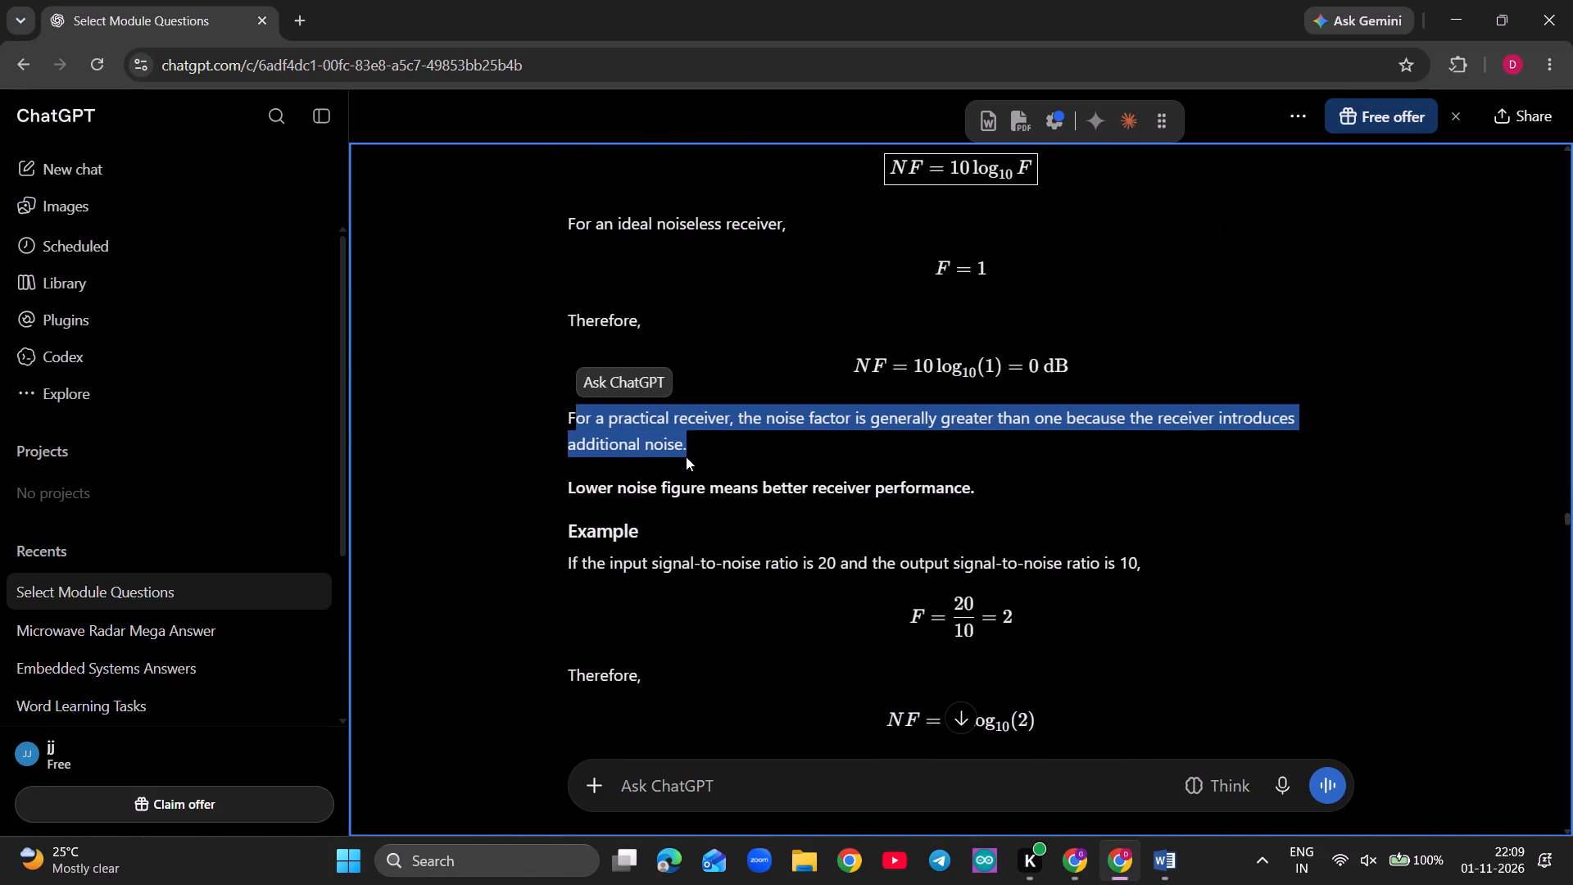
click(686, 456)
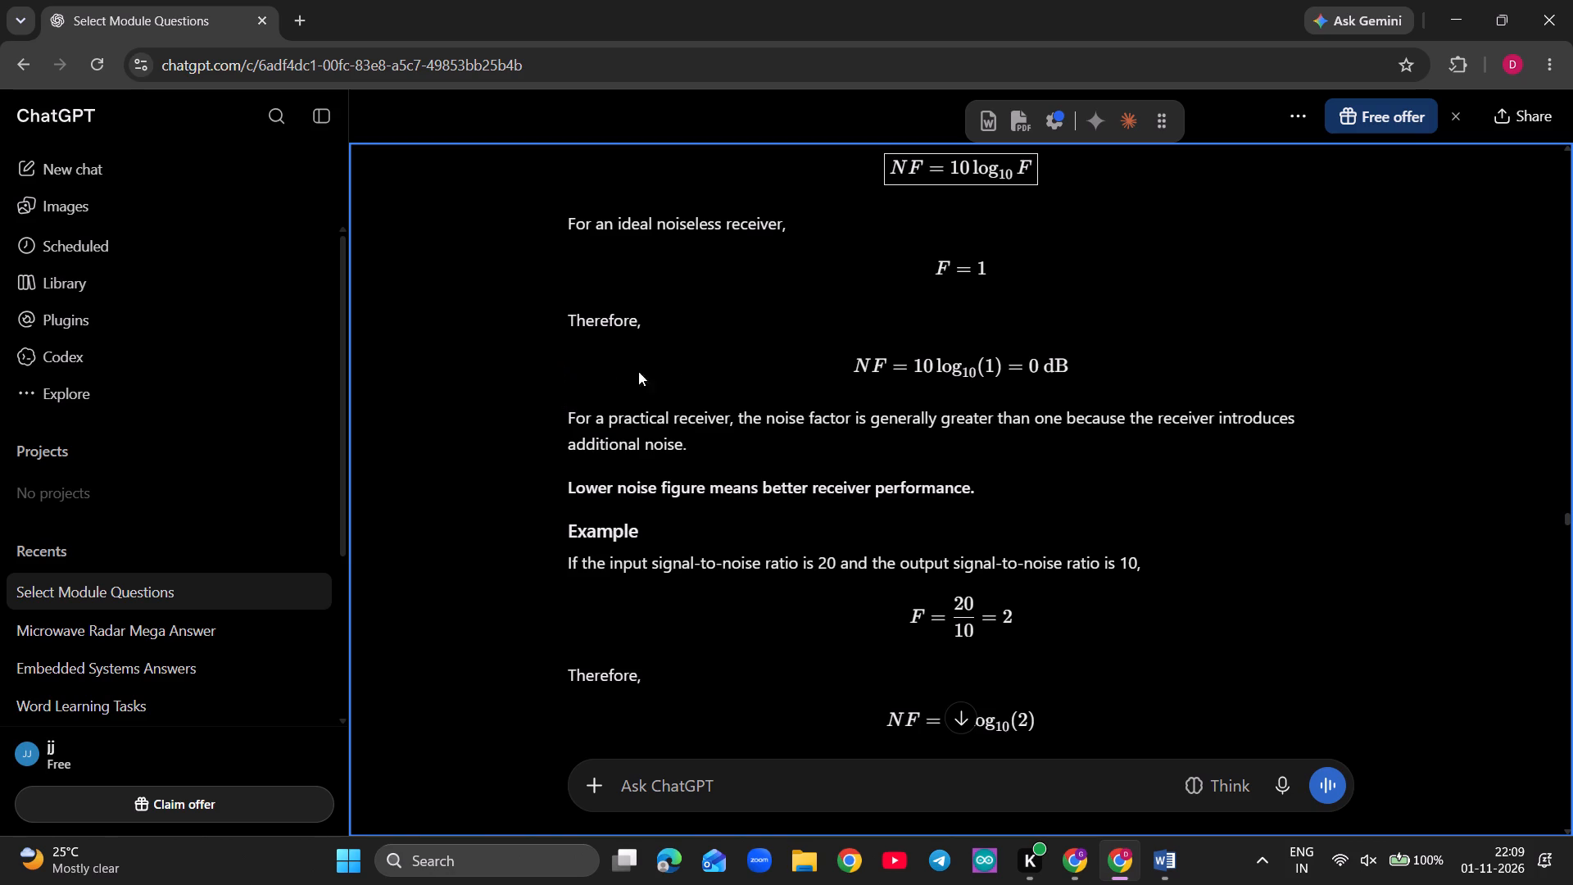
drag(562, 410, 698, 448)
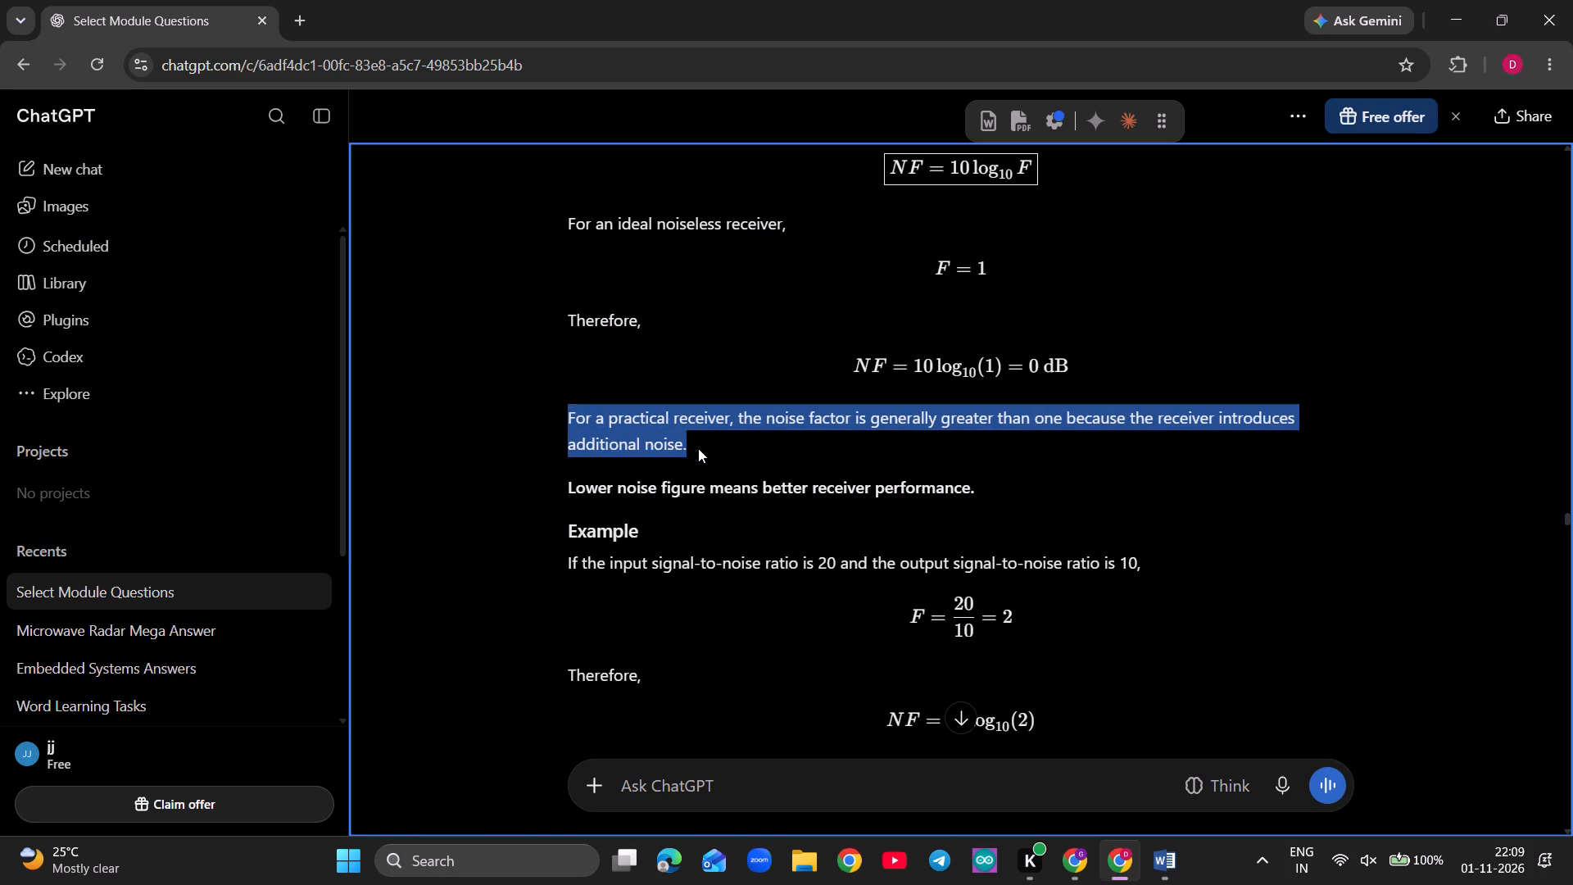
drag(698, 448, 1059, 480)
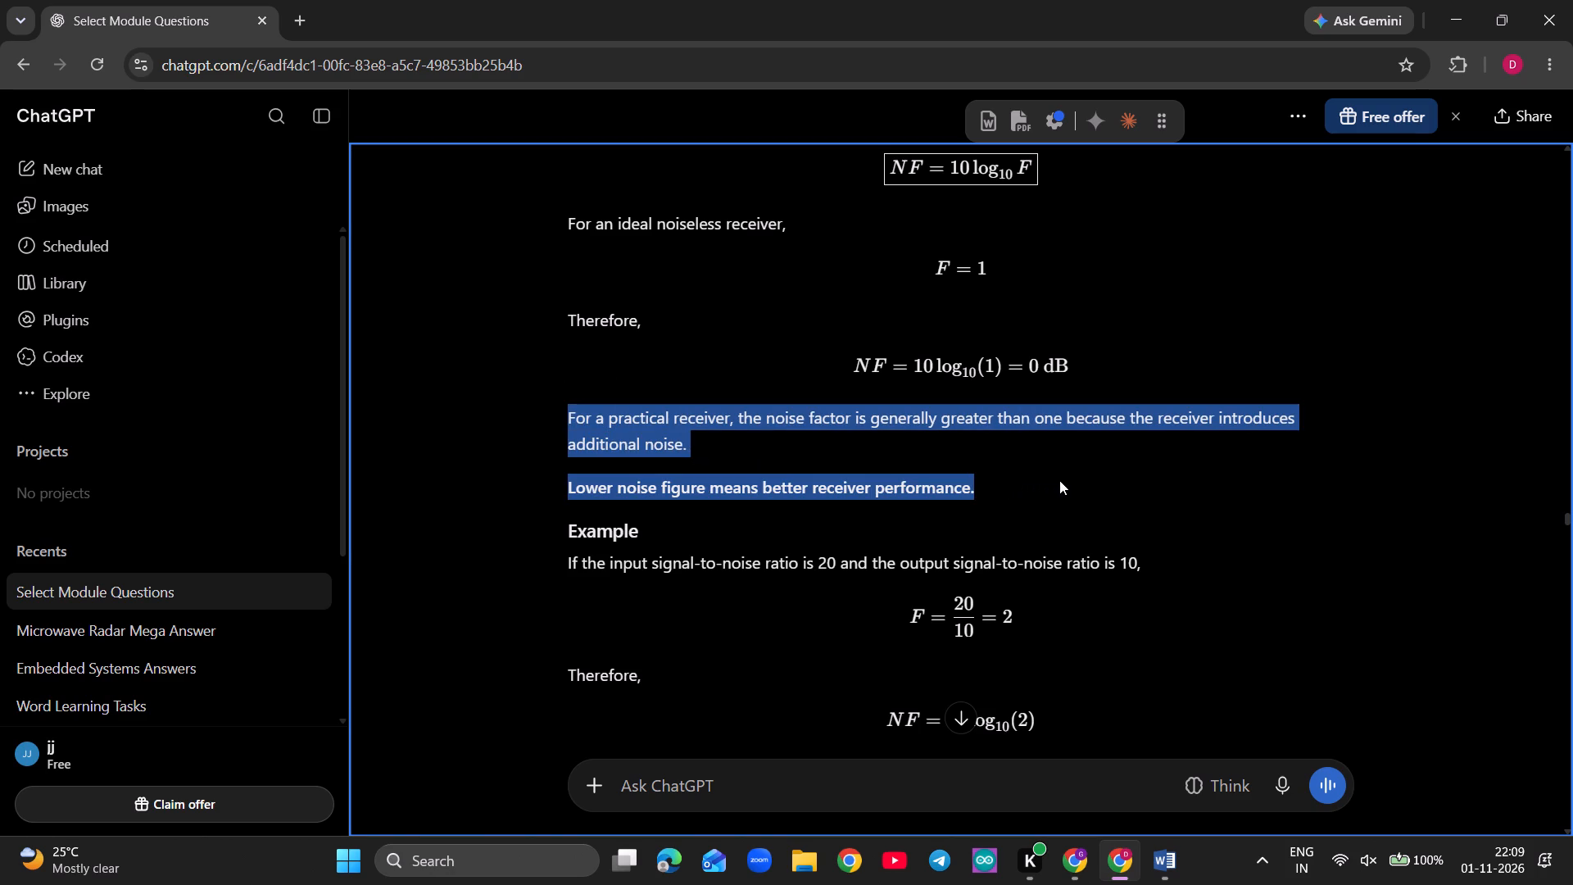
key(ctrl+c)
key(alt+Tab)
scroll(1059, 480, down, 2)
key(Return)
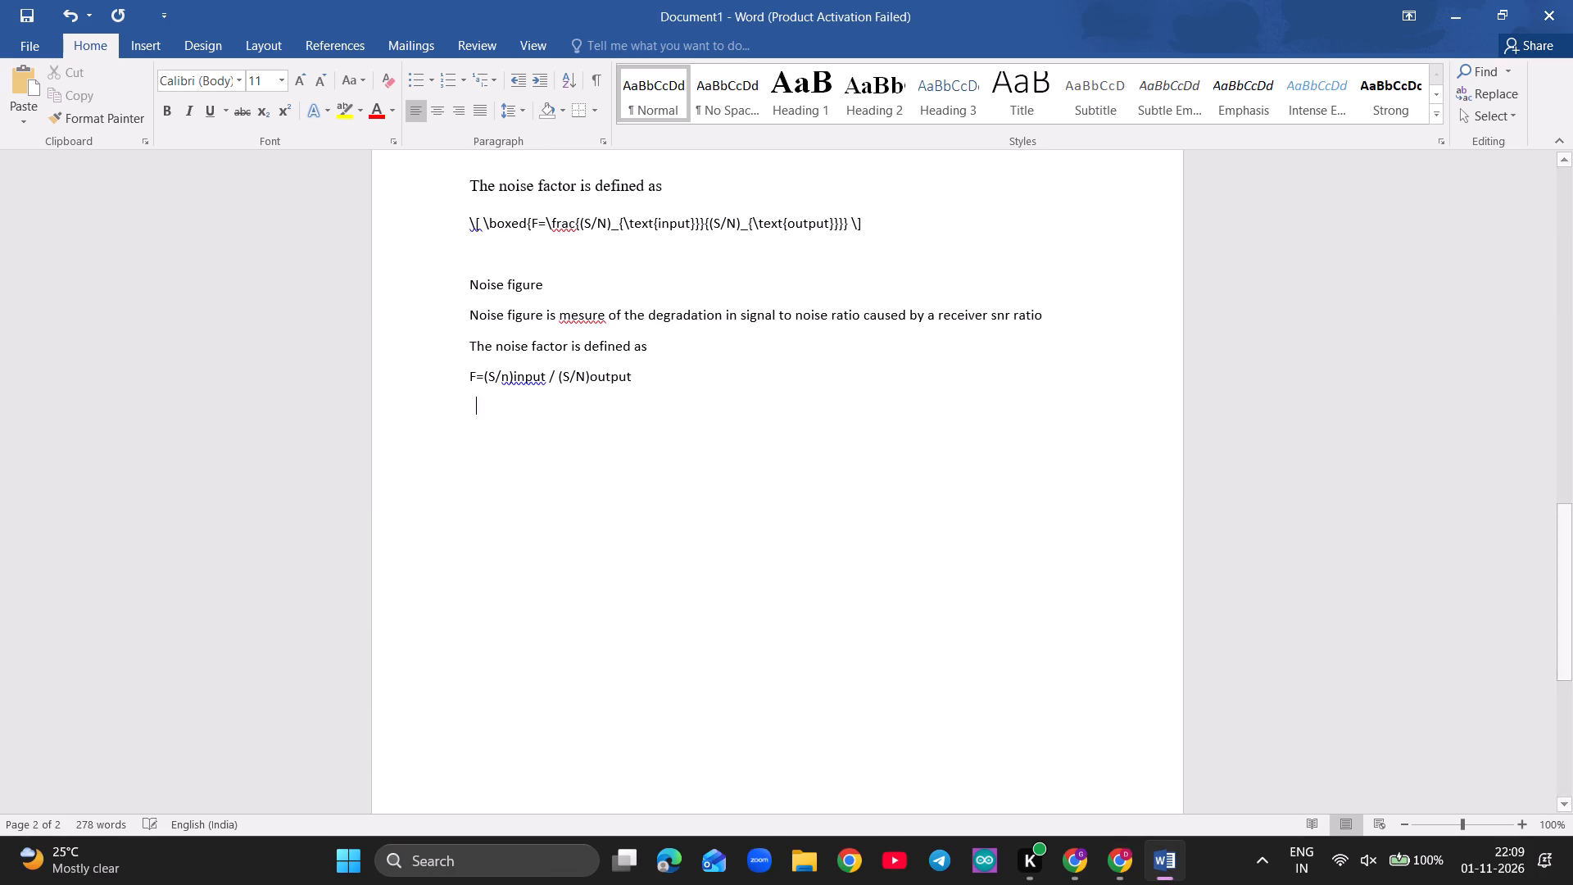
key(ctrl+v)
Start a retyped paragraph below the pasted text with "For a practical receiver the noise factor".
key(Return)
text(for a)
key(space)
text(practical)
key(space)
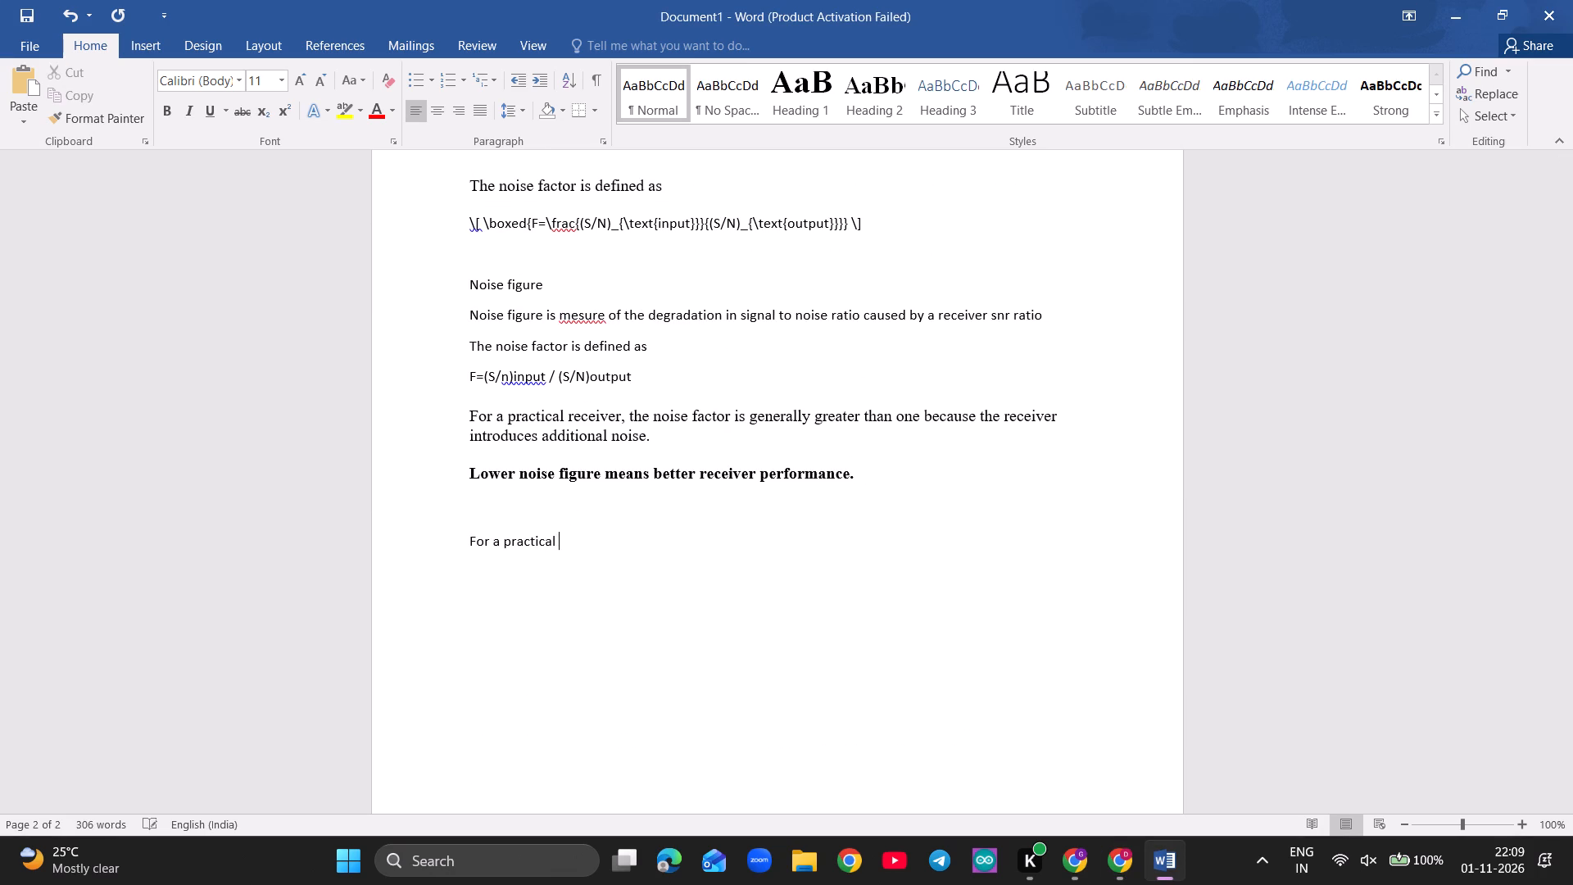
text(receiver the nise)
key(BackSpace)
key(BackSpace)
text(oise)
key(space)
key(BackSpace)
key(BackSpace)
key(BackSpace)
key(BackSpace)
key(BackSpace)
key(BackSpace)
text(oise)
key(space)
text(factor)
key(space)
Finish the retyped sentence with "is generally greater than one beacause the receiver introduces additional noise".
text(is generally)
key(space)
text(greater than one beacause the receiev)
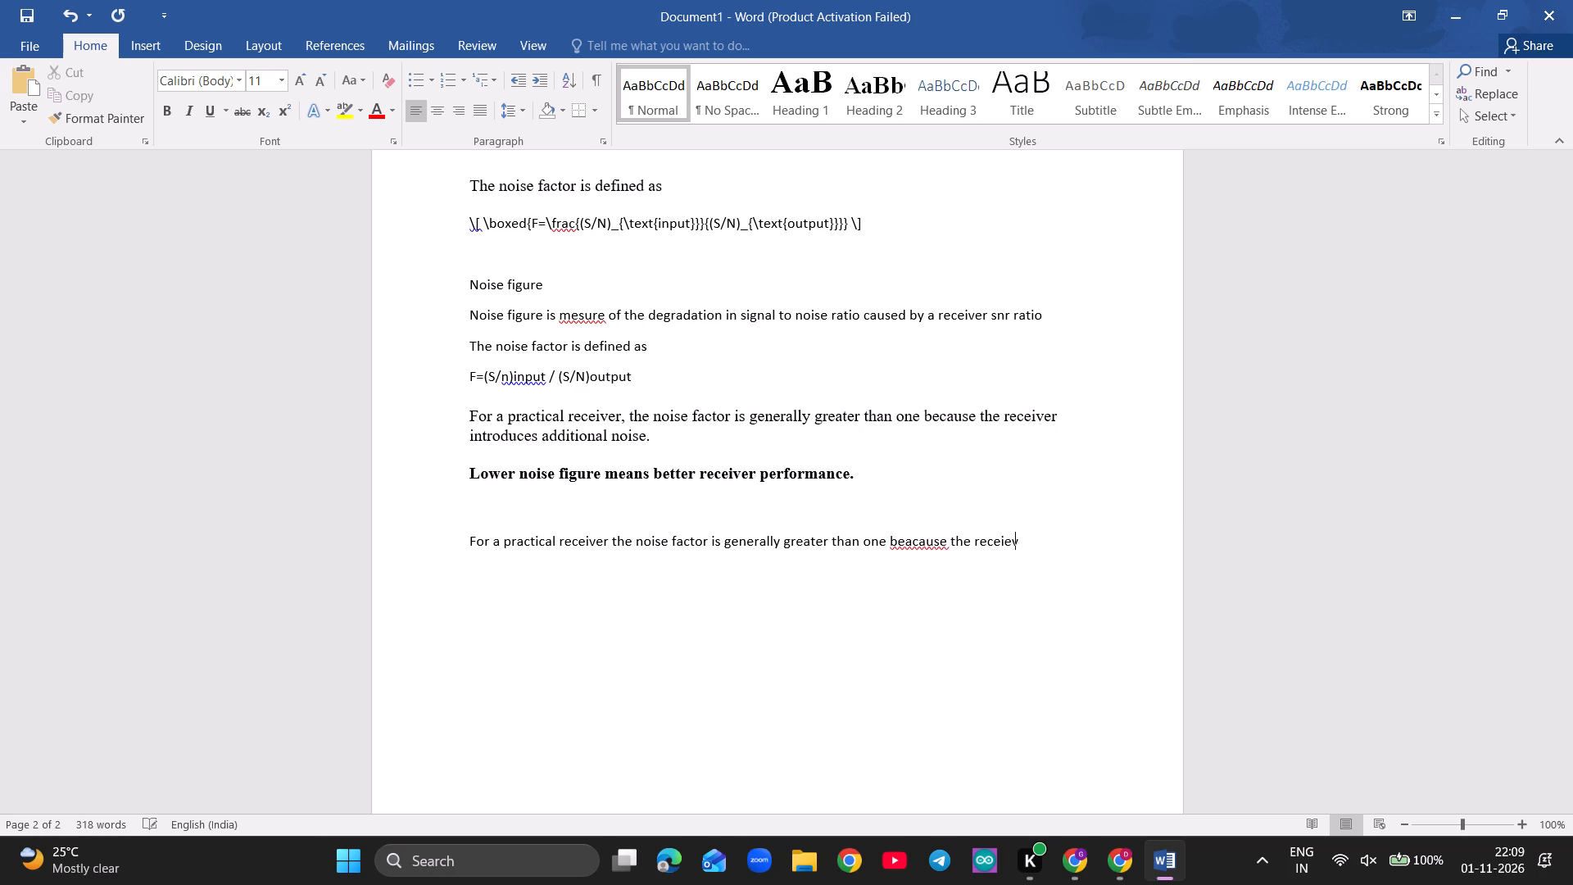
text(r introduces additional noise)
key(space)
Add a new line below the retyped paragraph reading "Lower noise figure means better receiver performance".
key(Return)
text(lower nii)
key(BackSpace)
key(BackSpace)
text(oise figure)
key(space)
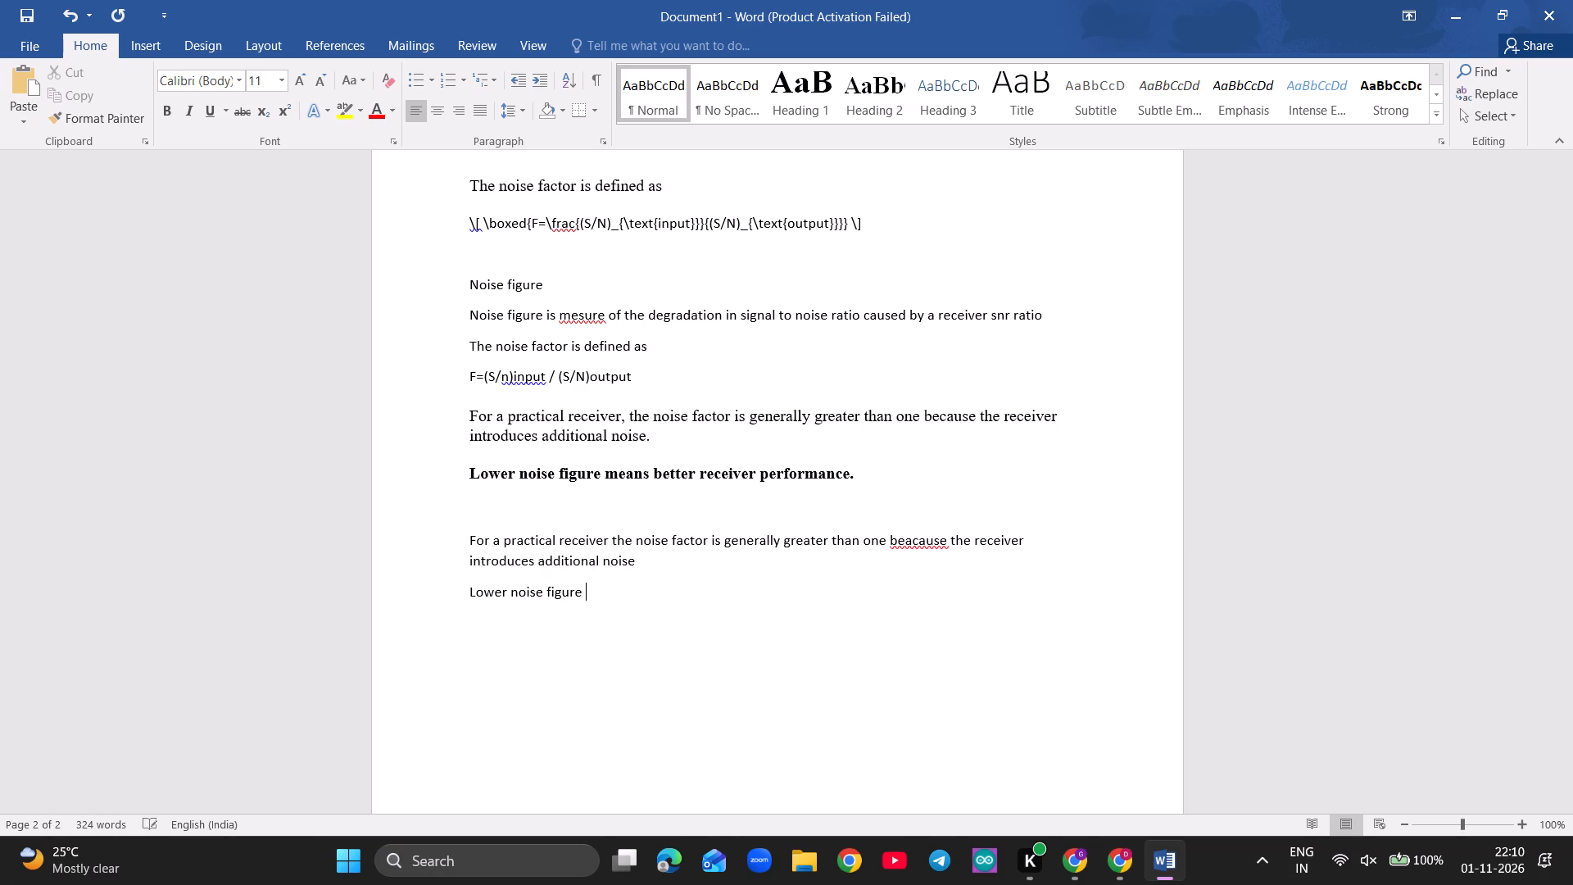
text(means better reve)
key(BackSpace)
key(BackSpace)
text(ce)
text(iver)
key(space)
text(performance)
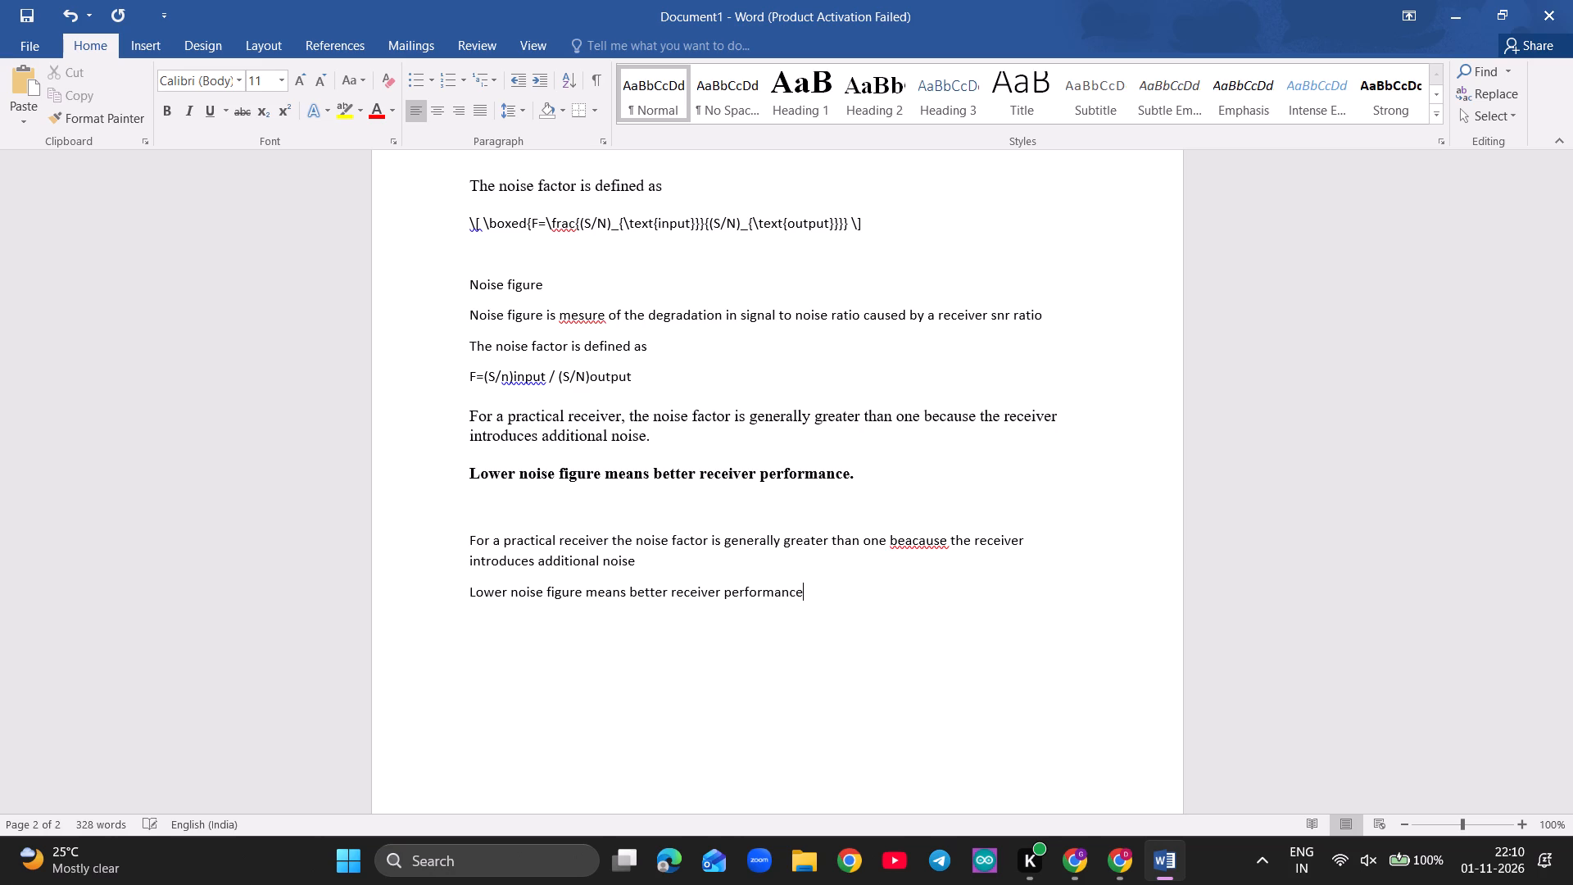
Switch to the Samvidha portal in Chrome and show Day To Day Lab Evaluation records for ECE III Semester (Section - B), course AECE04.
click(853, 879)
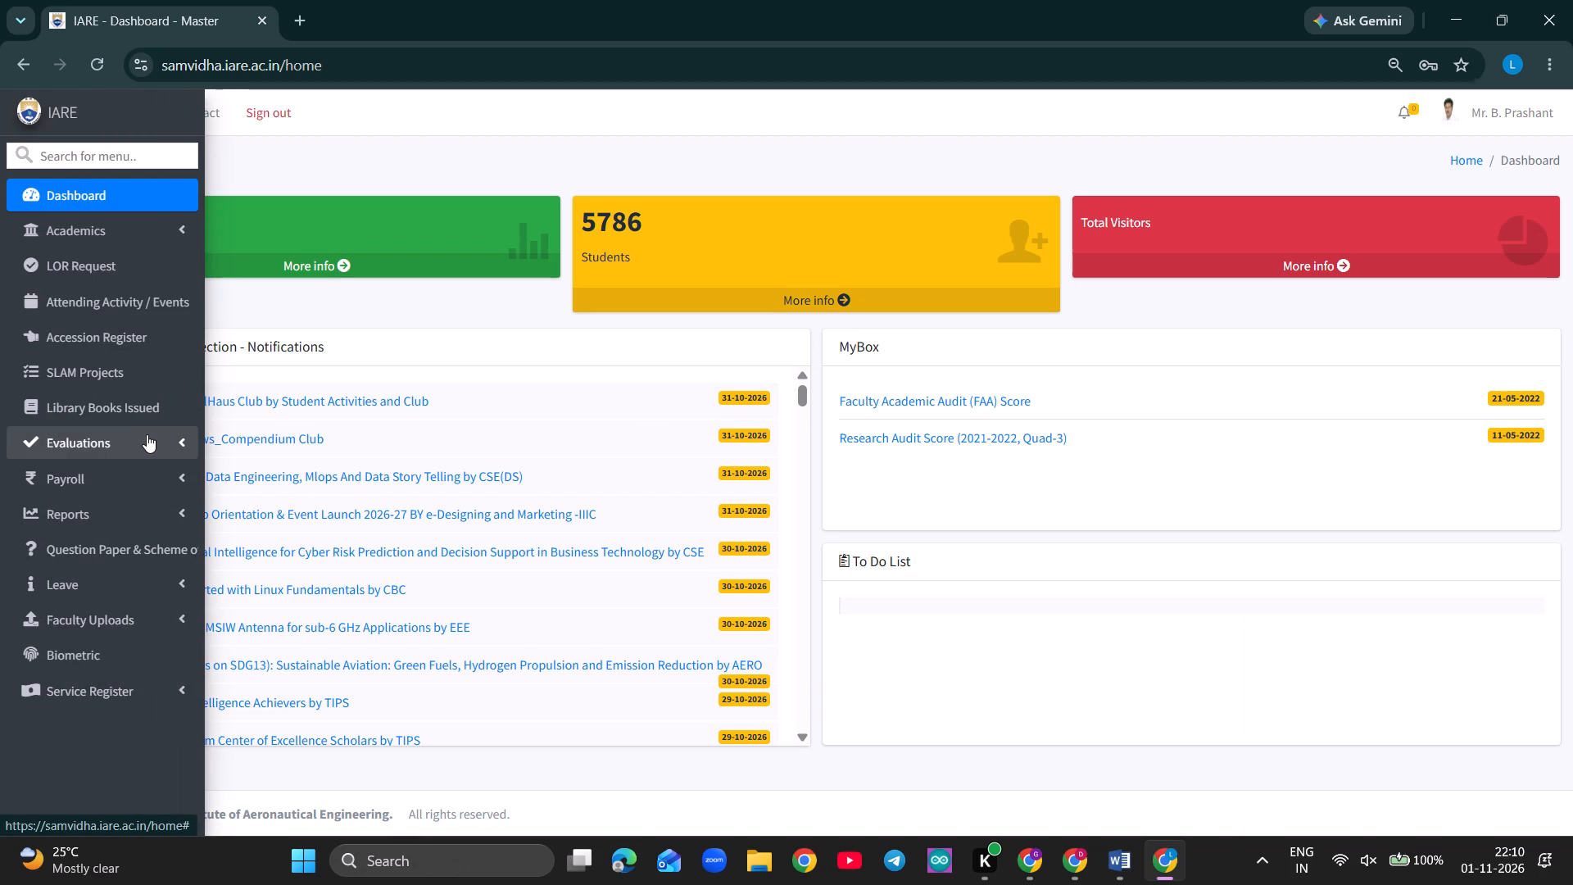
click(156, 550)
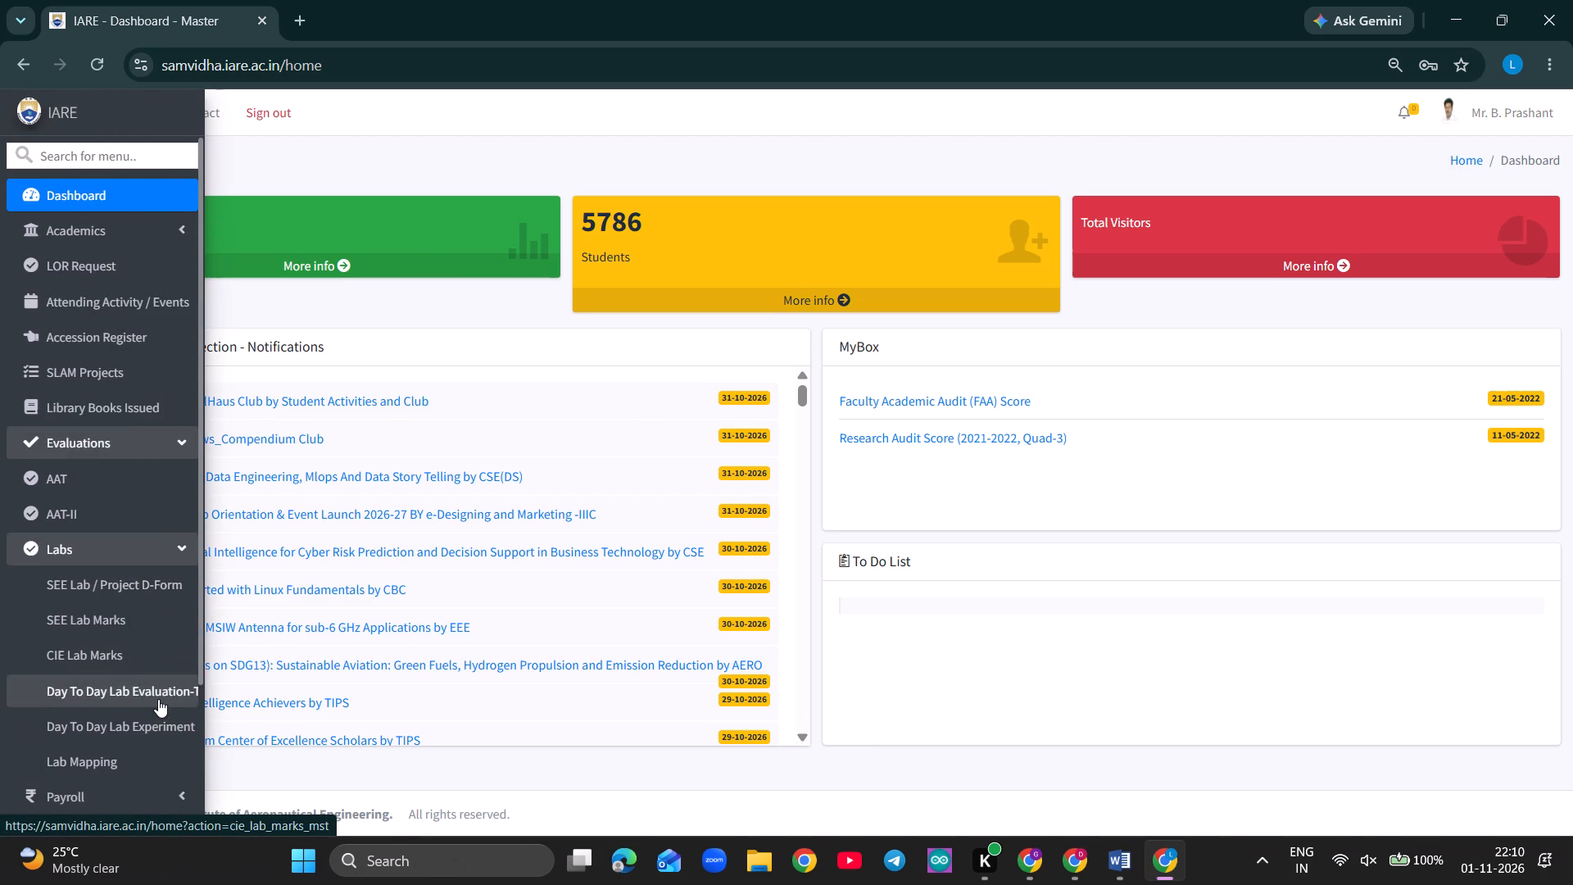
click(158, 699)
click(424, 271)
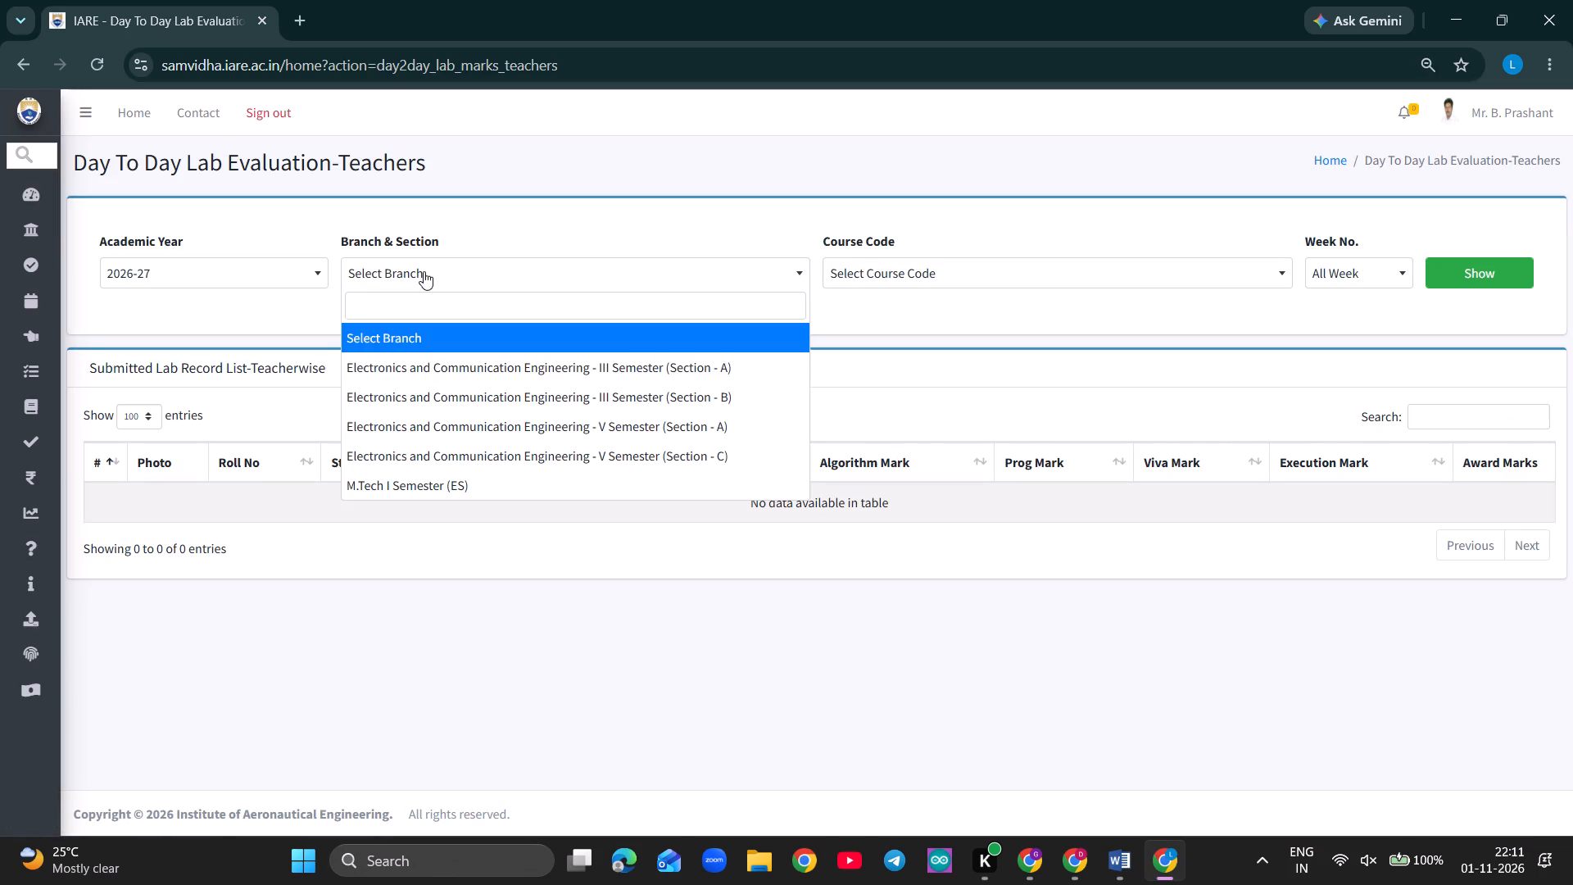
click(507, 385)
click(941, 284)
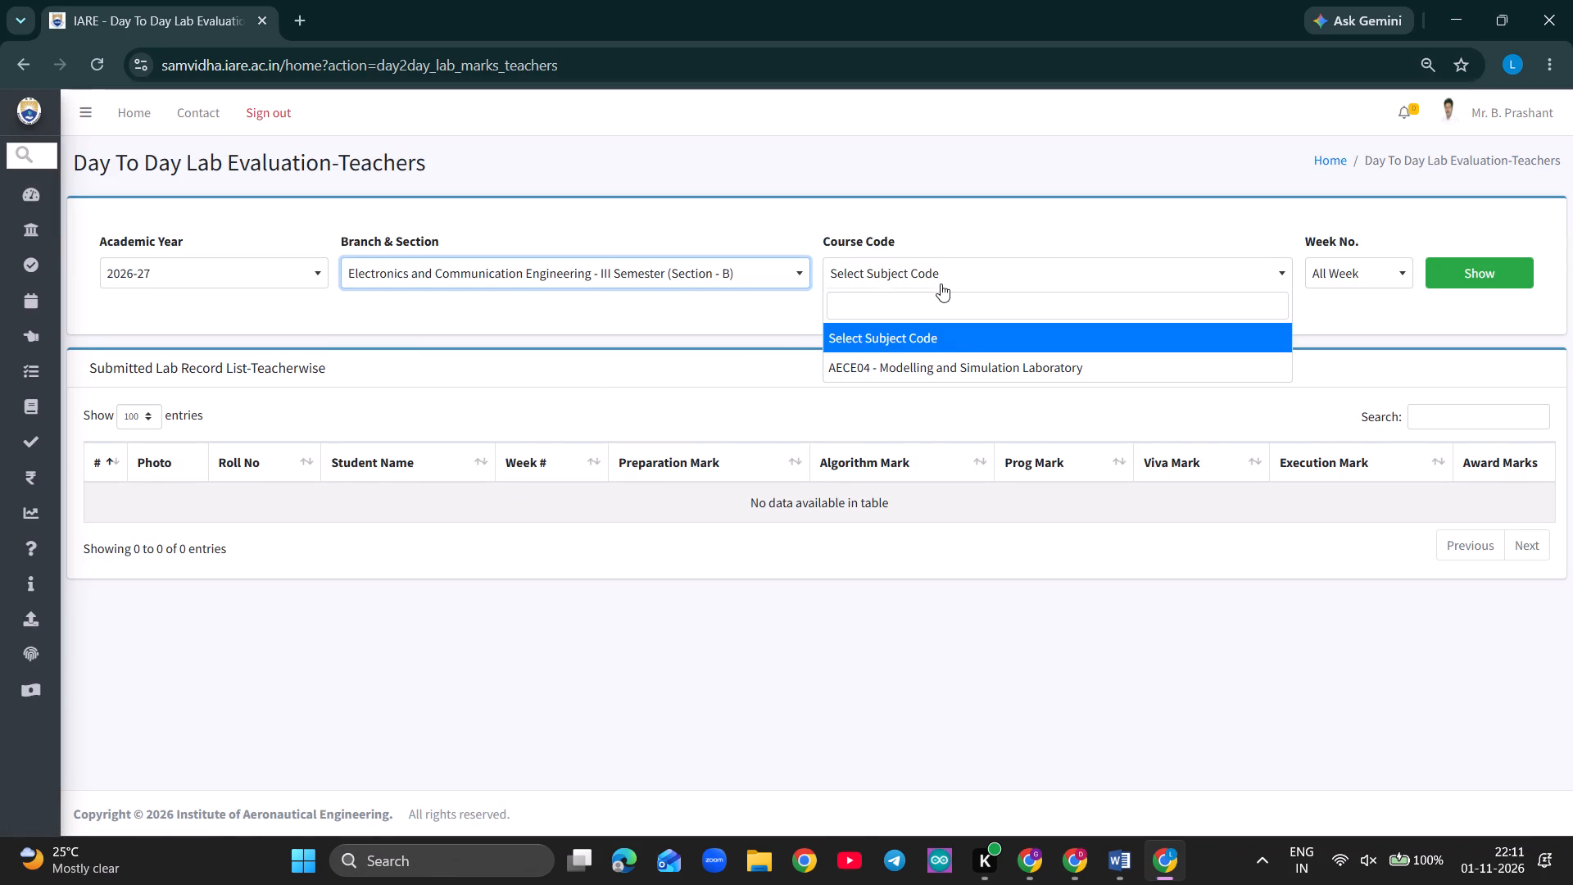
click(964, 367)
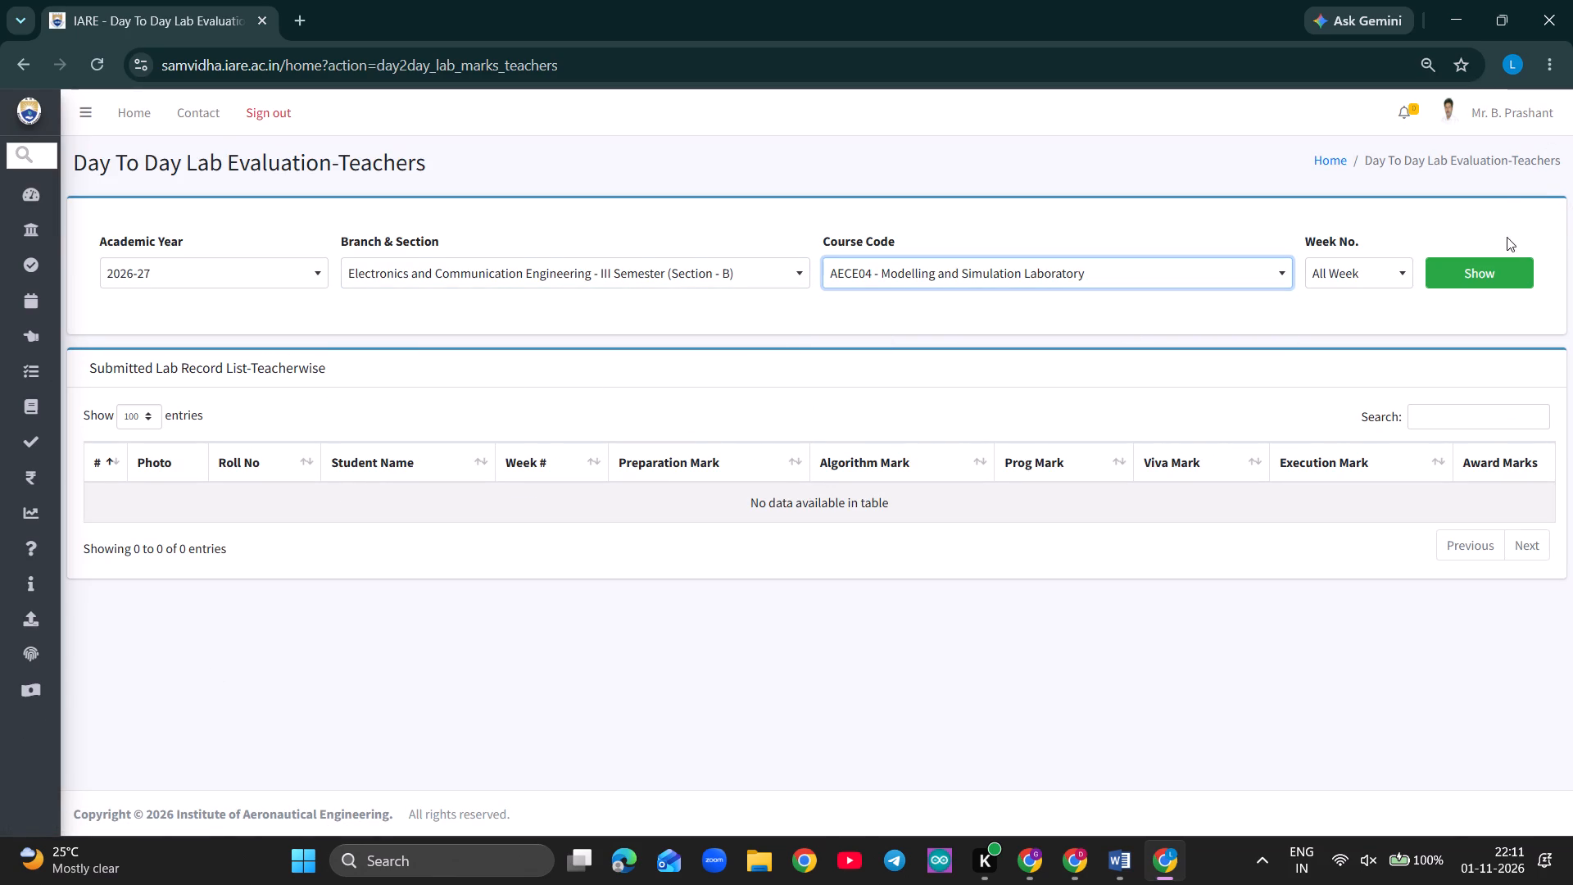
click(1493, 270)
scroll(906, 453, down, 1)
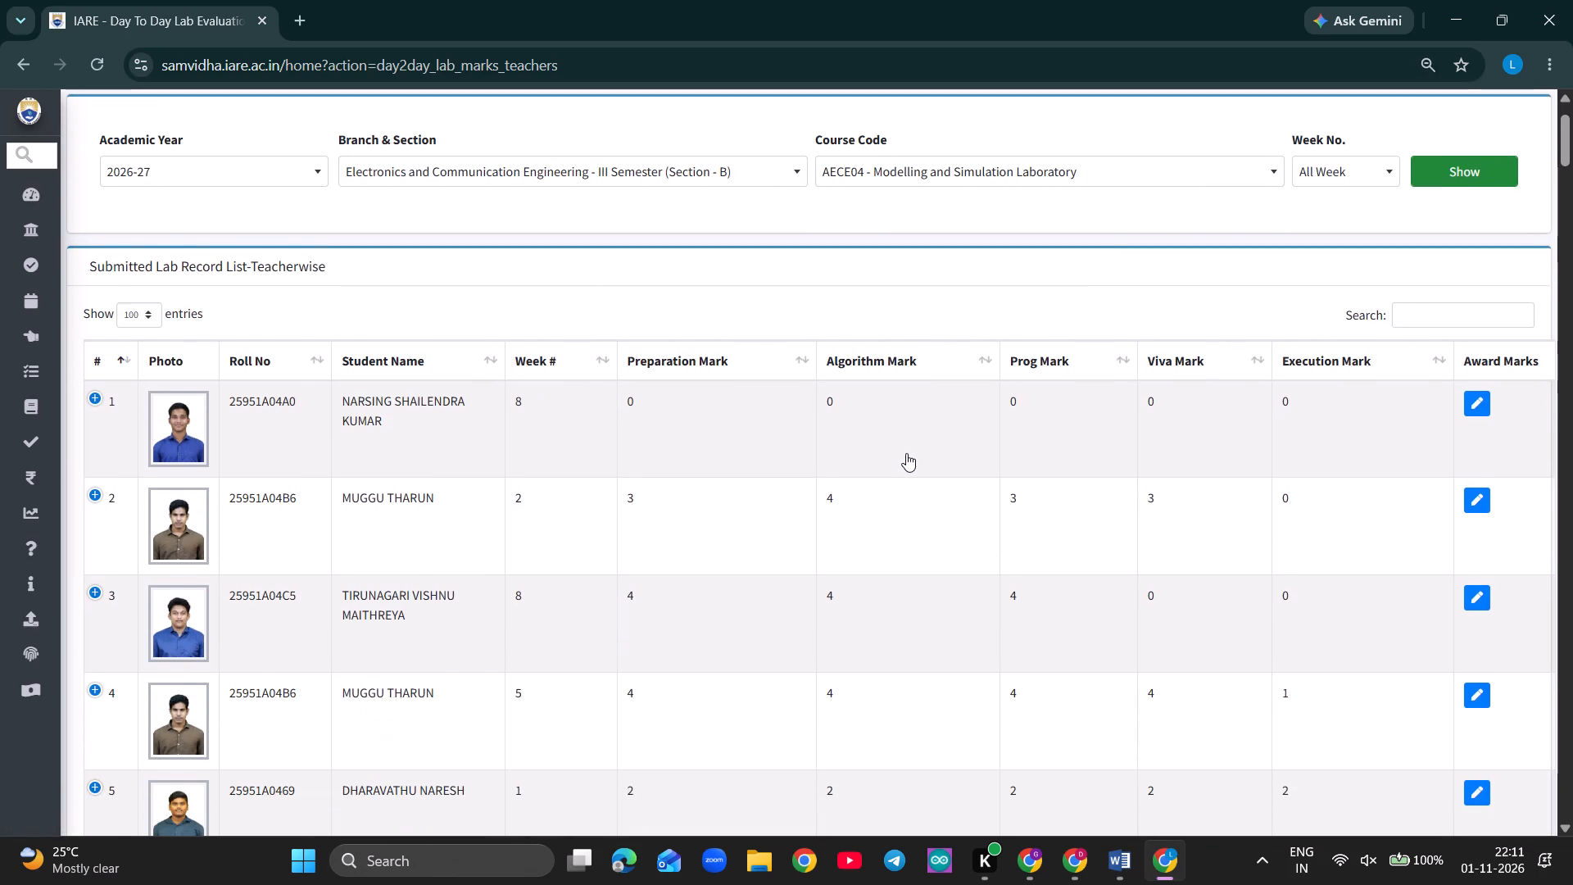
scroll(906, 453, down, 3)
scroll(906, 453, up, 7)
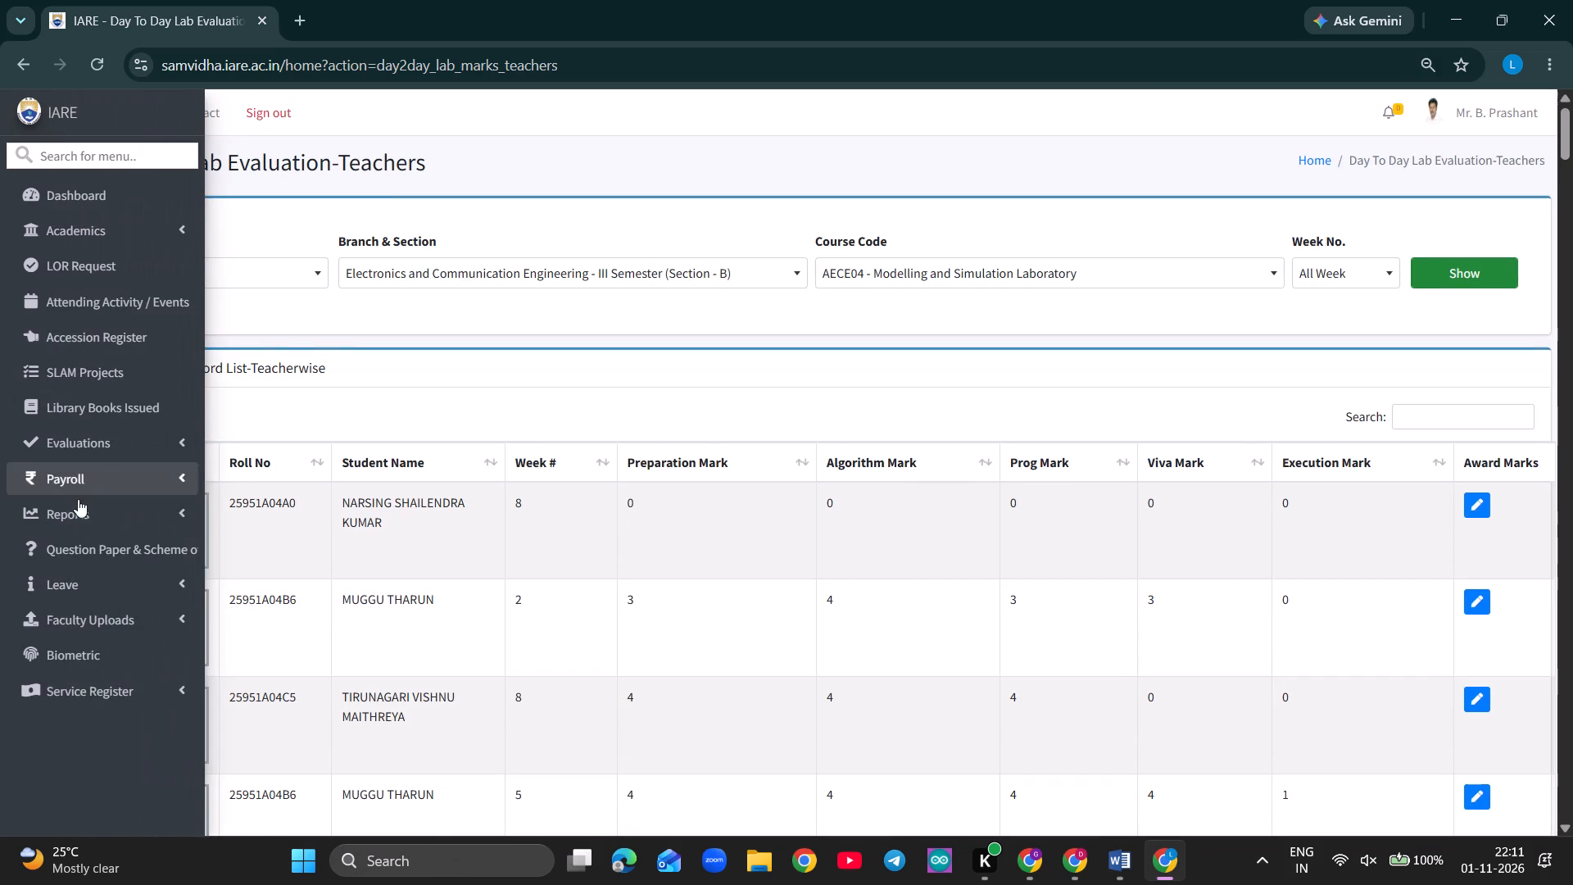
Show the AAT-II marks list for BT23, ECE V Semester (Section - A), AECD22 - High Speed Communications, Complex Engineering Problem.
click(107, 451)
click(125, 532)
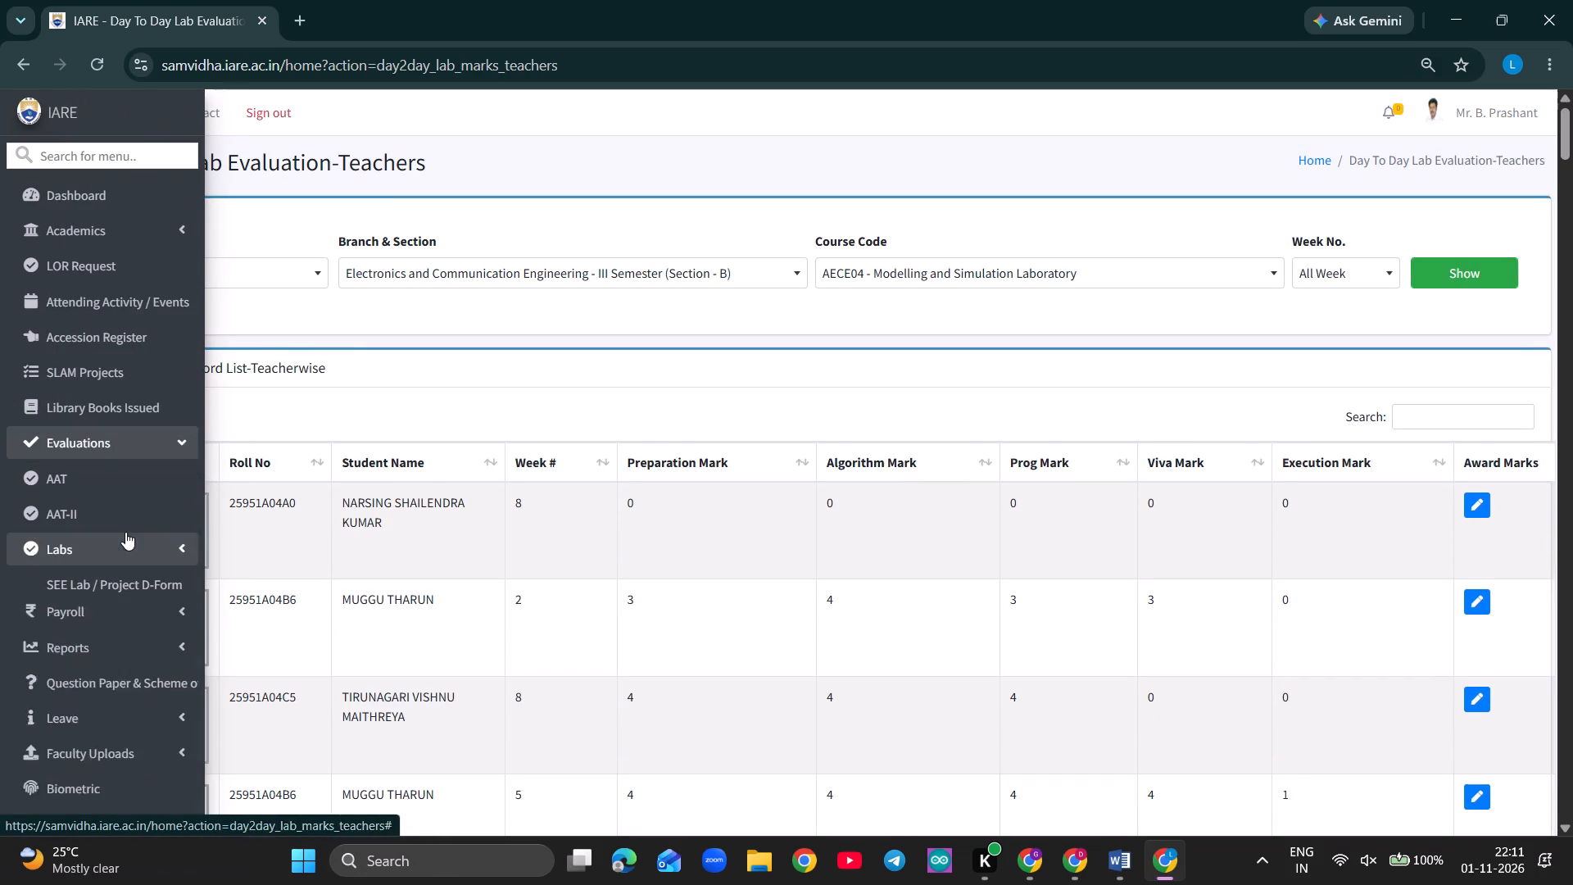
click(125, 515)
drag(297, 249, 296, 271)
click(296, 275)
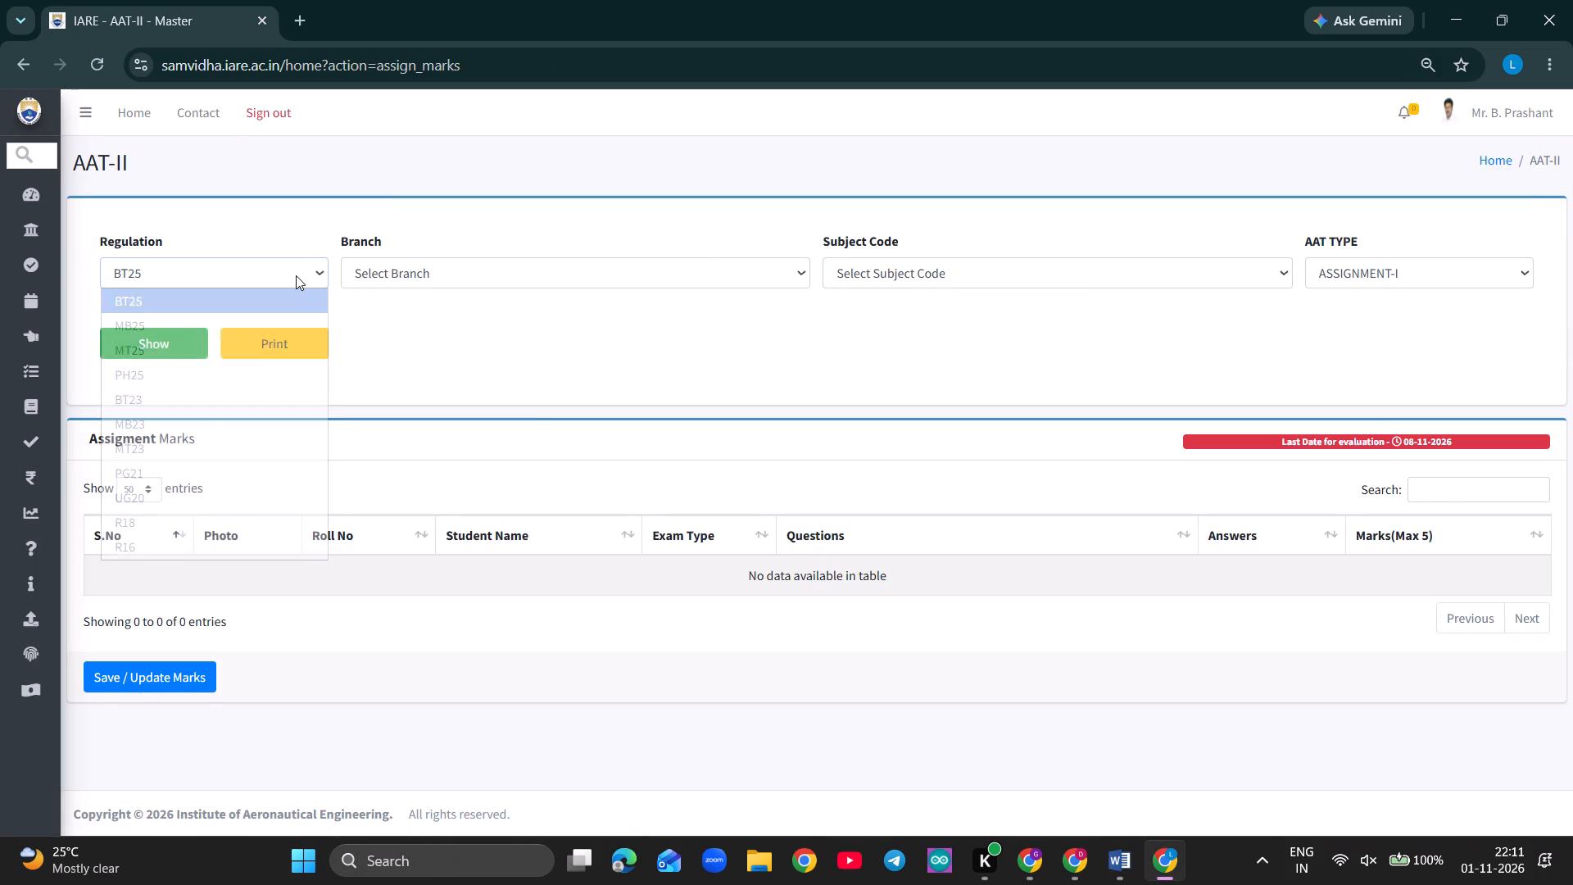
click(202, 393)
click(449, 275)
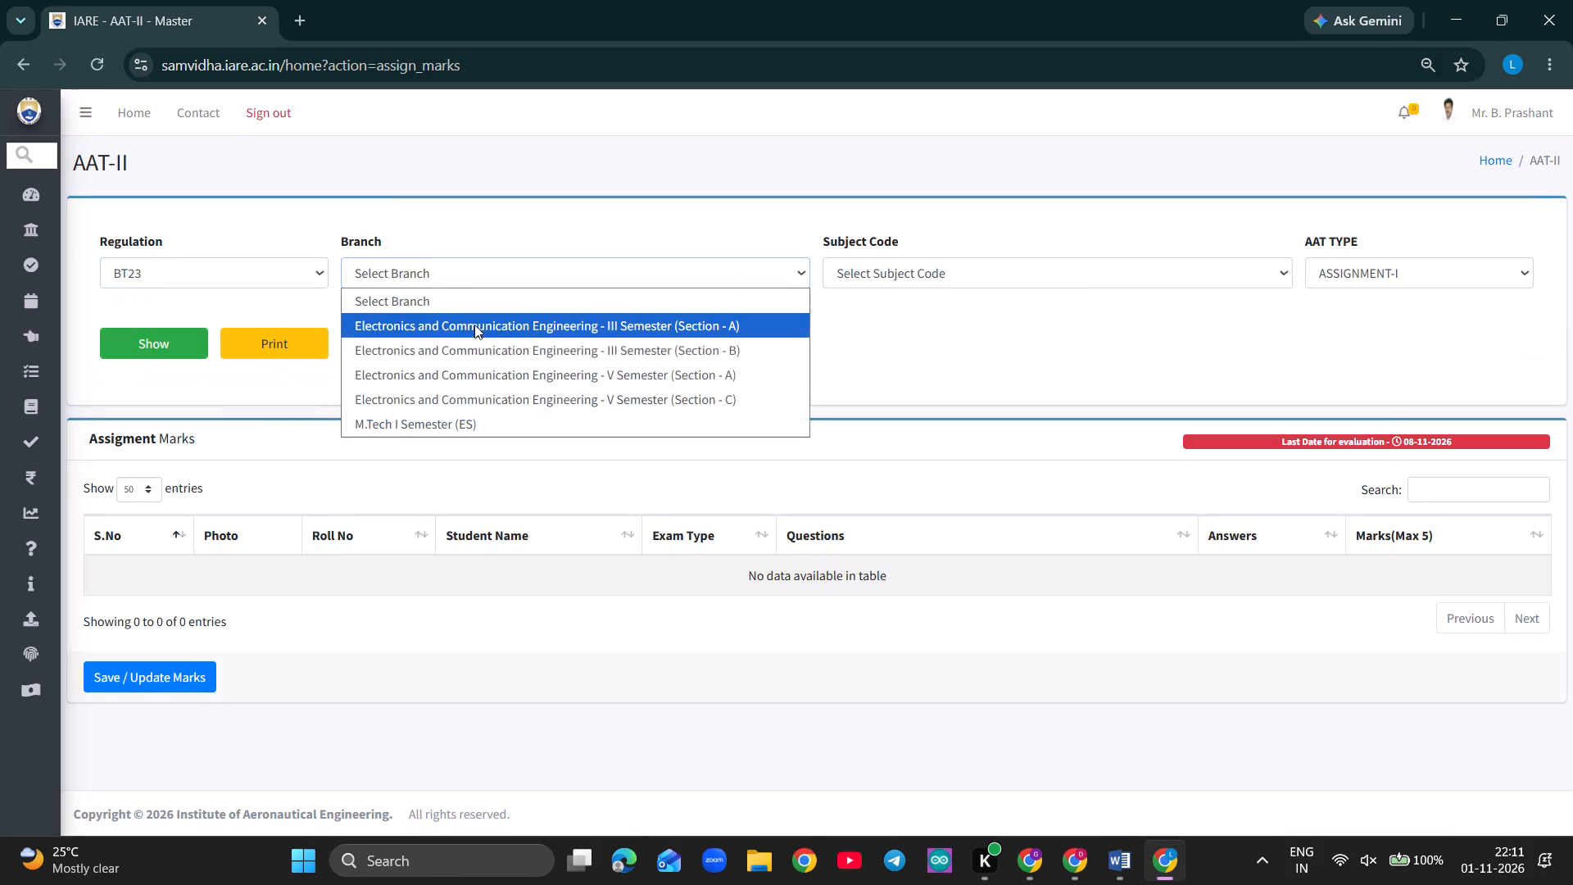
click(673, 374)
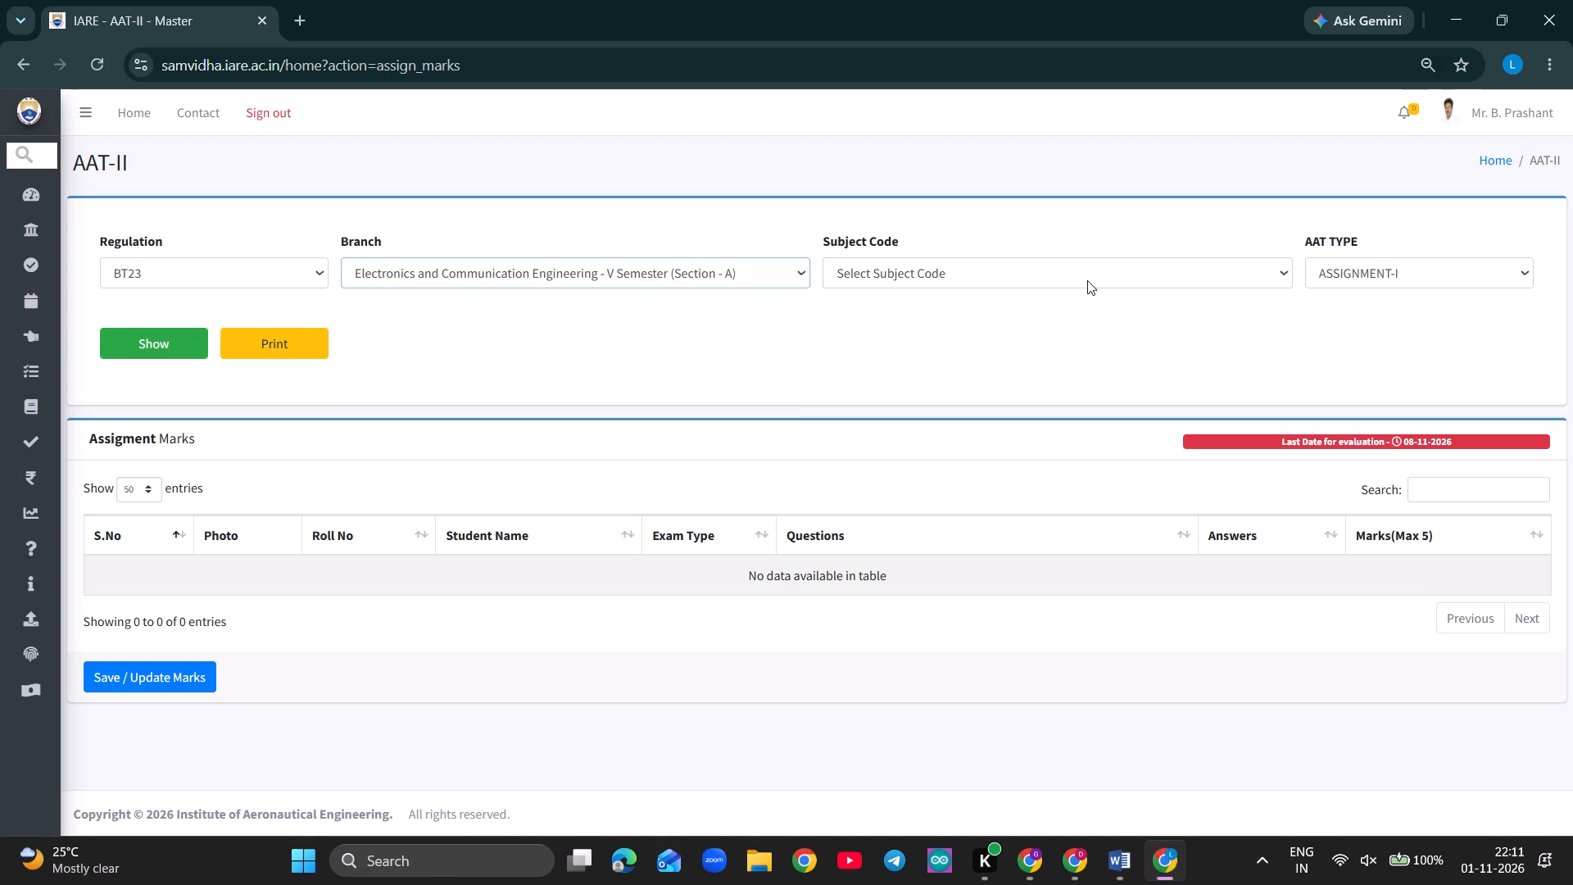
click(1089, 266)
click(1058, 355)
click(1410, 282)
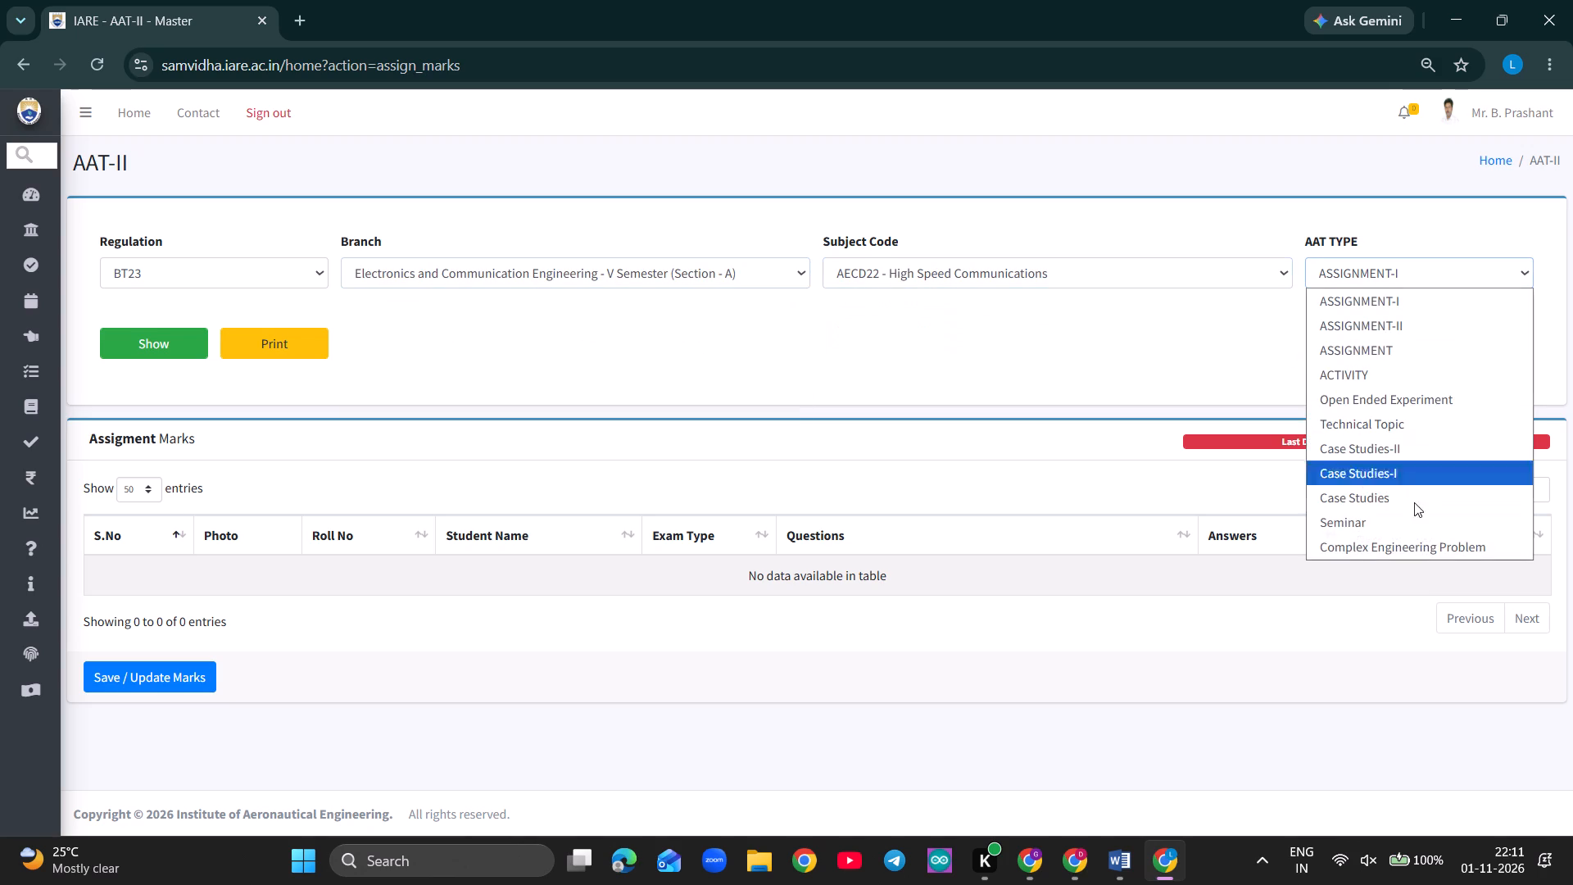
click(1424, 543)
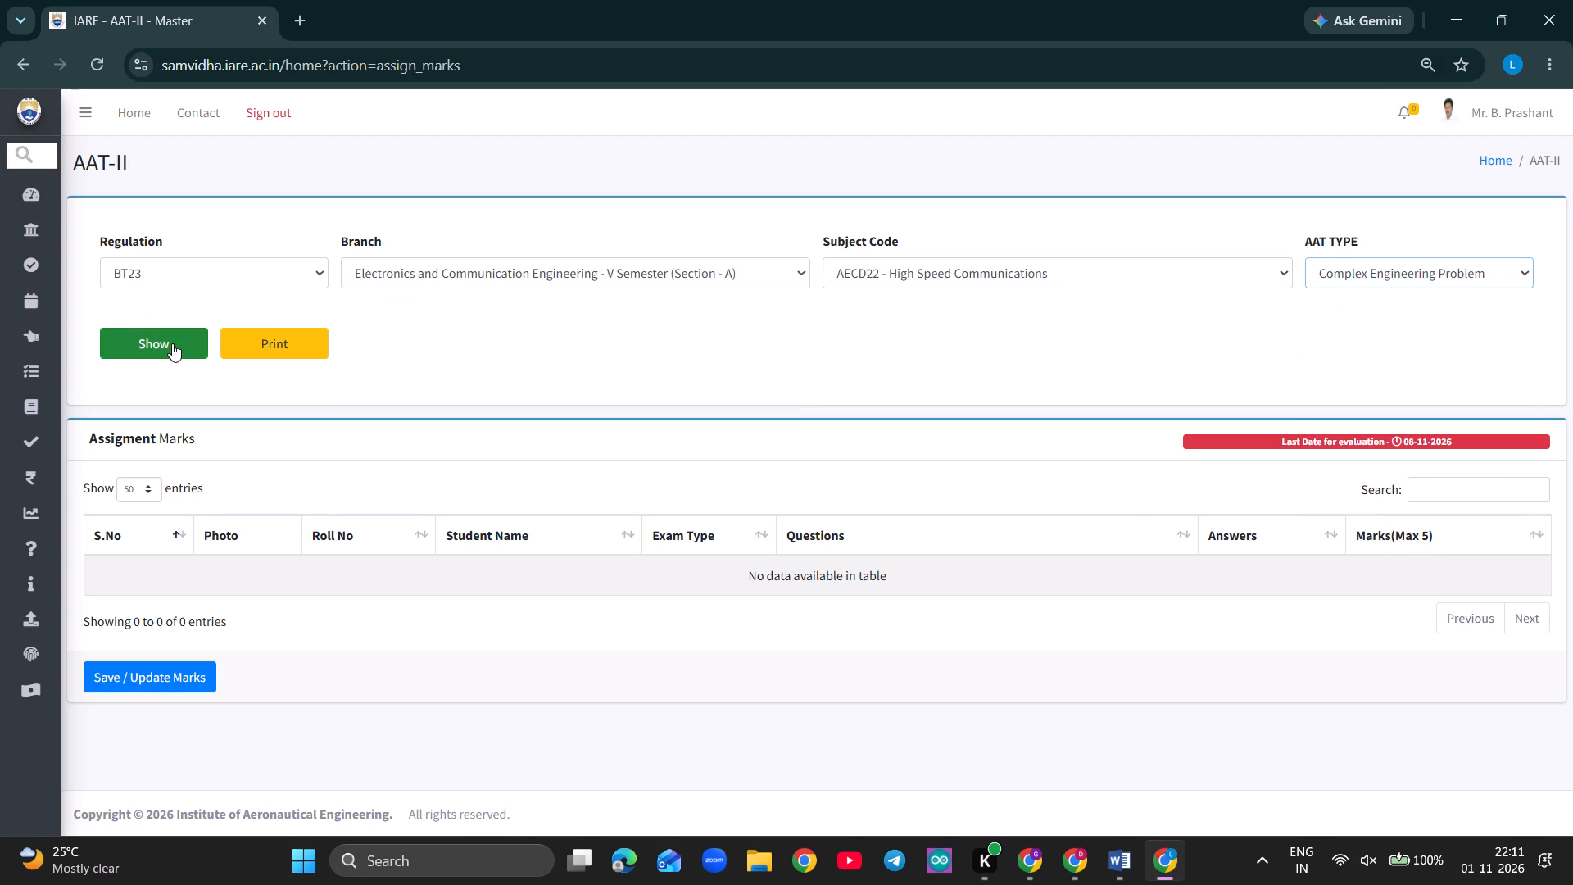
click(172, 343)
Examine the submitted report and presentation video for entry 10, "Quantum-Inspired Signal Detection for Future MIMO Receivers", and close both.
scroll(1520, 458, down, 5)
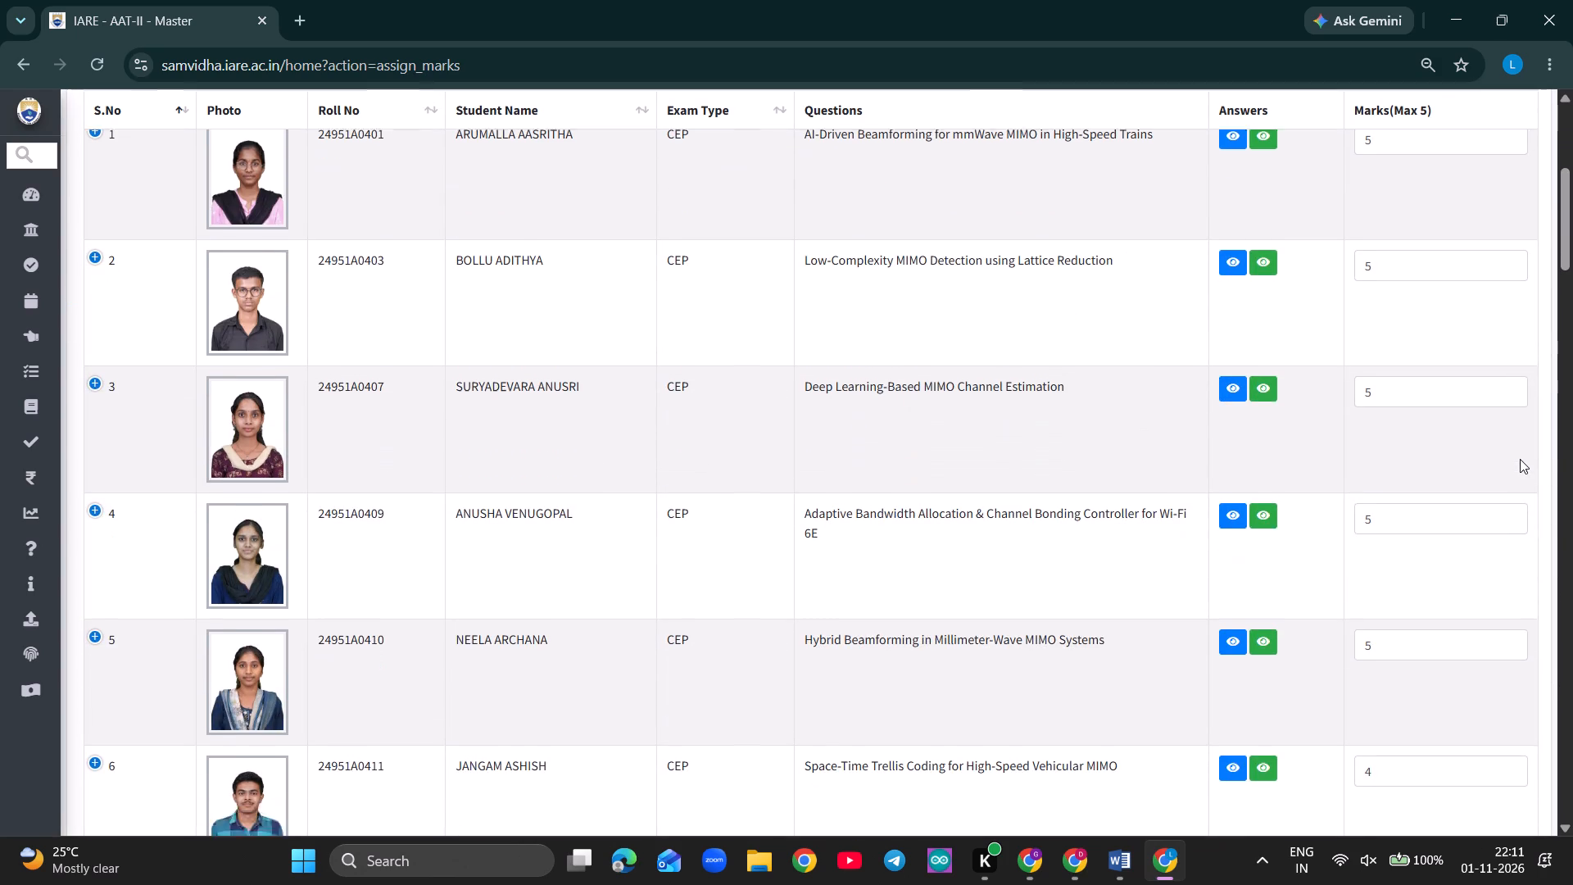
scroll(1520, 459, down, 8)
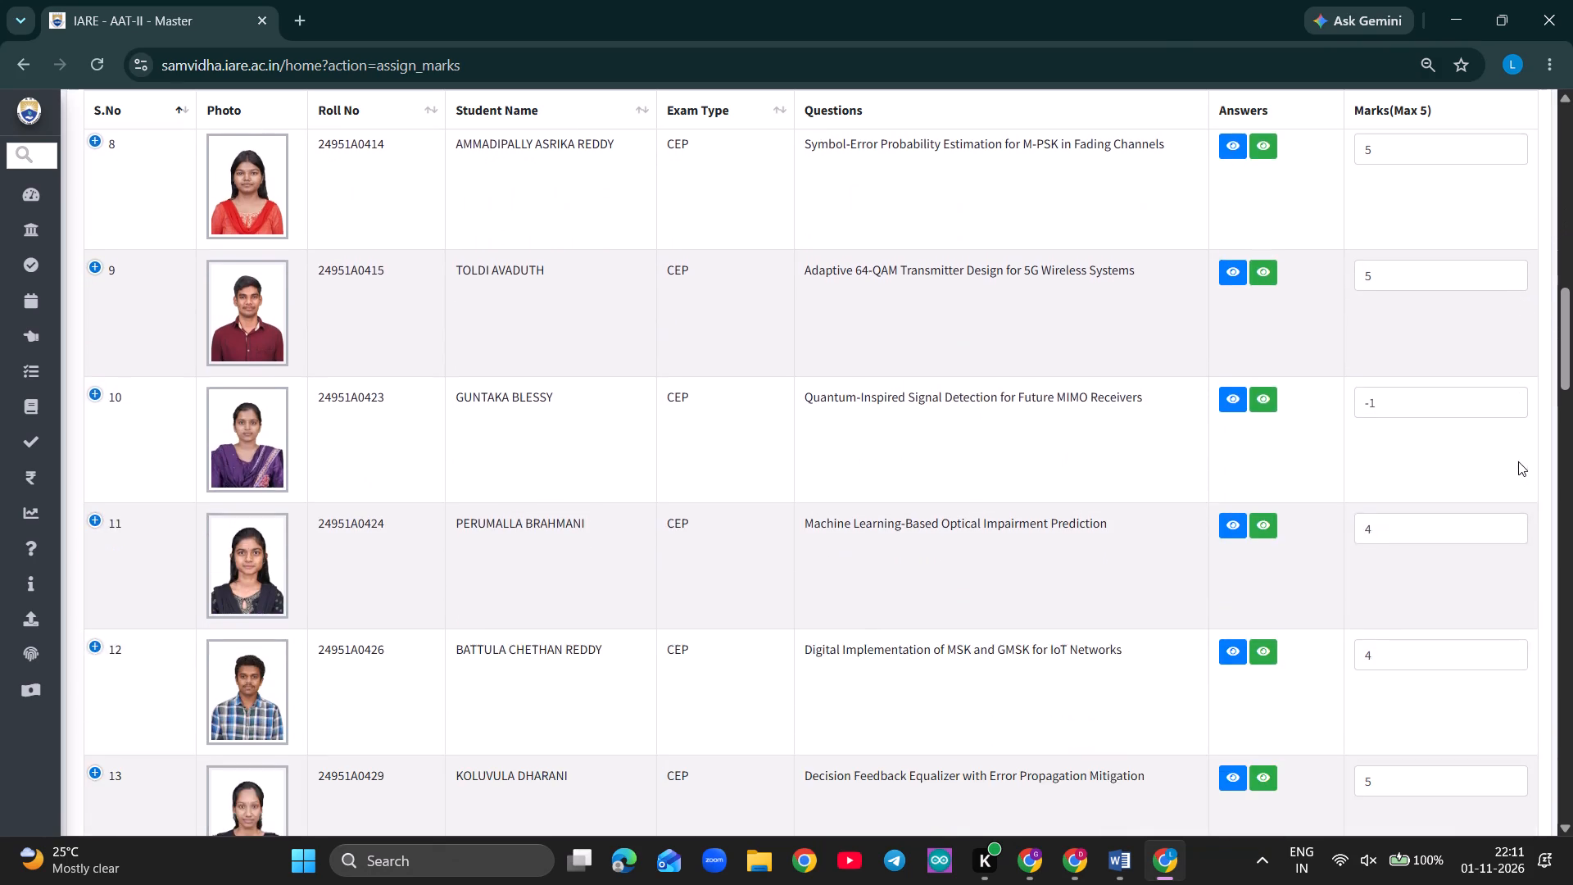
scroll(1420, 419, up, 16)
scroll(1417, 419, down, 5)
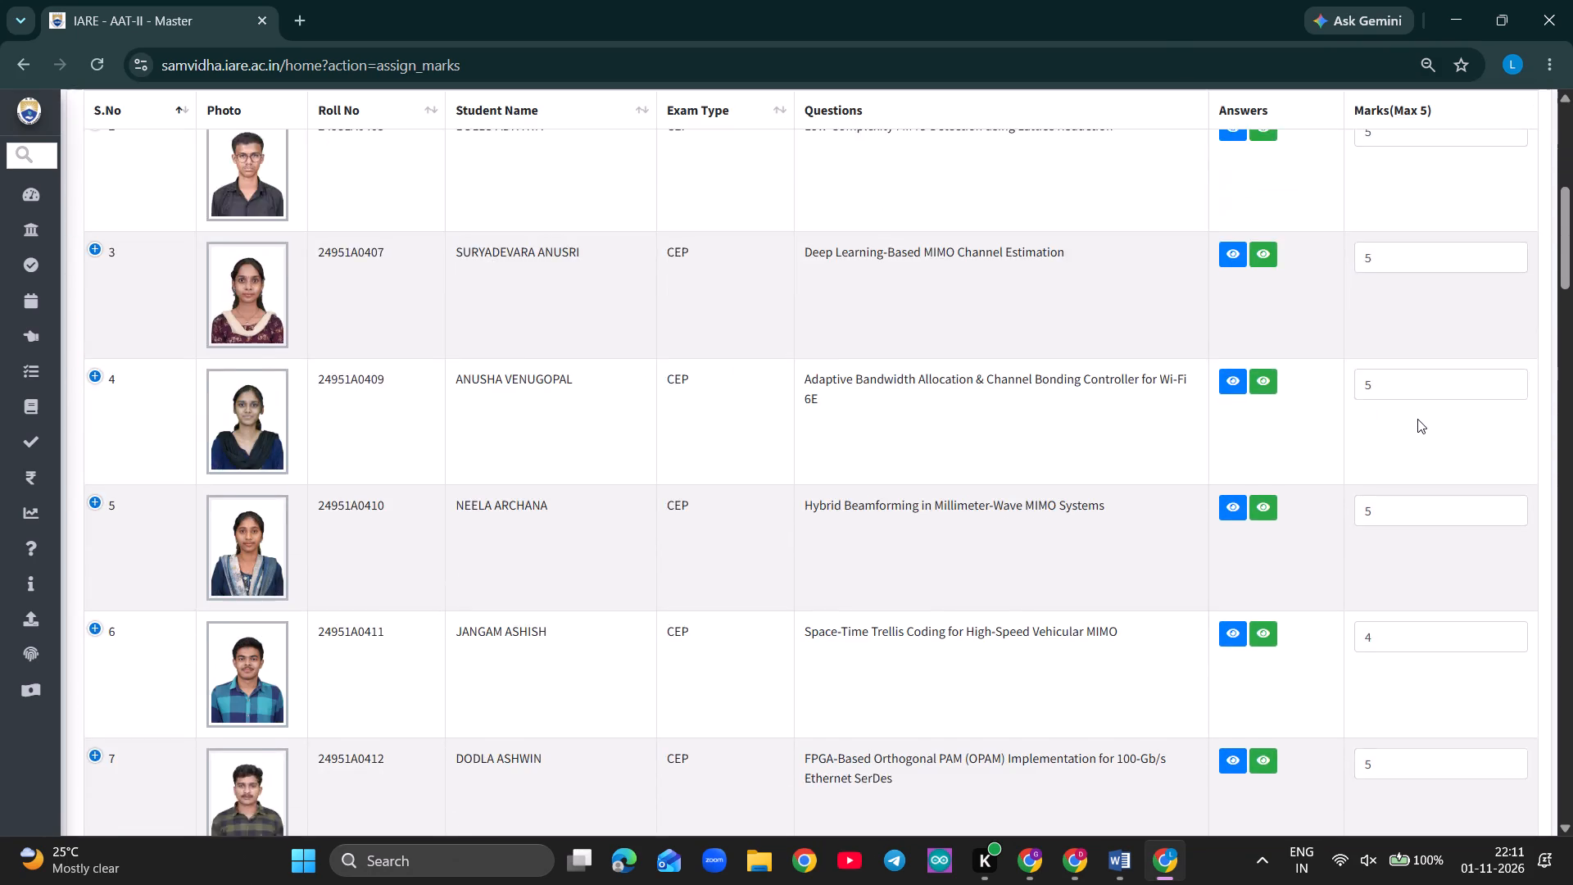
scroll(1417, 419, down, 7)
click(1231, 487)
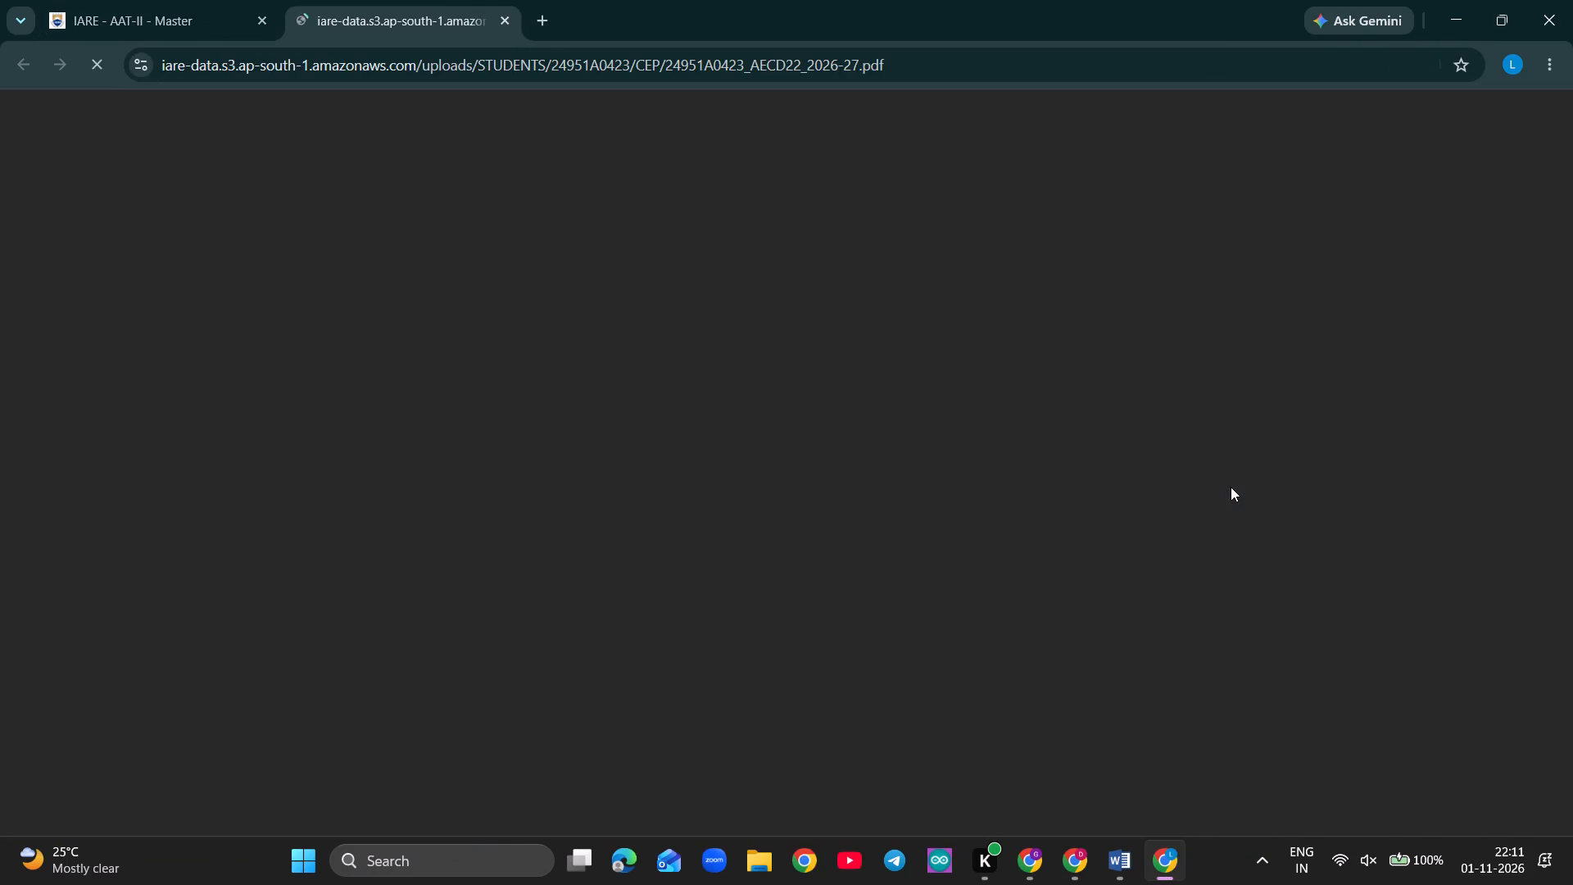
scroll(1113, 470, down, 13)
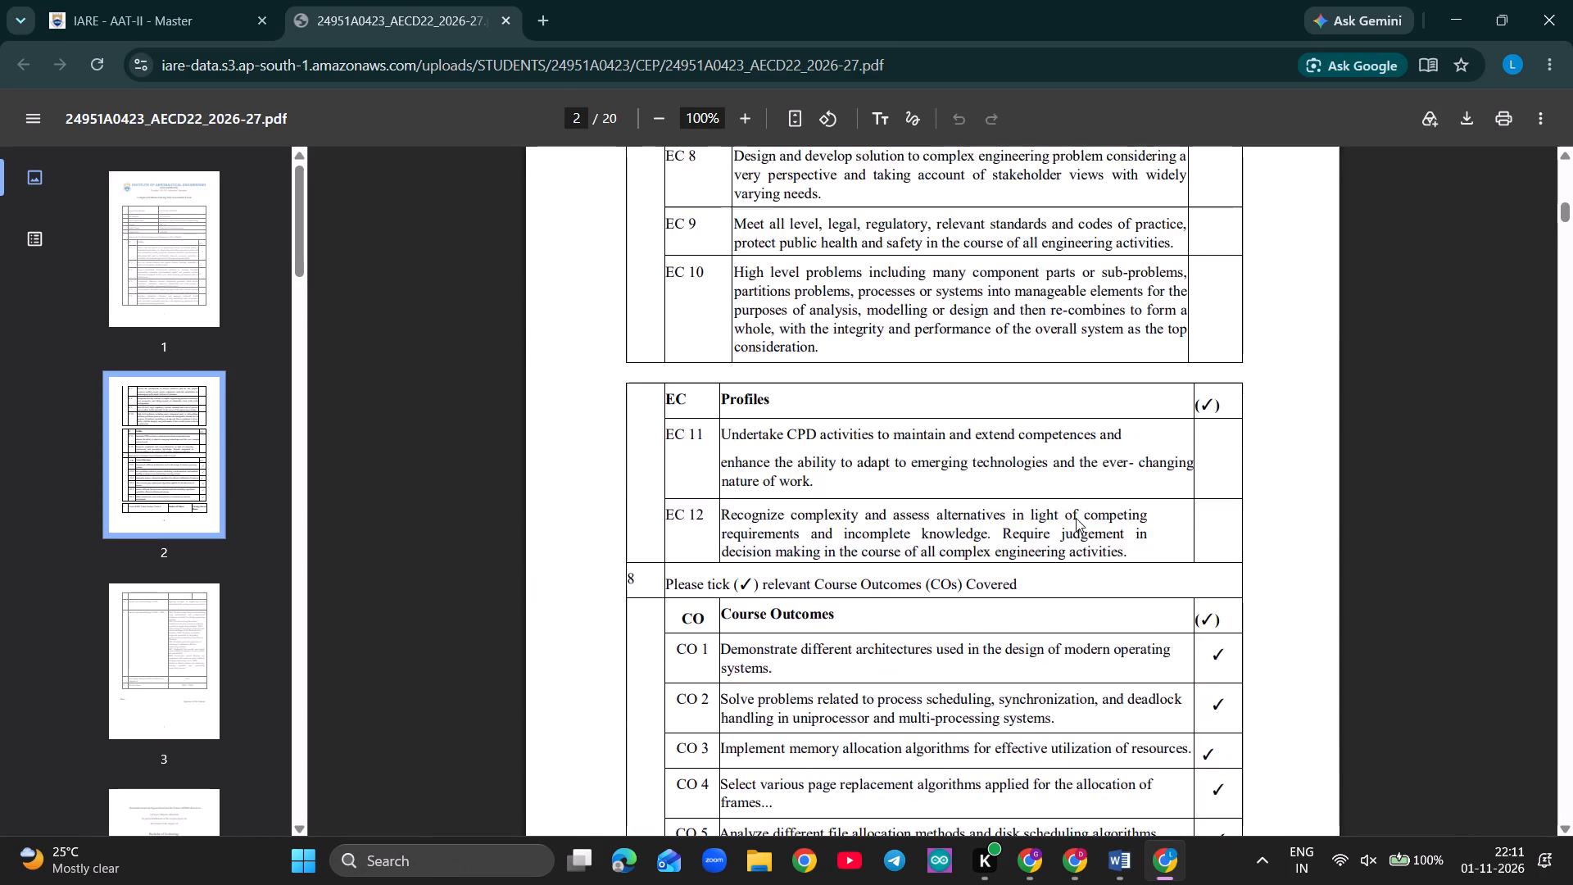
scroll(1076, 518, down, 11)
scroll(1076, 518, down, 15)
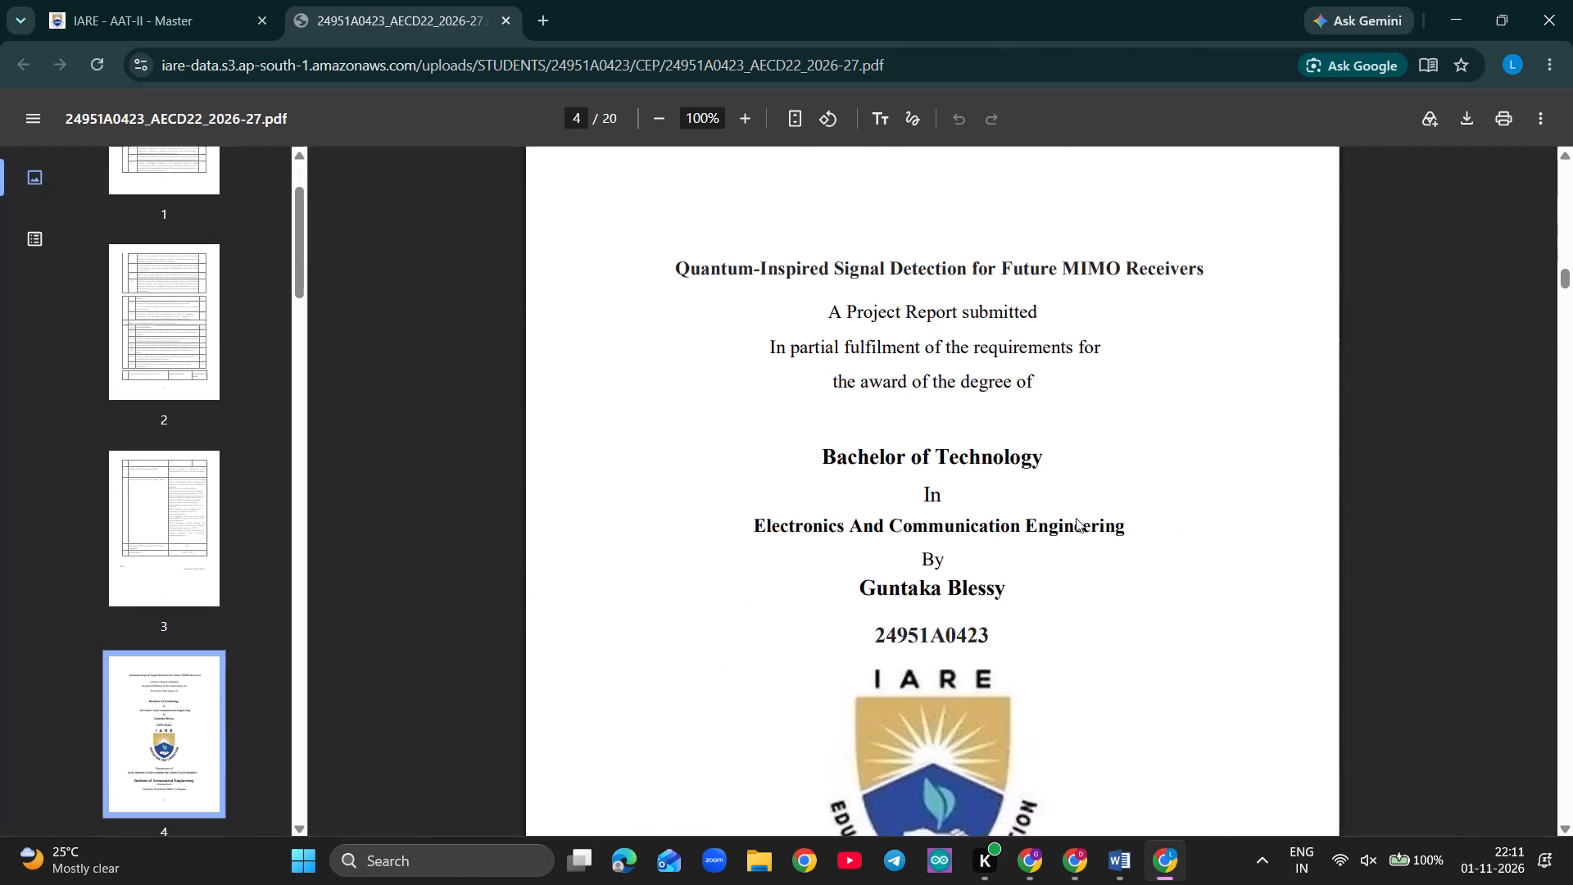
scroll(1076, 518, up, 7)
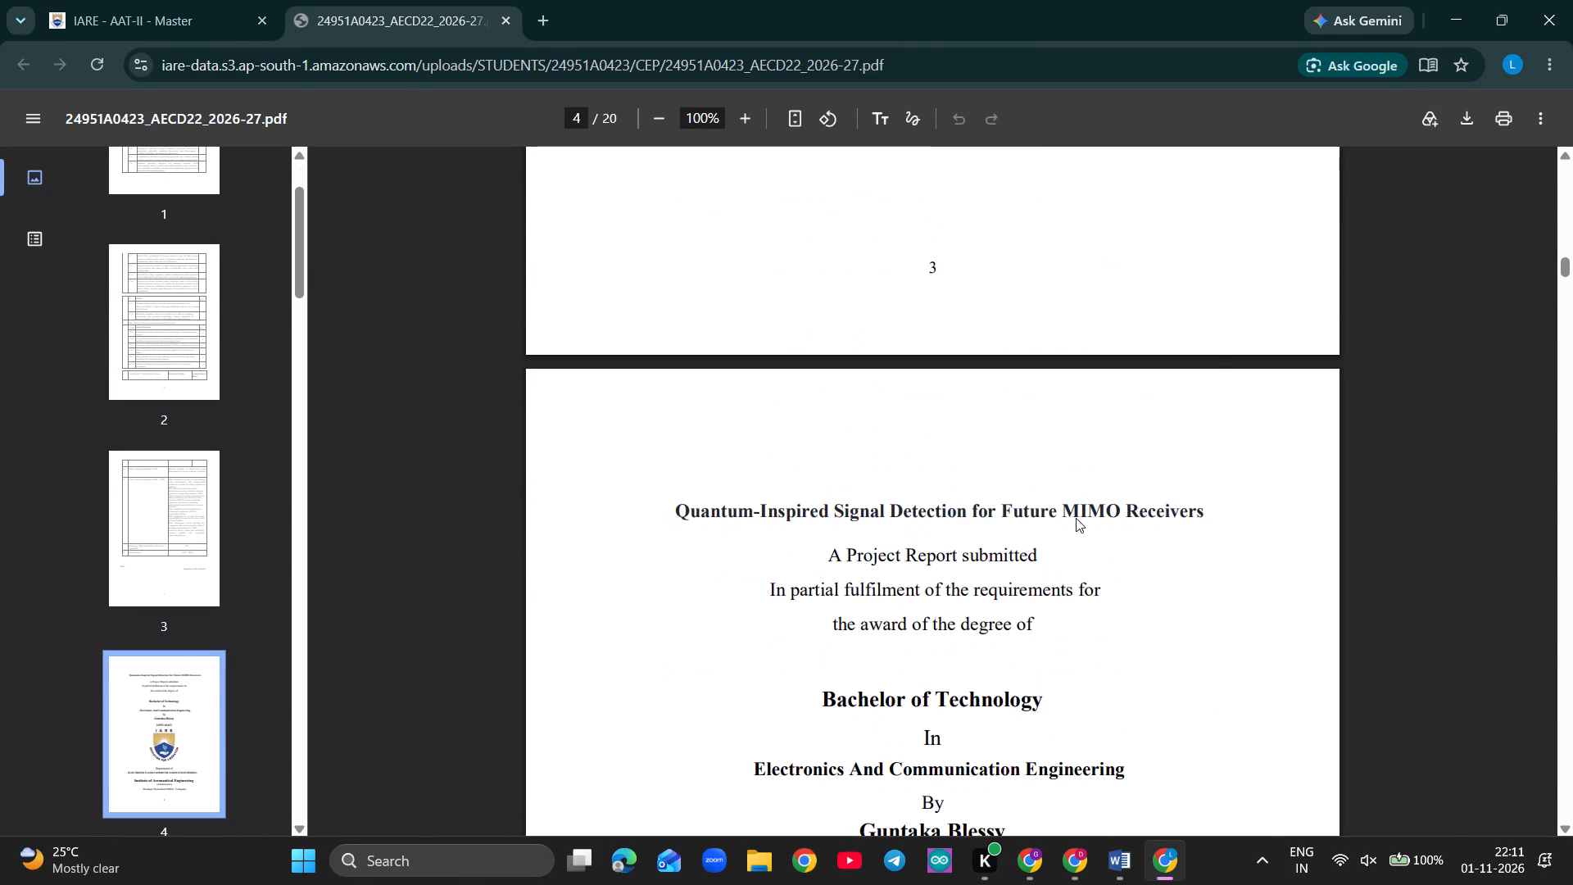
key(ctrl+w)
click(1267, 485)
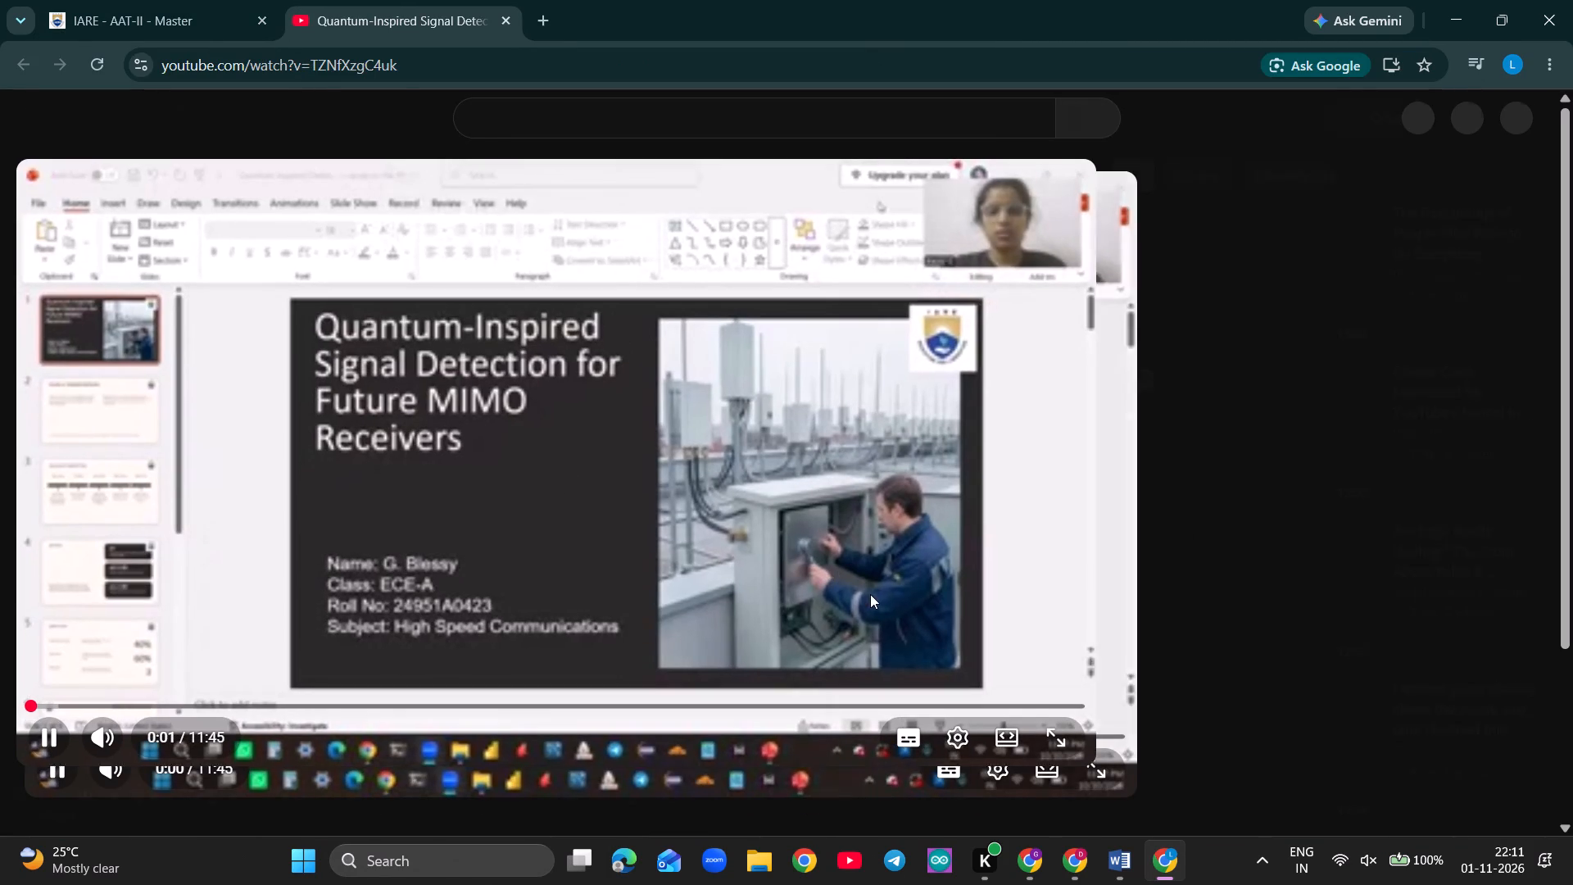
key(ctrl+w)
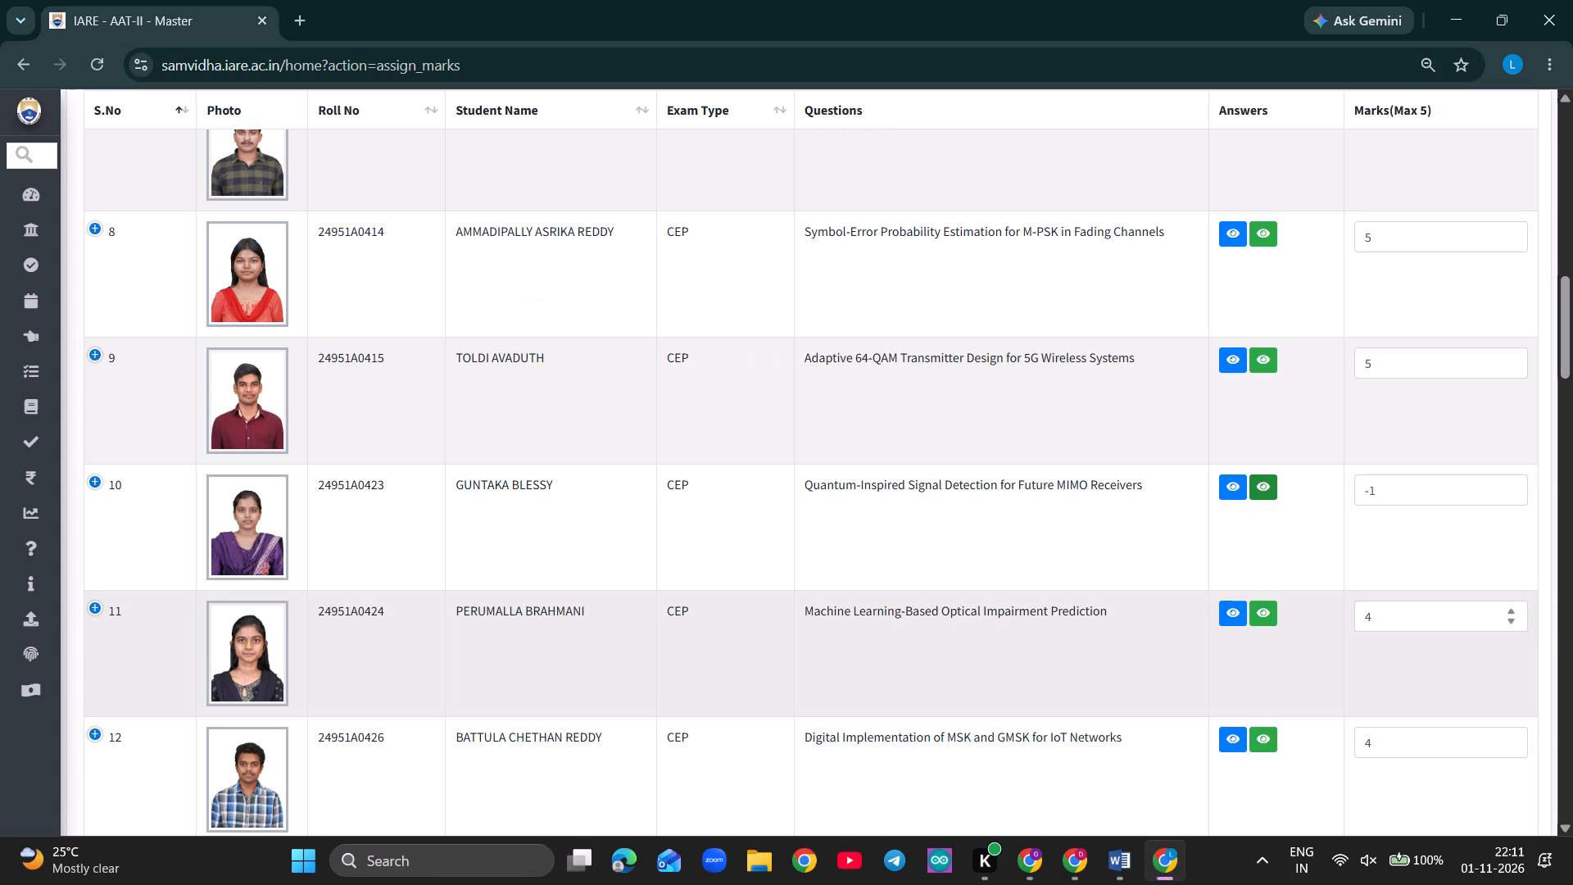
Set the marks of entry 10, "Quantum-Inspired Signal Detection for Future MIMO Receivers", to 5.
click(1430, 503)
key(Up)
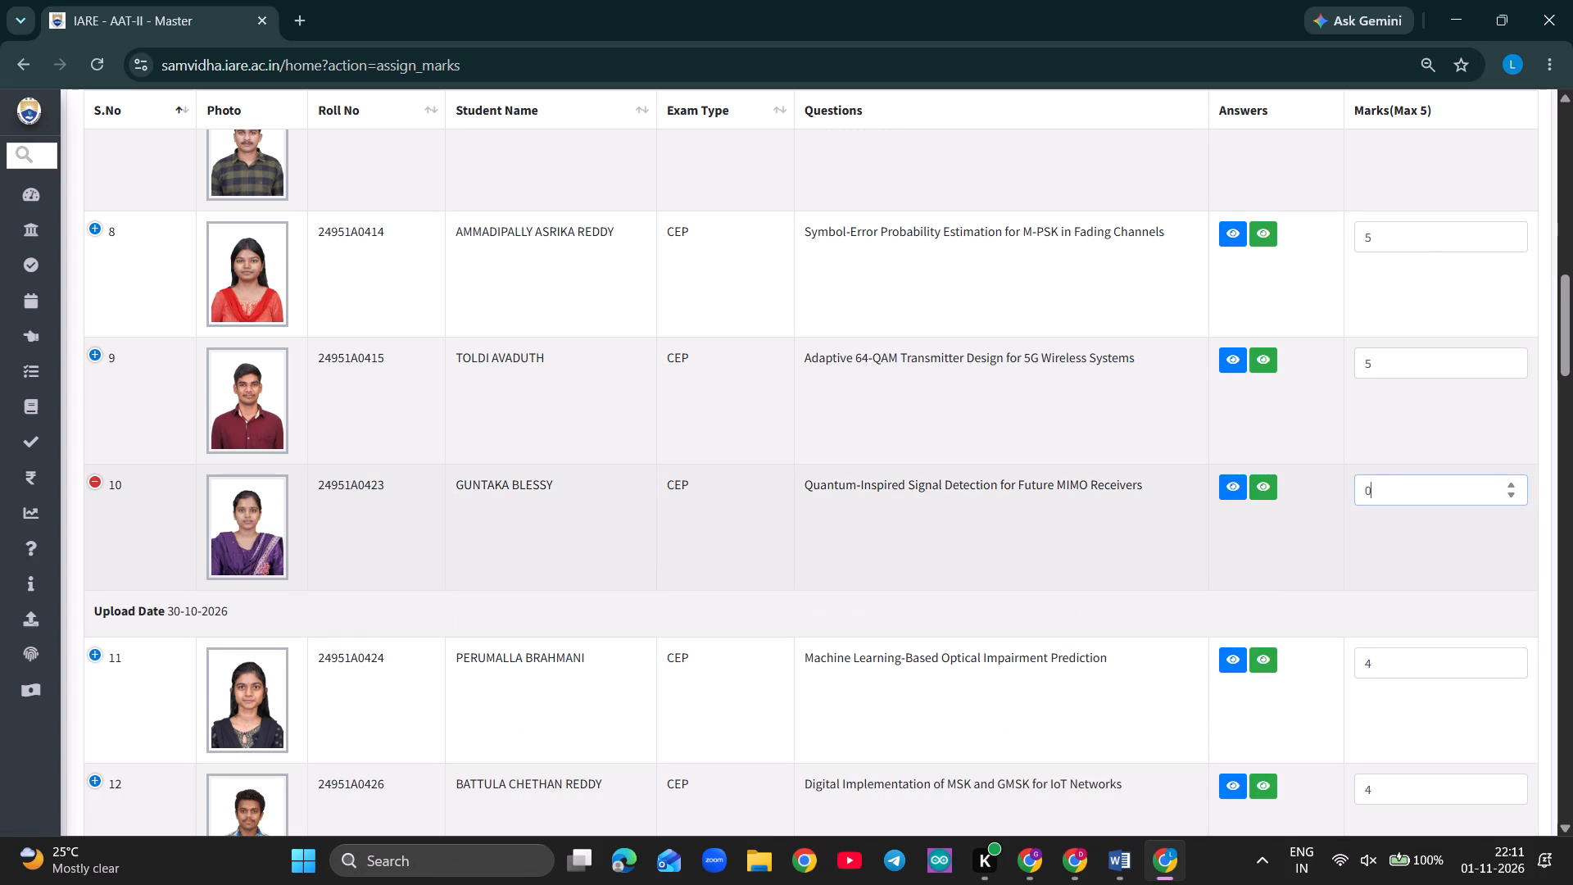
key(Up)
key(Up)
key(Up)
key(Up)
key(Up)
click(1394, 549)
Examine the submitted report and video for entry 16, "Precoding Optimization for 6G Massive MIMO Downlink", and close both.
scroll(1394, 549, down, 9)
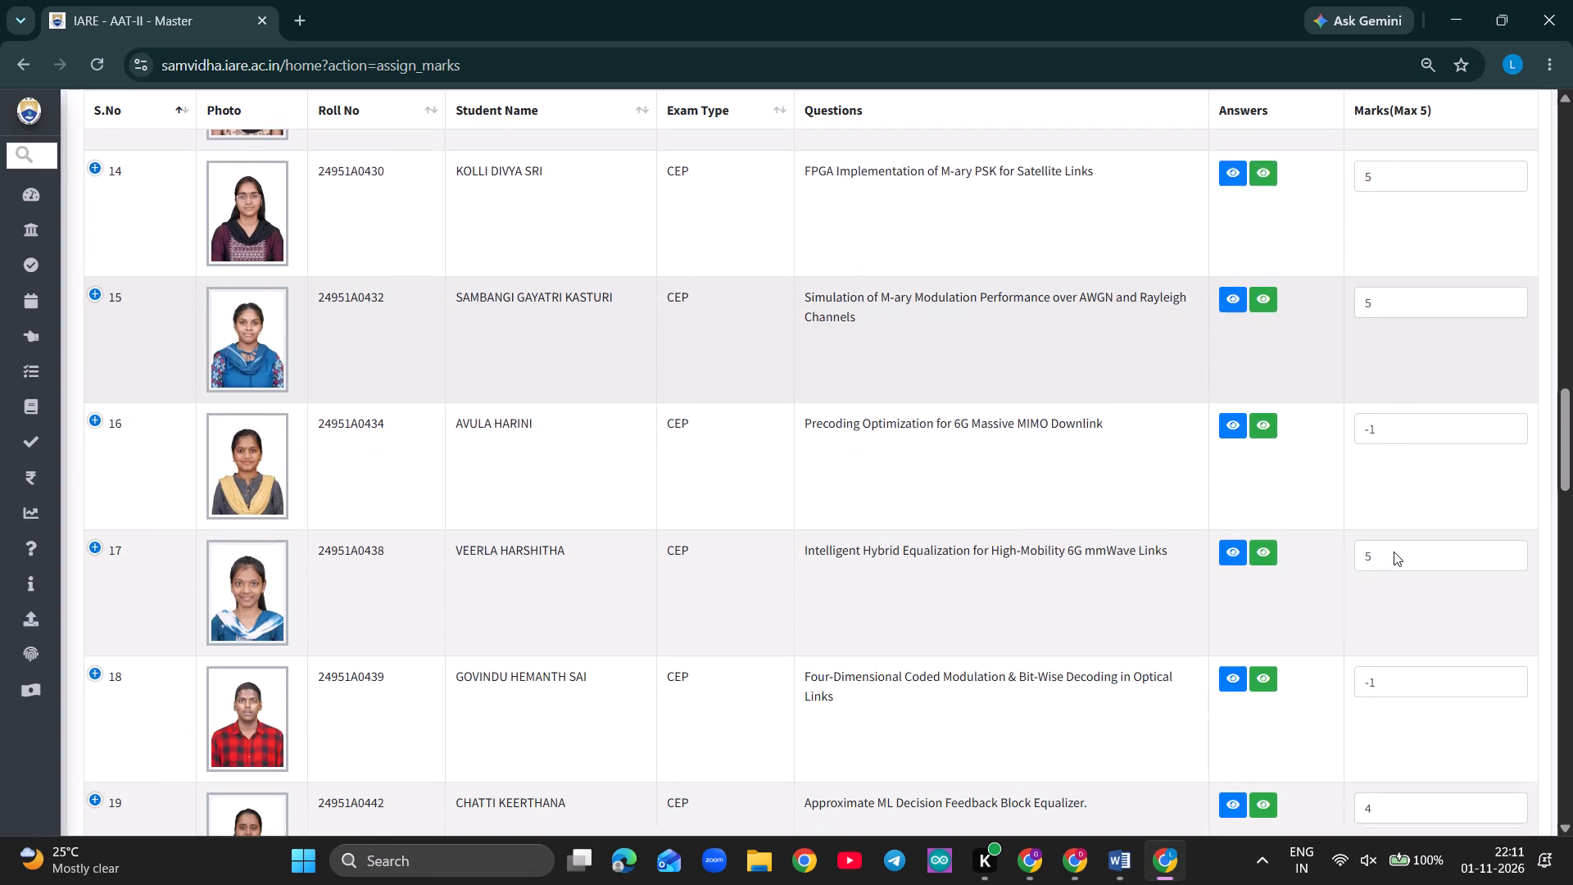
click(1229, 334)
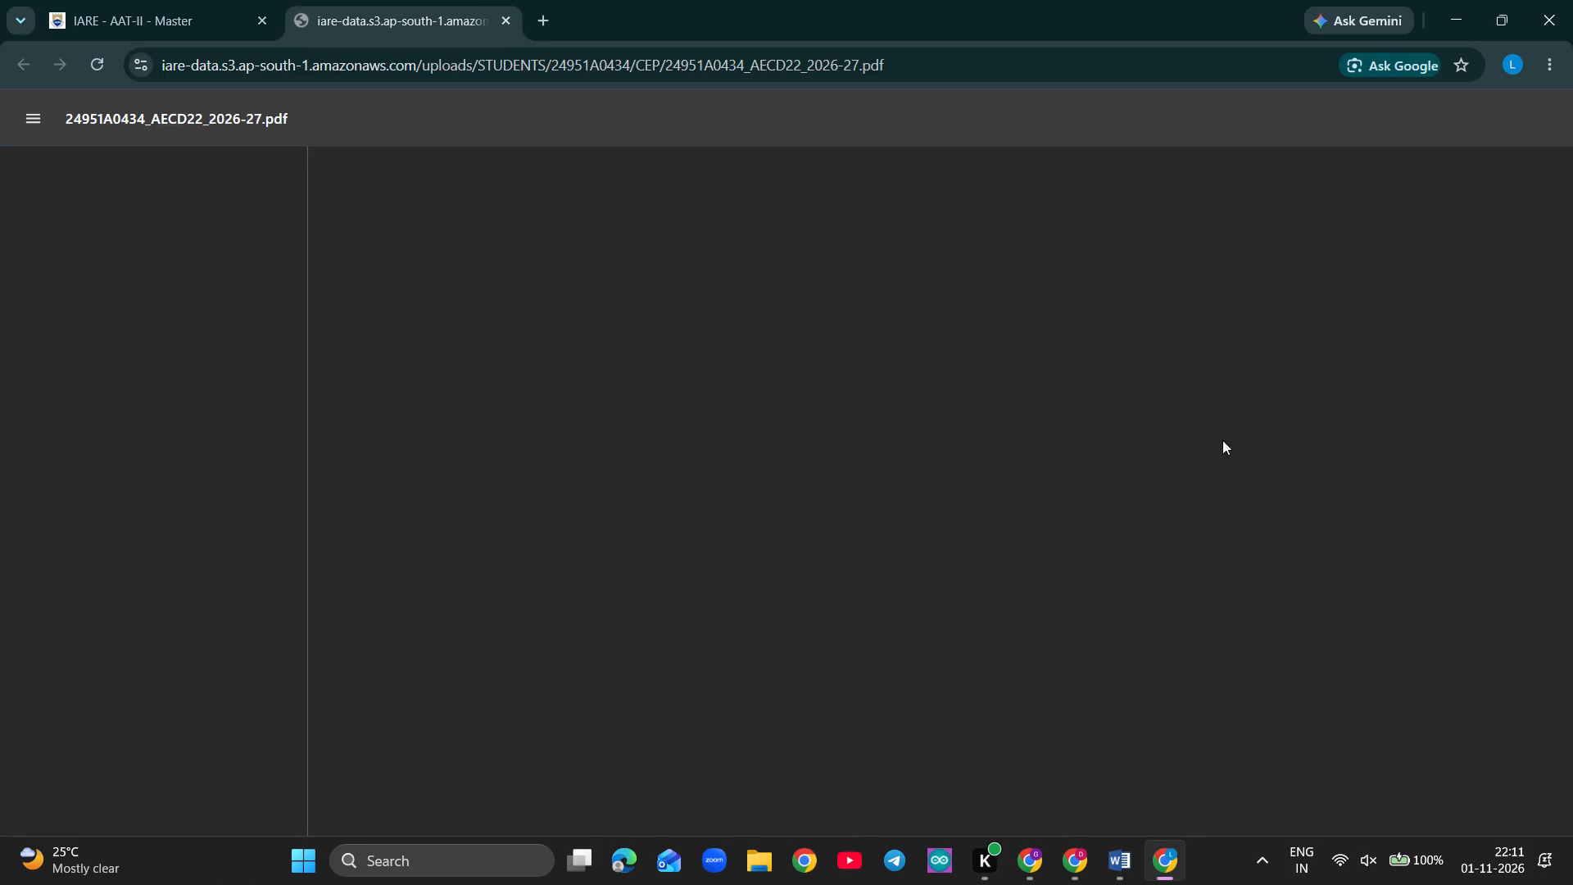
scroll(1233, 589, down, 3)
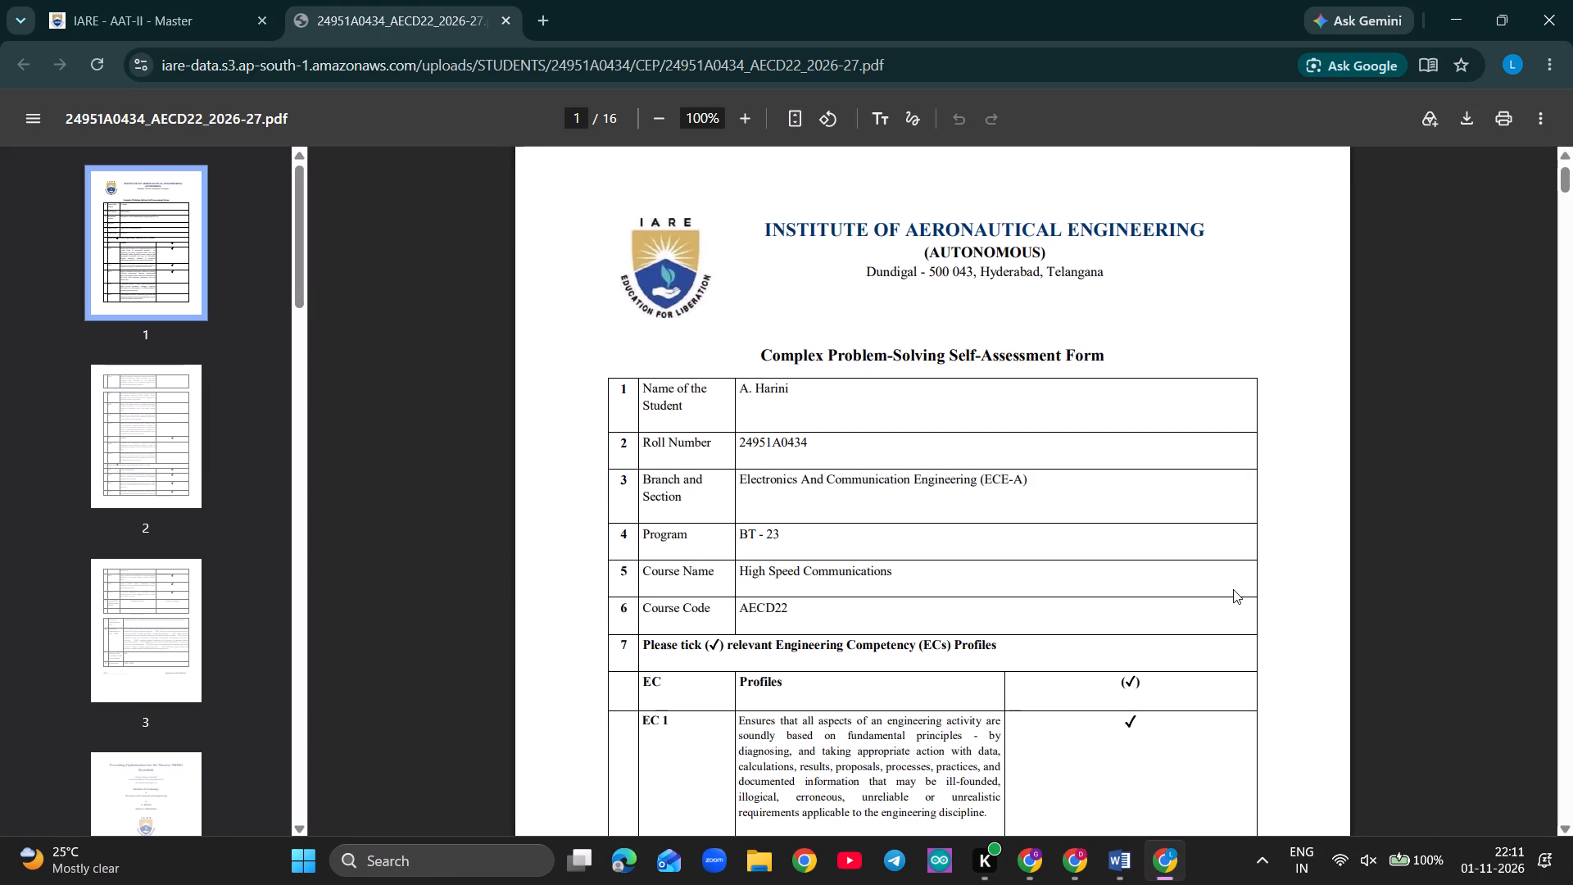
scroll(1233, 589, down, 20)
scroll(1233, 589, down, 4)
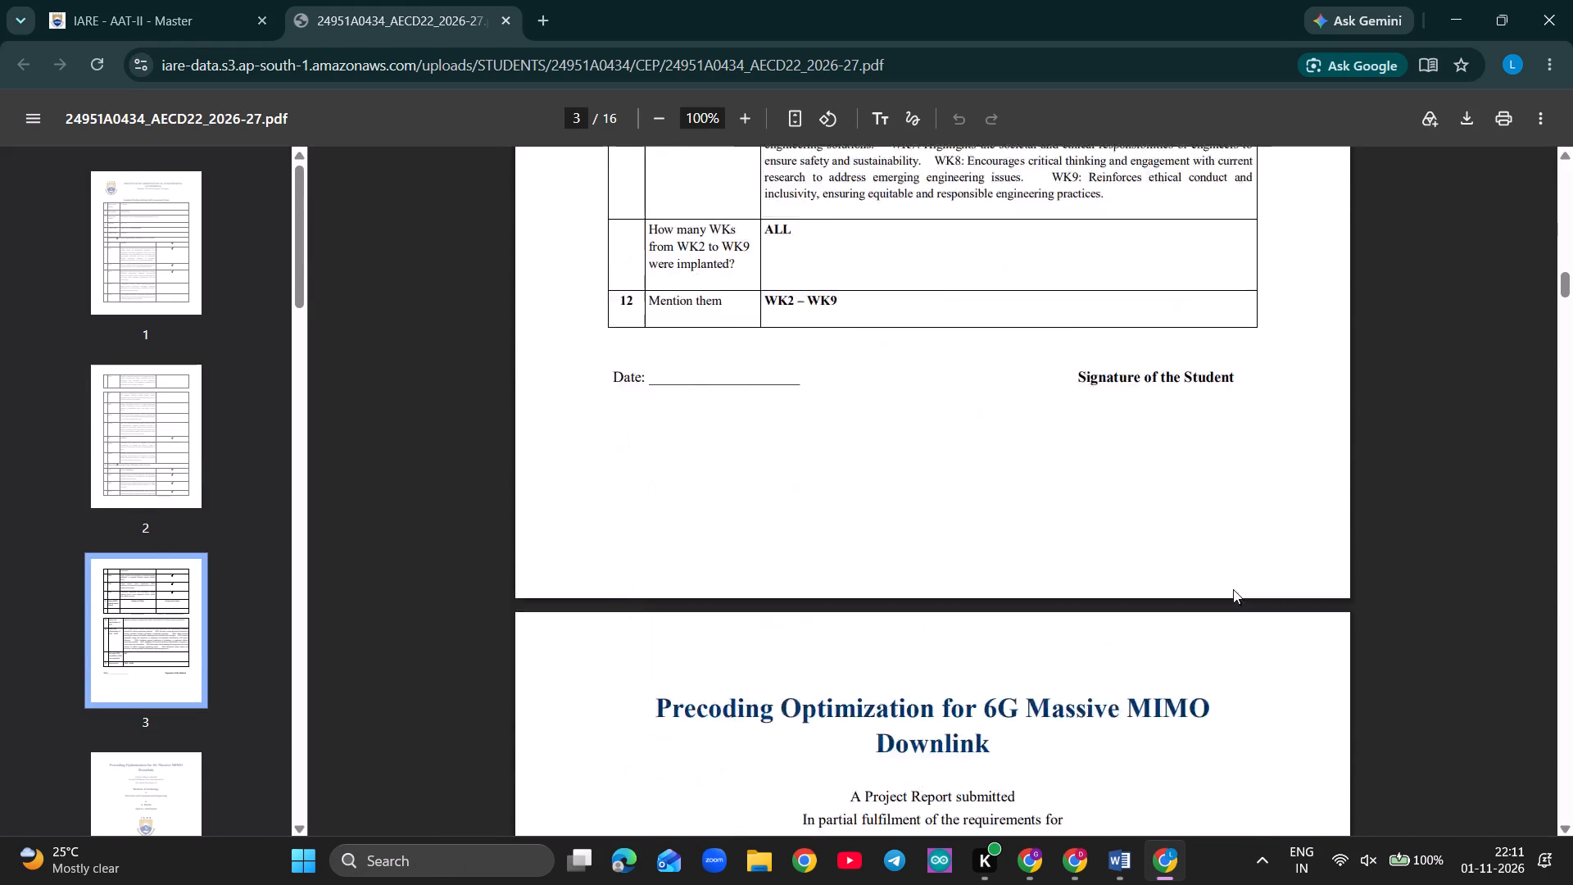
scroll(1233, 589, down, 6)
key(ctrl+w)
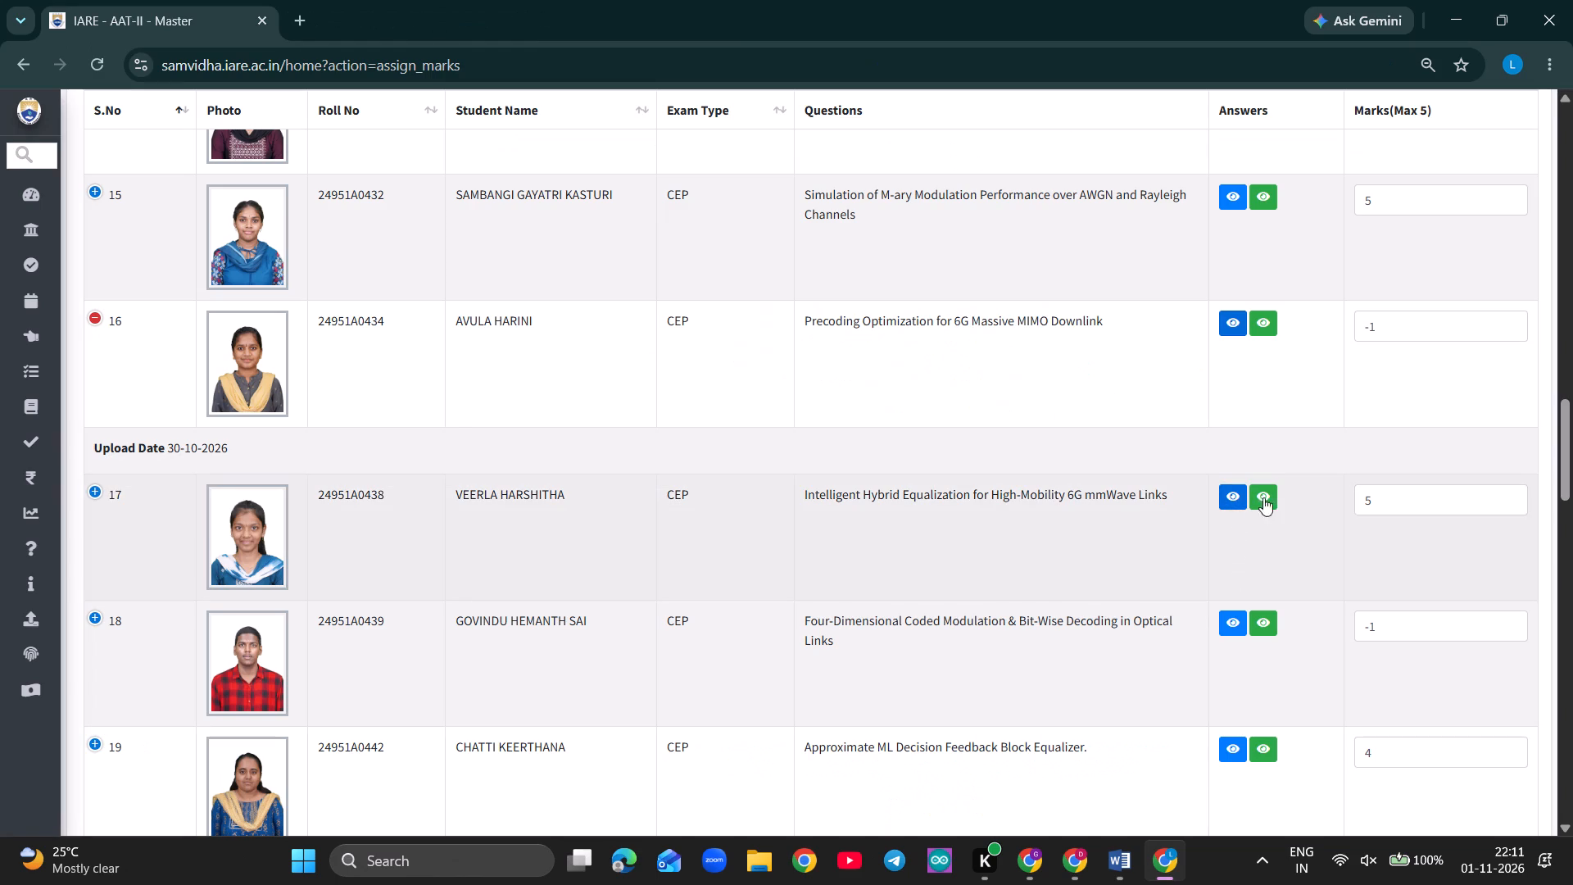
click(1262, 329)
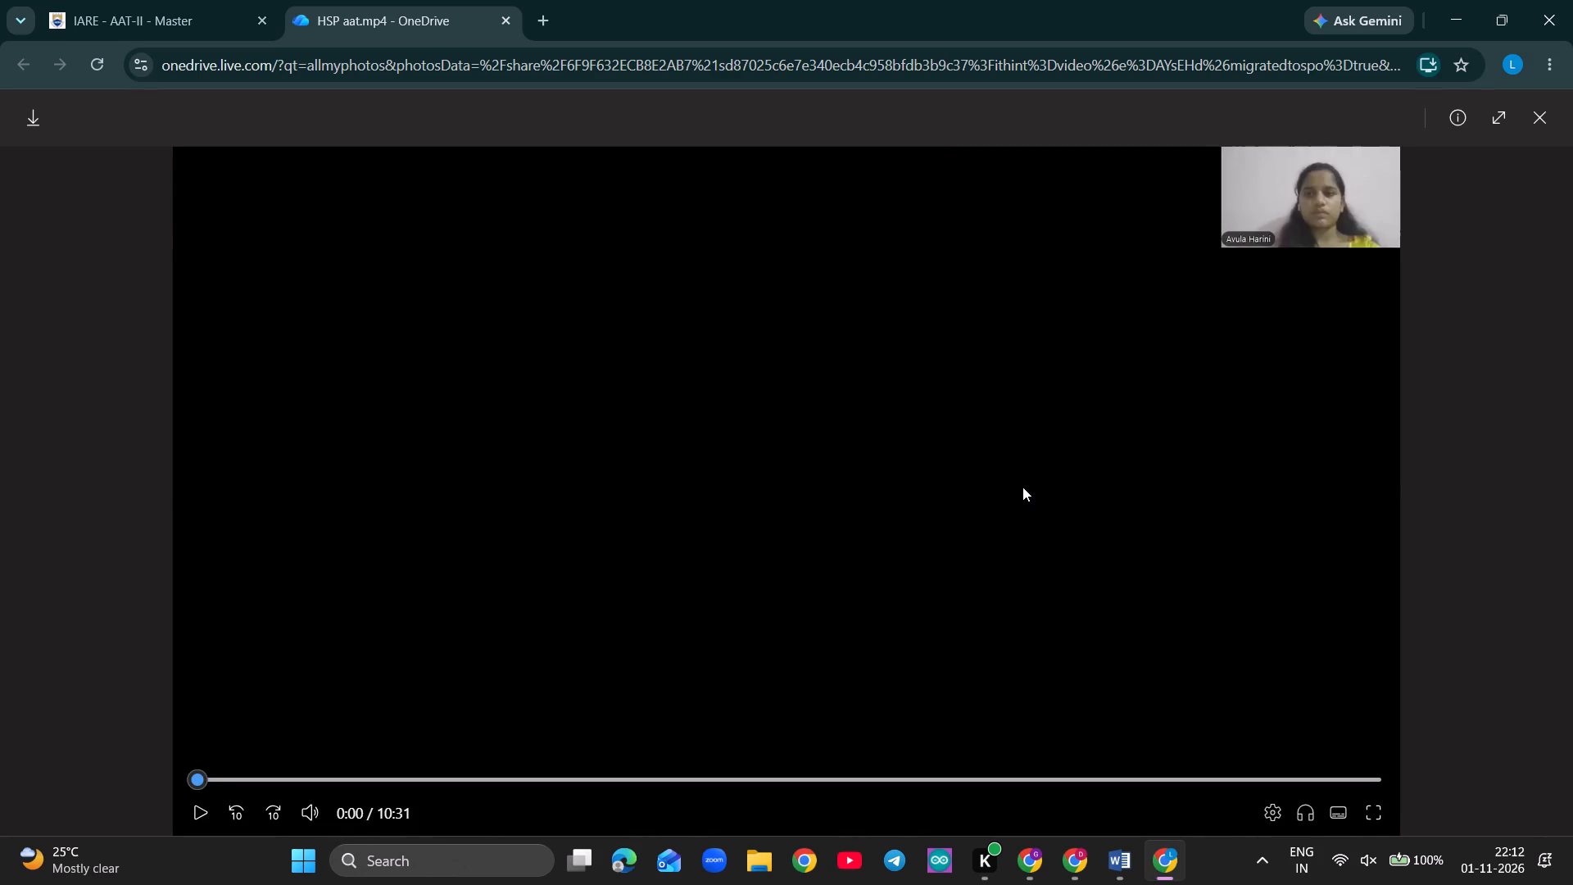
key(ctrl+w)
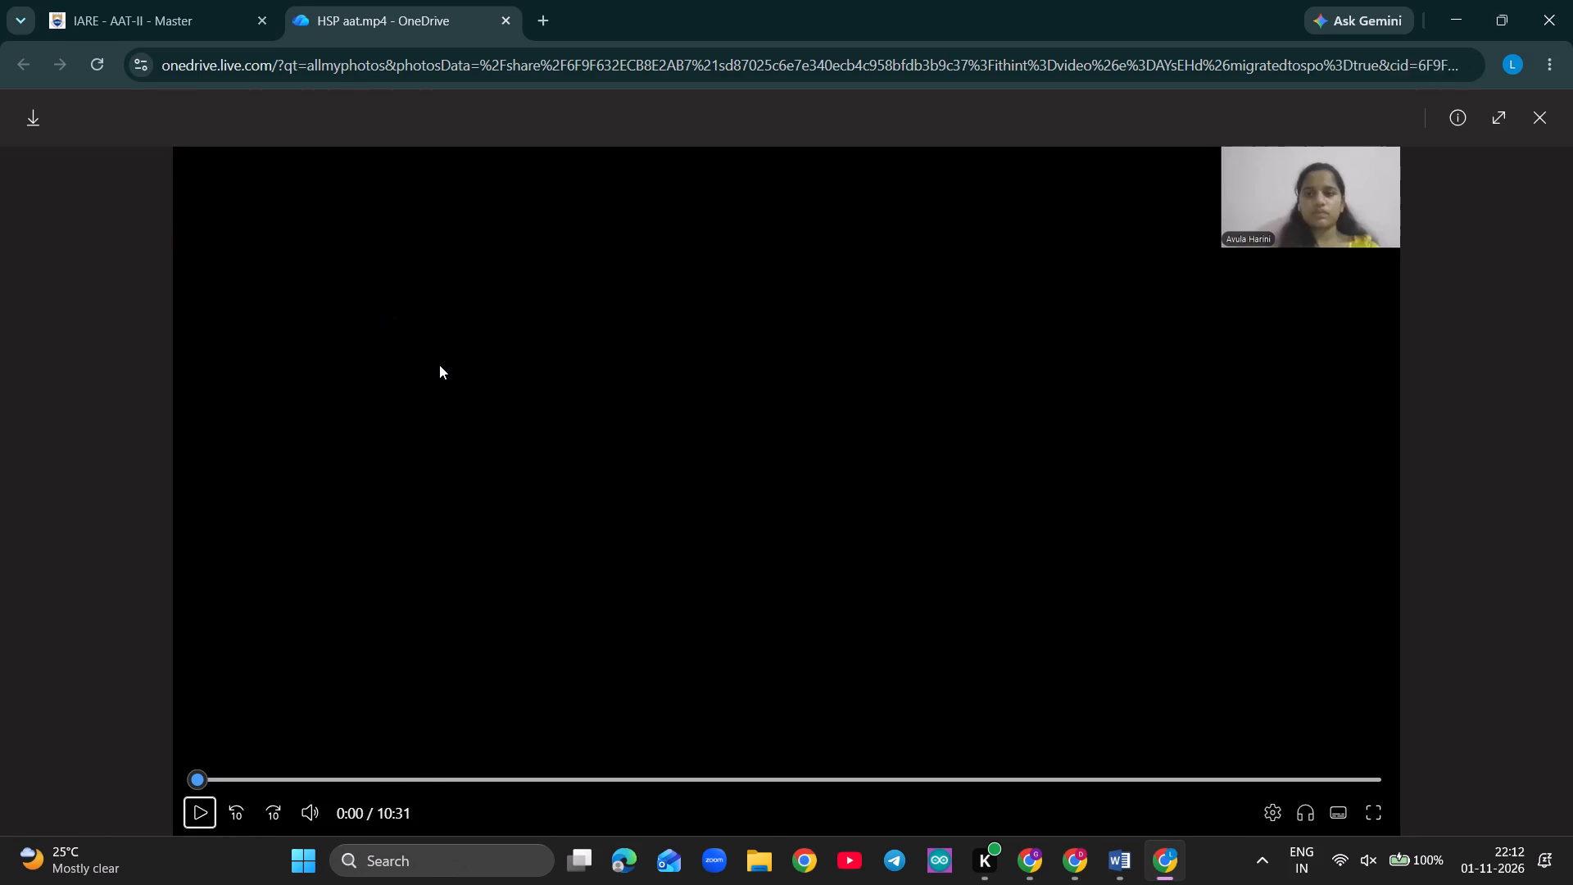
Set the marks of entry 16, "Precoding Optimization for 6G Massive MIMO Downlink", to 5.
click(1425, 330)
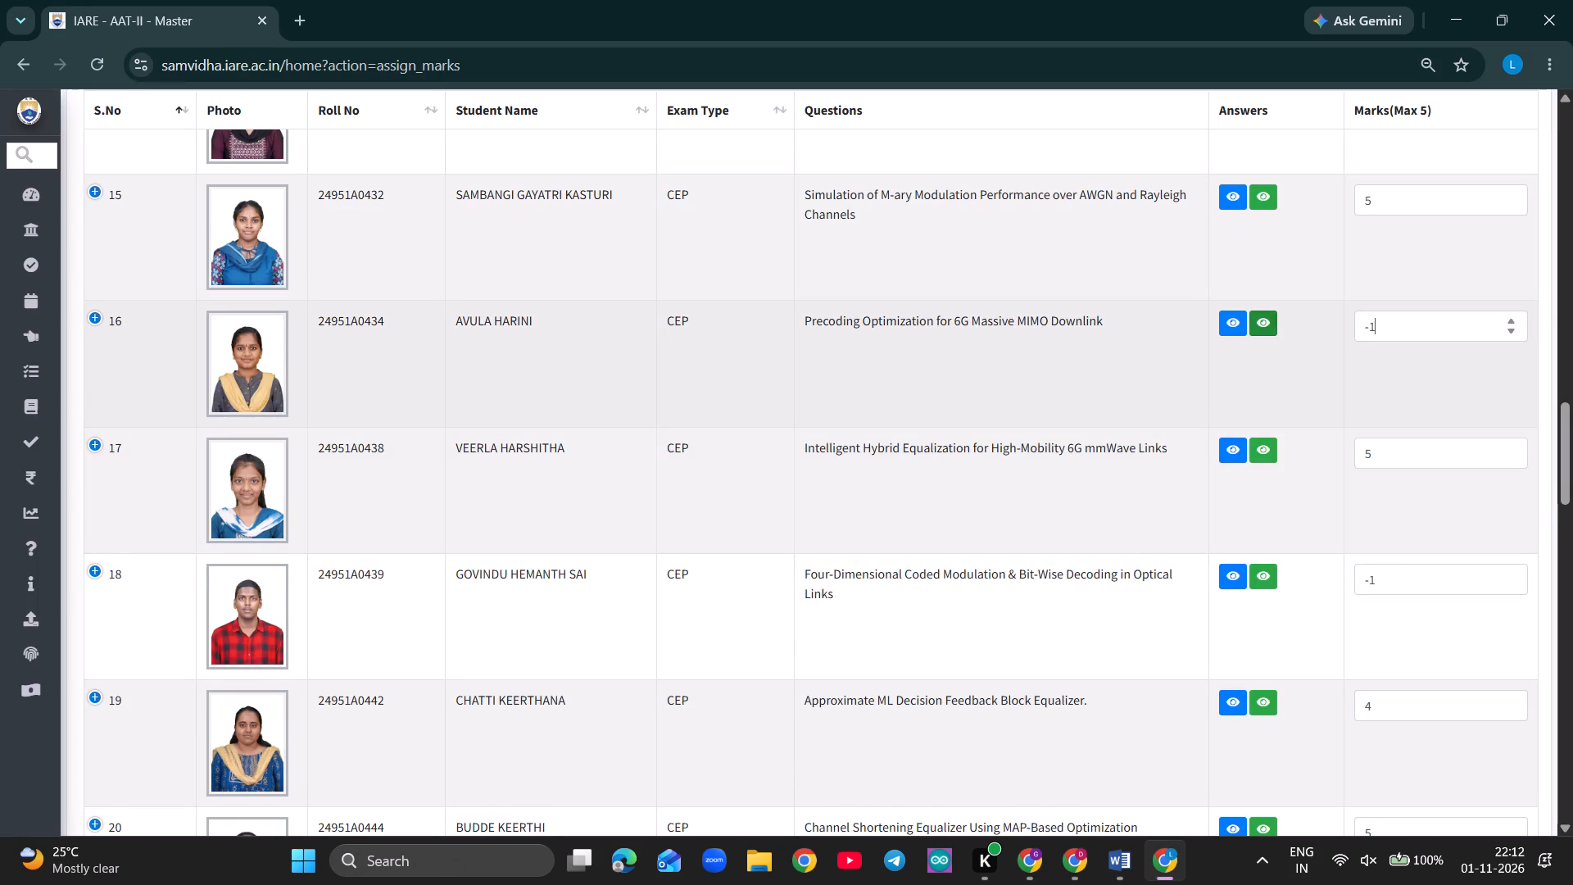
key(BackSpace)
key(BackSpace)
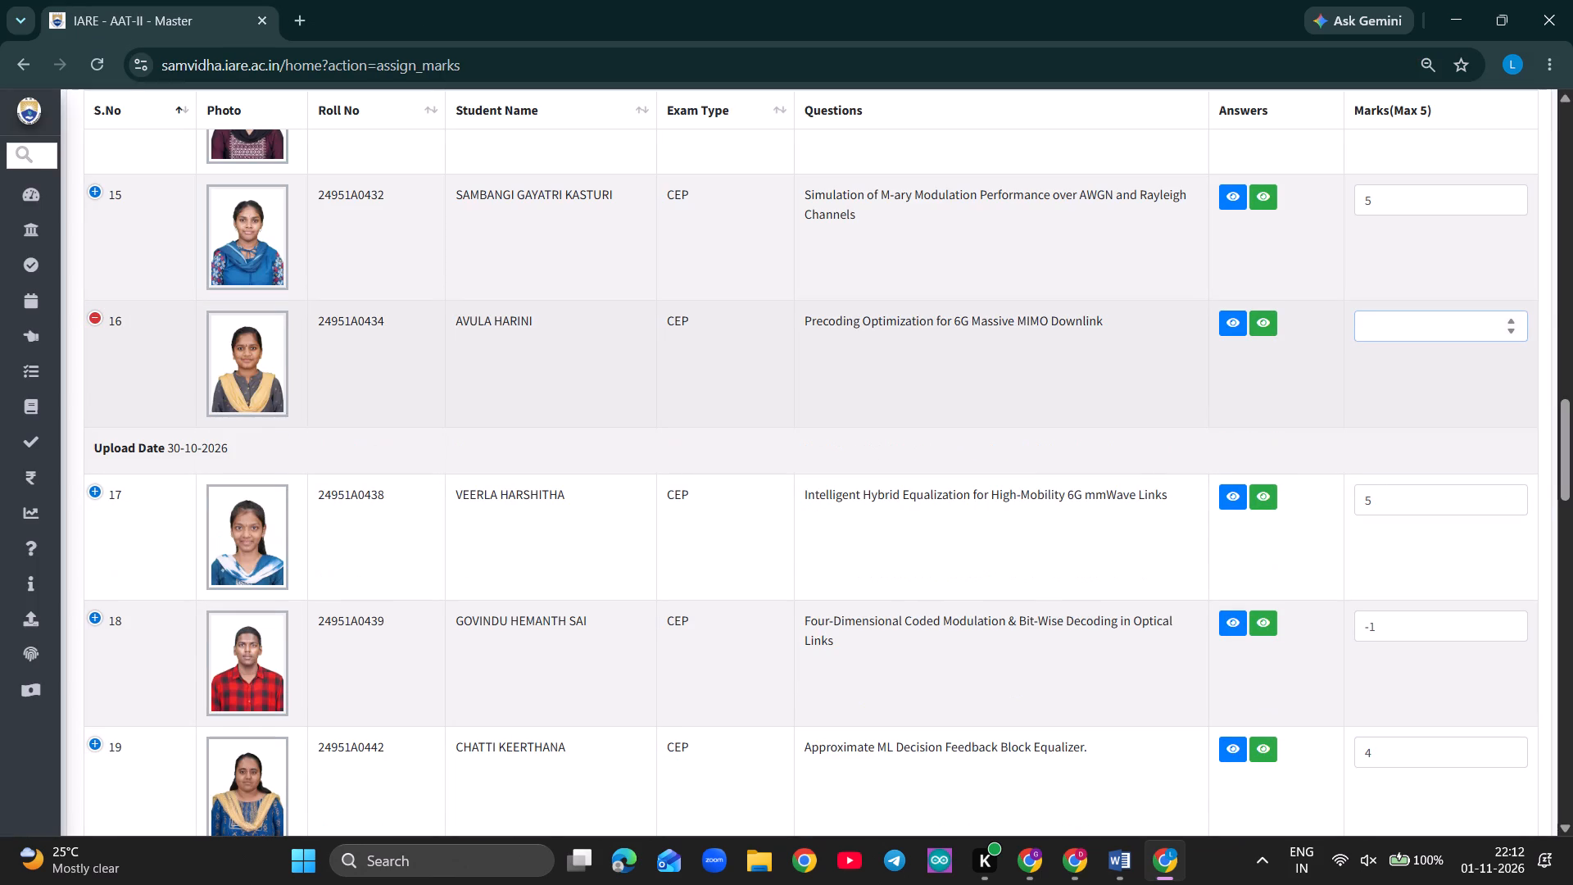
key(Up)
key(Up)
key(Up)
key(Up)
key(Up)
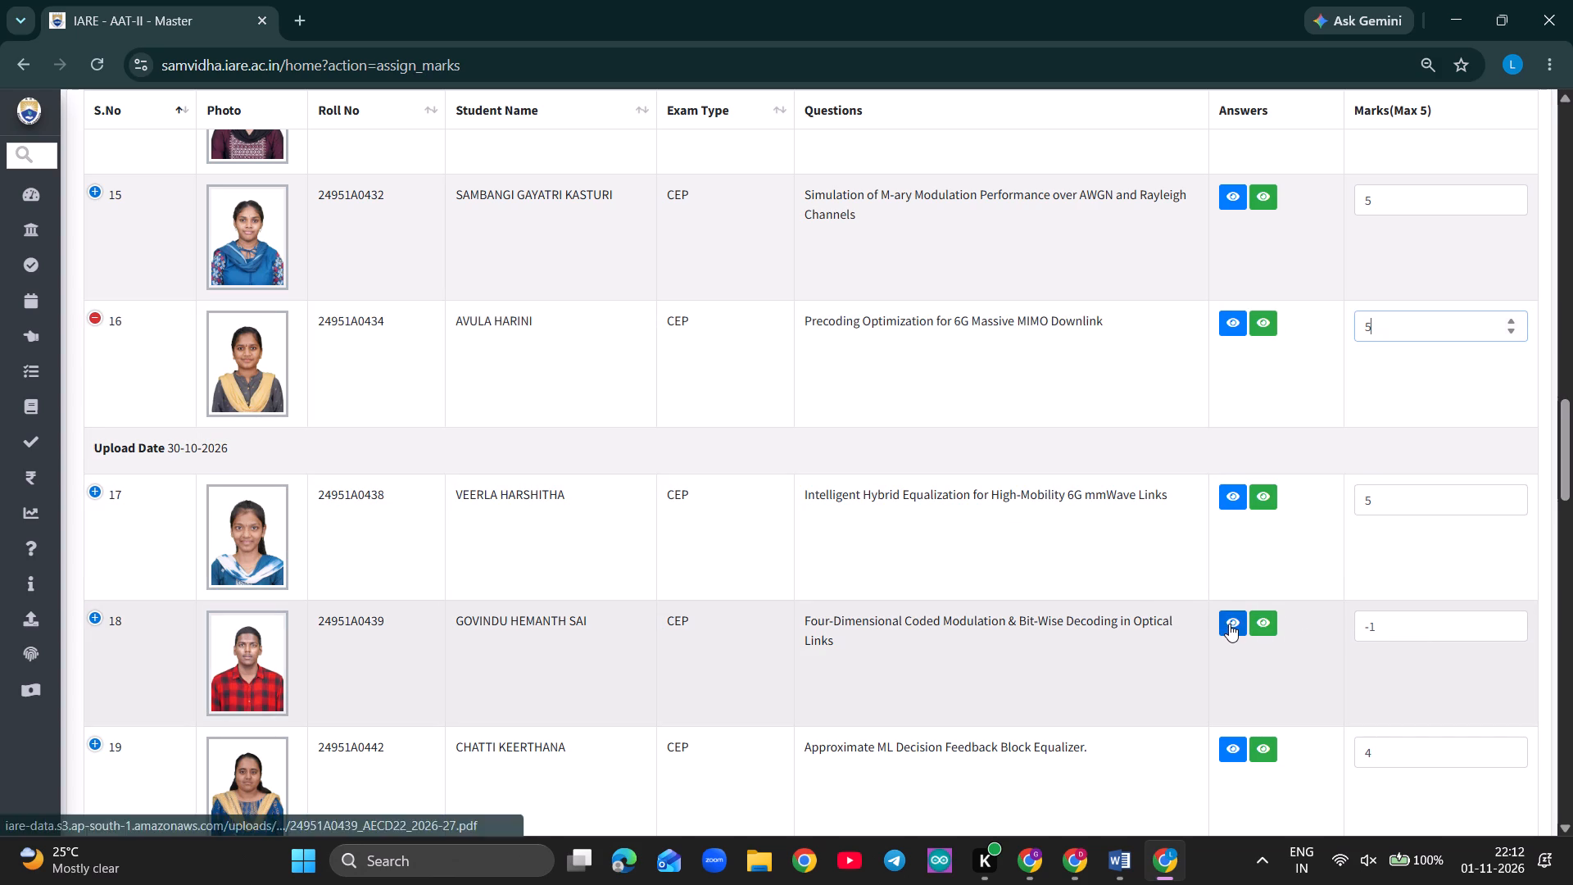
Examine the submitted report and video for entry 18, "Four-Dimensional Coded Modulation & Bit-Wise Decoding in Optical Links", and close both.
click(1229, 624)
key(ctrl+w)
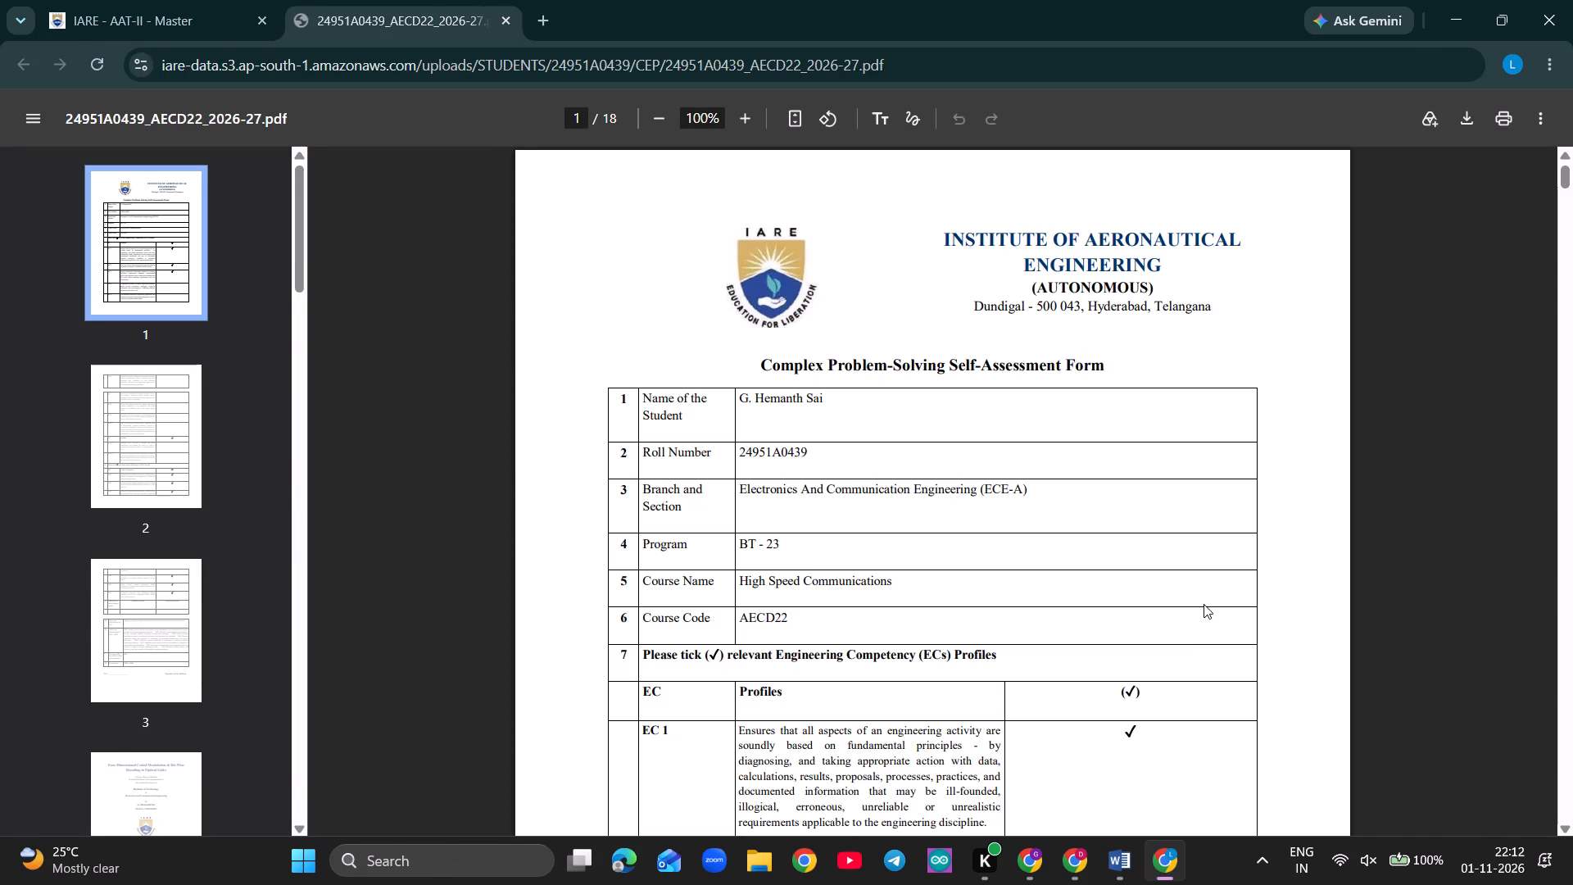
click(1261, 623)
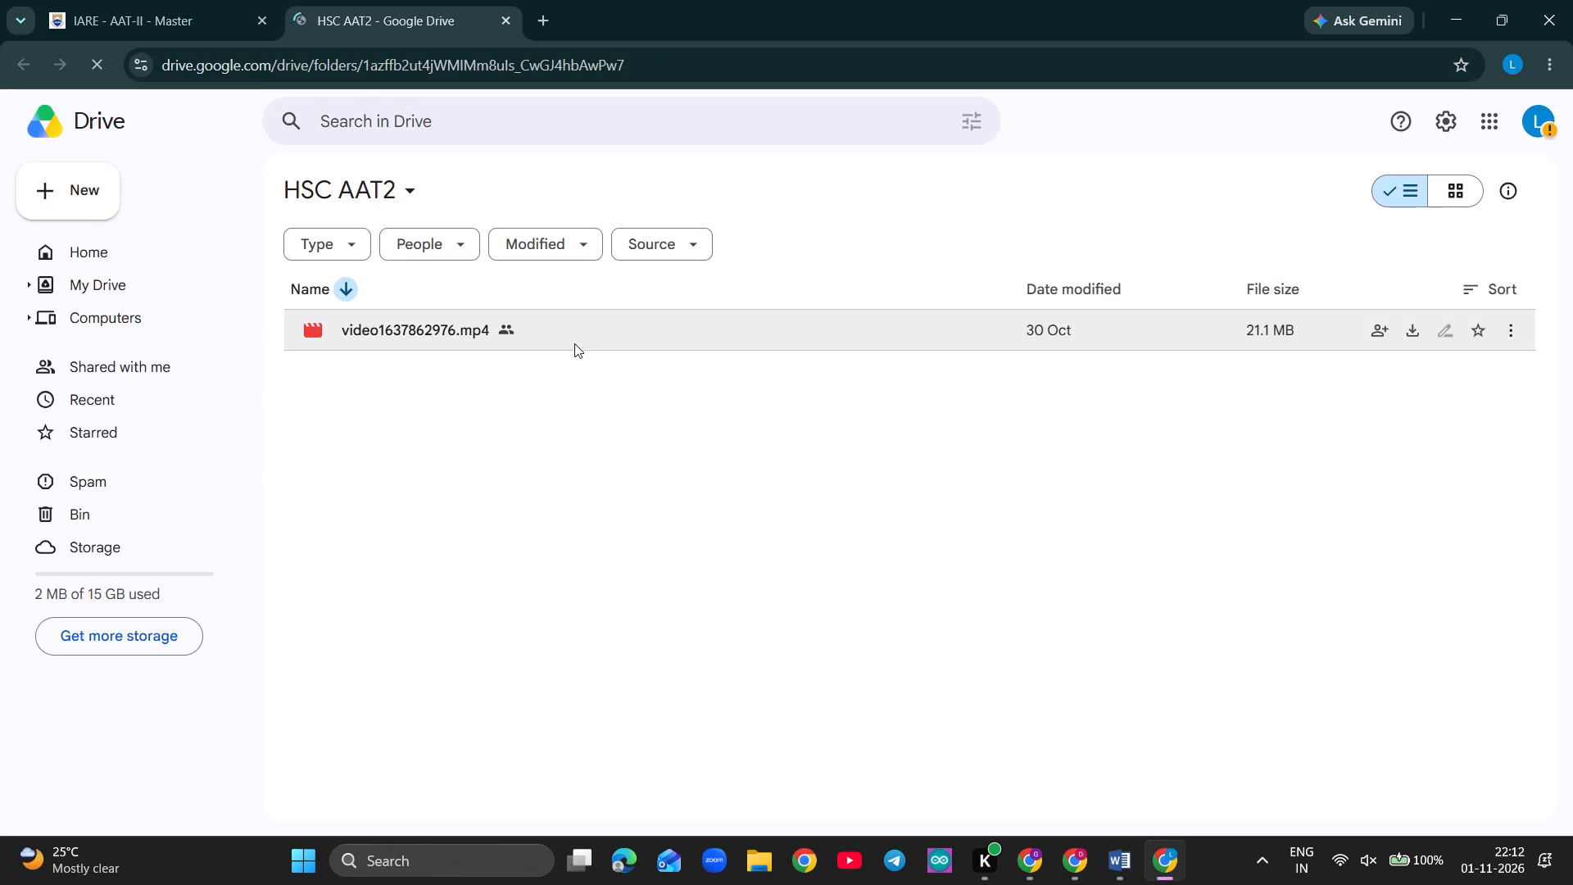
click(577, 334)
double_click(577, 334)
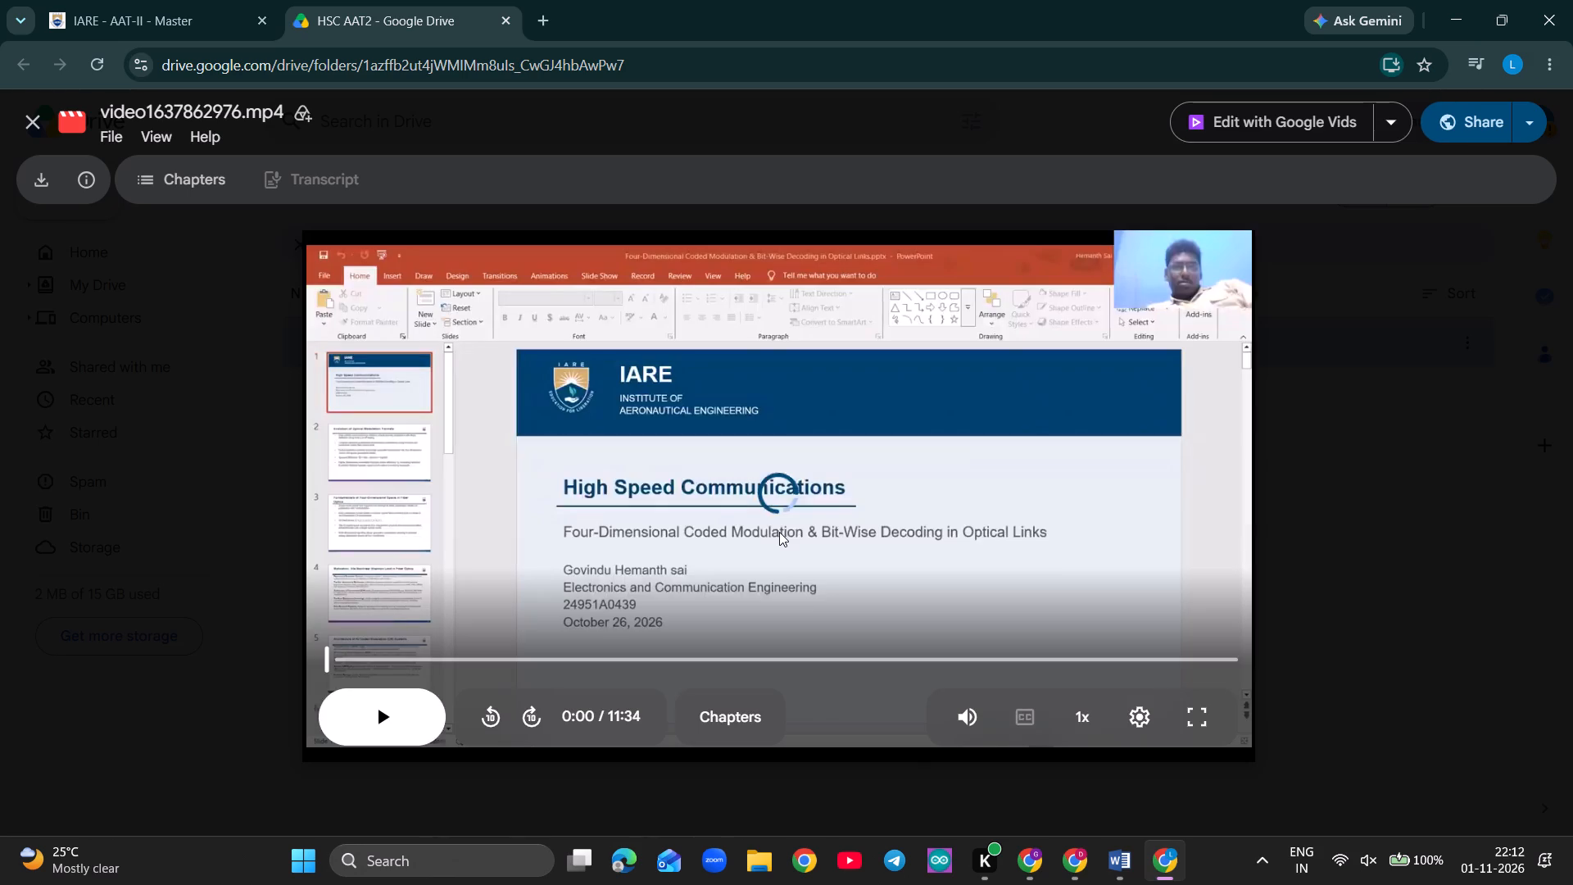
key(ctrl+w)
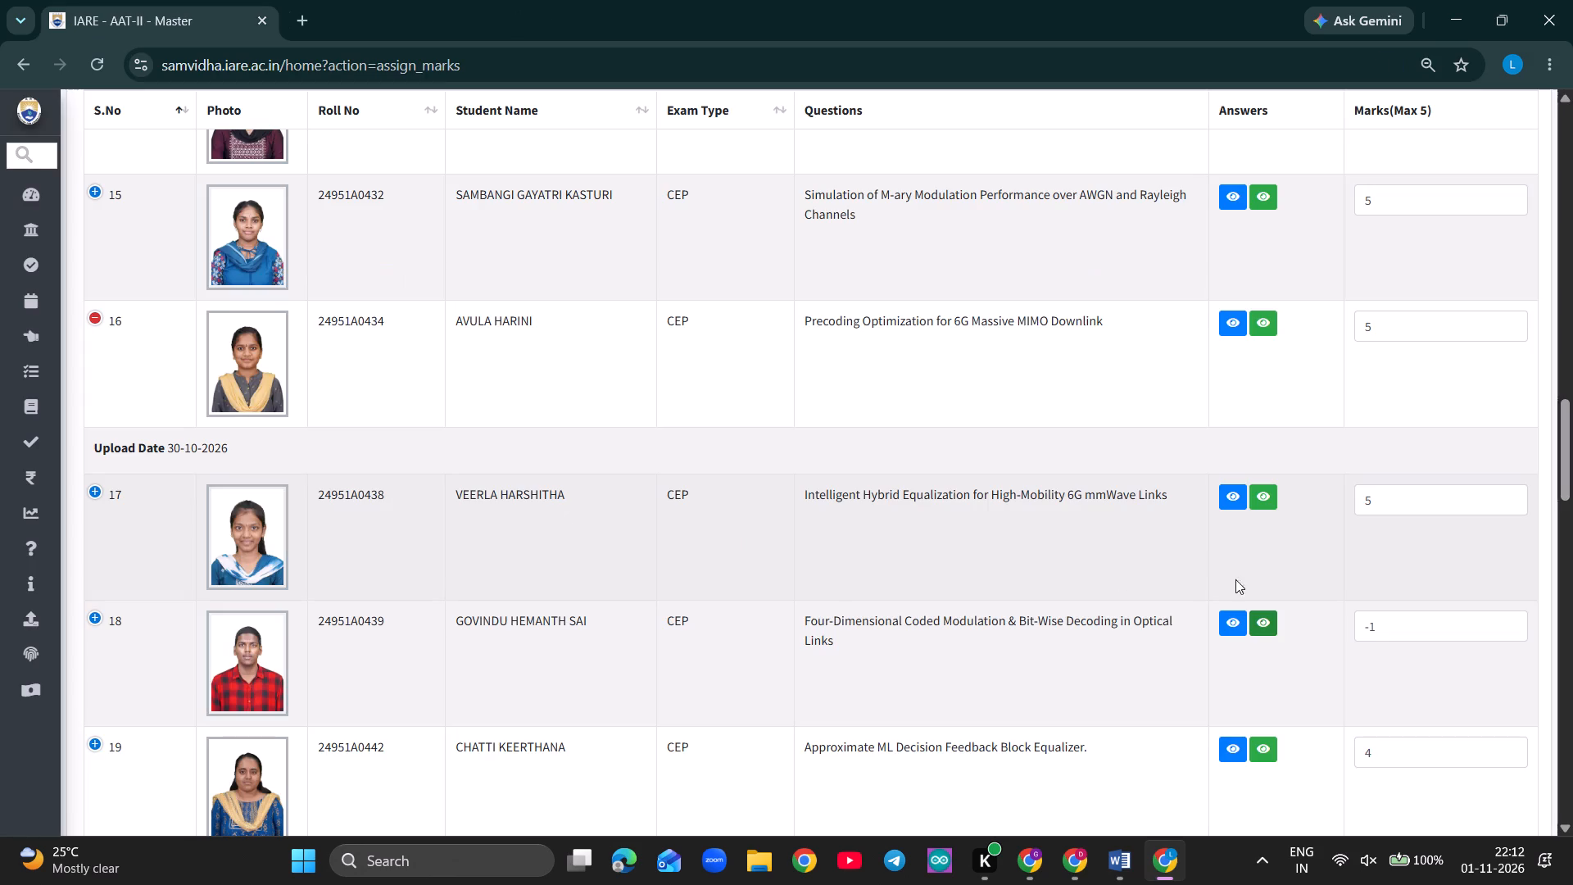
Set the marks of entry 18, "Four-Dimensional Coded Modulation & Bit-Wise Decoding in Optical Links", to 5.
click(1398, 624)
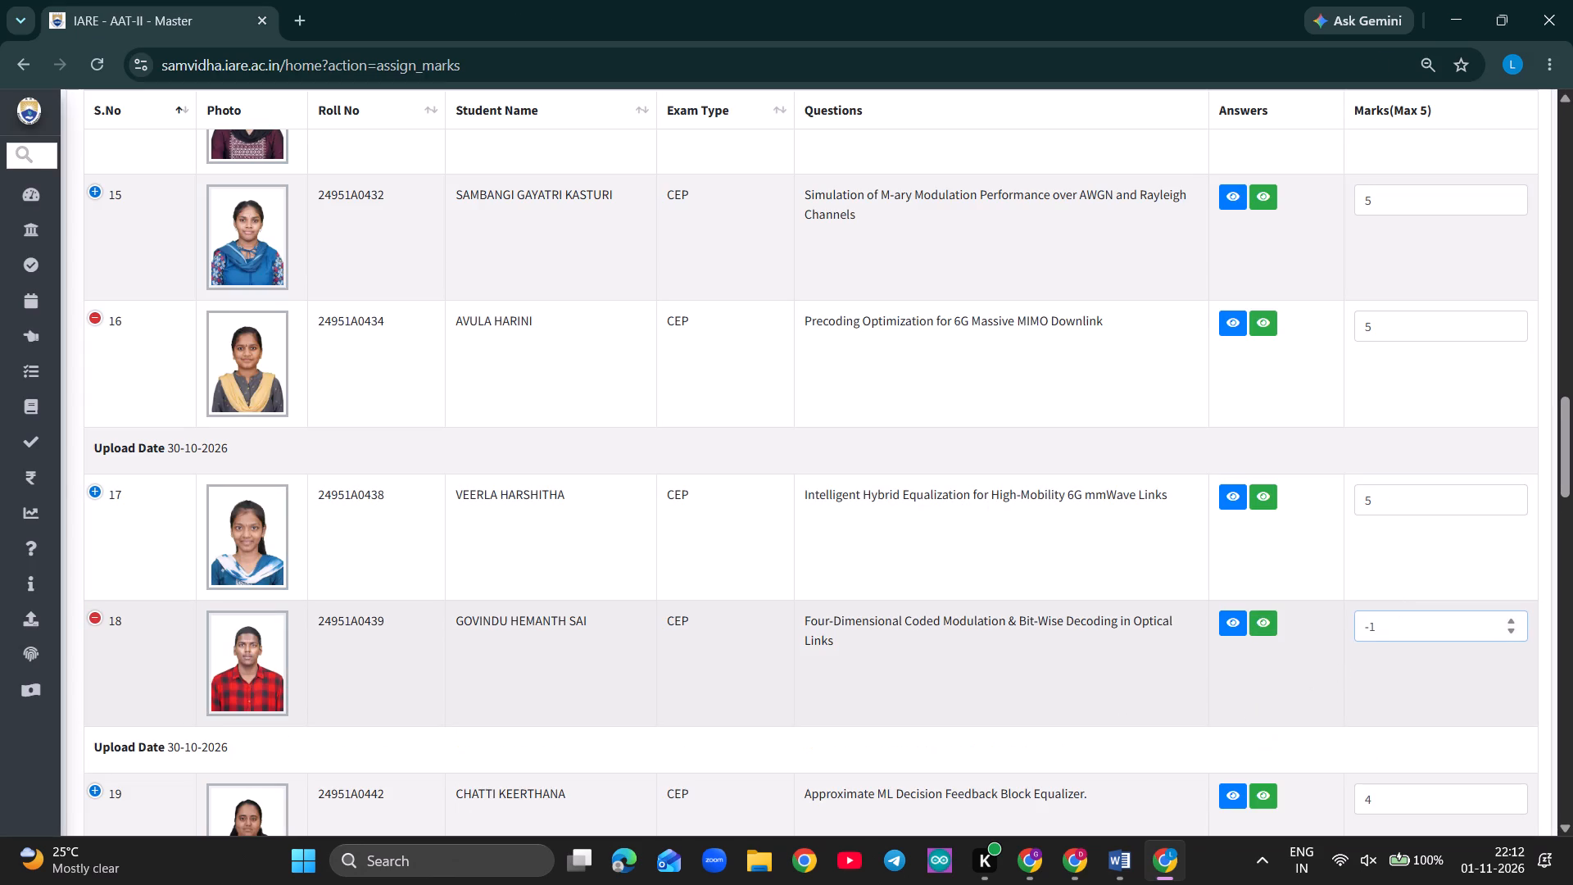
key(Up)
key(Up)
key(Up)
key(Up)
key(Up)
key(Up)
key(Up)
key(Down)
click(1390, 674)
Check the shared video folder submitted for entry 19, "Approximate ML Decision Feedback Block Equalizer", reload it once, and close it.
scroll(1390, 674, down, 3)
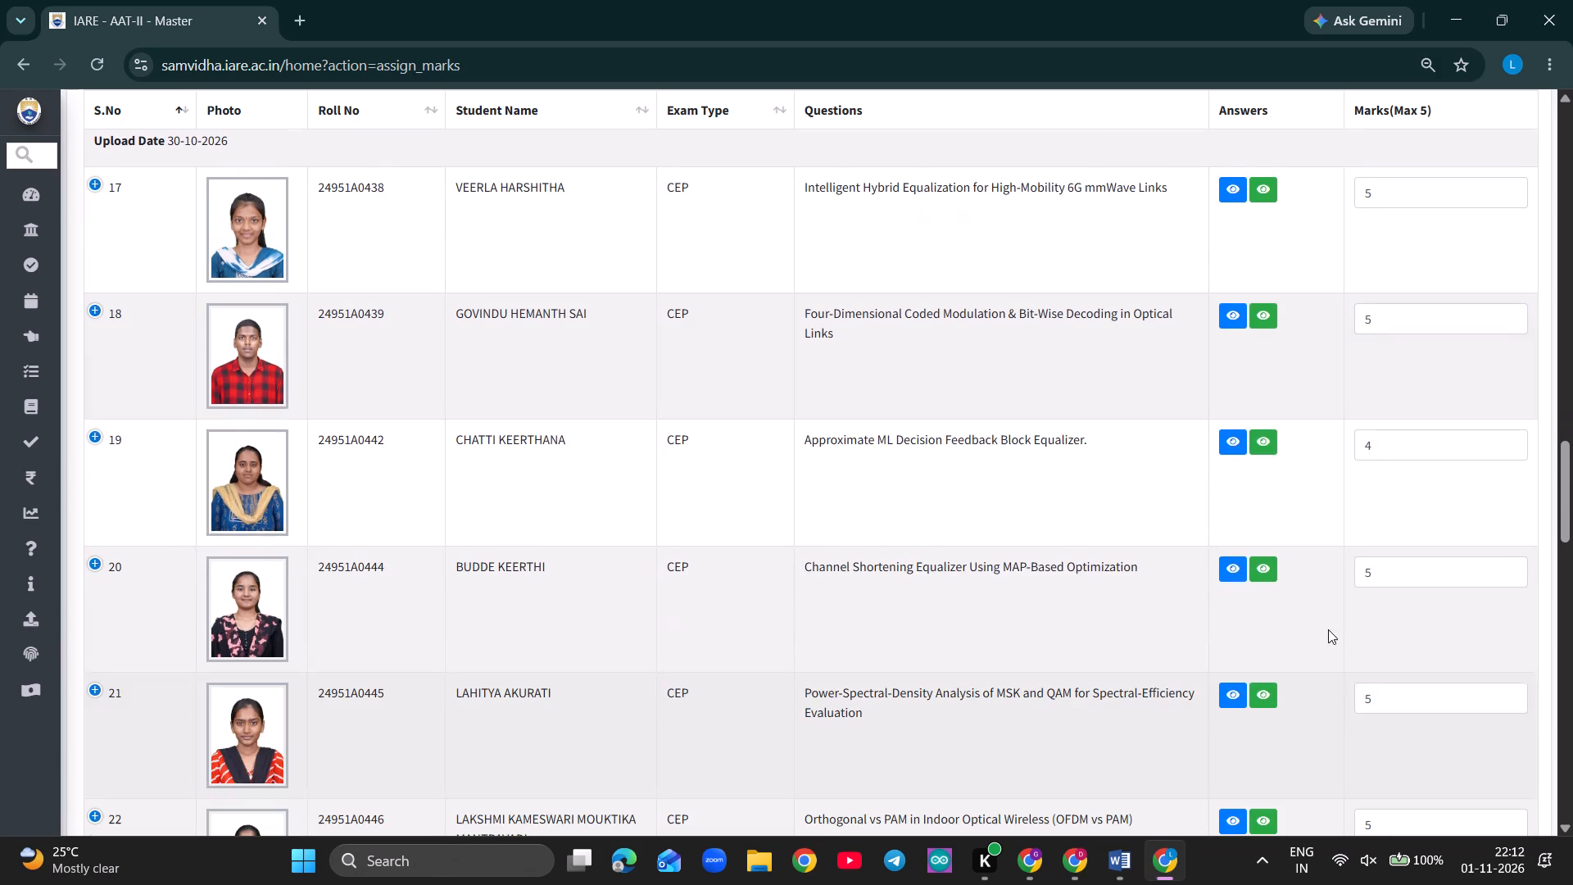
click(1266, 439)
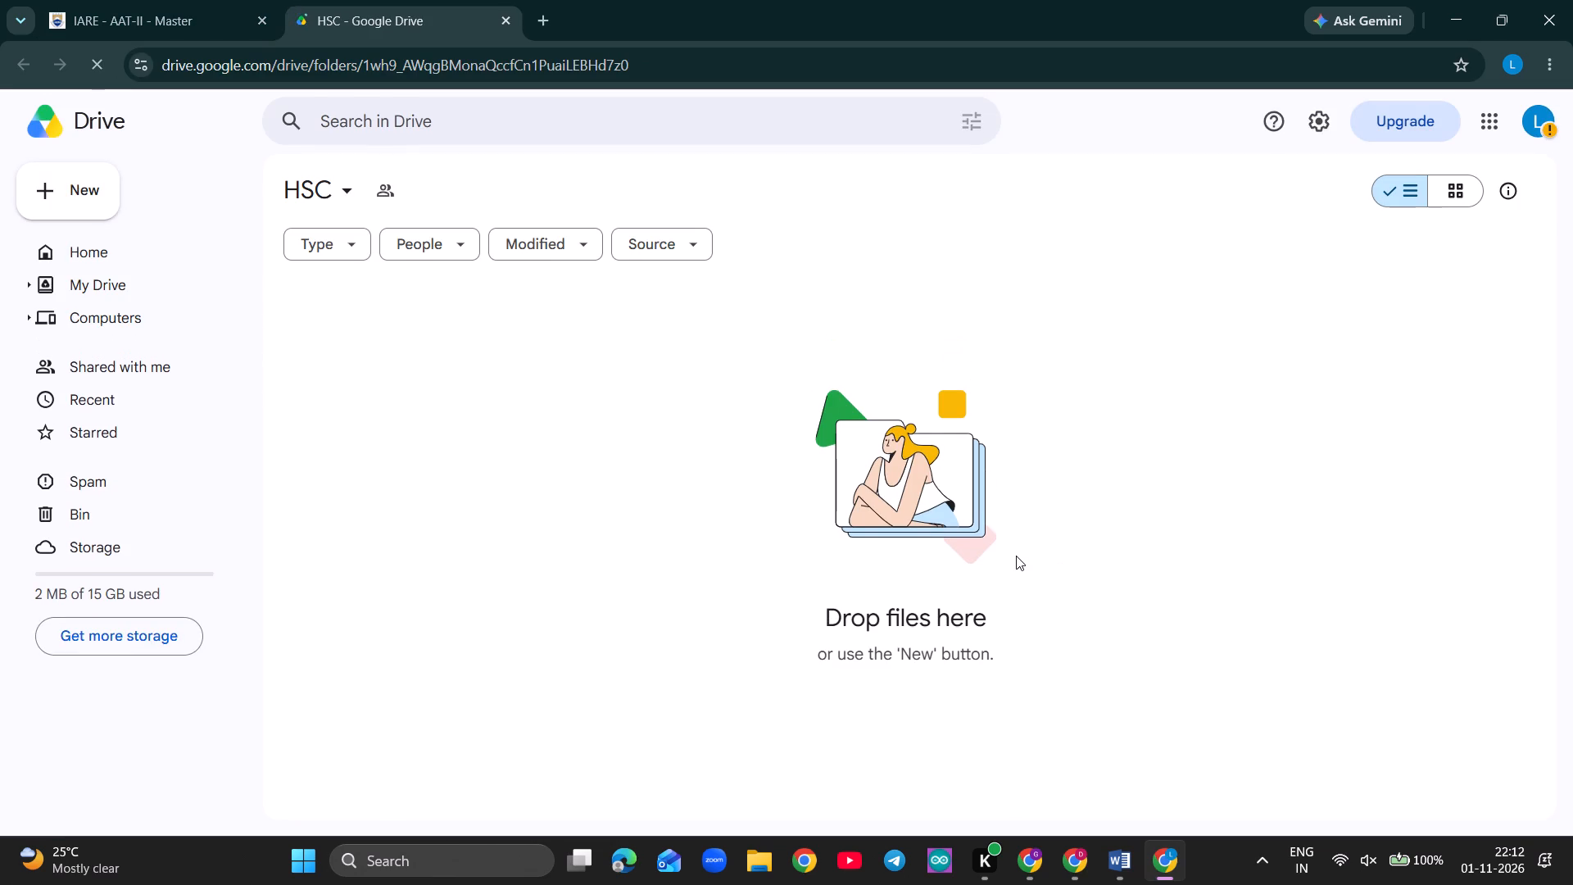
key(ctrl+r)
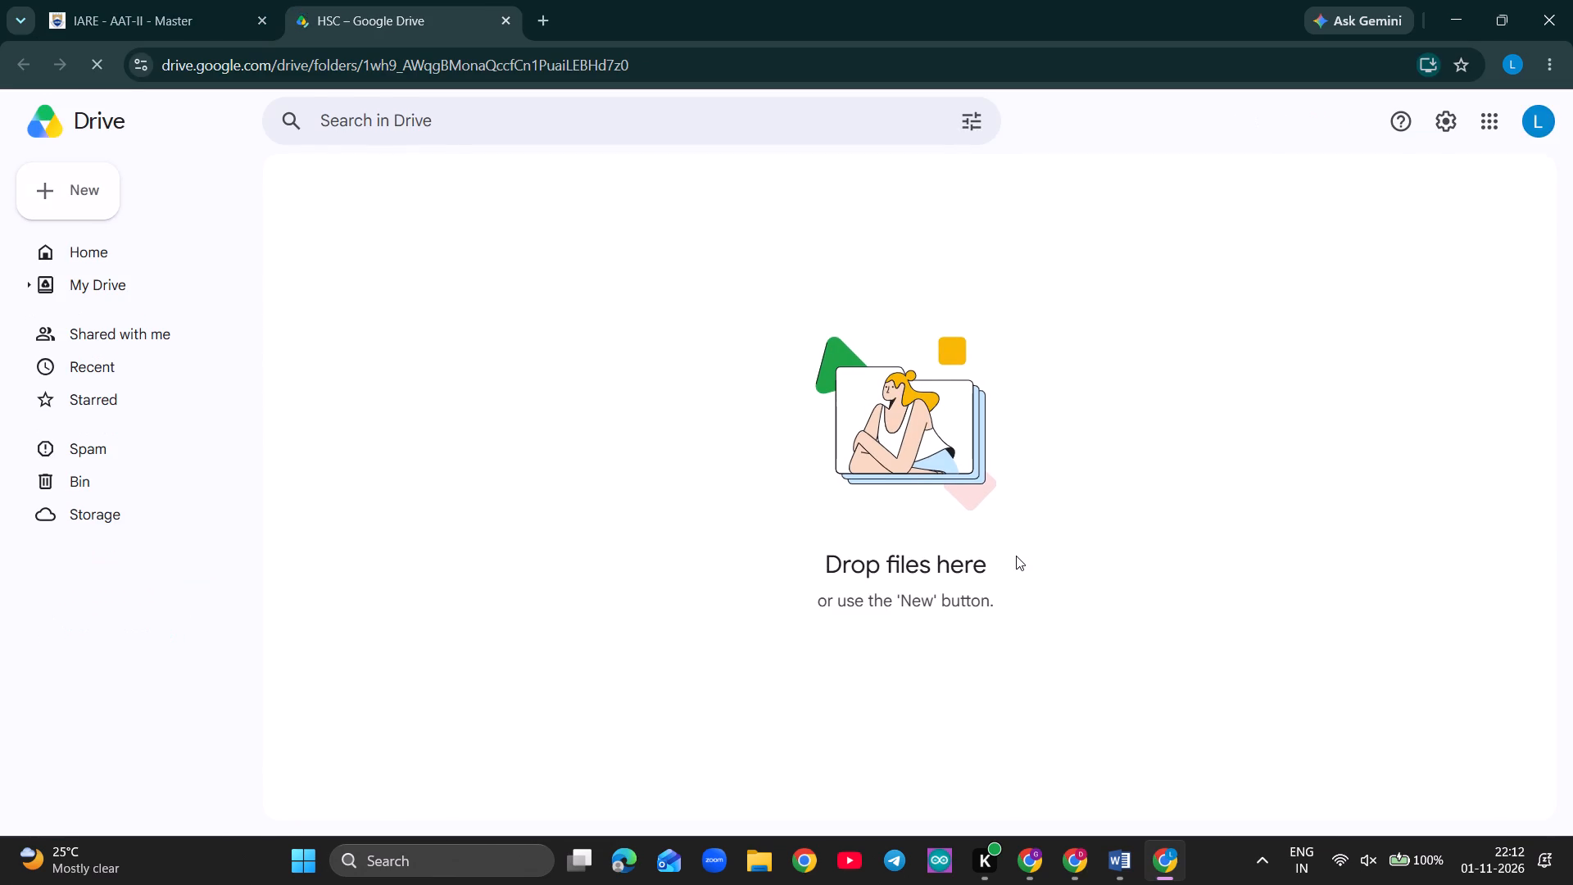
key(ctrl+w)
Examine the submitted report for entry 27, "Hardware Impairment Modeling in Massive MIMO Transceivers", including its self-assessment form, title page and certificate.
scroll(1248, 589, down, 5)
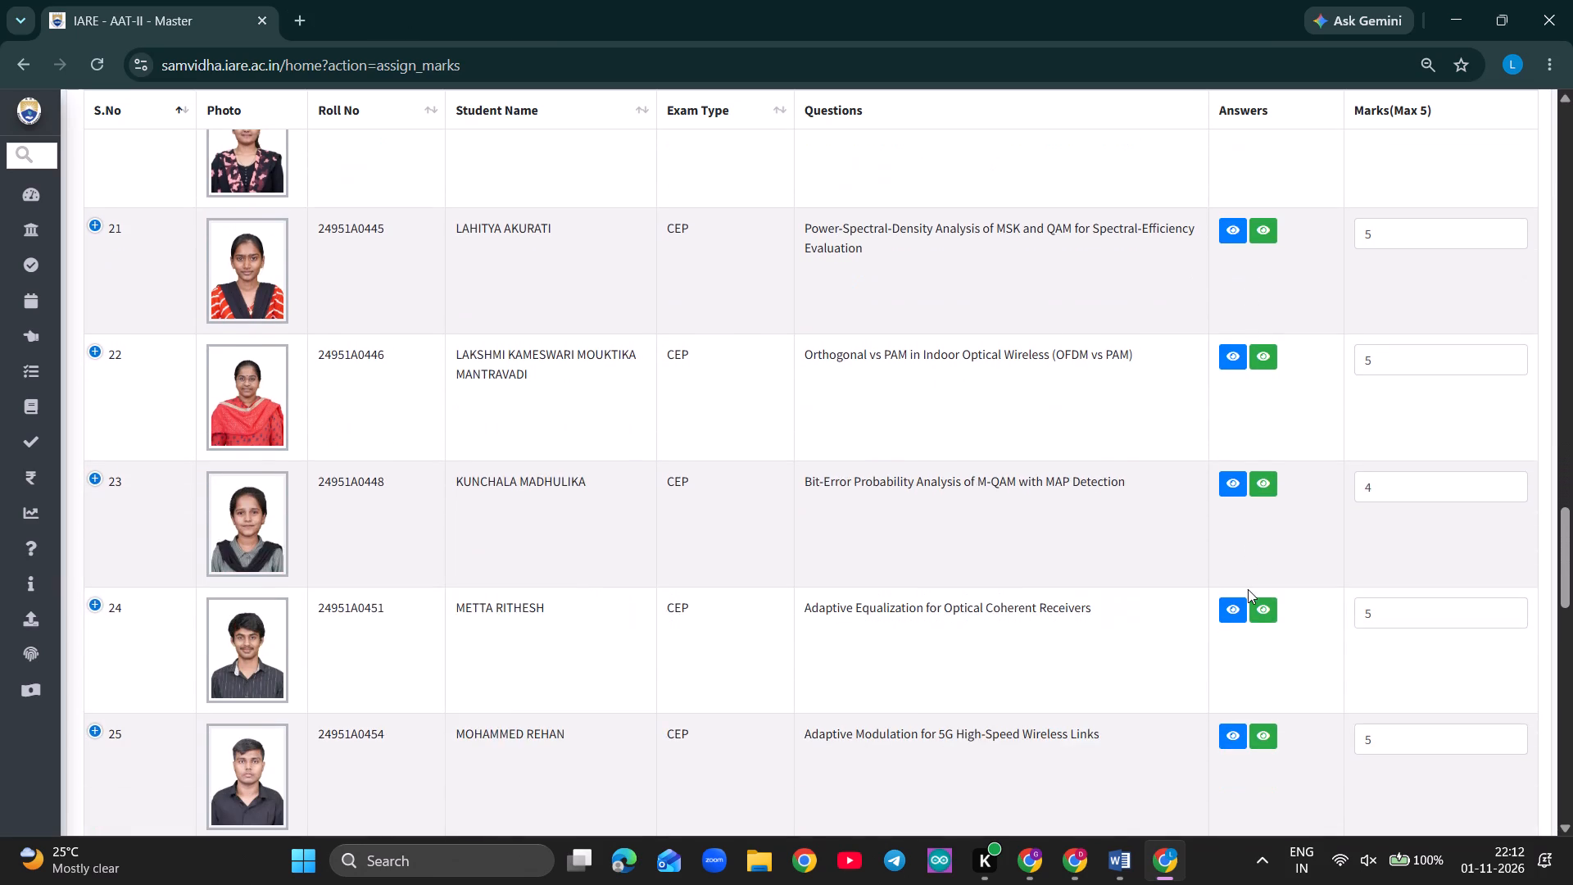
scroll(1248, 589, down, 5)
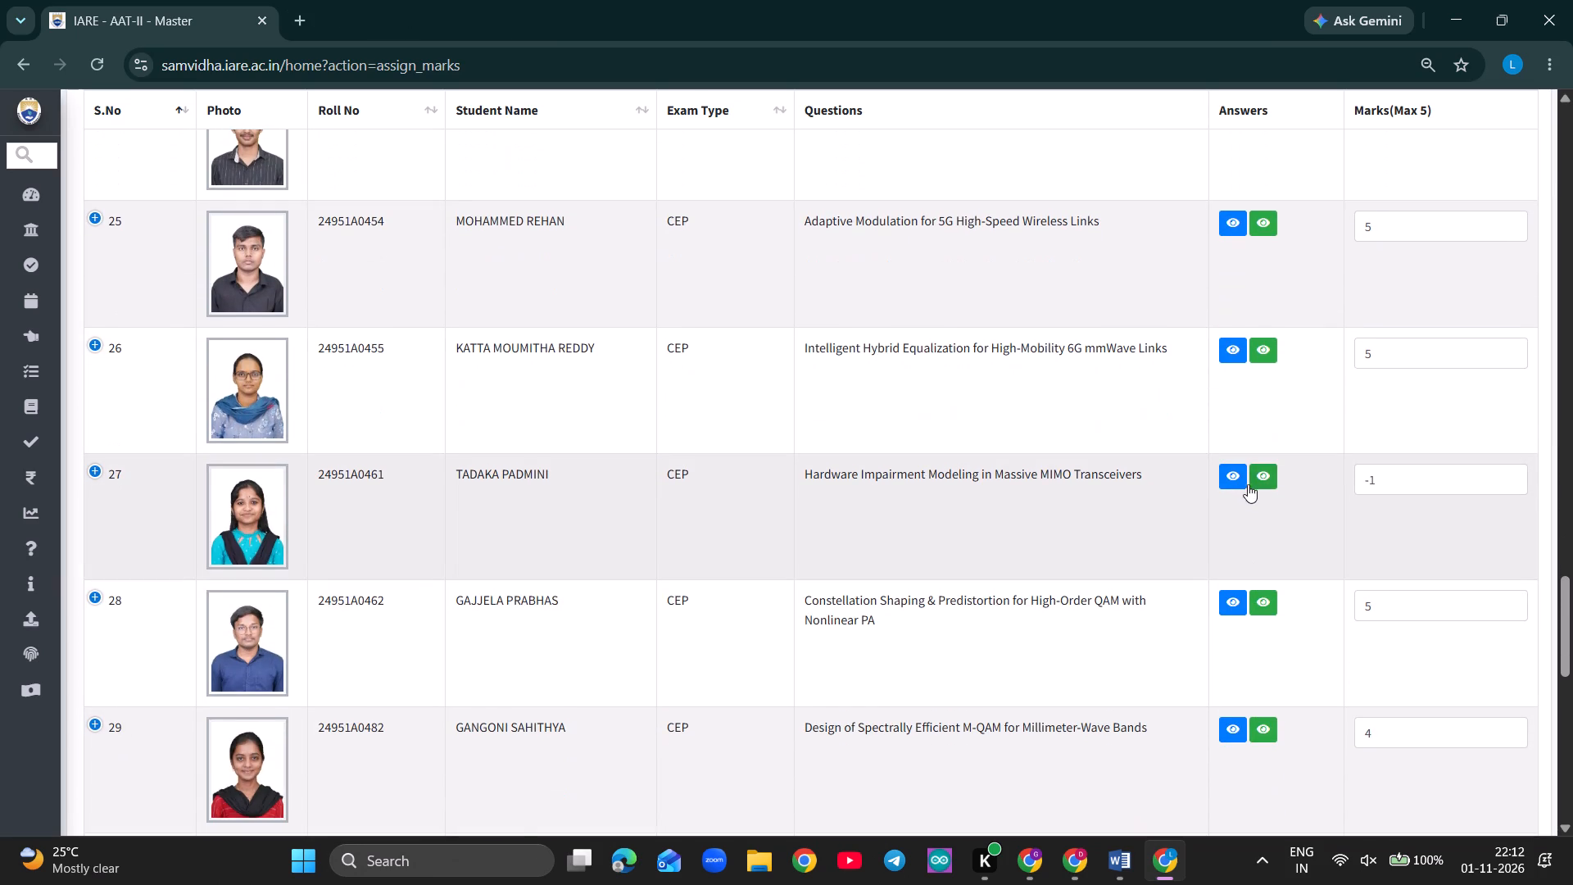
click(1243, 482)
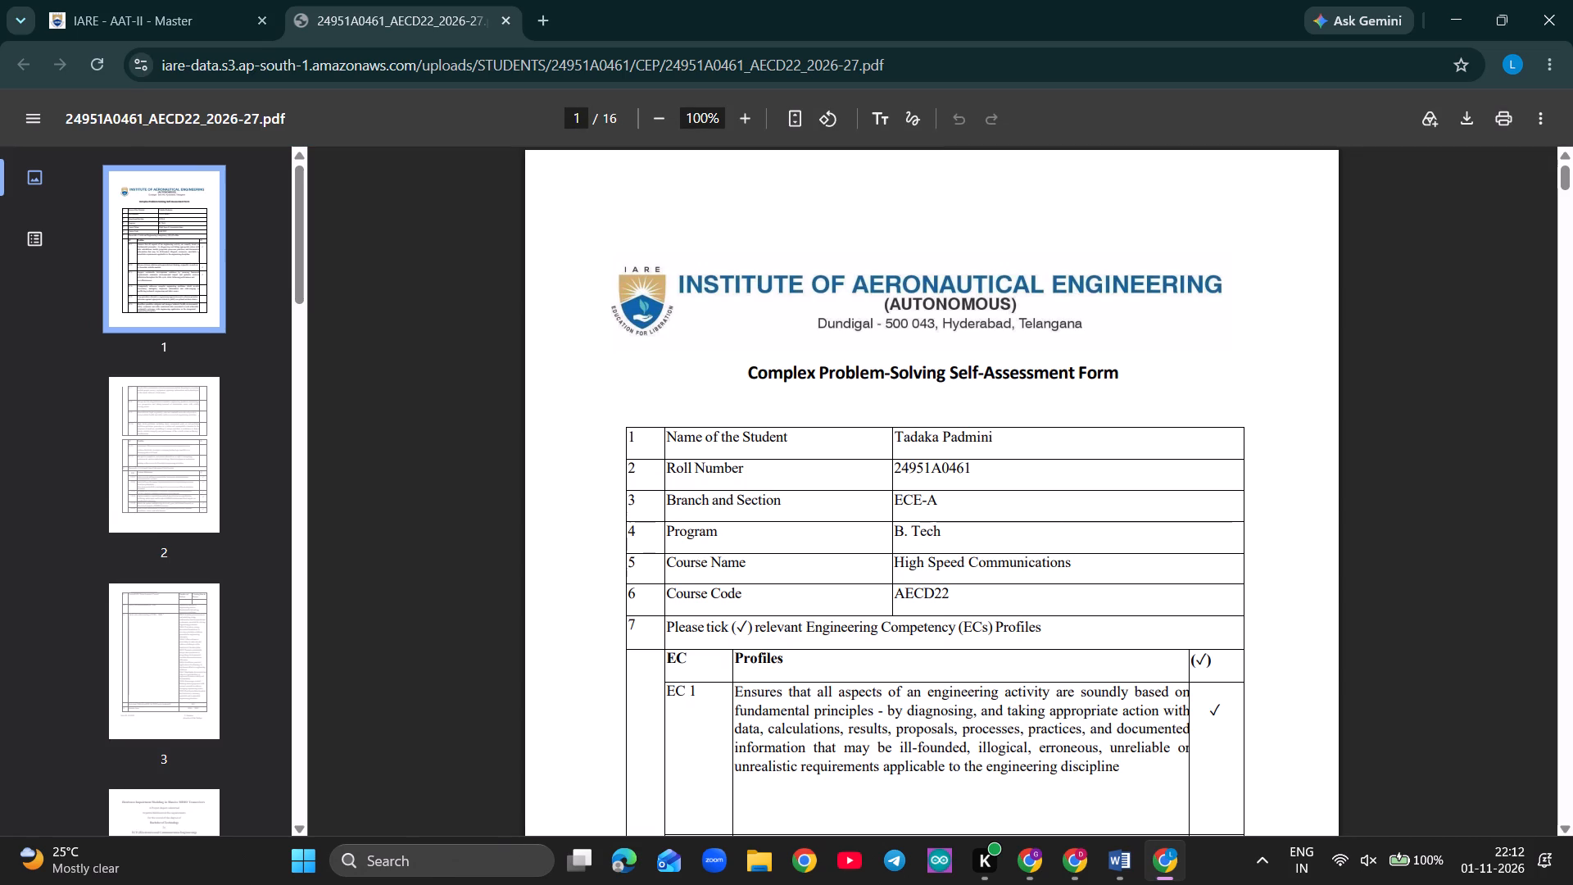
scroll(1050, 567, down, 20)
scroll(1050, 567, down, 6)
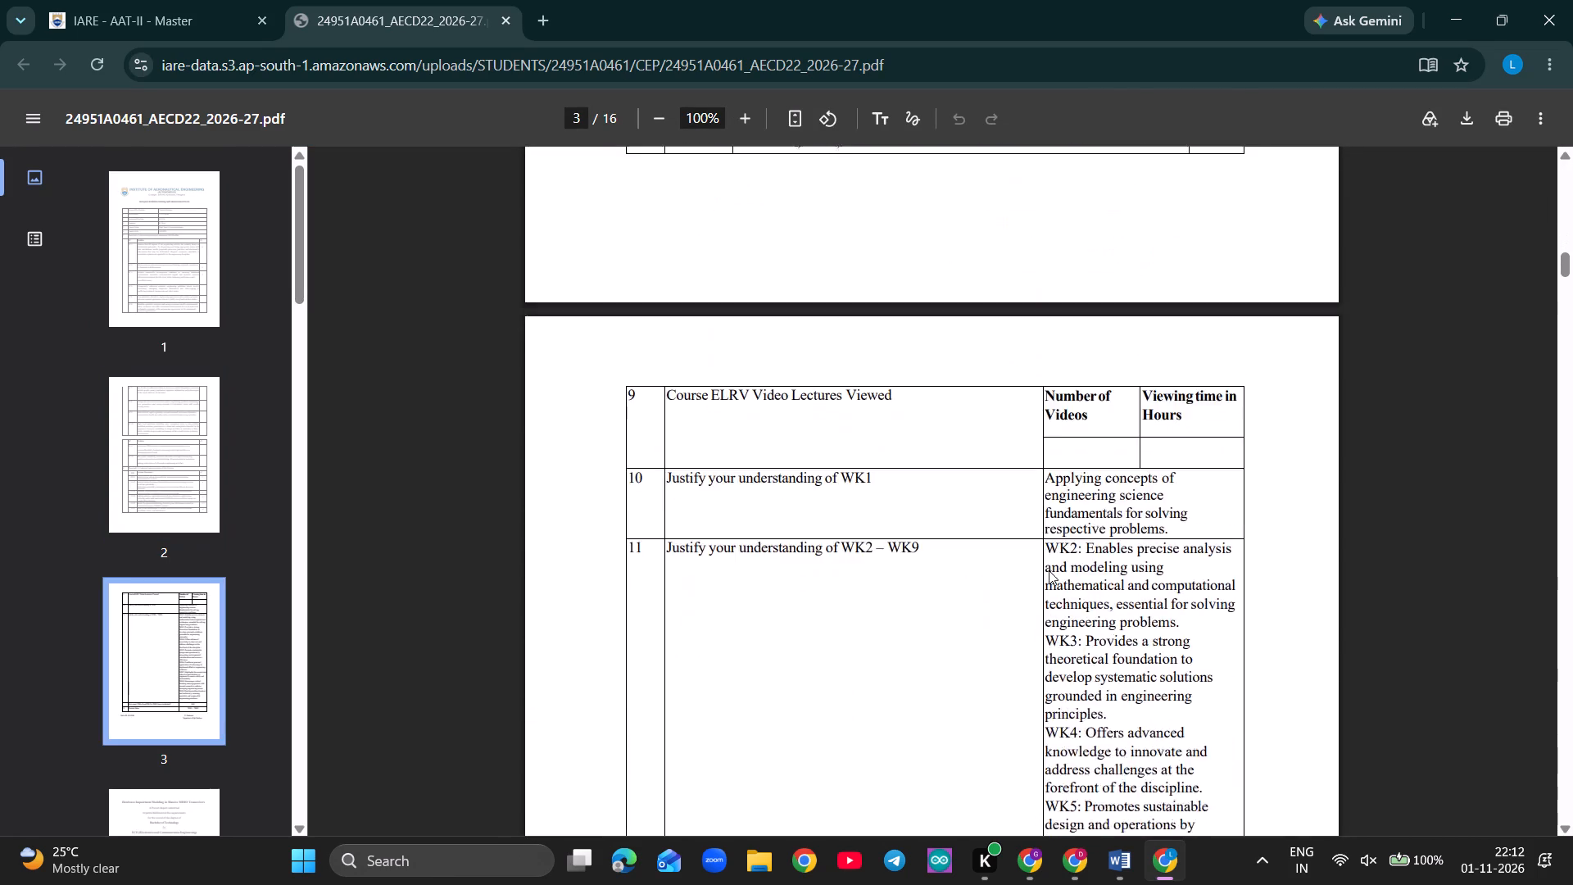
scroll(1049, 570, down, 11)
scroll(1049, 570, up, 5)
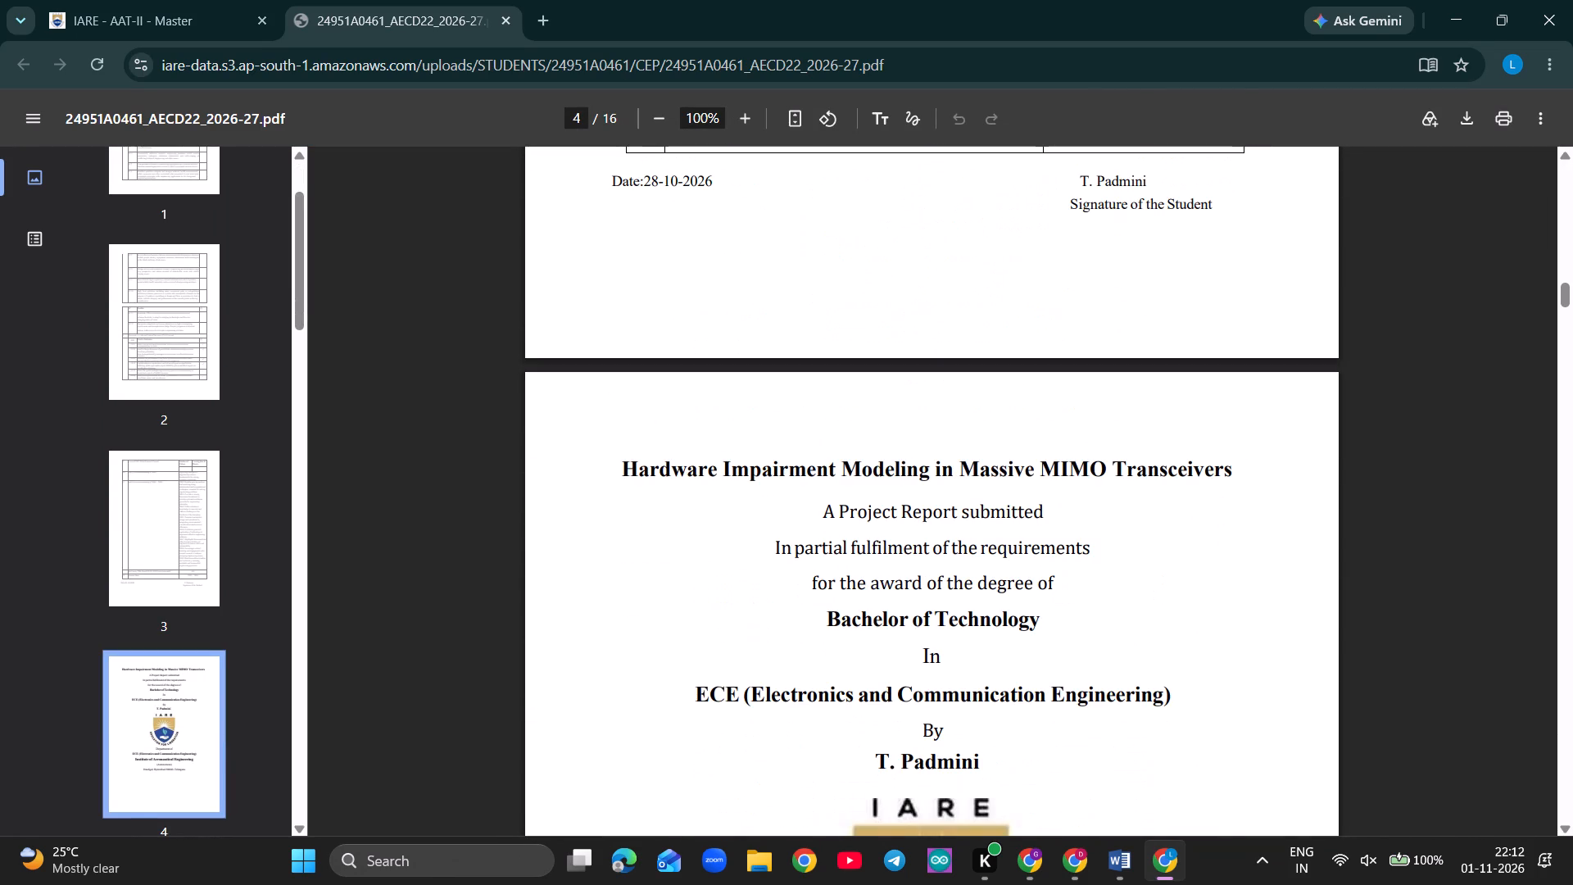
drag(696, 479, 1218, 452)
click(1225, 460)
scroll(1138, 651, down, 6)
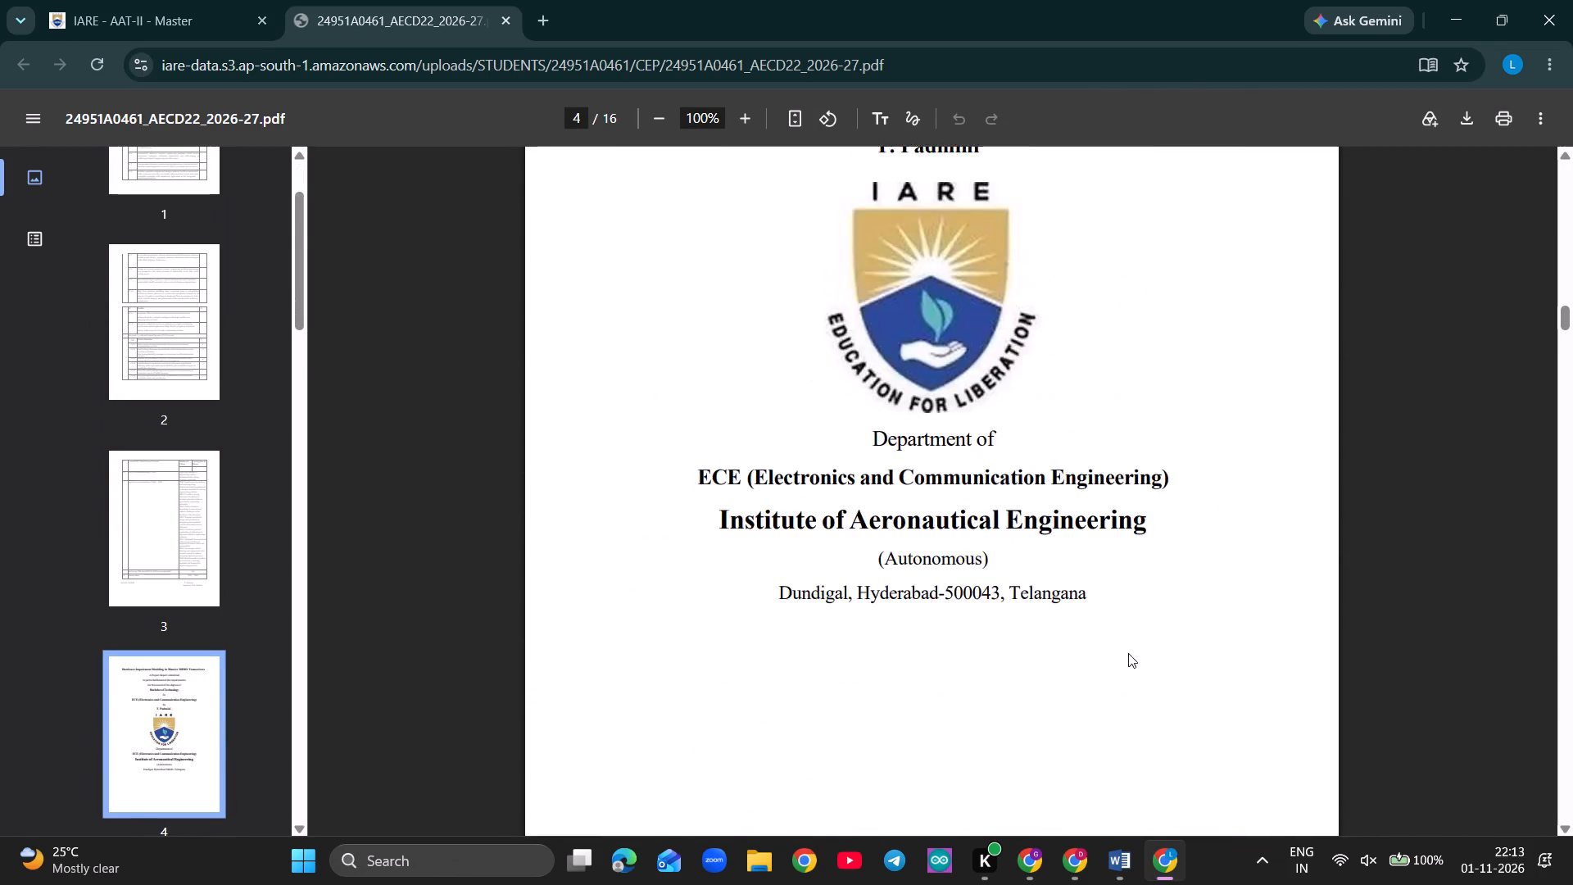
scroll(1128, 653, down, 17)
scroll(1128, 653, up, 2)
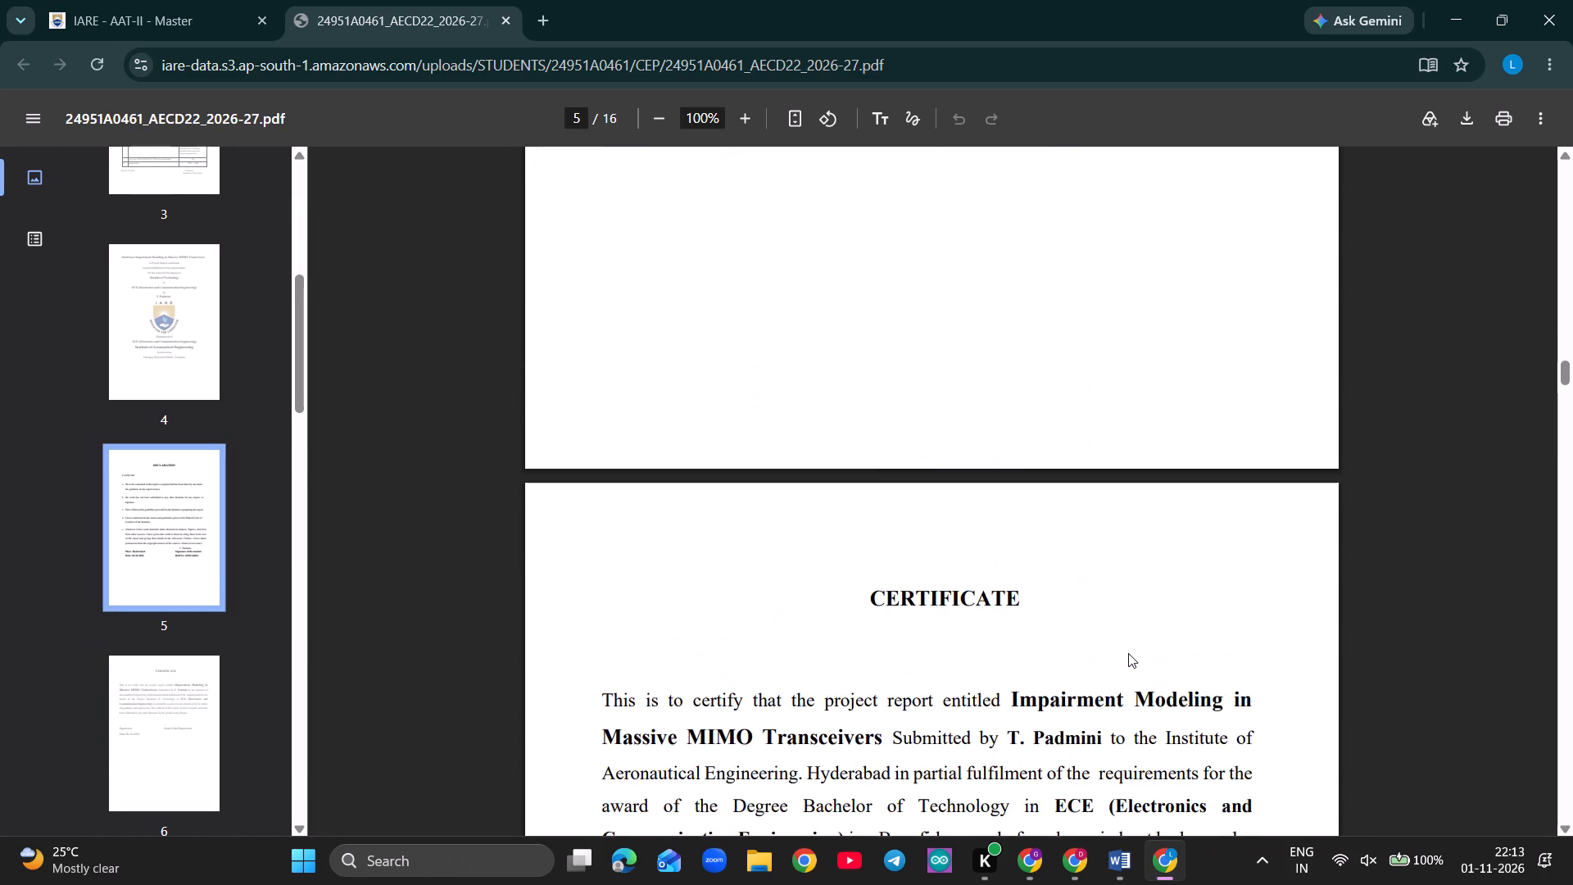
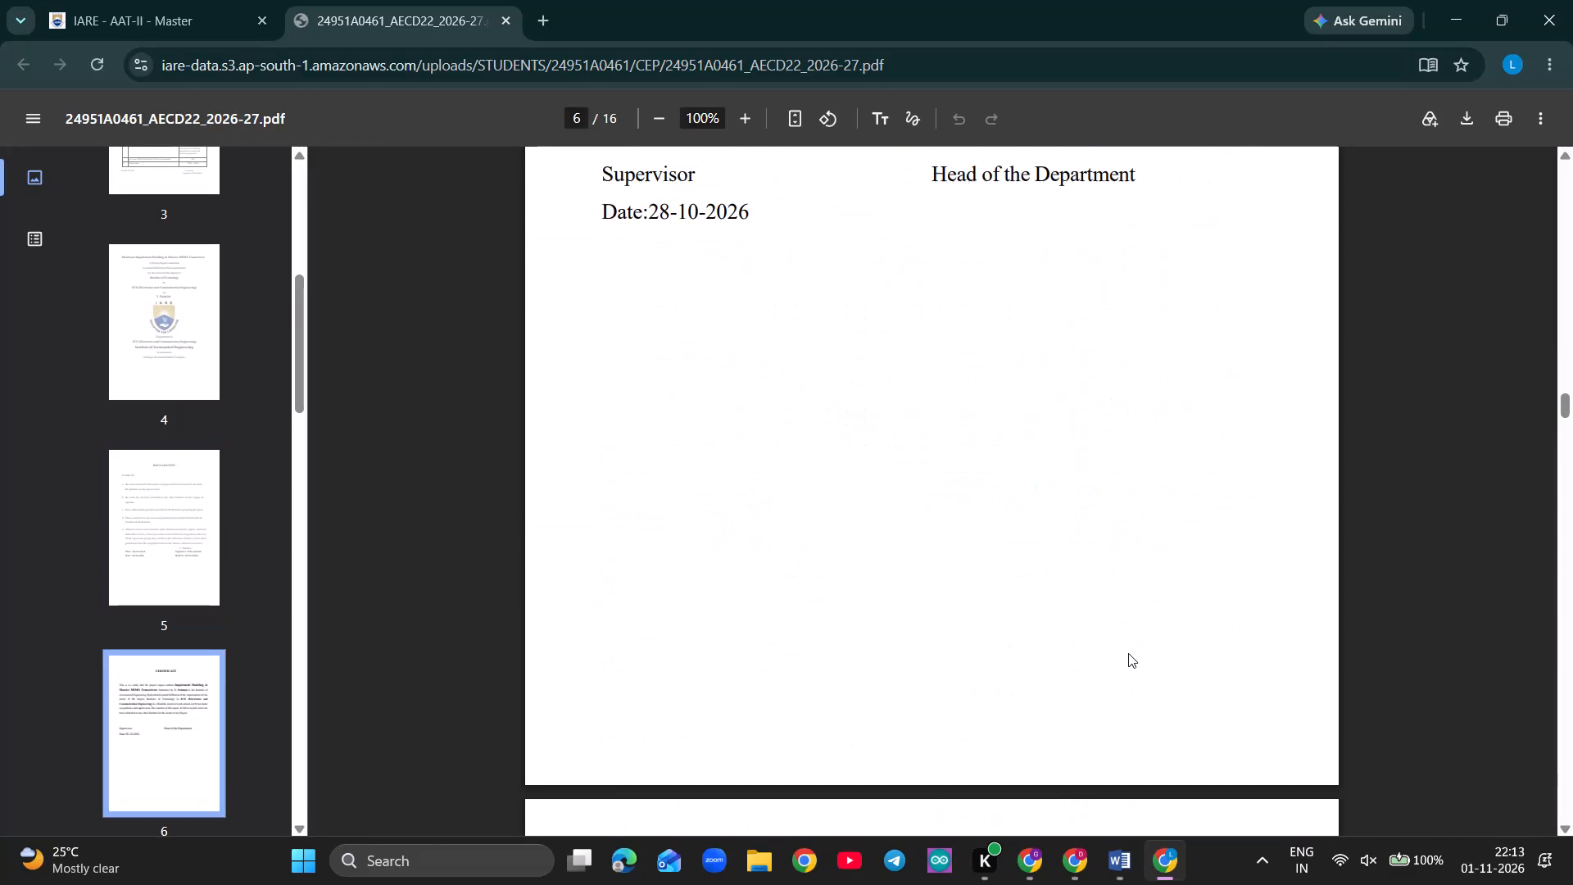
Finish reading the submitted report for entry 27, "Hardware Impairment Modeling in Massive MIMO Transceivers", check its submitted video, and close both.
scroll(1128, 653, down, 19)
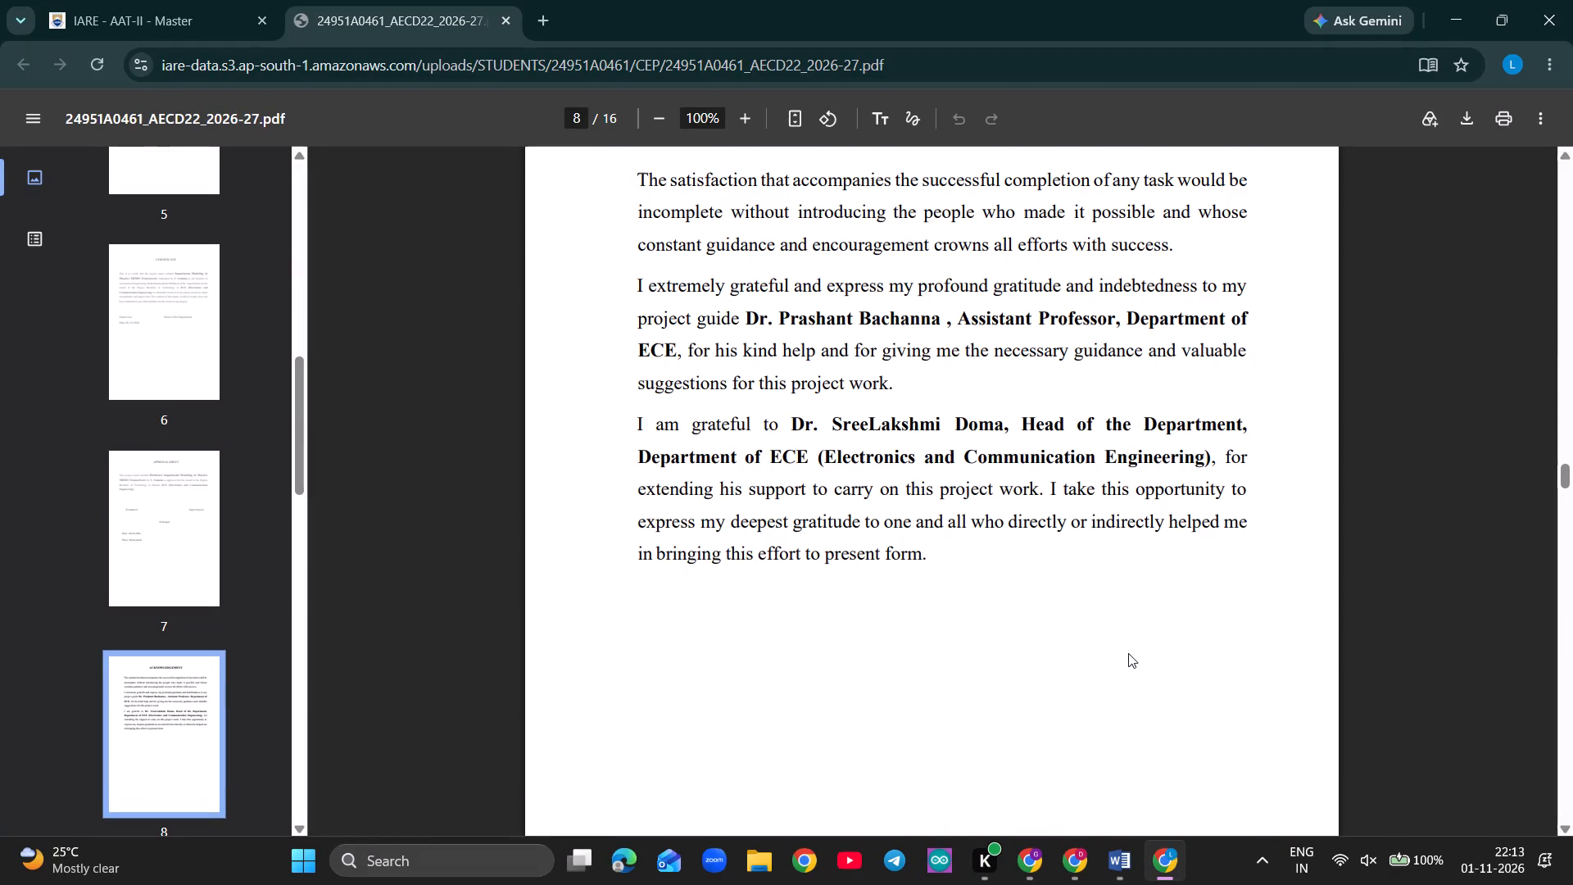
key(ctrl+w)
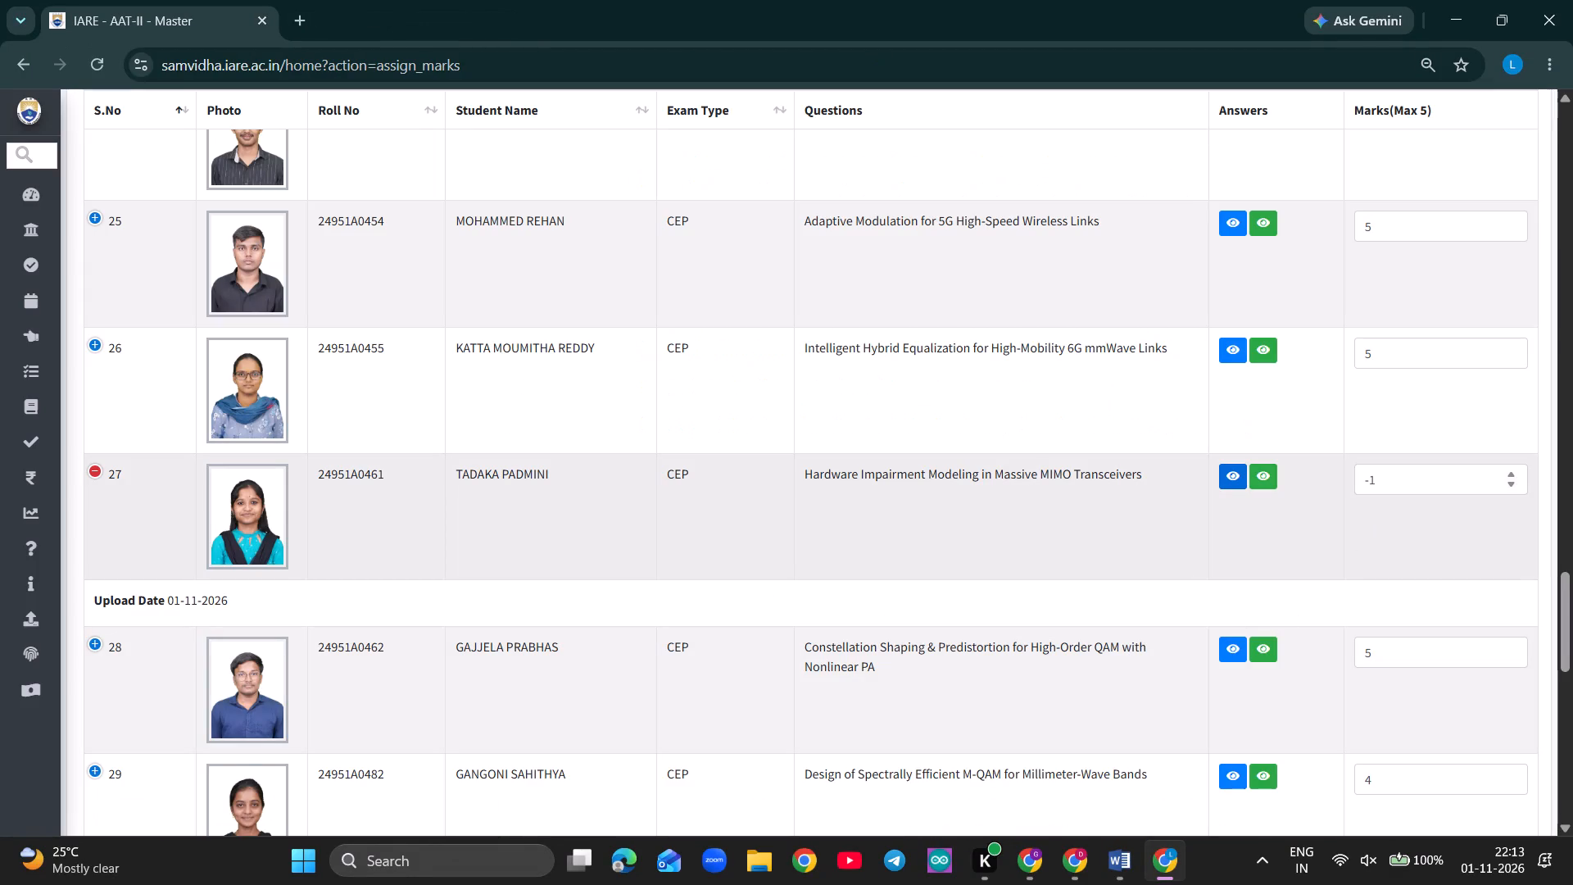
click(1392, 485)
click(1274, 474)
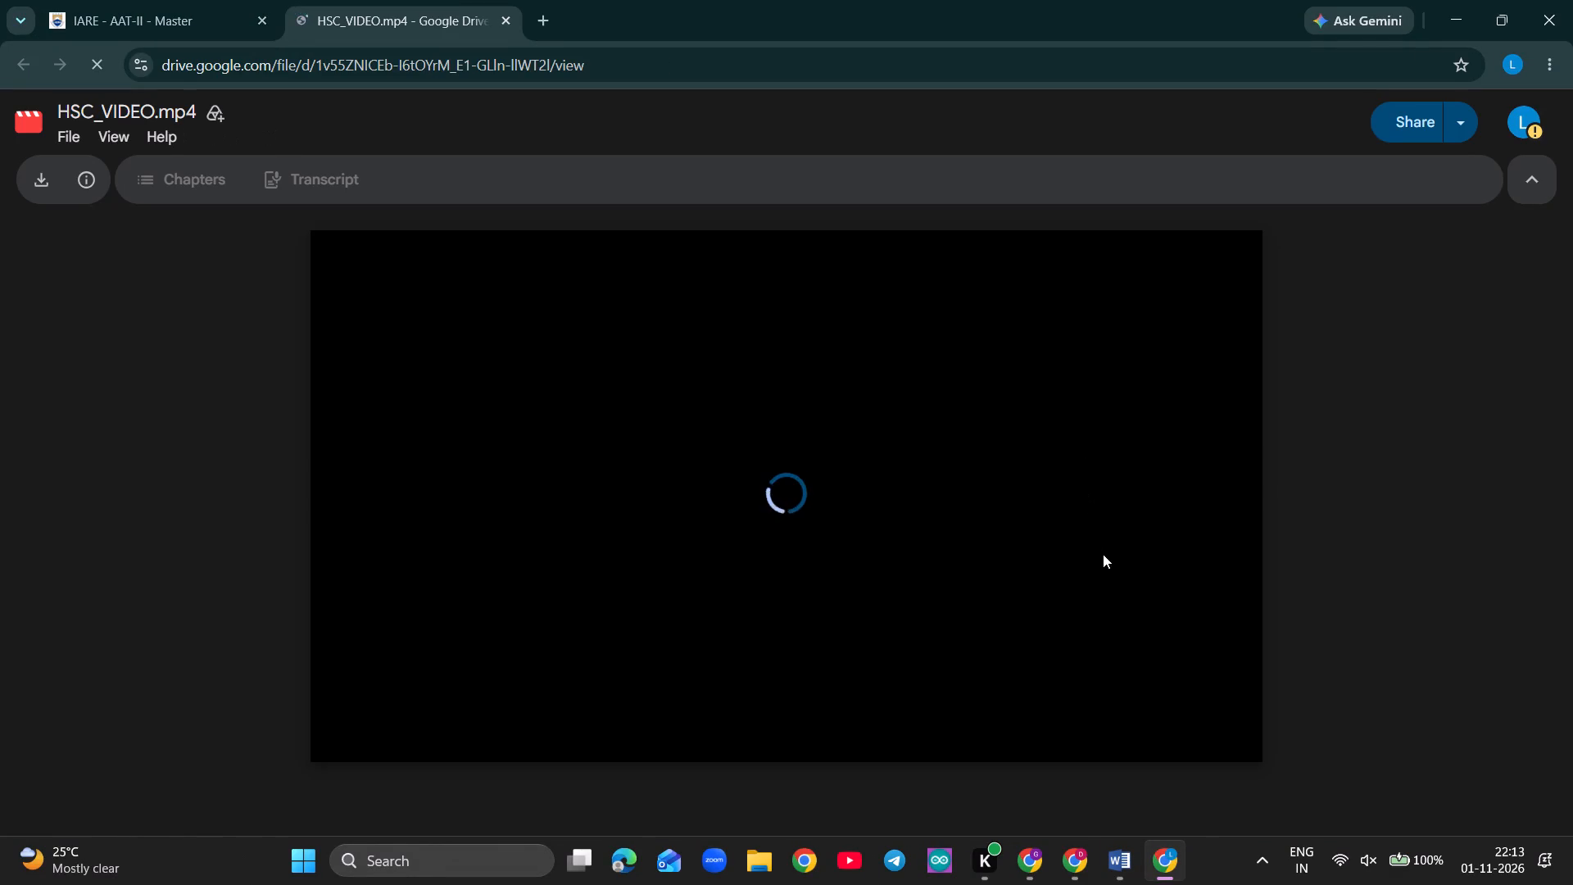
click(1016, 473)
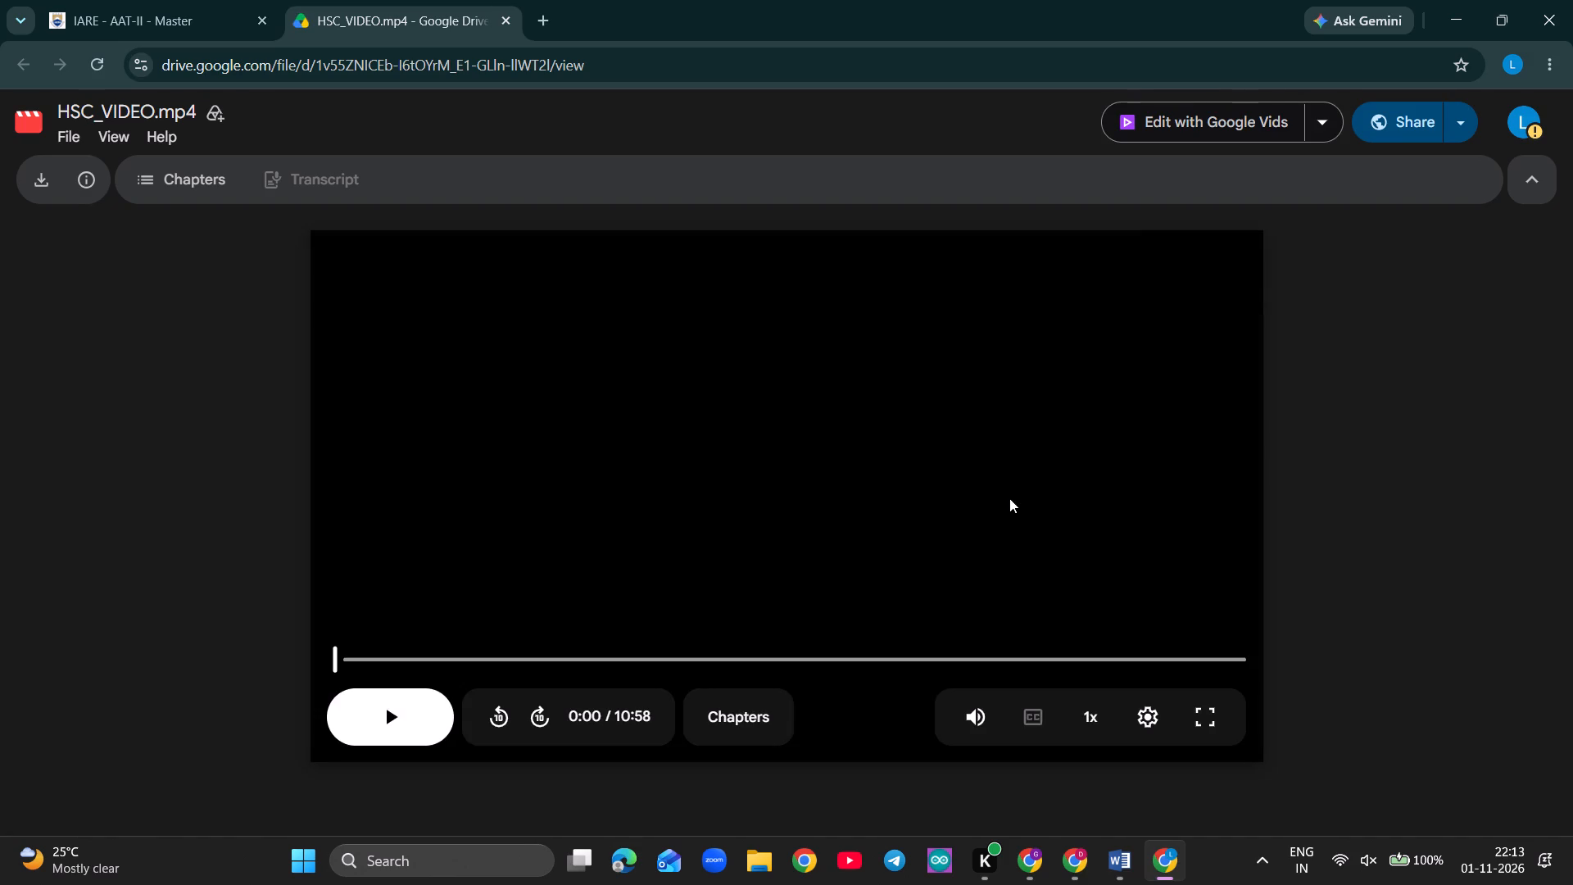
key(ctrl+w)
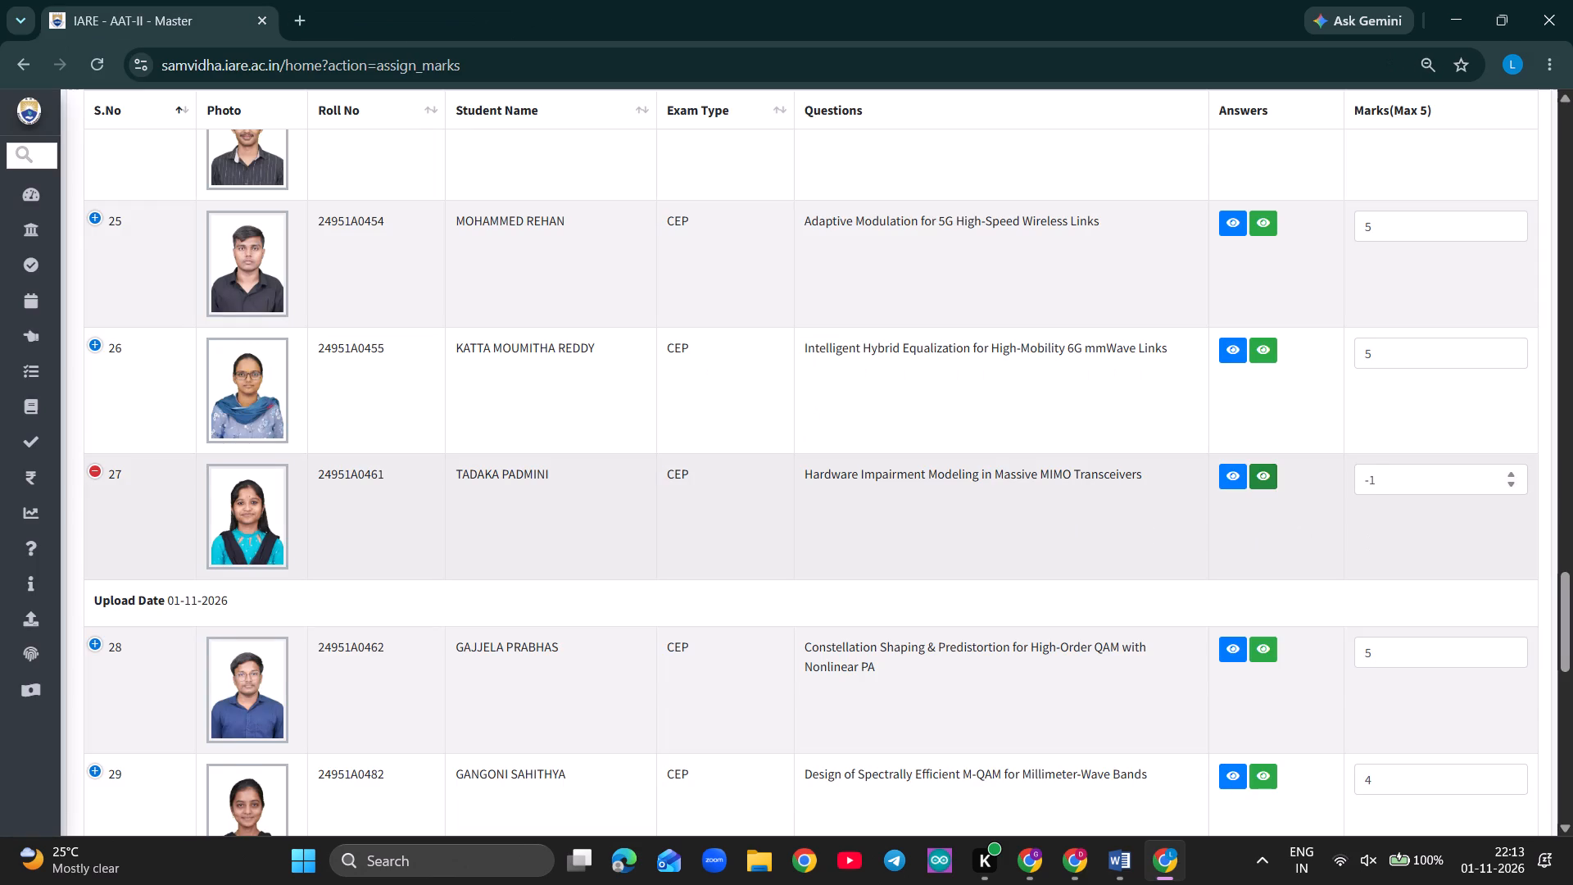
Set the marks of entry 27, "Hardware Impairment Modeling in Massive MIMO Transceivers", to 4.
click(1421, 469)
scroll(1419, 470, up, 5)
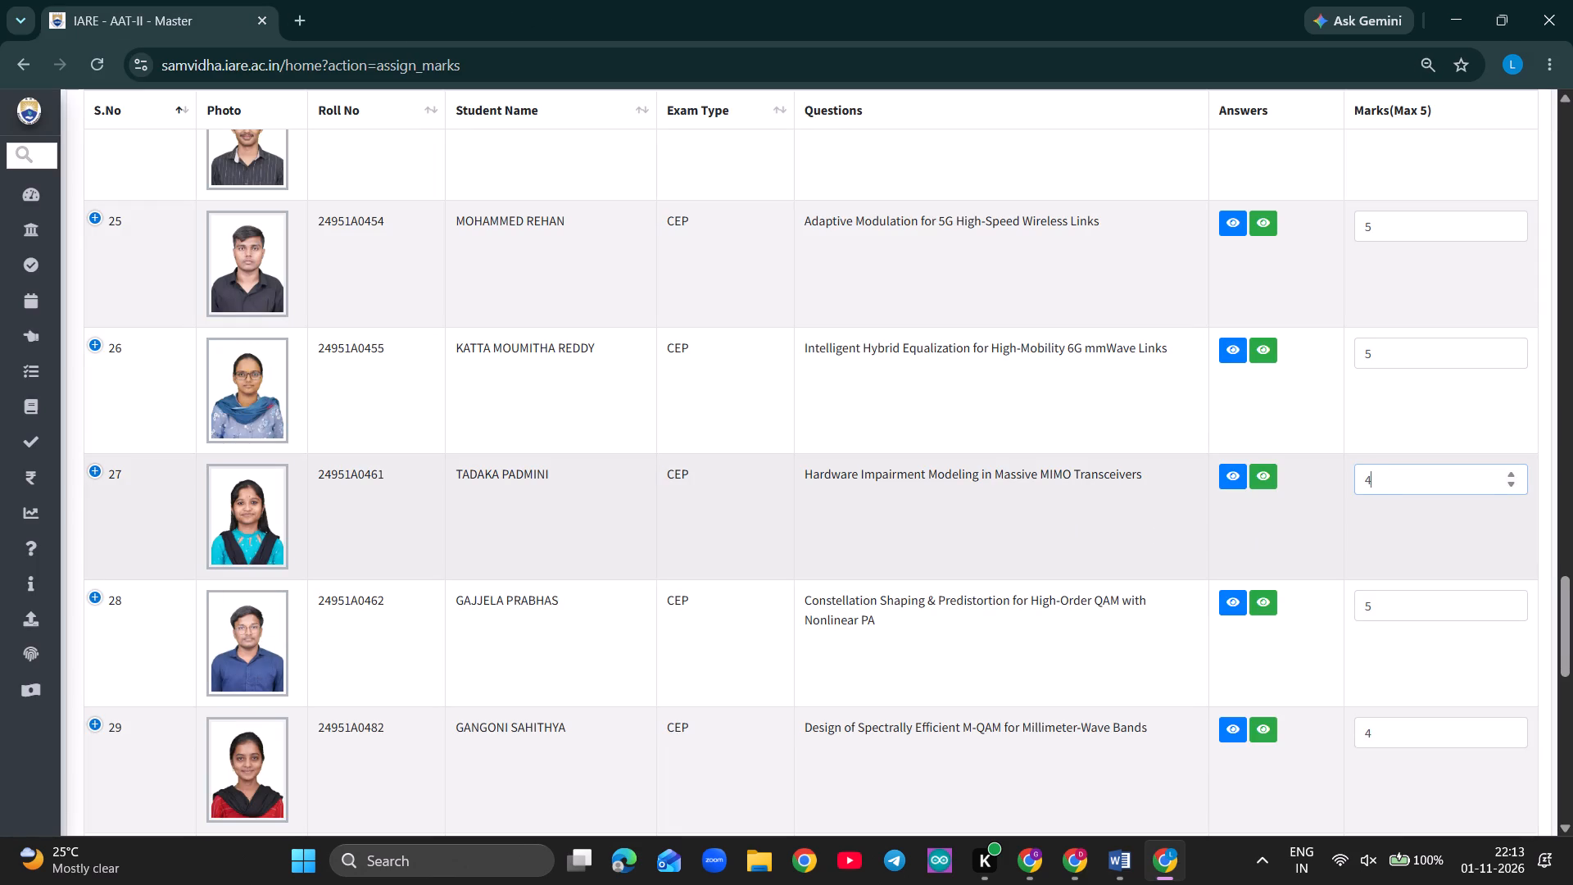
scroll(1419, 470, up, 1)
click(1421, 552)
Play the start of the video submitted for entry 29, "Design of Spectrally Efficient M-QAM for Millimeter-Wave Bands", and close it.
scroll(1416, 557, down, 5)
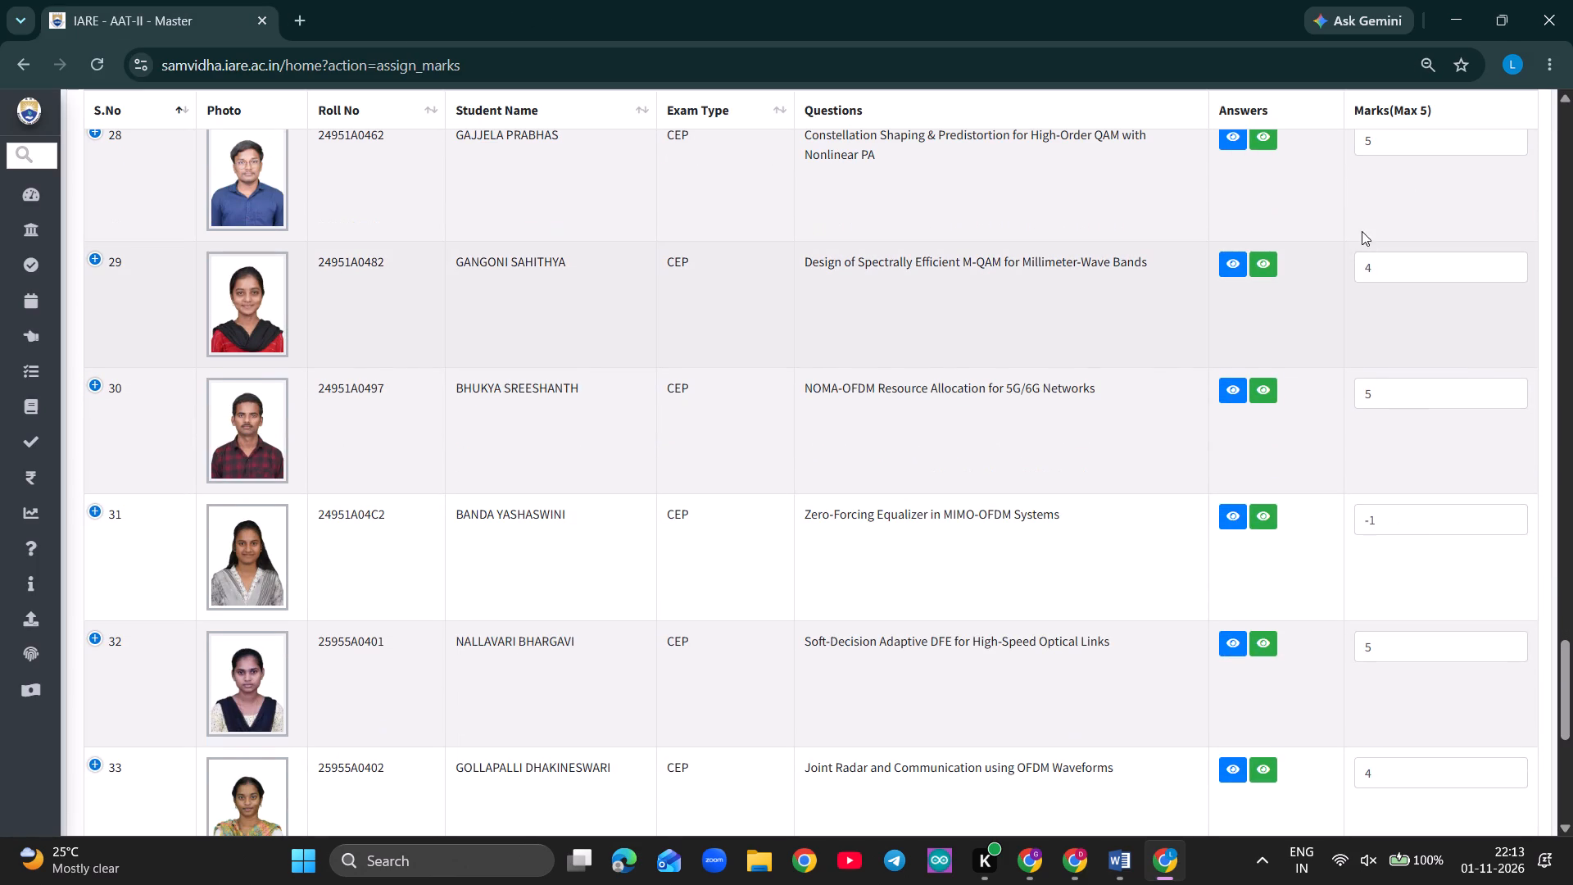
click(1273, 272)
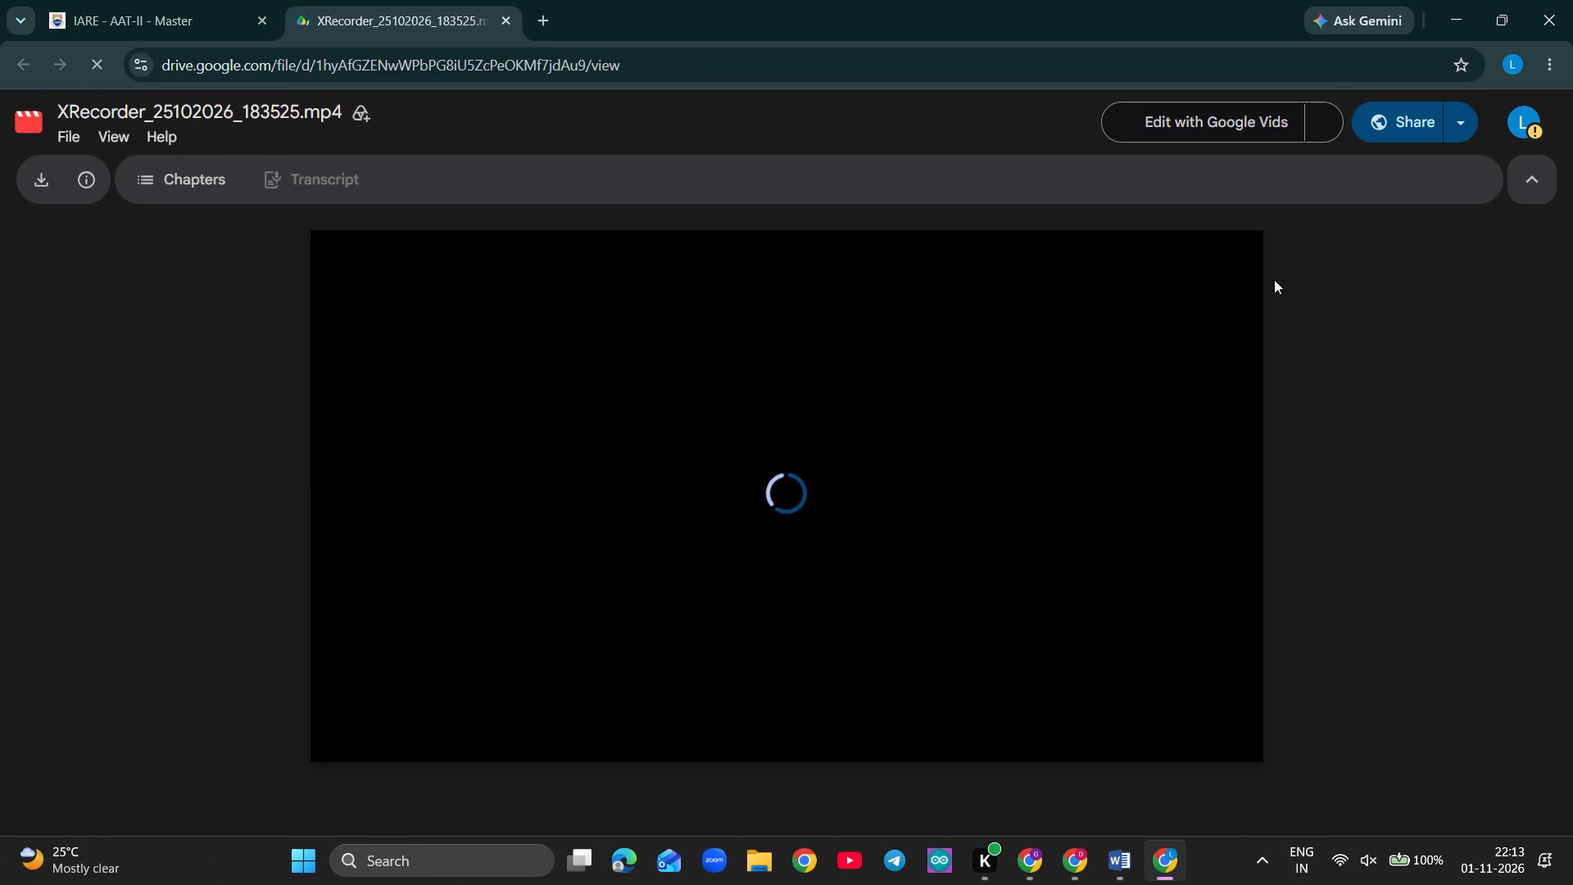
click(1121, 445)
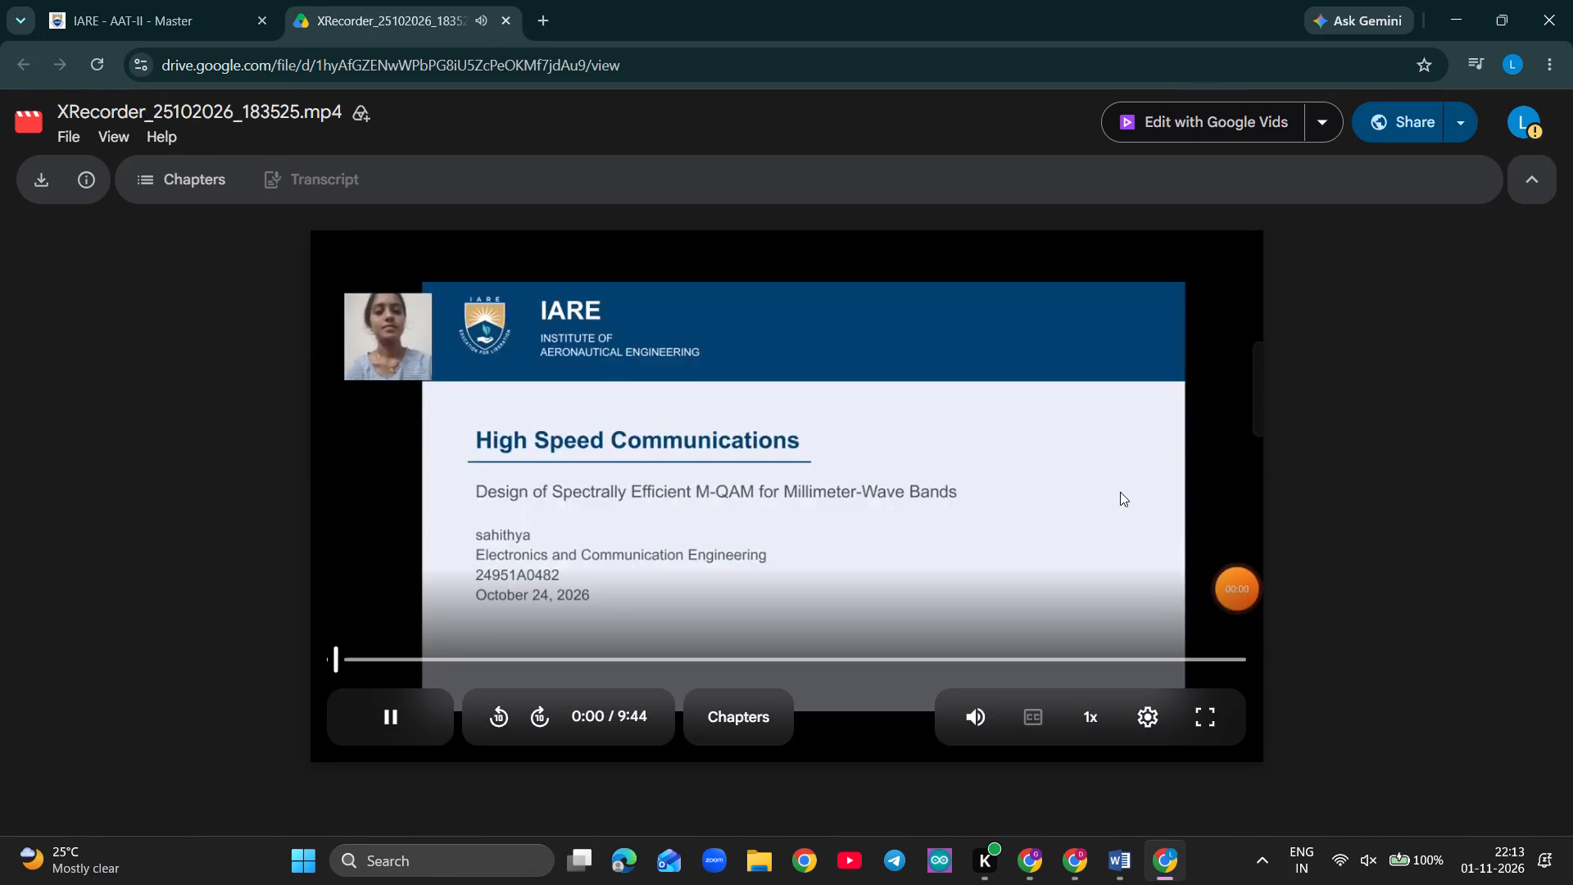
key(ctrl+w)
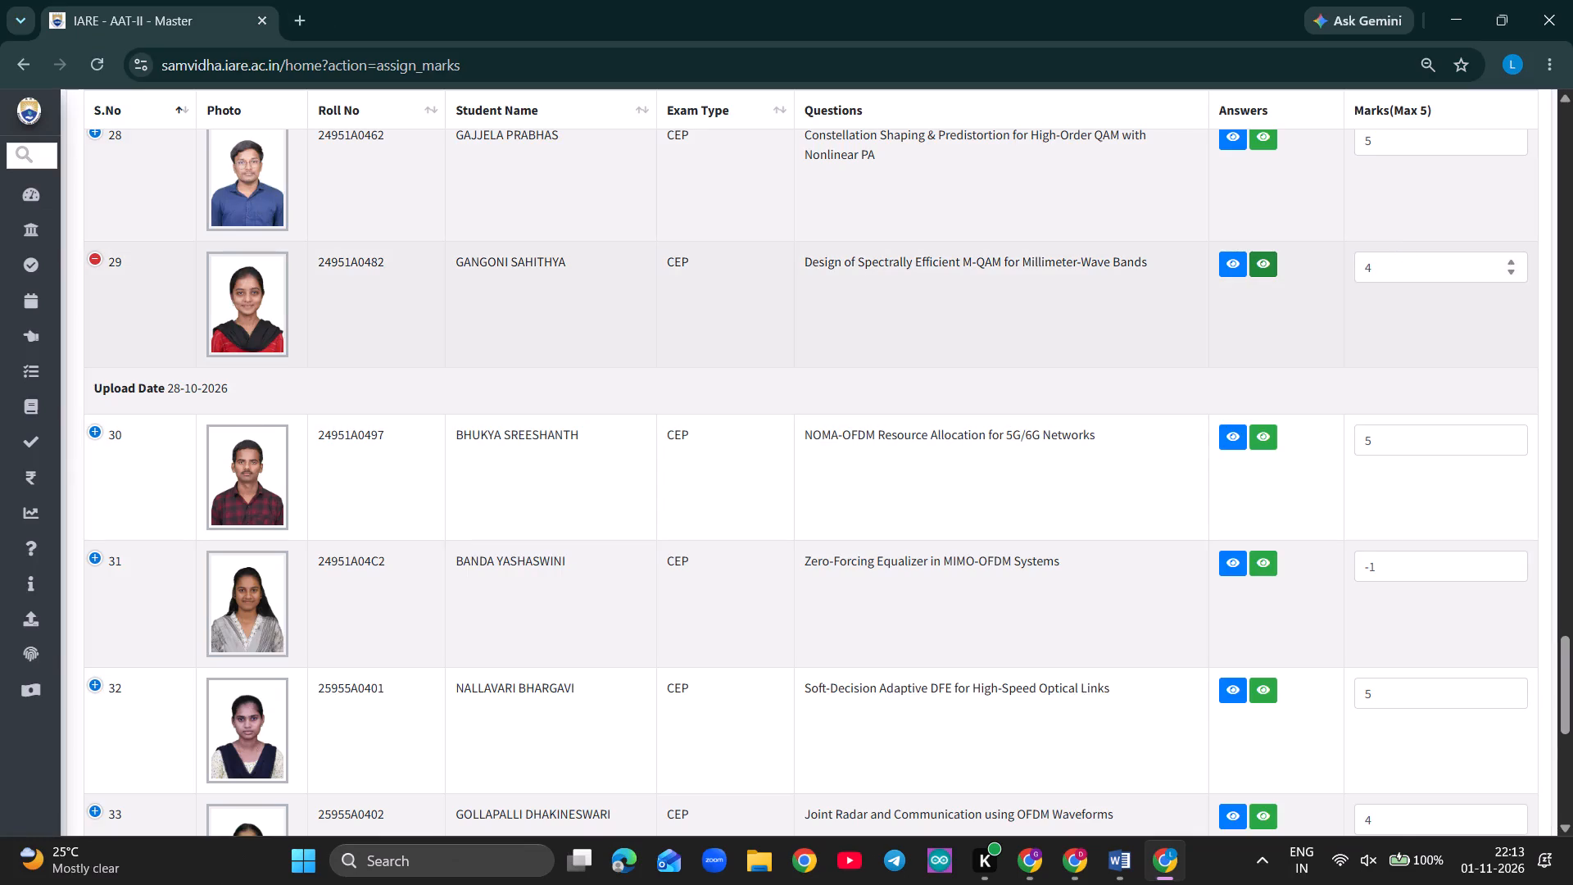
Set the marks of entry 29, "Design of Spectrally Efficient M-QAM for Millimeter-Wave Bands", to 5.
click(1398, 262)
scroll(1398, 262, up, 1)
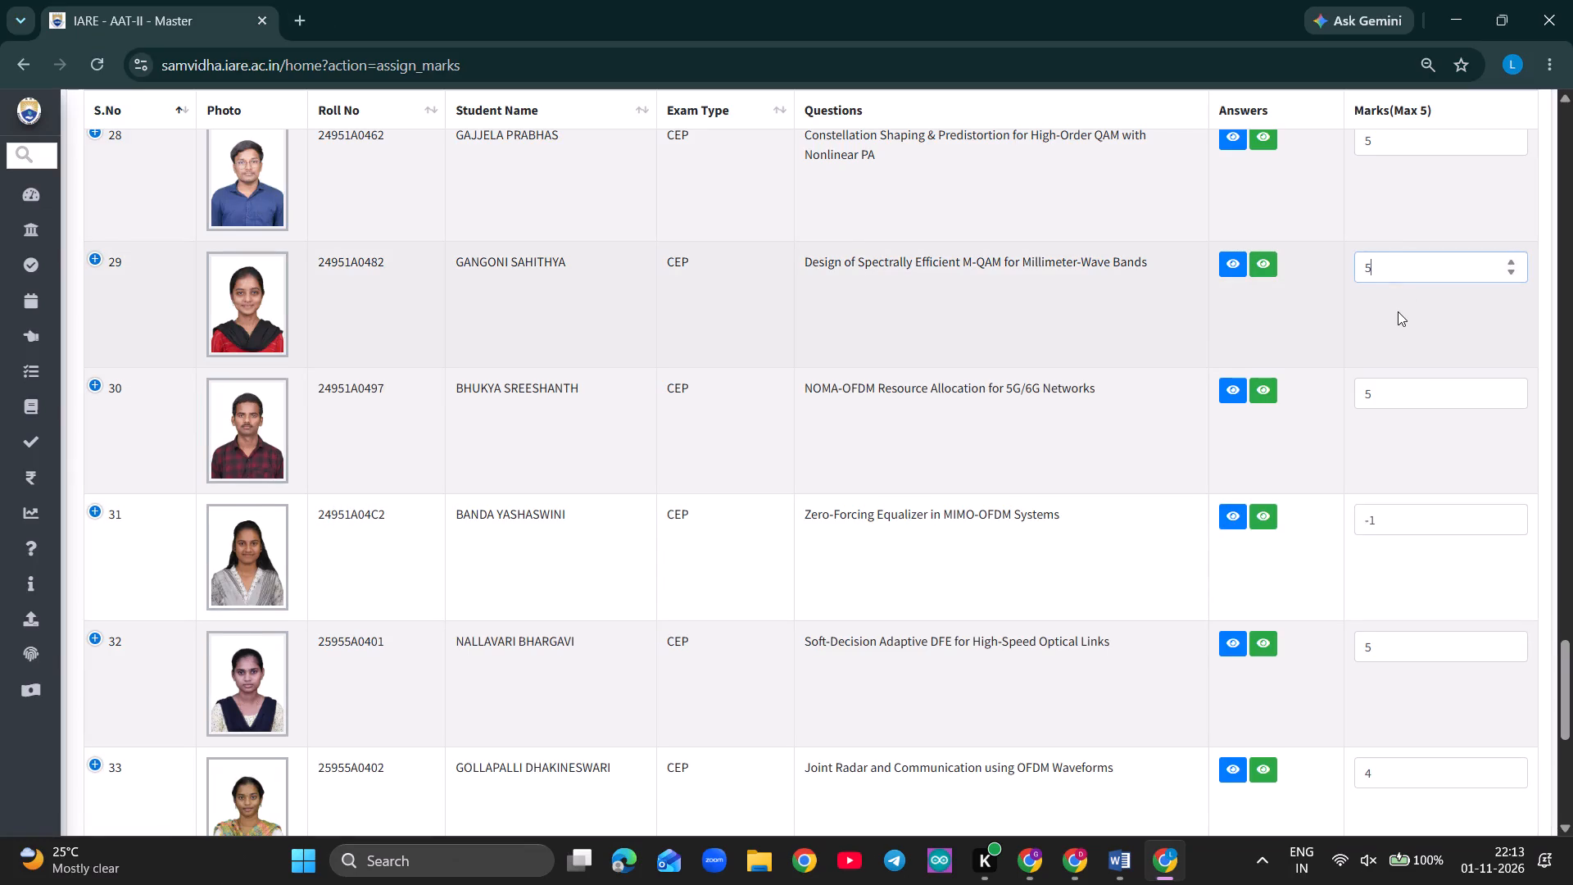
click(1398, 315)
Check the shared video folder submitted for entry 31, "Zero-Forcing Equalizer in MIMO-OFDM Systems", and close it.
scroll(1398, 315, down, 3)
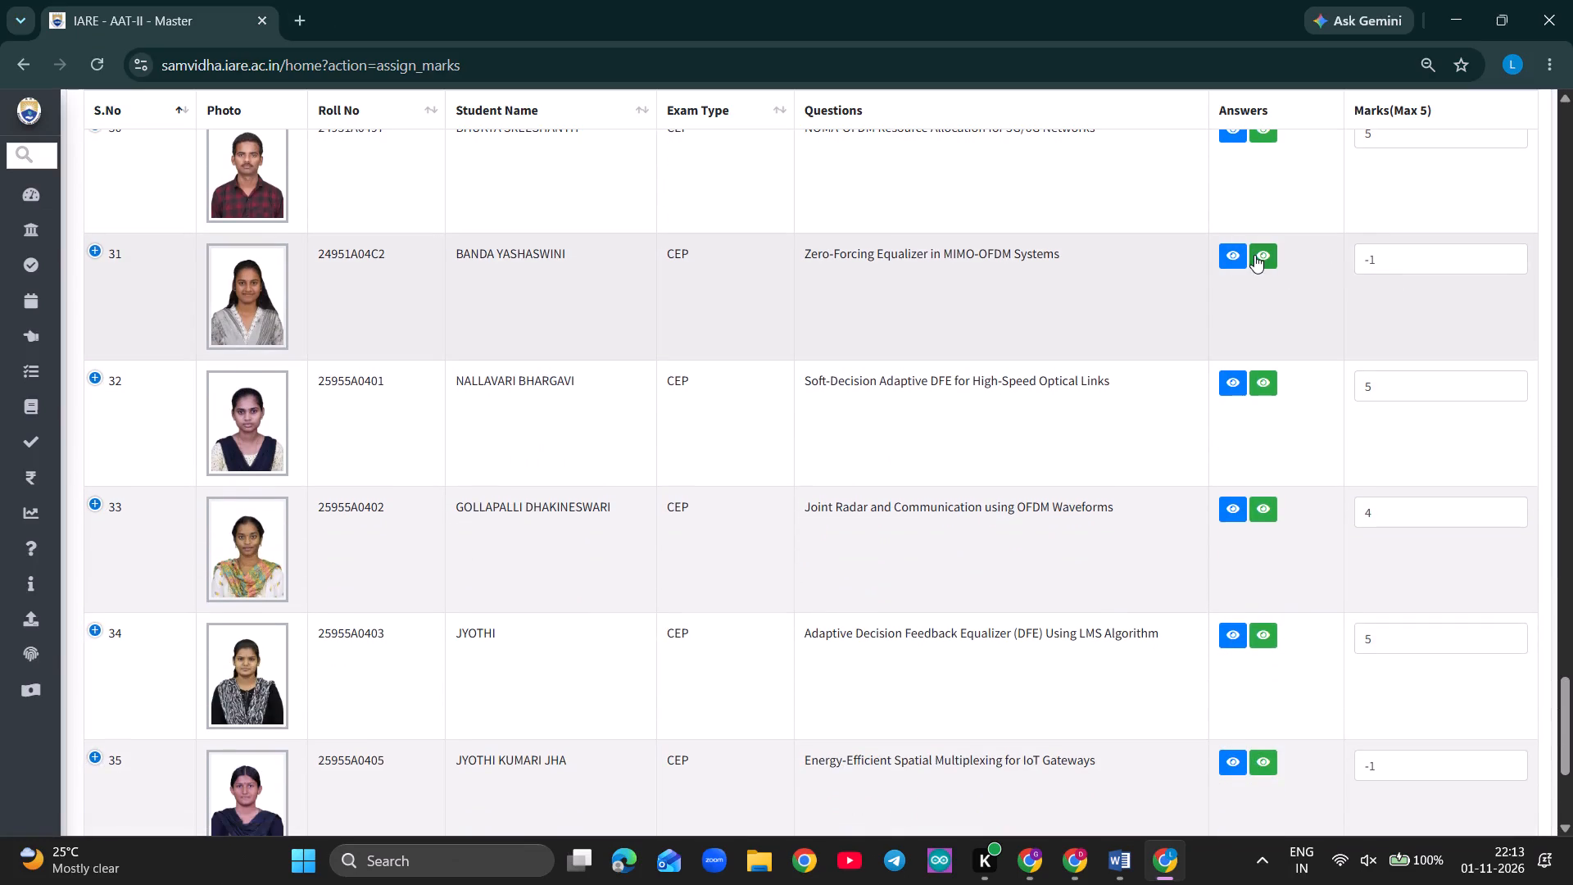
click(1254, 255)
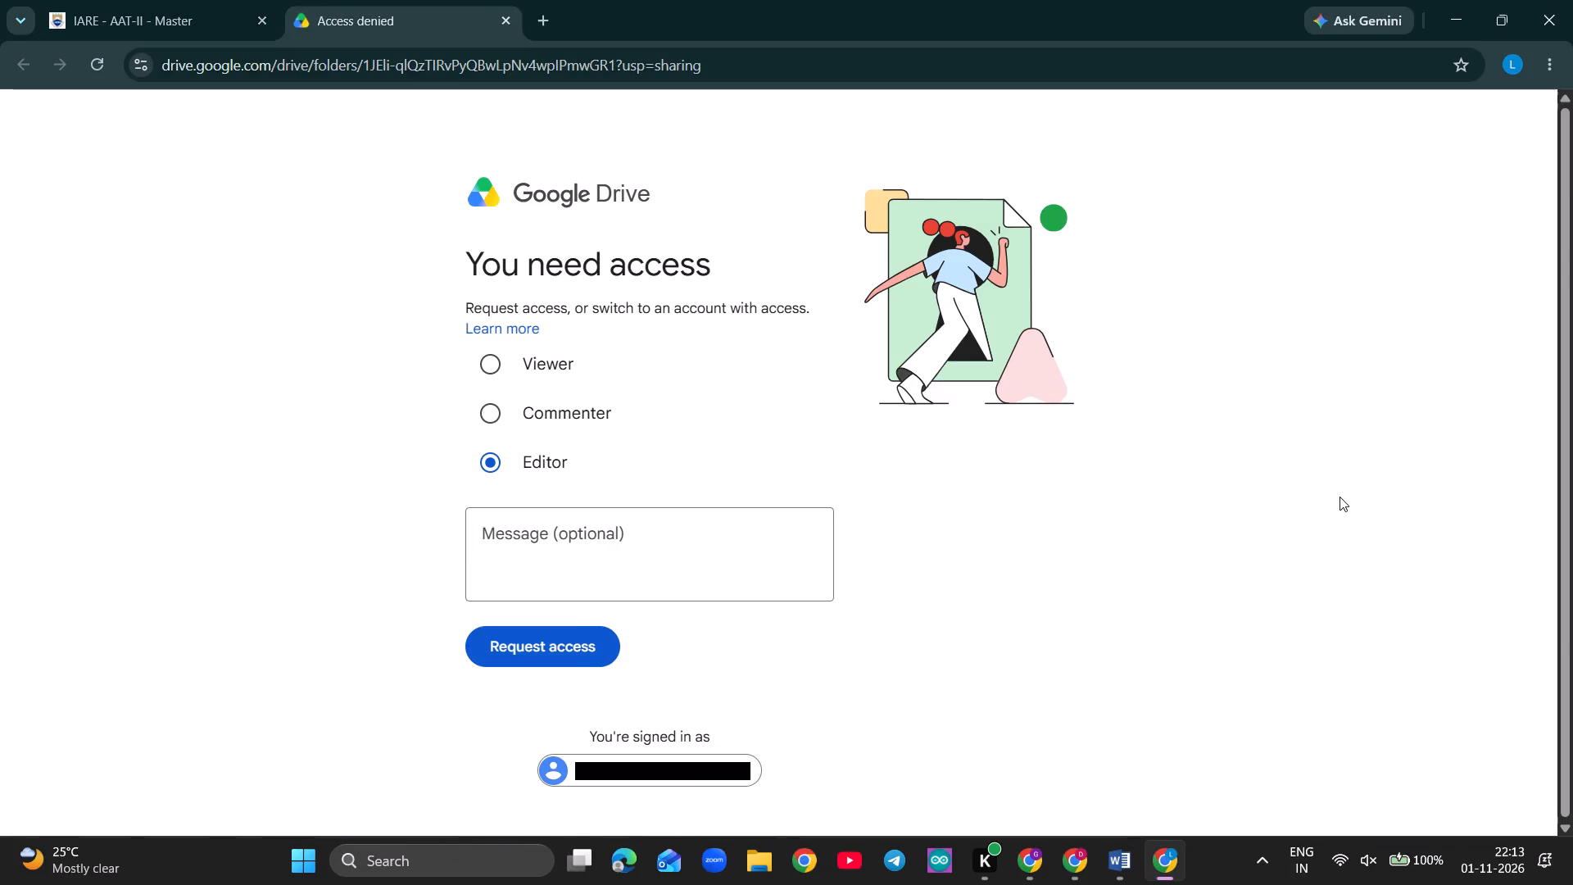
key(ctrl+w)
Examine the submitted report for entry 31, including the project title on its approval sheet, the abstract and the objectives, and close it.
click(1220, 244)
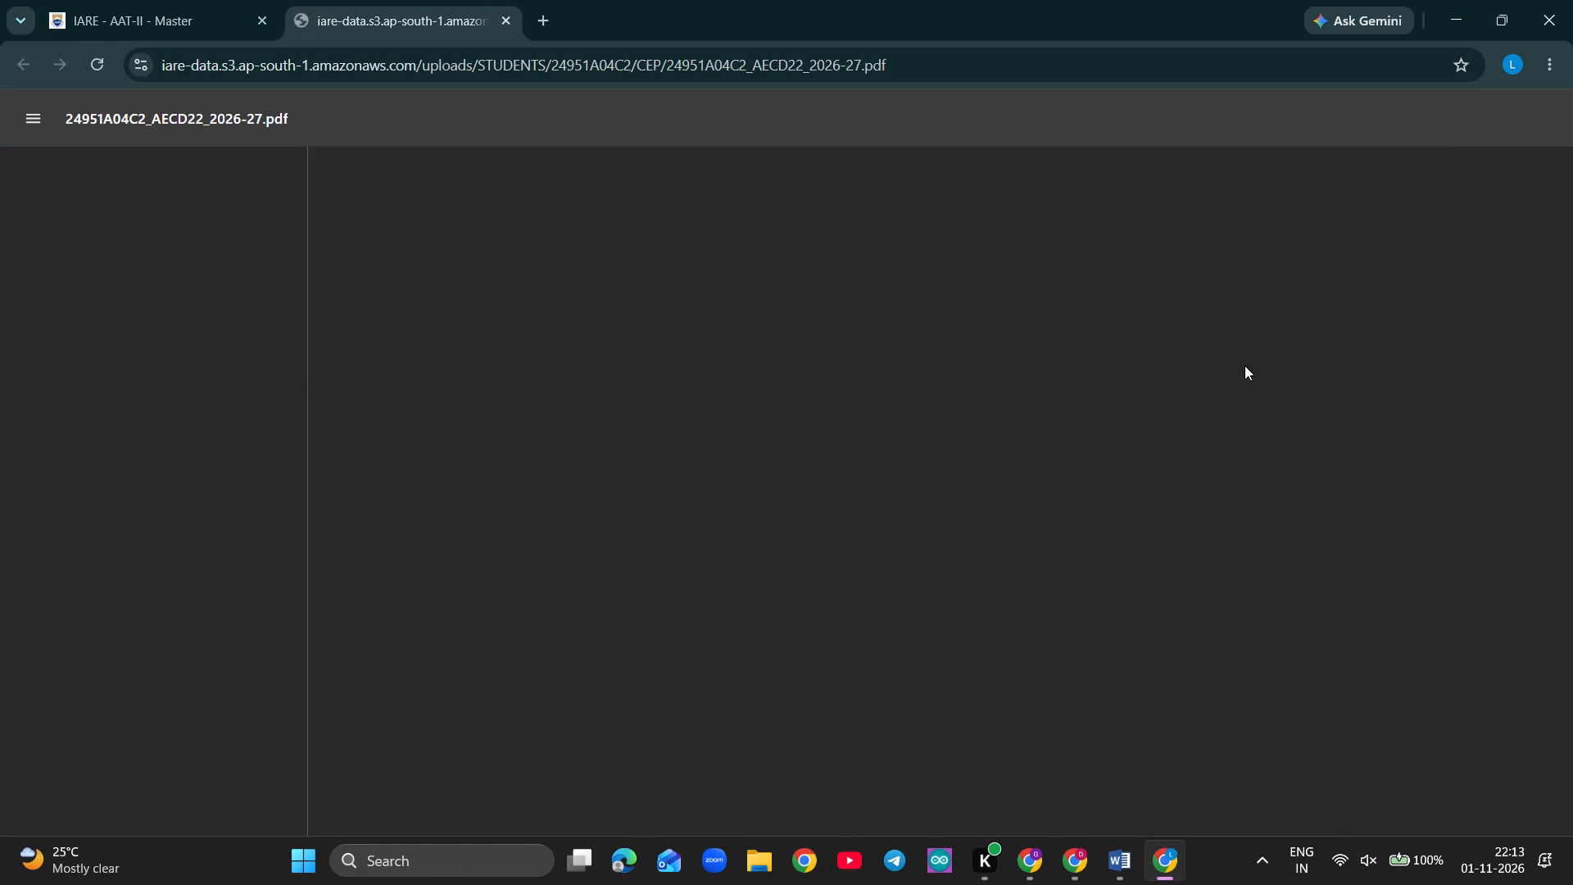
scroll(1236, 461, down, 20)
scroll(1236, 461, down, 1)
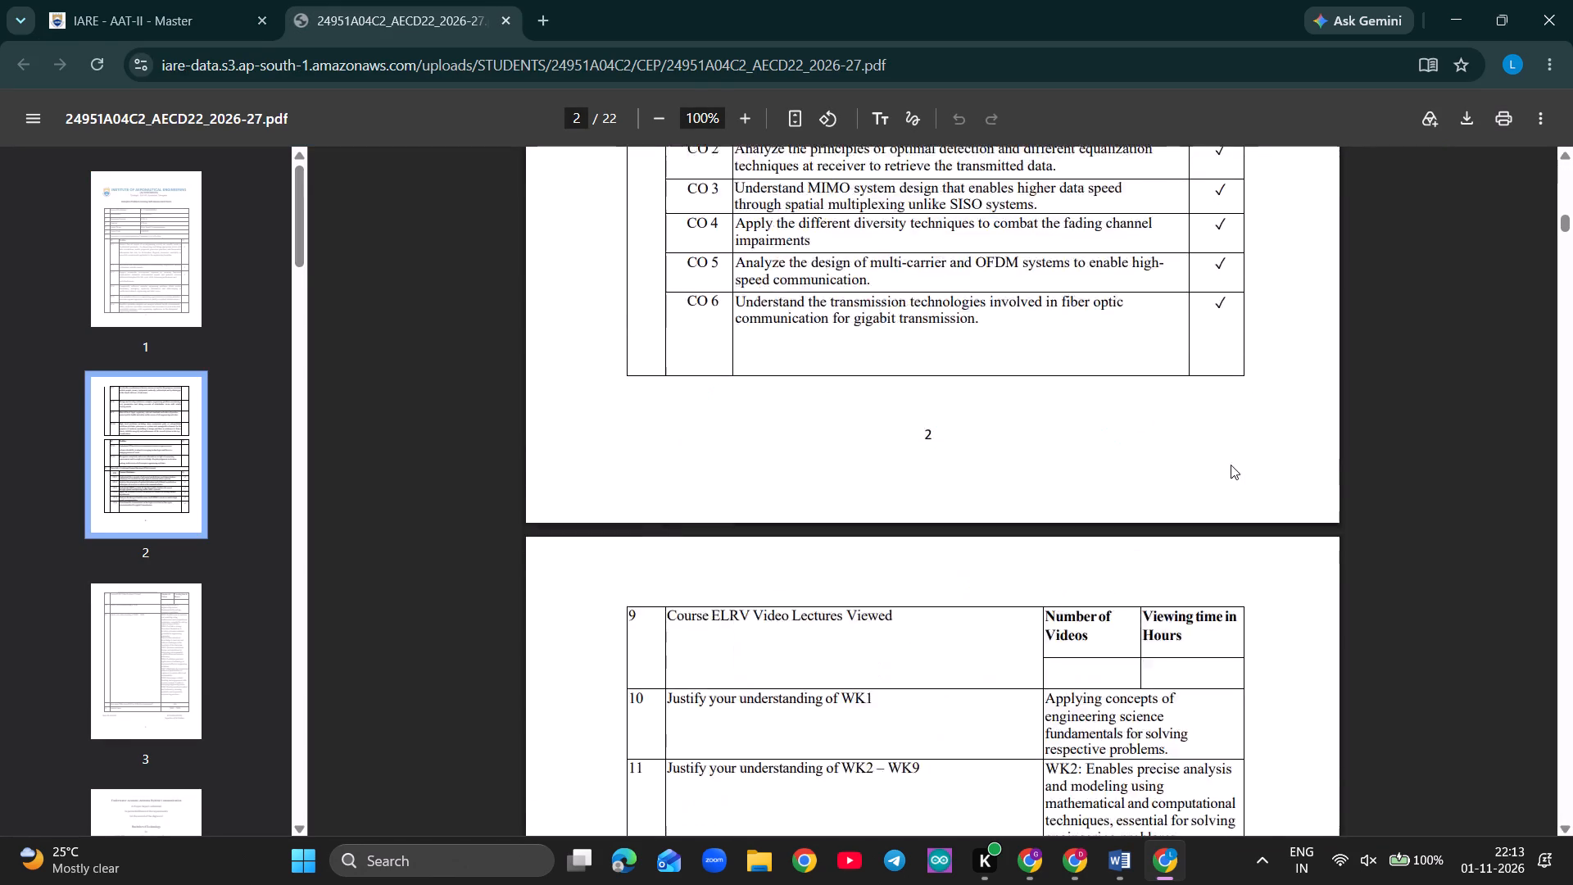
scroll(1231, 465, down, 16)
scroll(1231, 465, down, 20)
scroll(1231, 465, down, 3)
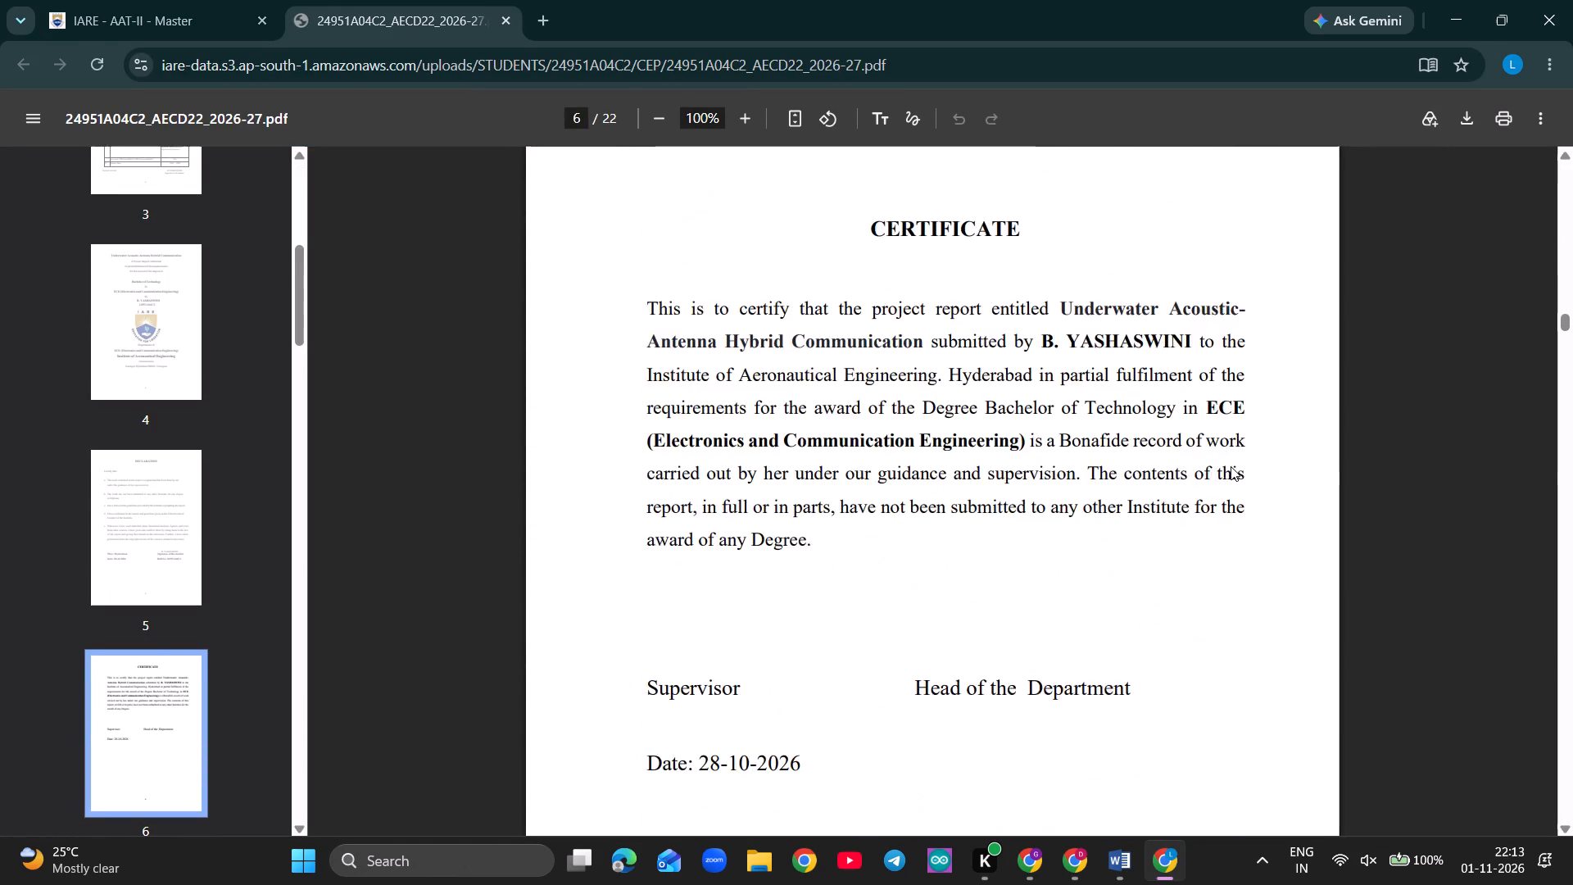
scroll(1231, 466, down, 20)
scroll(1226, 470, up, 12)
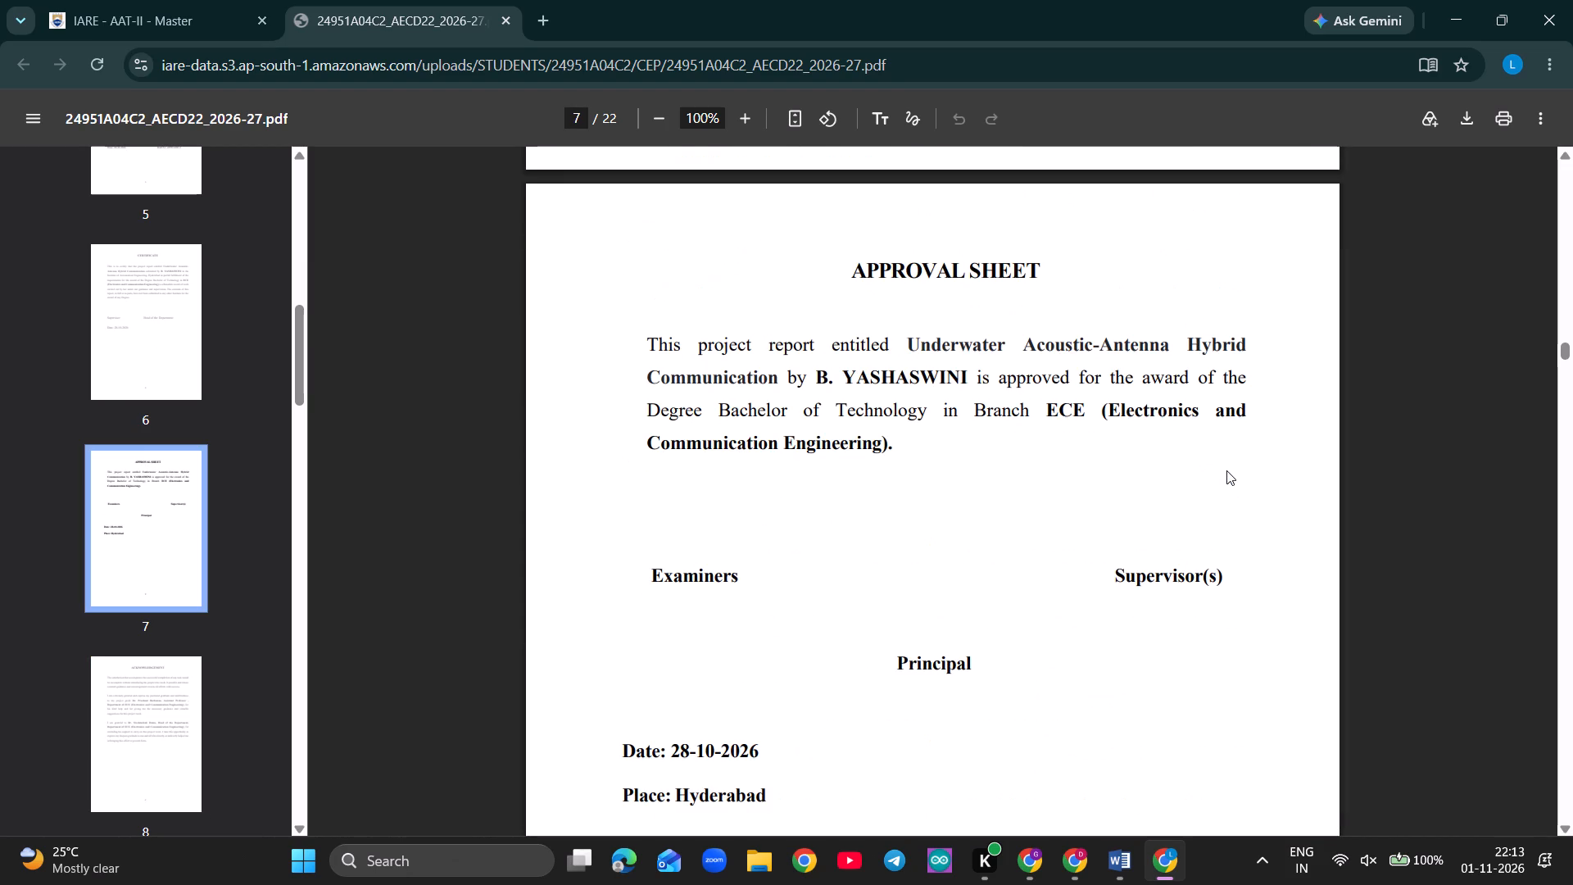
drag(900, 344, 1029, 380)
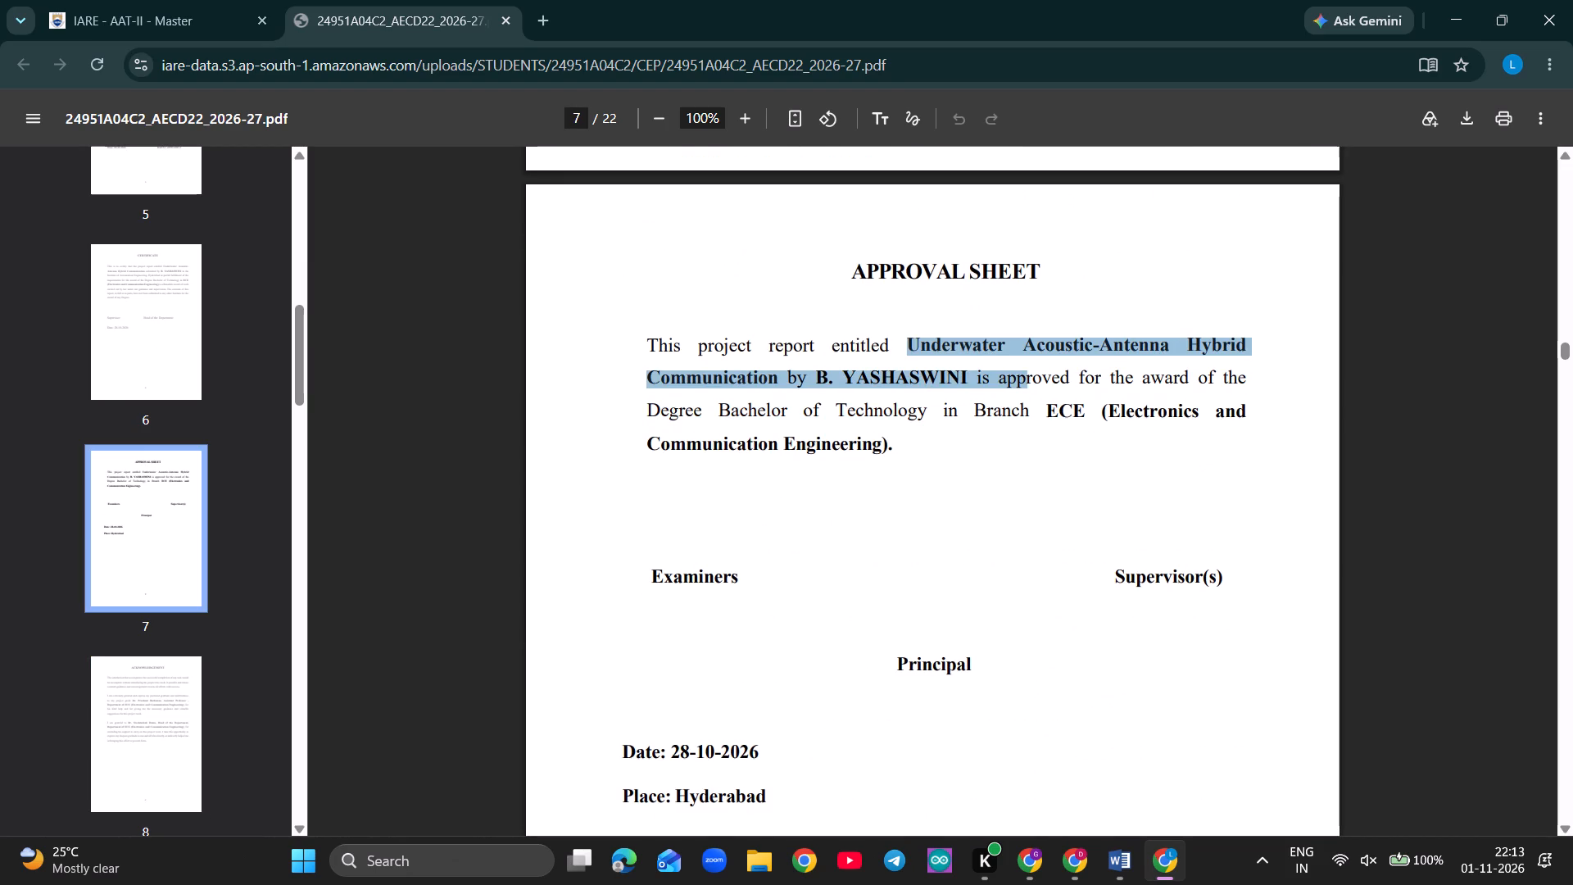
drag(1029, 380, 1028, 379)
click(1029, 451)
scroll(1003, 504, down, 12)
scroll(1003, 505, down, 12)
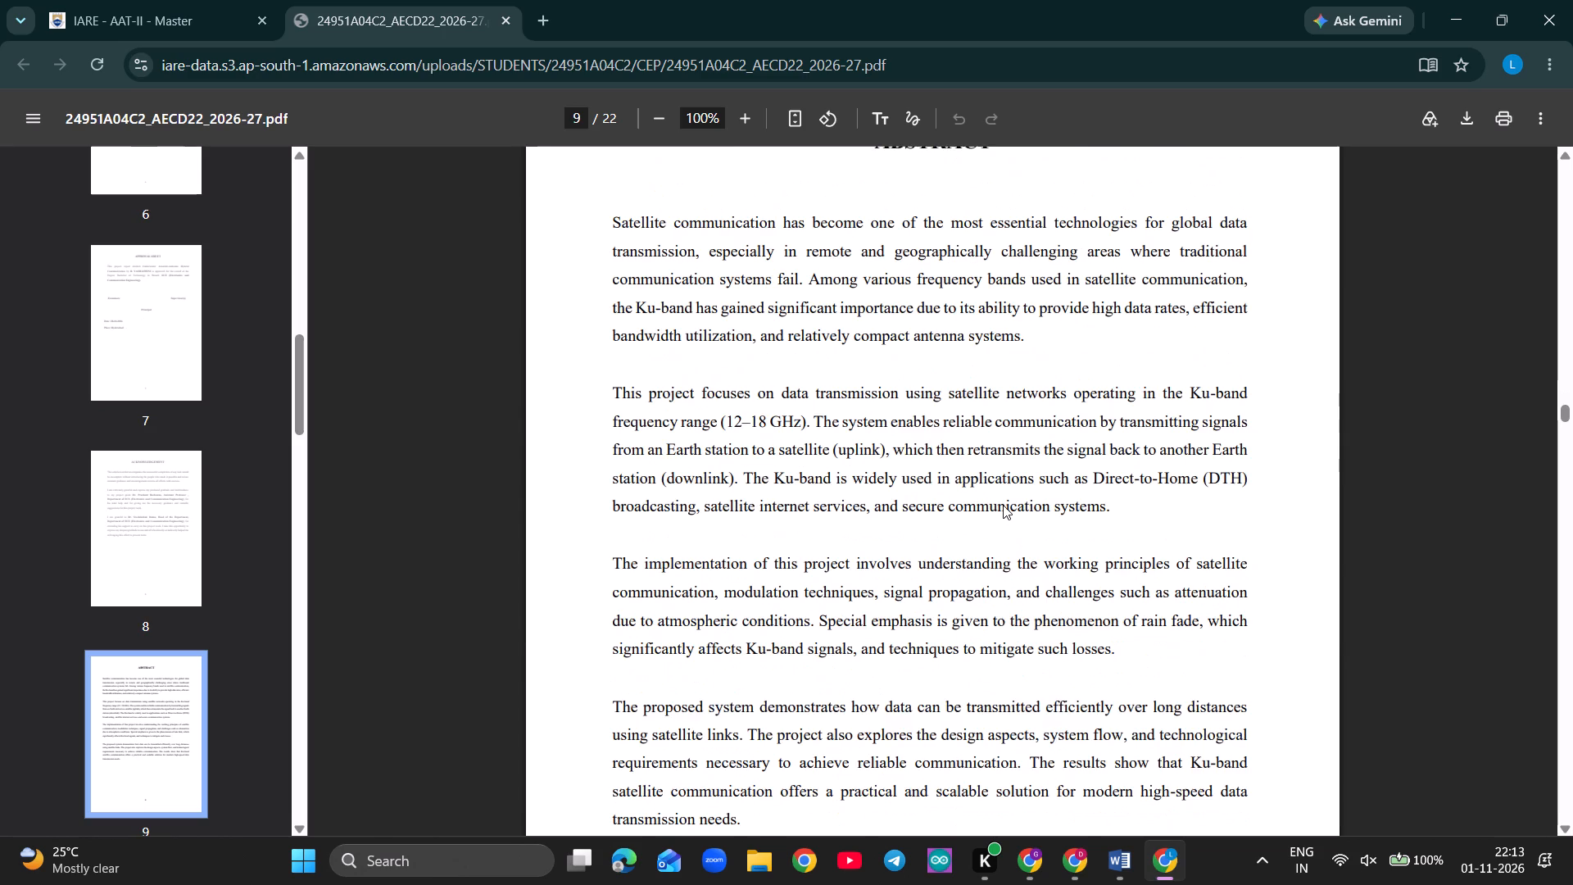
scroll(1003, 505, down, 14)
scroll(1003, 505, down, 10)
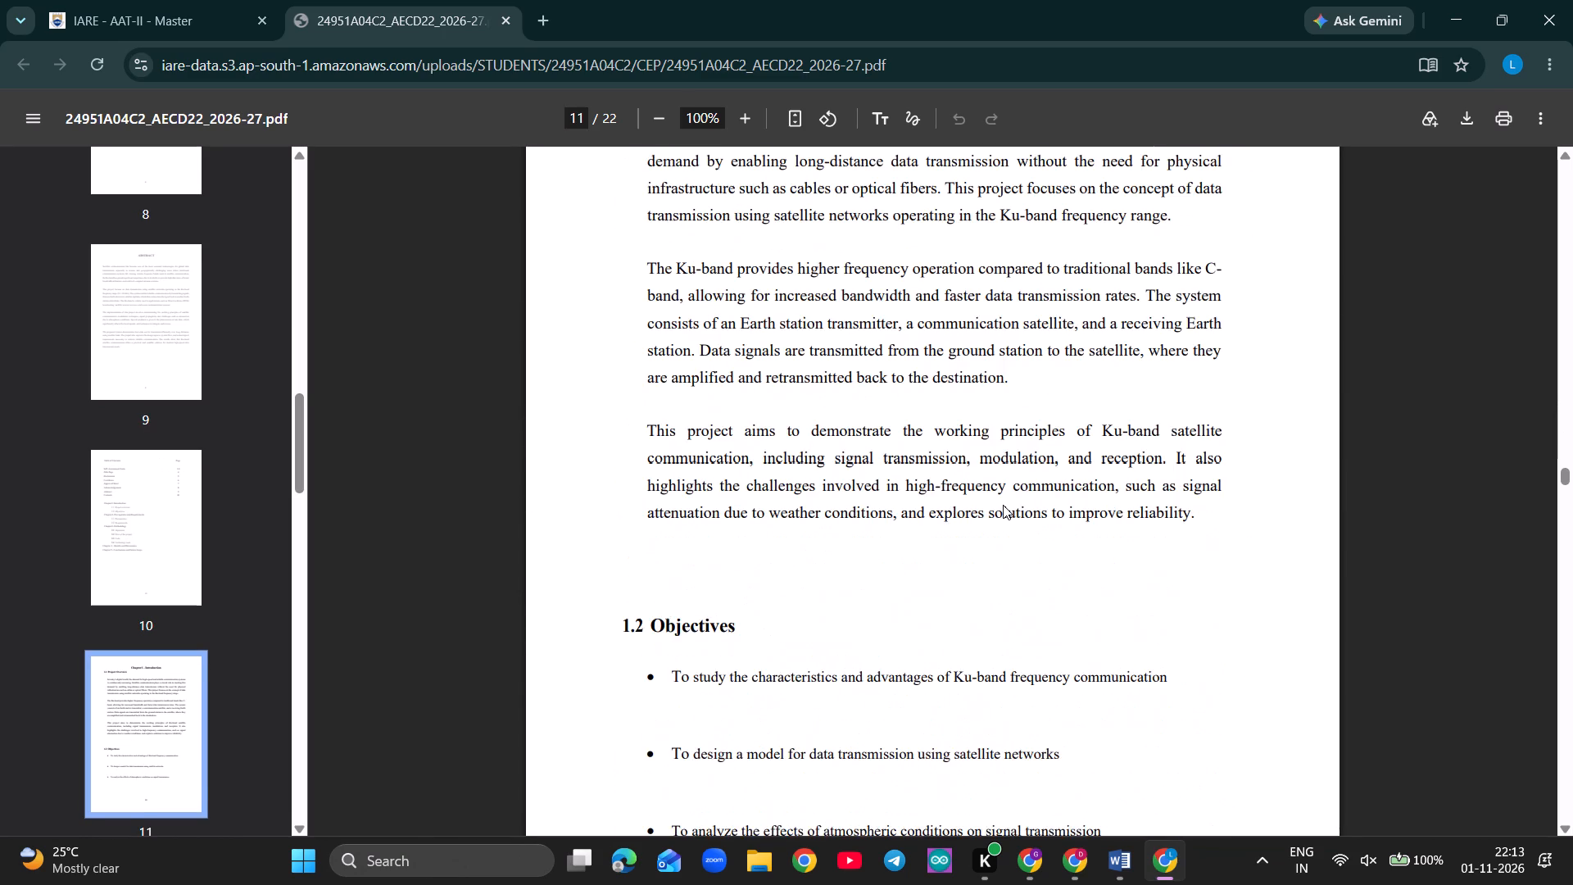
scroll(1003, 505, down, 4)
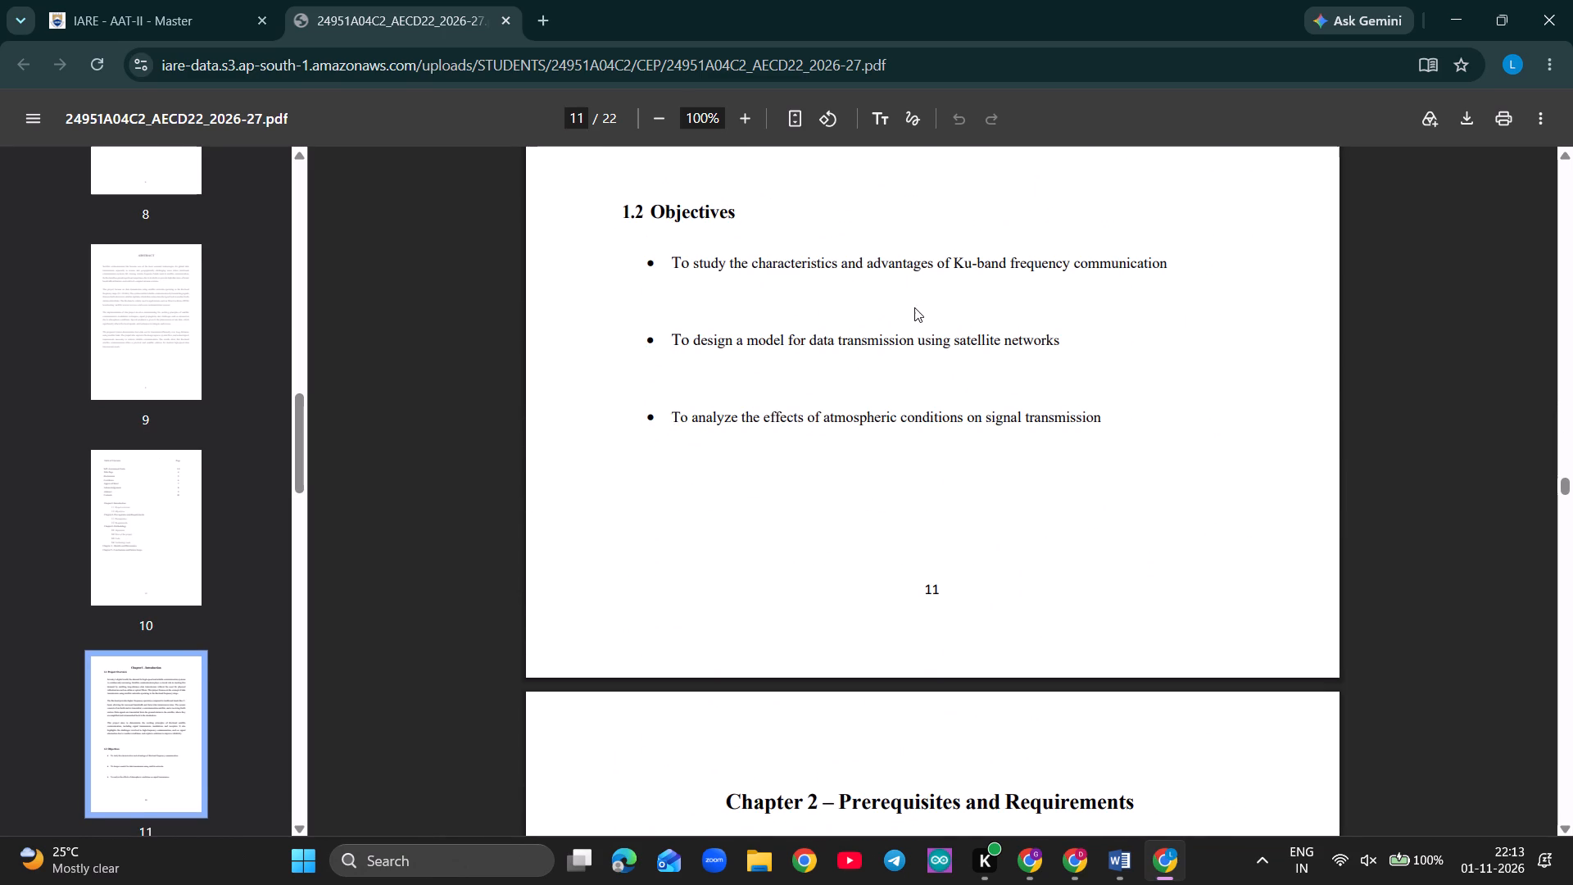
key(ctrl+w)
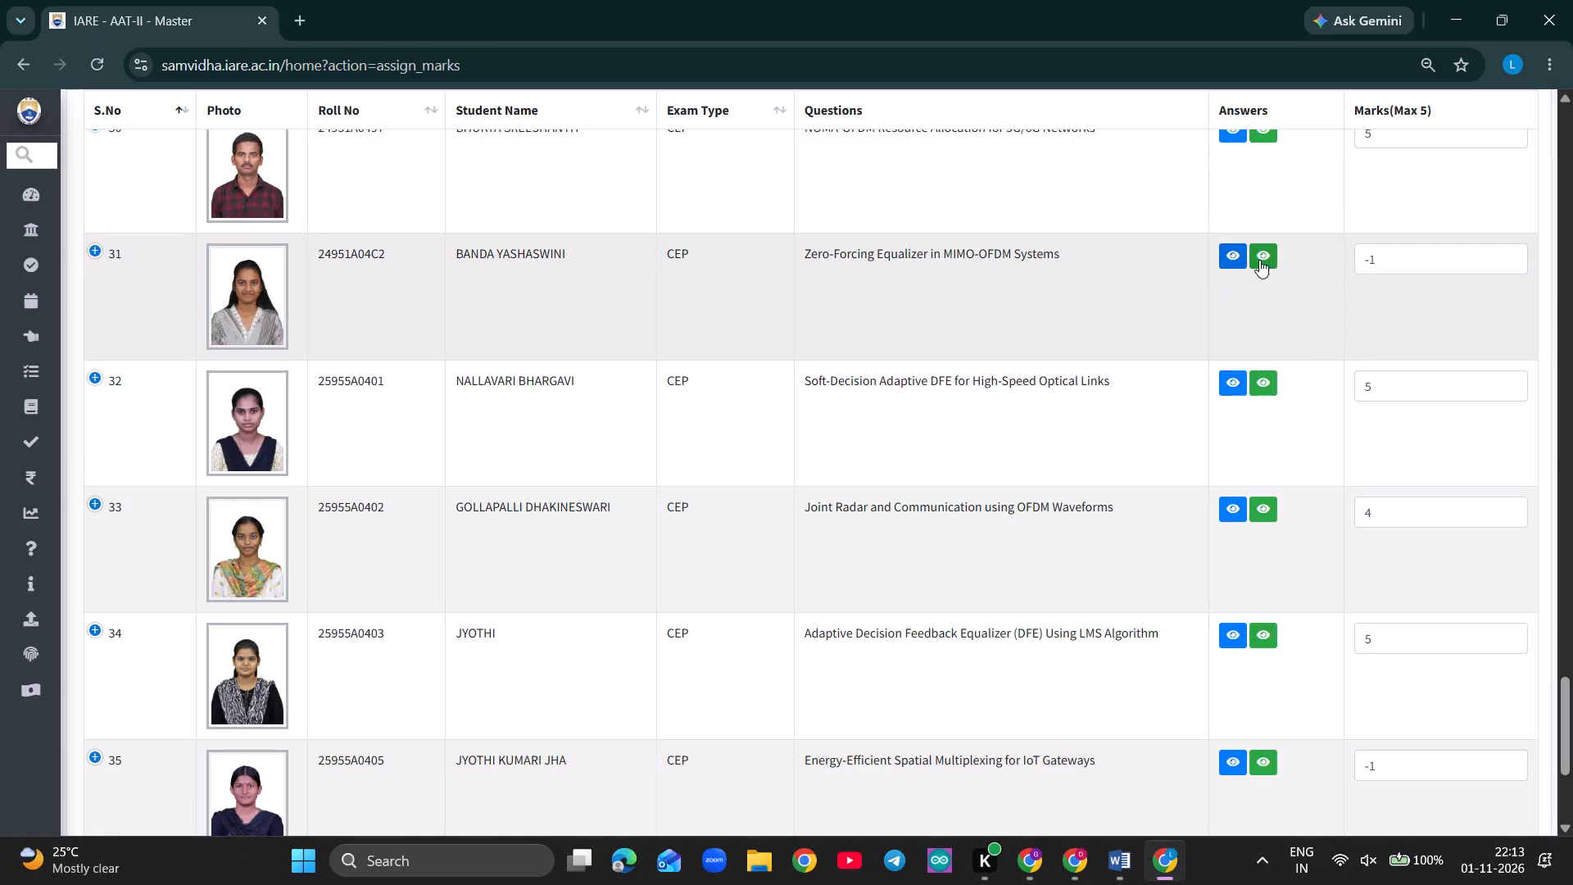
Recheck entry 31's shared video folder and its report's self-assessment form and title page, closing both.
click(1269, 248)
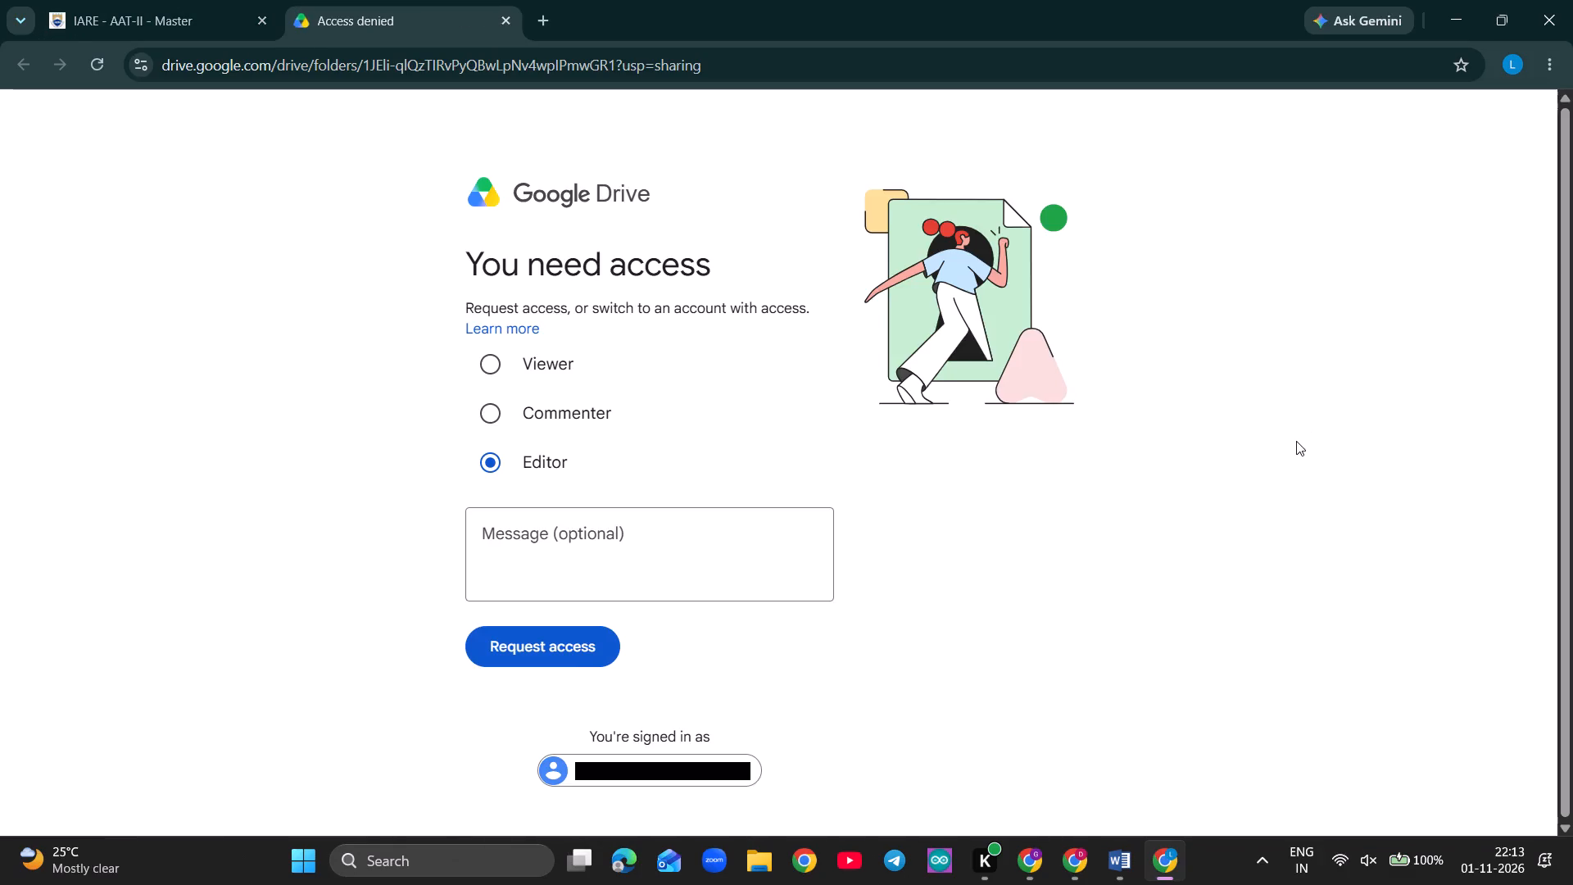
key(ctrl+w)
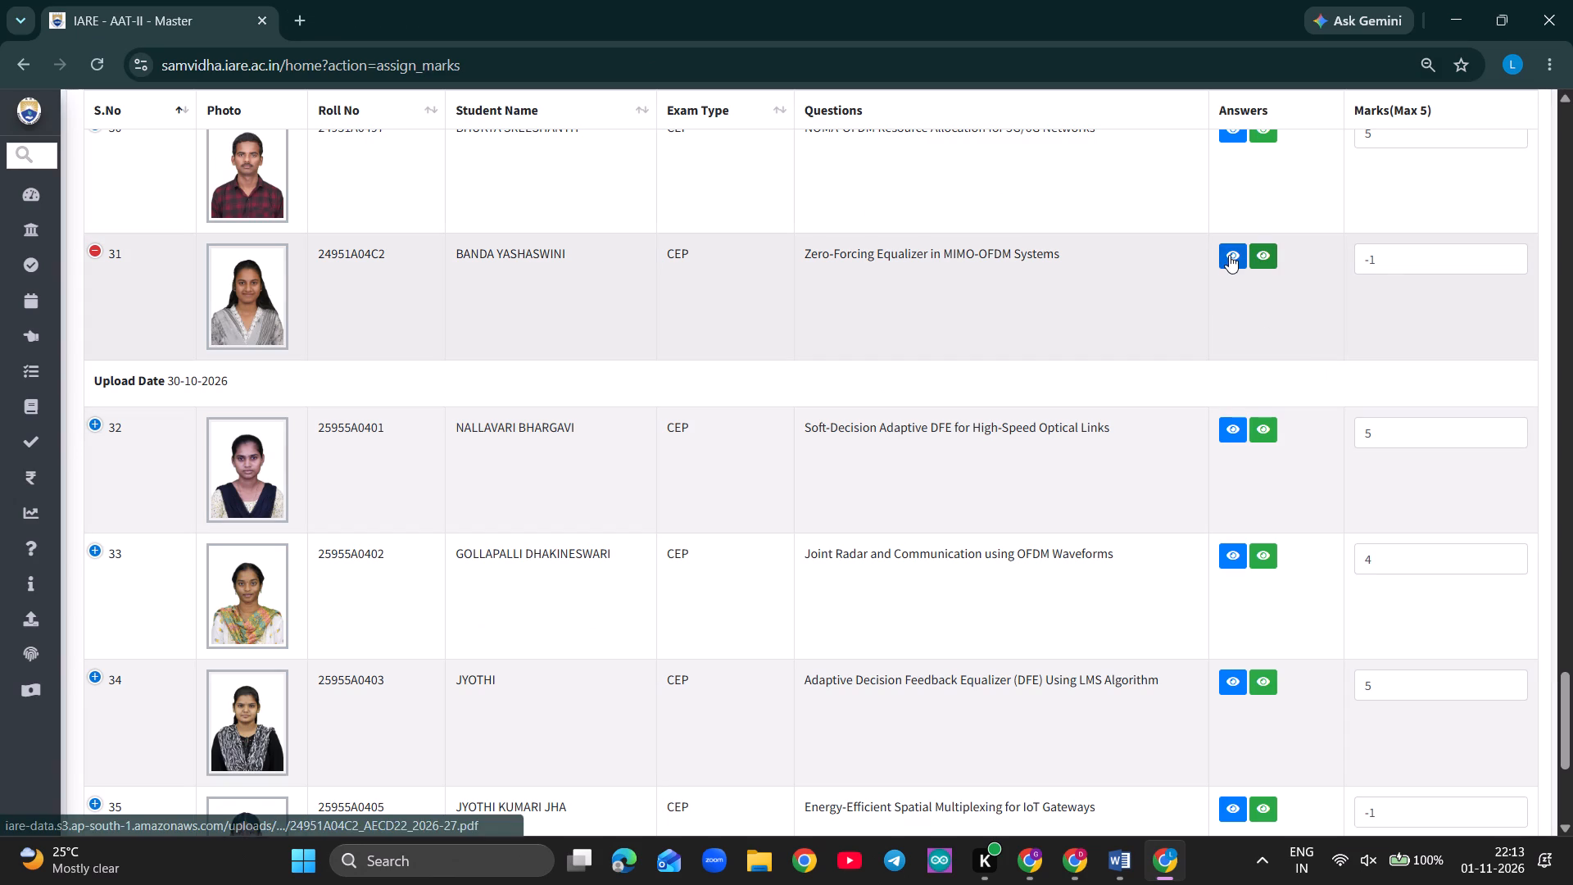
click(1229, 255)
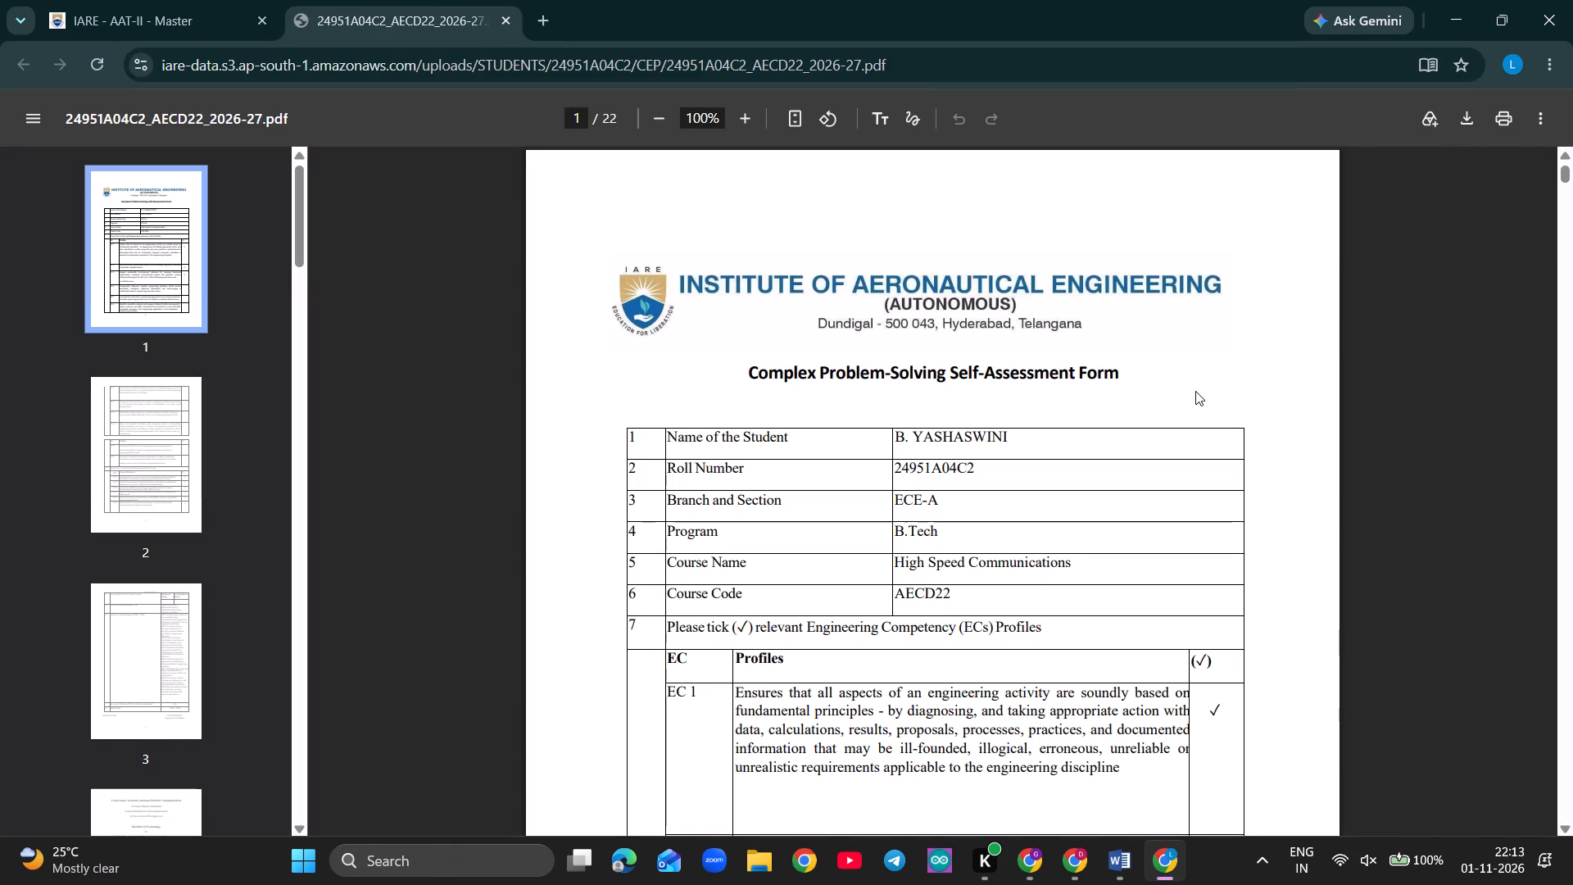
scroll(1195, 391, down, 6)
scroll(1195, 391, down, 17)
scroll(1195, 391, down, 12)
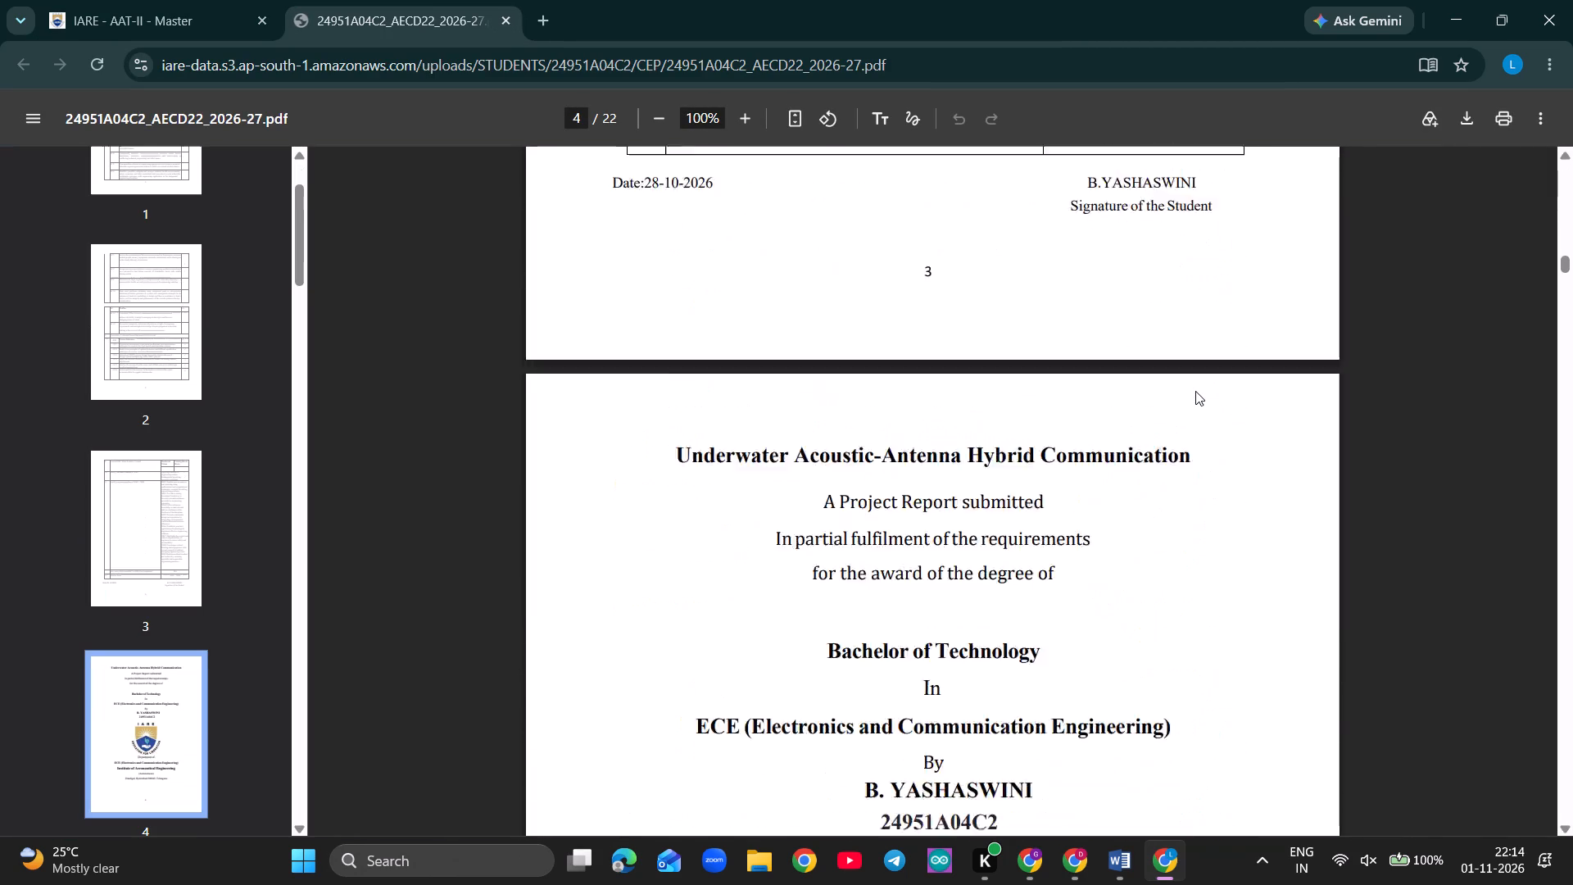
scroll(1195, 391, up, 3)
key(ctrl+w)
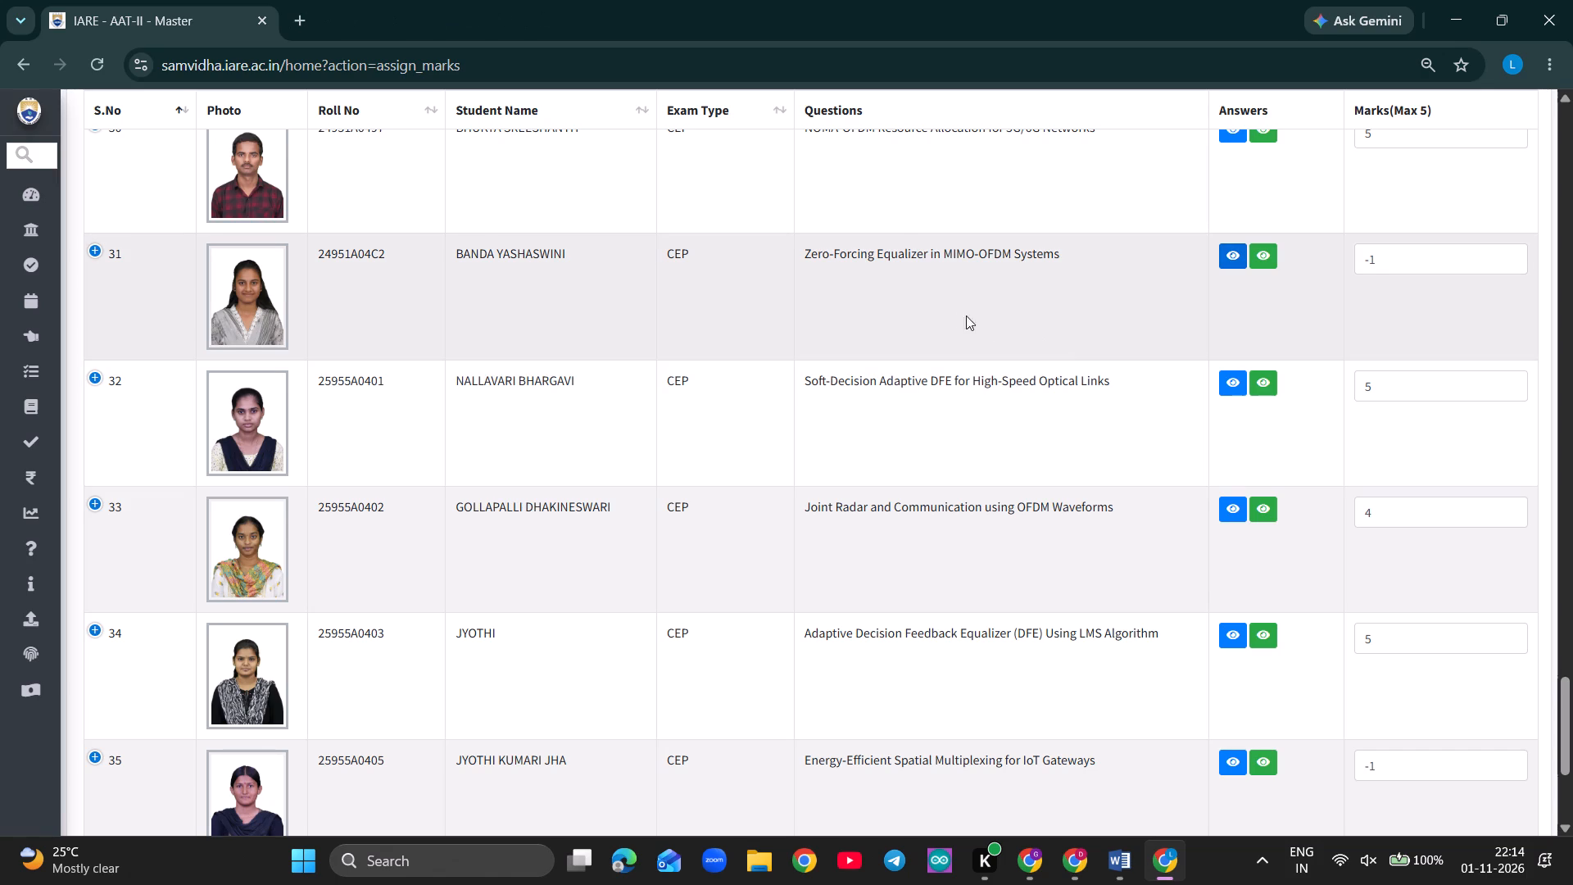
Set the marks of entry 31, "Zero-Forcing Equalizer in MIMO-OFDM Systems", to 5.
click(1447, 265)
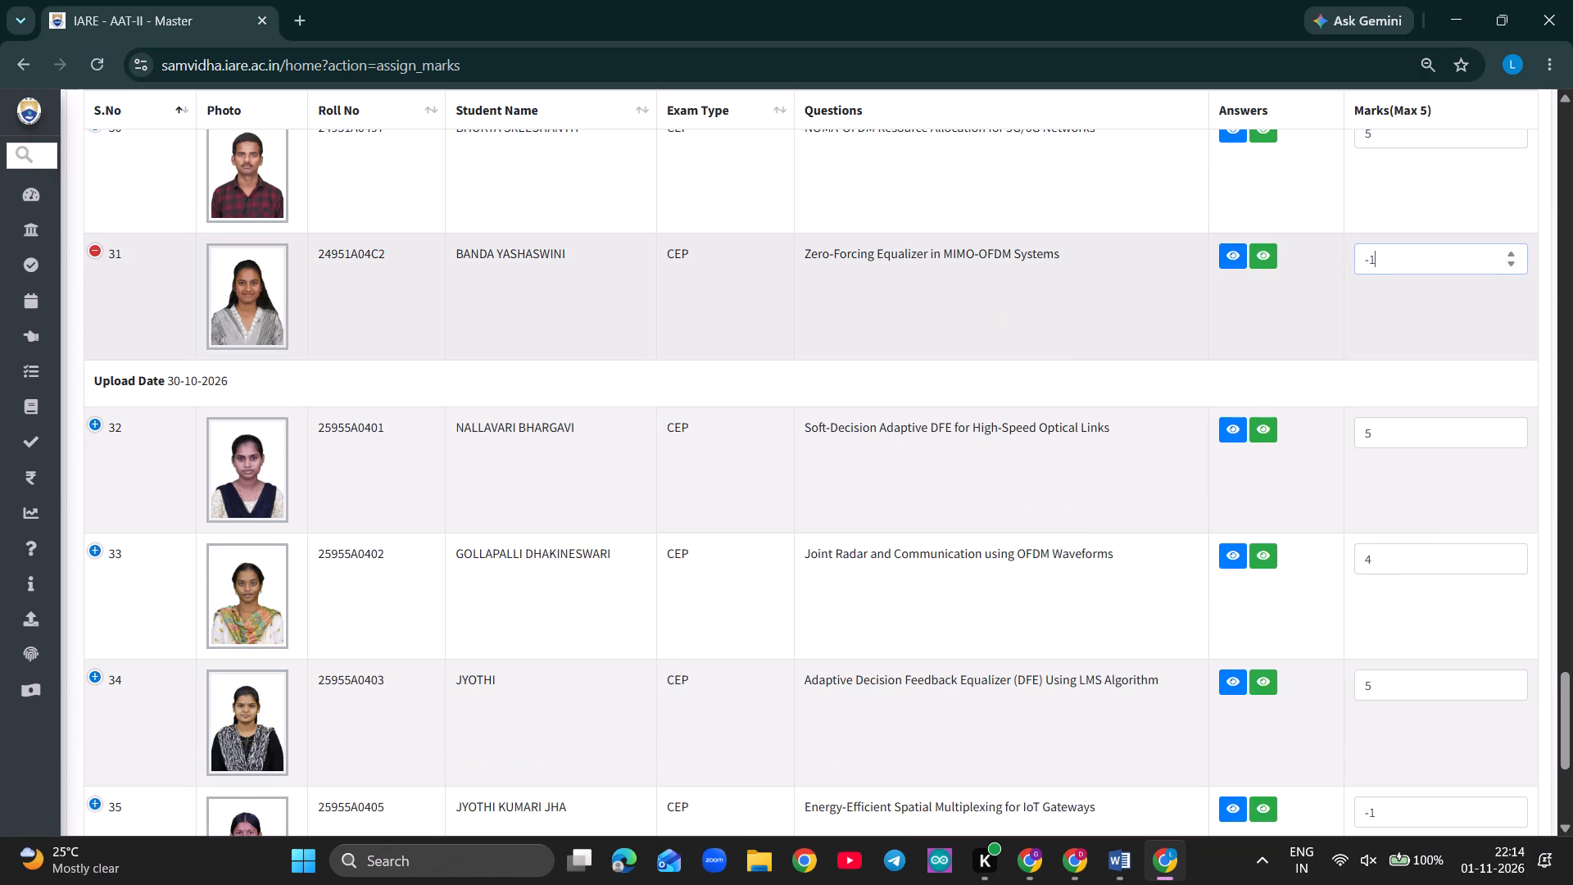
scroll(1447, 266, up, 6)
click(1439, 336)
Examine the submitted report for entry 35, "Energy-Efficient Spatial Multiplexing for IoT Gateways", including its self-assessment form, and close it.
scroll(1439, 336, down, 3)
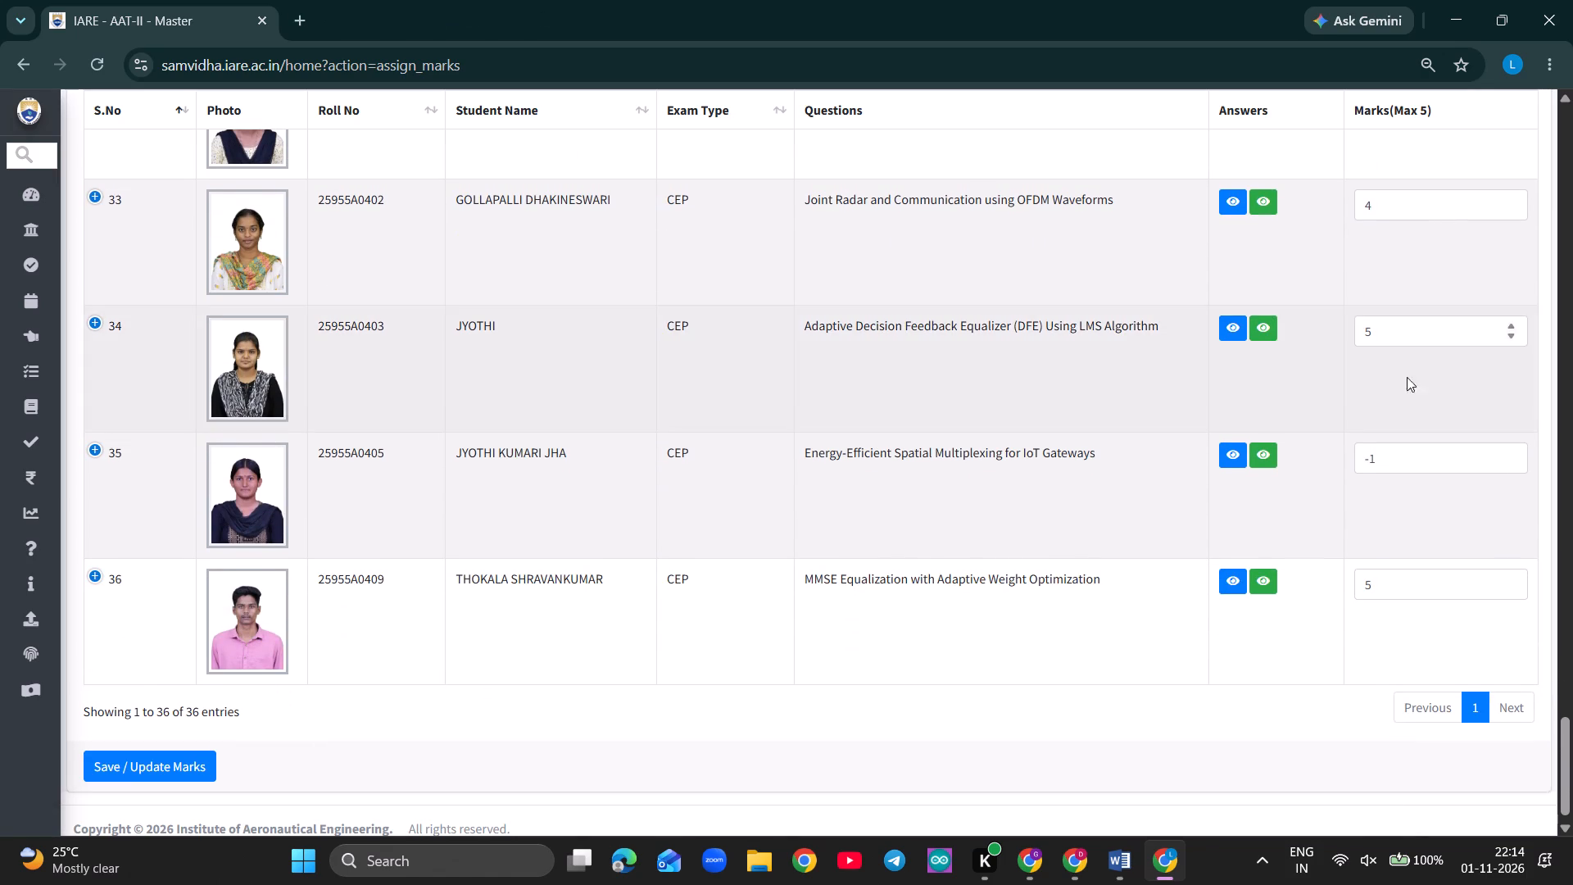
click(1240, 456)
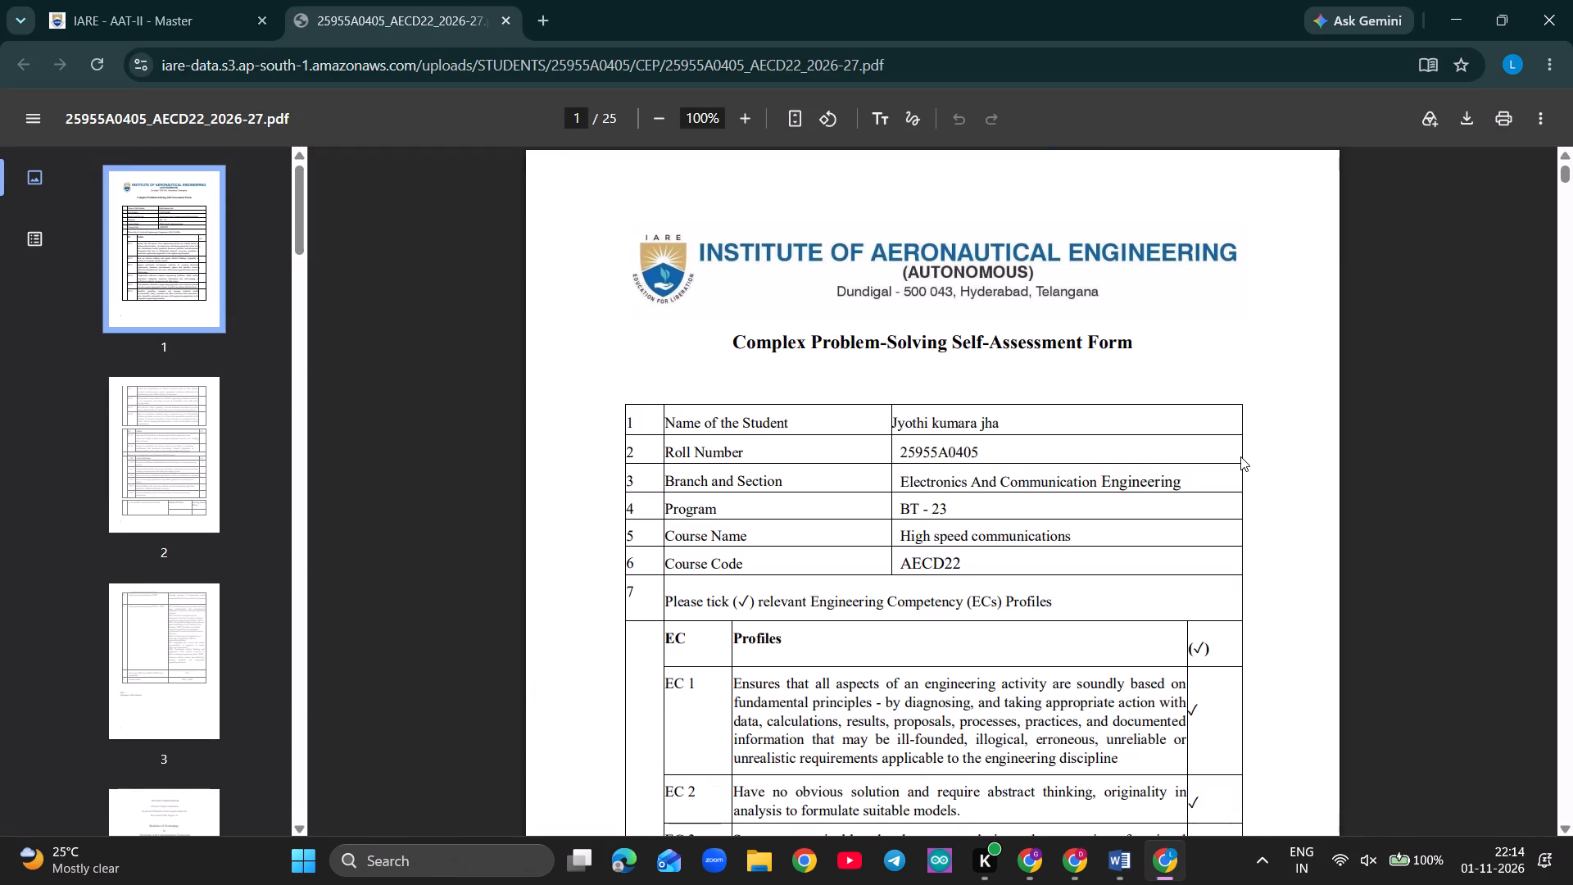
scroll(1240, 456, down, 20)
scroll(1240, 456, down, 6)
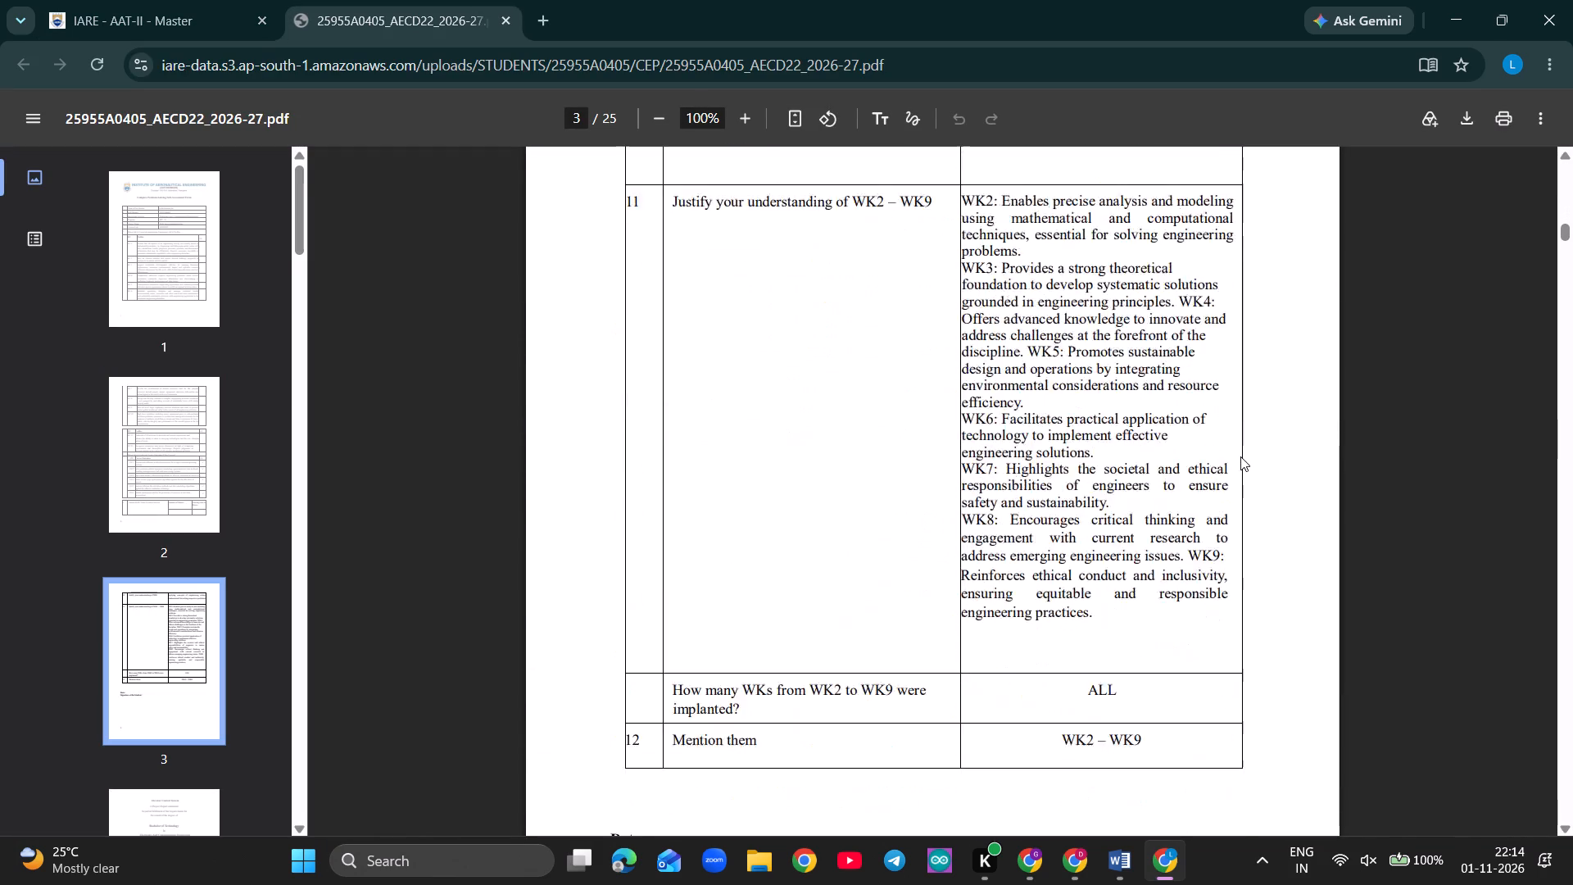
scroll(1240, 456, down, 5)
key(ctrl+w)
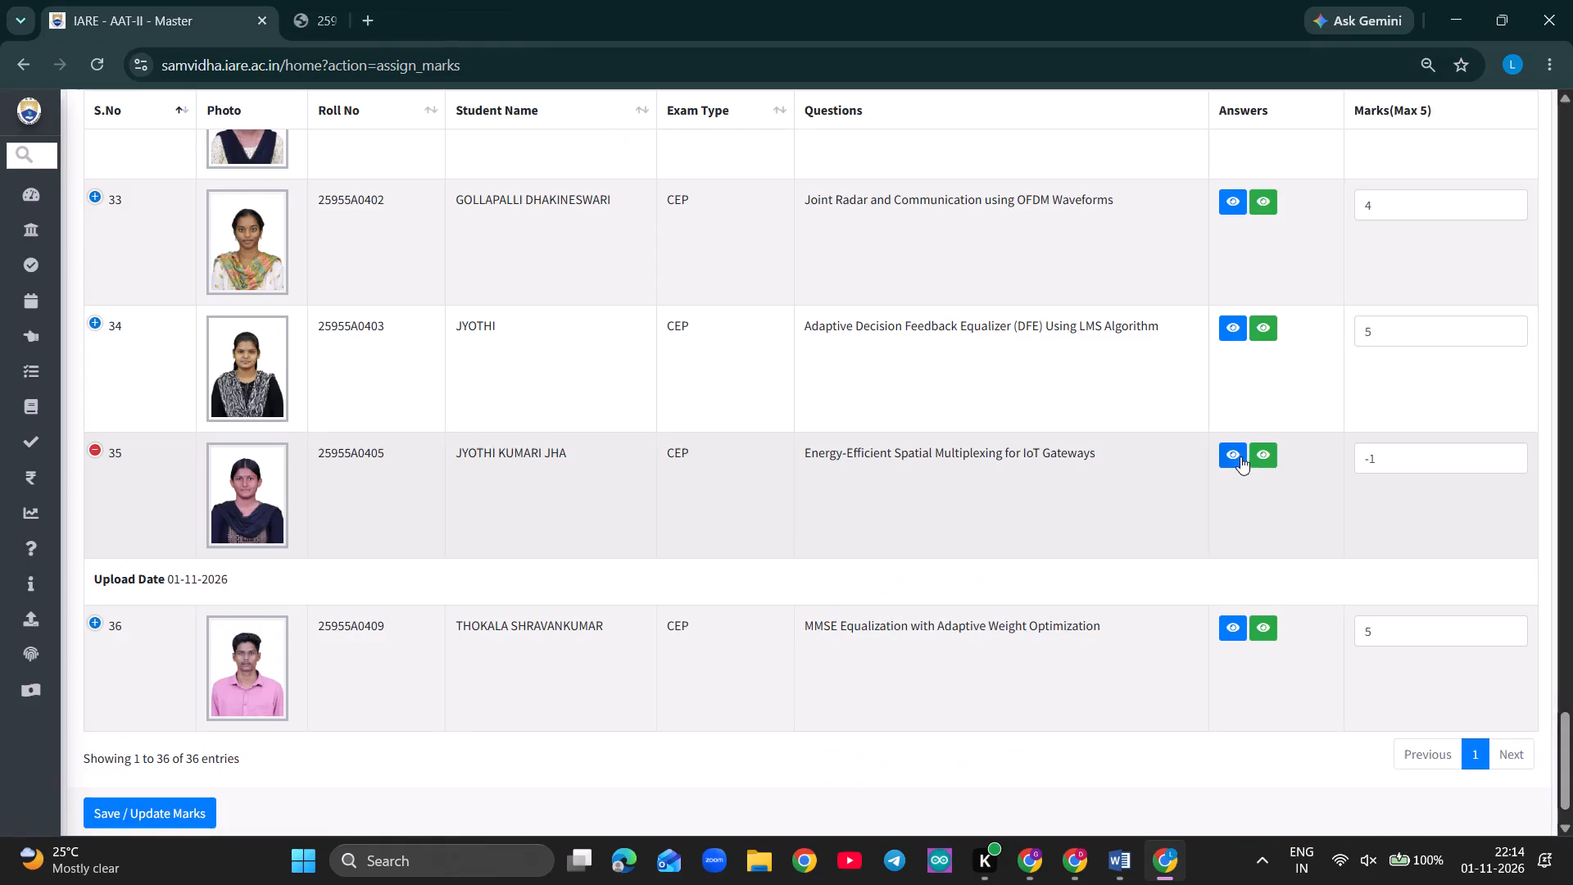
Play the recording in entry 35's shared video folder to check its presentation topic, and close it.
click(1261, 456)
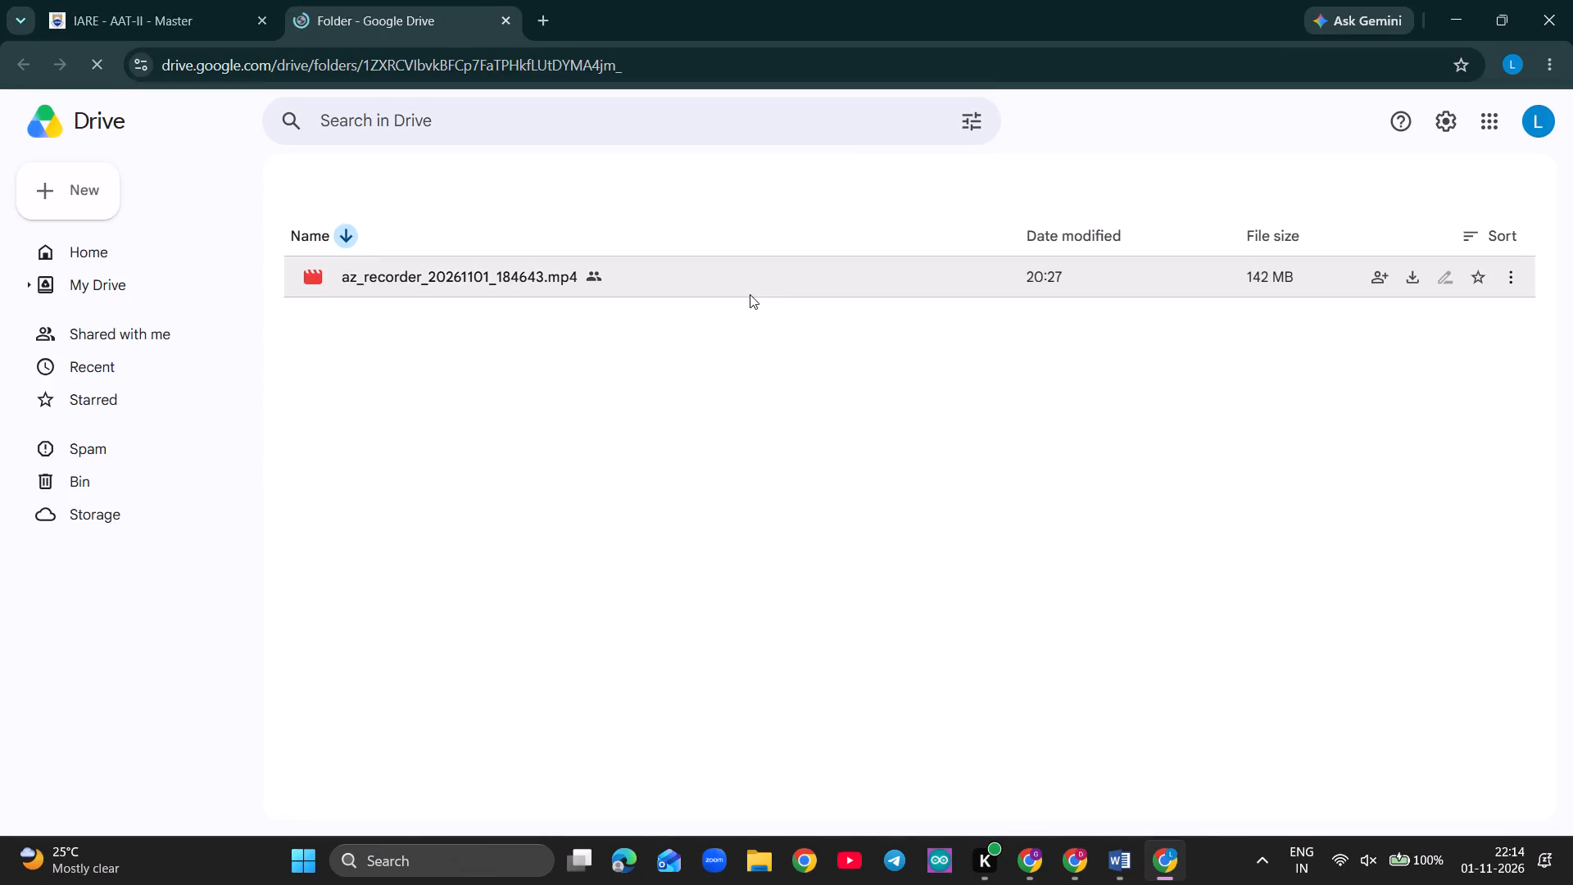
double_click(830, 336)
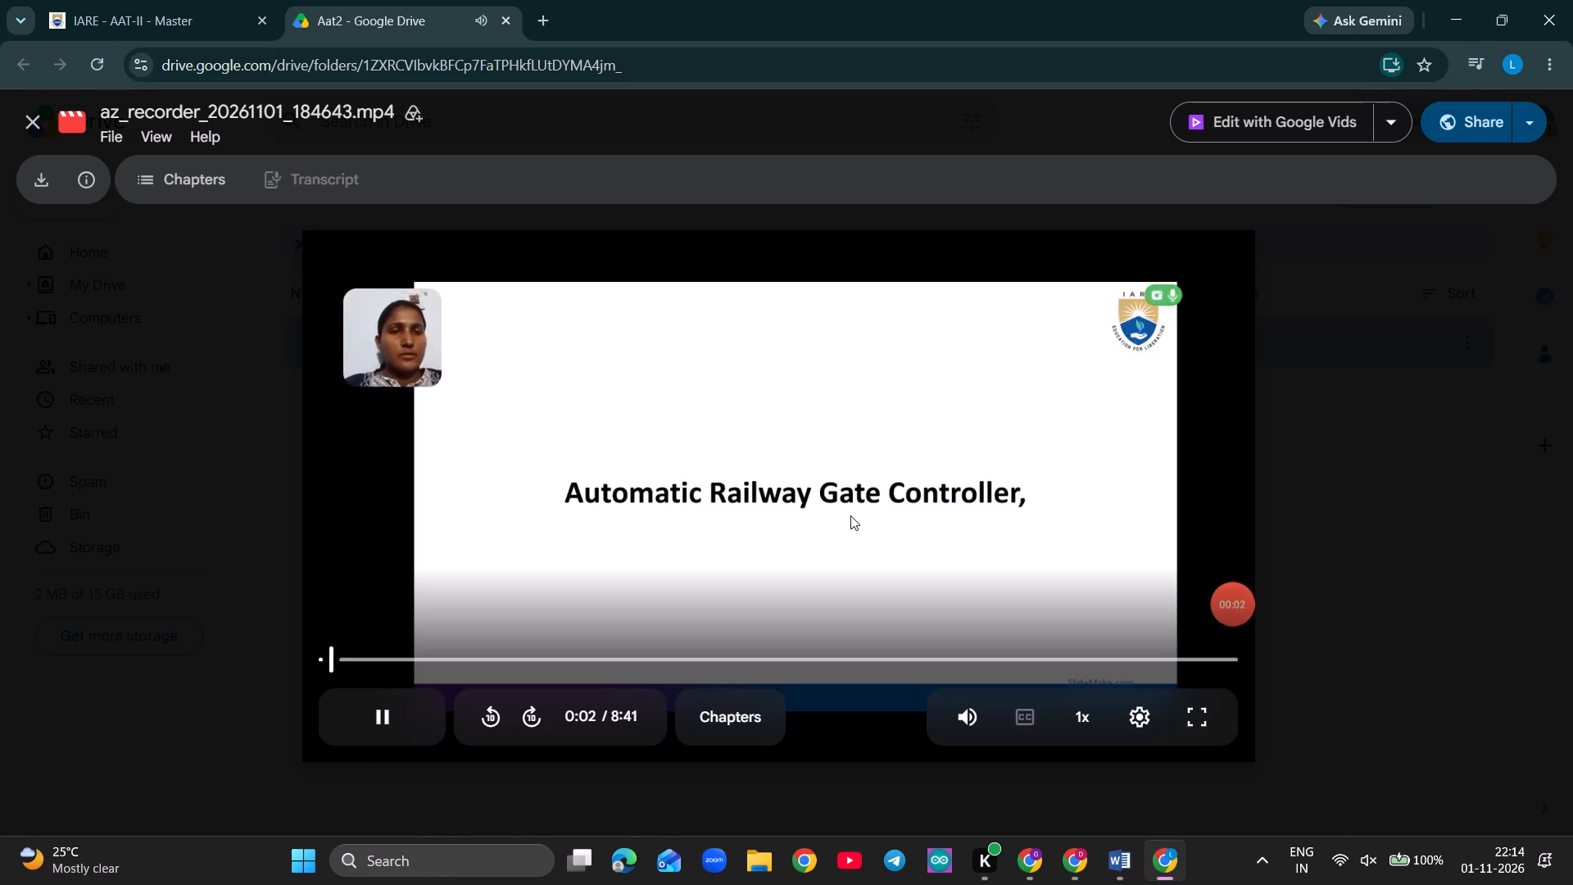
key(ctrl+w)
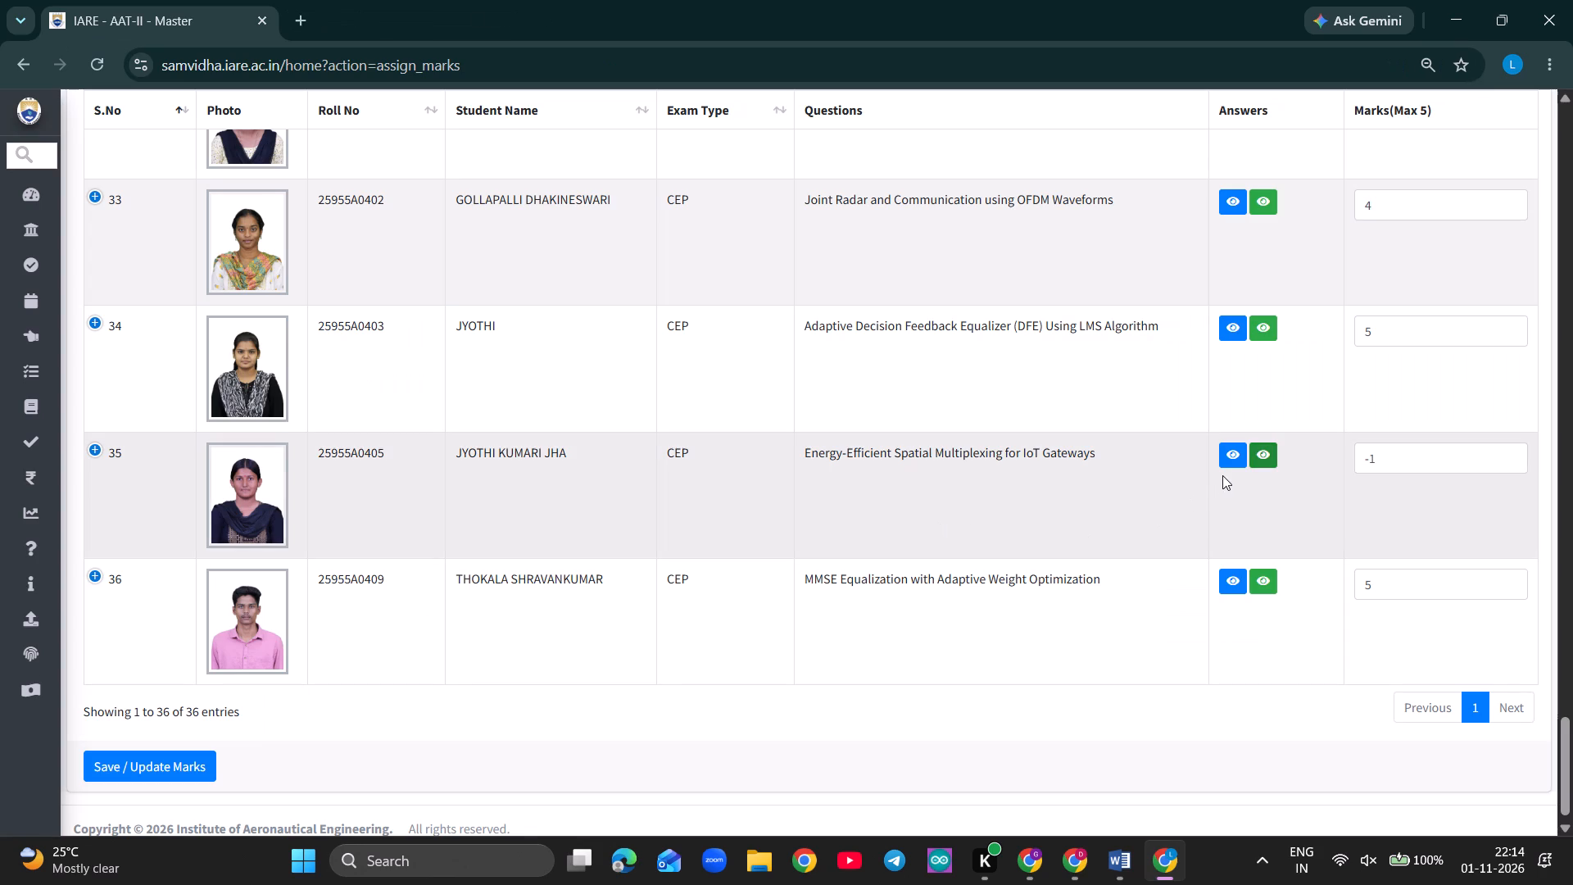
Set the marks of entry 35, "Energy-Efficient Spatial Multiplexing for IoT Gateways", to 3.
click(1435, 452)
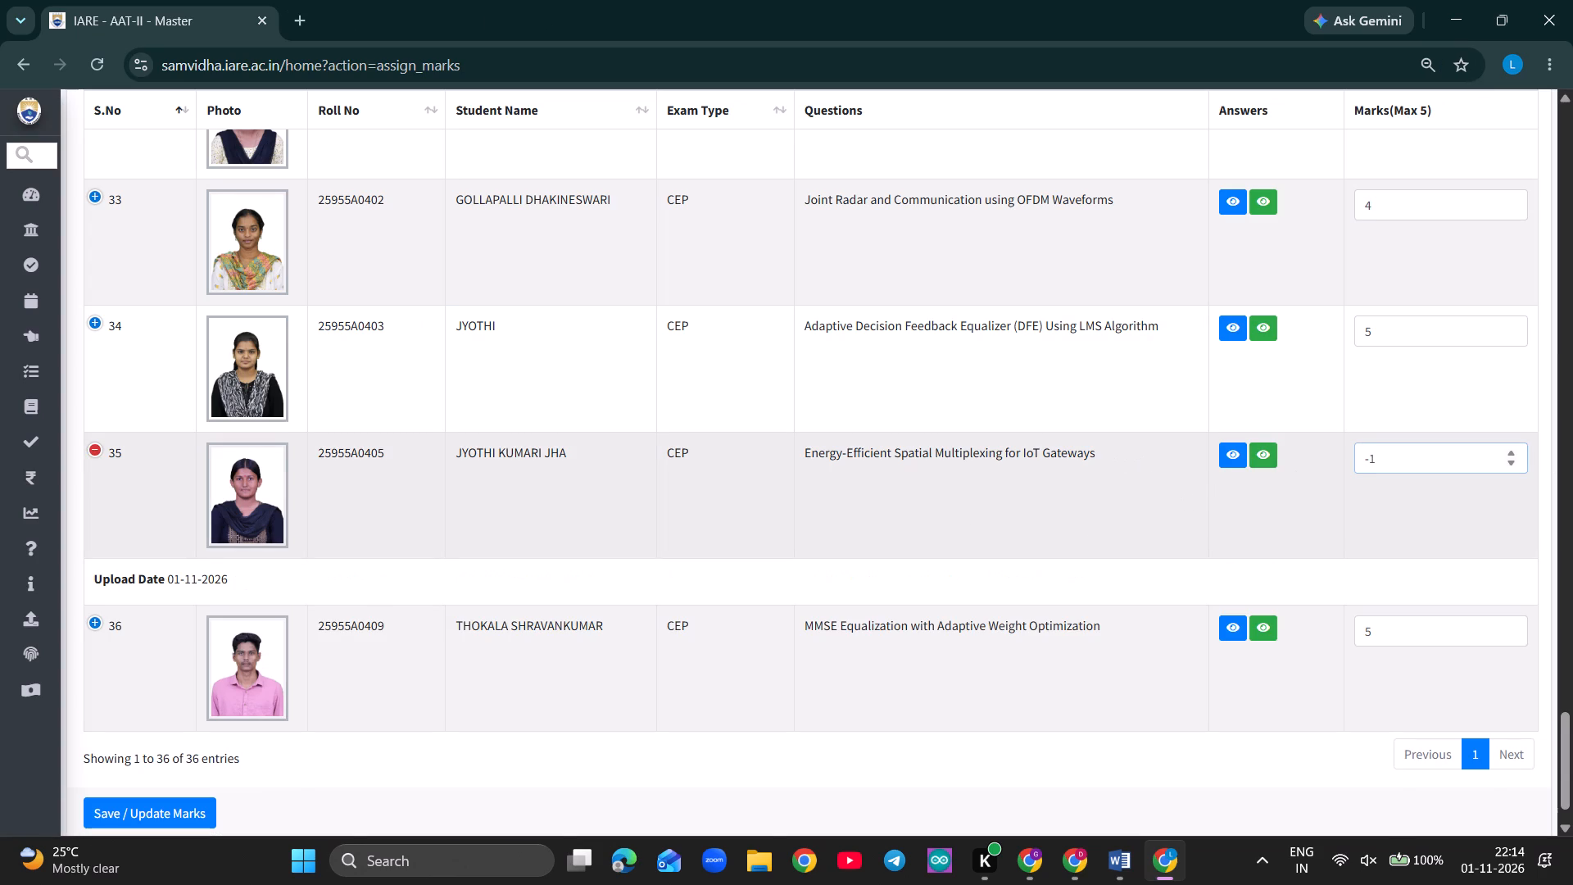
scroll(1435, 452, up, 4)
click(1421, 533)
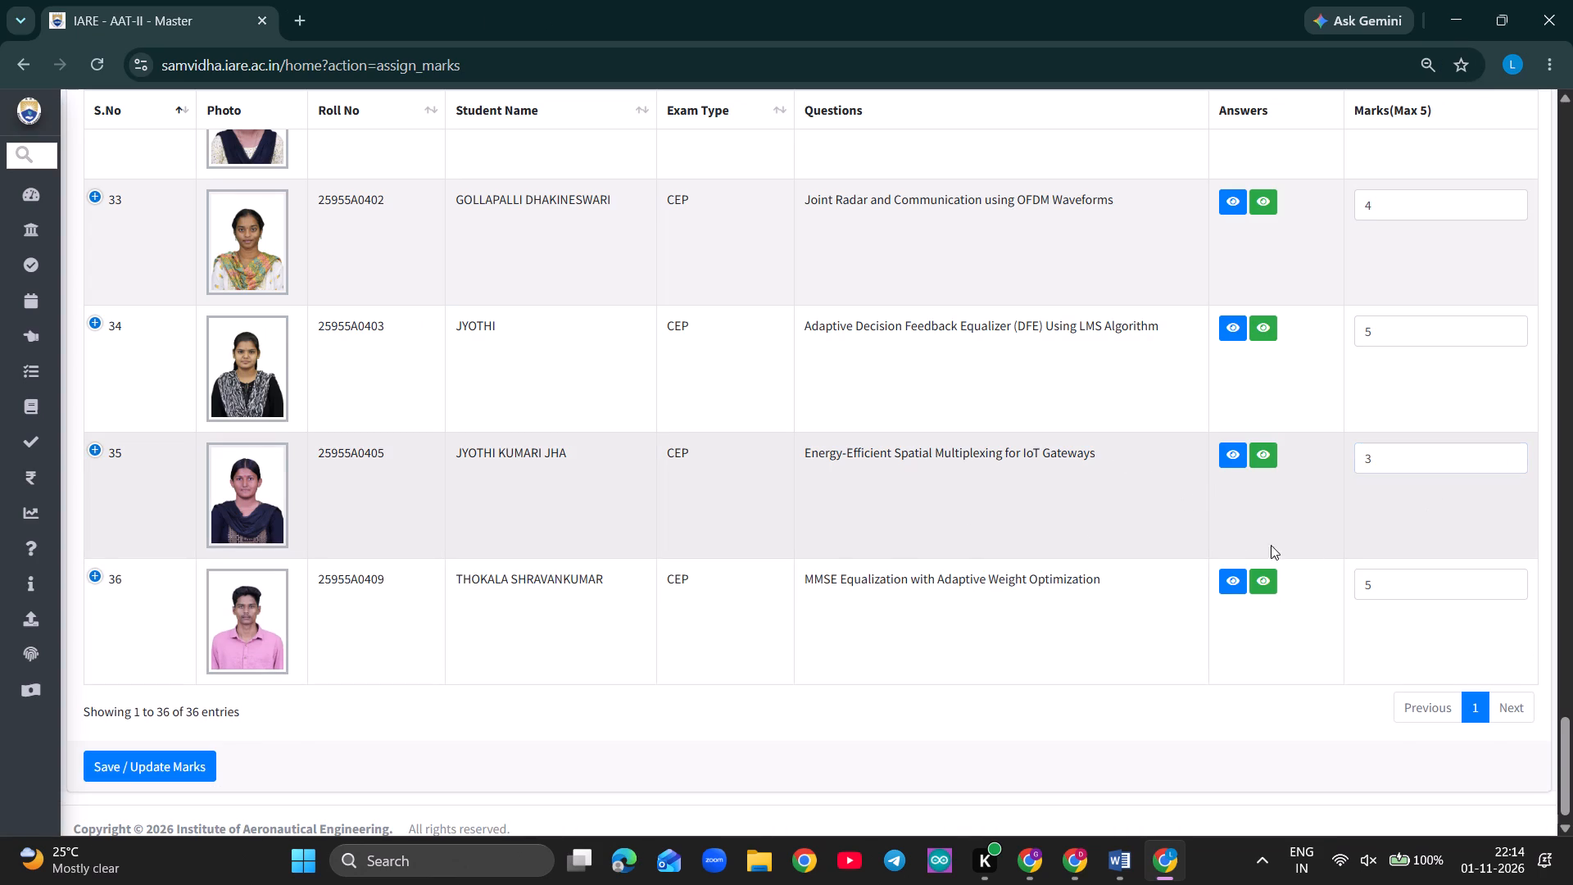
Save the updated assignment marks for Section A and confirm the submission.
click(193, 757)
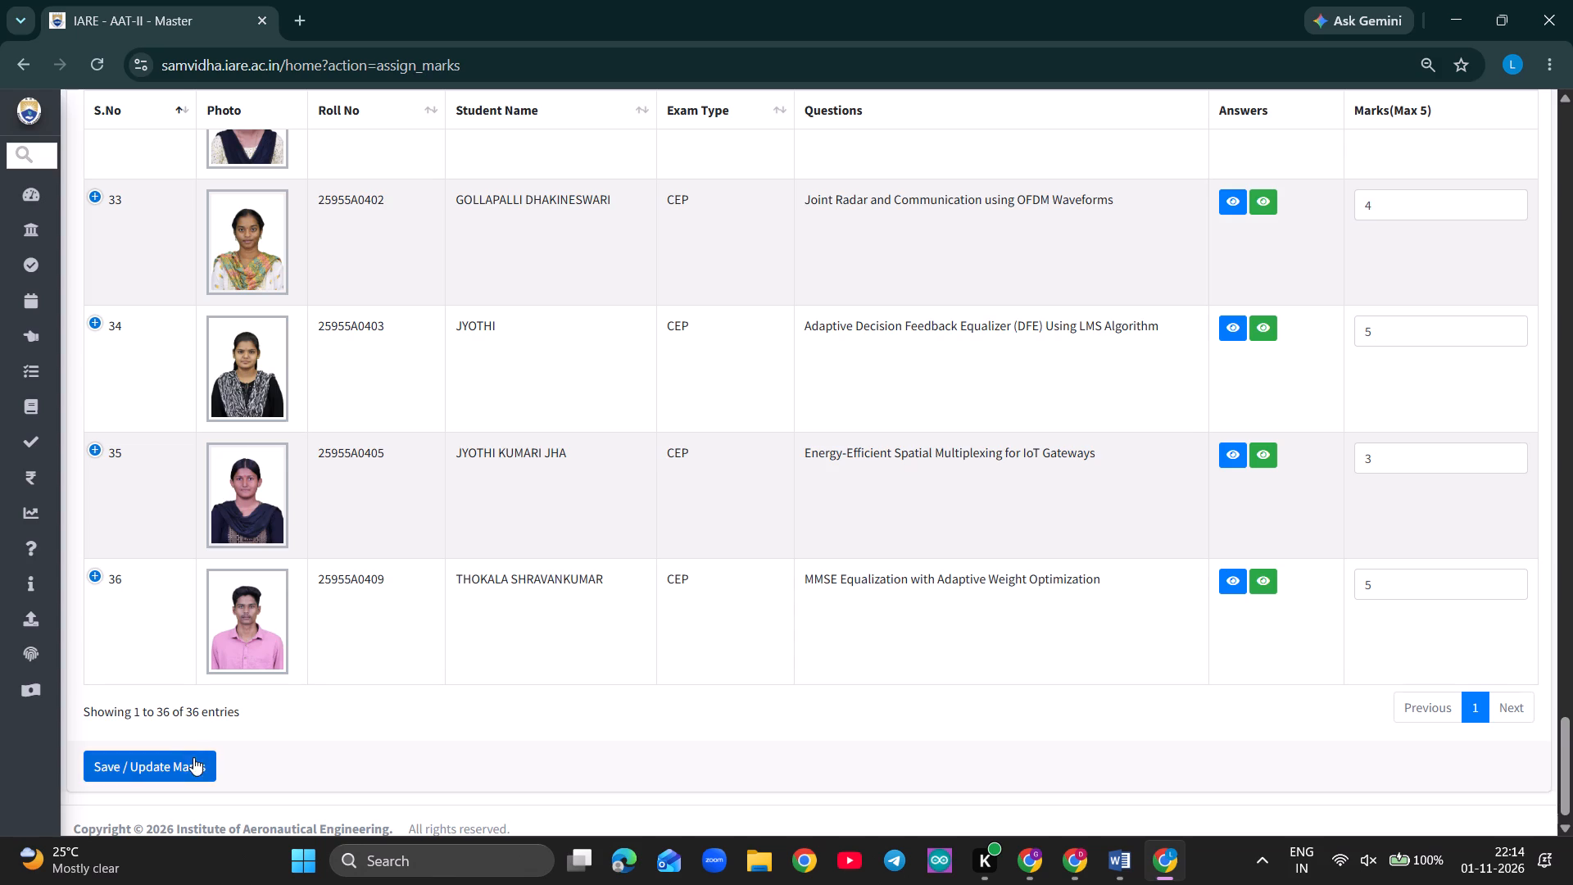
click(782, 556)
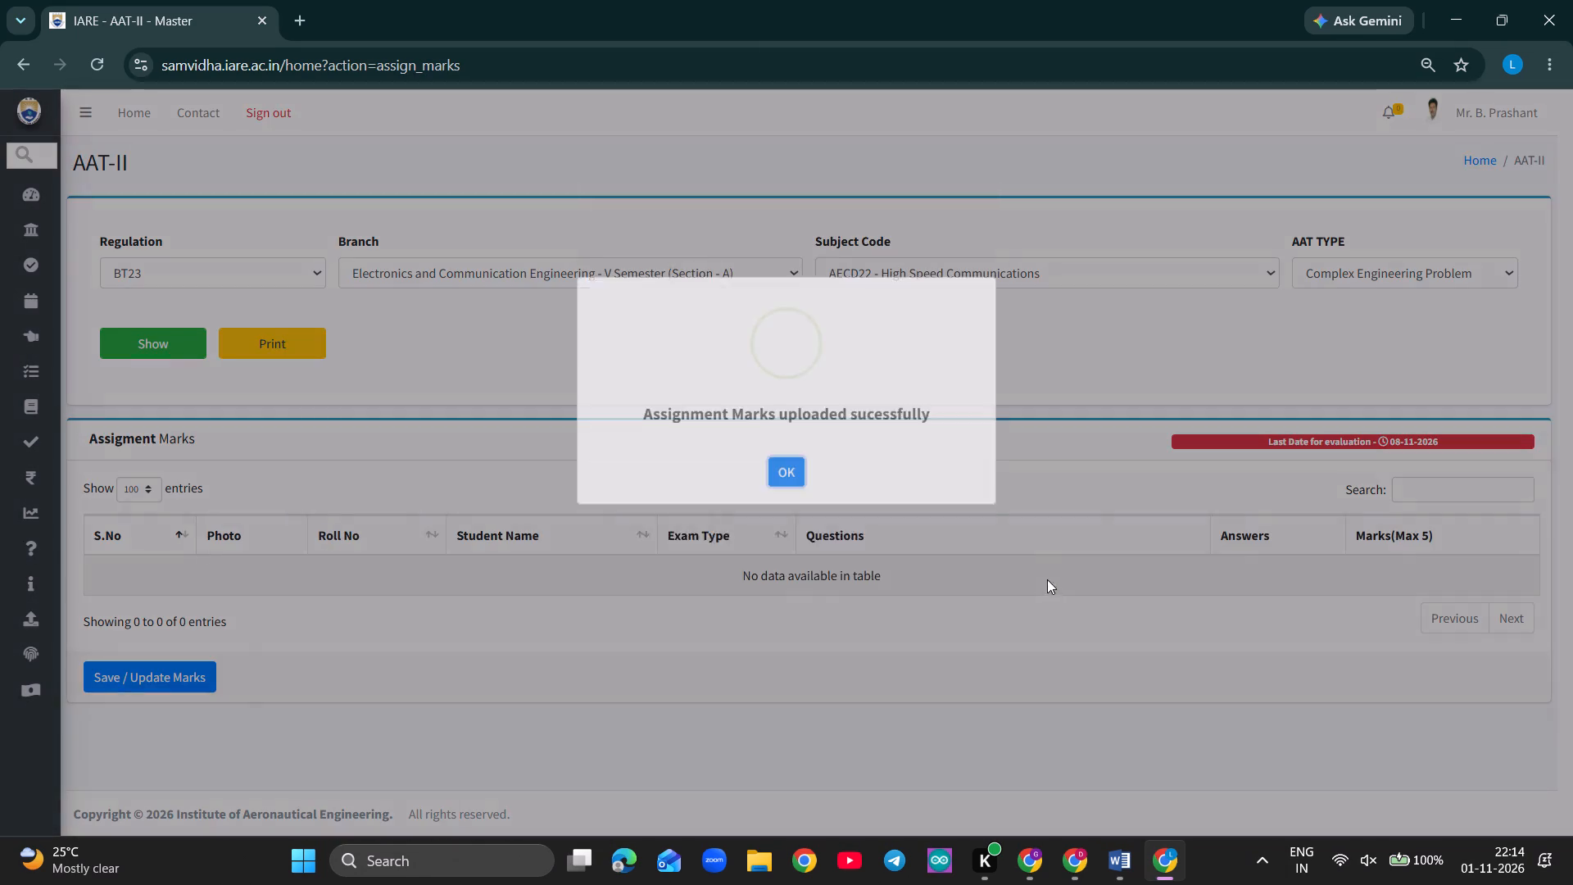
click(800, 542)
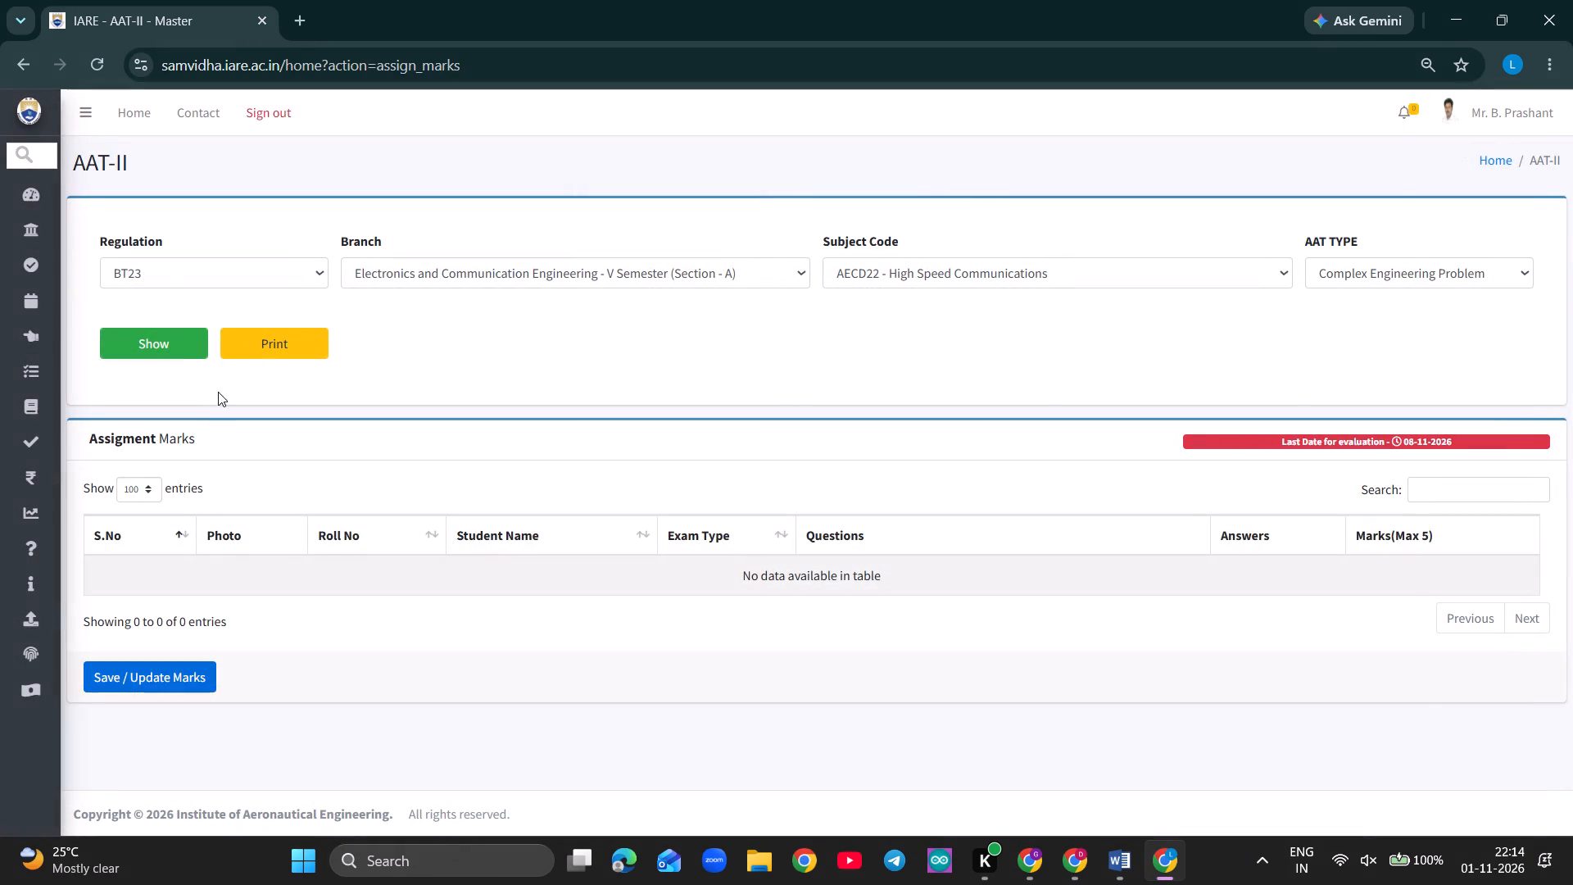
Reload the Section A marks list and search the page for remaining "-1" marks.
click(192, 349)
scroll(1062, 525, down, 4)
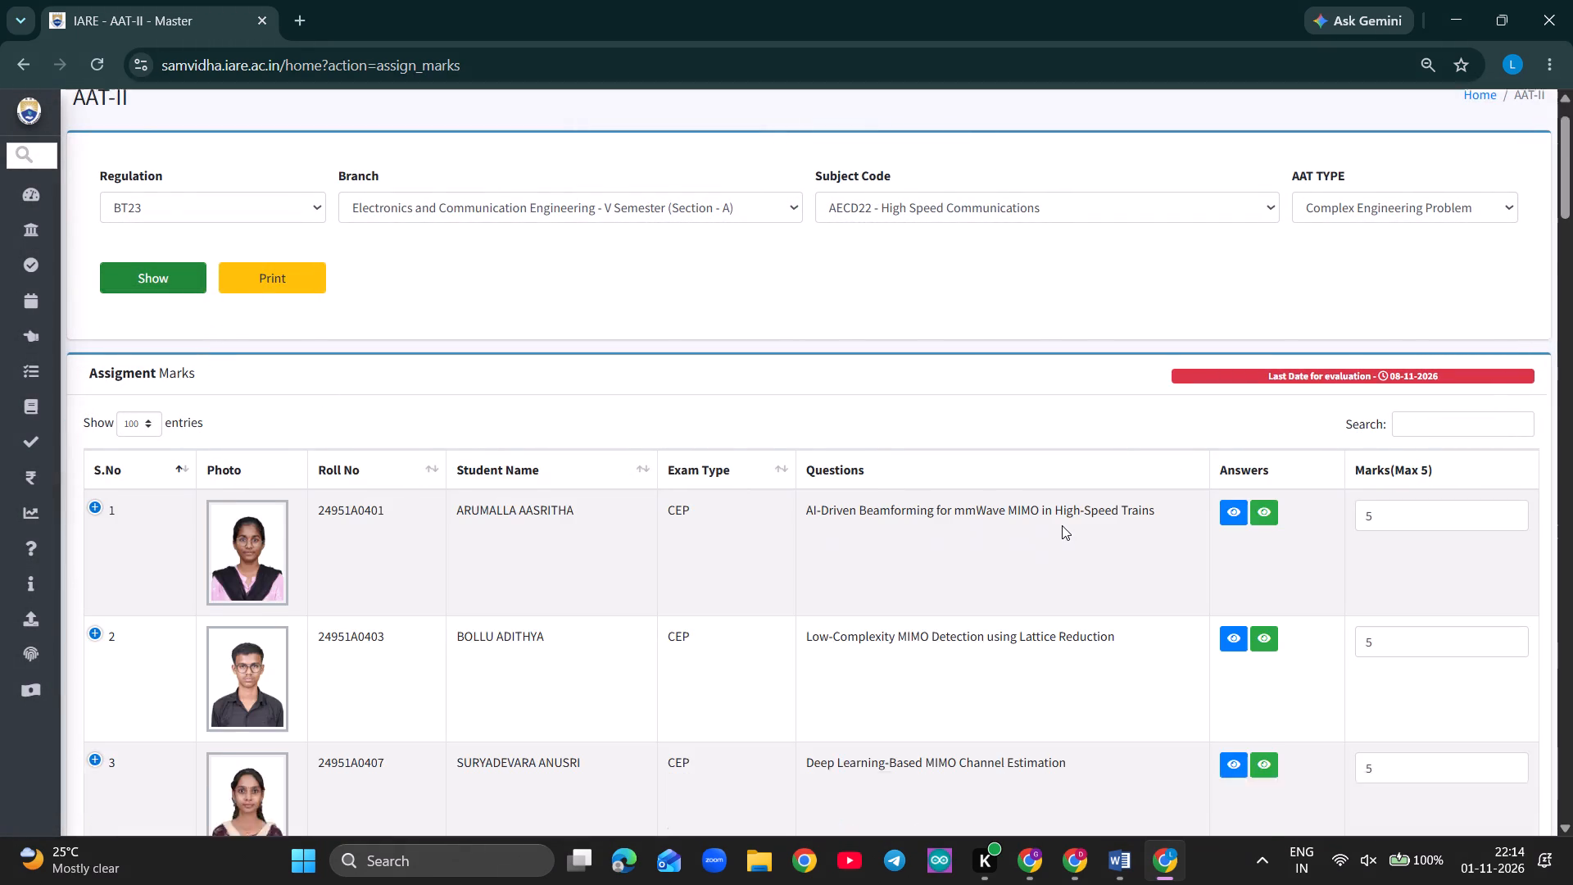
scroll(1062, 525, down, 2)
key(ctrl+f)
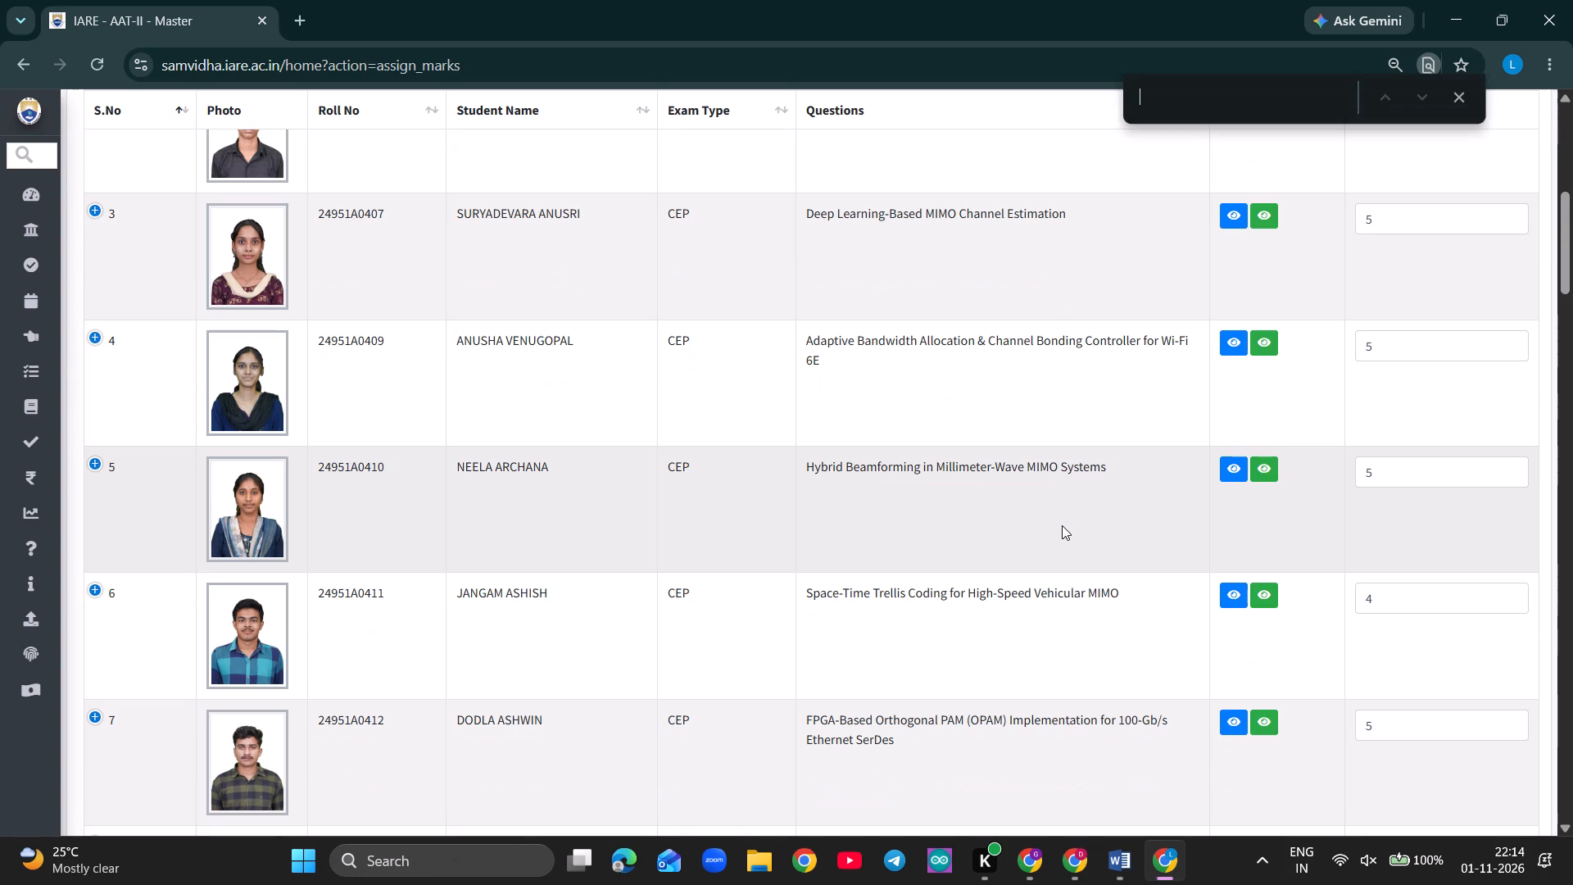
text(-1)
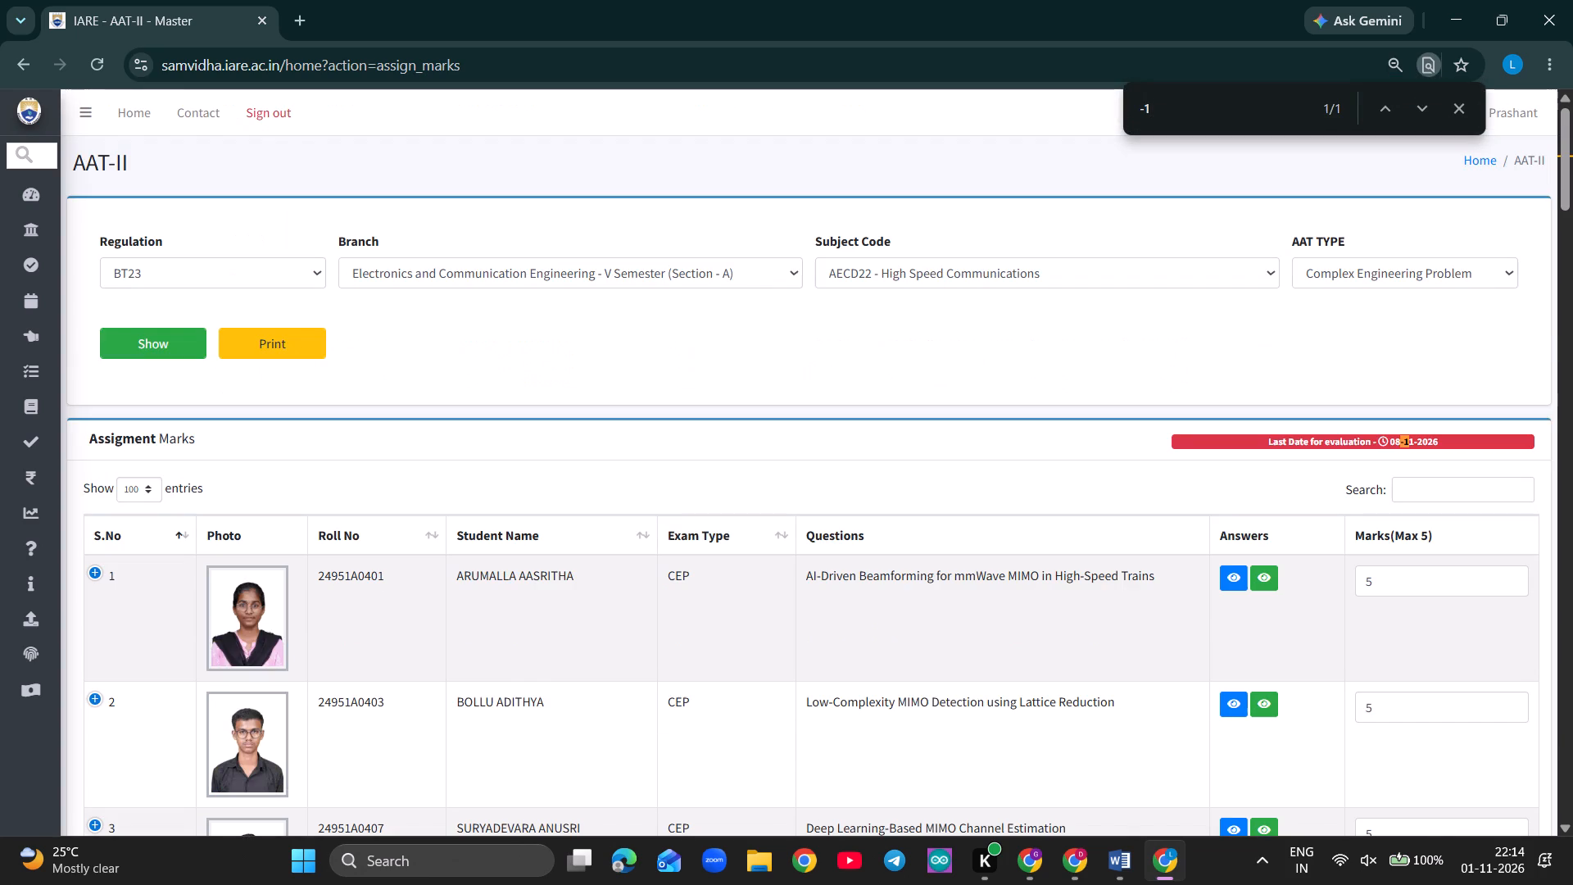
key(Return)
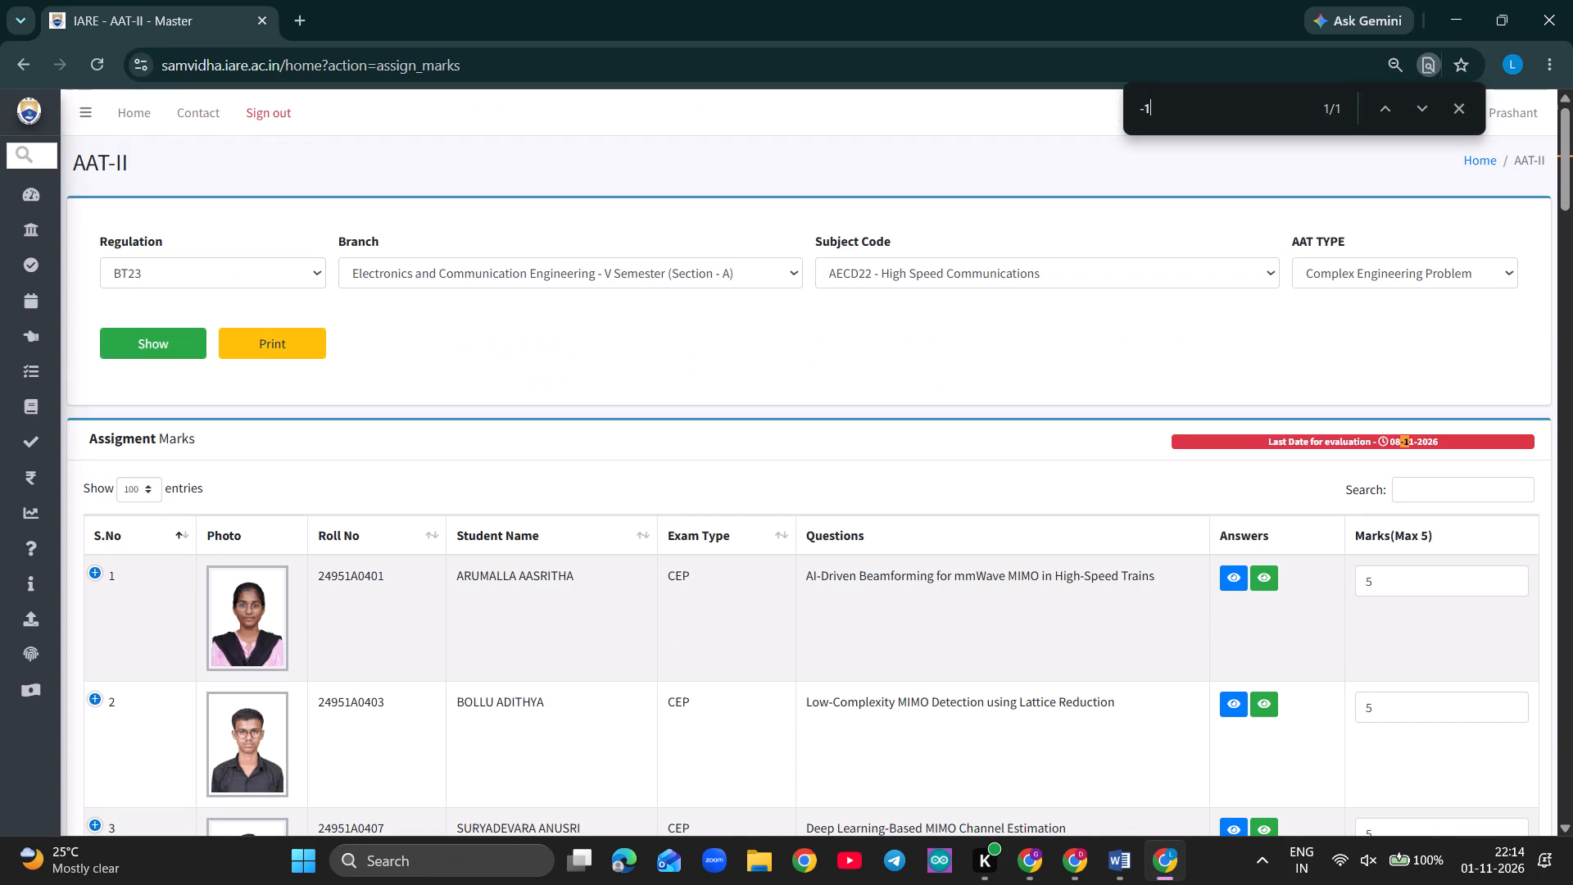
click(1470, 114)
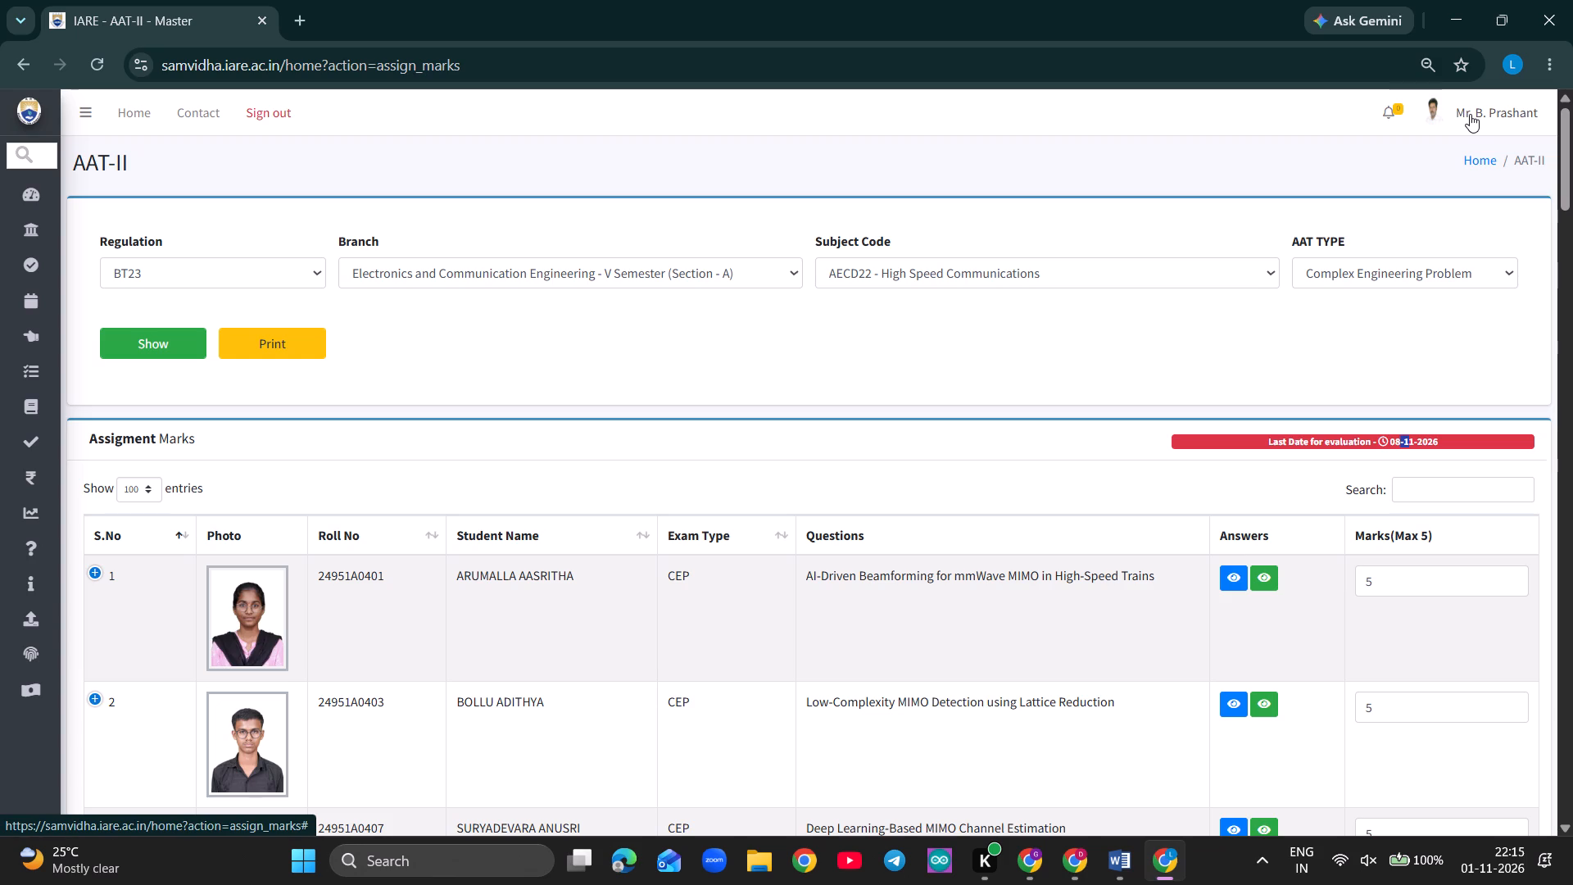
Show the Complex Engineering Problem marks list for ECE V Semester Section C, subject AECD22 - High Speed Communications.
click(764, 267)
click(765, 397)
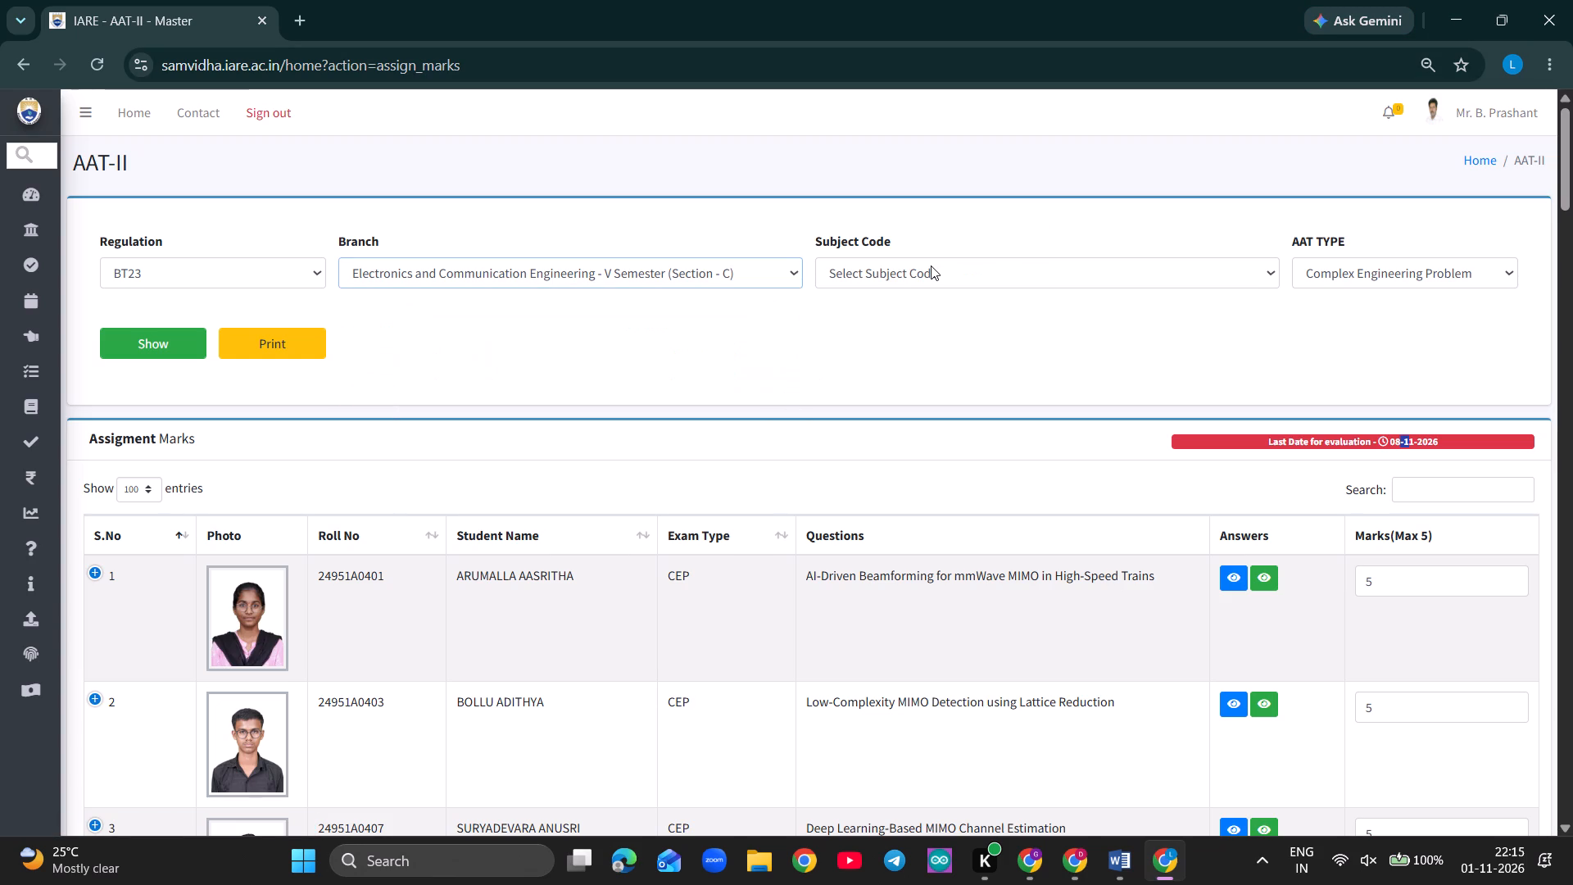
click(931, 265)
click(983, 326)
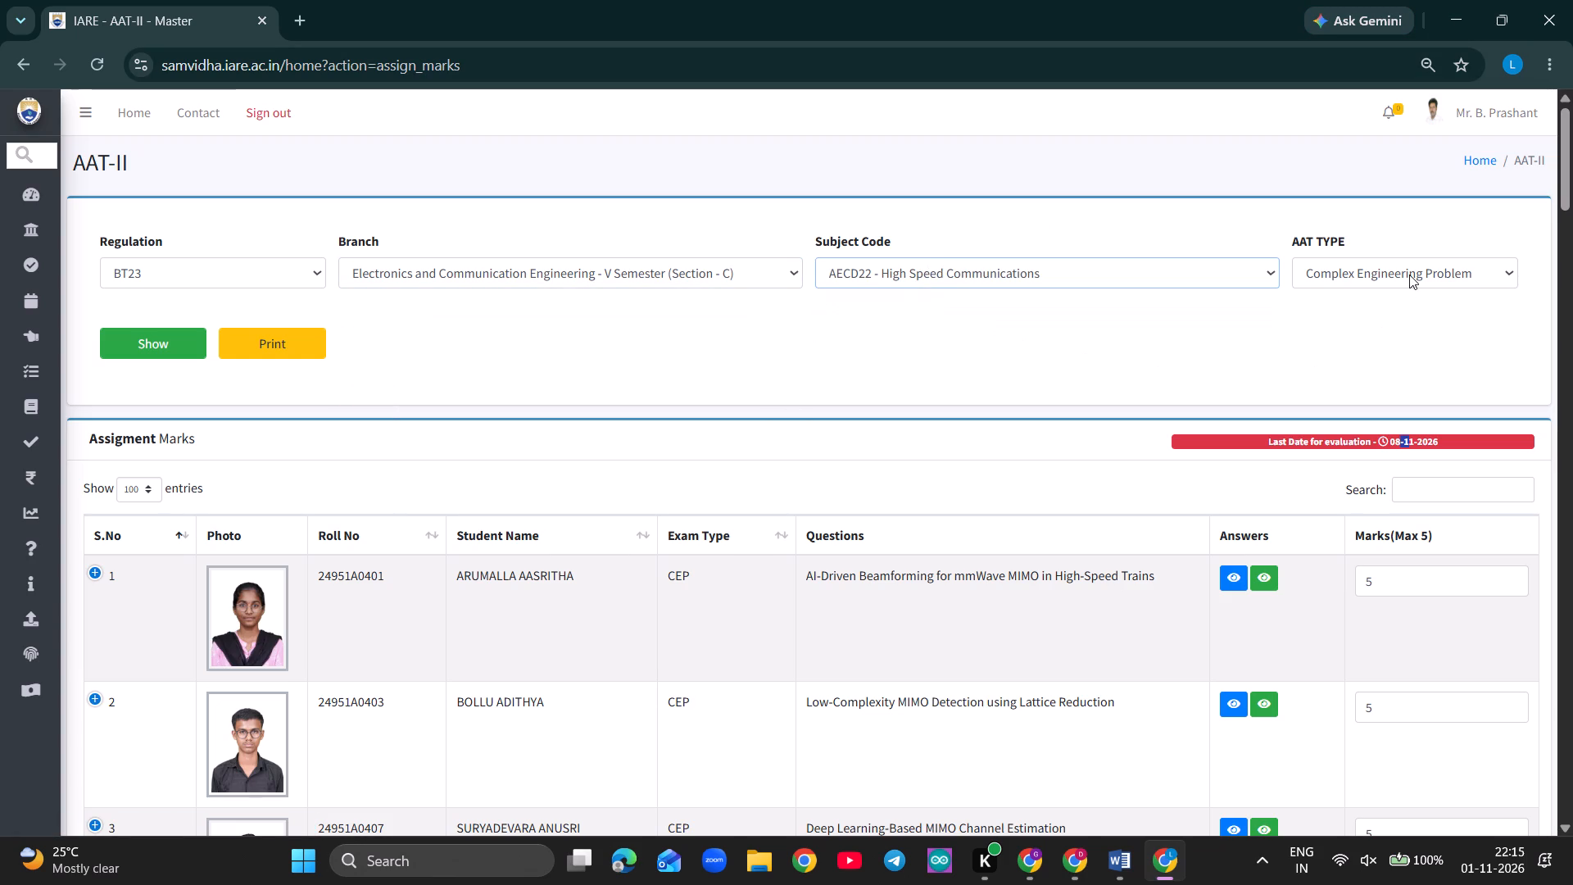
click(183, 338)
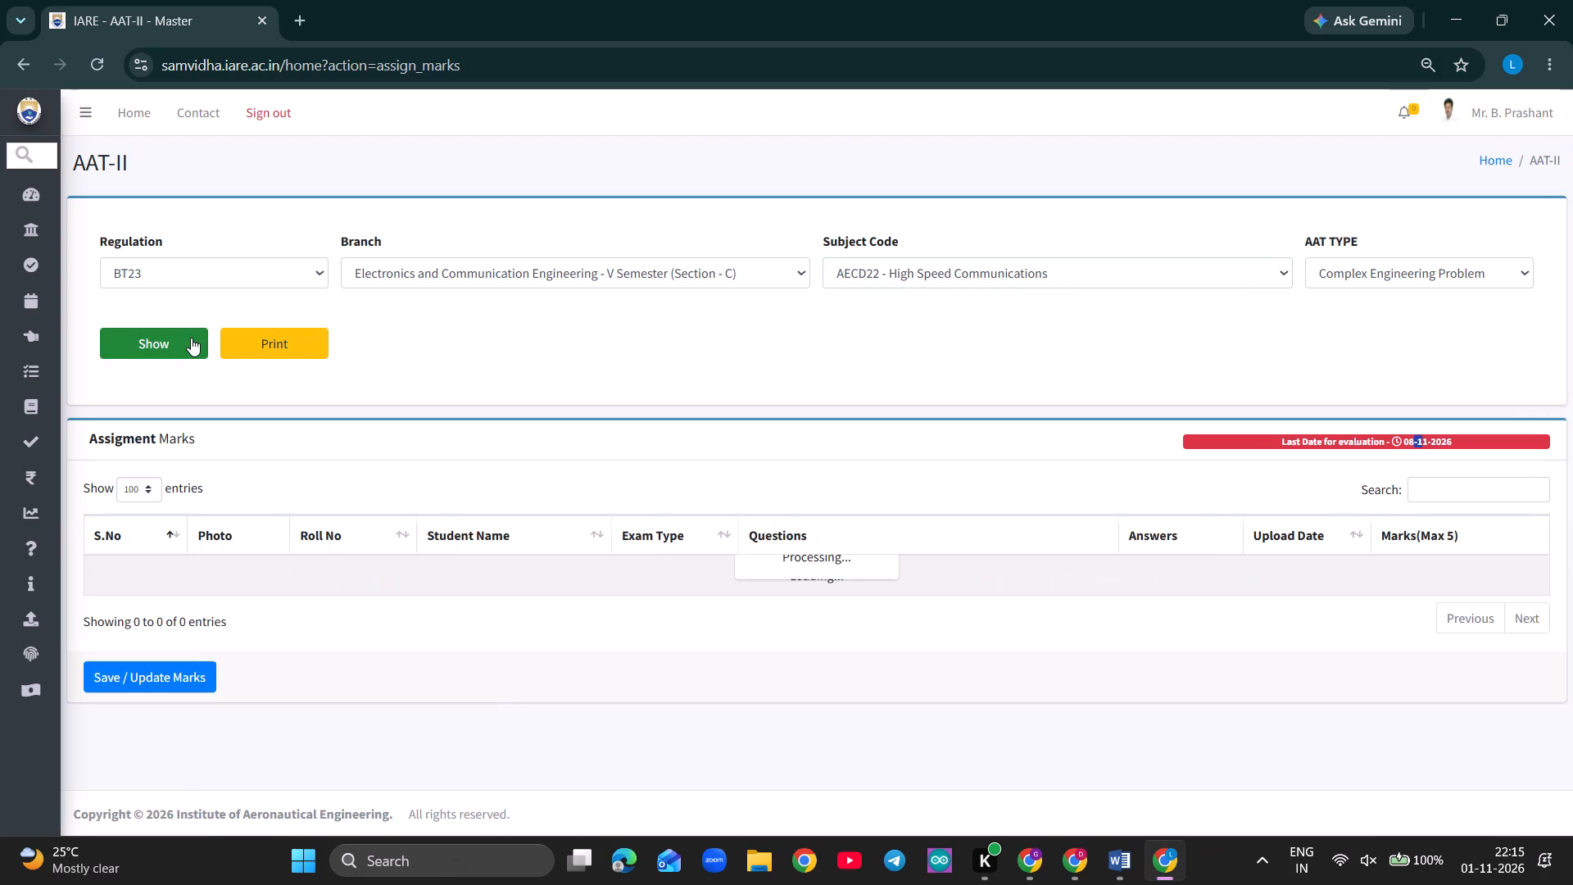
key(ctrl+f)
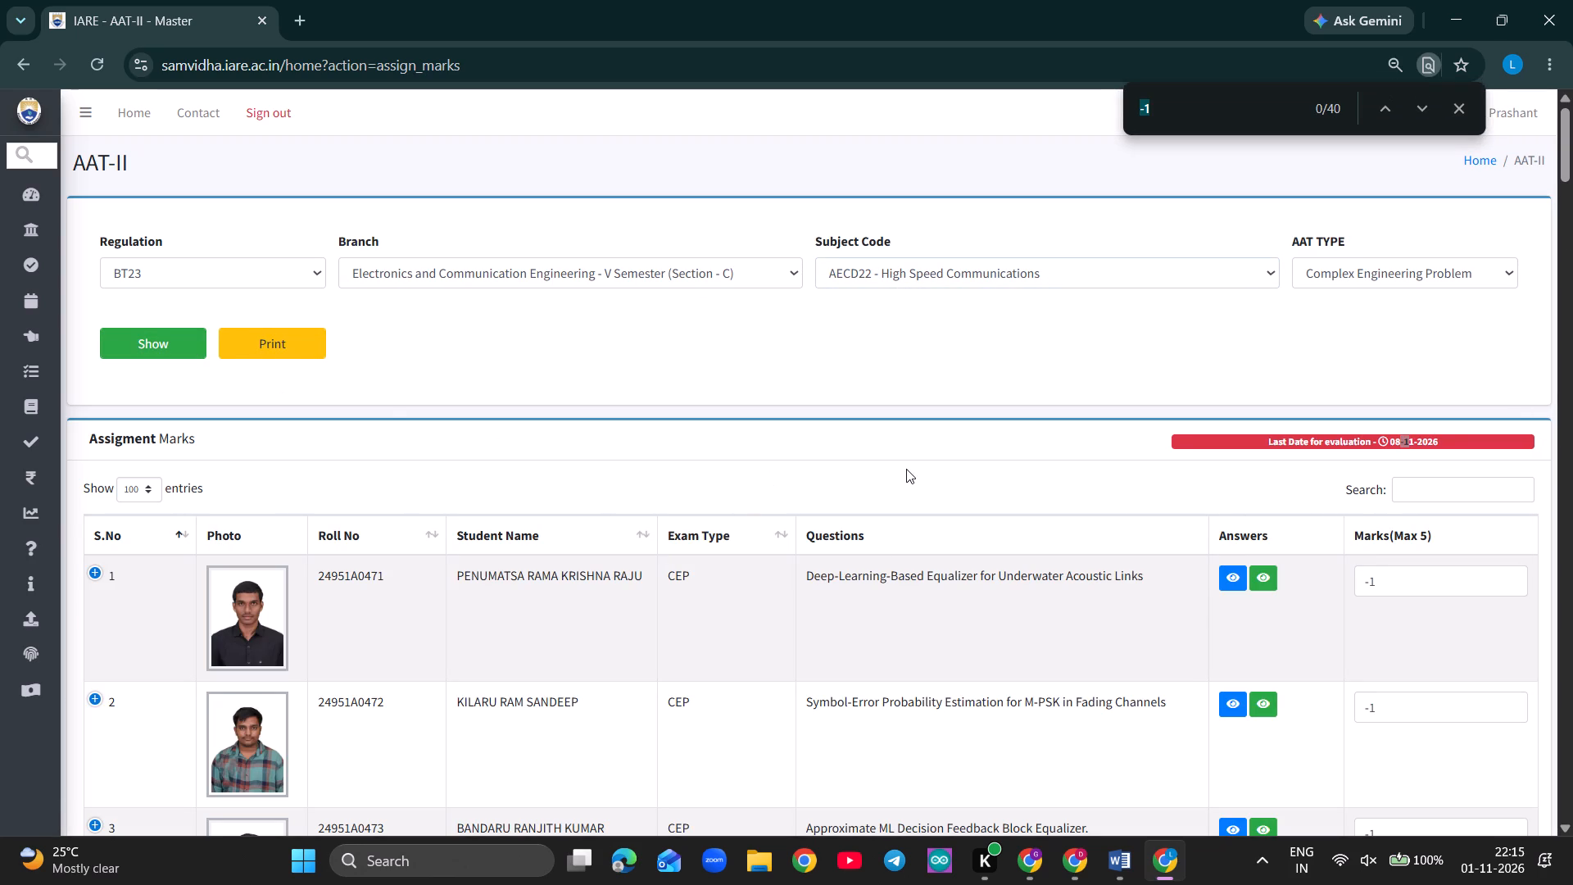
click(1462, 111)
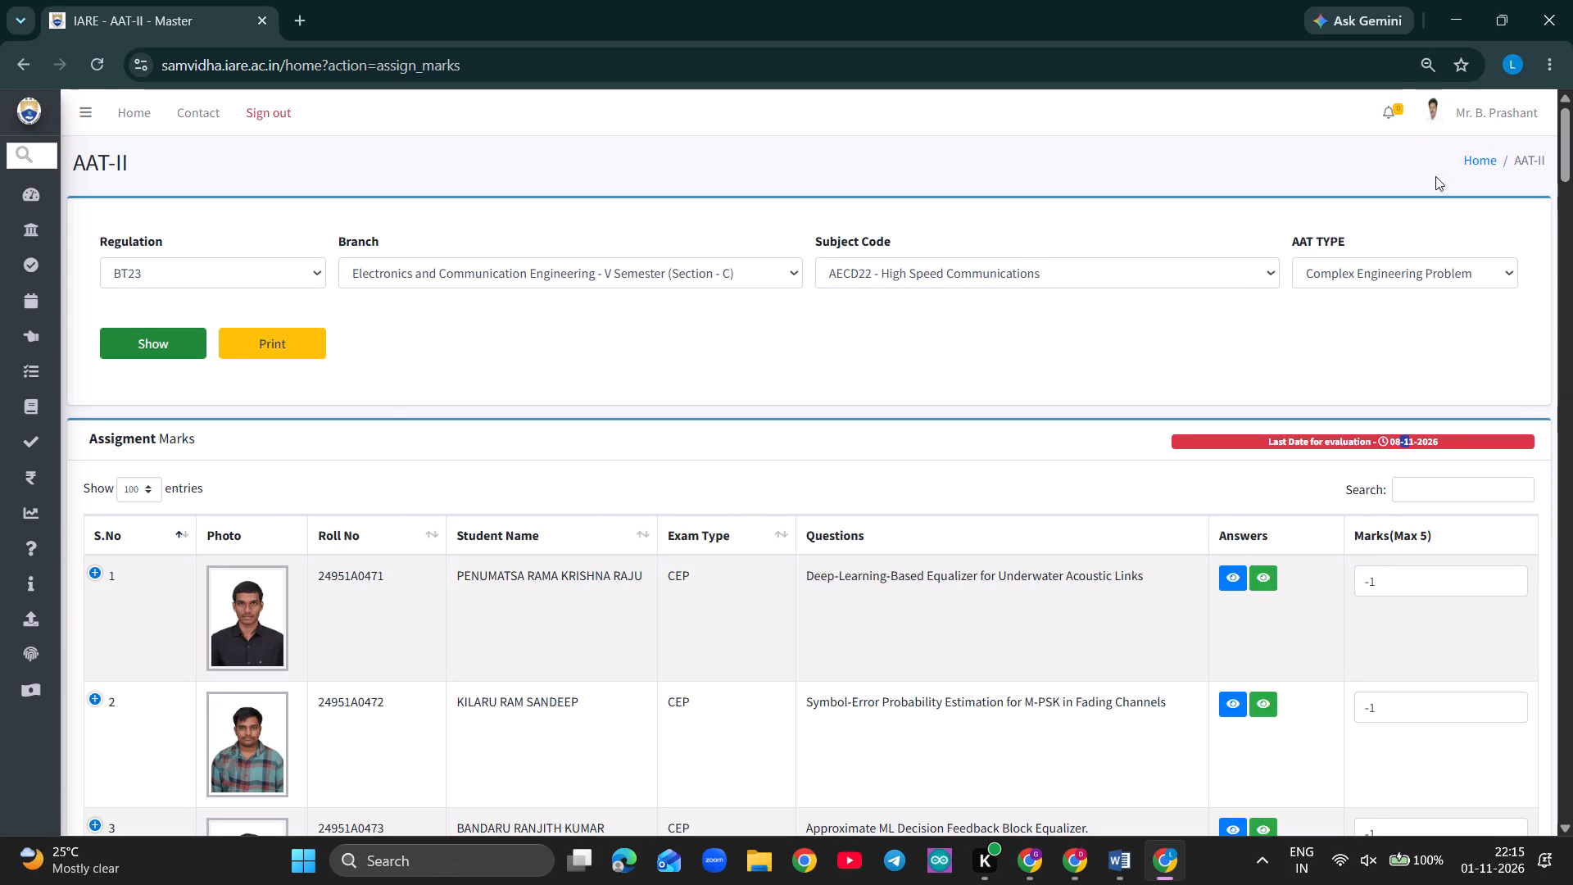
Open the report for entry 1, "Deep-Learning-Based Equalizer for Underwater Acoustic Links", and examine its self-assessment form and title page.
click(1231, 565)
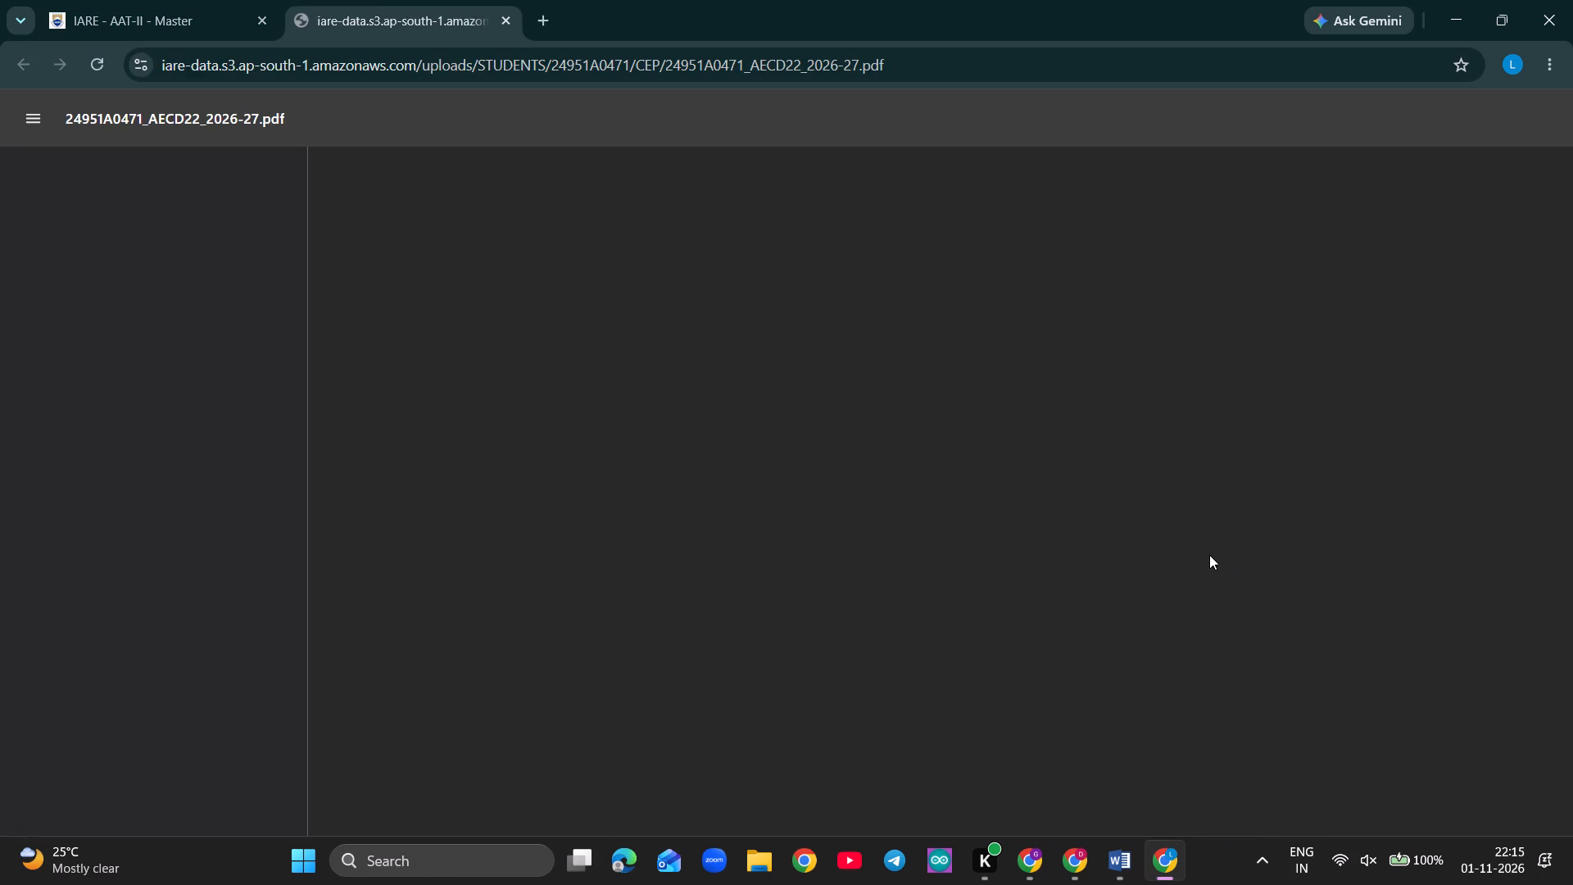
scroll(992, 511, down, 16)
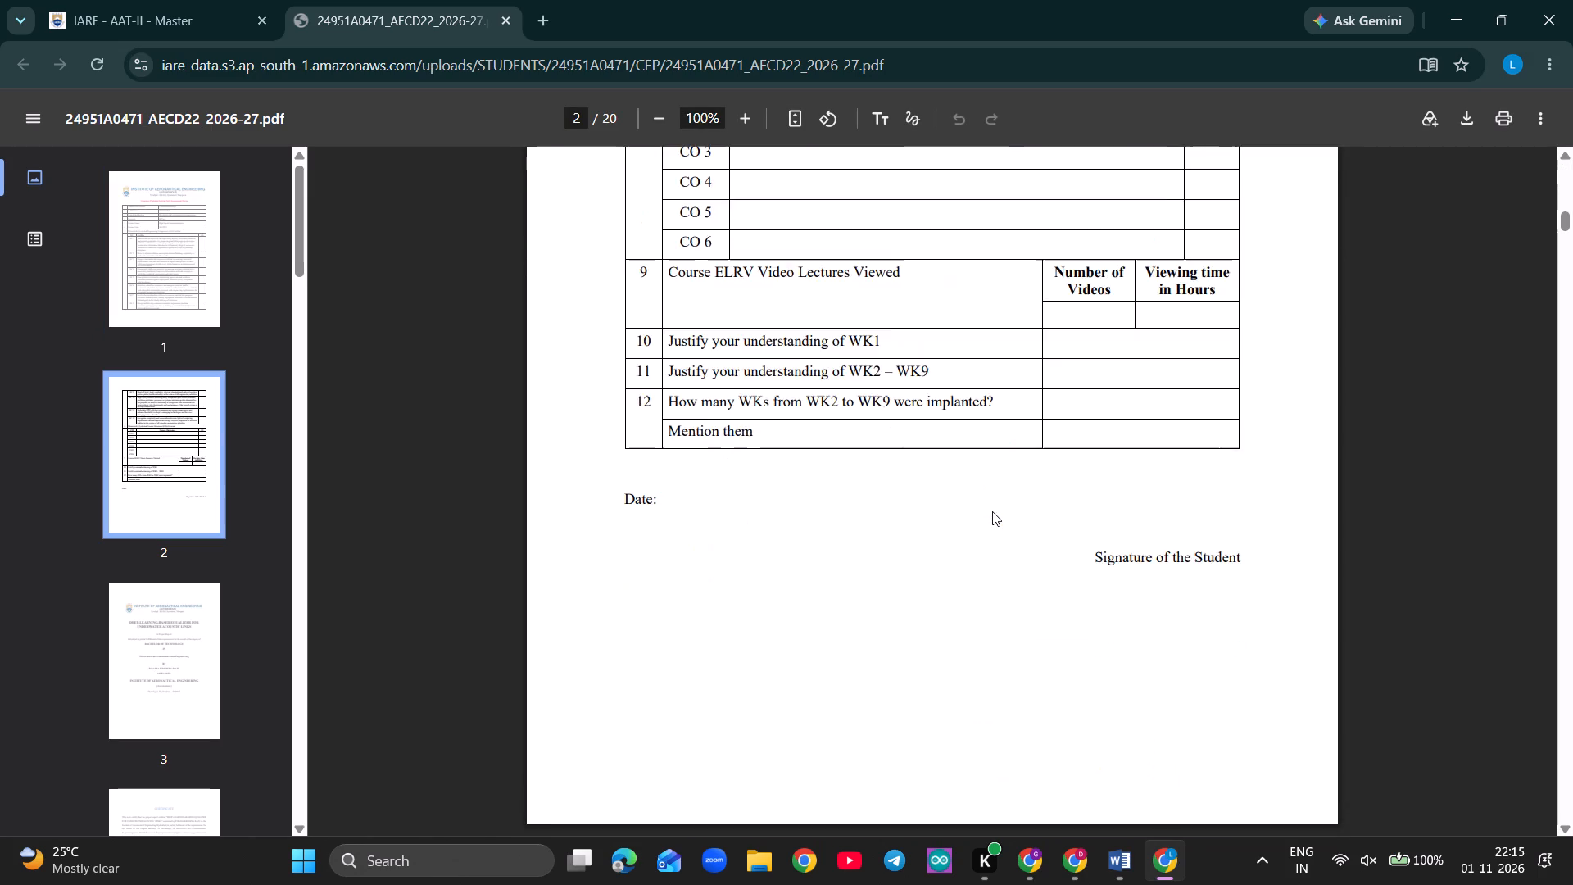
scroll(992, 511, down, 9)
scroll(992, 511, up, 1)
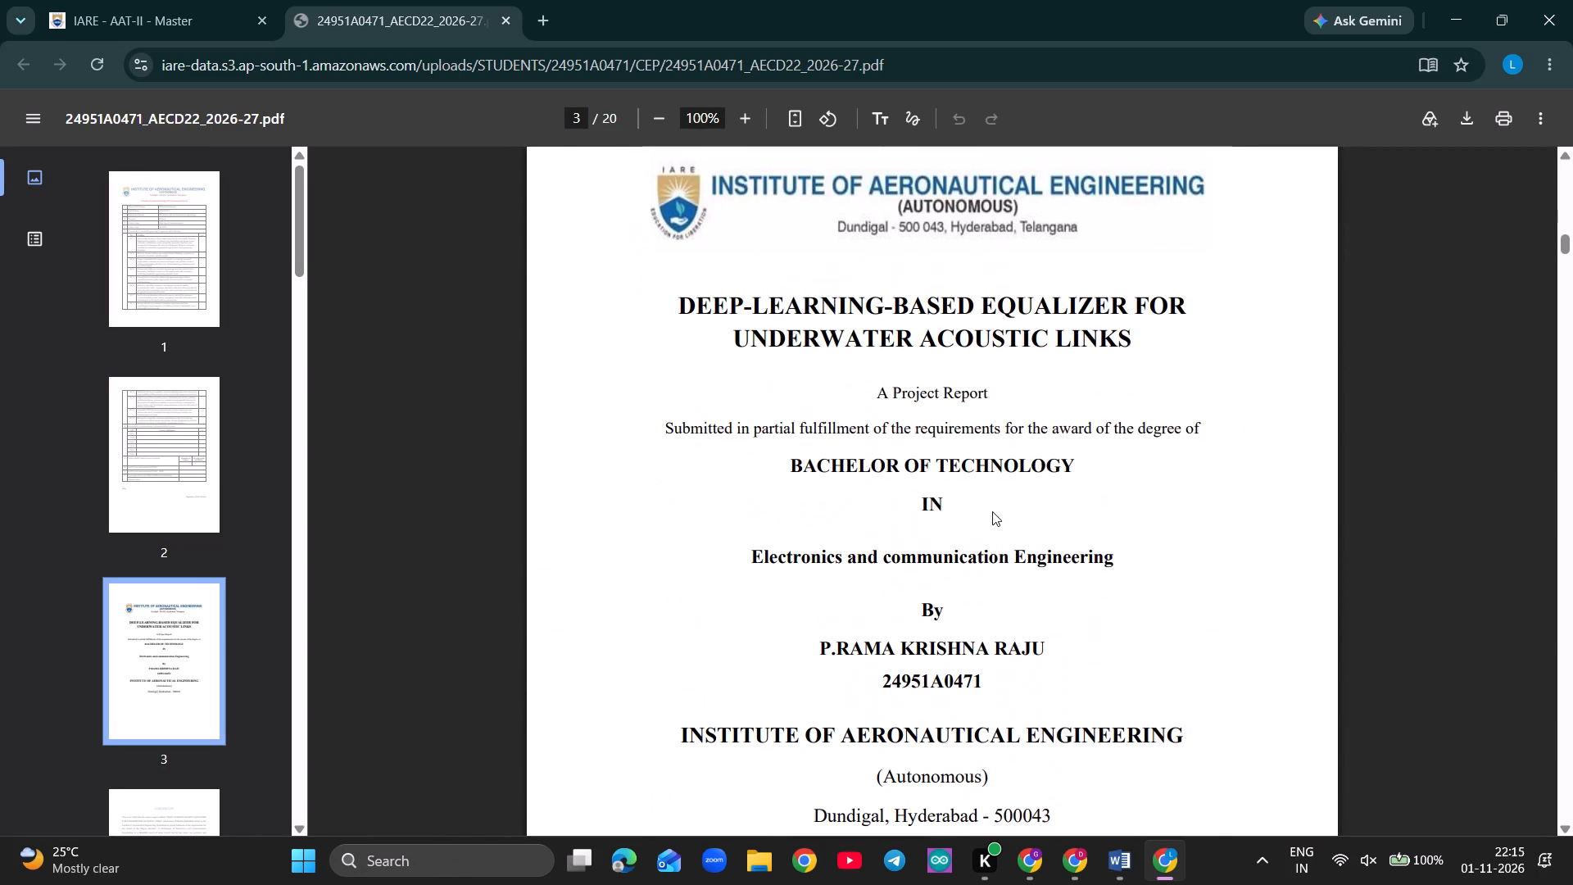
drag(691, 297, 691, 297)
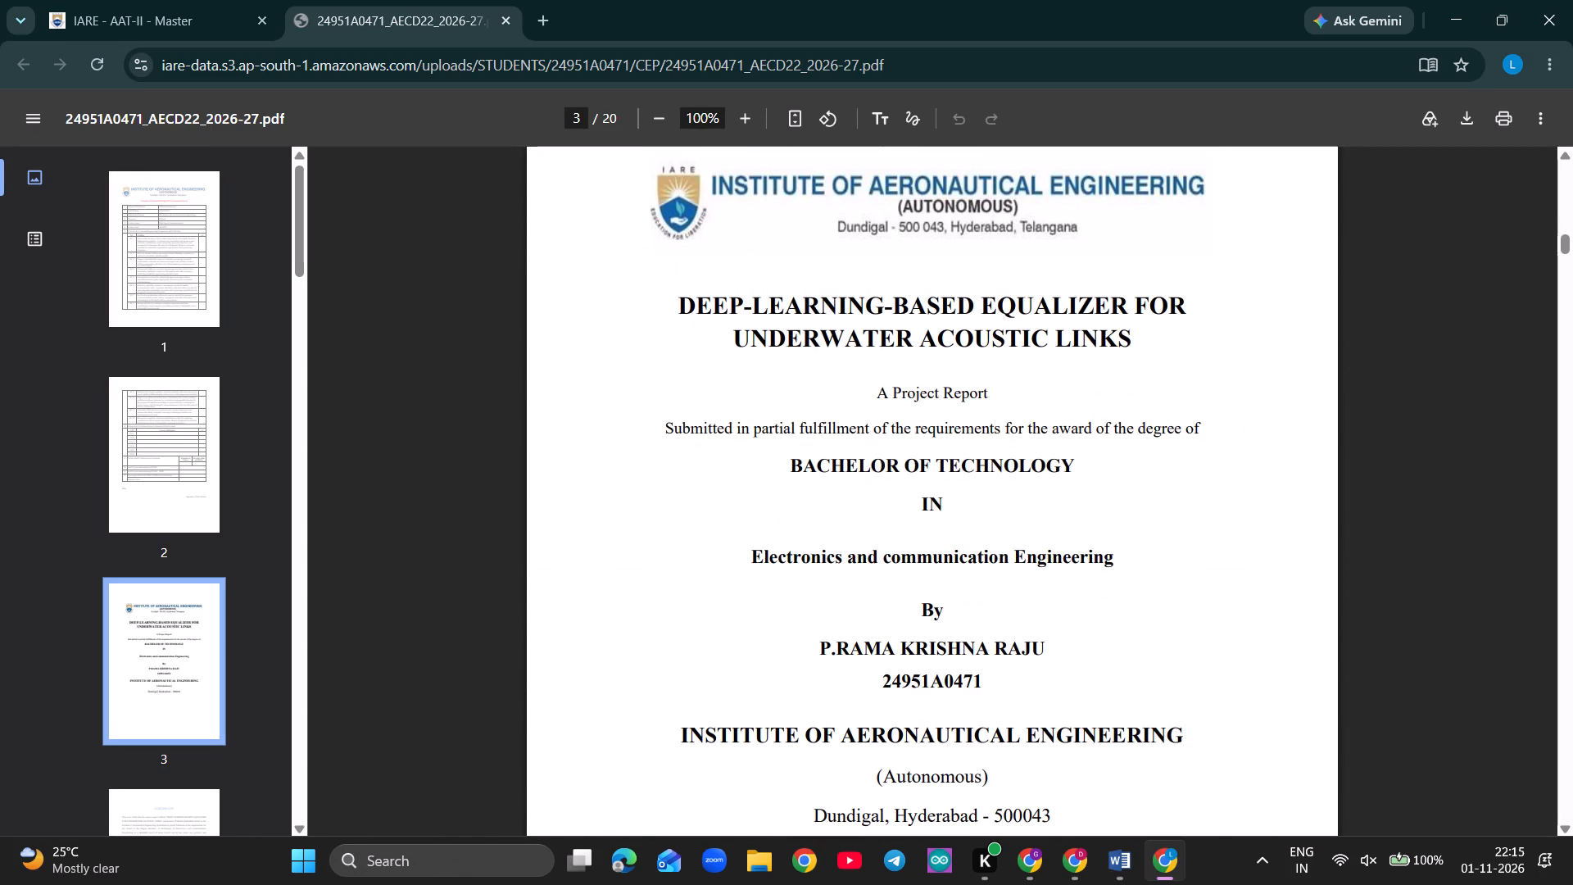
drag(691, 297, 1099, 330)
click(1099, 330)
Review the rest of entry 1's report, including its approval sheet, table of contents, abstract and introduction, and close it.
scroll(1065, 466, down, 20)
scroll(1065, 466, down, 3)
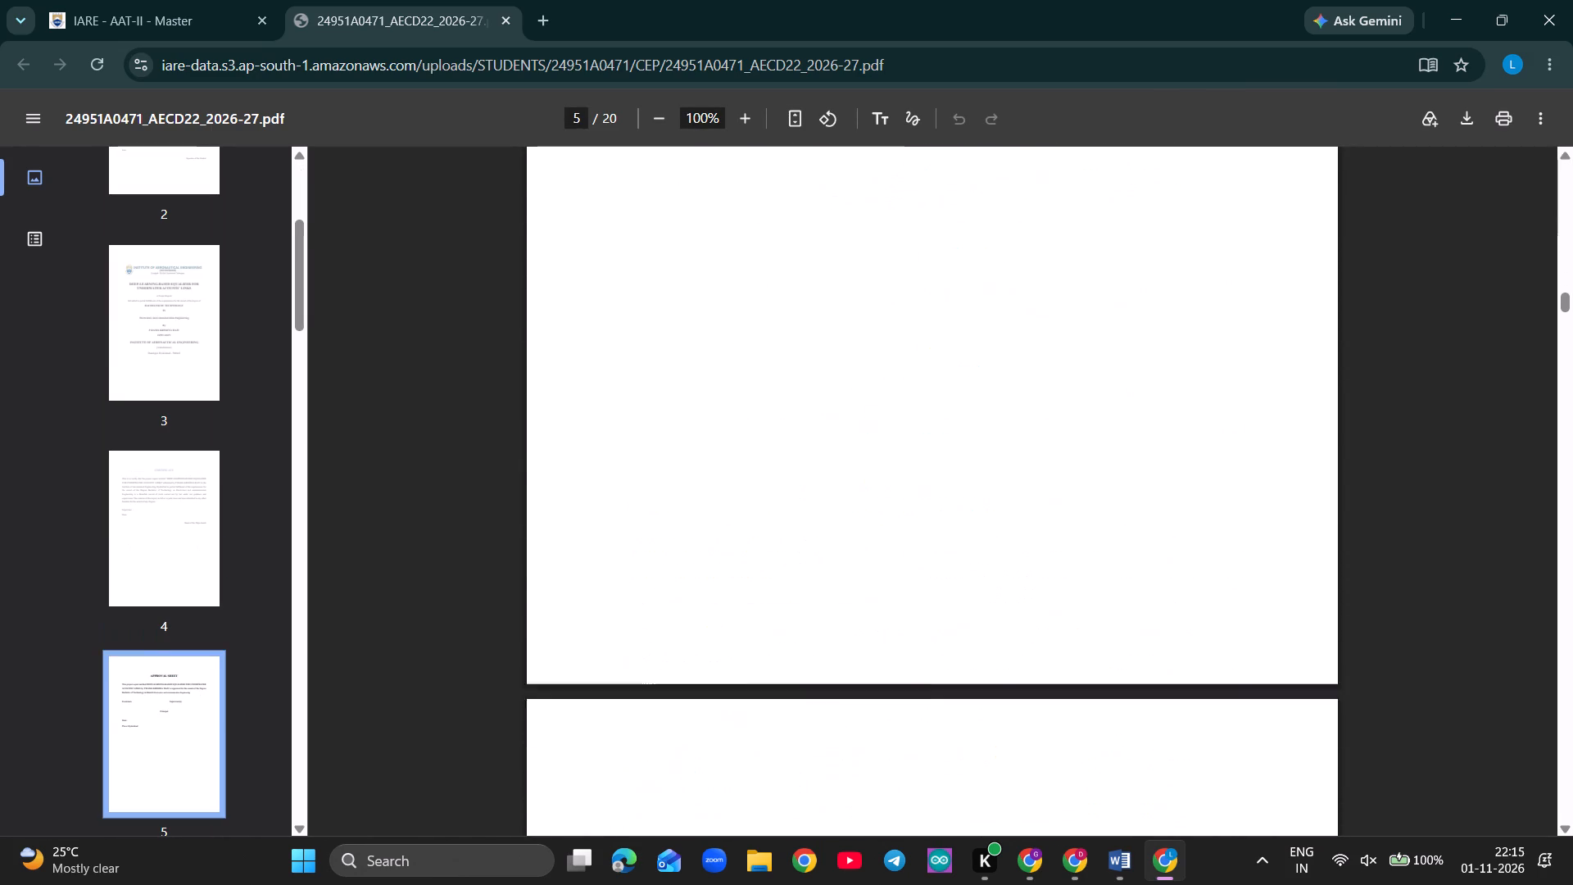
scroll(1065, 466, down, 14)
scroll(1065, 466, down, 8)
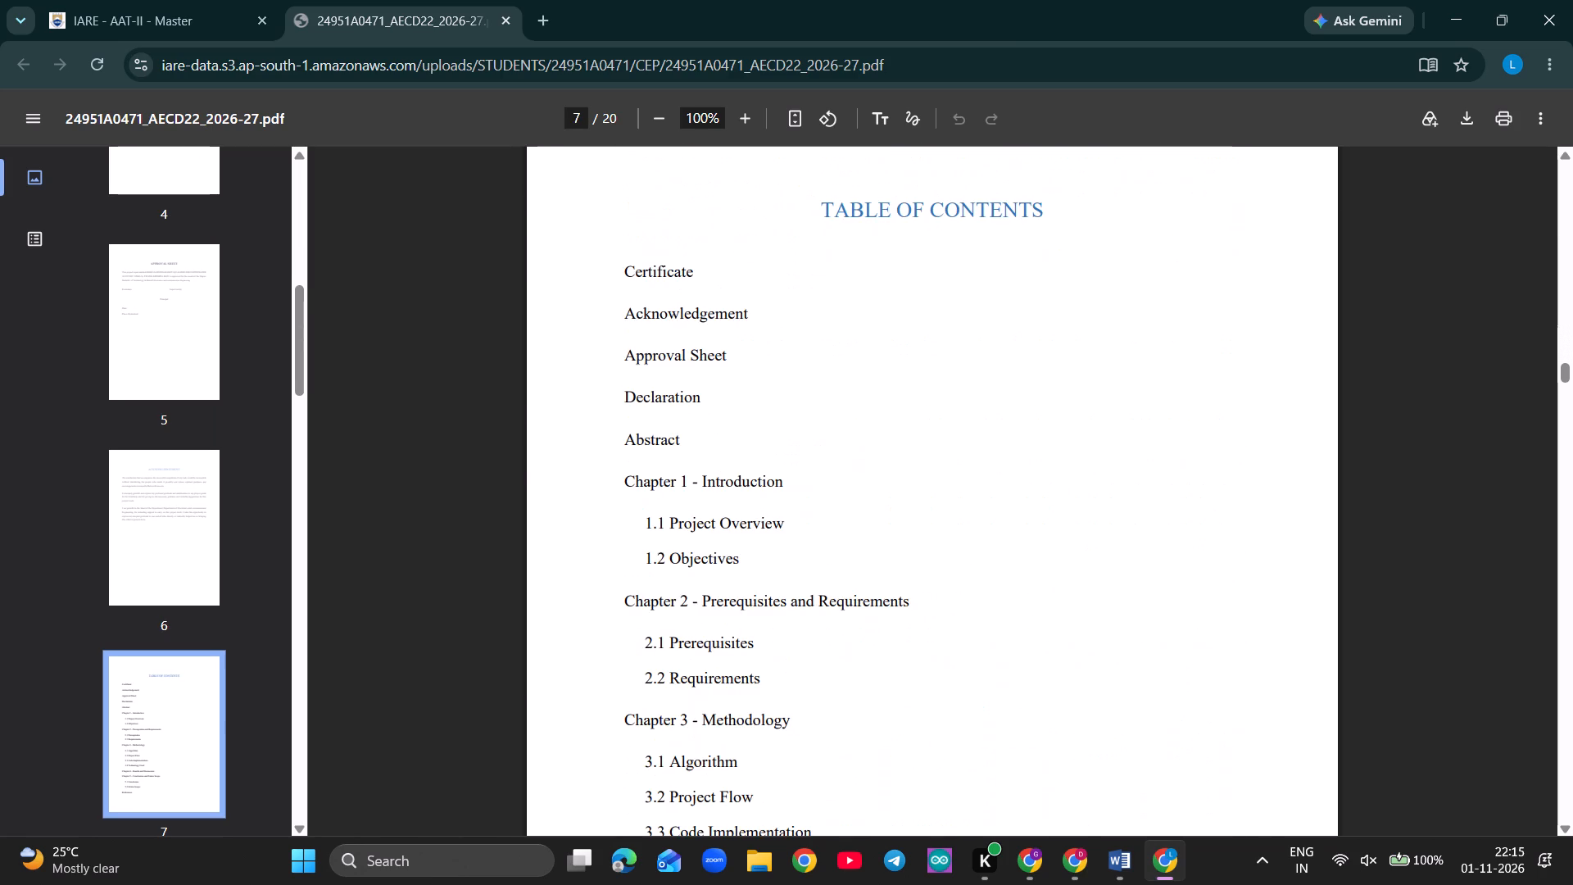
scroll(1065, 466, down, 14)
scroll(1065, 466, down, 13)
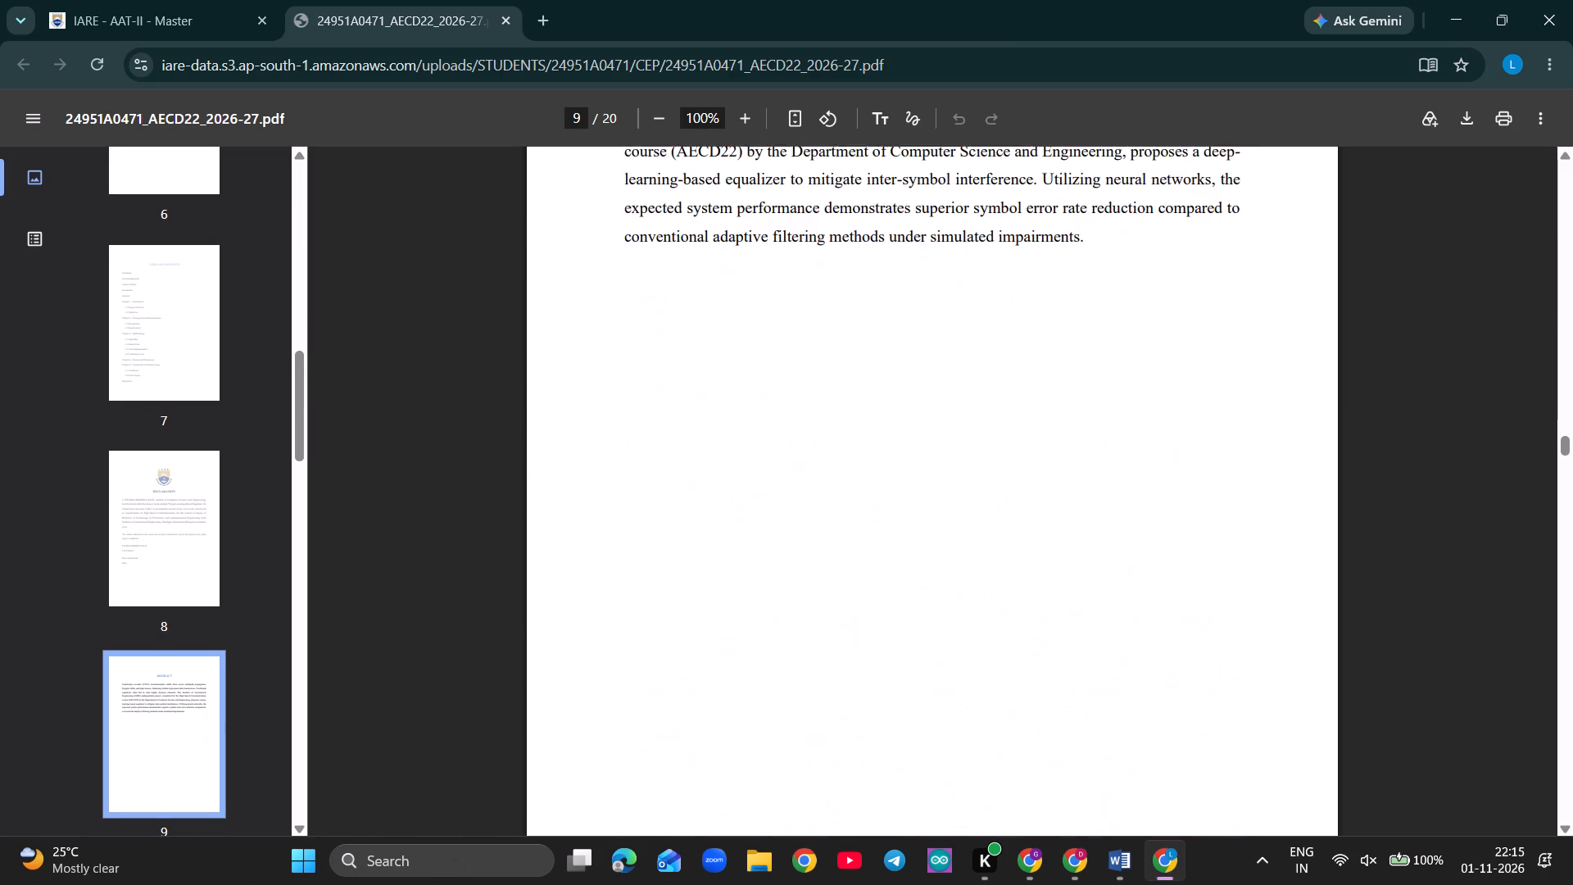
scroll(1065, 466, down, 16)
scroll(1065, 466, down, 6)
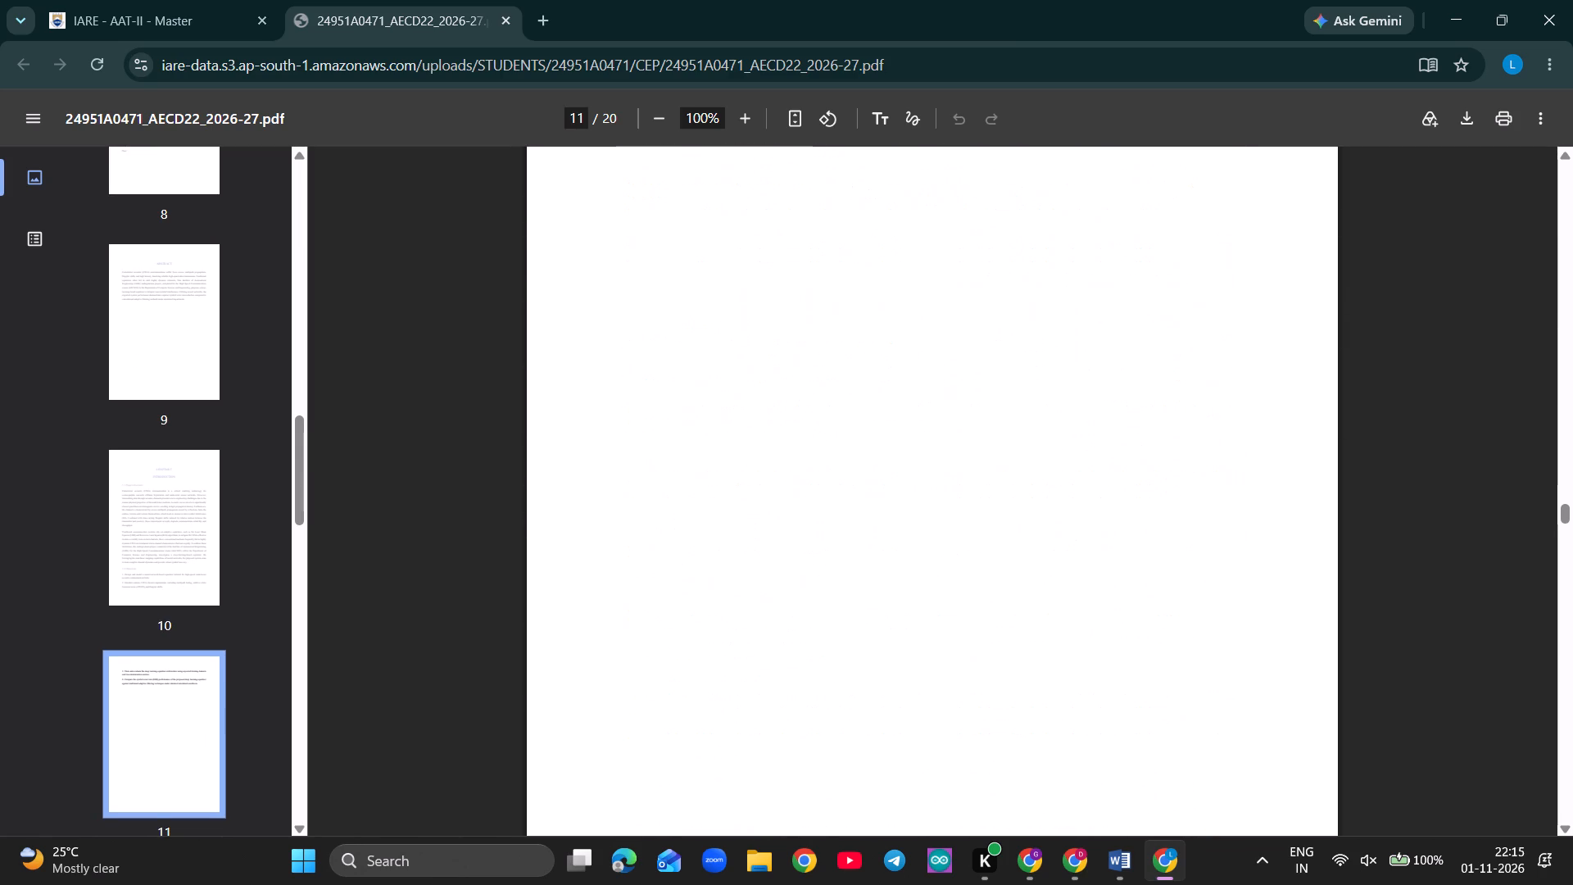
scroll(1065, 466, down, 6)
key(ctrl+w)
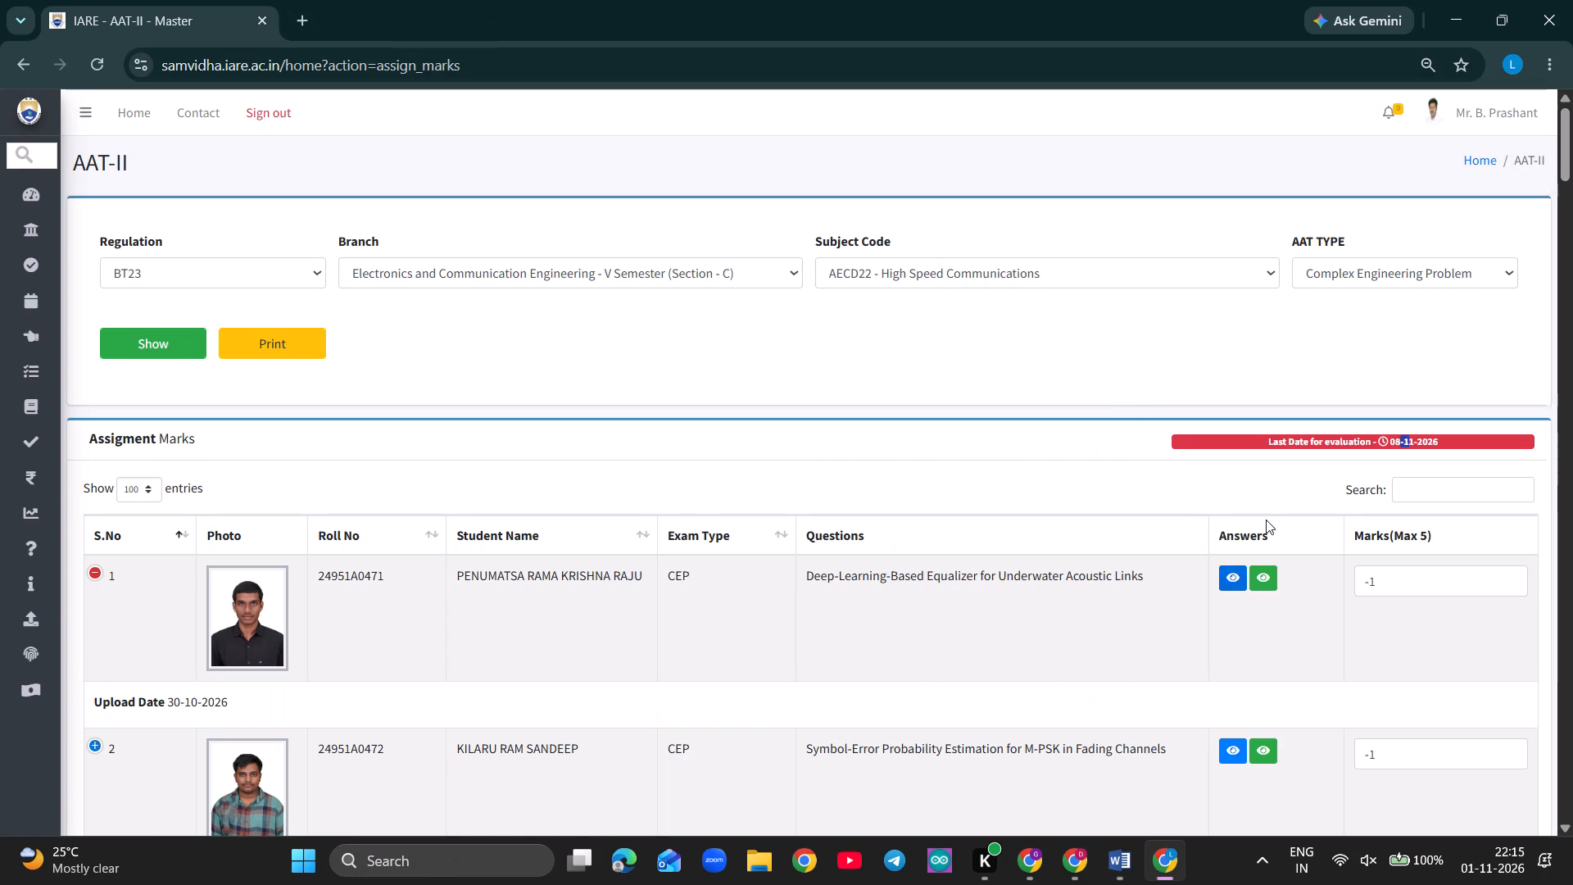
Play entry 1's presentation video to check its title slide, and close it.
click(1269, 580)
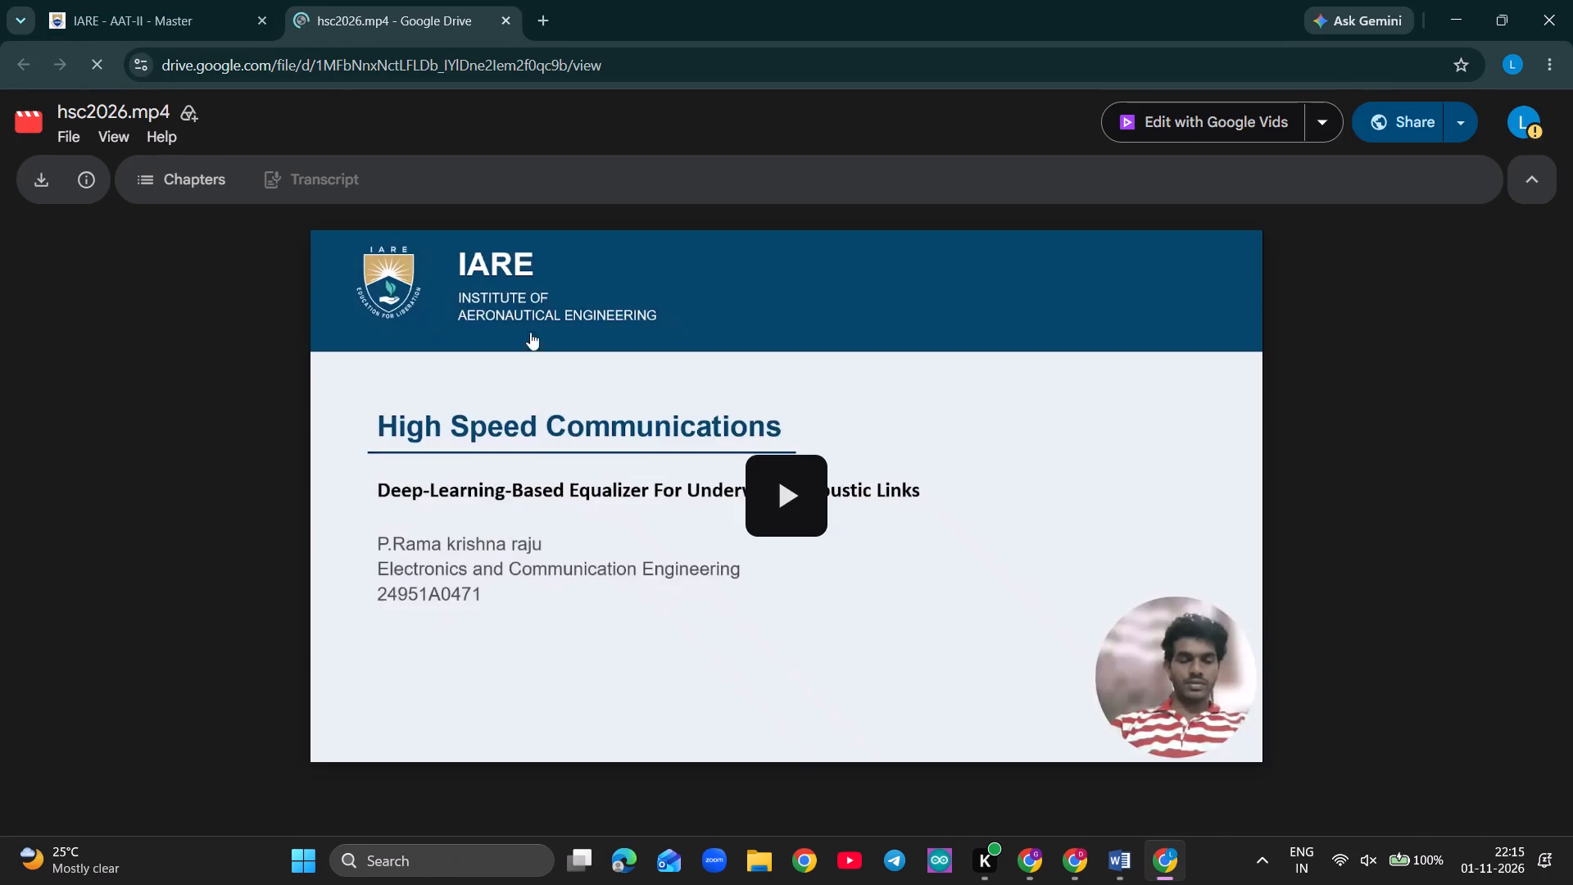
click(786, 467)
key(ctrl+w)
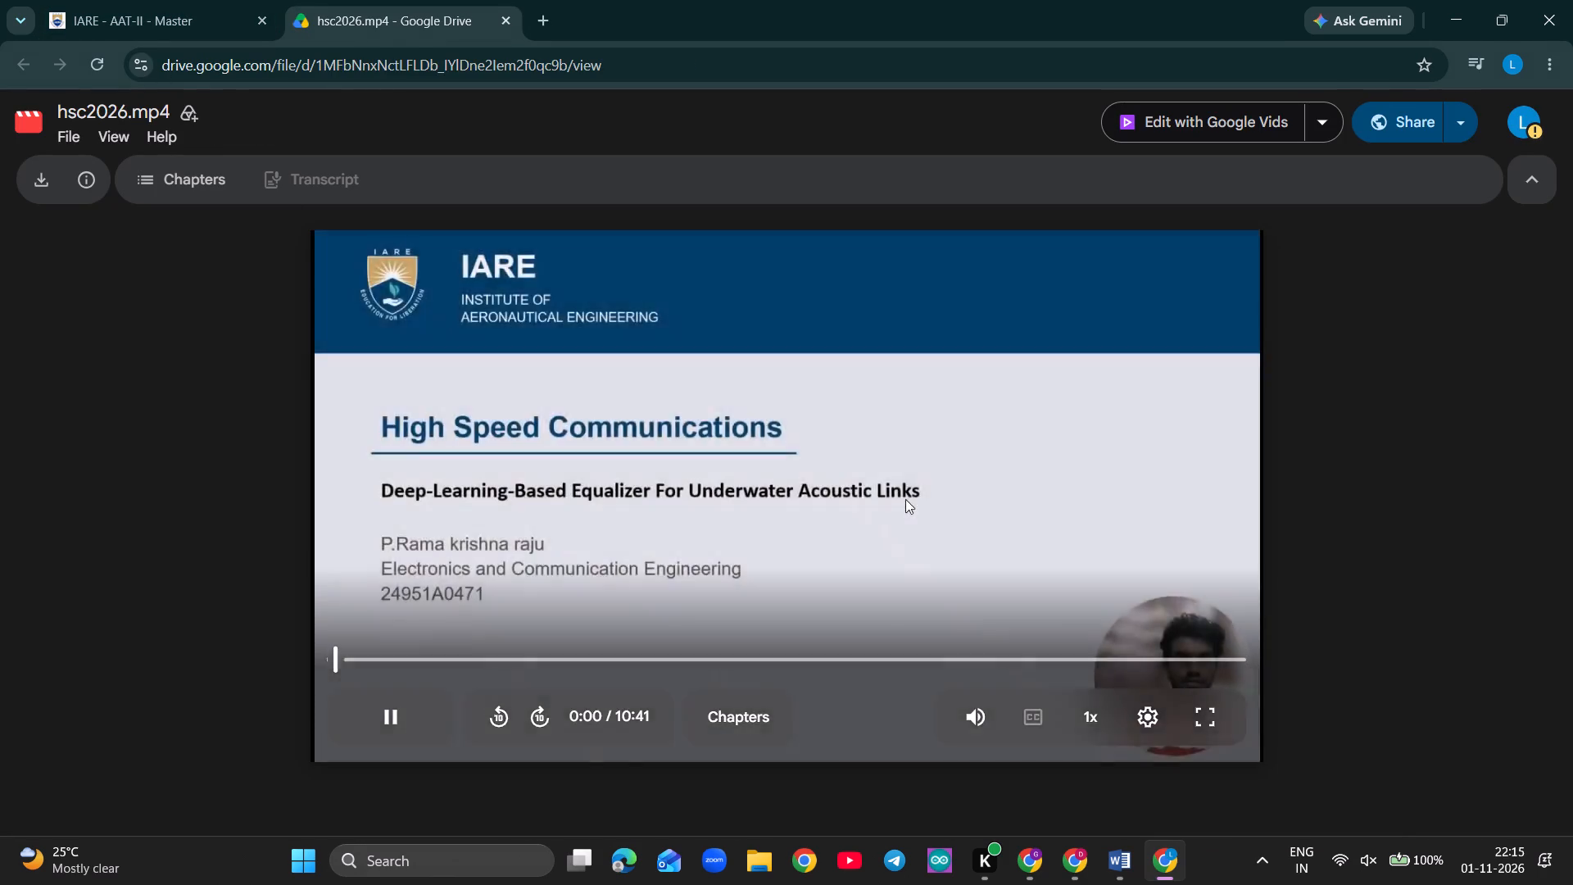
Set the marks of entry 1, "Deep-Learning-Based Equalizer for Underwater Acoustic Links", to 5.
click(1410, 579)
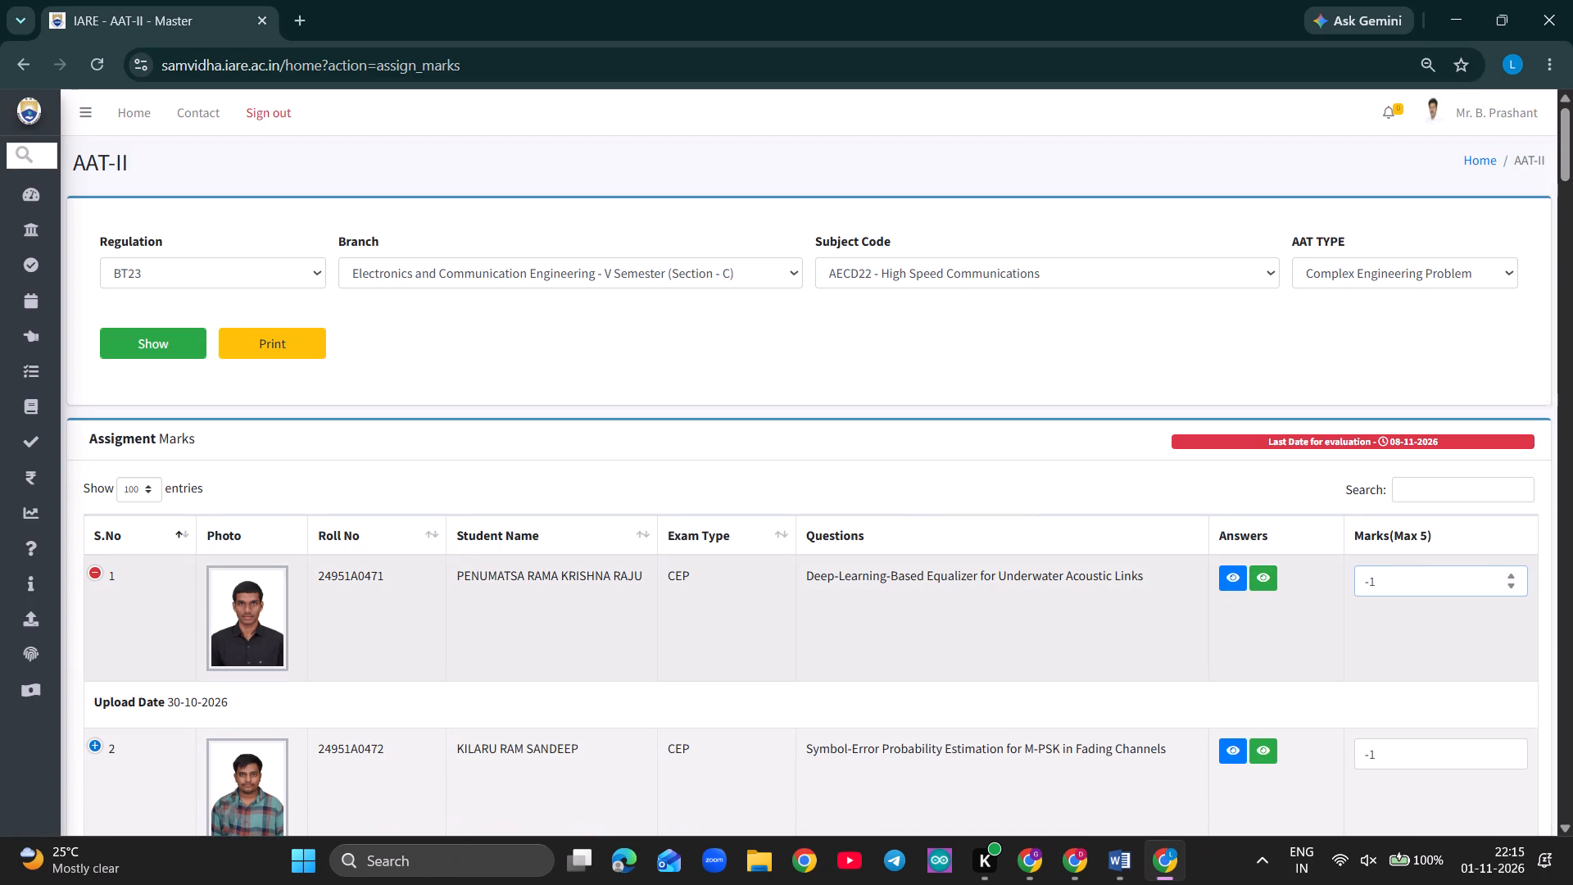
key(BackSpace)
key(BackSpace)
key(Up)
key(Up)
key(Up)
key(Up)
key(Up)
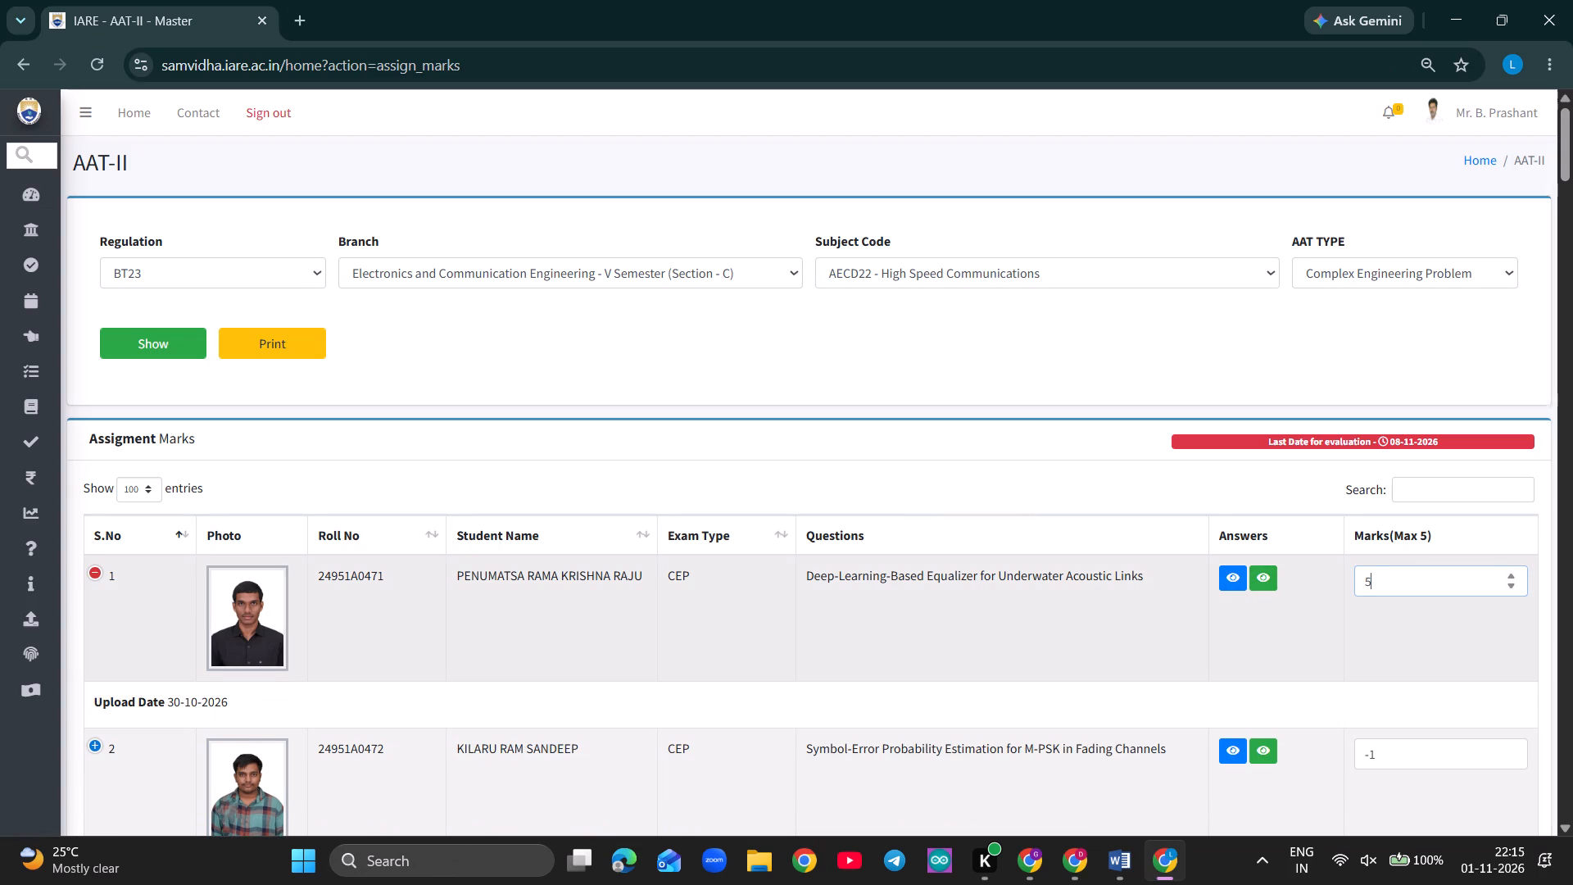
click(1353, 668)
Open the report for entry 2, "Symbol-Error Probability Estimation for M-PSK in Fading Channels", and examine its pages from the self-assessment form to the abstract.
scroll(1353, 668, down, 3)
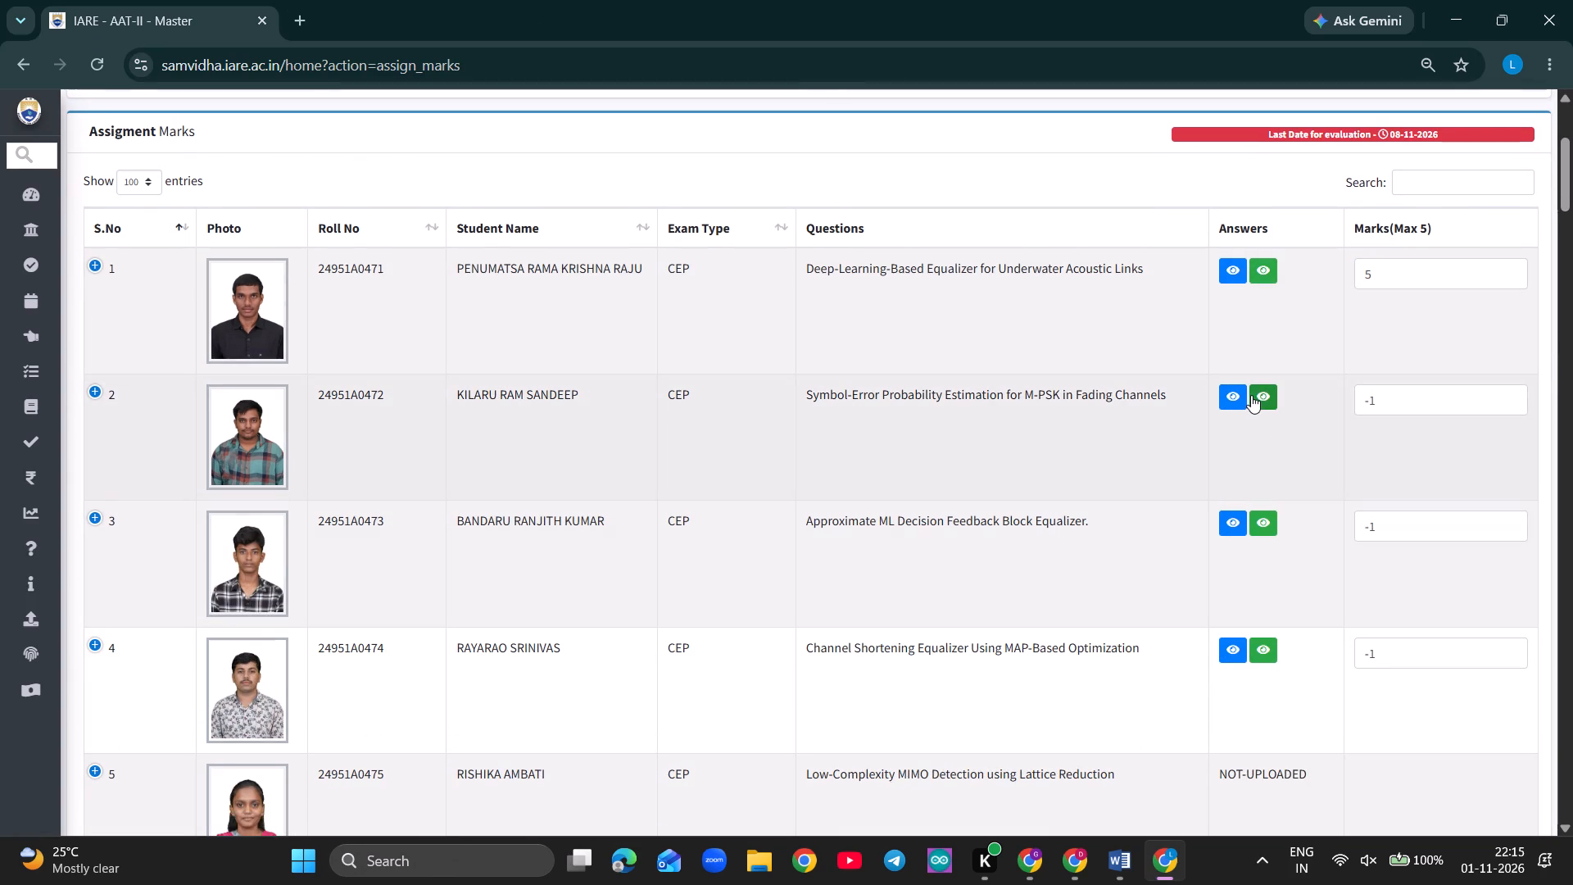
click(1235, 395)
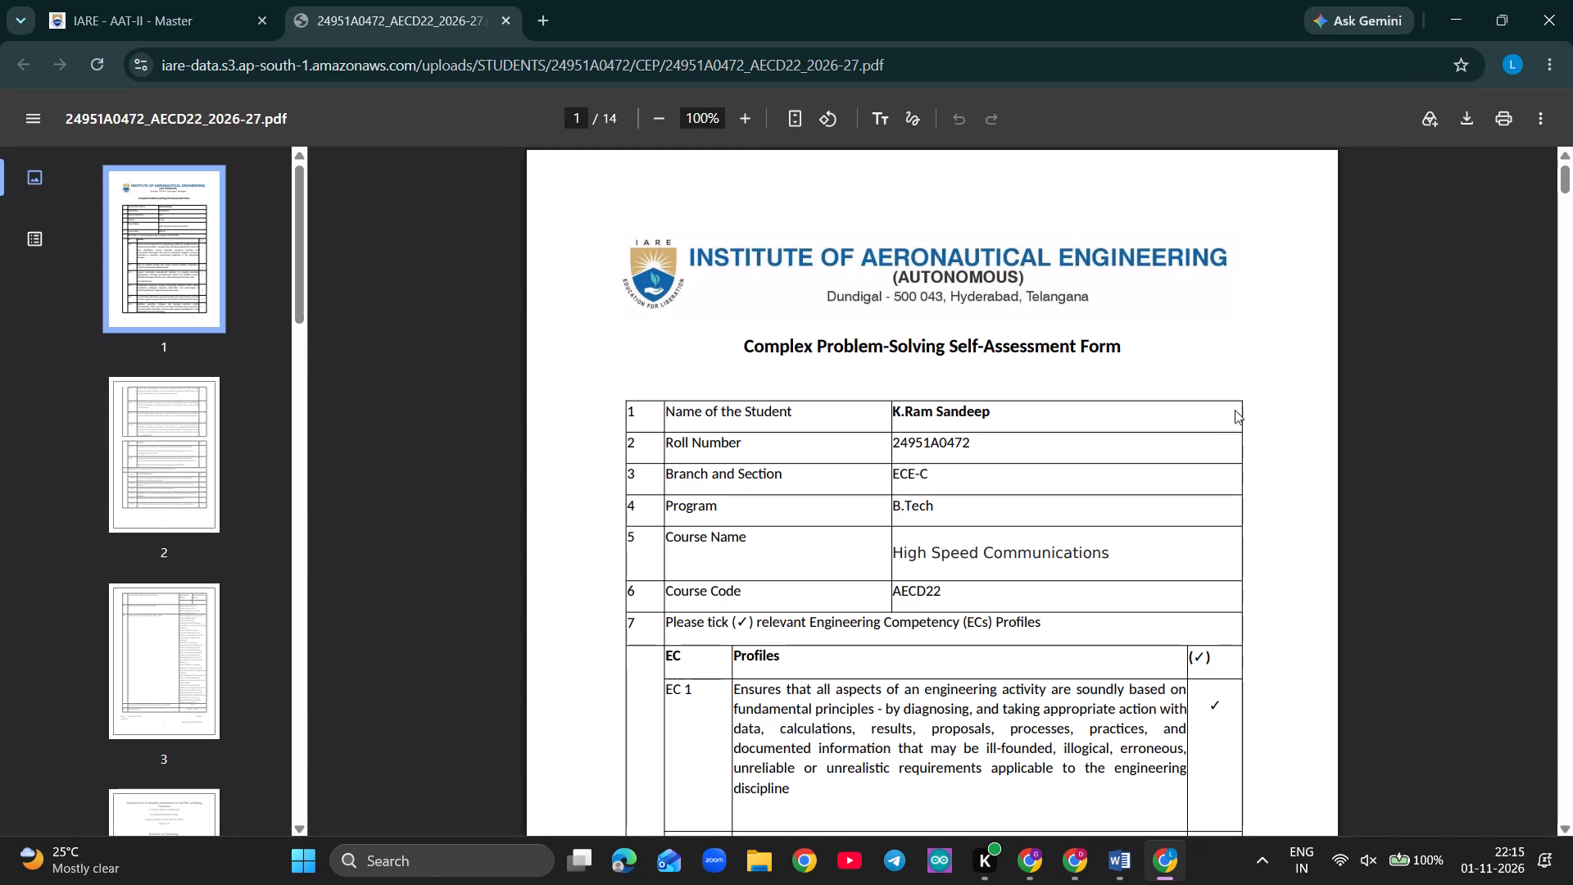
key(Right)
key(Right)
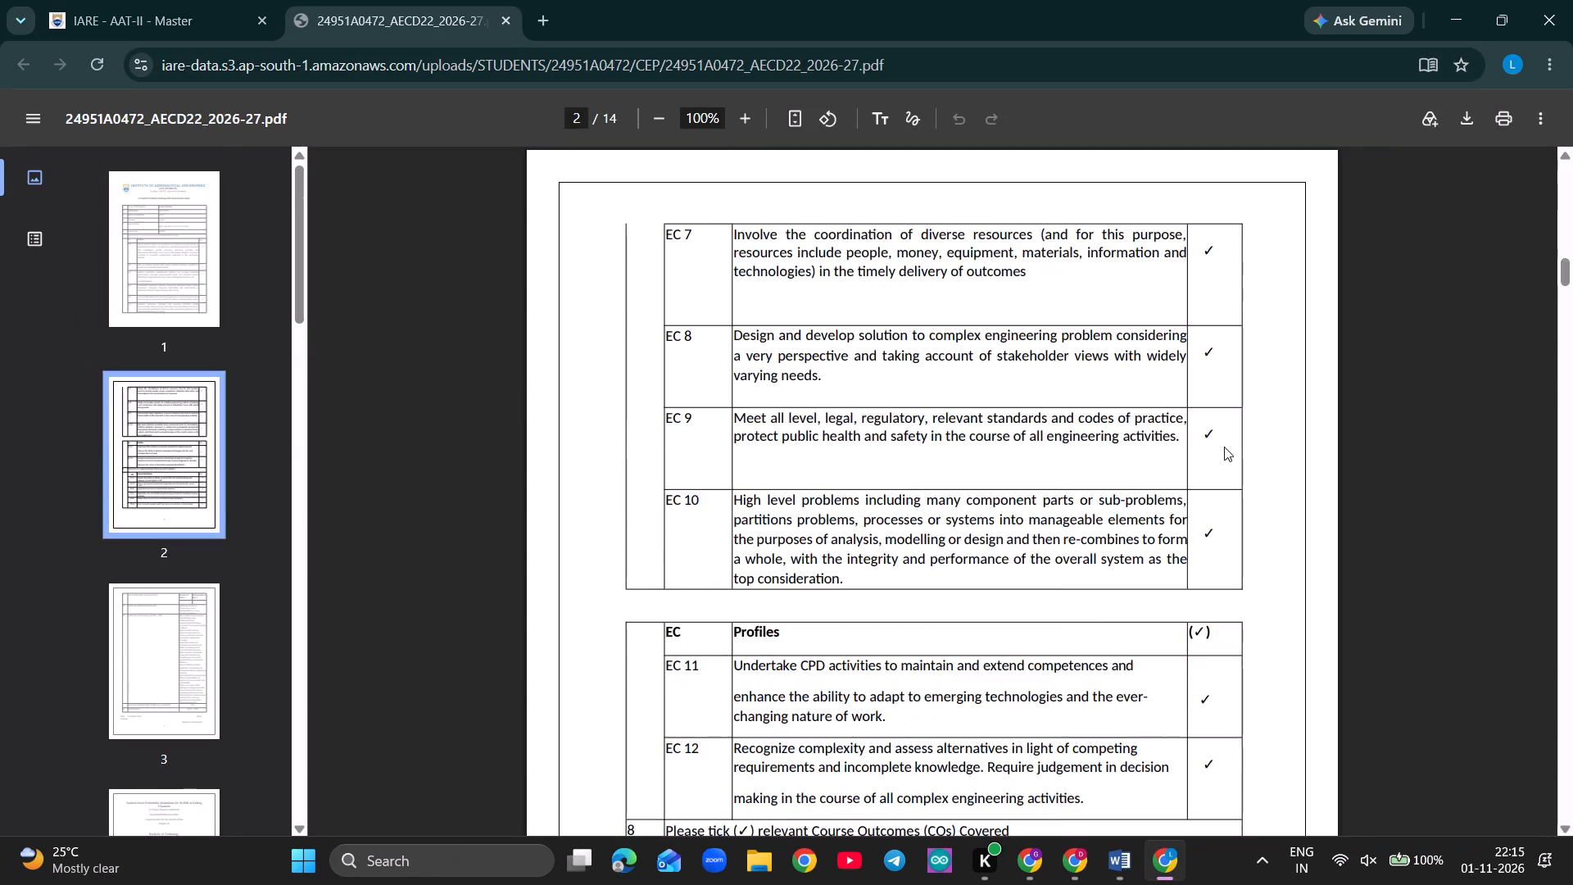
key(Right)
key(Right)
key(Right)
key(Right)
key(Right)
key(Right)
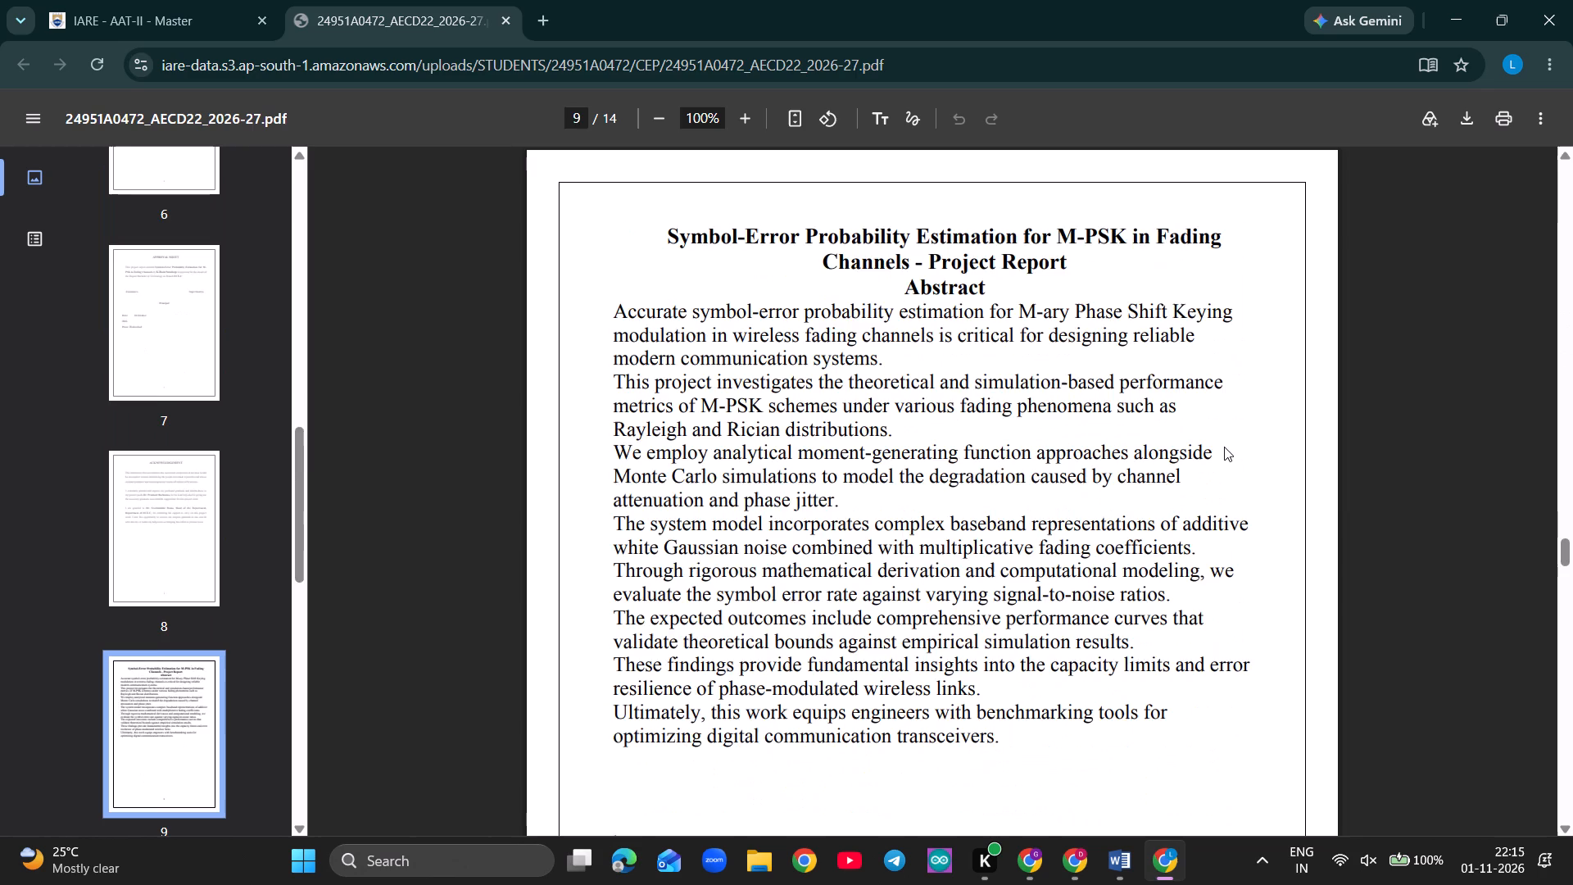
Review the table of contents and the following pages of entry 2's report, and close it.
key(Right)
key(Left)
key(Right)
key(Right)
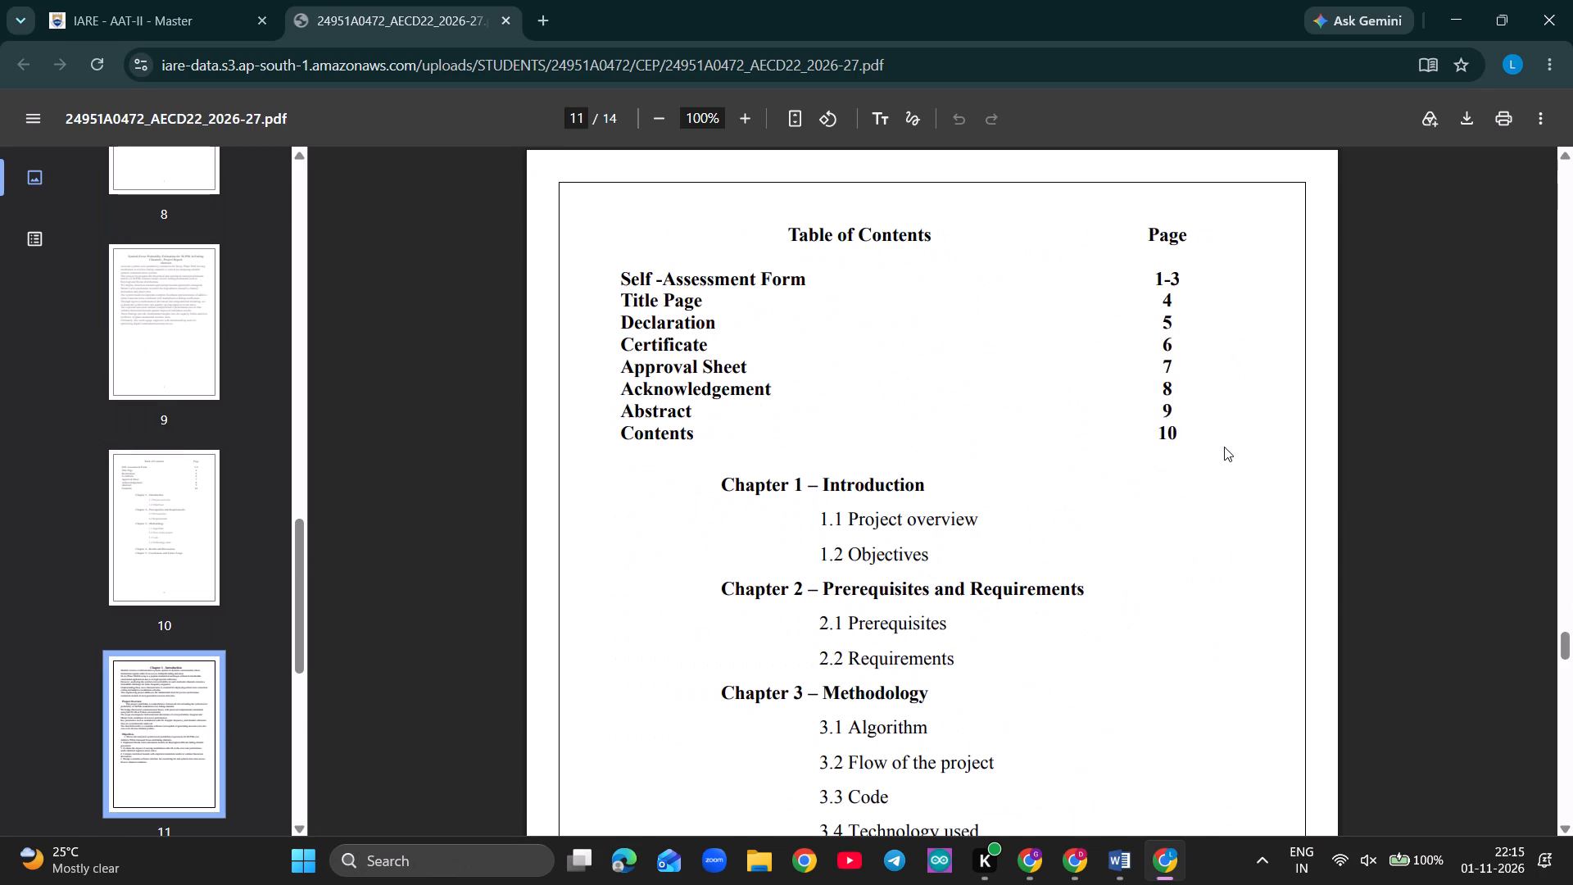
key(Right)
key(ctrl+w)
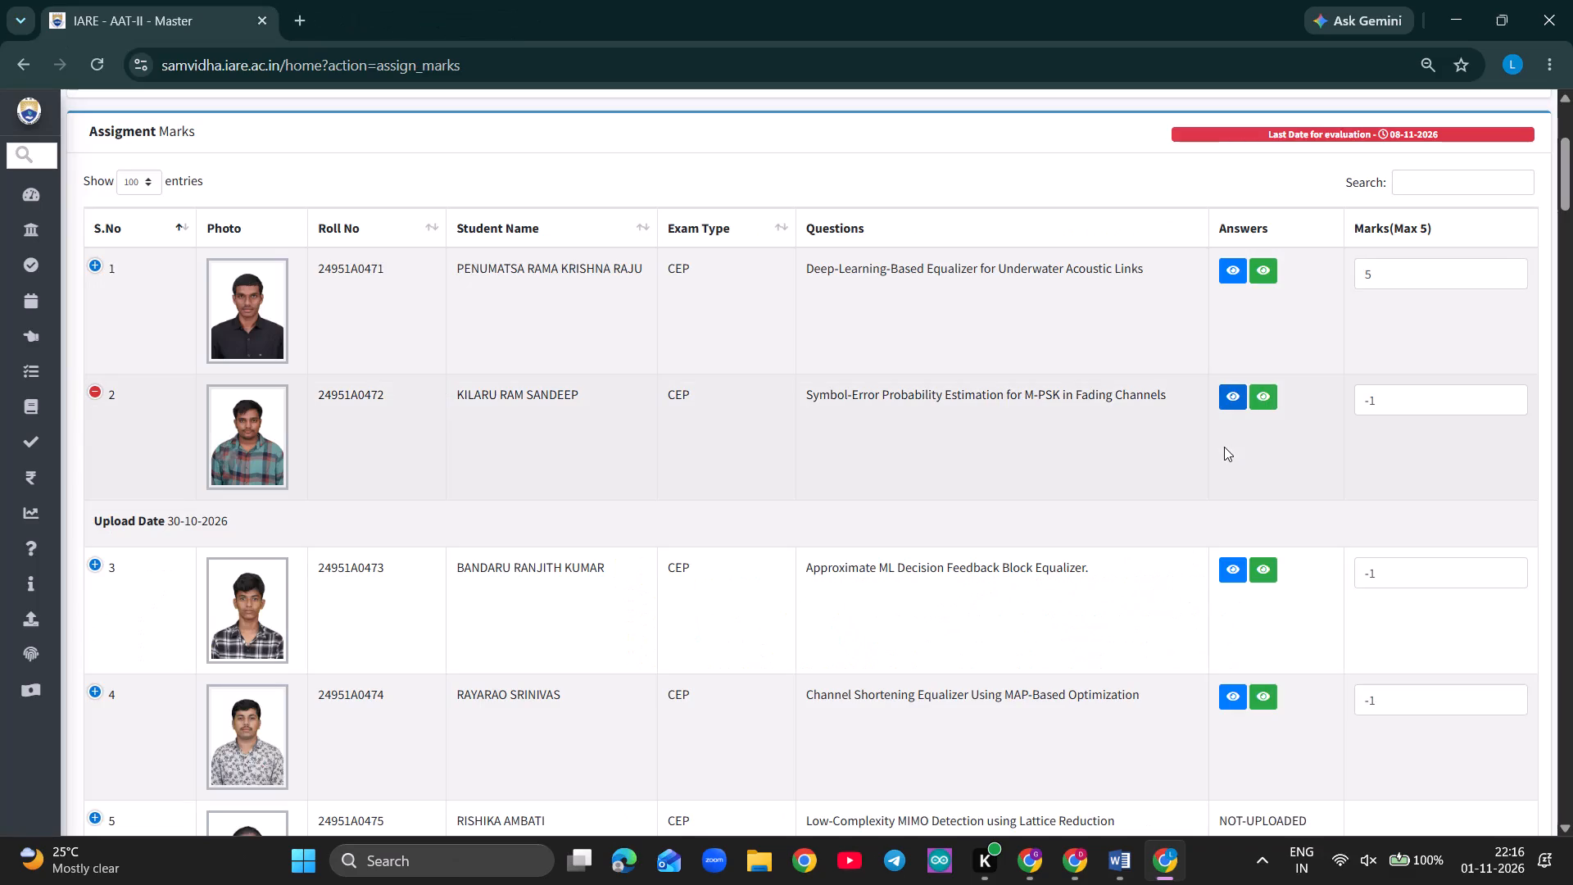
Open entry 2's presentation video link to check it, and close it.
click(1272, 394)
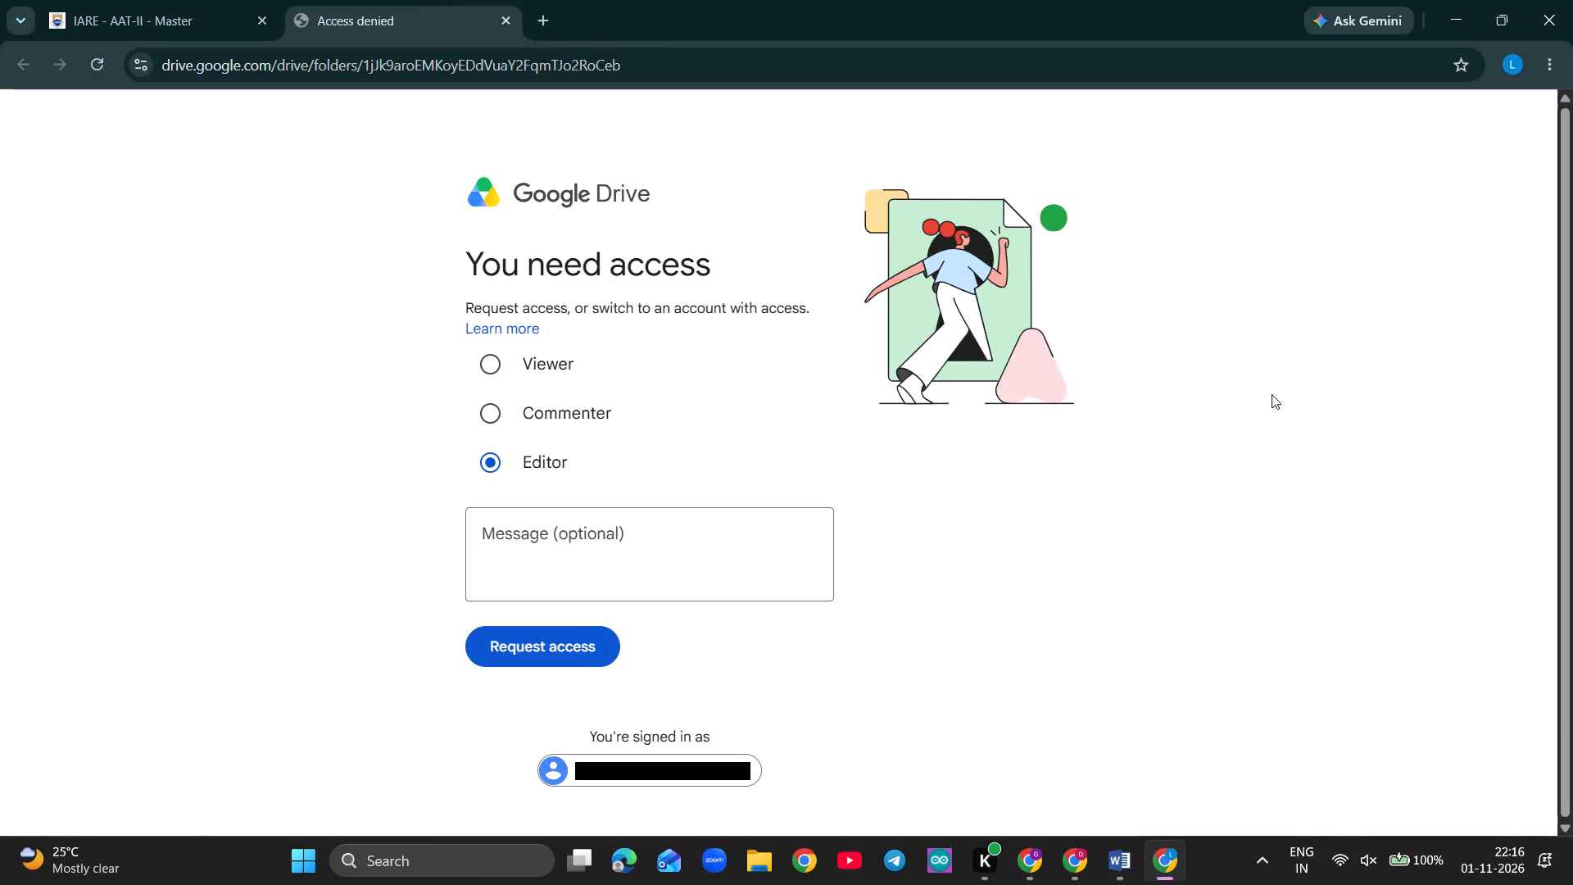
key(ctrl+w)
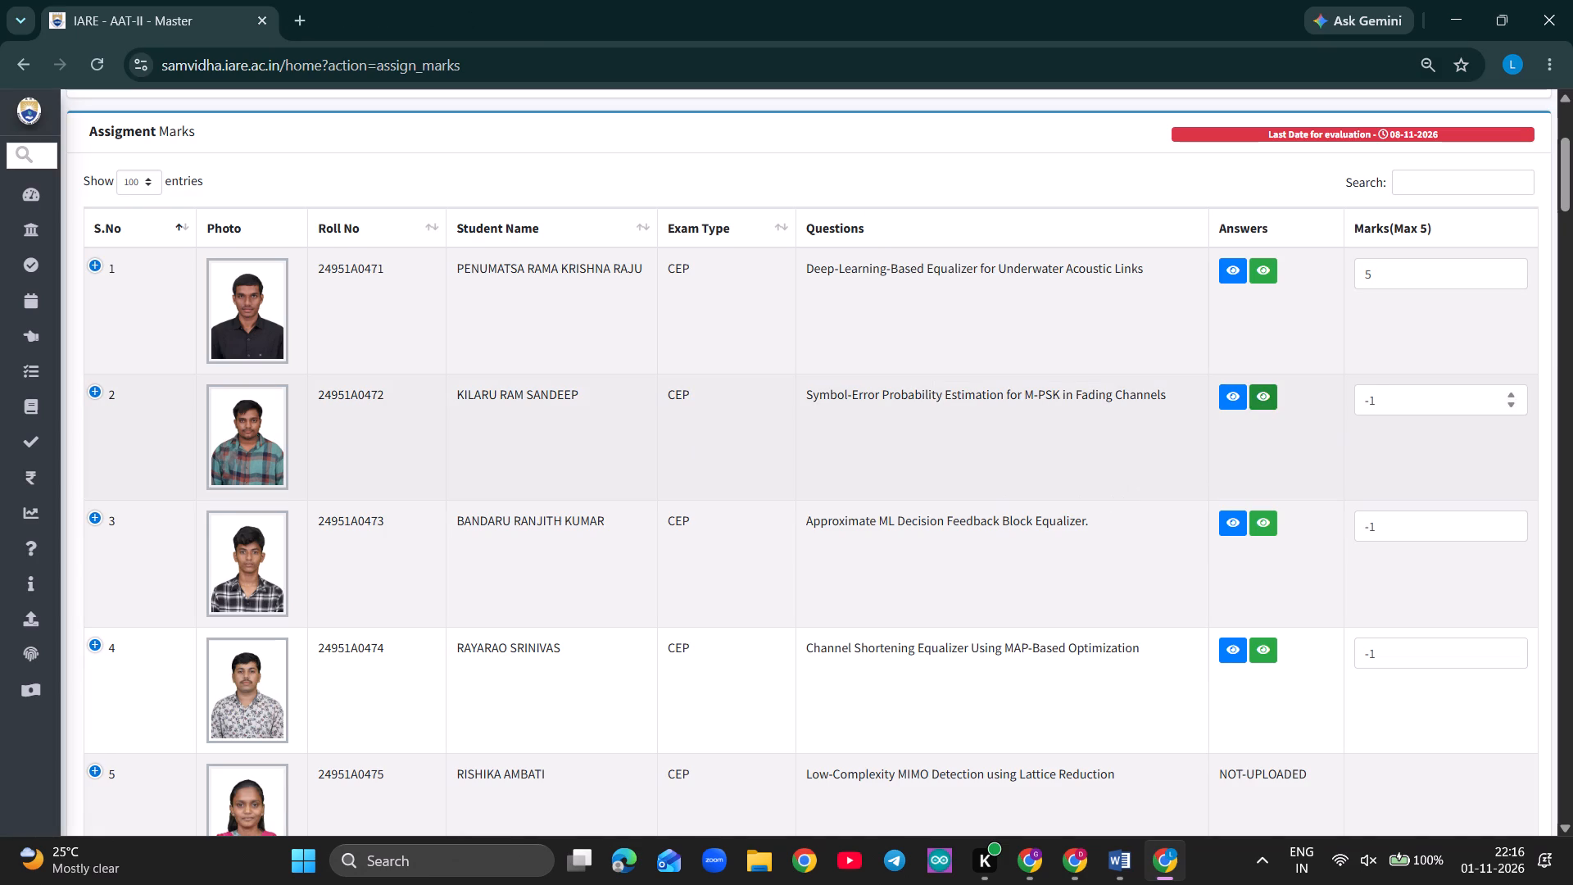
Set the marks of entry 2, "Symbol-Error Probability Estimation for M-PSK in Fading Channels", to 5.
click(1392, 394)
key(Up)
key(Up)
key(Up)
key(Up)
key(Up)
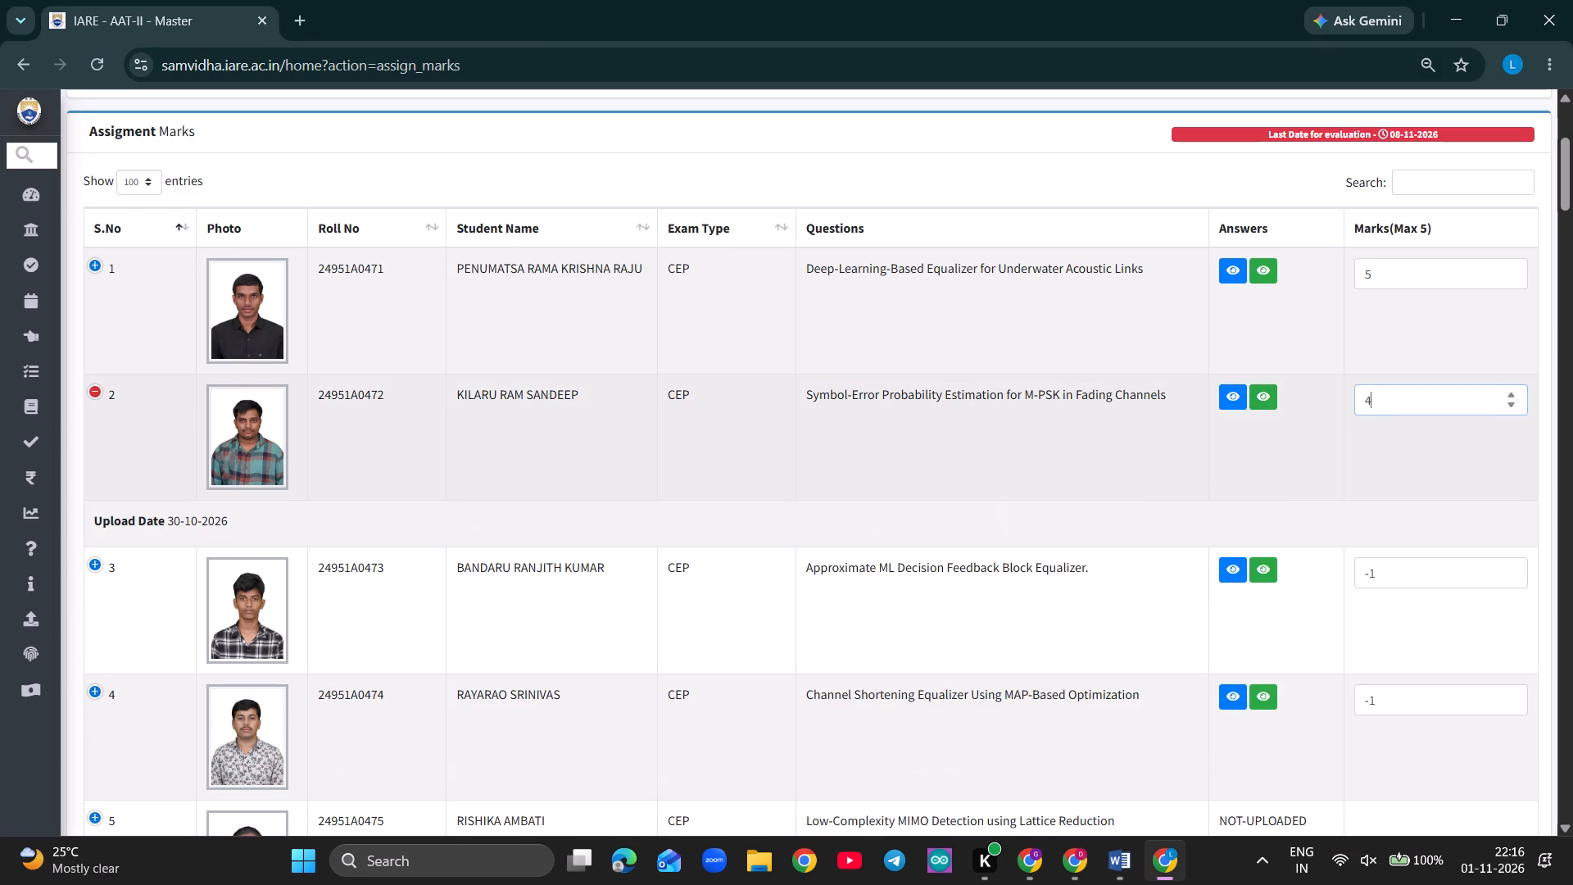
key(Up)
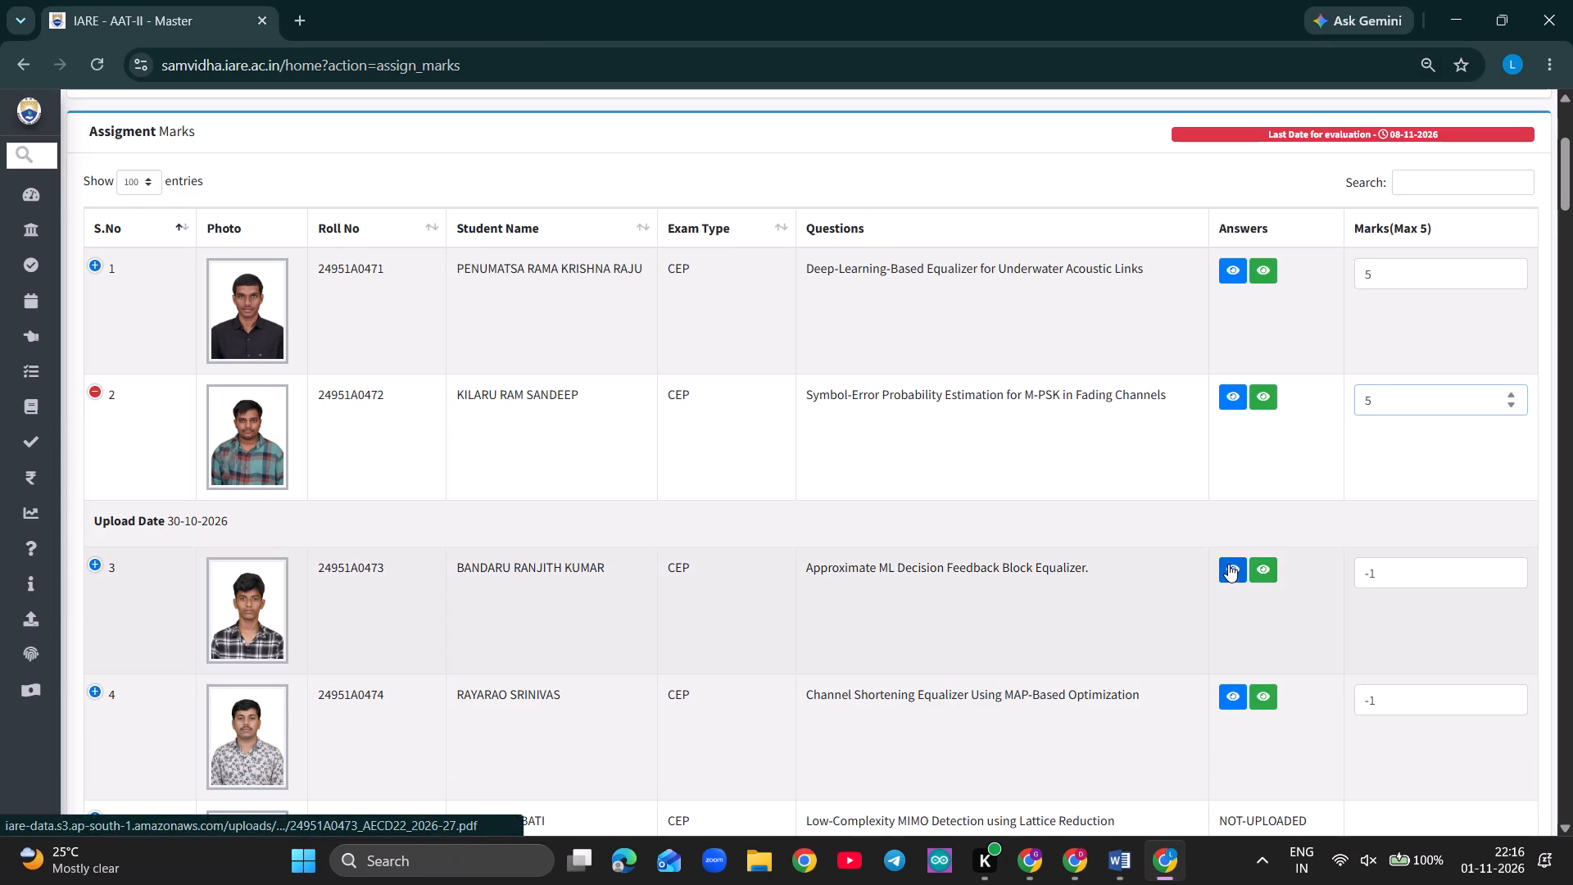
Open the report for entry 3, "Approximate ML Decision Feedback Block Equalizer", and examine its cover page, contents and introduction.
click(1228, 564)
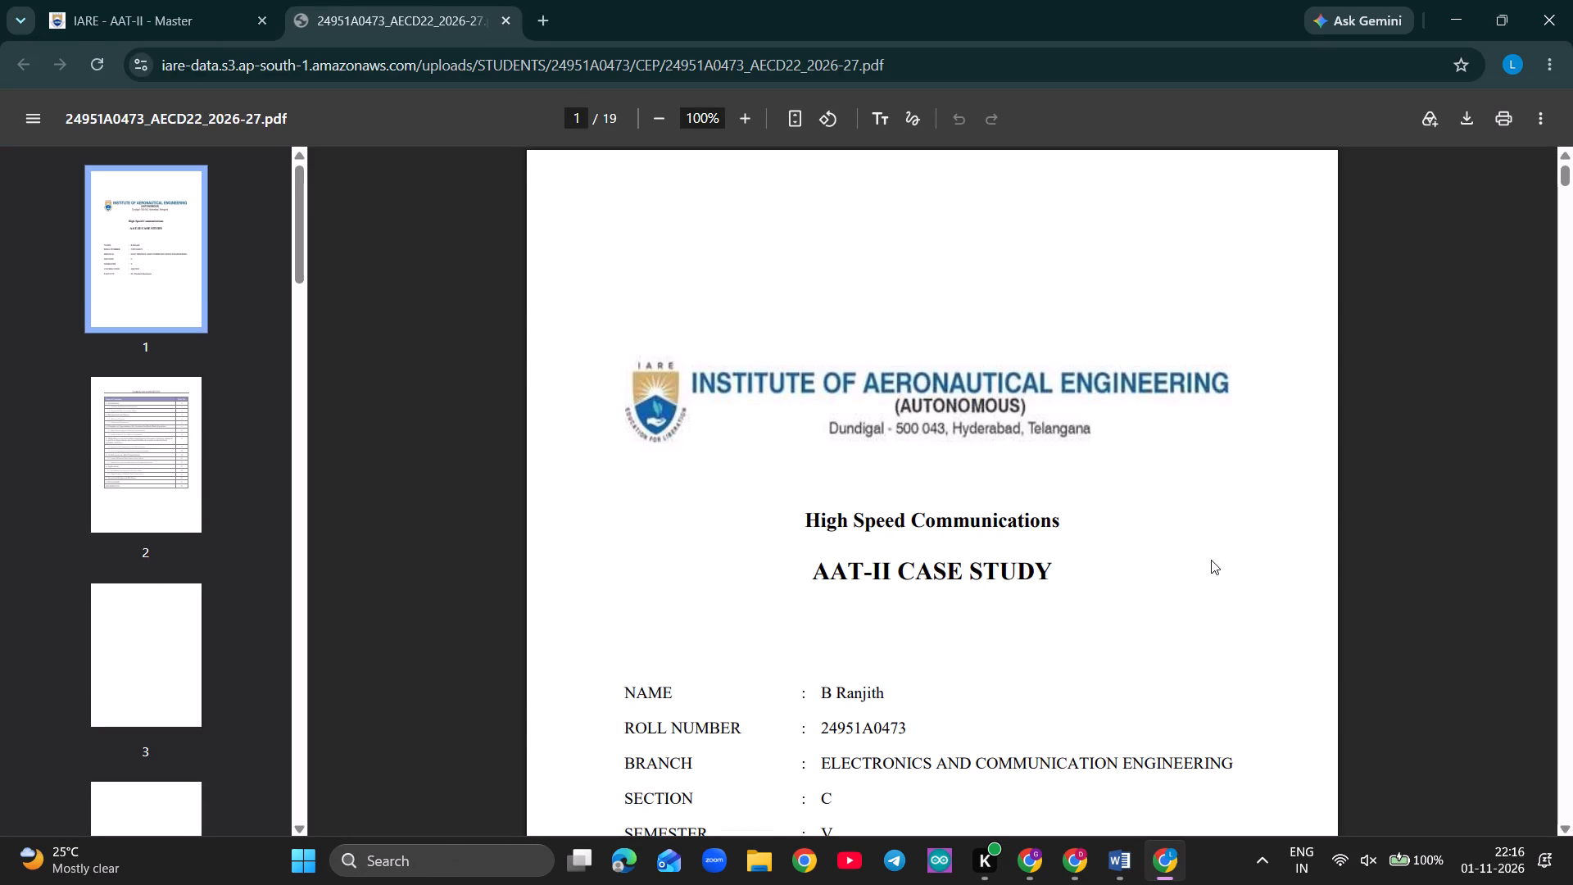
key(Right)
key(Right)
key(Left)
key(Right)
key(Right)
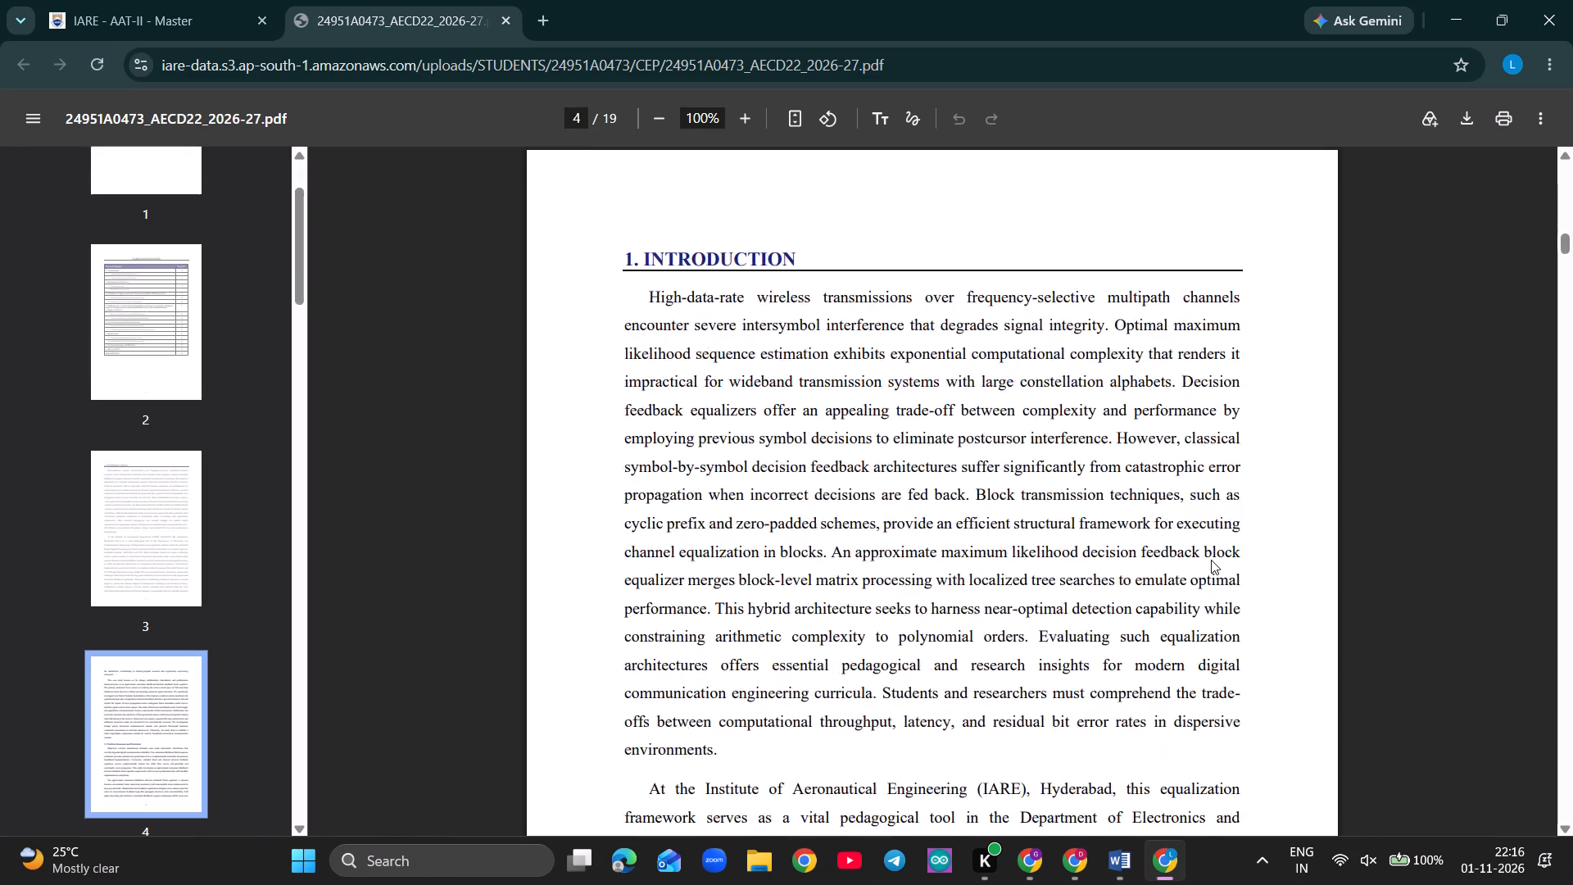
Review the remaining chapters of entry 3's report through its final pages, and close it.
key(Right)
key(Right)
key(Right)
key(Right)
key(Right)
key(Right)
key(Right)
key(Right)
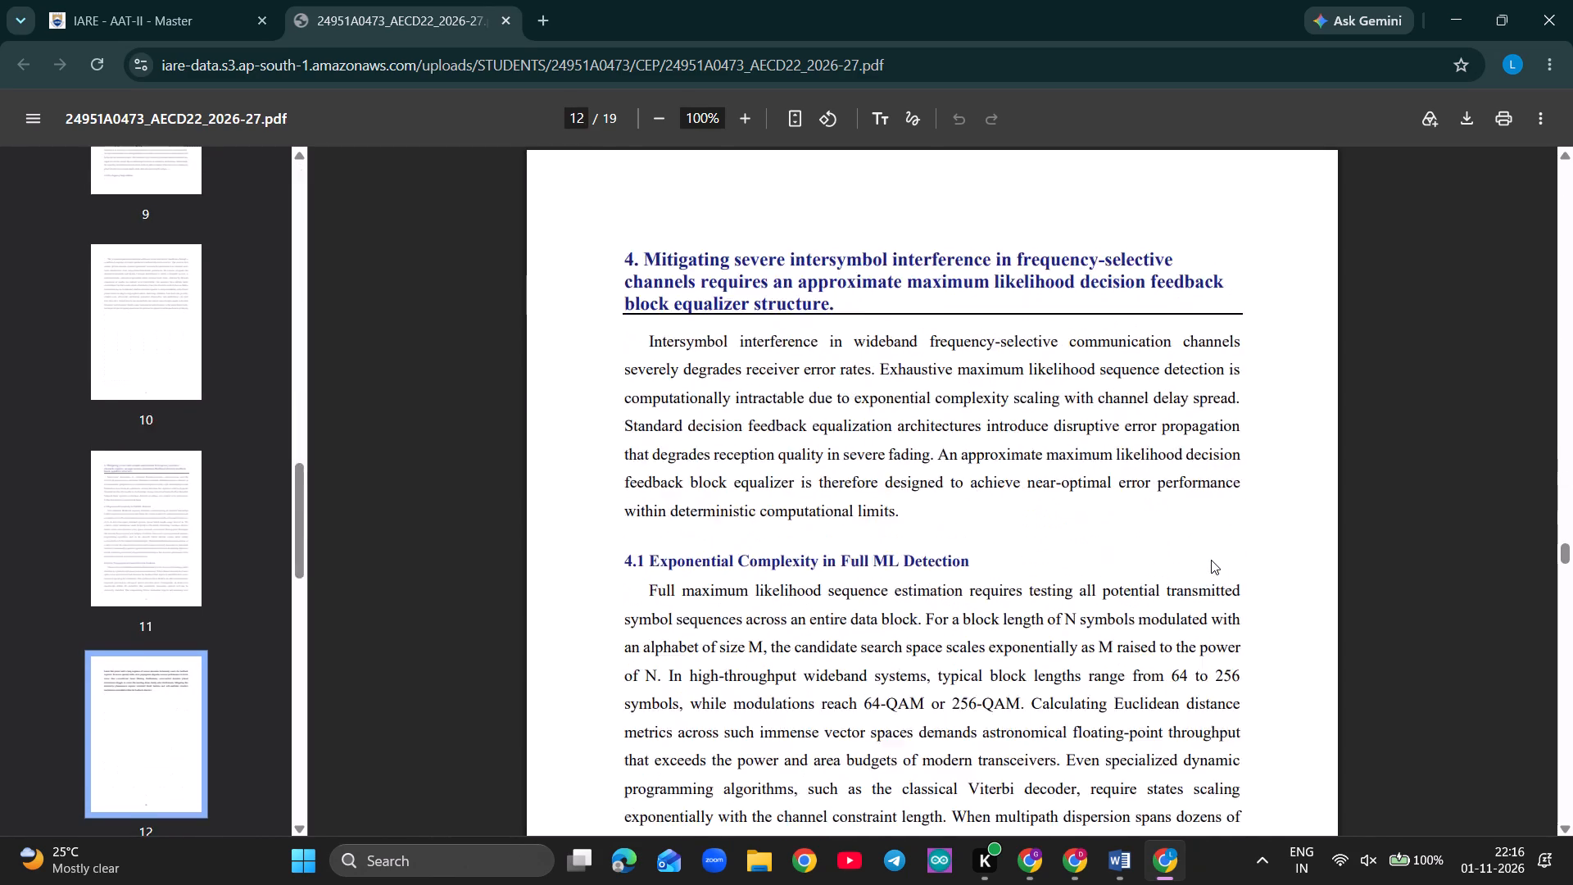
key(Right)
key(Right)
key(Right)
key(Right)
key(Right)
key(Right)
key(ctrl+w)
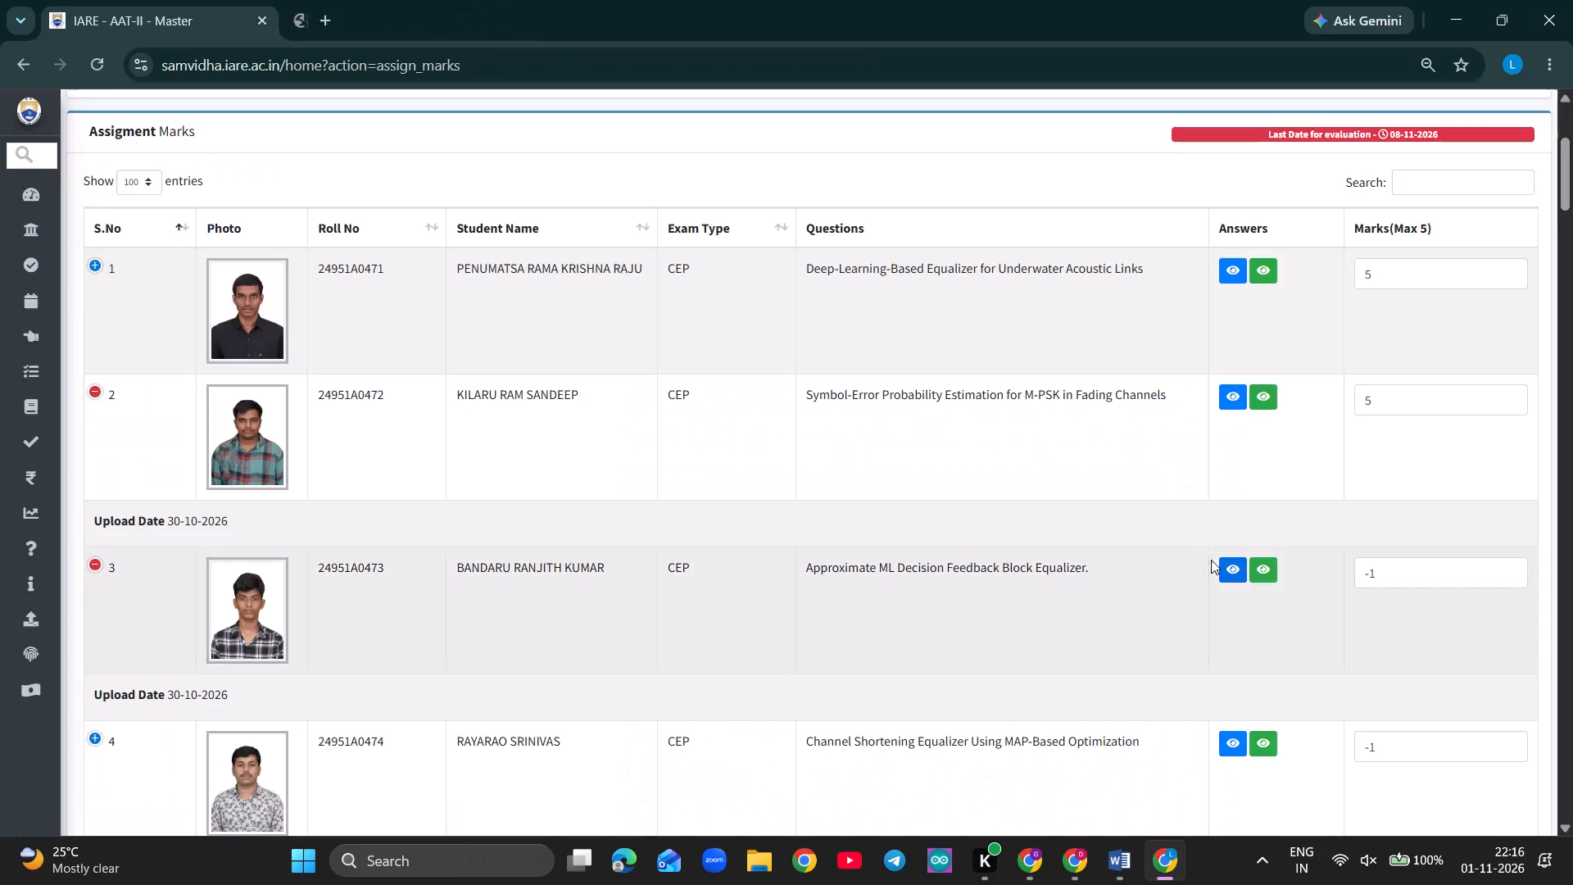
Play entry 3's presentation video, compare its title slide with the marks list, and close it.
click(1260, 570)
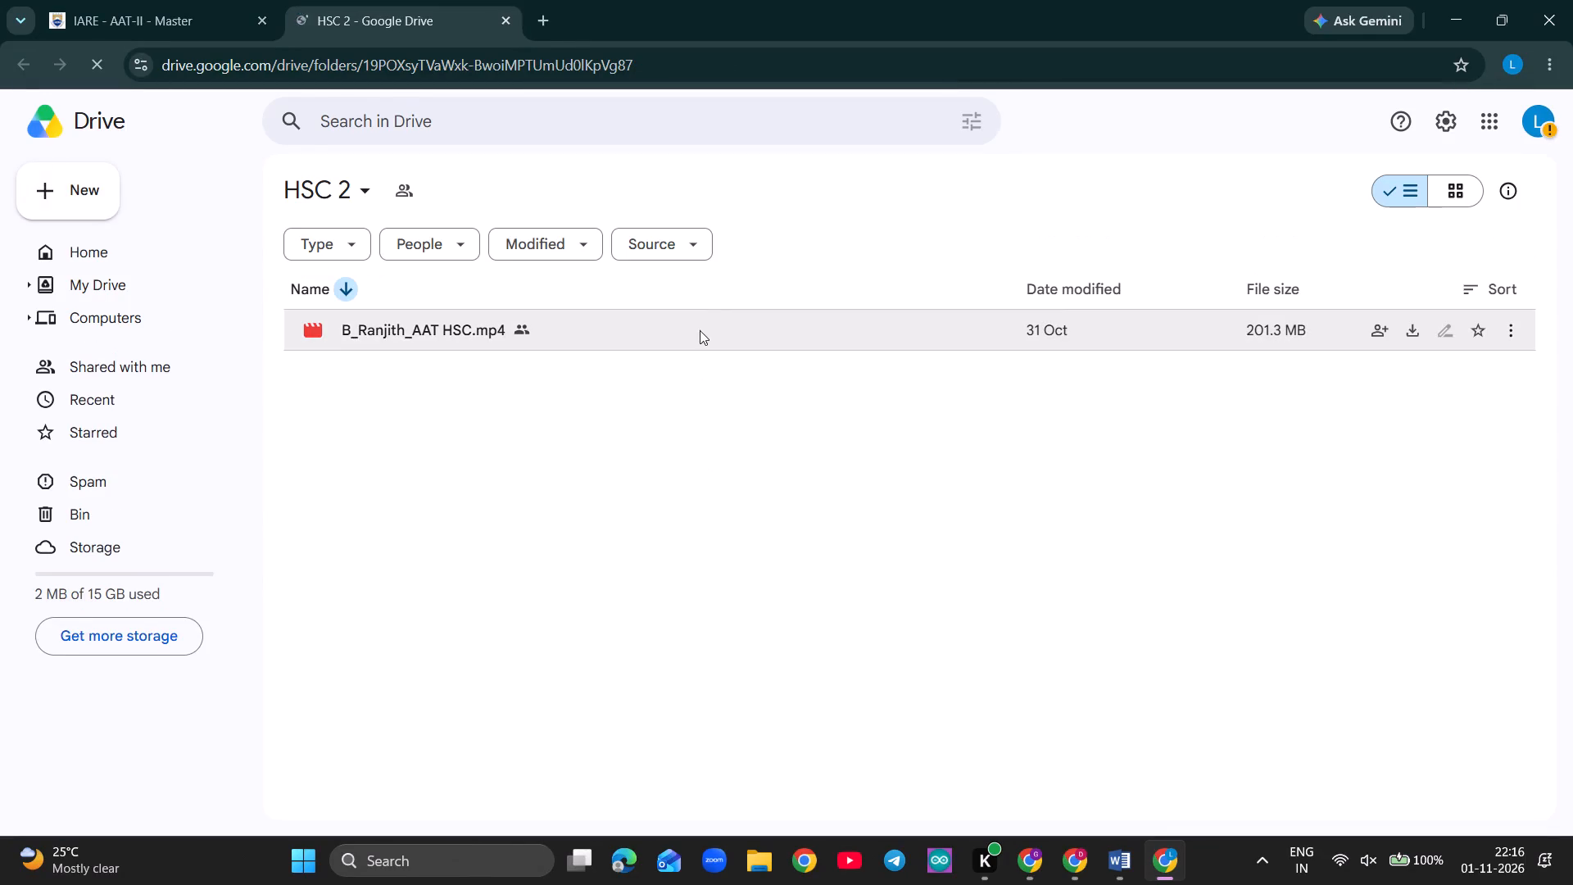
double_click(700, 330)
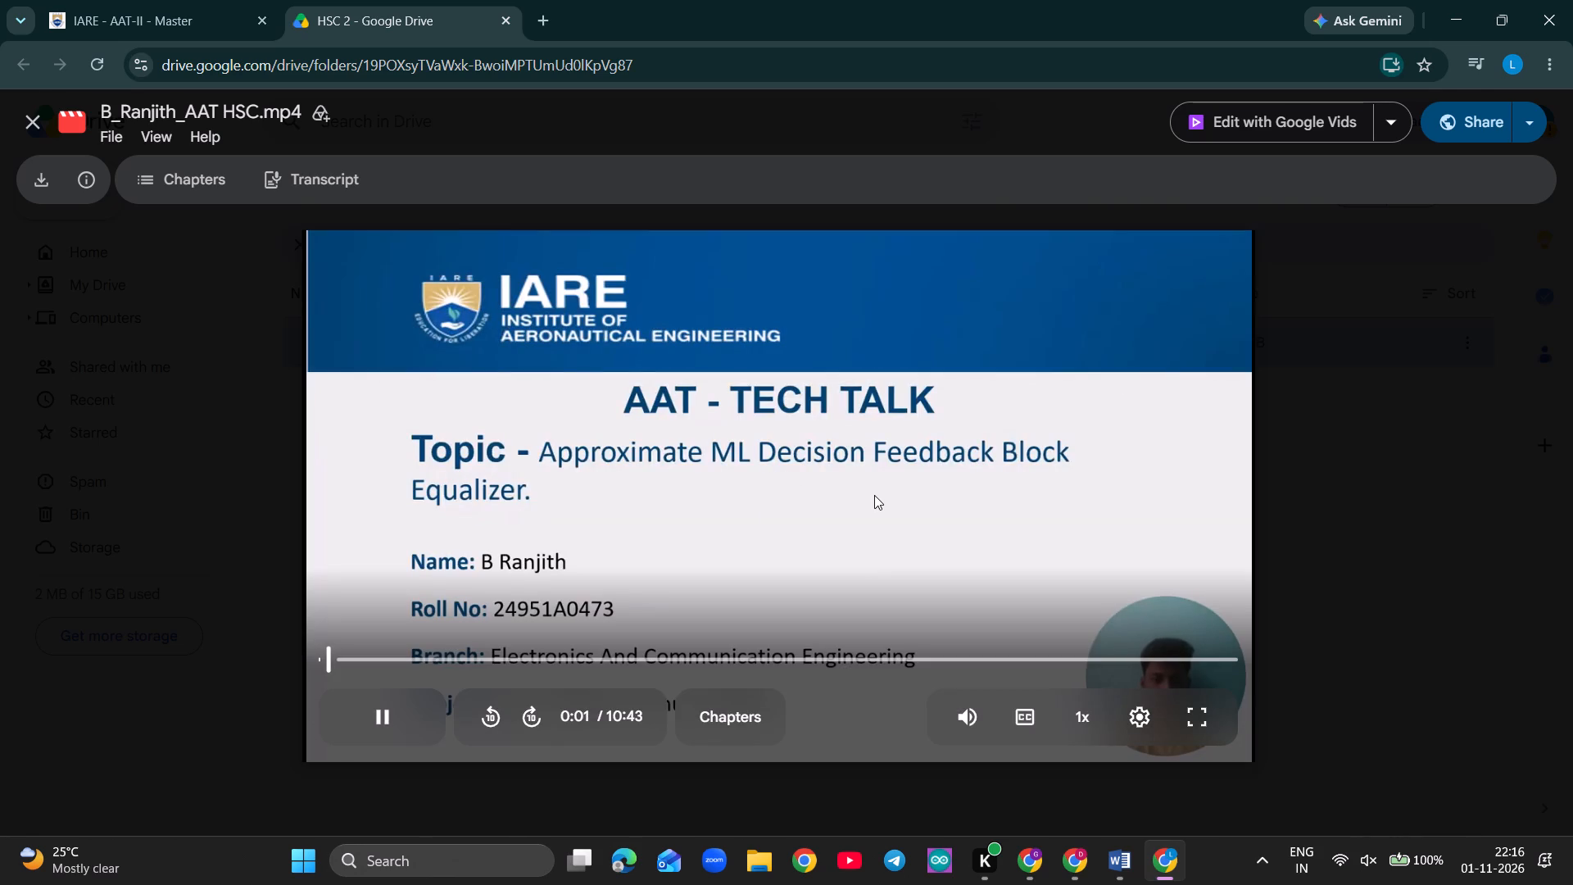
click(131, 25)
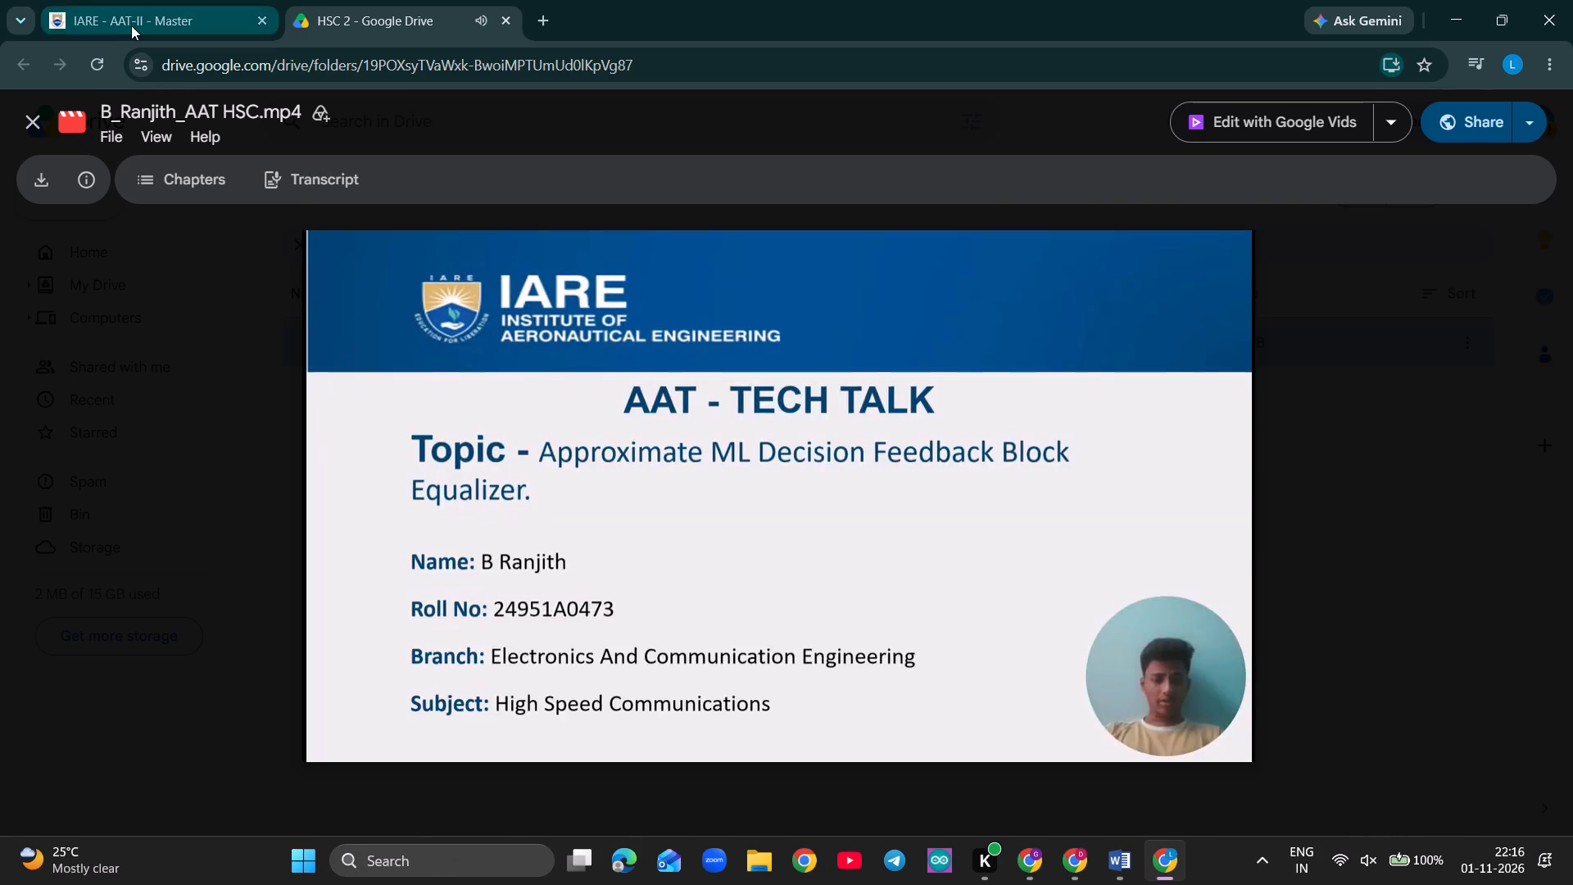
click(327, 13)
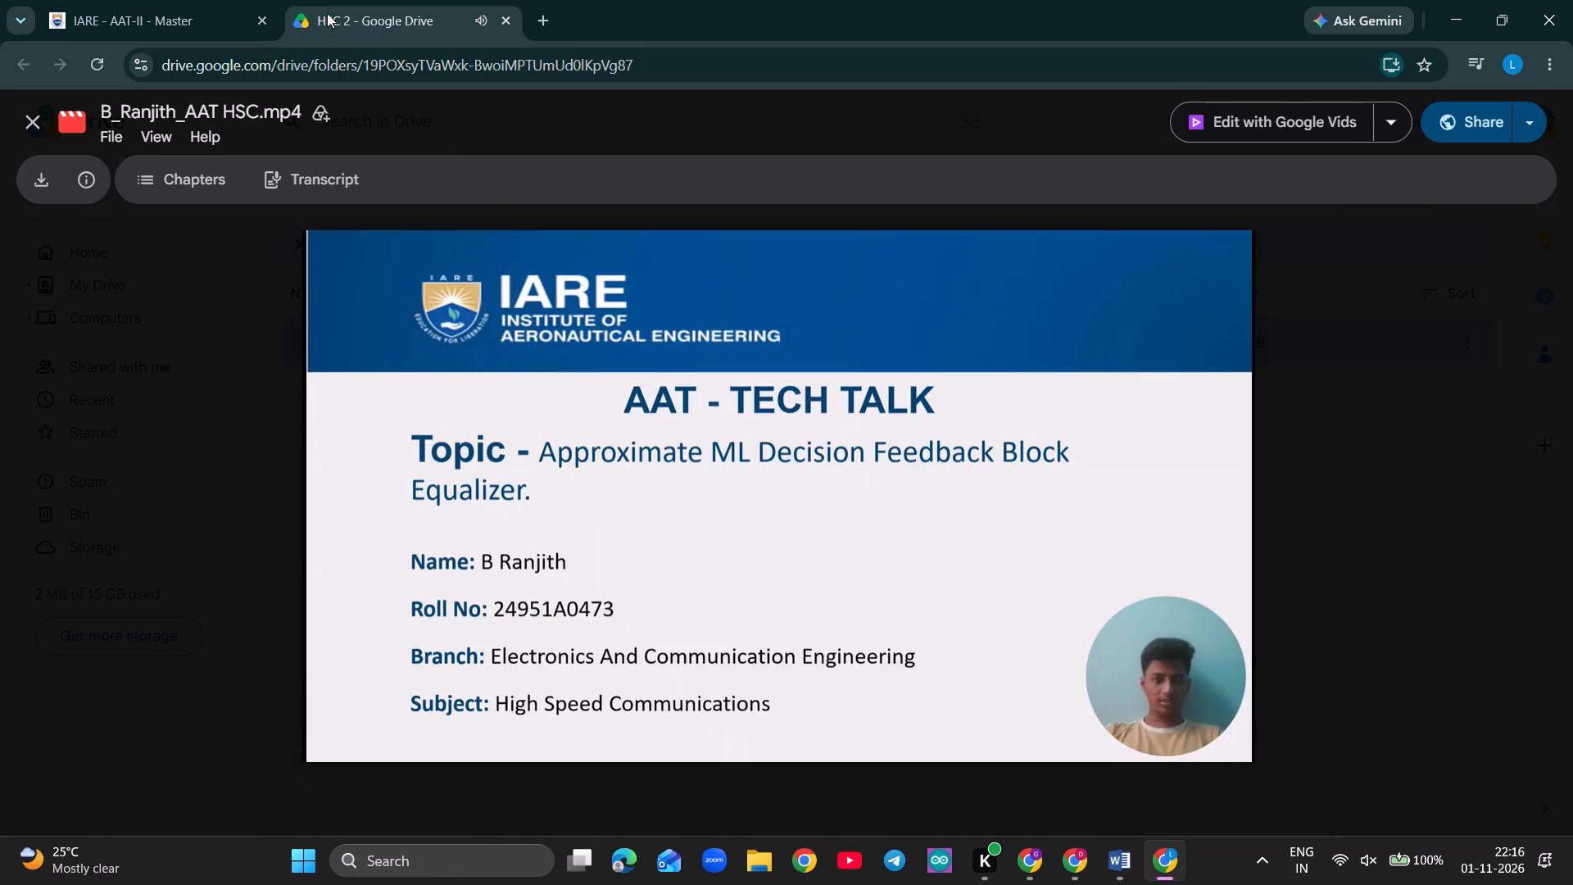
key(ctrl+w)
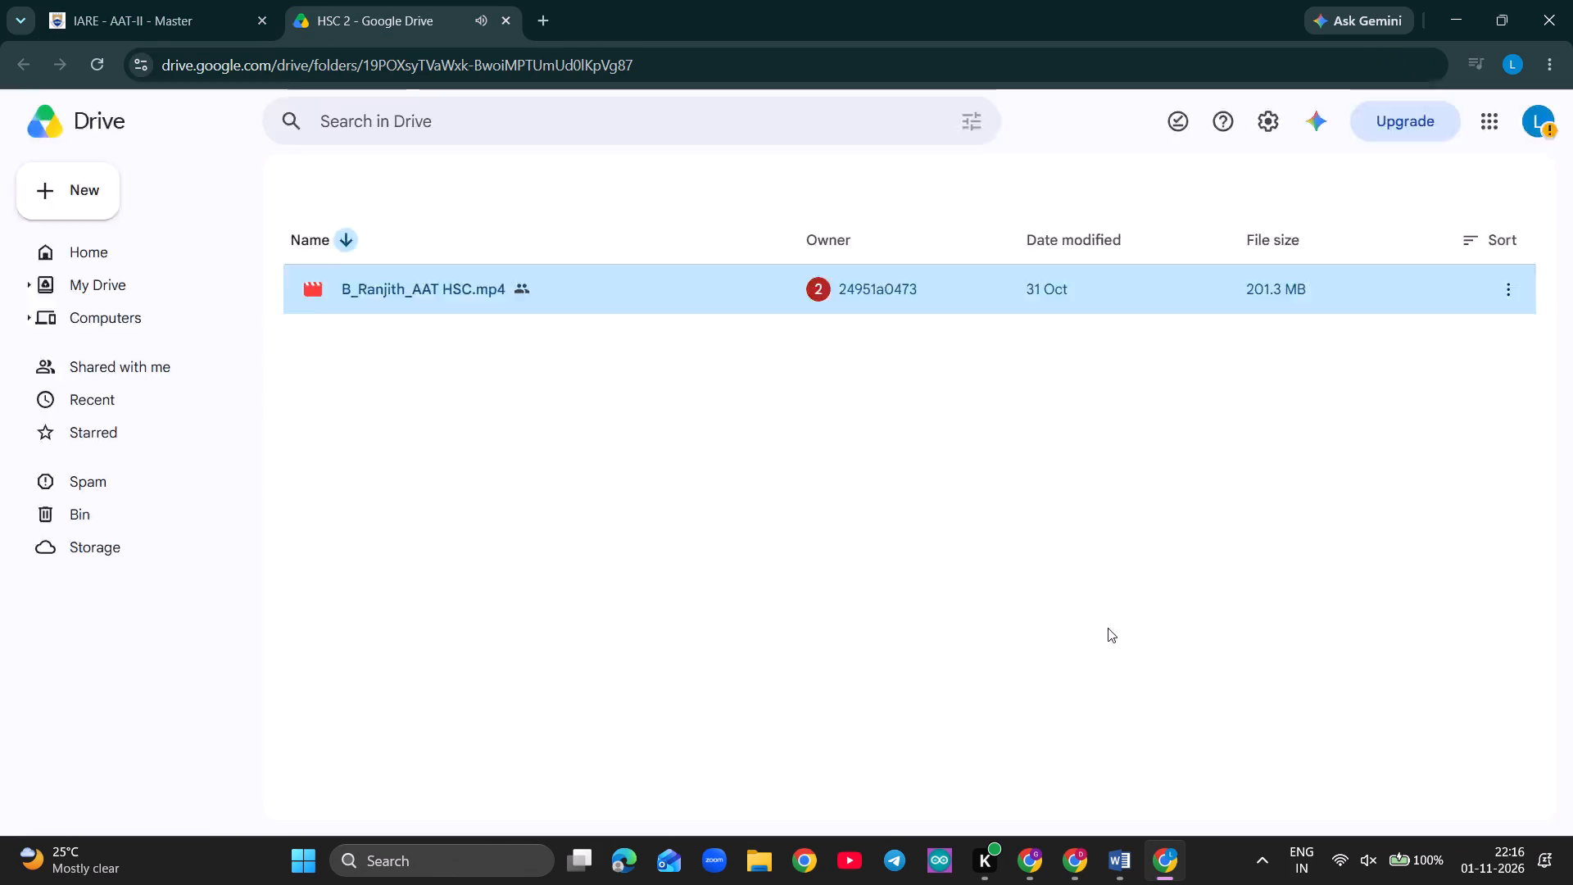
Set the marks of entry 3, "Approximate ML Decision Feedback Block Equalizer", to 5.
click(1382, 574)
key(Up)
key(Up)
key(Up)
key(Up)
key(Up)
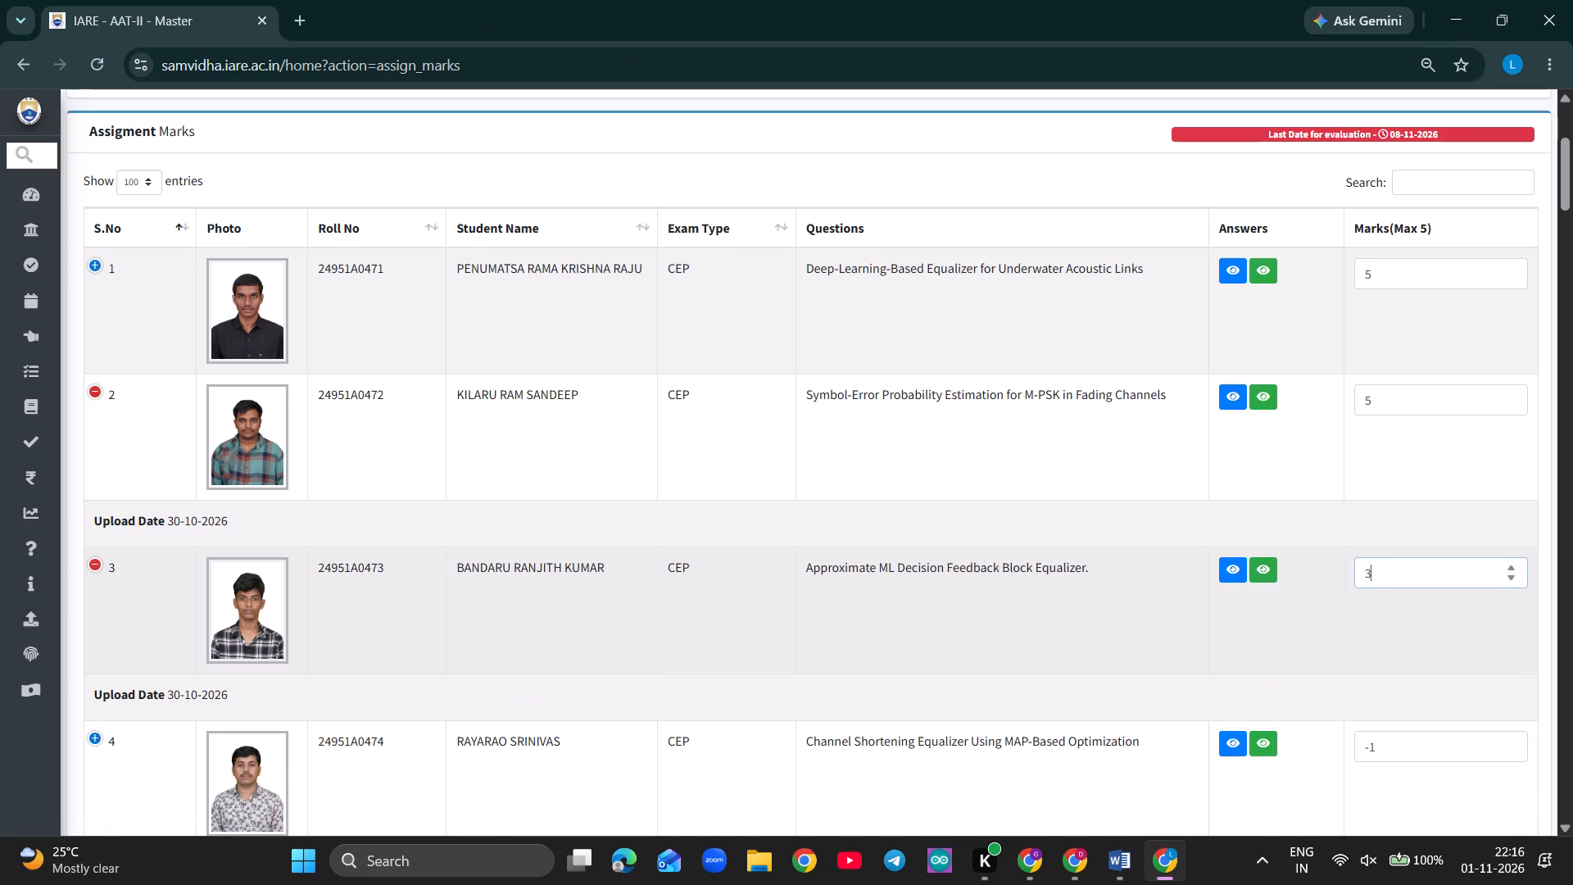
key(Up)
click(1368, 619)
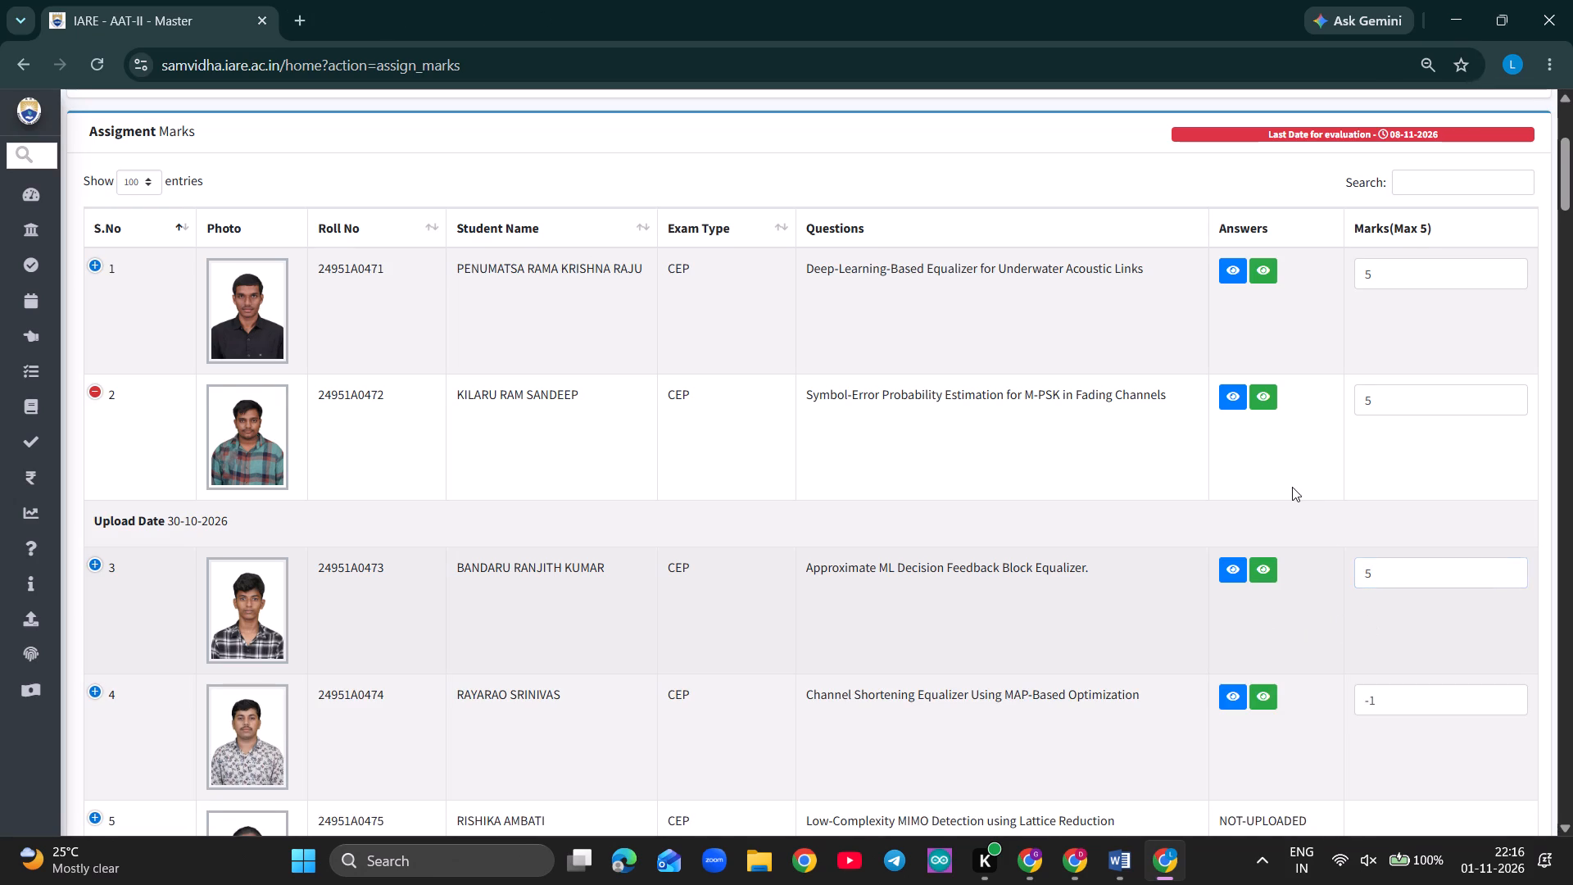
Open the report for entry 4, "Channel Shortening Equalizer Using MAP-Based Optimization", review its self-assessment form, title page, certificate and acknowledgement, and close it.
scroll(1307, 526, down, 2)
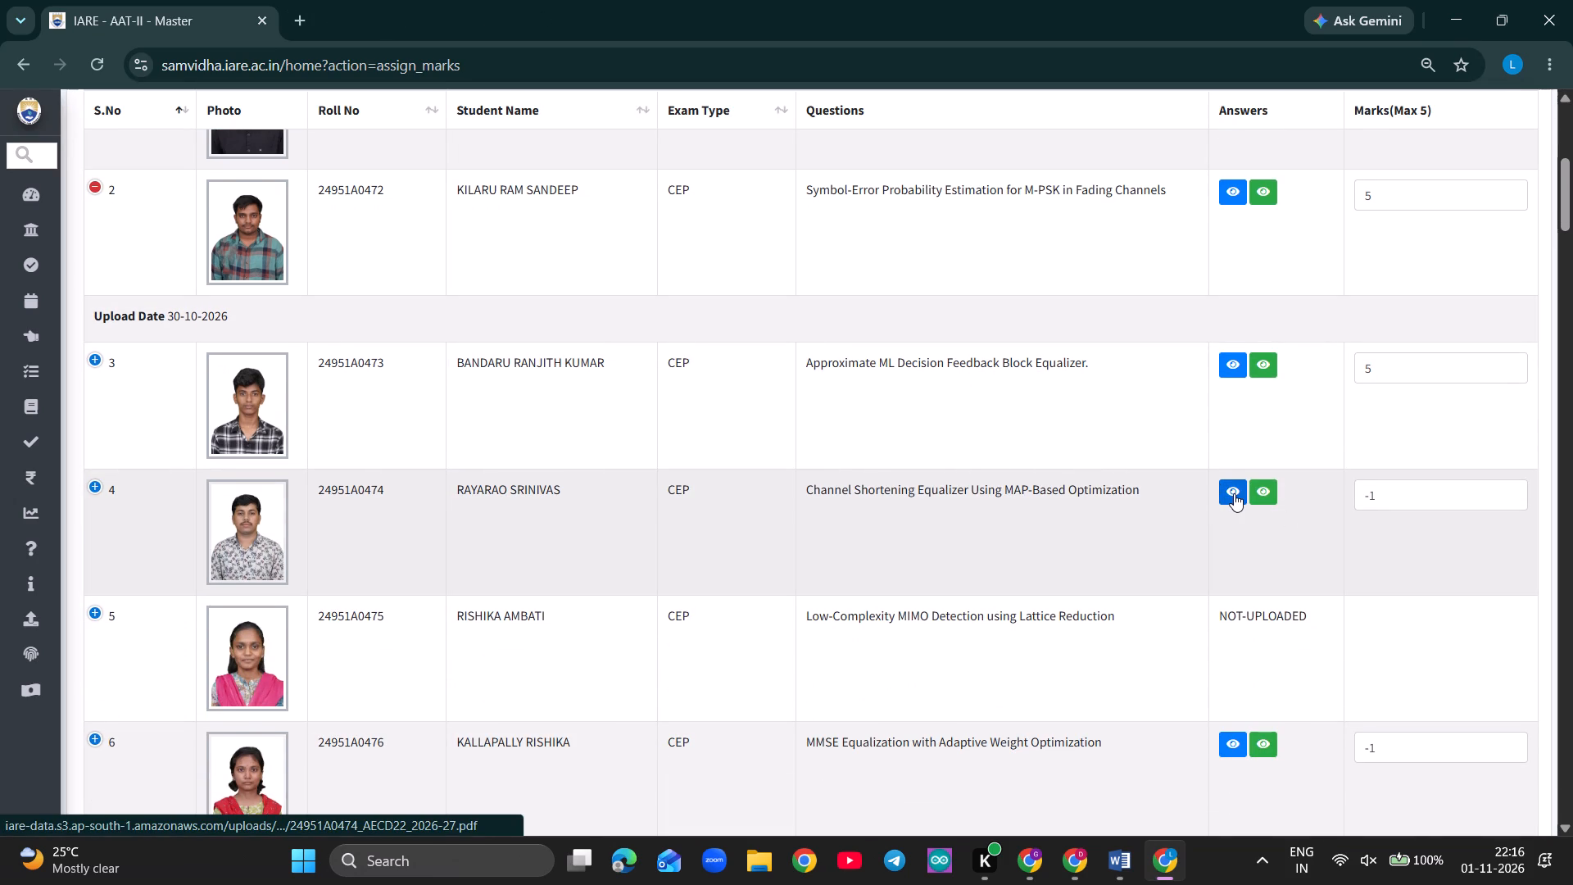
click(1234, 493)
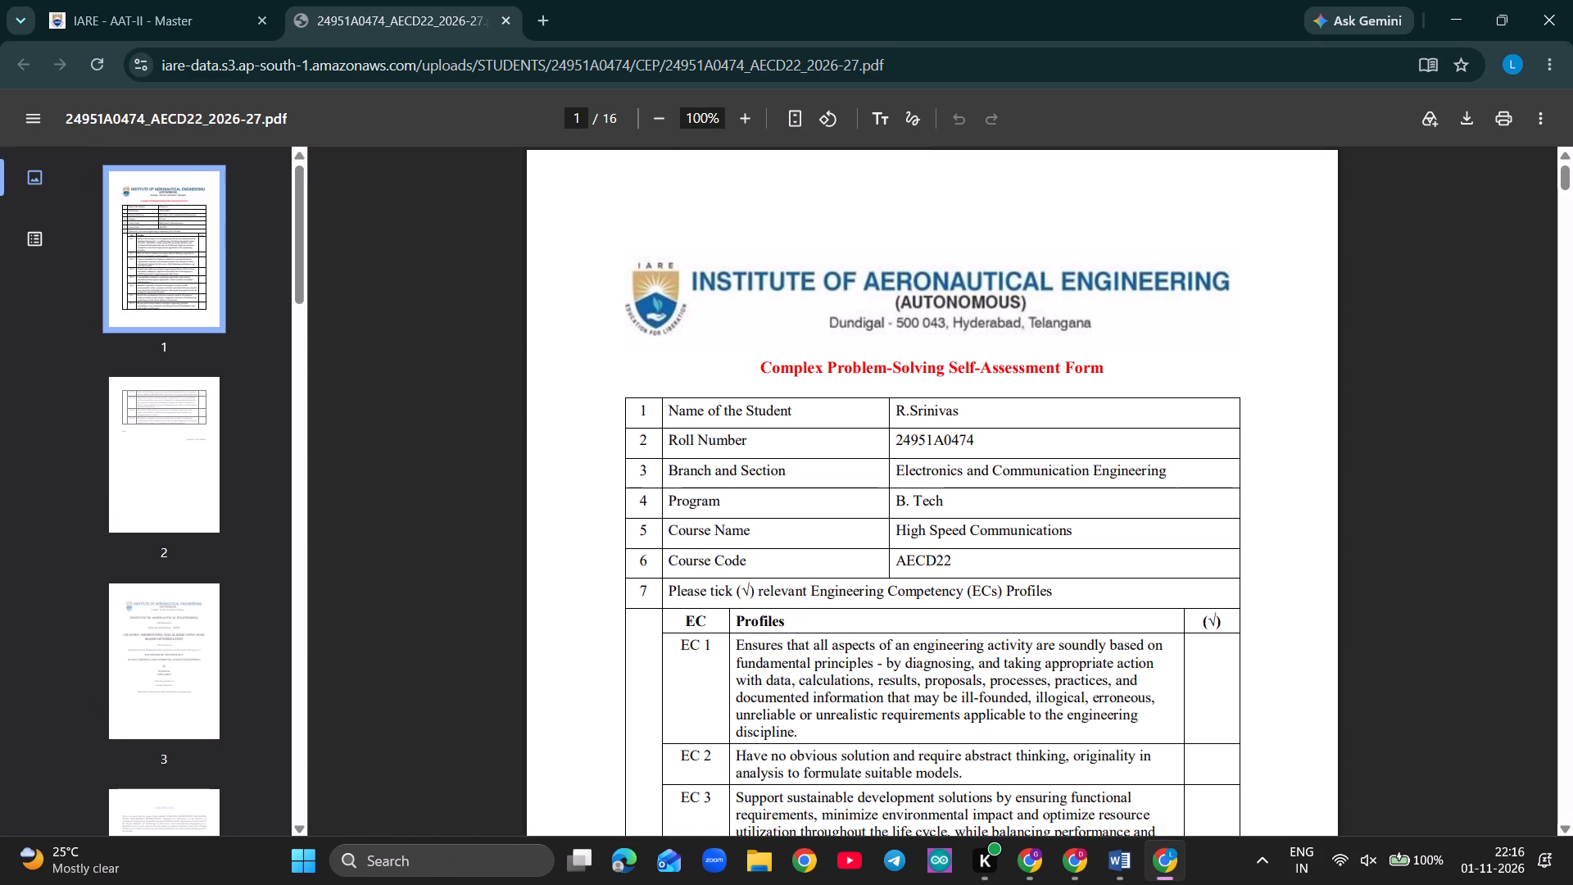
key(Right)
key(Right)
key(Right)
key(Right)
key(Left)
key(Left)
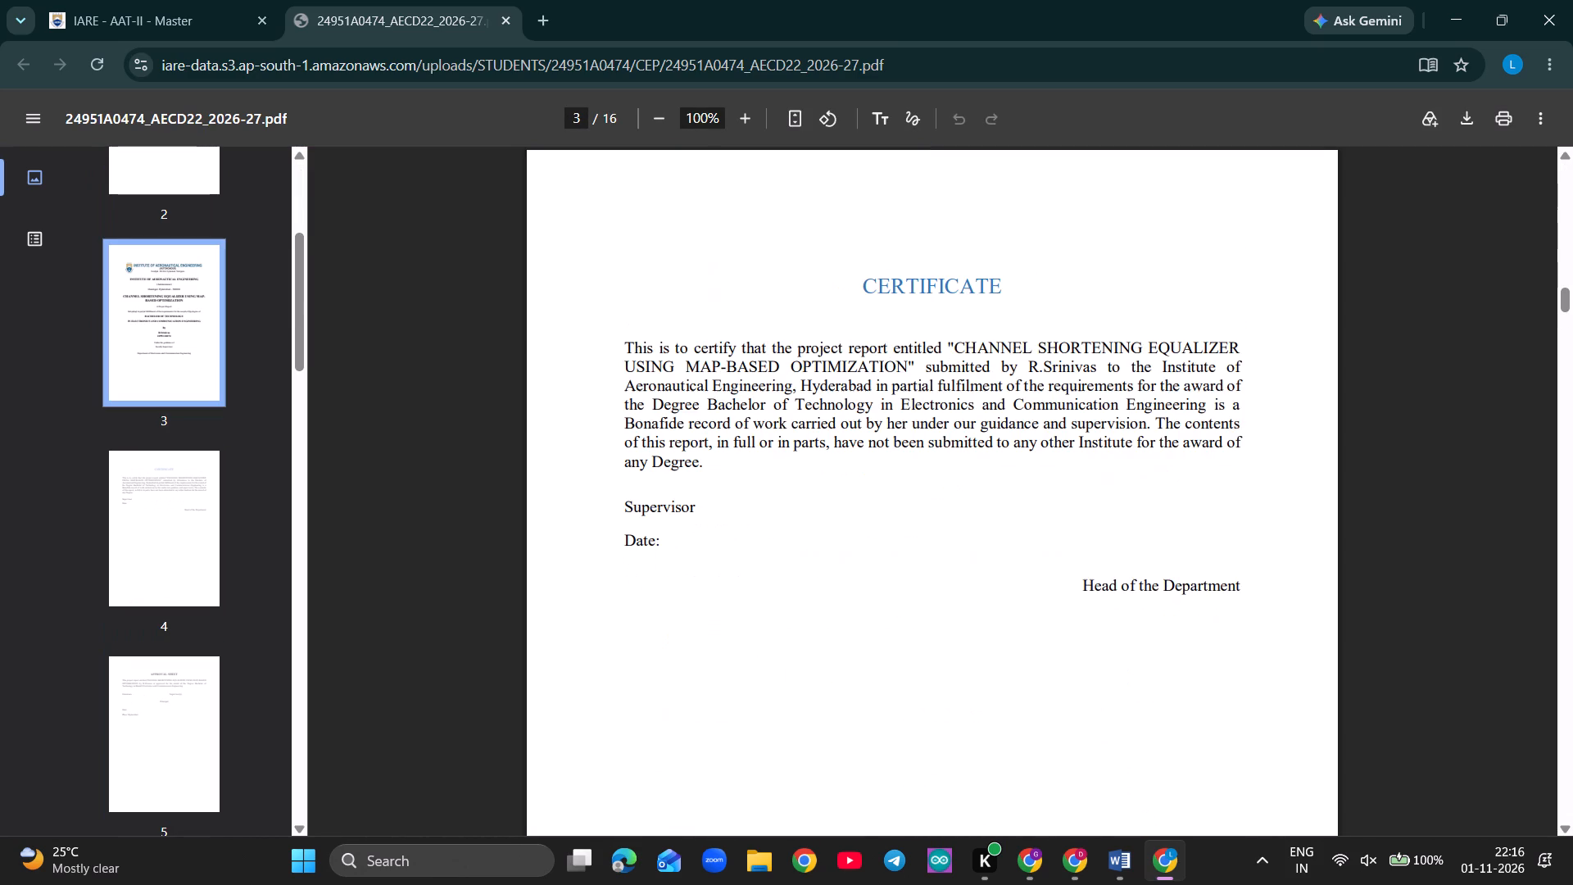
key(Right)
key(Right)
key(Right)
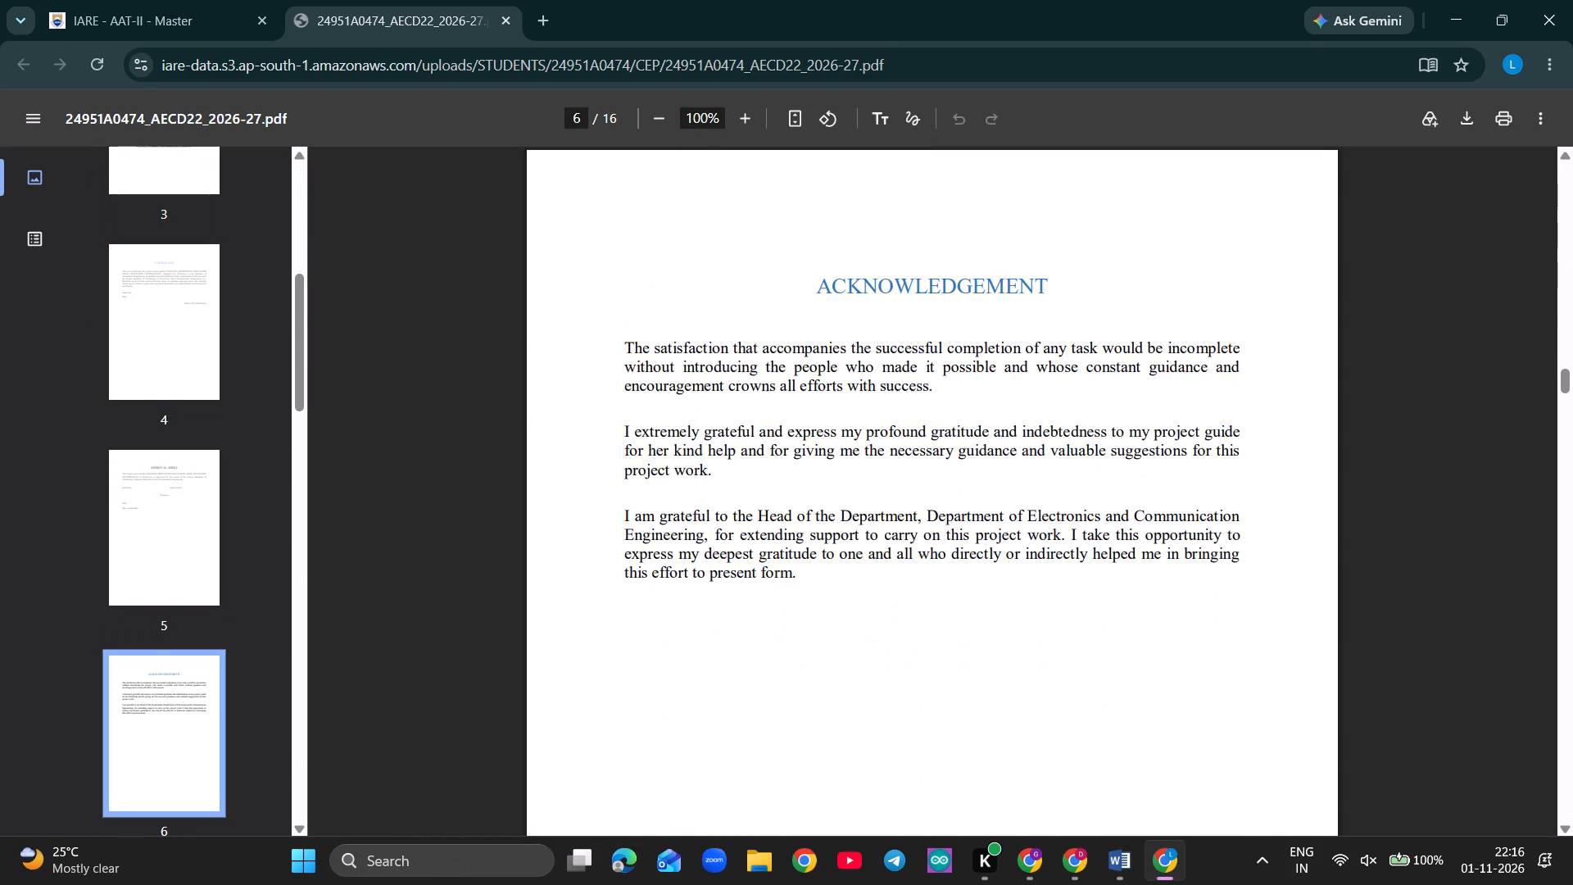
key(ctrl+w)
Play entry 4's presentation video "highspeed aat .mp4", compare its title slide with the marks list, and close it.
click(1253, 486)
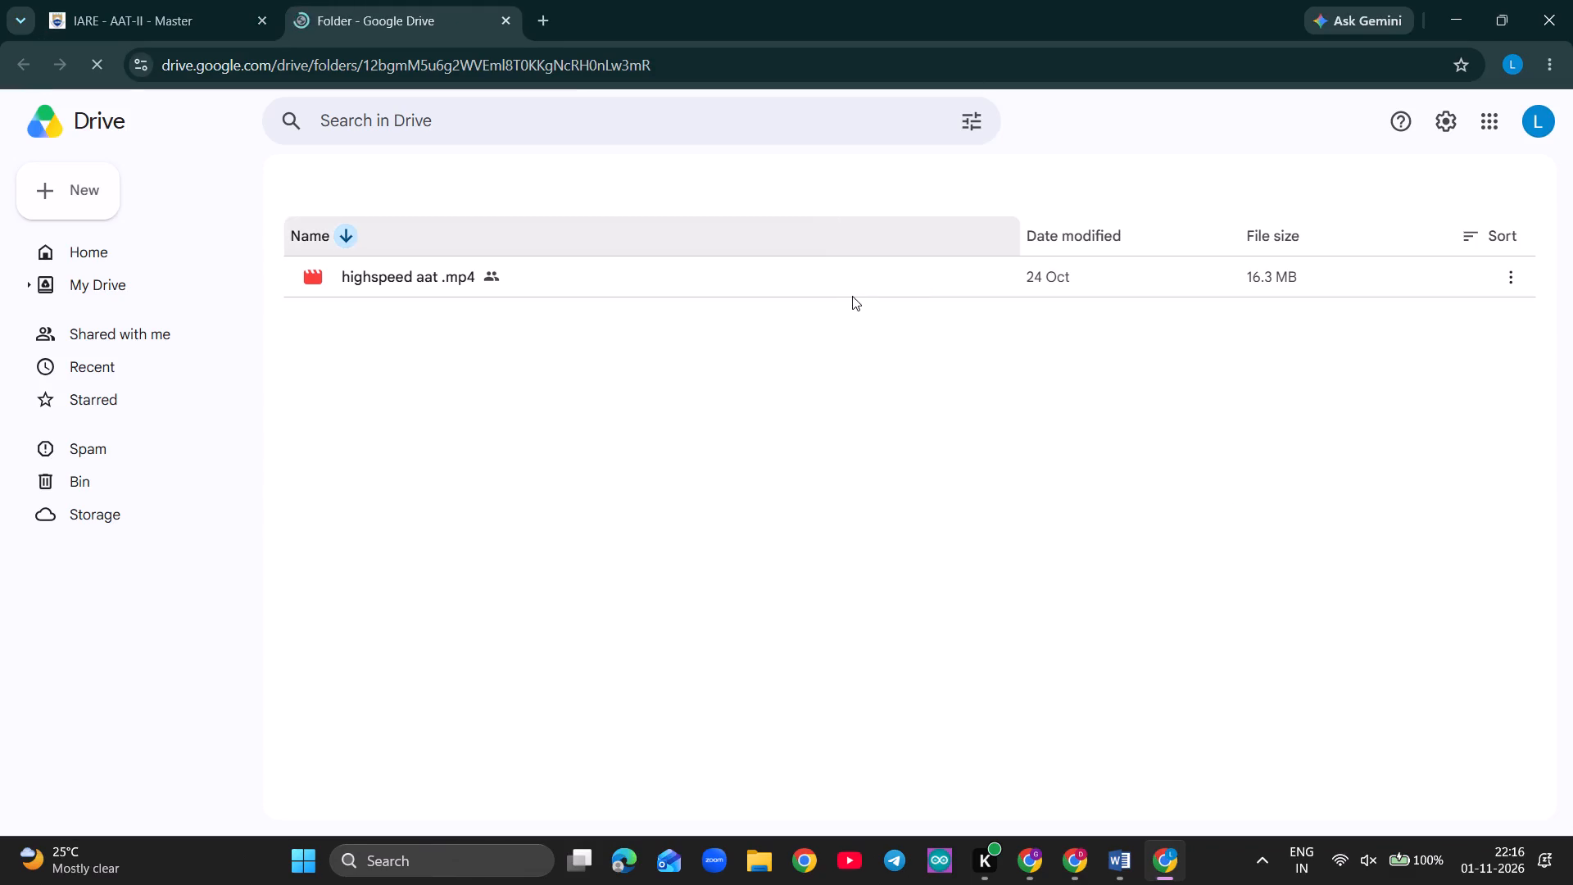
double_click(852, 296)
click(857, 339)
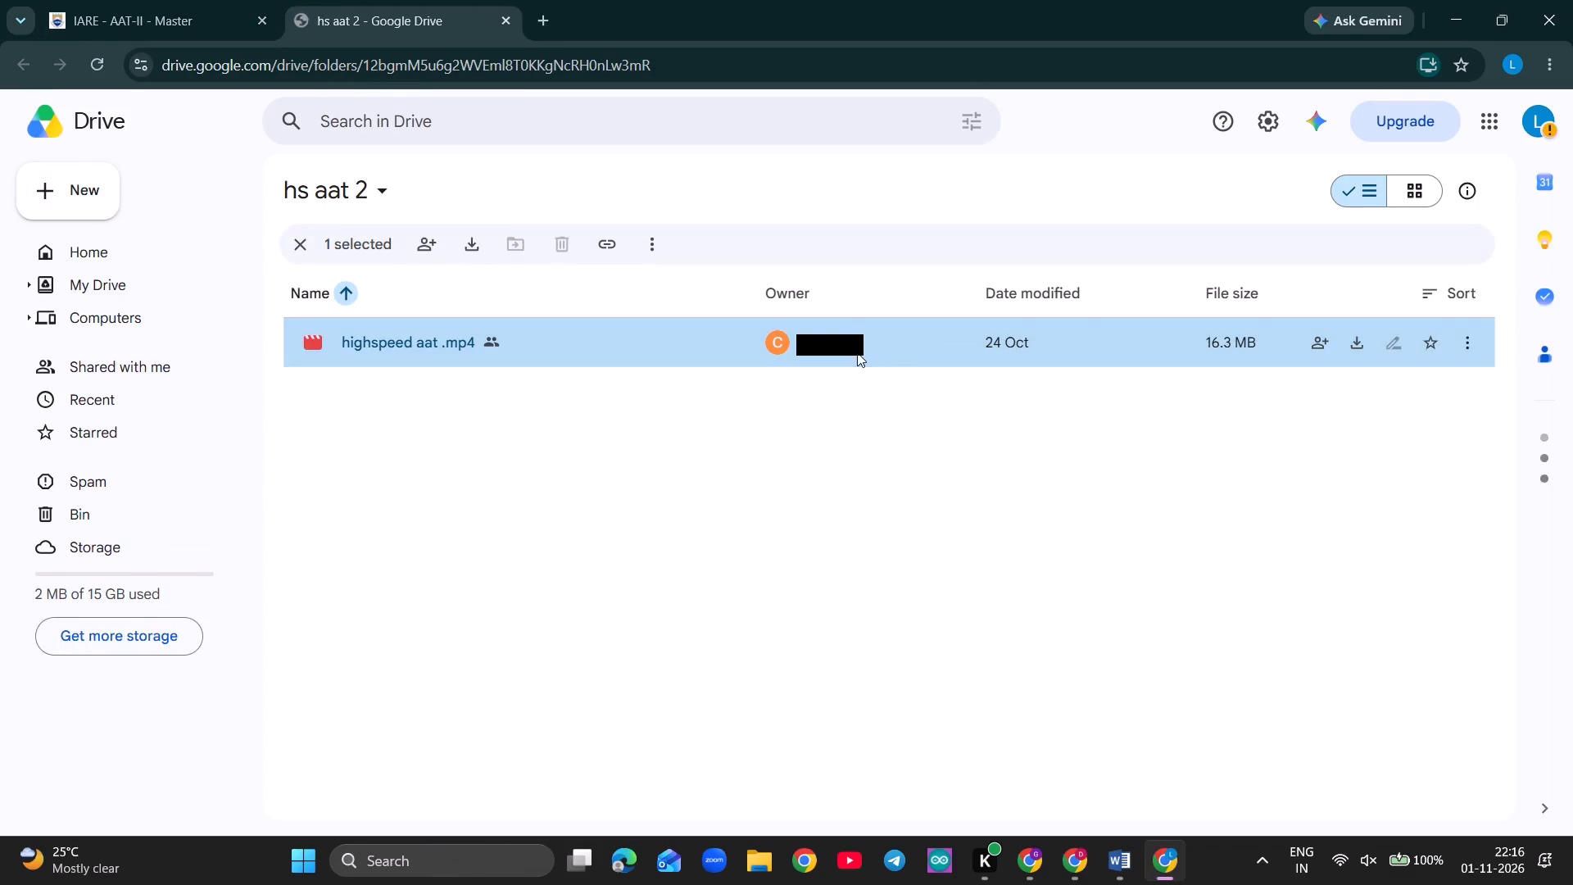
double_click(894, 356)
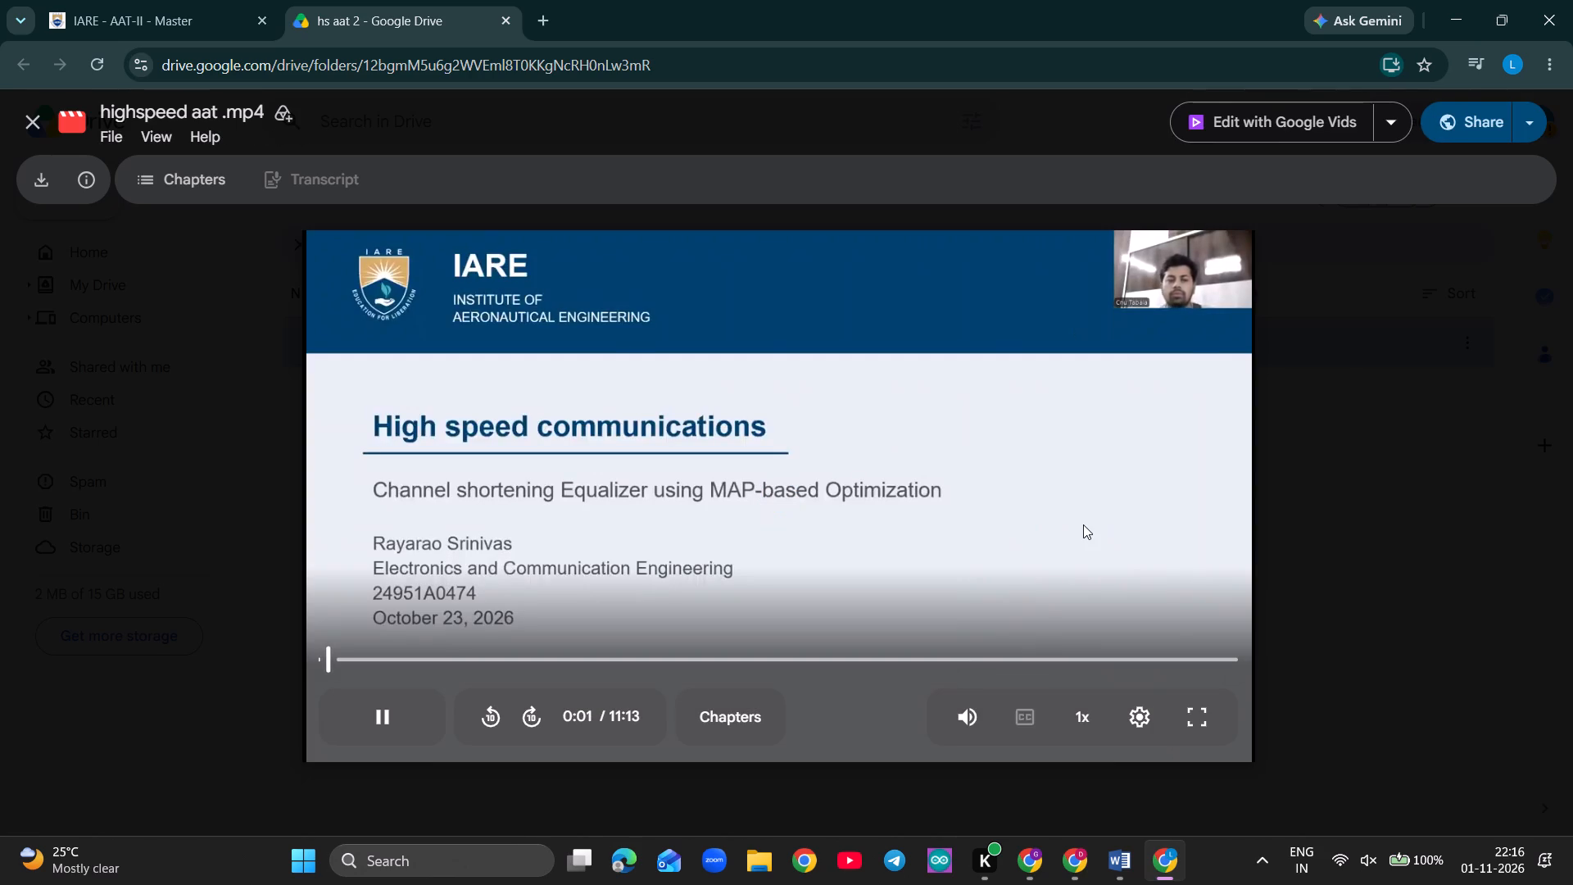
key(ctrl+Tab)
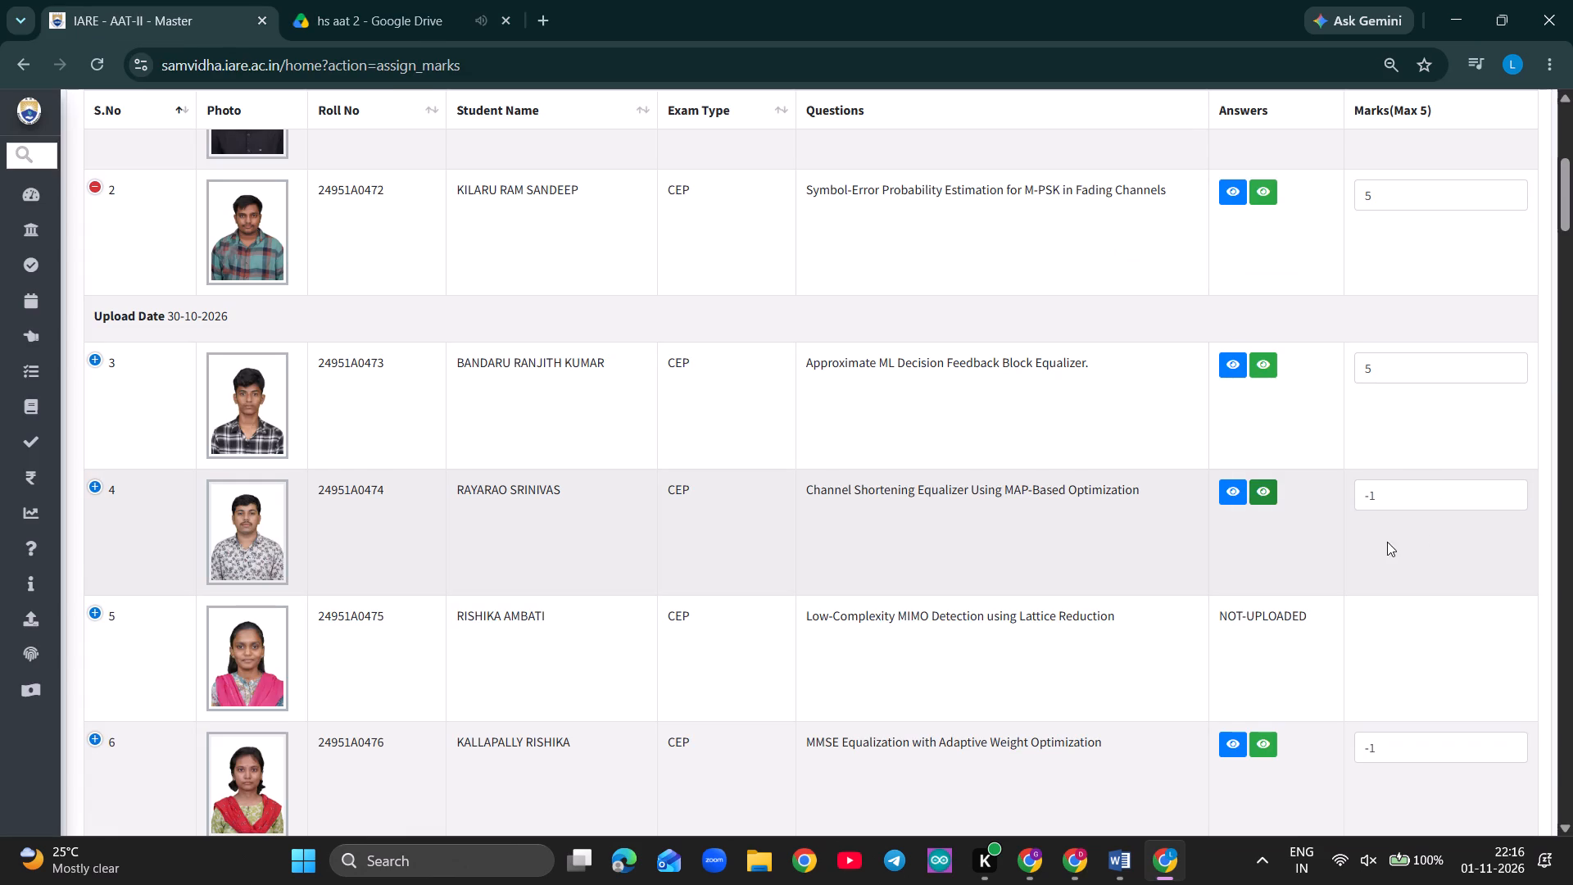
key(ctrl+Tab)
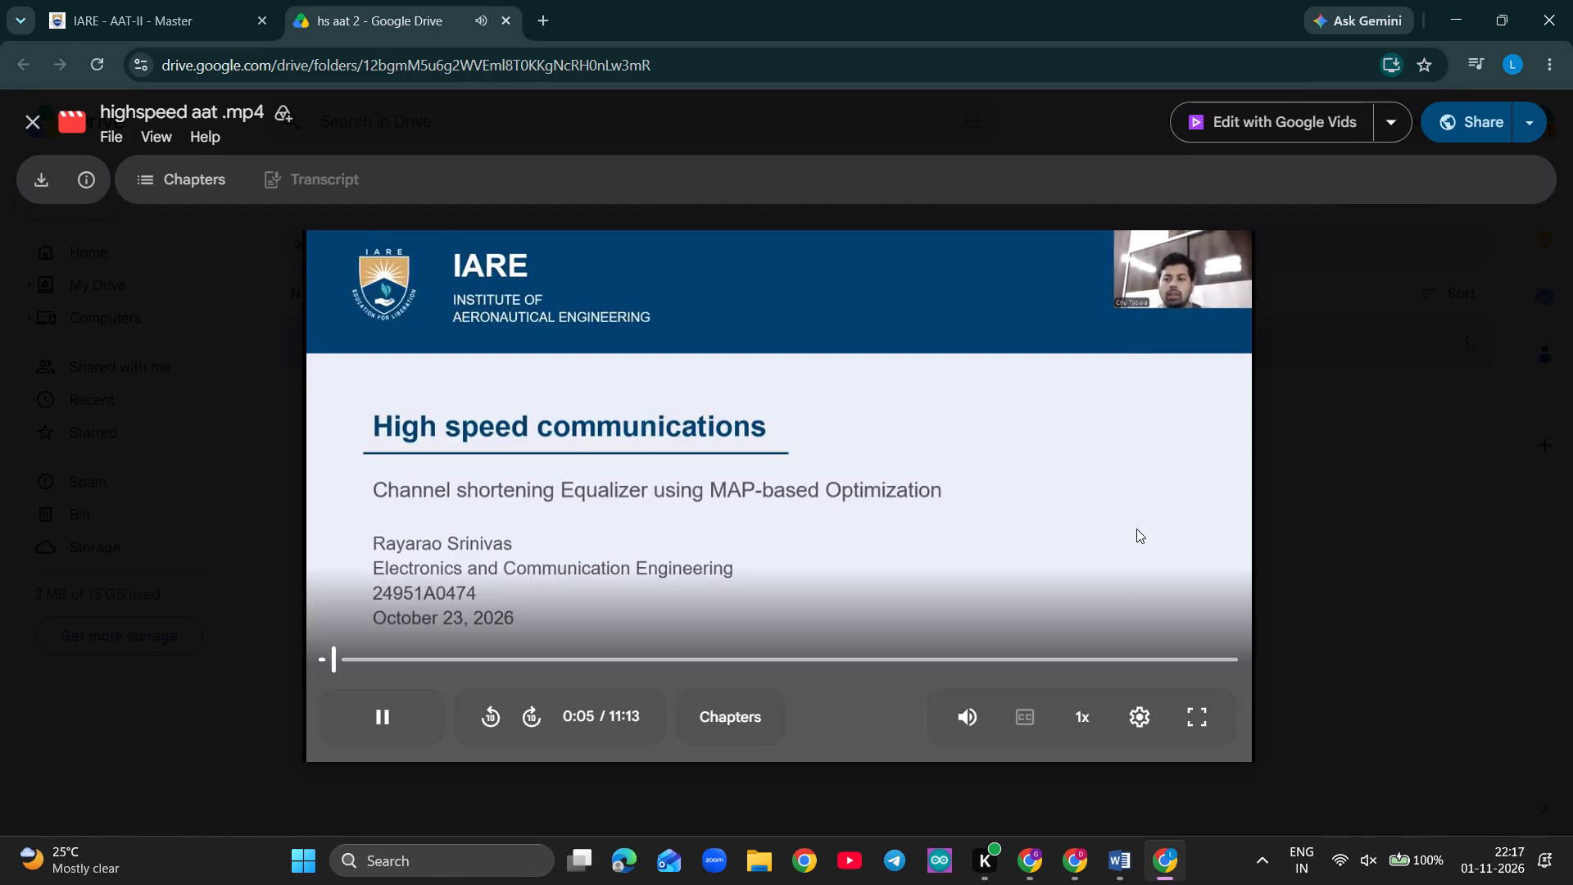
key(ctrl+w)
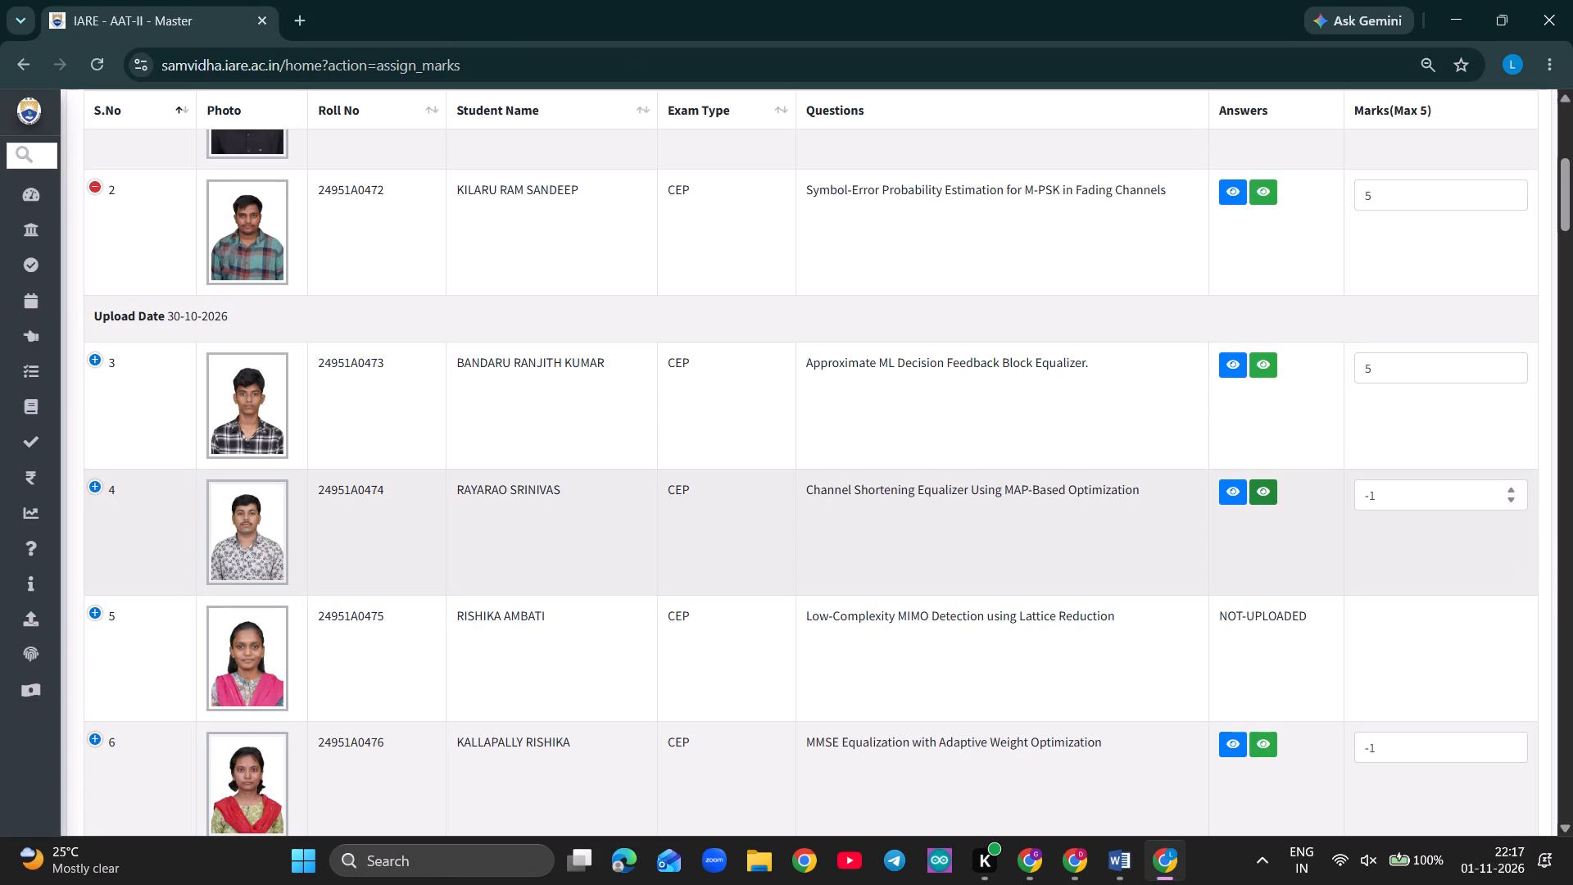
Set the marks of entry 4, "Channel Shortening Equalizer Using MAP-Based Optimization", to 5.
click(1403, 487)
scroll(1403, 487, up, 6)
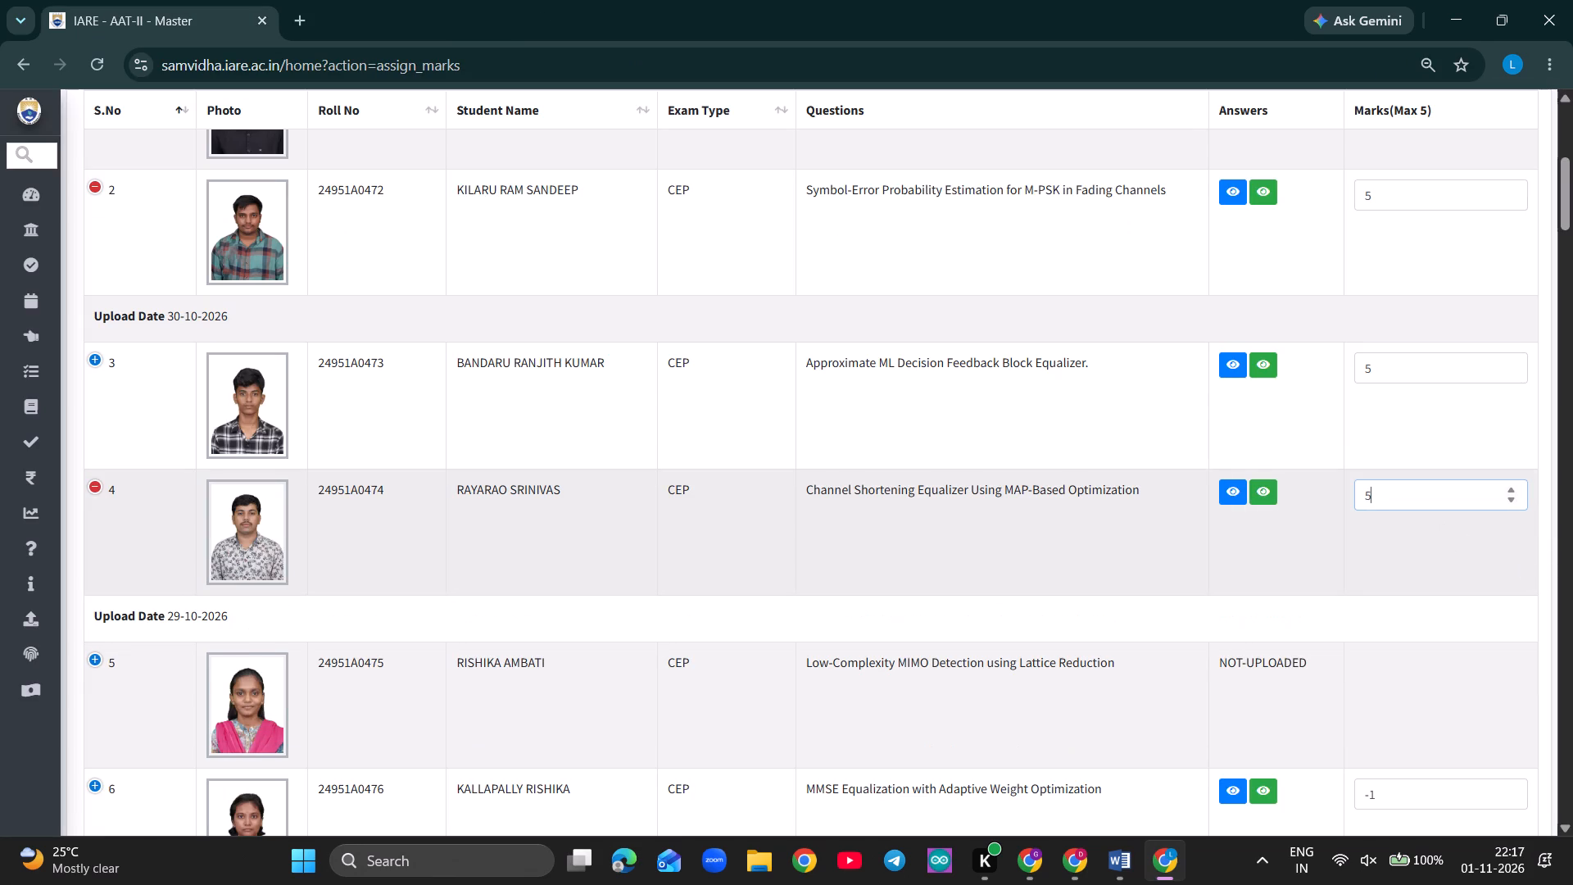
click(1395, 569)
Open the report for entry 6, "MMSE Equalization with Adaptive Weight Optimization", page through its self-assessment form, declaration and following pages, and close it.
scroll(1092, 618, down, 3)
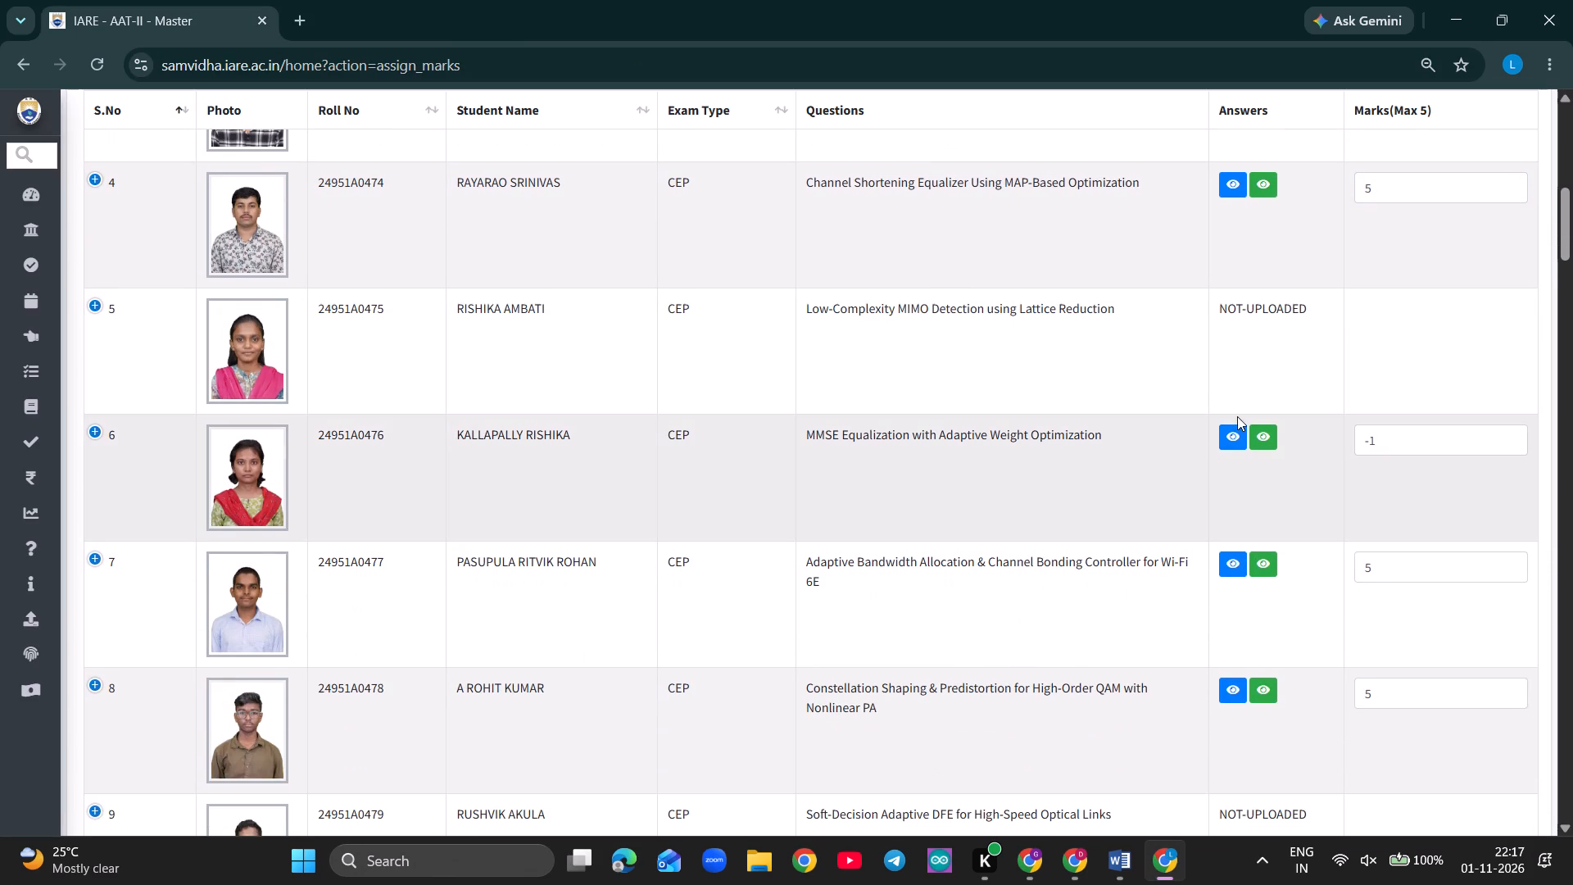
click(1237, 431)
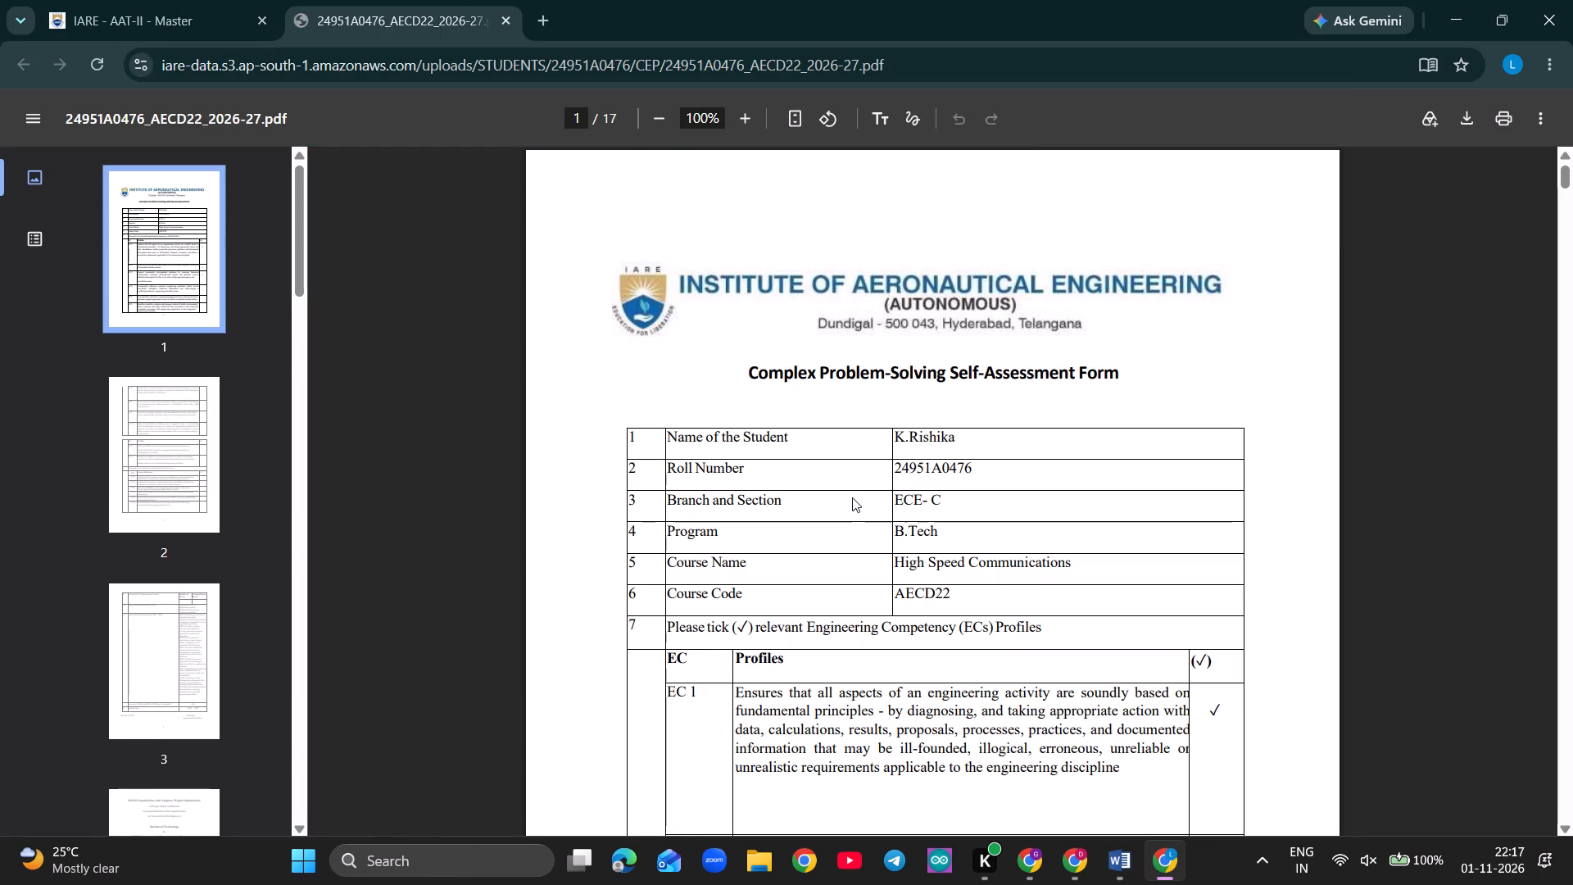
key(Right)
key(Right)
key(Right)
key(Right)
key(Right)
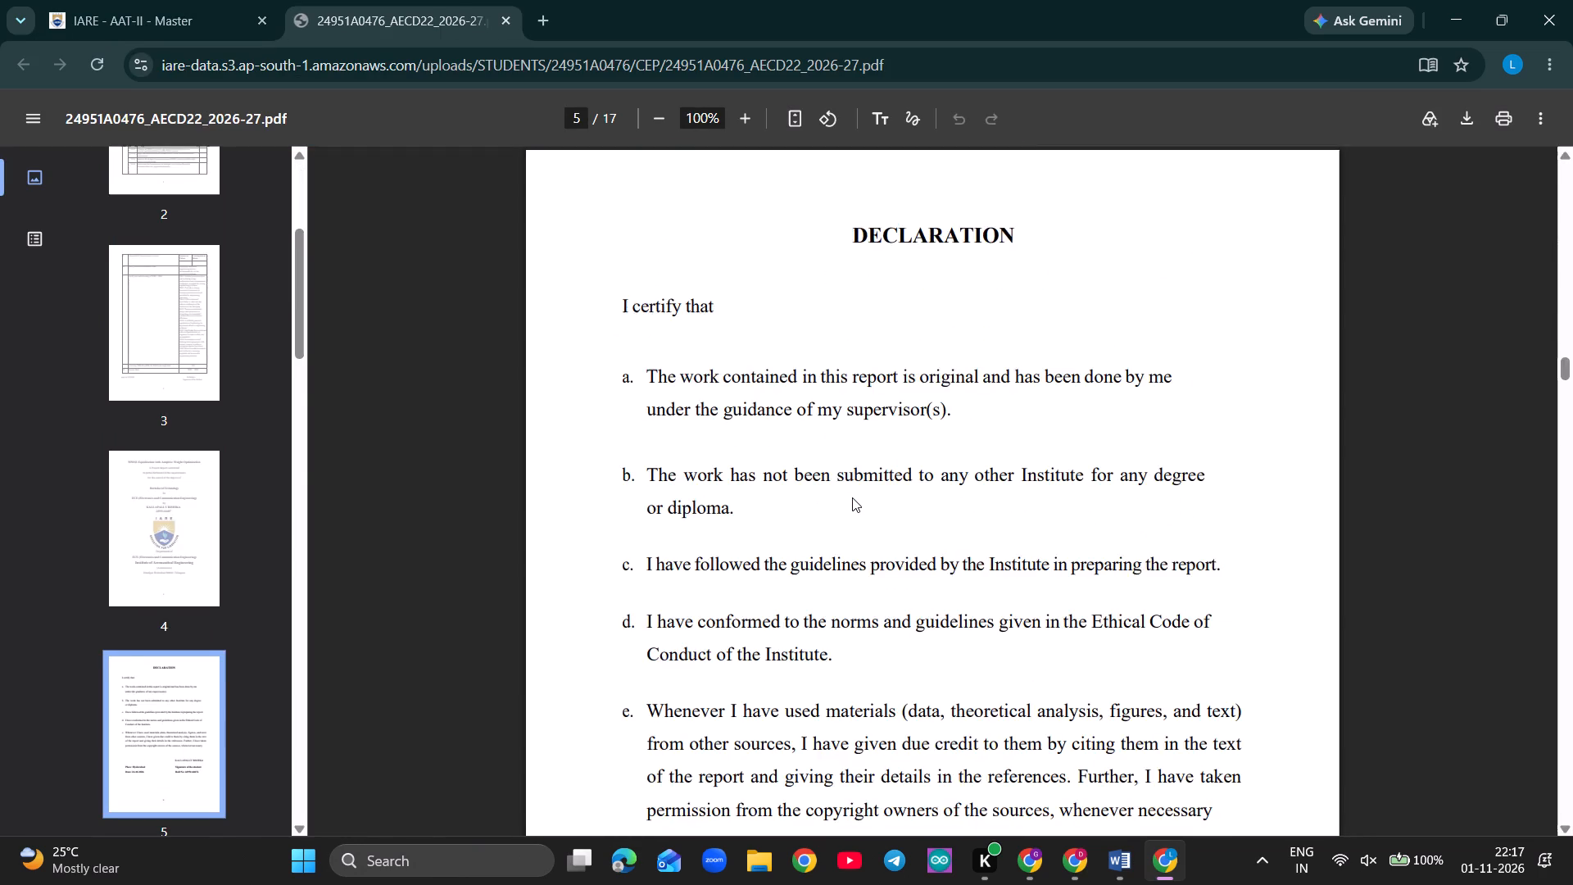
key(Right)
key(Right)
key(Right)
key(Right)
key(Right)
key(ctrl+w)
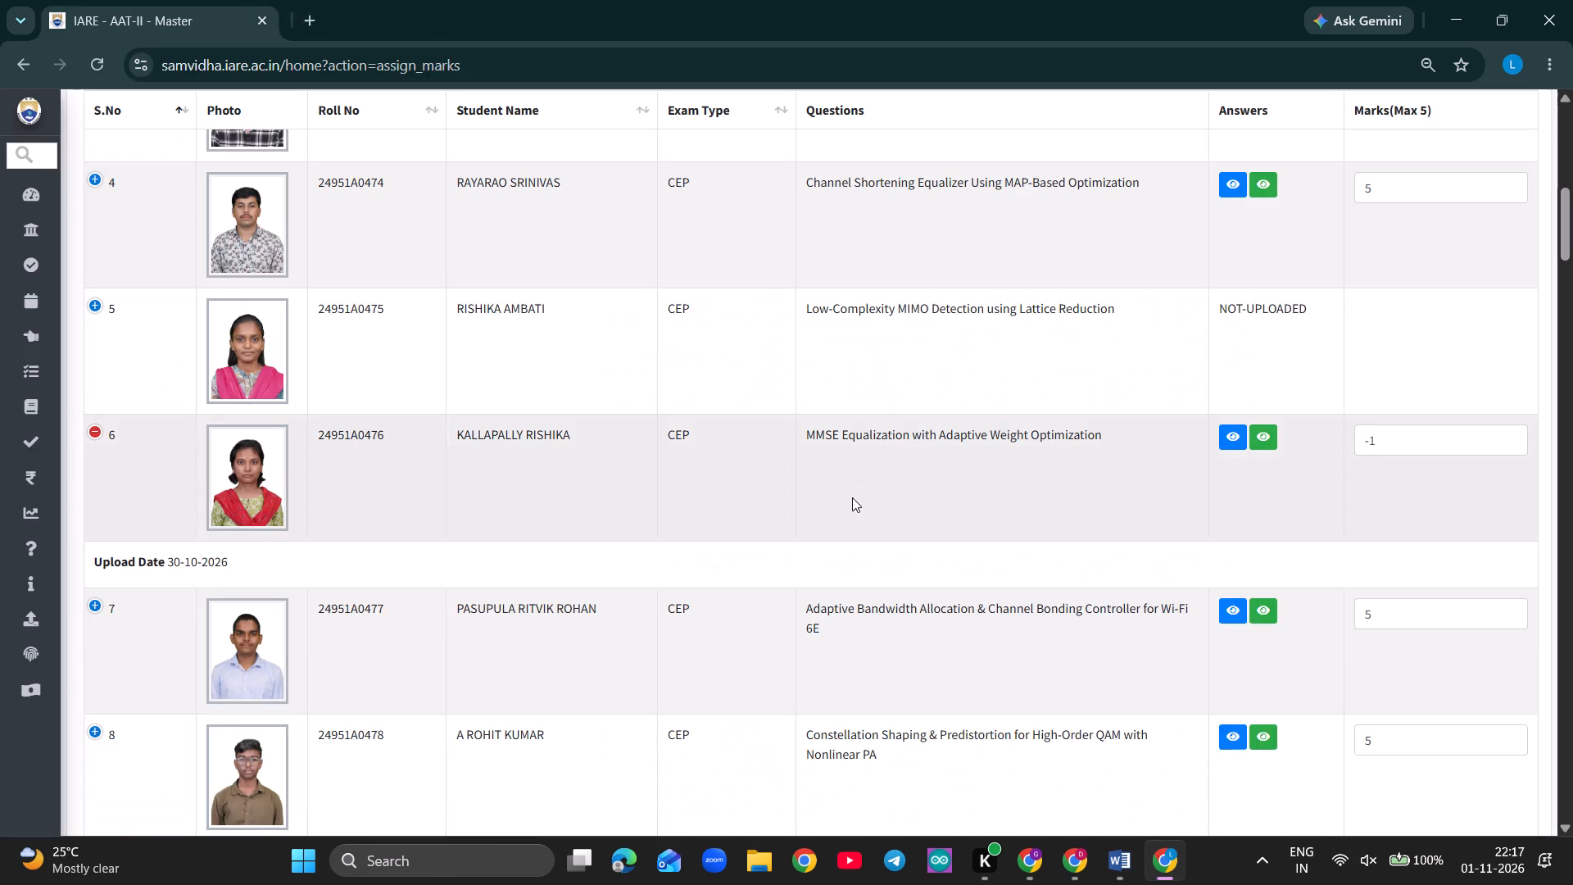
Play entry 6's presentation video "hsc.mp4", check its title slide, and close it.
click(1262, 432)
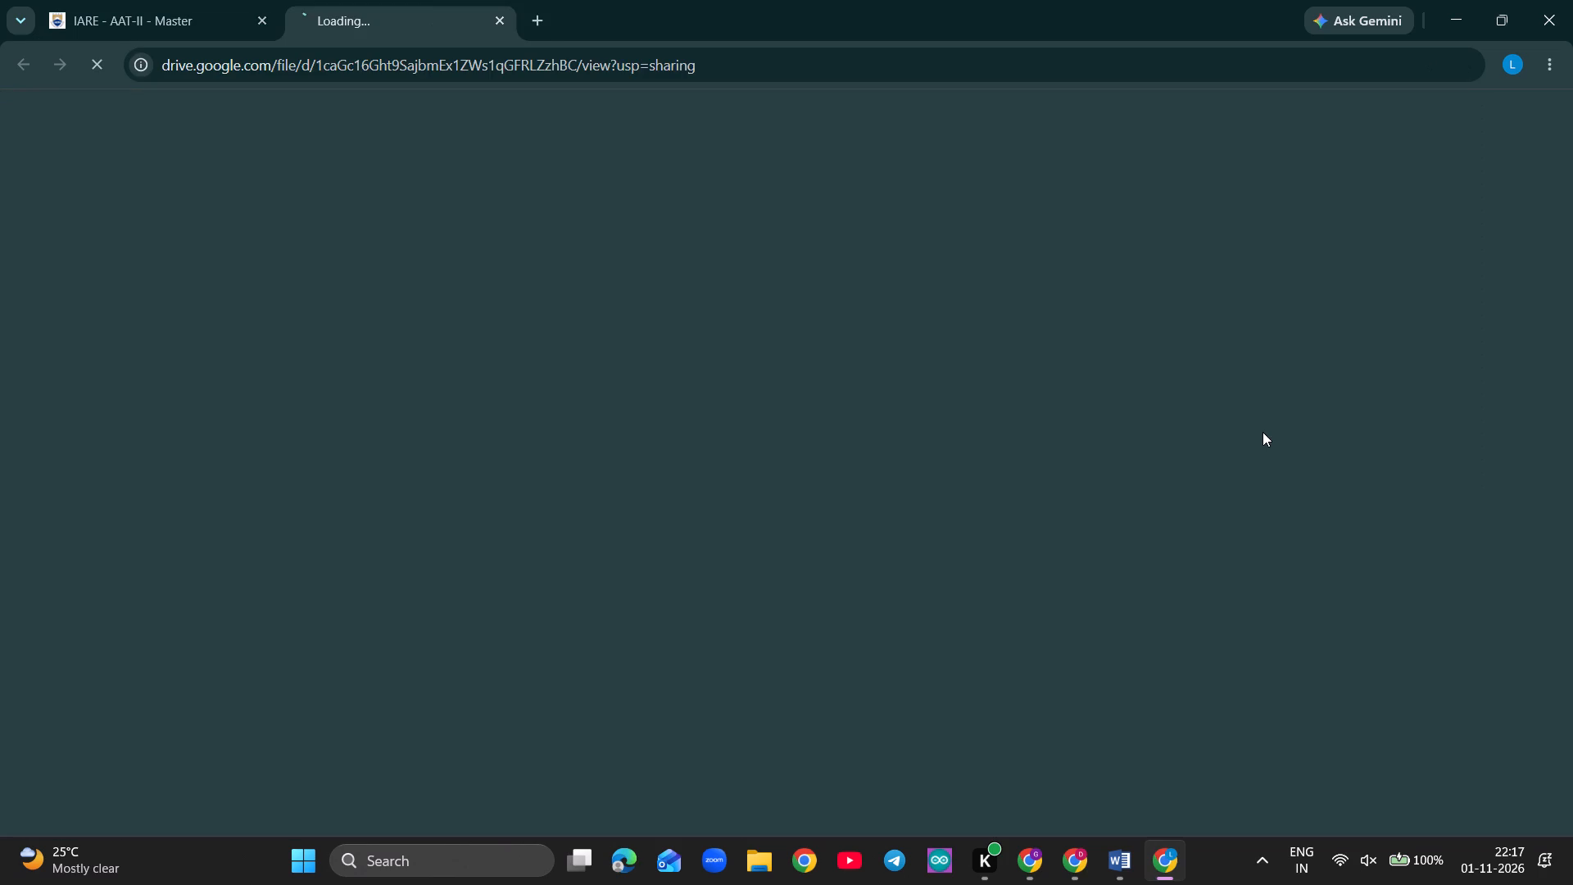
click(122, 26)
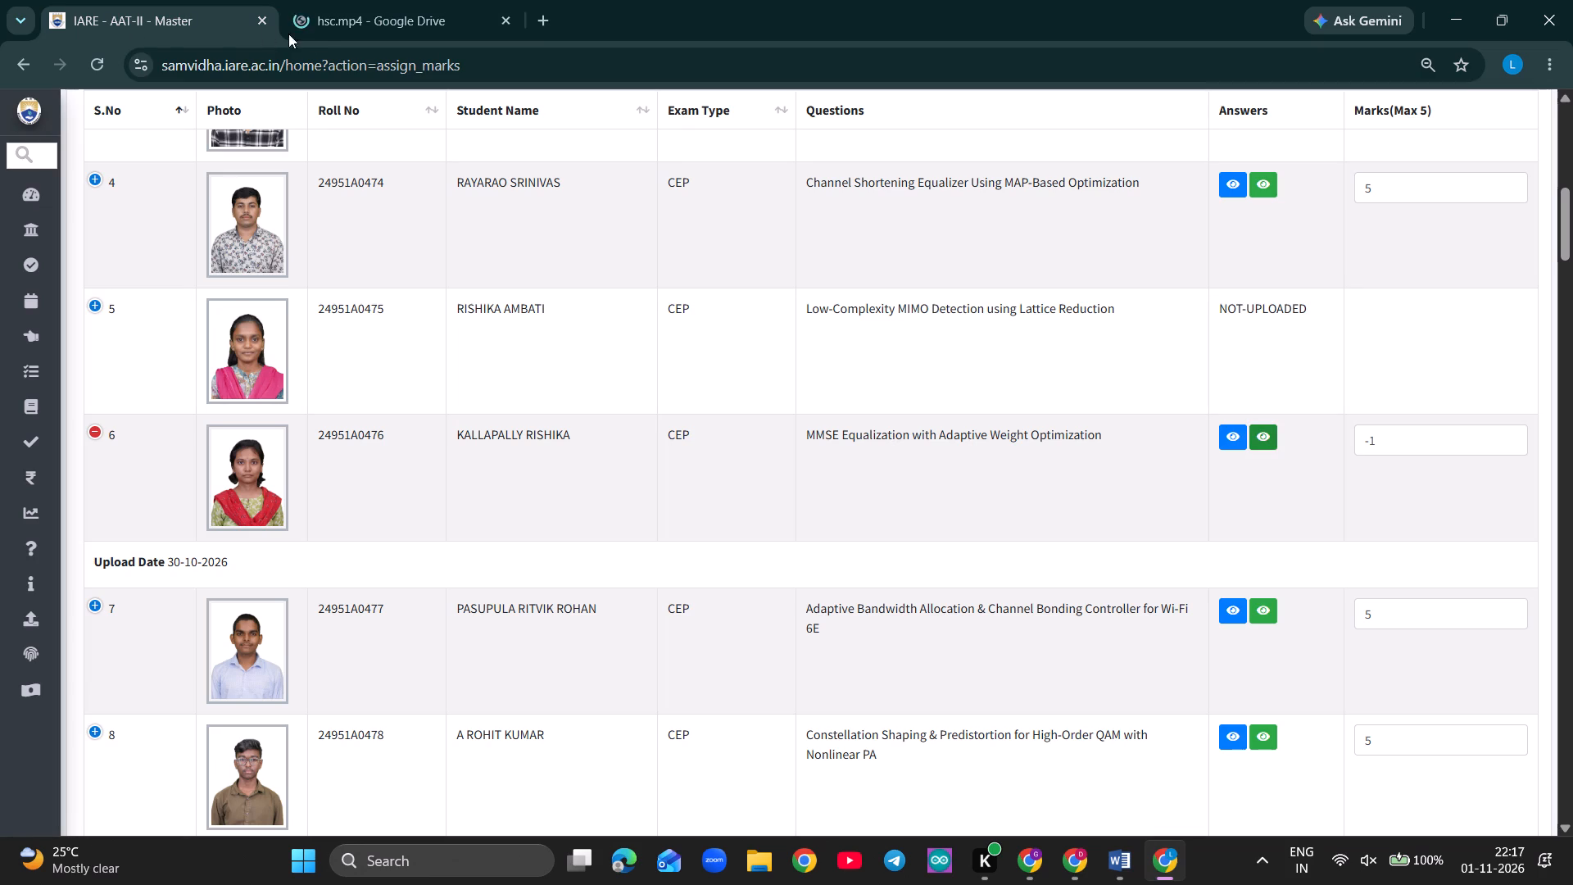
click(357, 20)
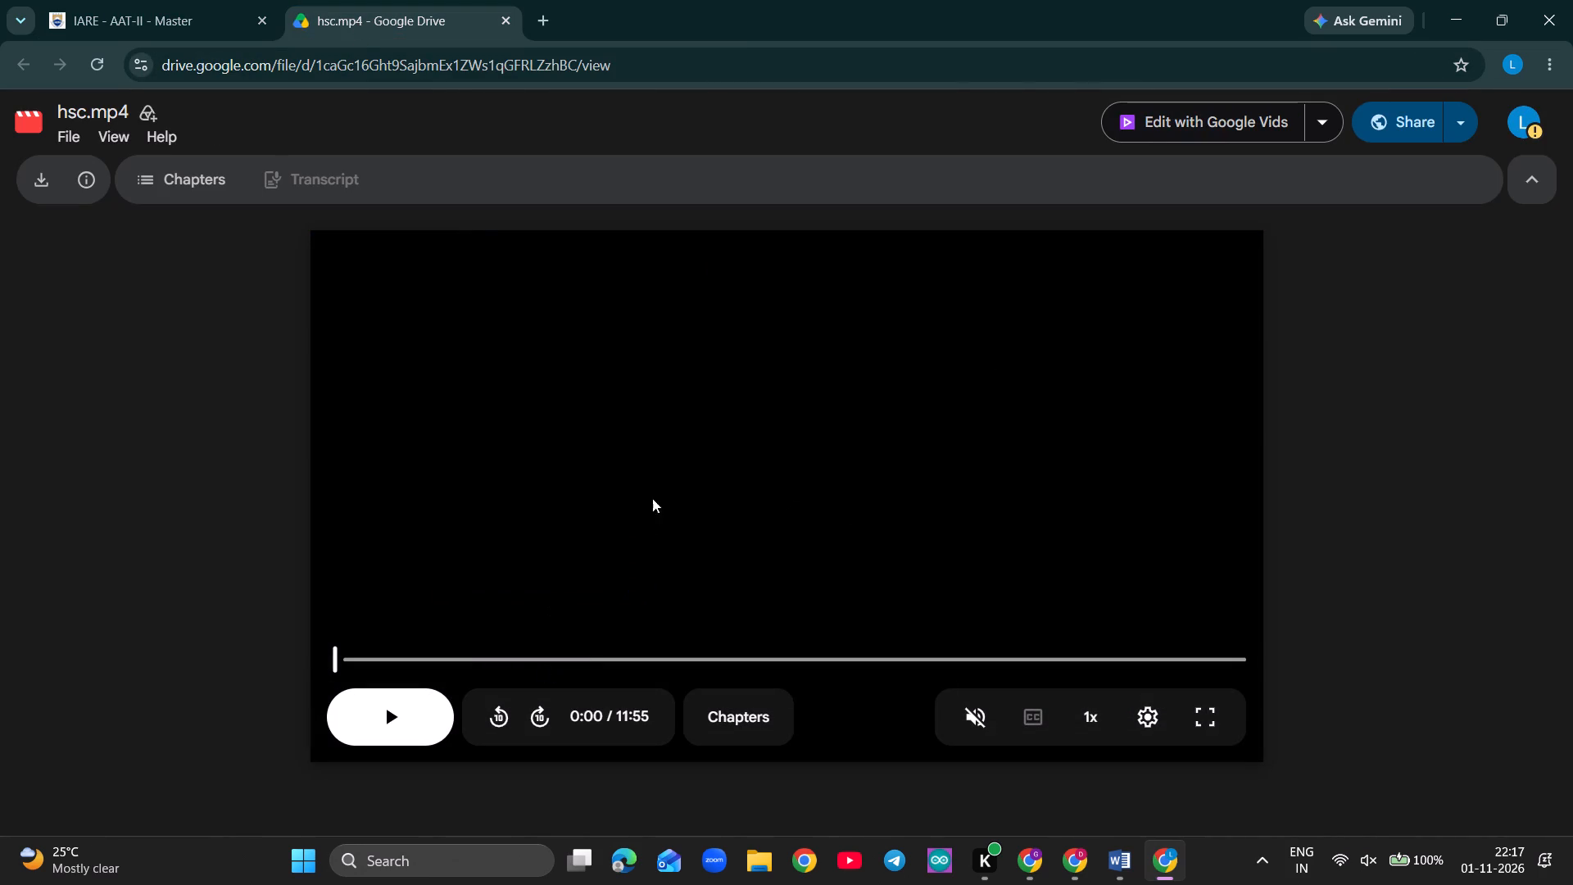
click(655, 488)
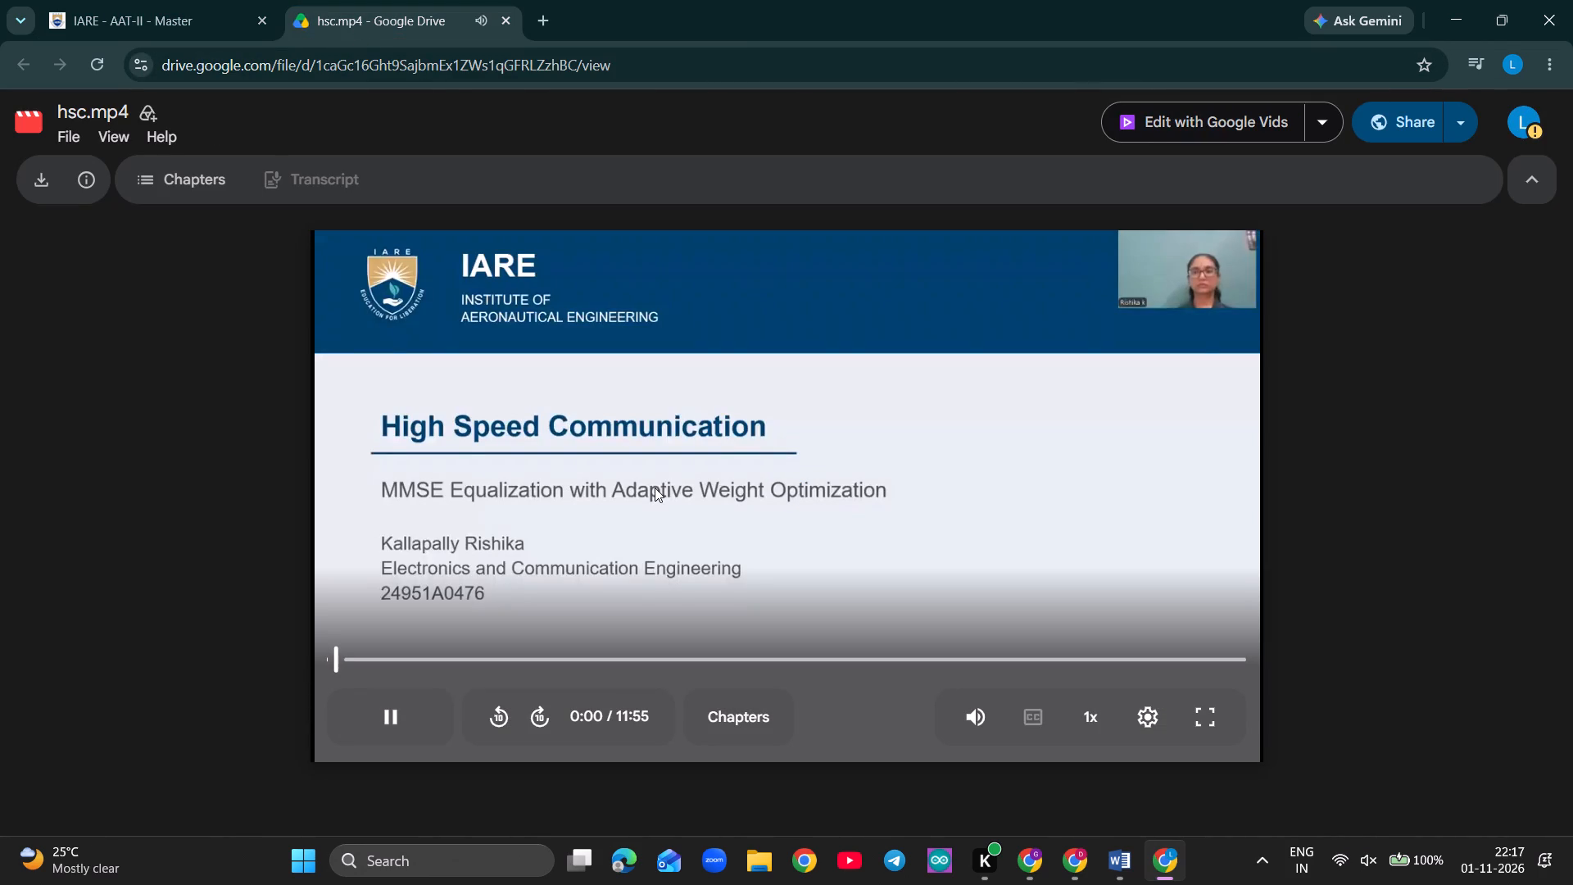
key(ctrl+w)
Set the marks of entry 6, "MMSE Equalization with Adaptive Weight Optimization", to 5.
click(1430, 438)
scroll(1430, 438, up, 1)
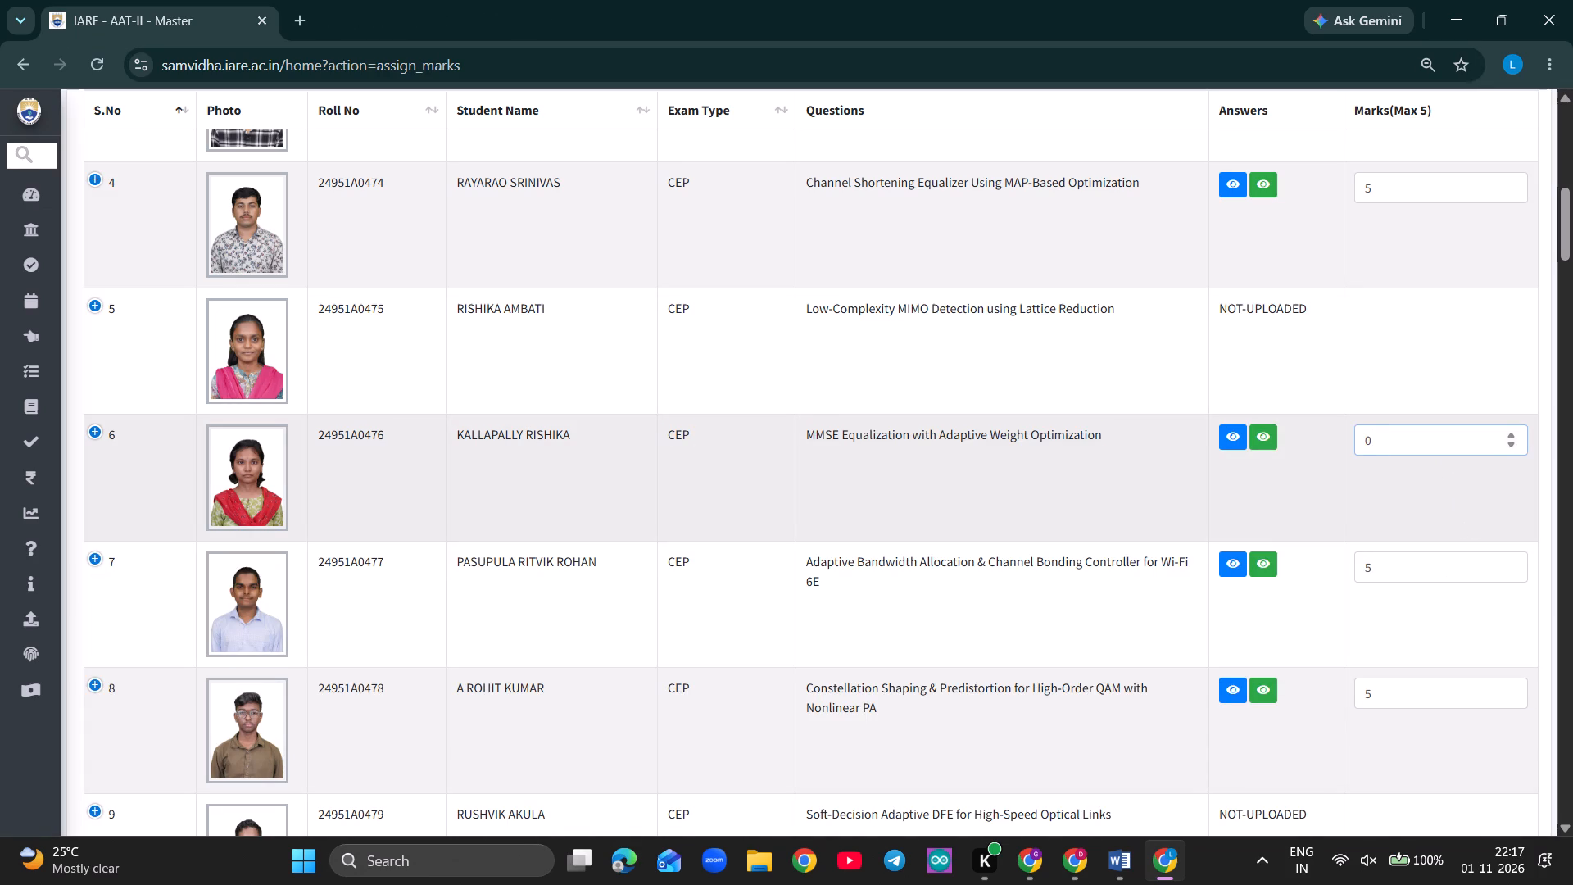
scroll(1430, 438, up, 5)
click(1291, 515)
Open the report for entry 11, "FPGA-Based Orthogonal PAM (OPAM) Implementation", review it from the self-assessment form through the conclusions and references, and close it.
scroll(1291, 516, down, 4)
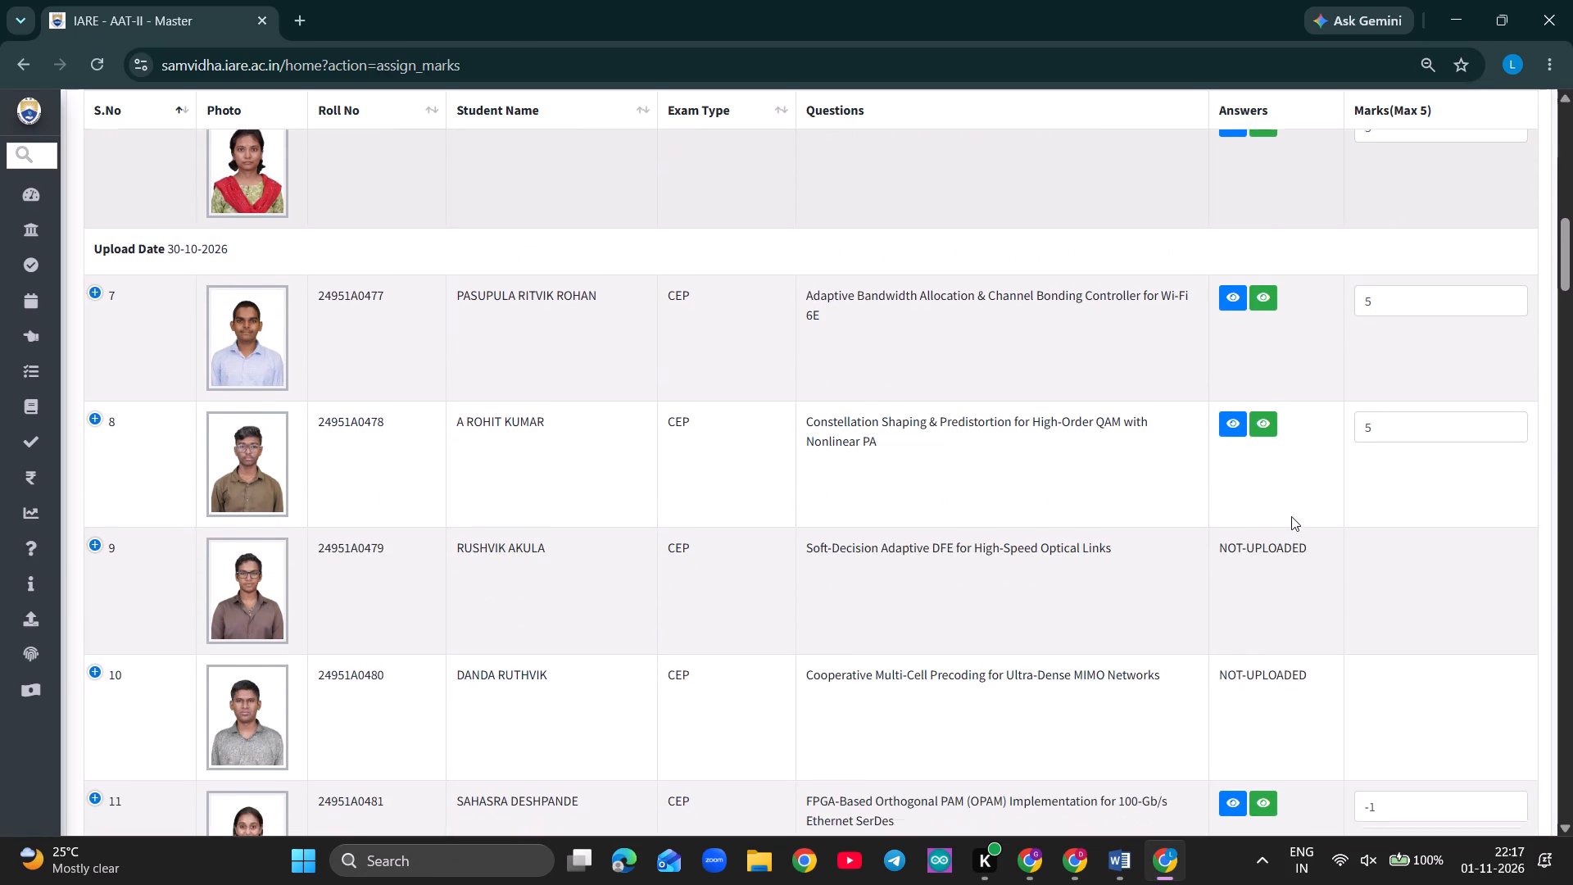
scroll(1291, 516, down, 2)
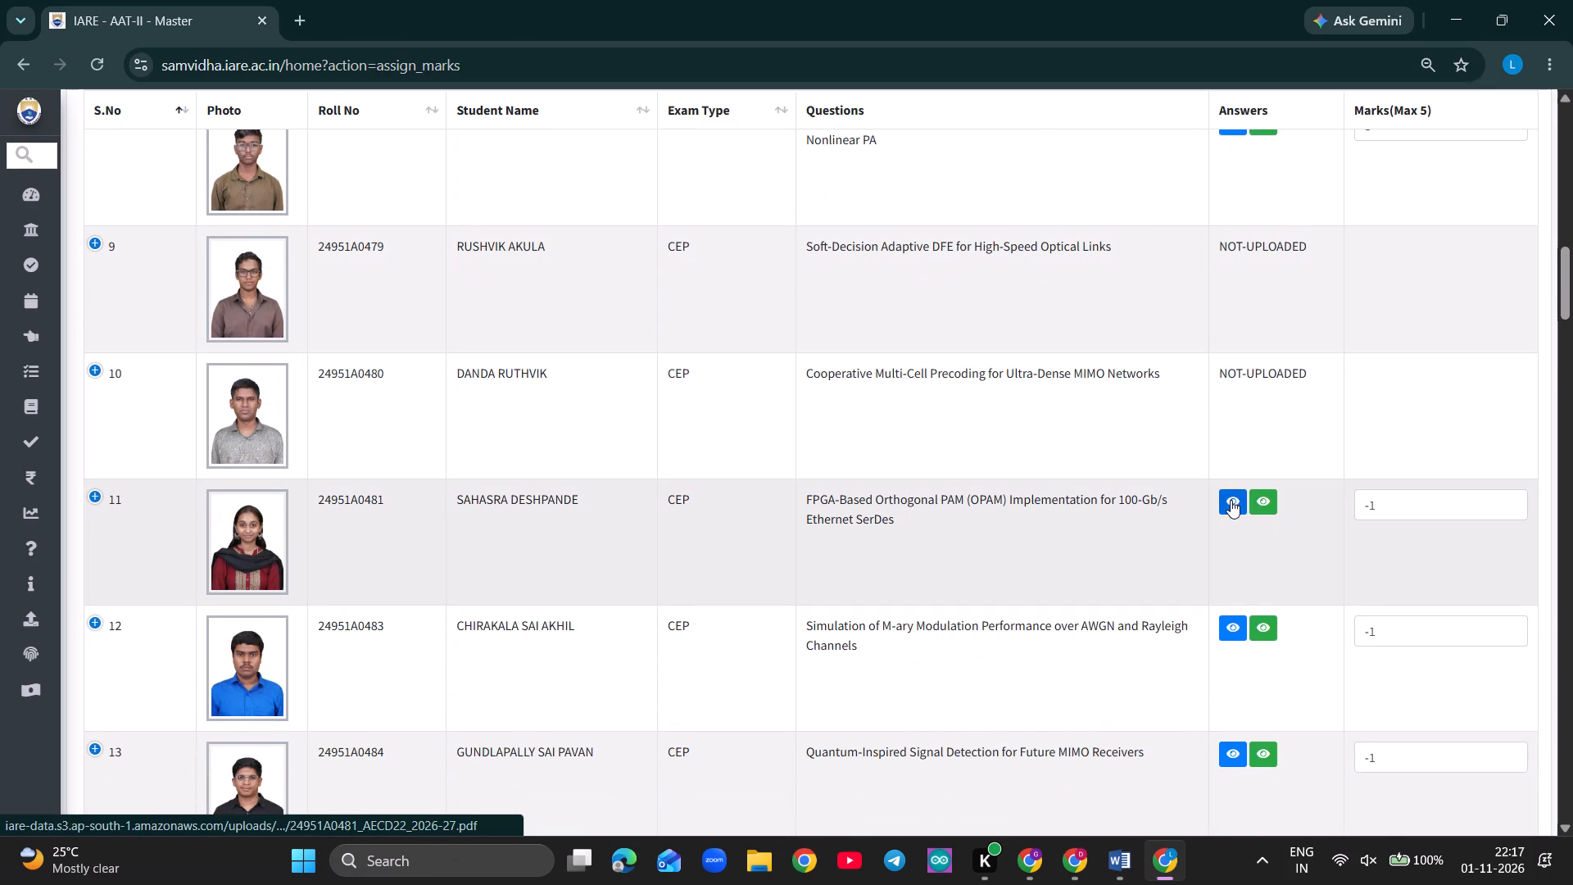
click(1231, 500)
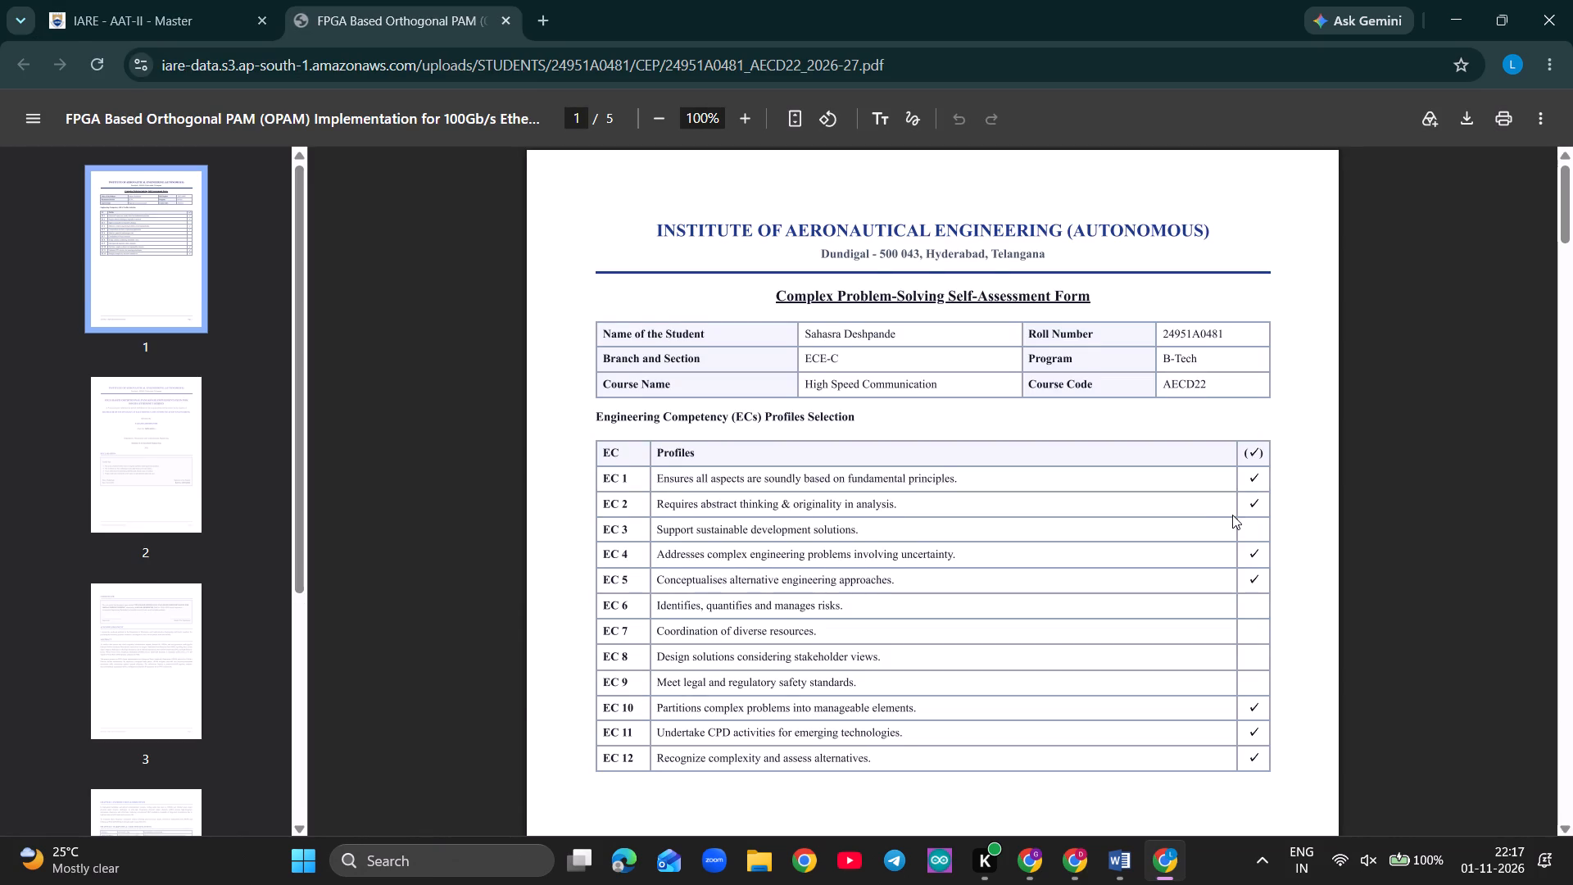
scroll(1232, 515, down, 12)
scroll(1232, 515, up, 2)
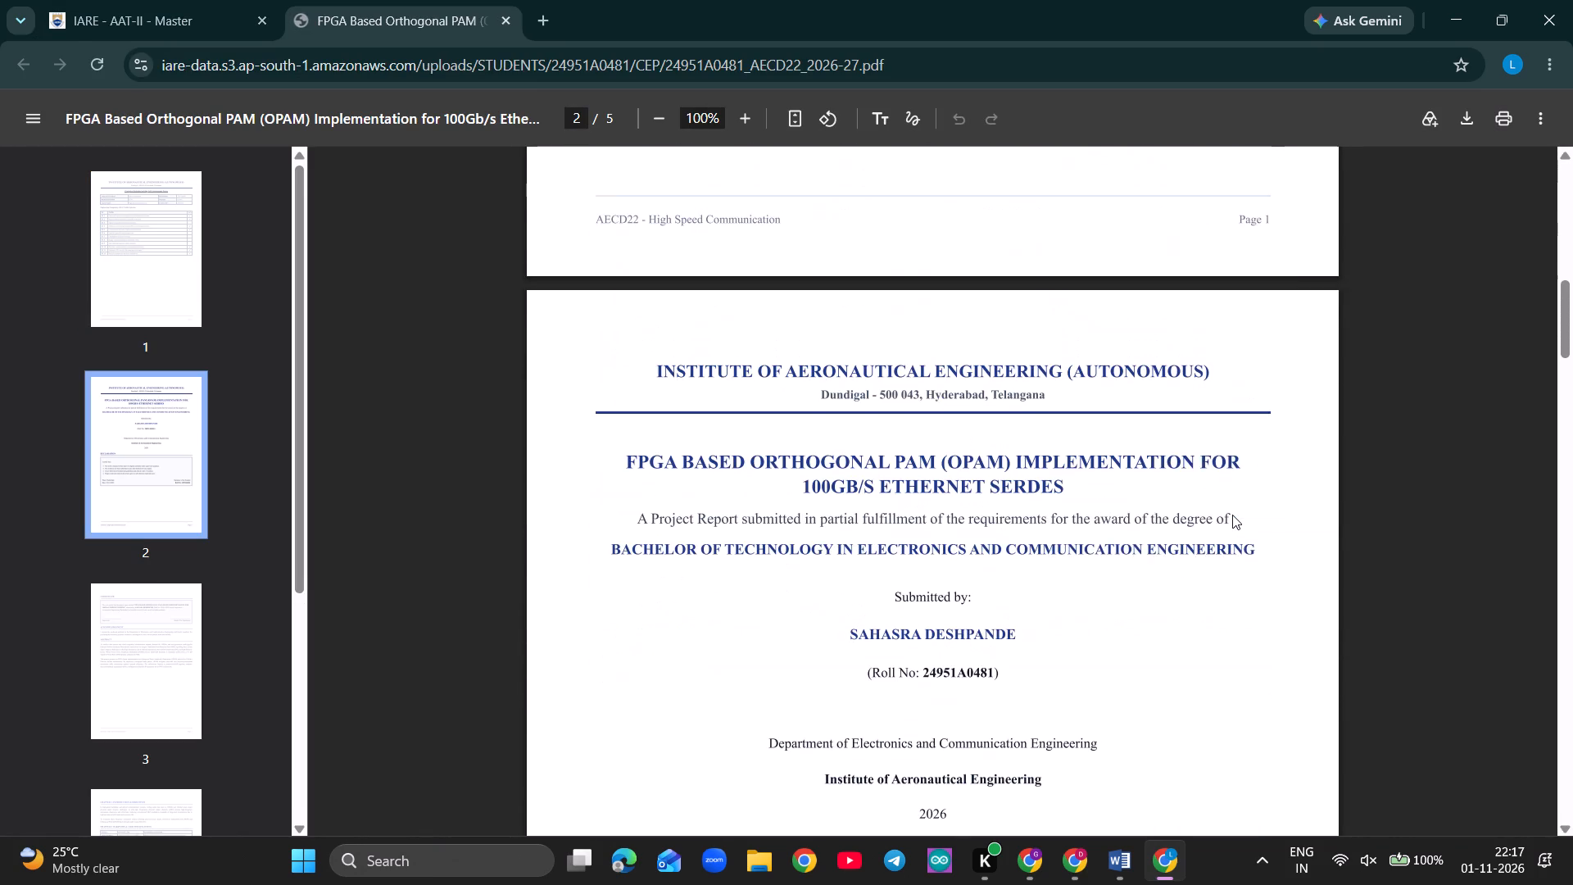
scroll(1232, 515, down, 9)
scroll(1232, 515, down, 20)
scroll(1232, 515, down, 8)
scroll(1232, 515, up, 5)
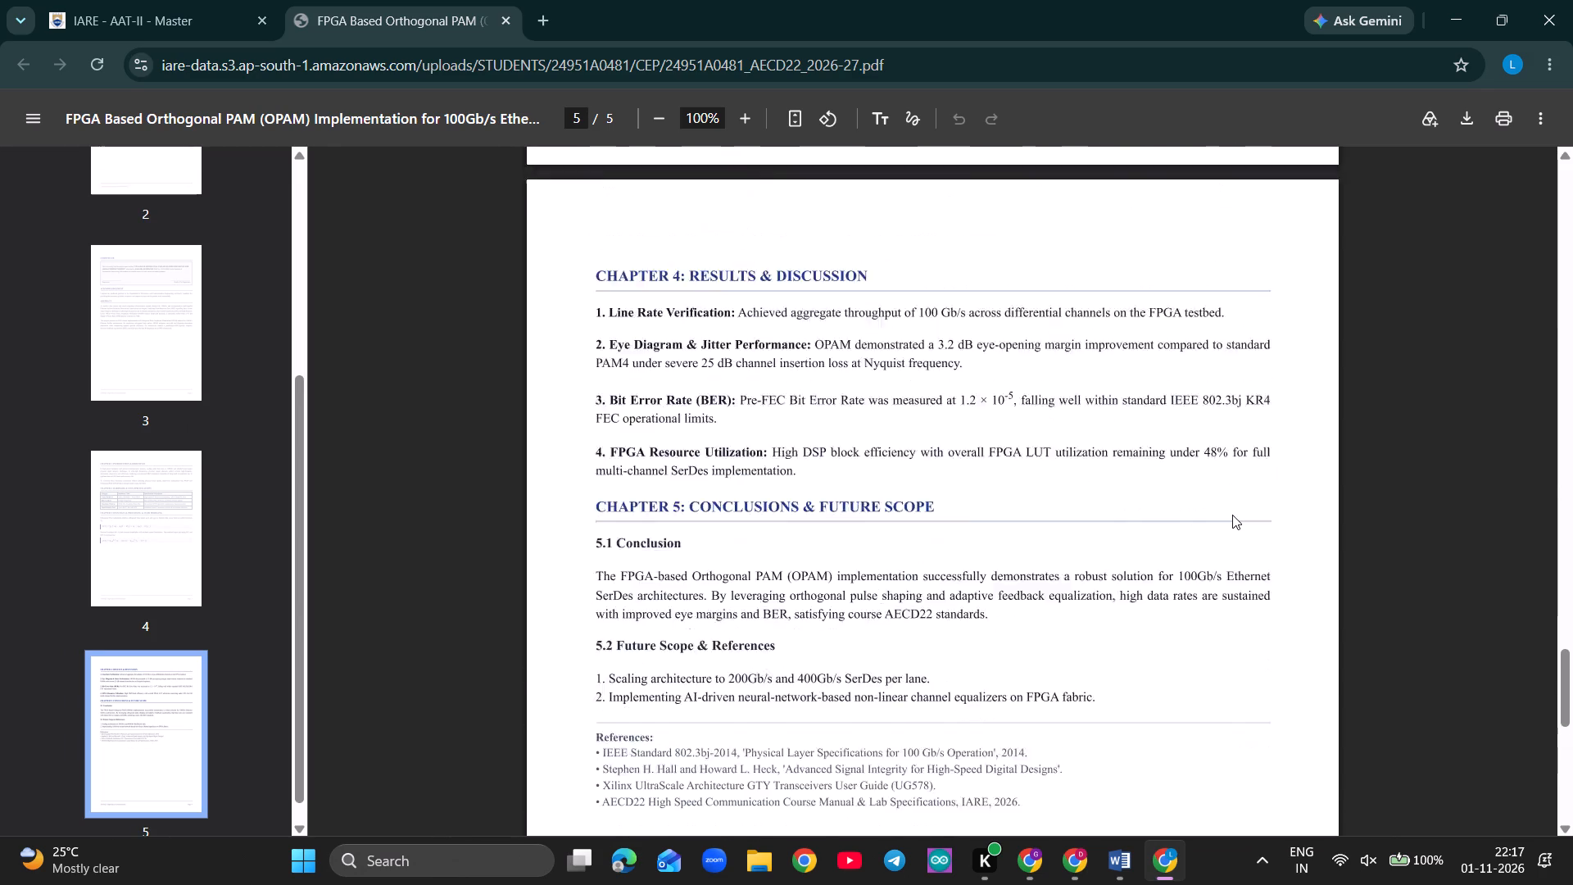
key(ctrl+w)
Play entry 11's screen-recording video from its Drive folder, skip ahead to about 5:46, and close it.
ctrl+drag(1232, 515, 1303, 515)
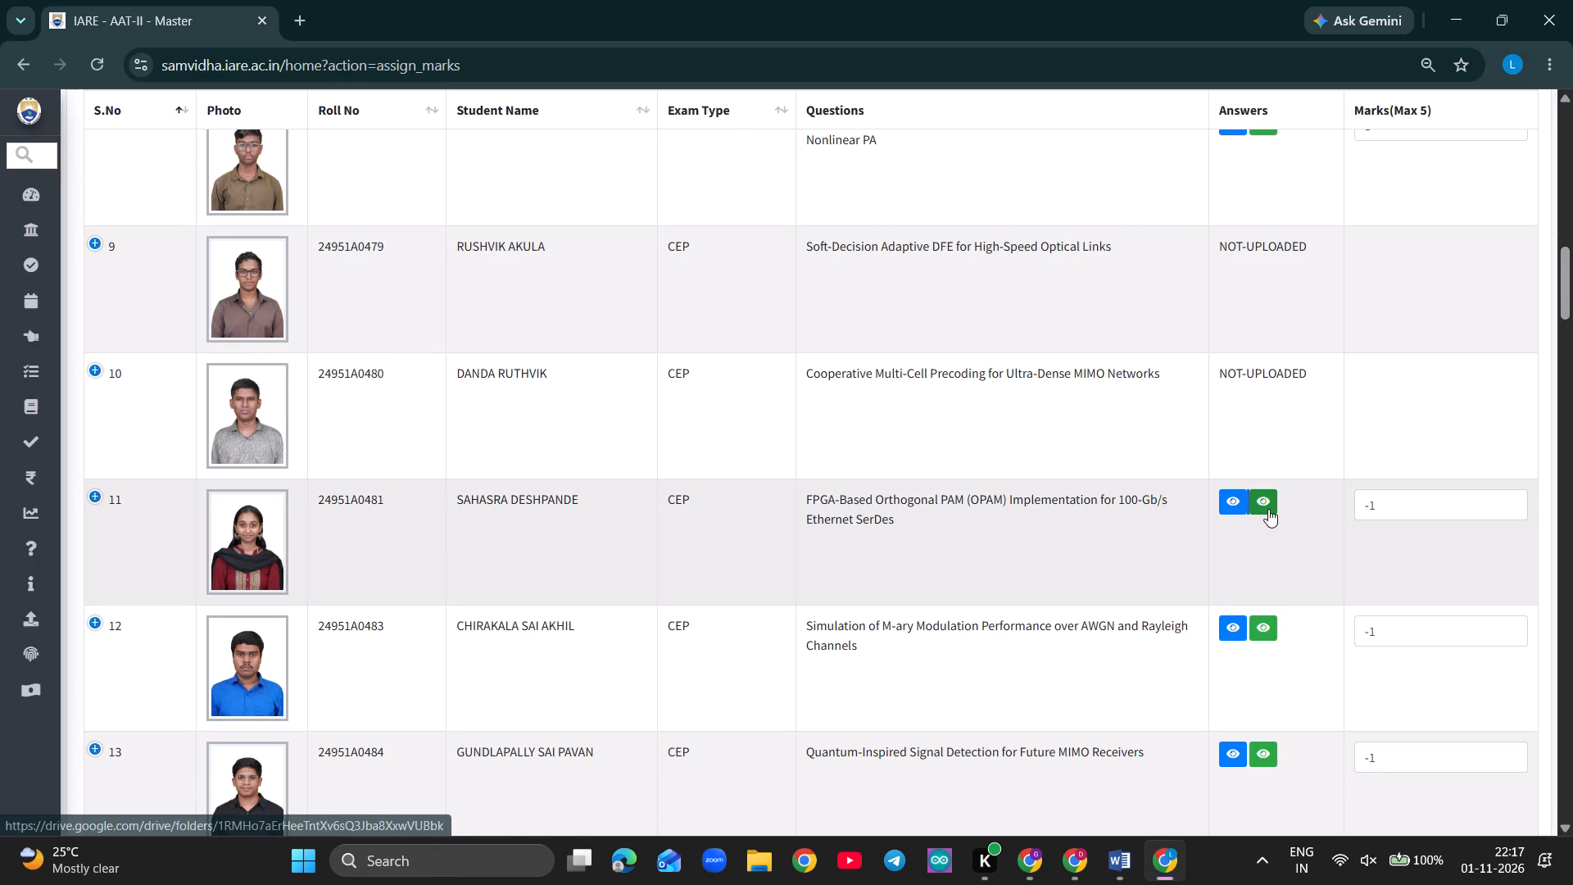
click(1268, 509)
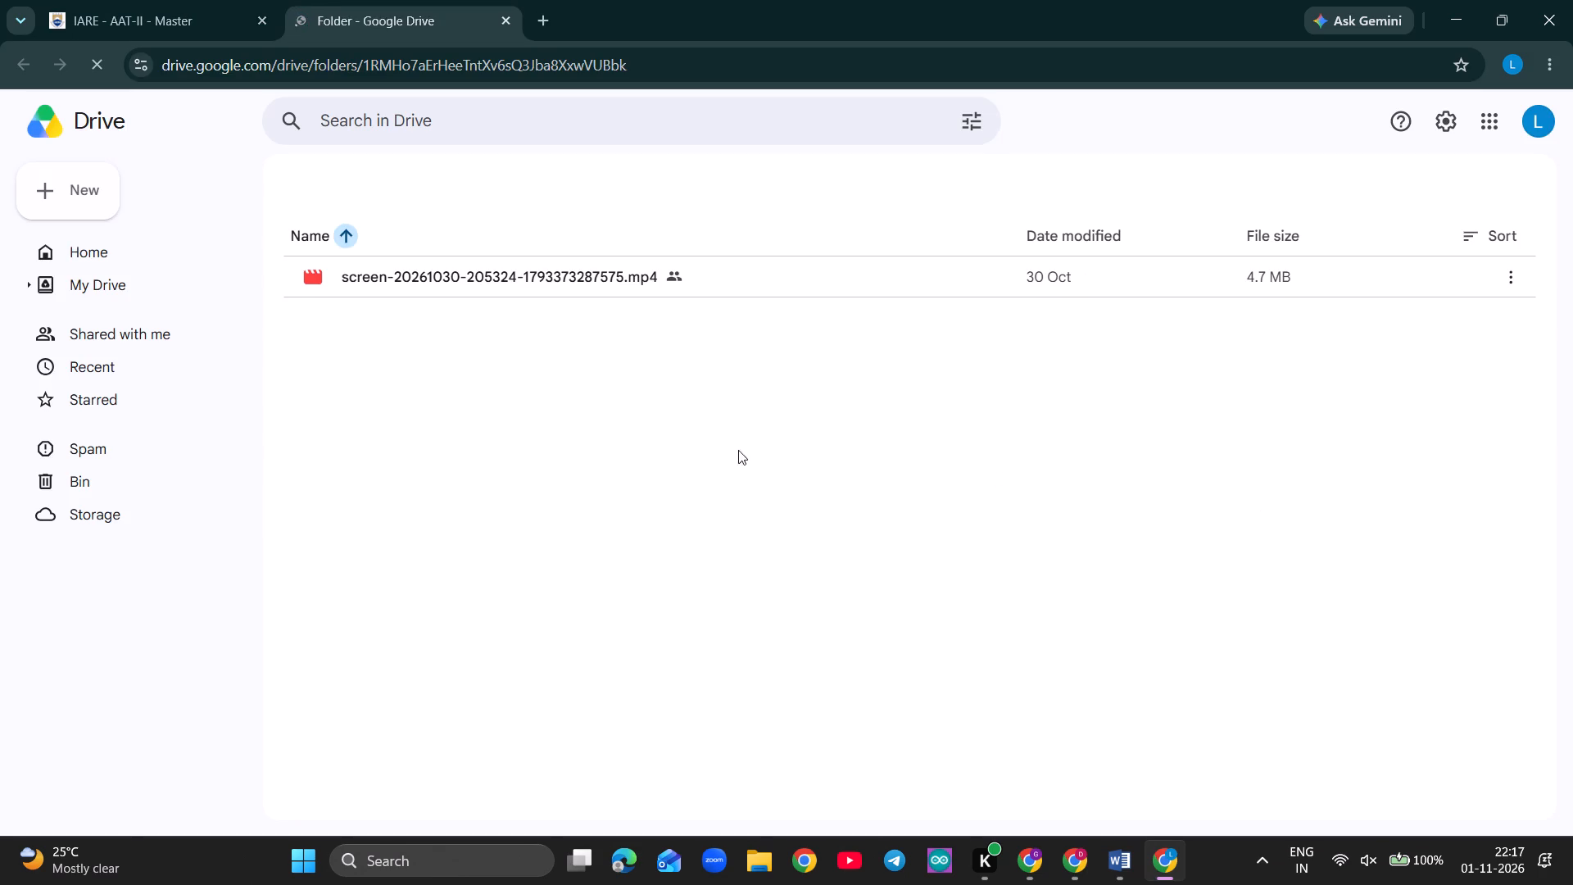
double_click(750, 336)
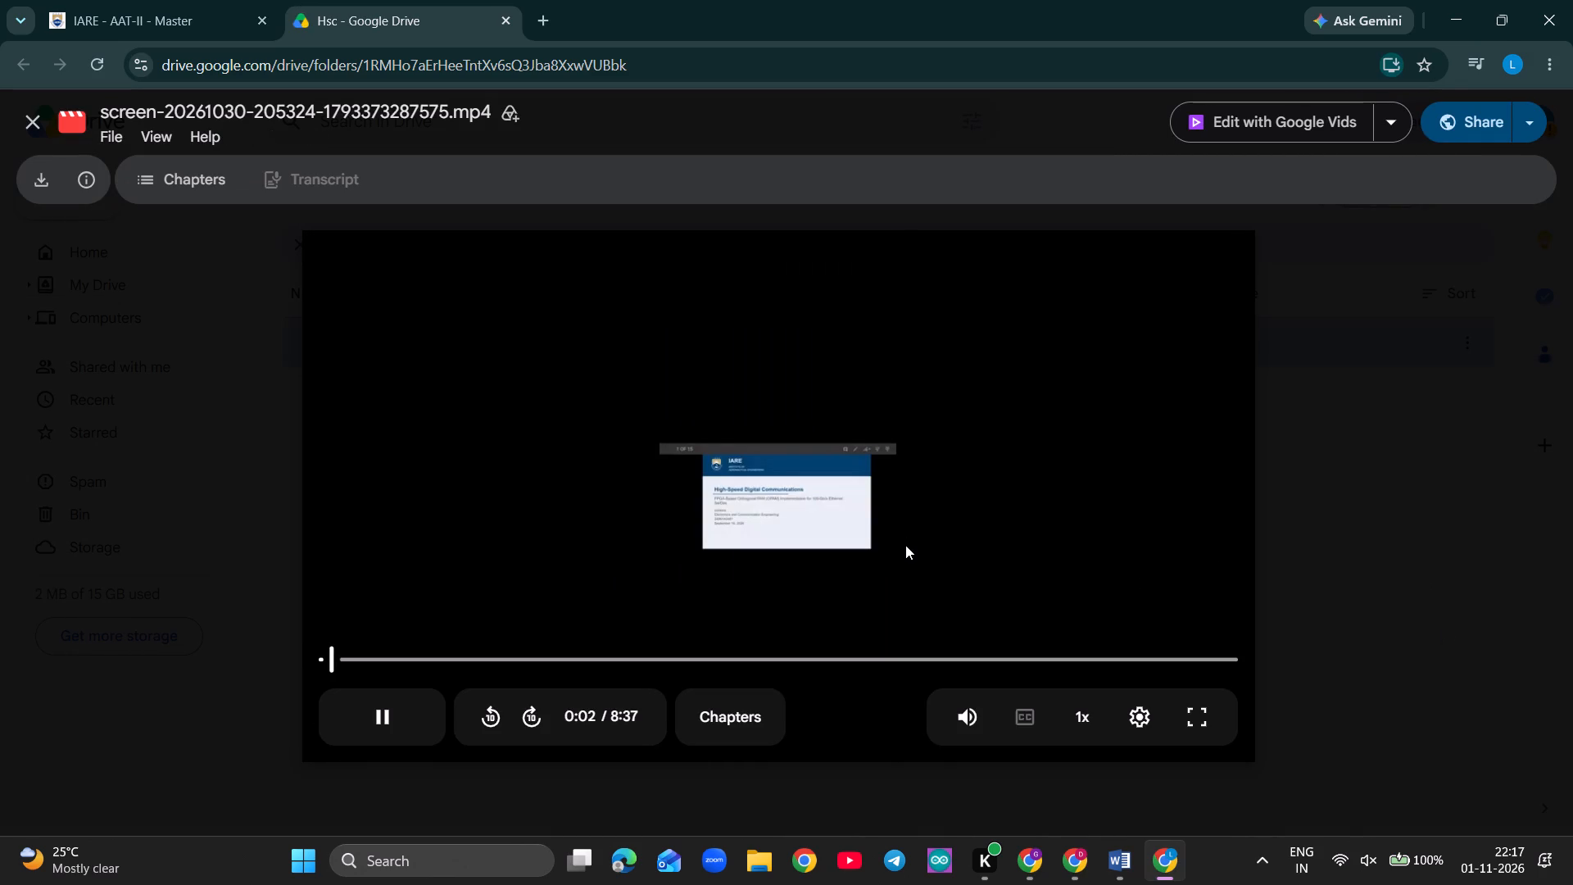
click(933, 660)
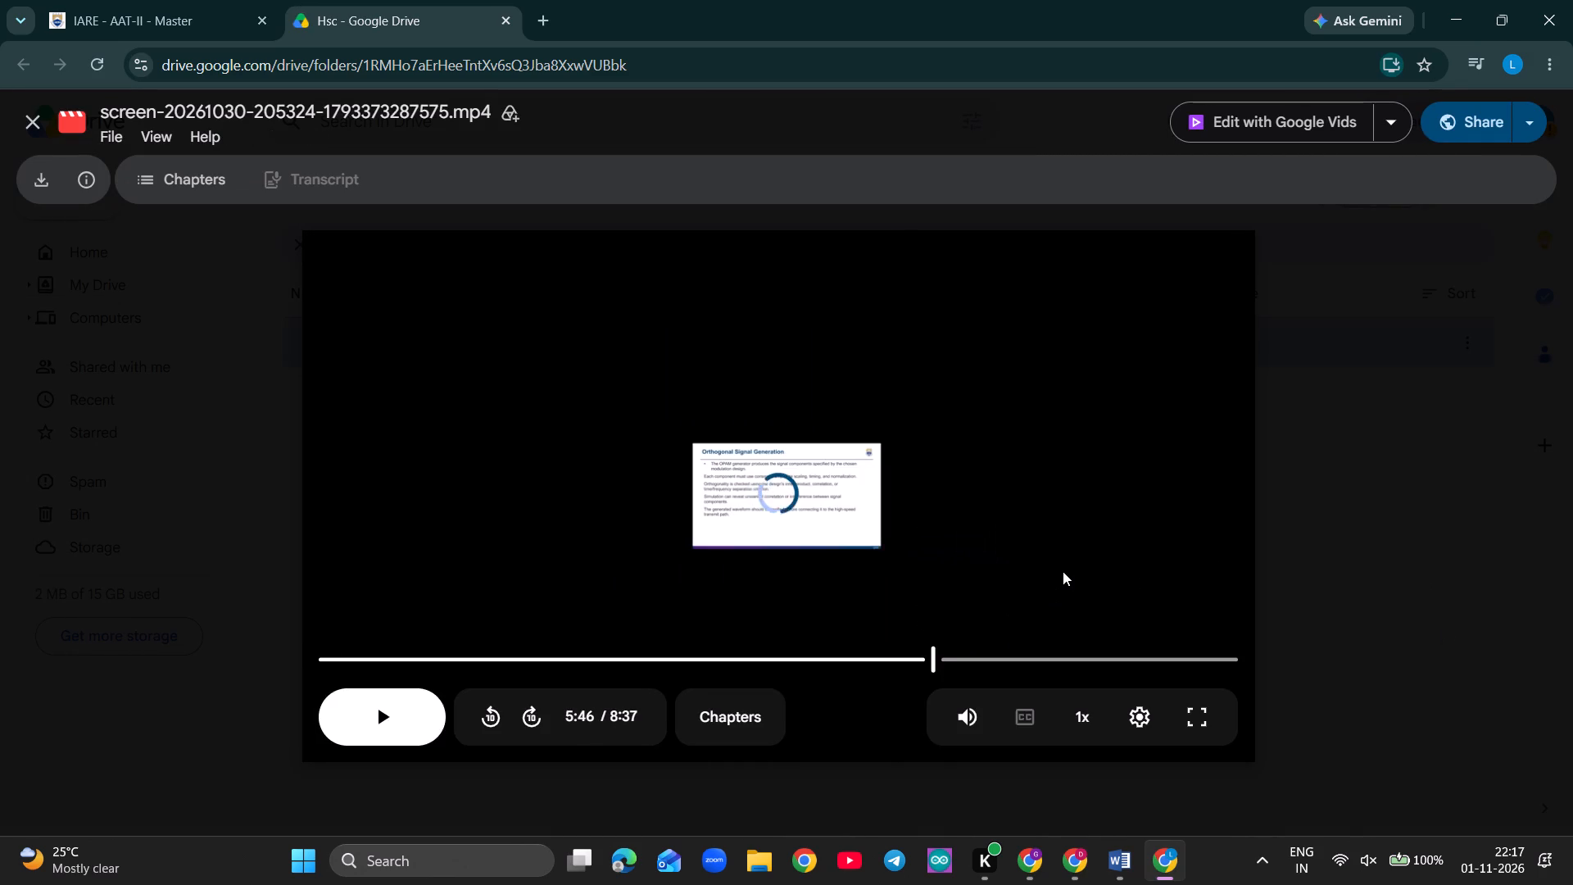
key(ctrl+w)
Set the marks of entry 11, "FPGA-Based Orthogonal PAM (OPAM) Implementation for 100-Gb/s Ethernet SerDes", to 3.
click(1450, 514)
scroll(1450, 514, up, 1)
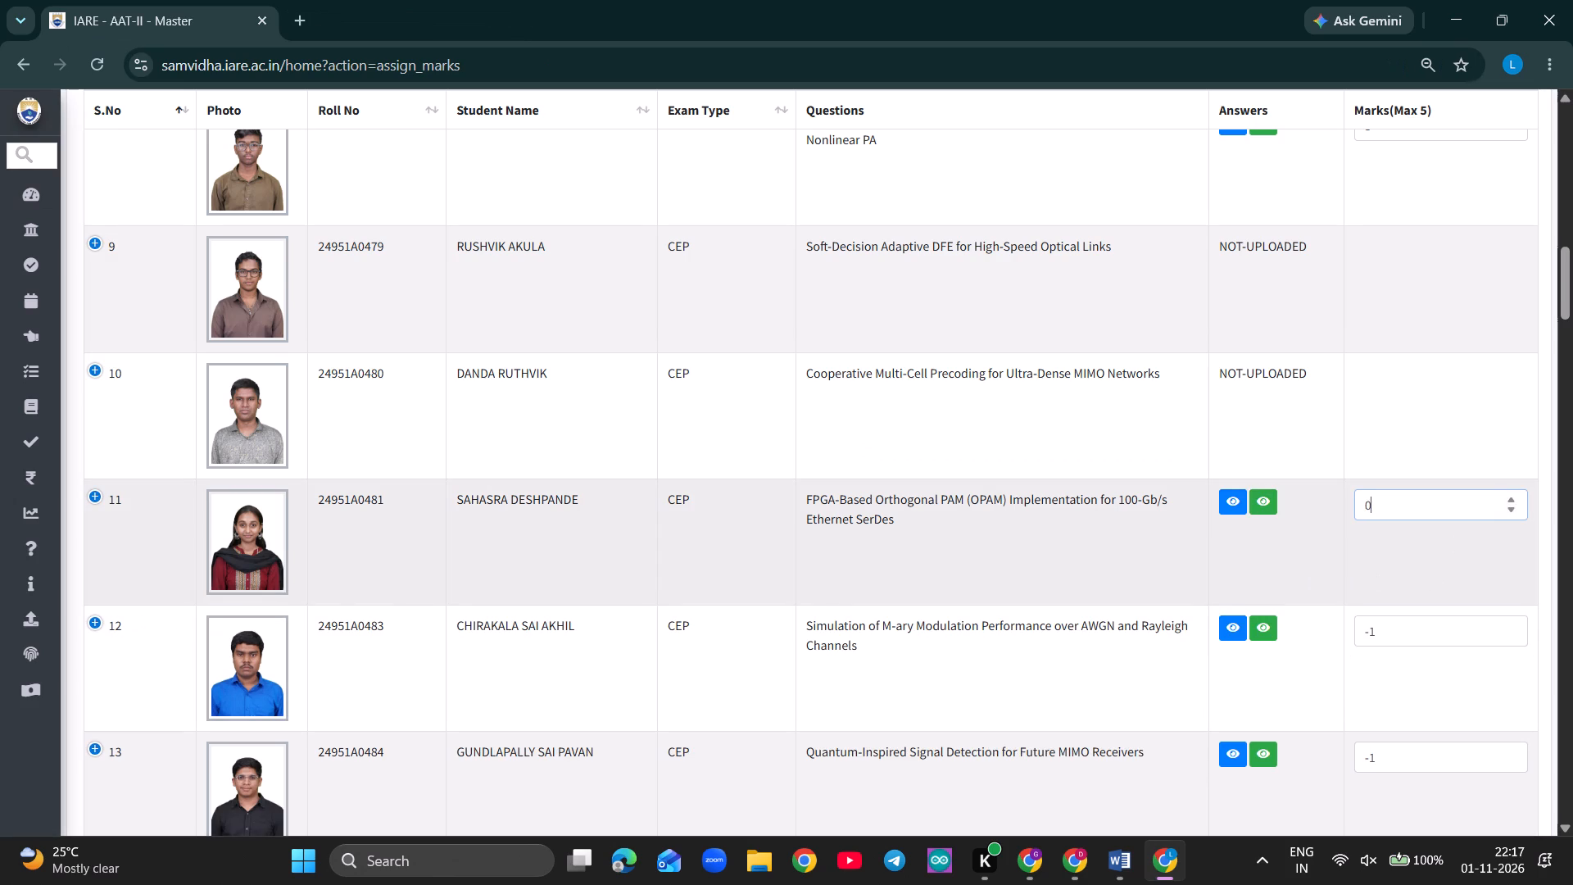
scroll(1450, 514, up, 3)
click(1321, 578)
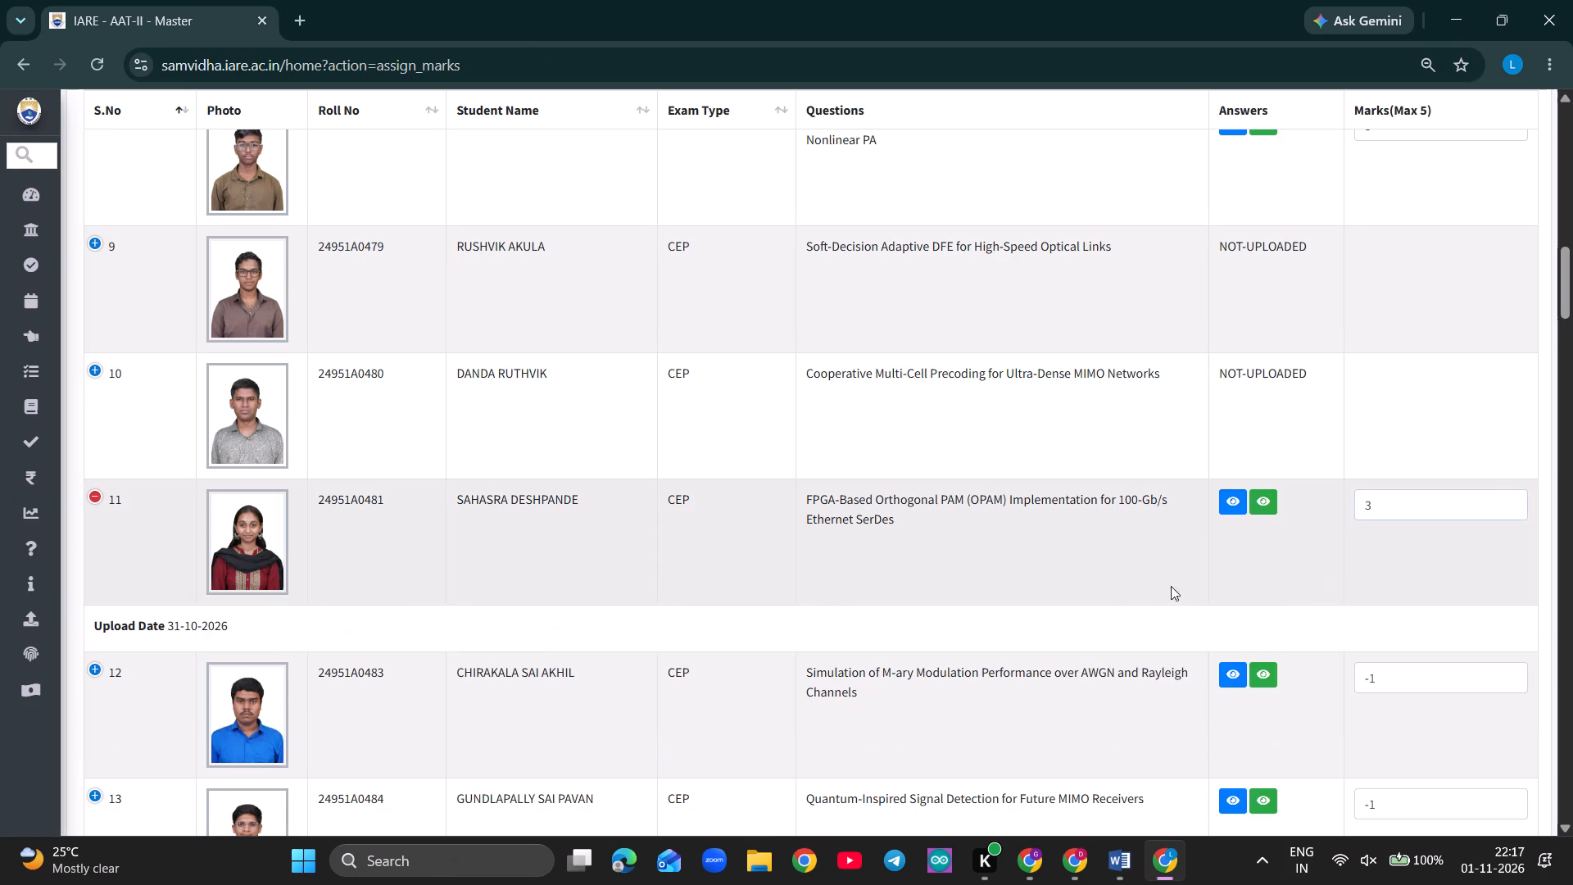
Open the report for entry 12, "Simulation of M-ary Modulation Performance over AWGN and Rayleigh Channels", check its self-assessment form, and close it.
scroll(1006, 604, down, 2)
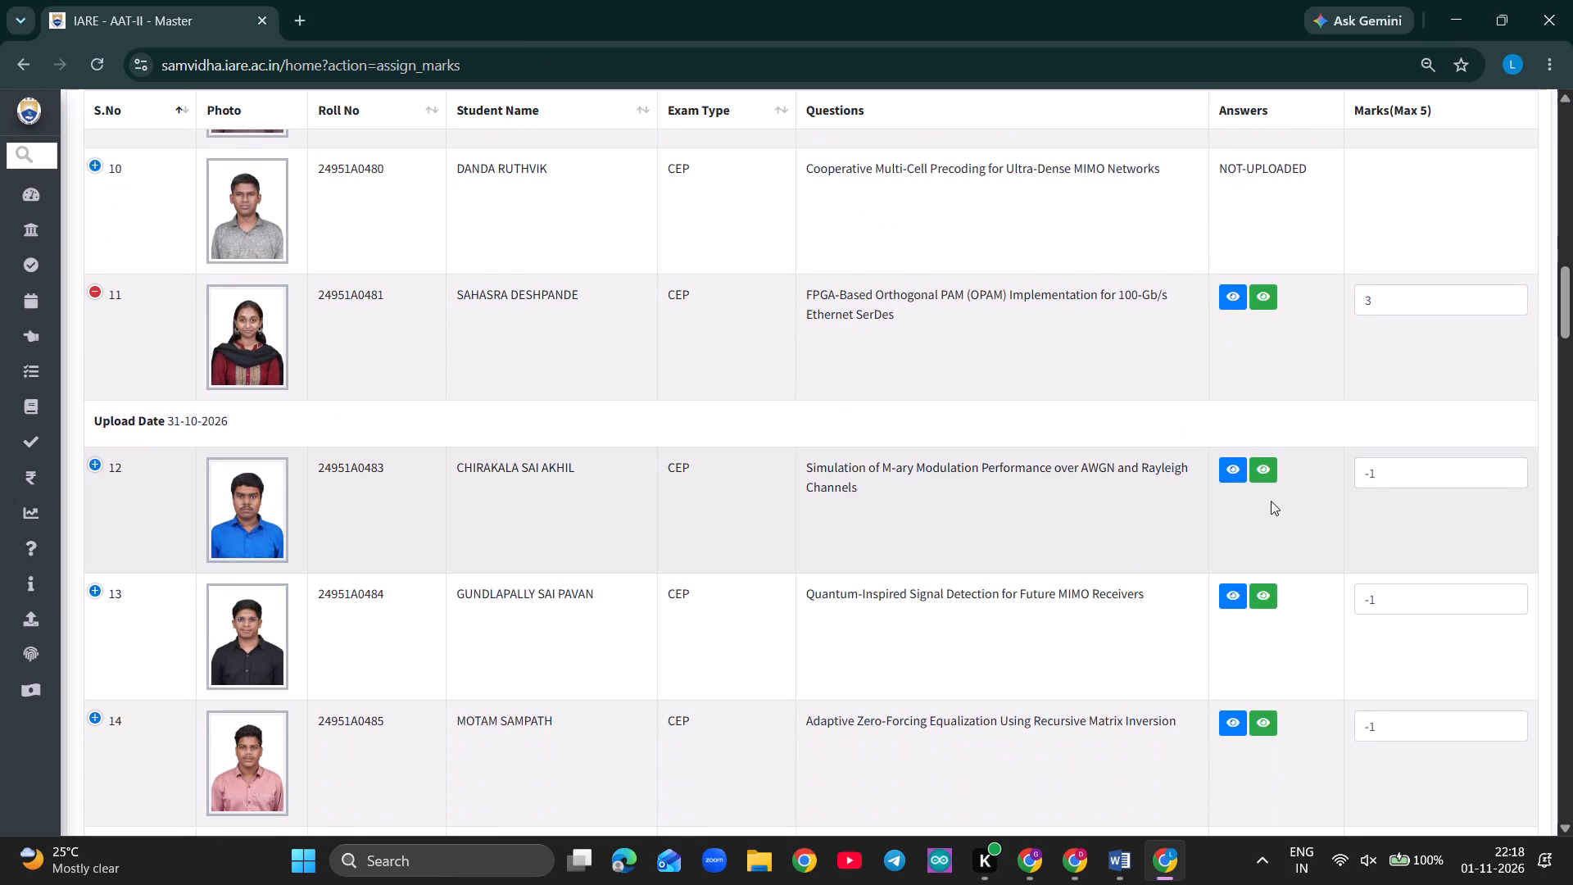
click(1222, 470)
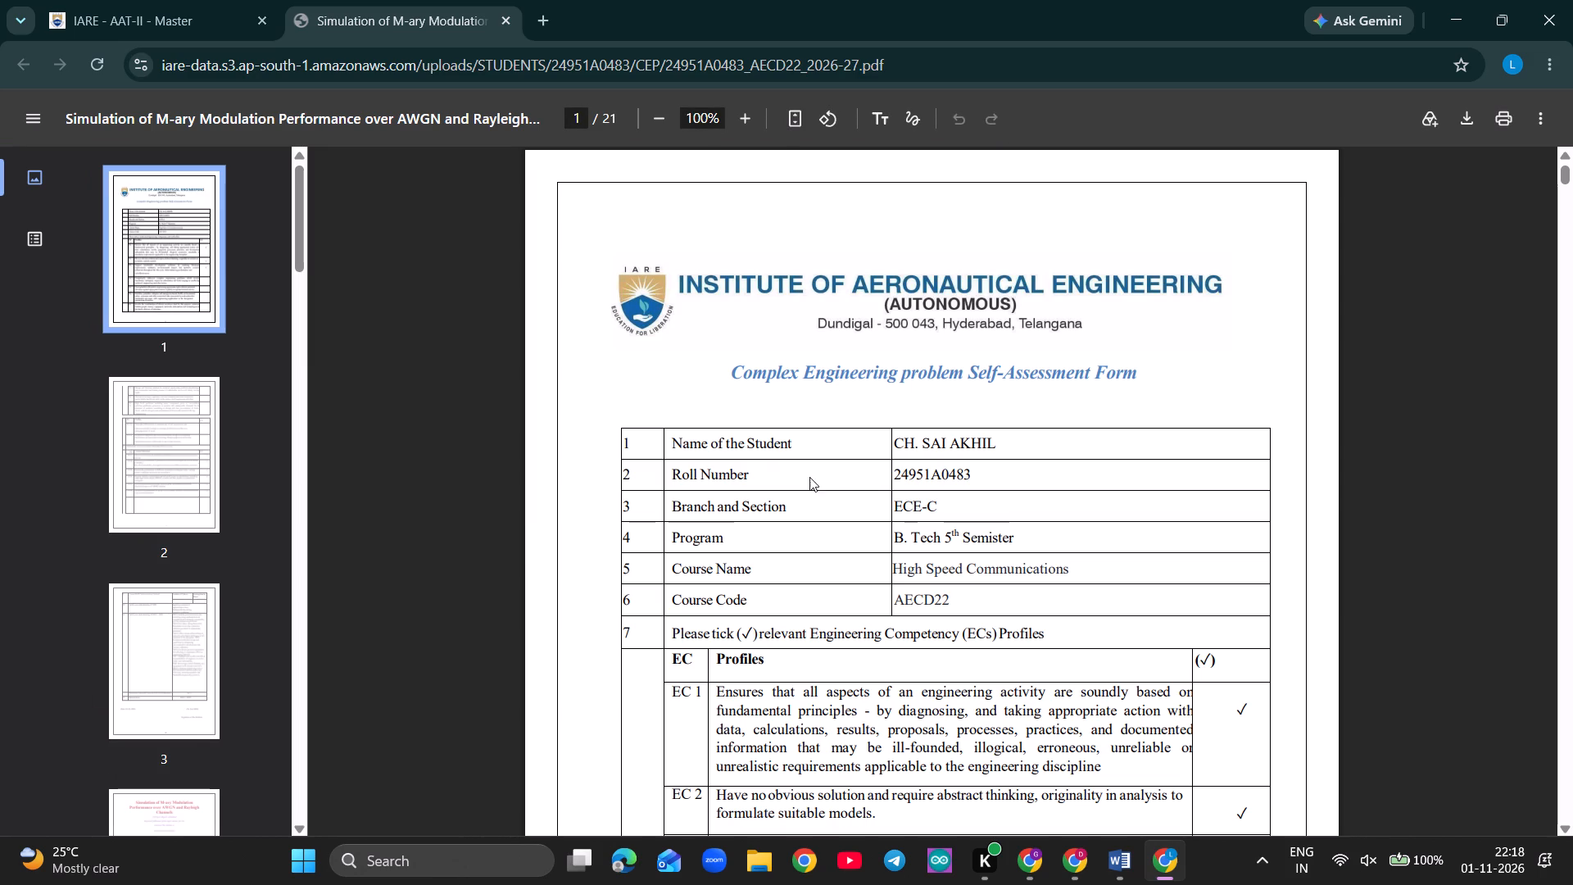
key(ctrl+w)
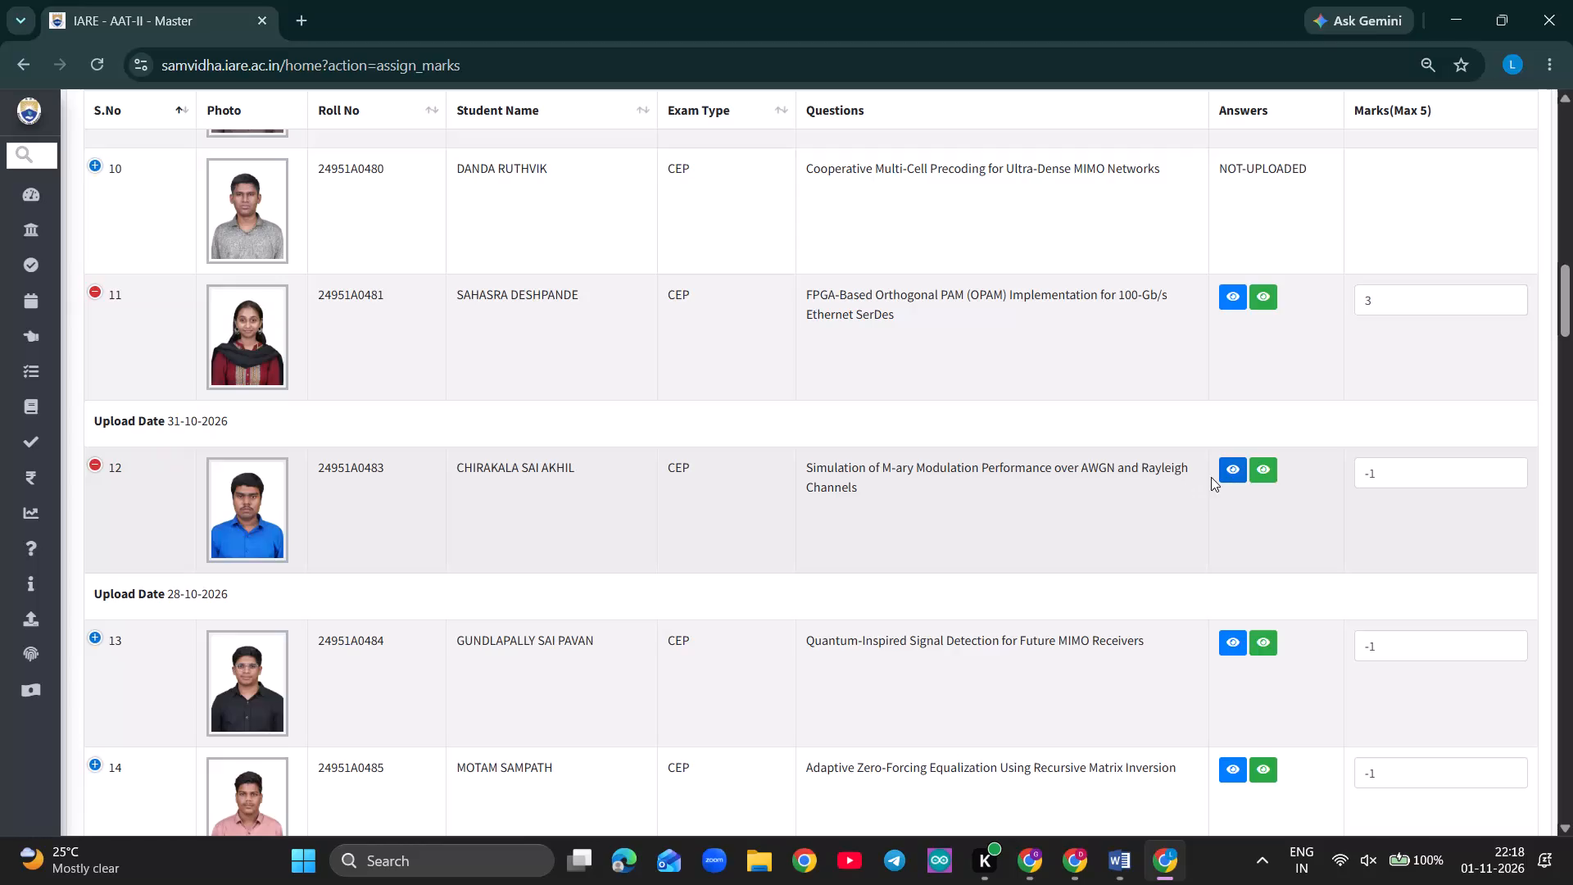
Open entry 12's M-ary modulation presentation, view its first slides as a slideshow, review the remaining slides to the end, and close it.
click(1274, 465)
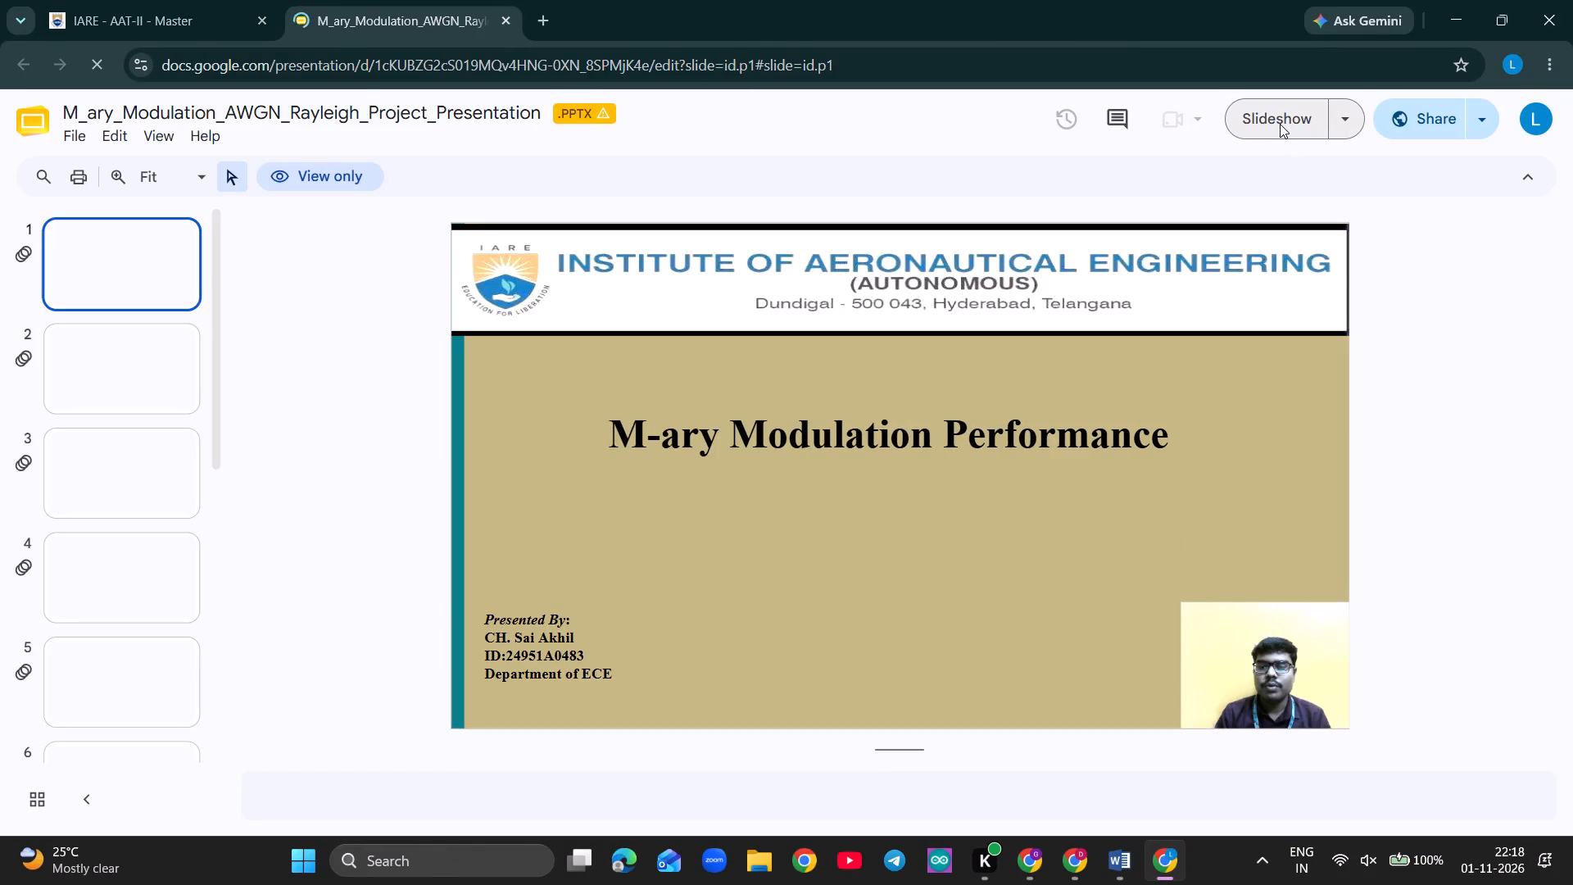
click(1280, 124)
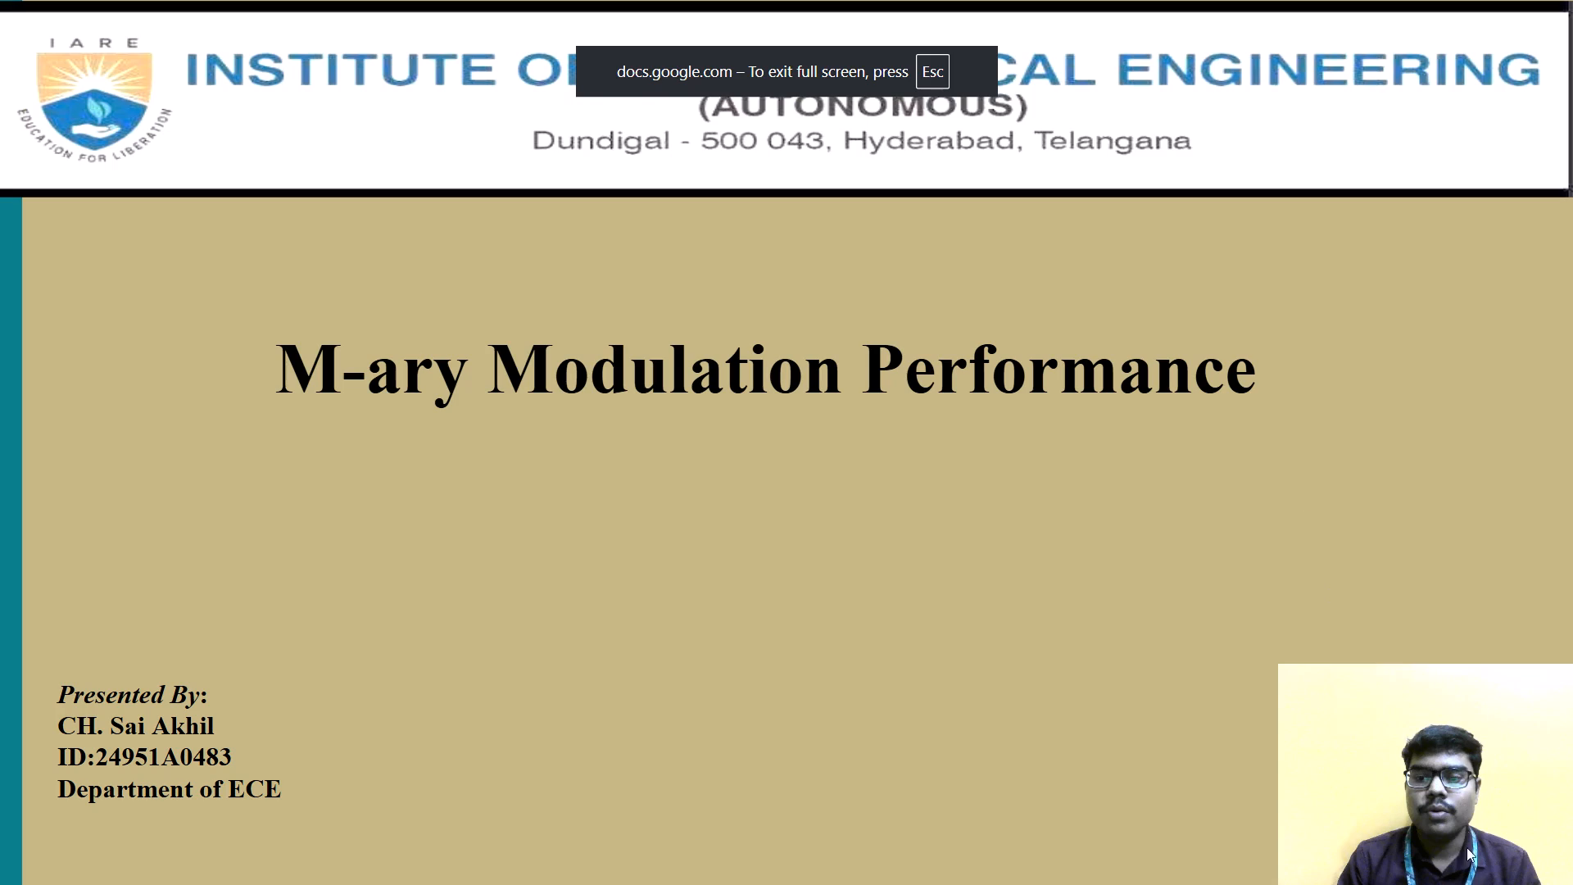
click(1453, 802)
click(1453, 802)
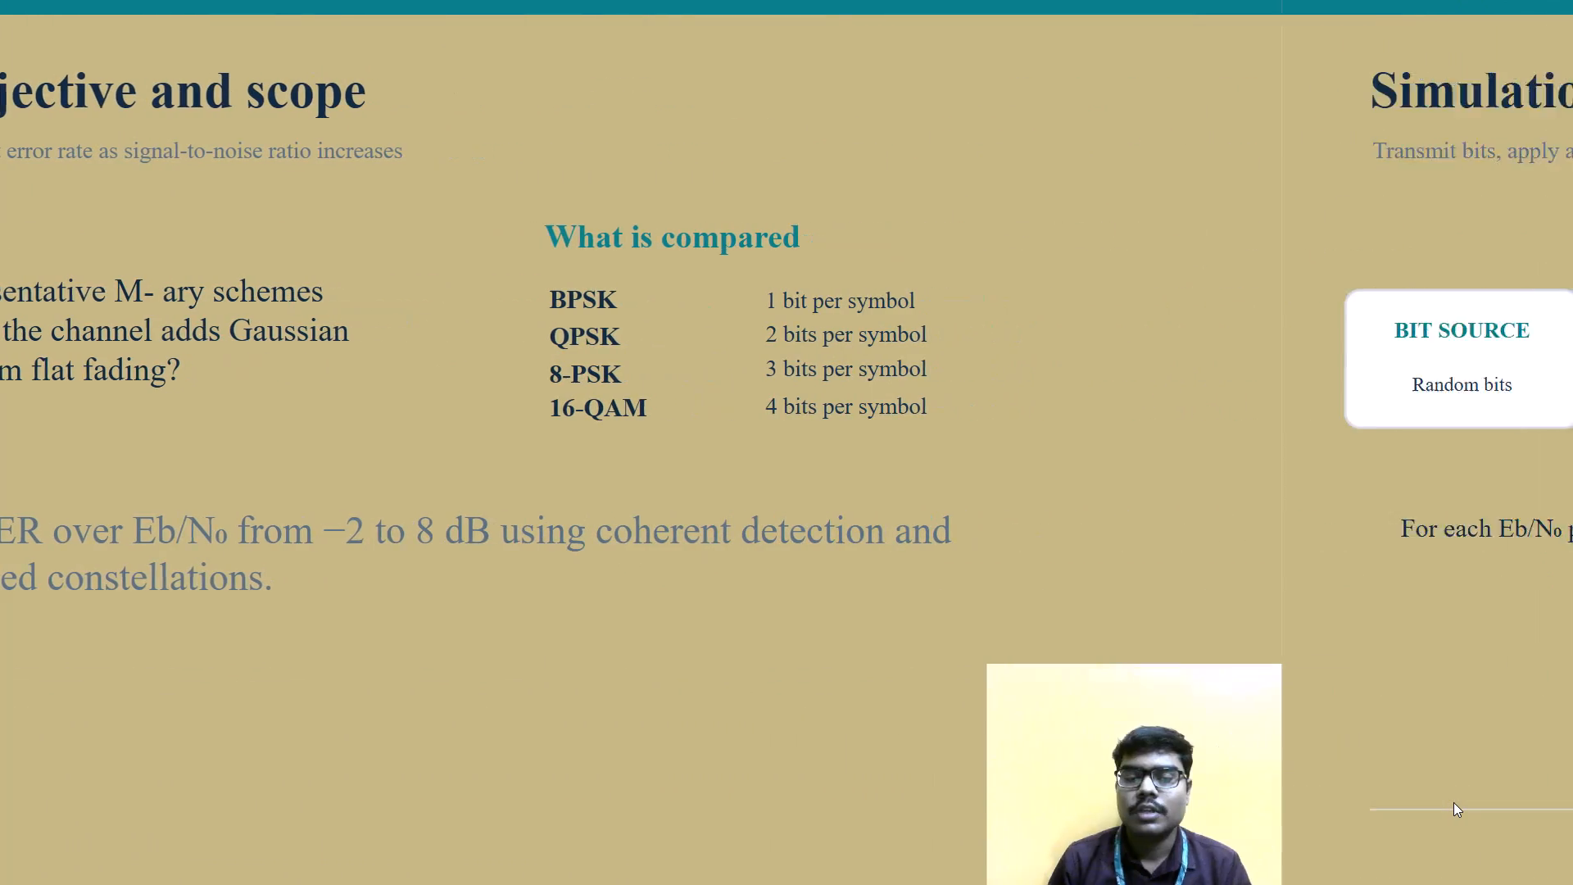
key(Escape)
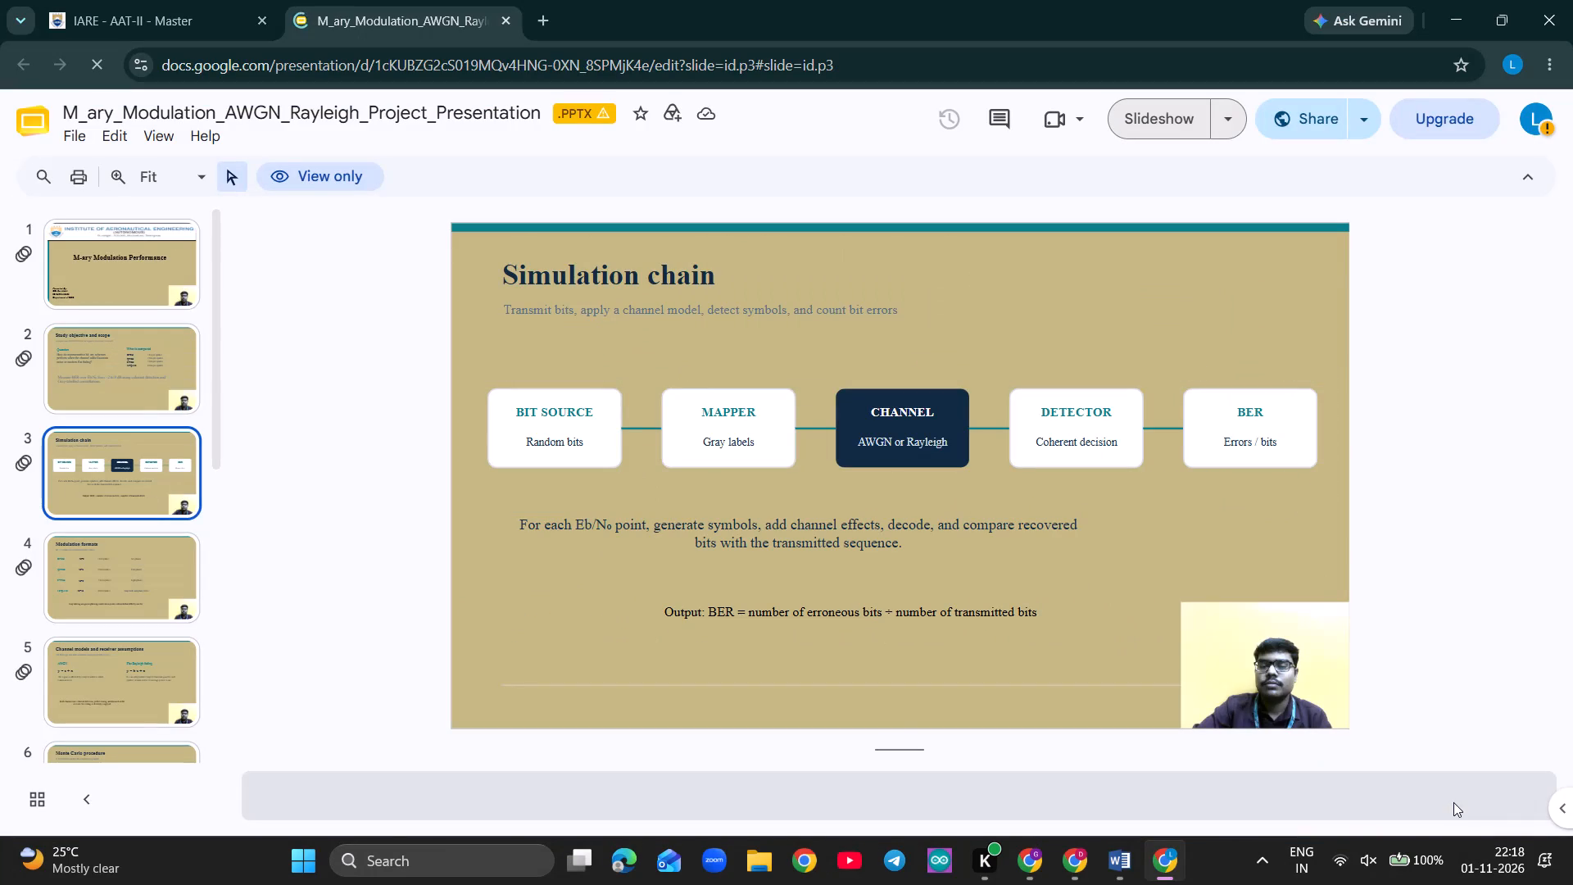
scroll(930, 588, down, 8)
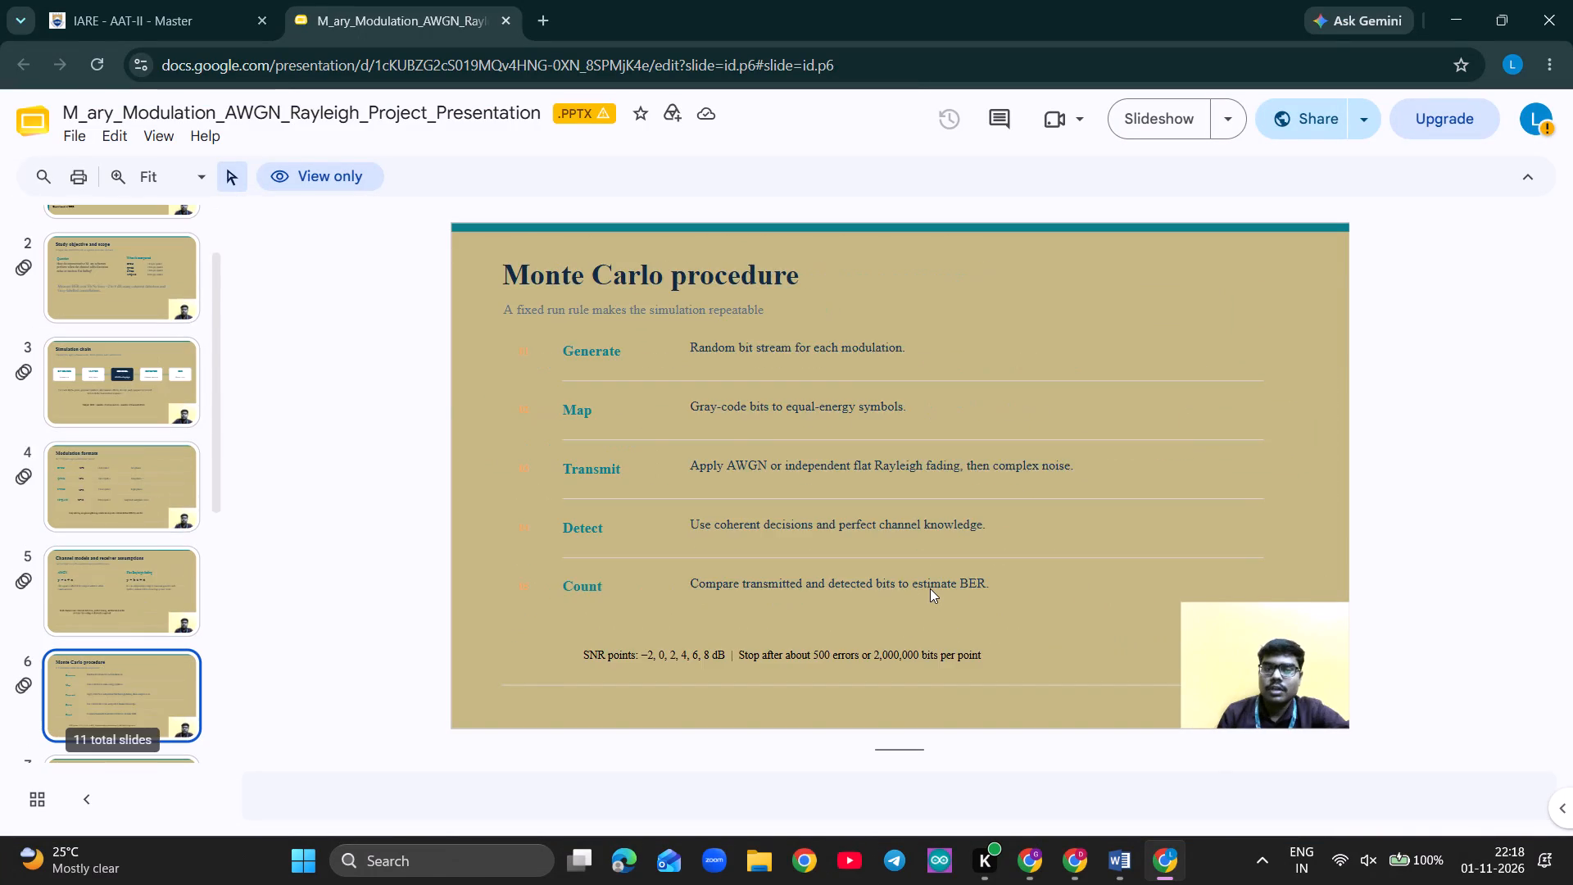
scroll(930, 588, down, 18)
scroll(930, 588, down, 5)
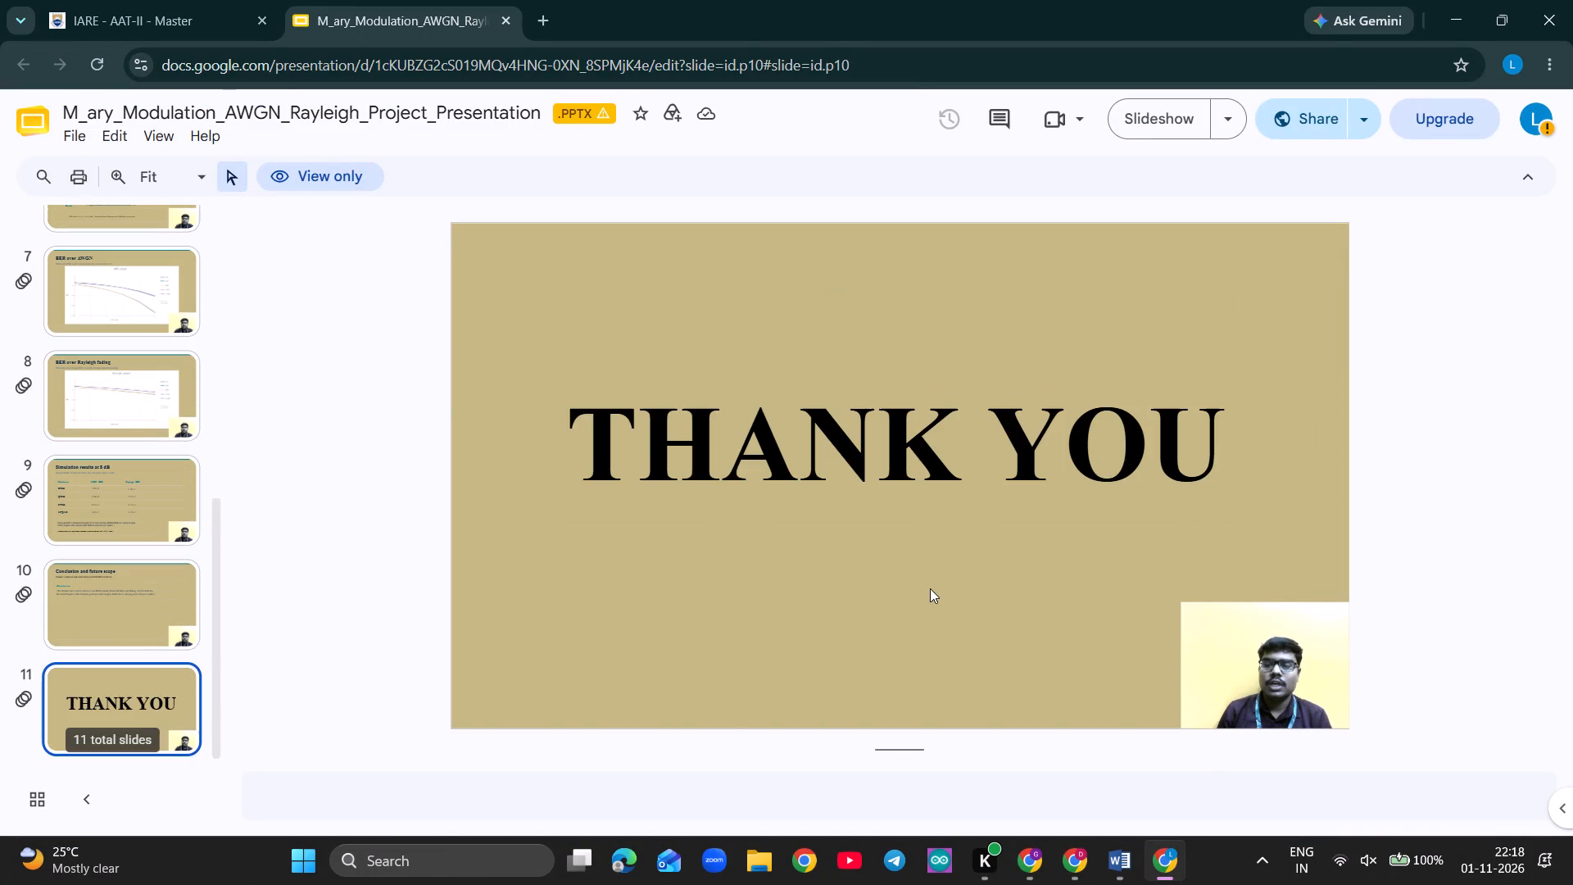
scroll(930, 588, down, 9)
key(ctrl+w)
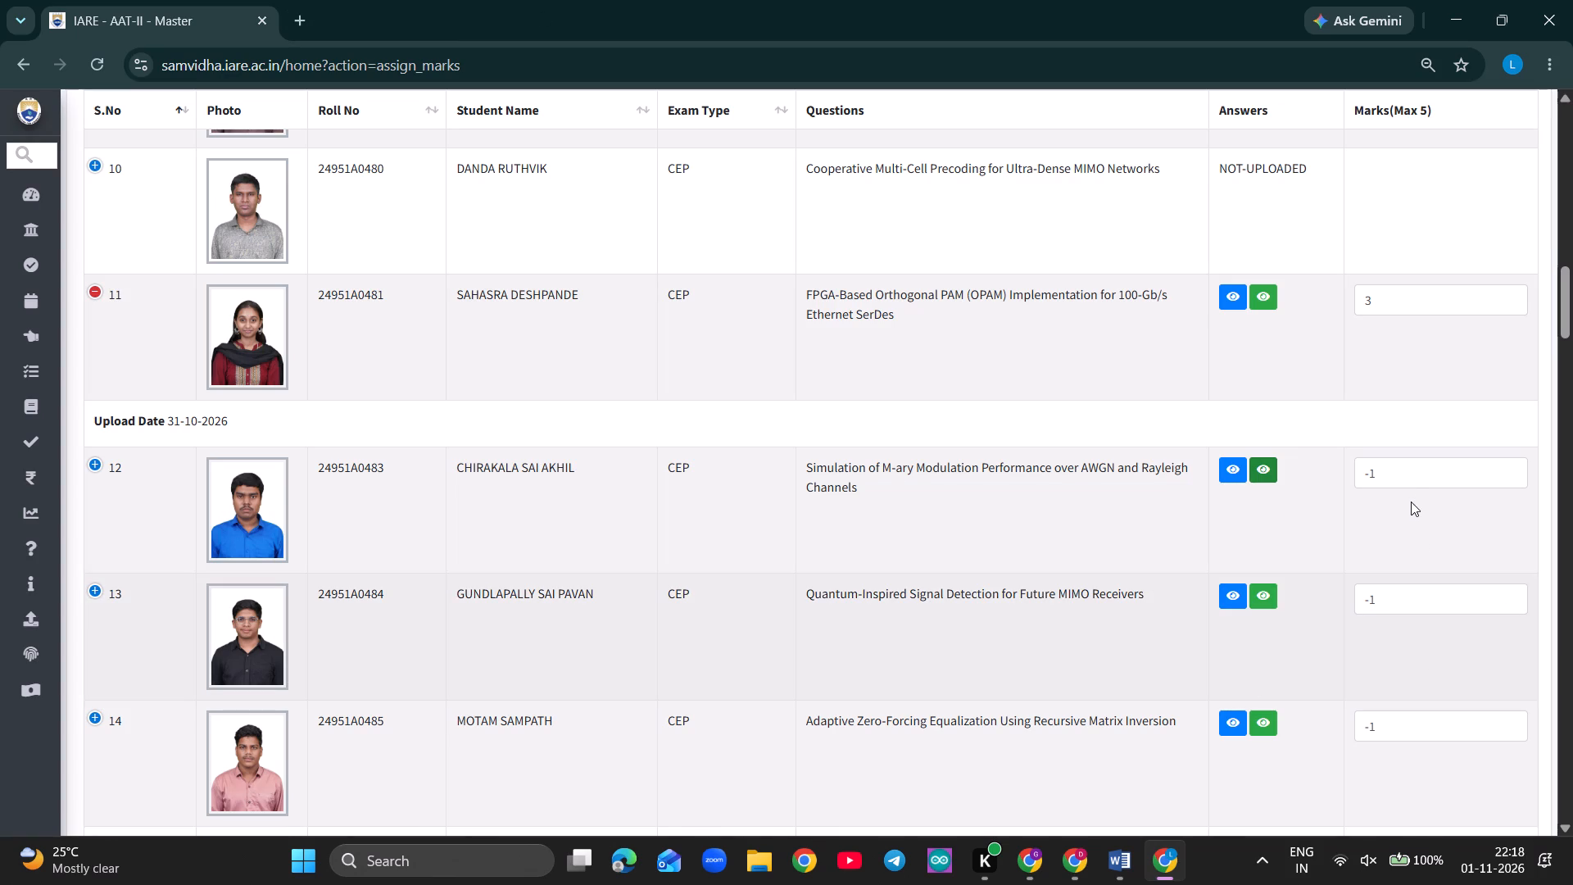
Set the marks of entry 12, "Simulation of M-ary Modulation Performance over AWGN and Rayleigh Channels", to 5.
click(1408, 491)
click(1408, 483)
scroll(1408, 483, up, 3)
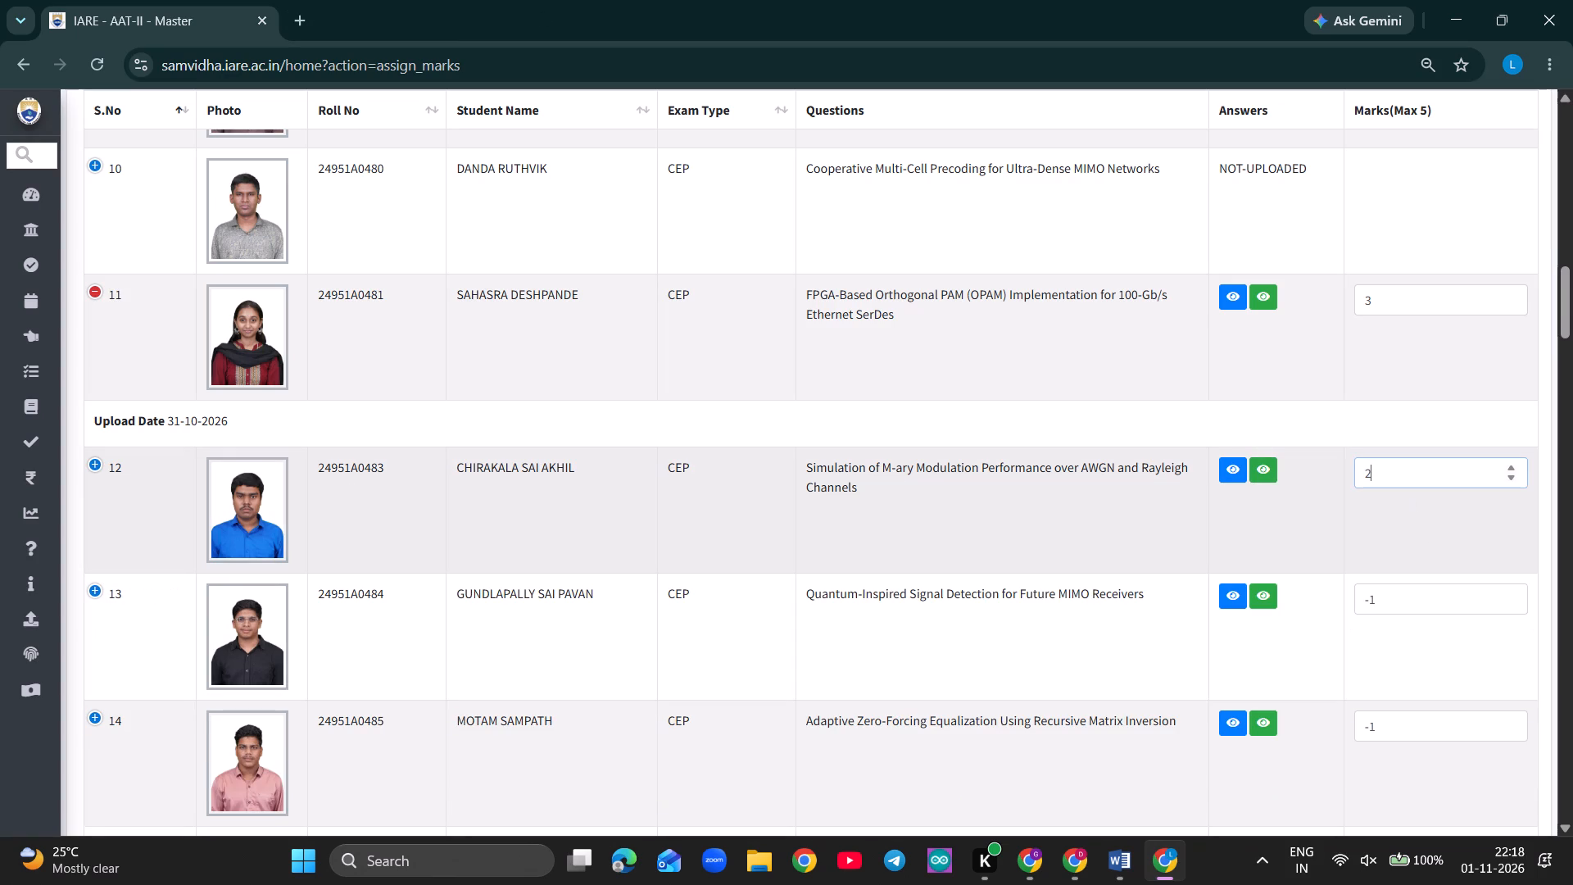
scroll(1408, 483, up, 3)
Open the report for entry 13, "Quantum-Inspired Signal Detection for Future MIMO Receivers", check its competency profile form, and close it.
click(1222, 595)
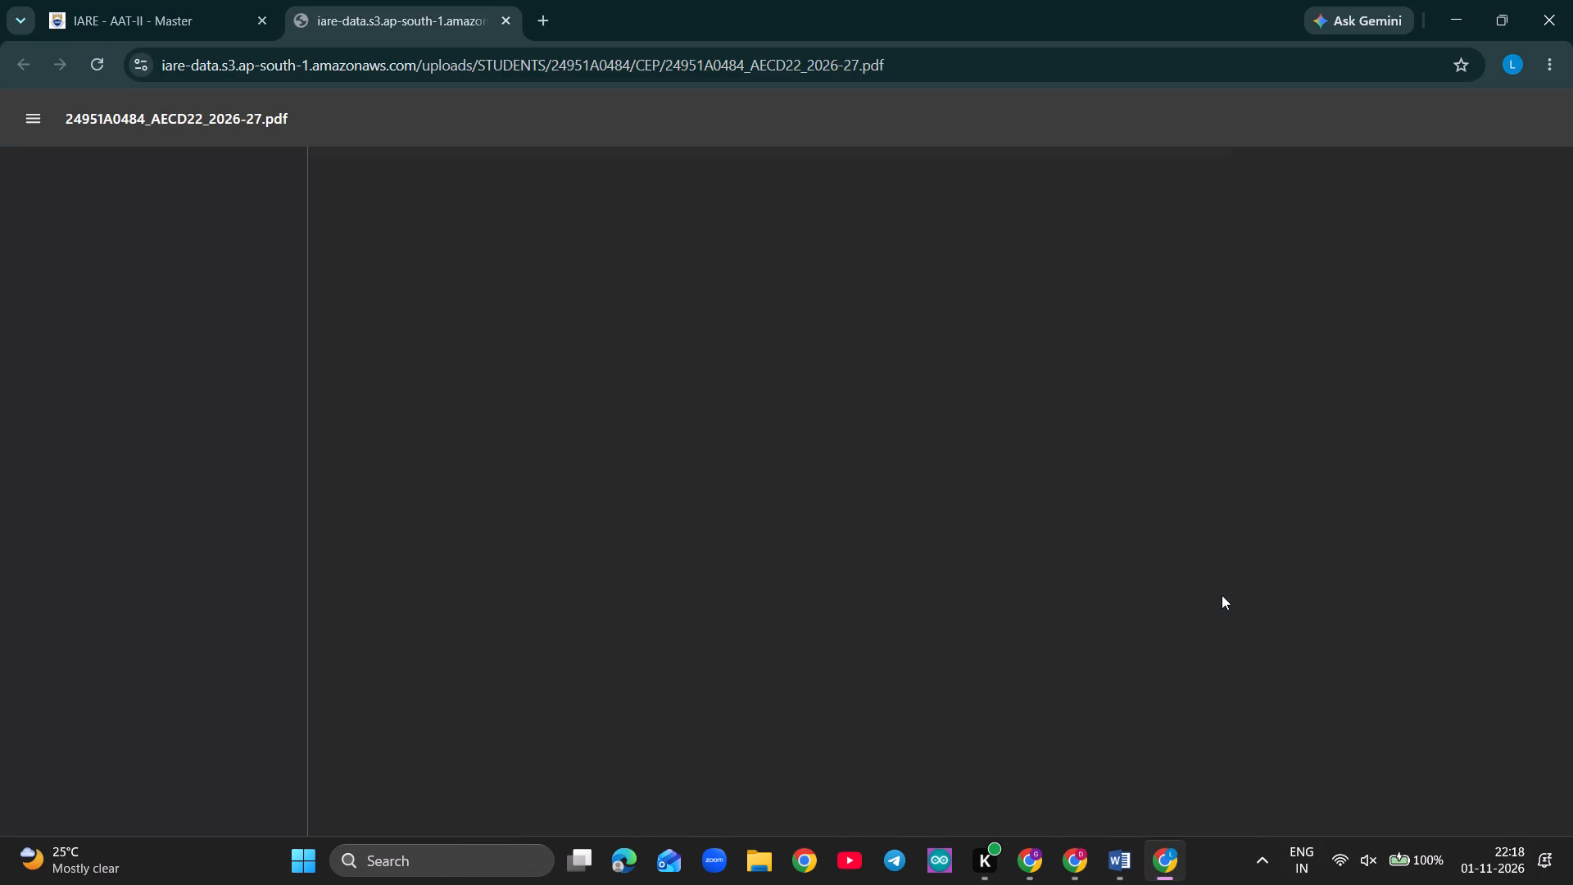
scroll(786, 439, down, 8)
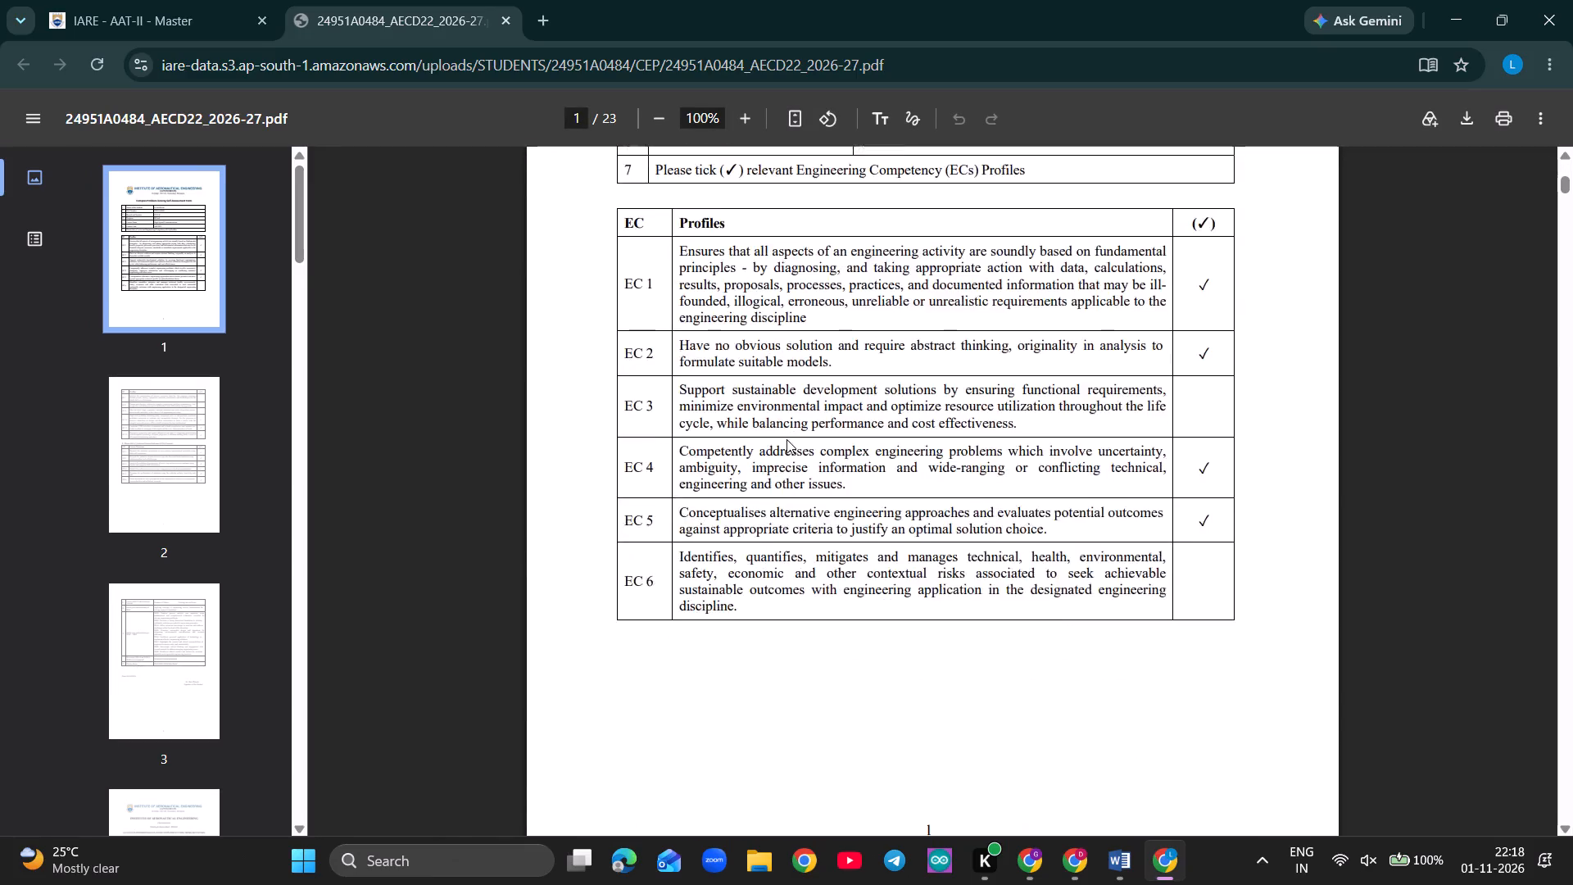
scroll(786, 439, down, 11)
key(ctrl+w)
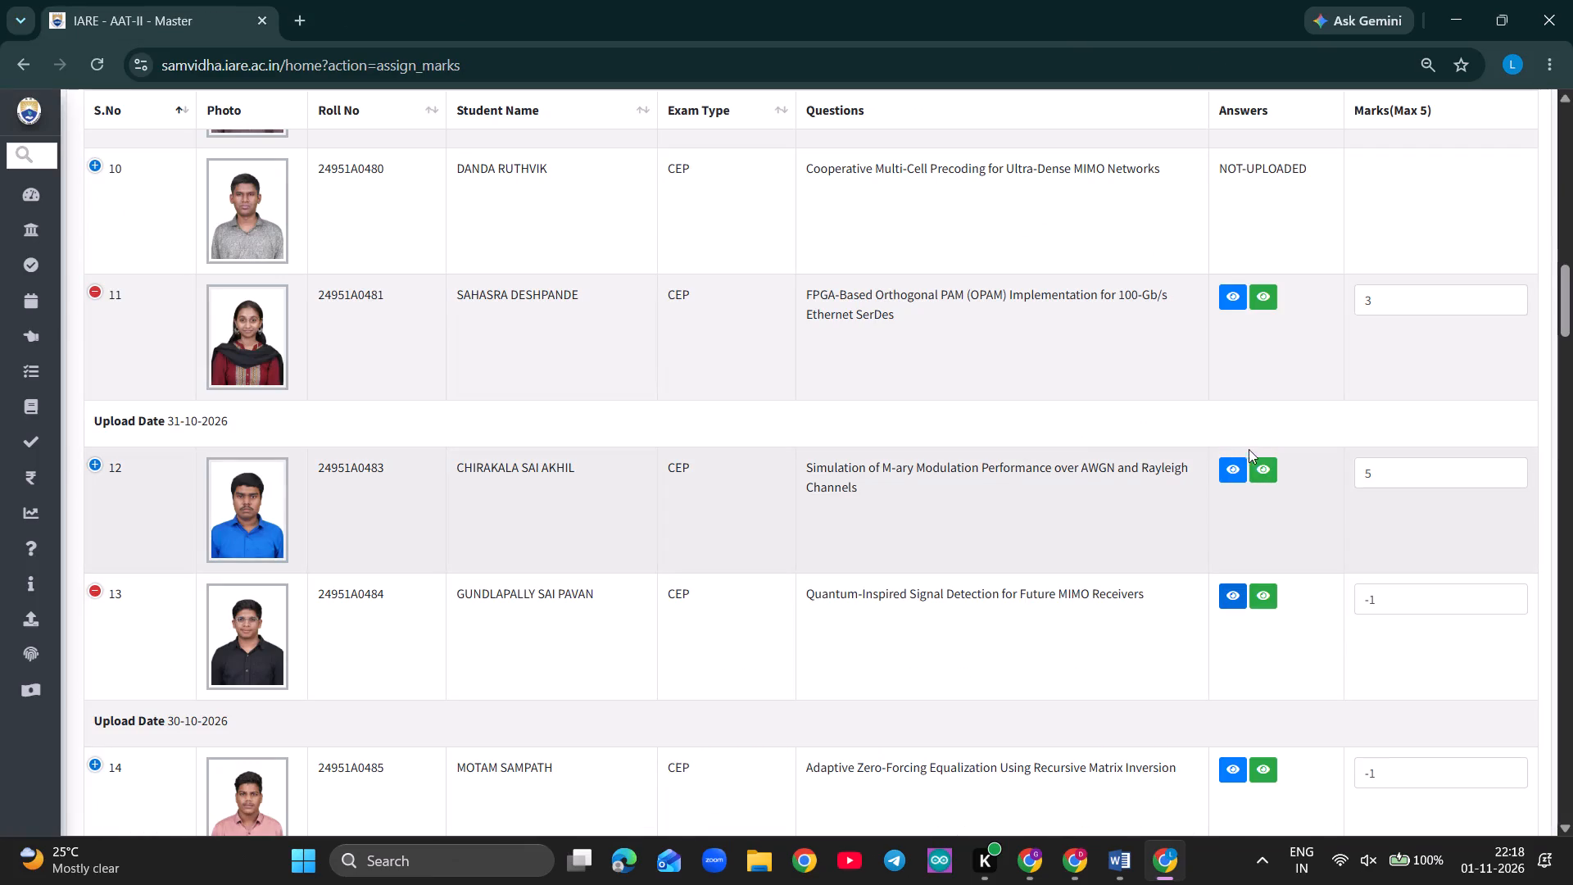
Open entry 13's presentation video from its Drive folder, play it, skip ahead to 8:18, and close it.
click(1276, 596)
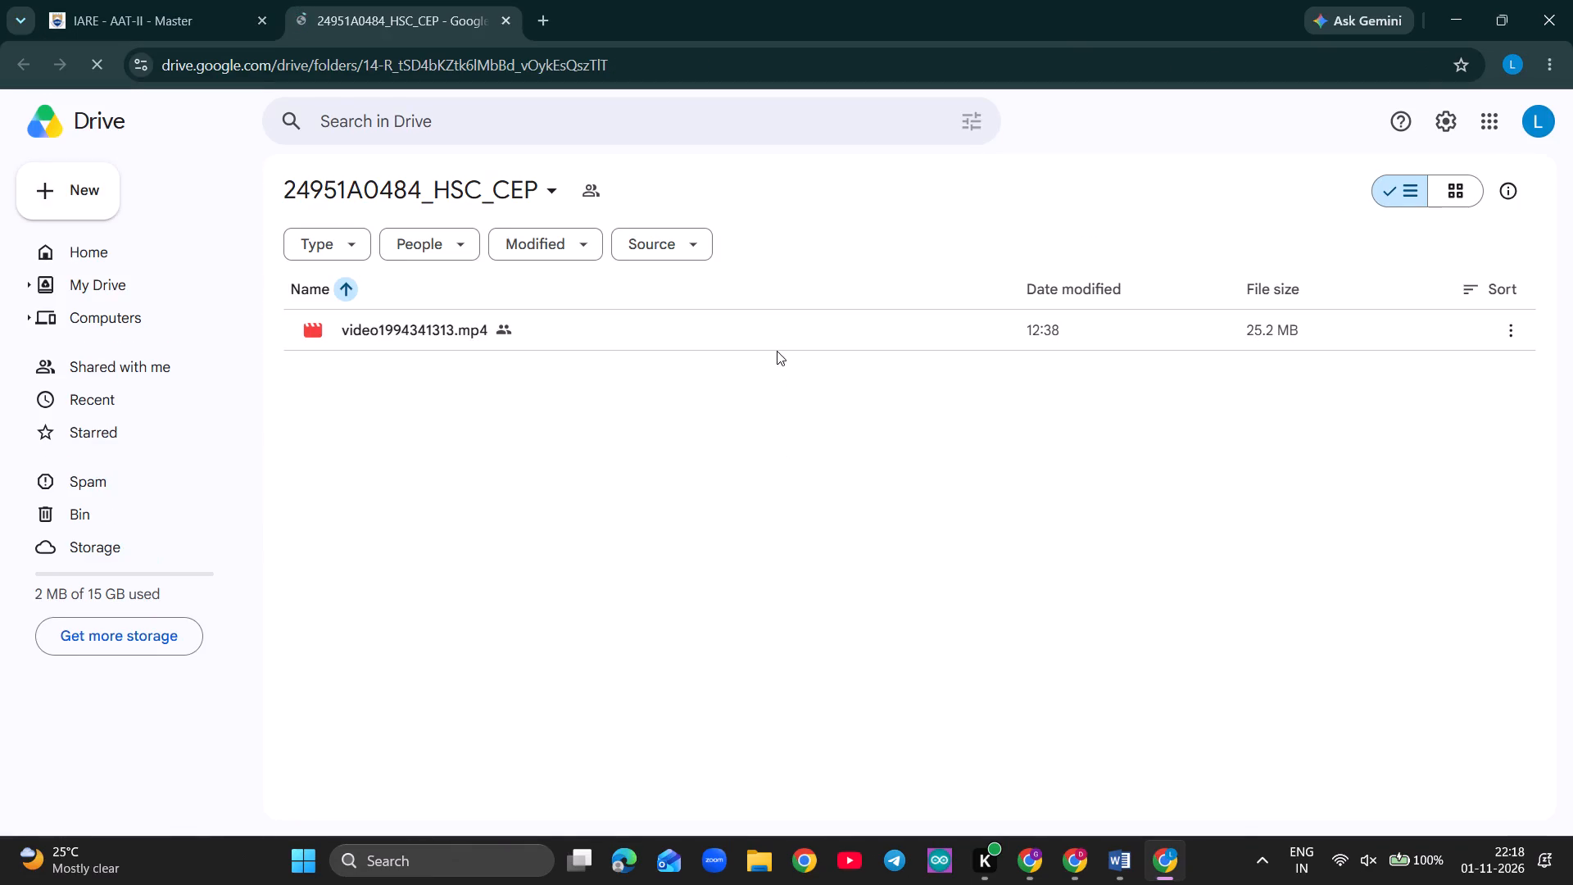
double_click(601, 344)
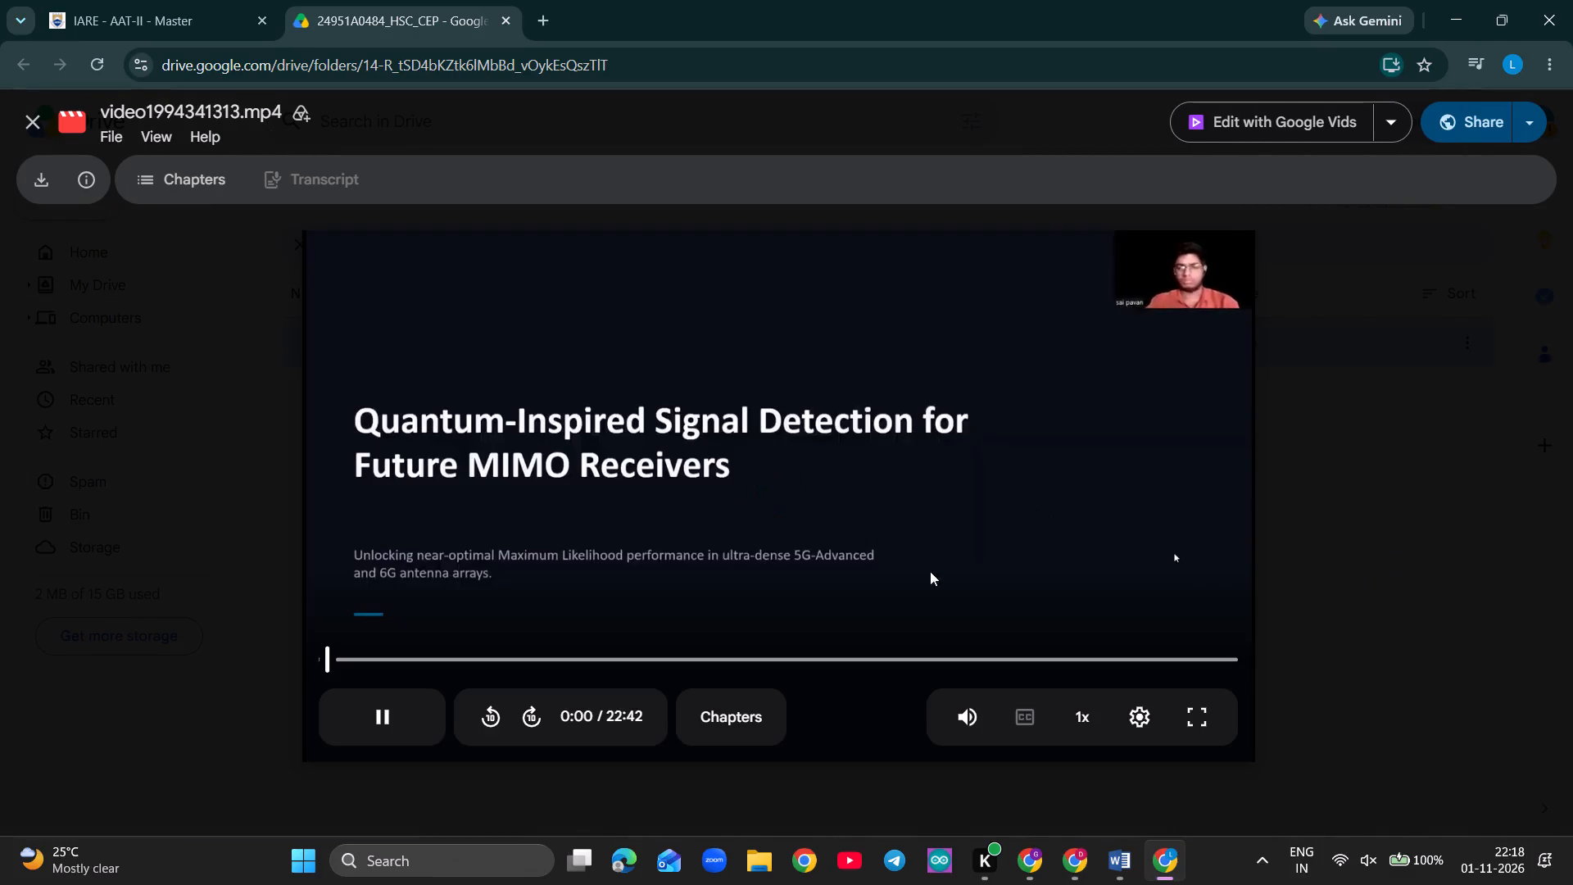
click(657, 656)
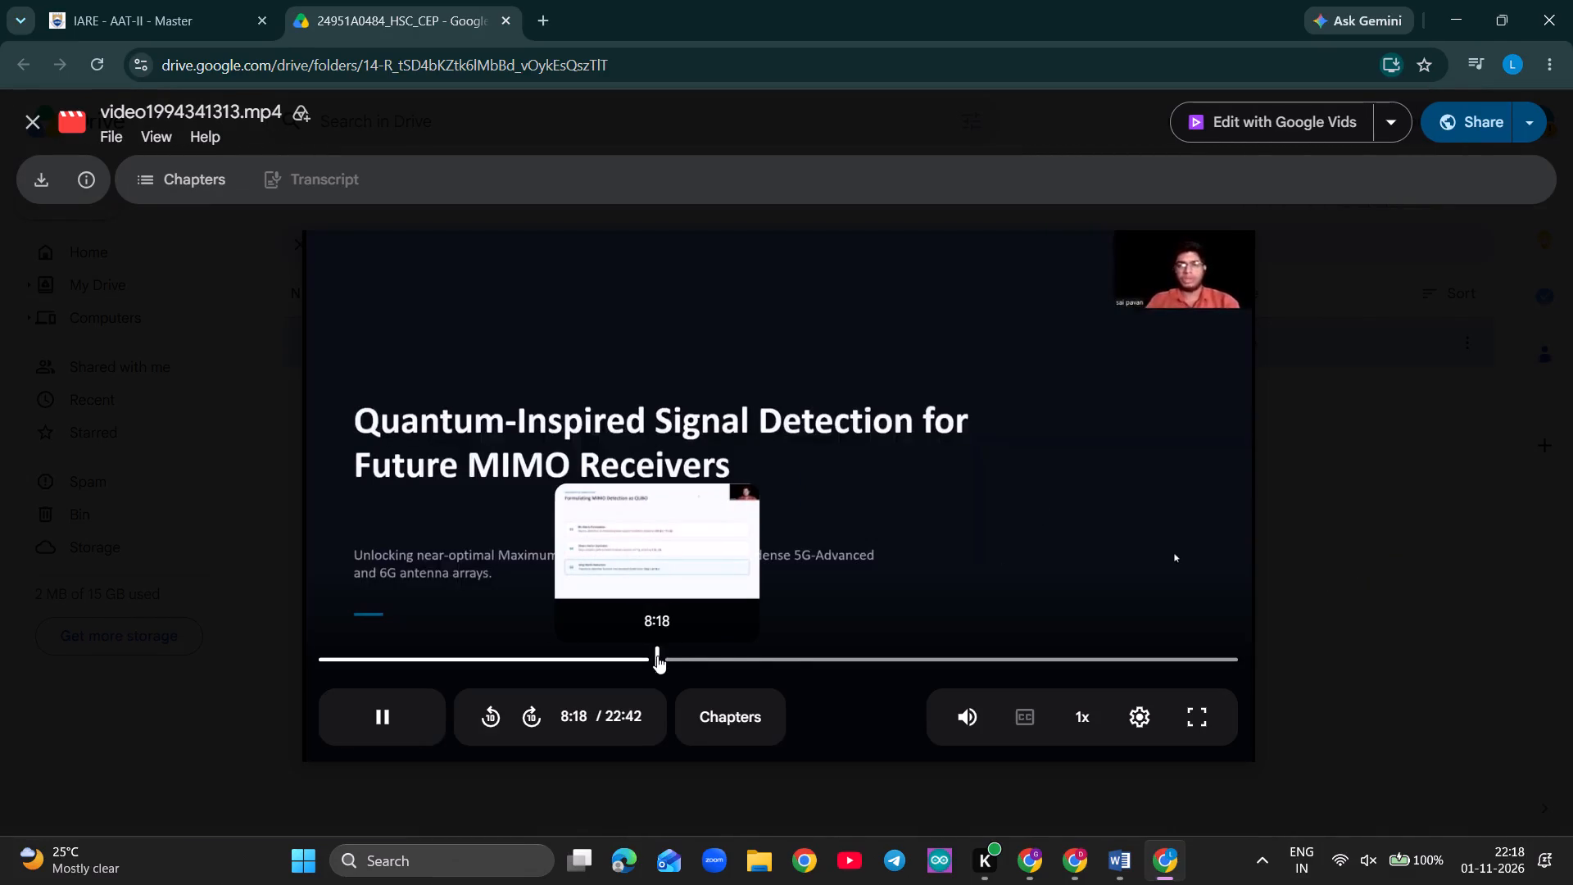
key(ctrl+w)
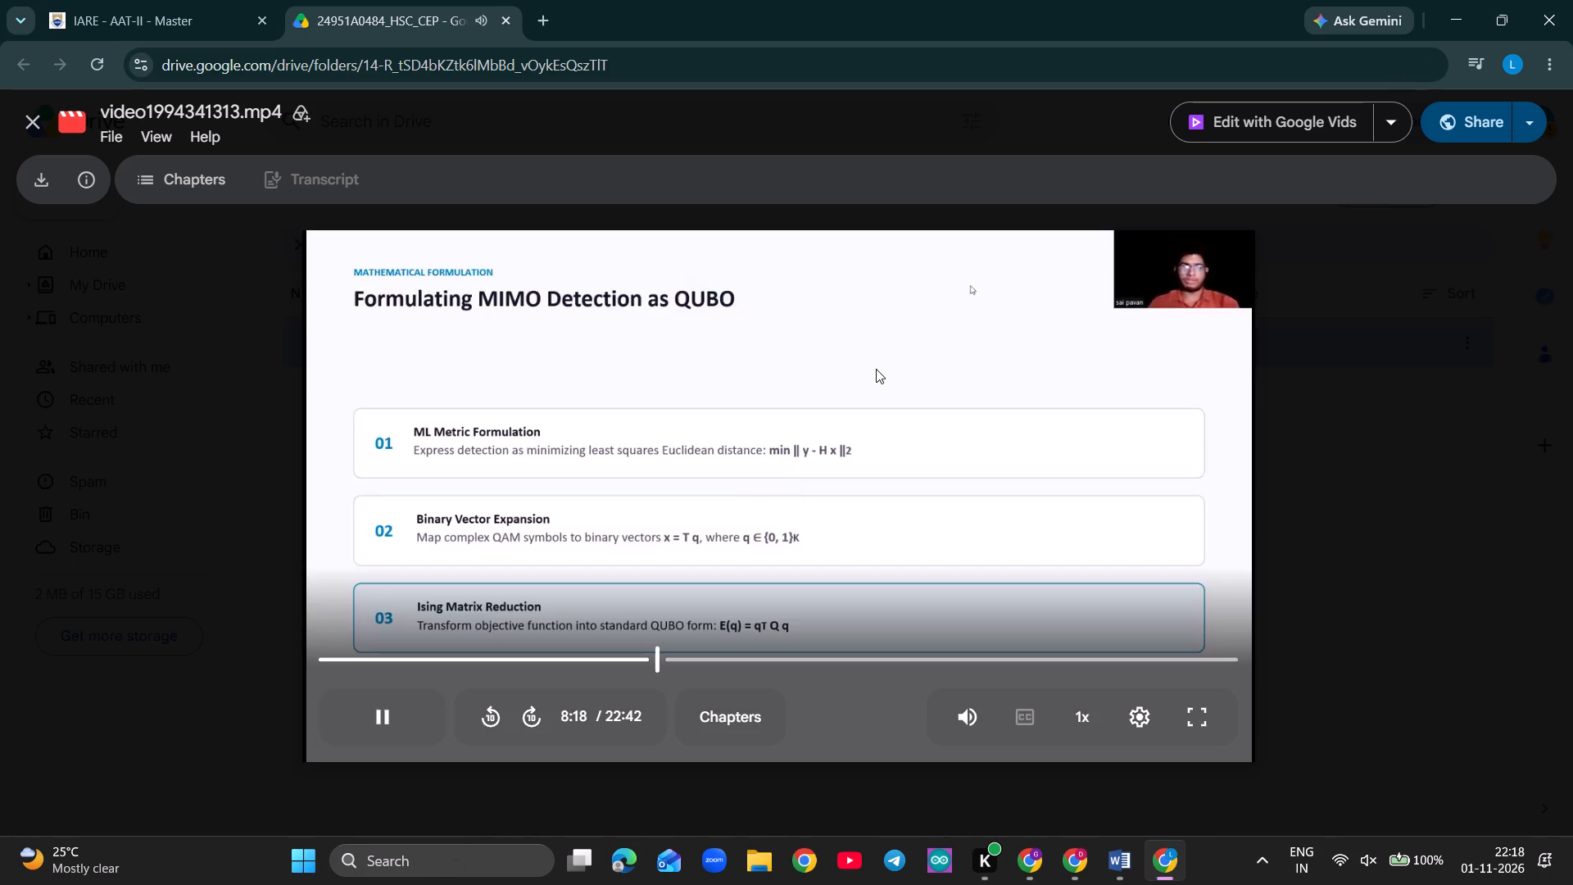
Set the marks of entry 13, "Quantum-Inspired Signal Detection for Future MIMO Receivers", to 5.
click(1397, 606)
scroll(1397, 606, up, 2)
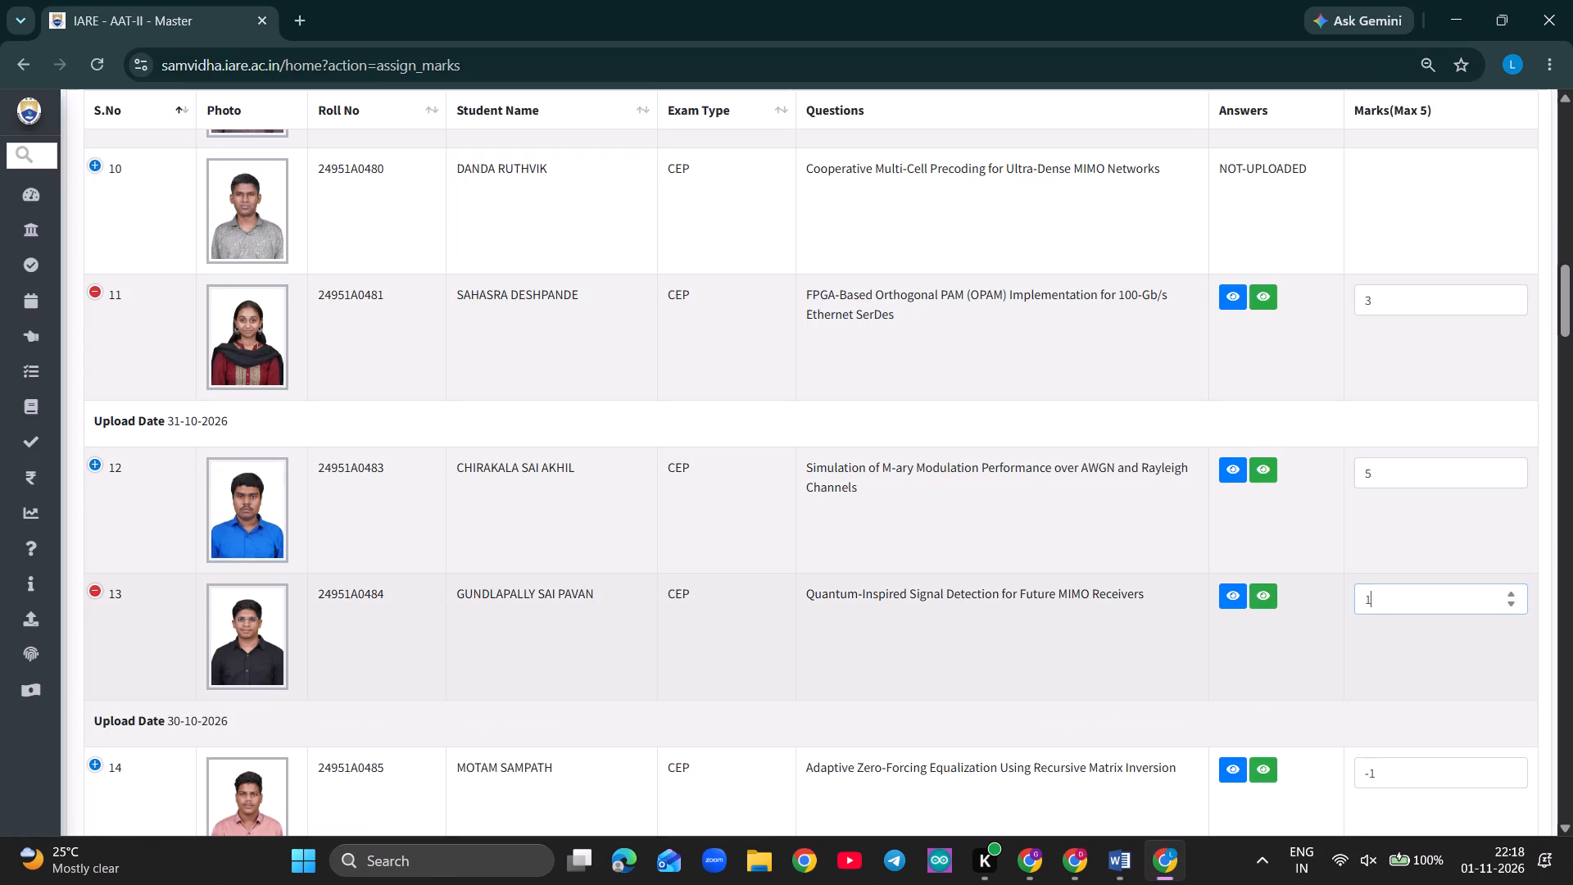
scroll(1397, 606, up, 4)
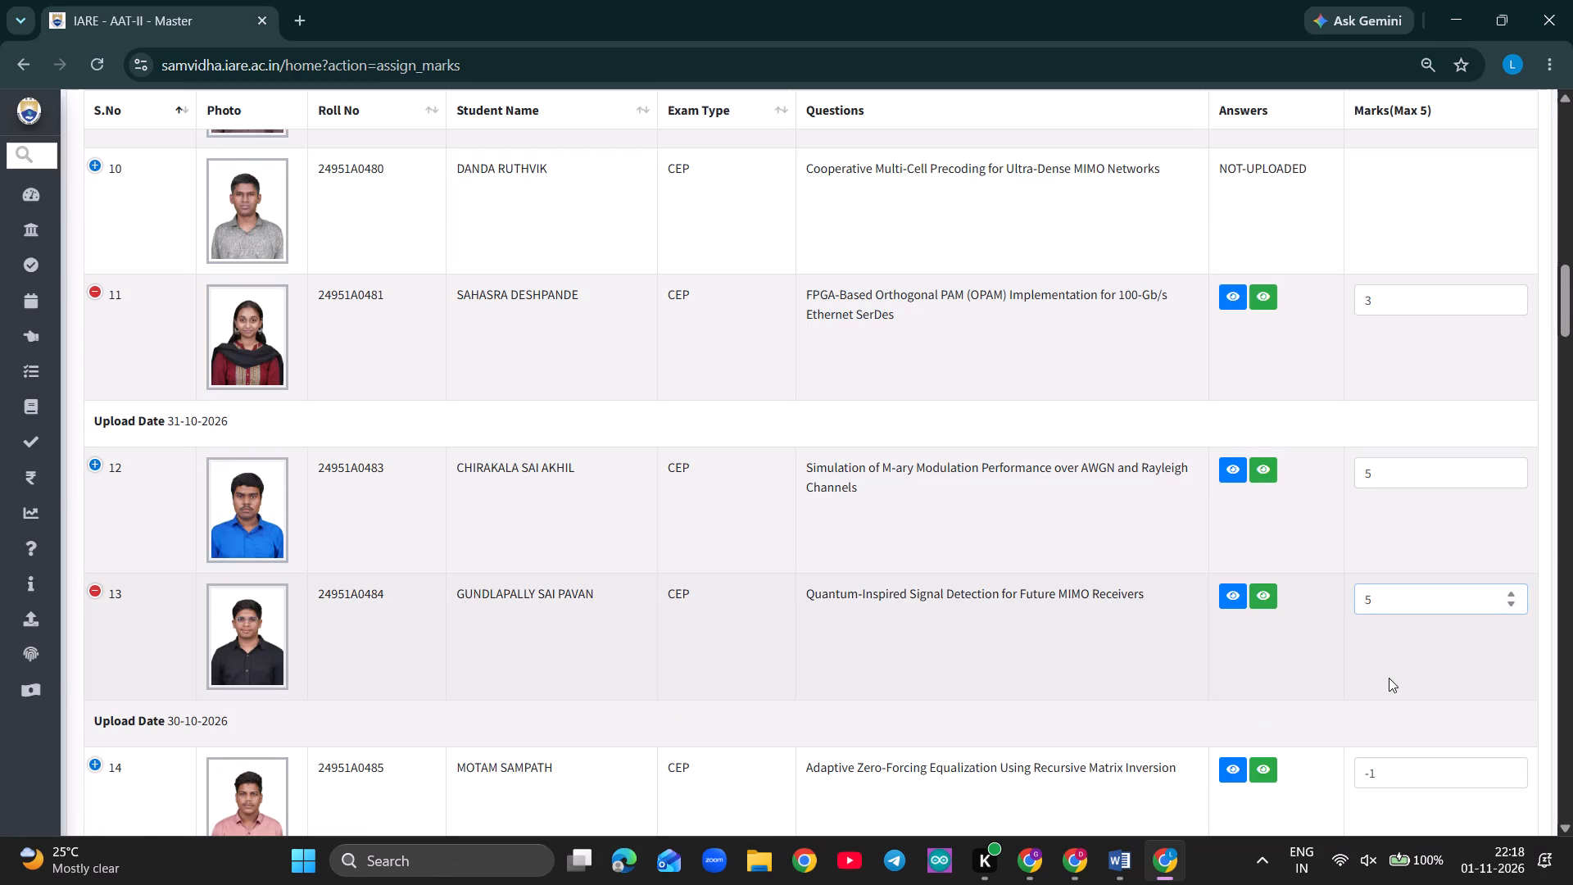
click(1389, 678)
Open the report for entry 14, "Adaptive Zero-Forcing Equalization Using Recursive Matrix Inversion", review it from the plagiarism scan to the certificate, and close it.
scroll(1228, 652, down, 1)
click(1223, 610)
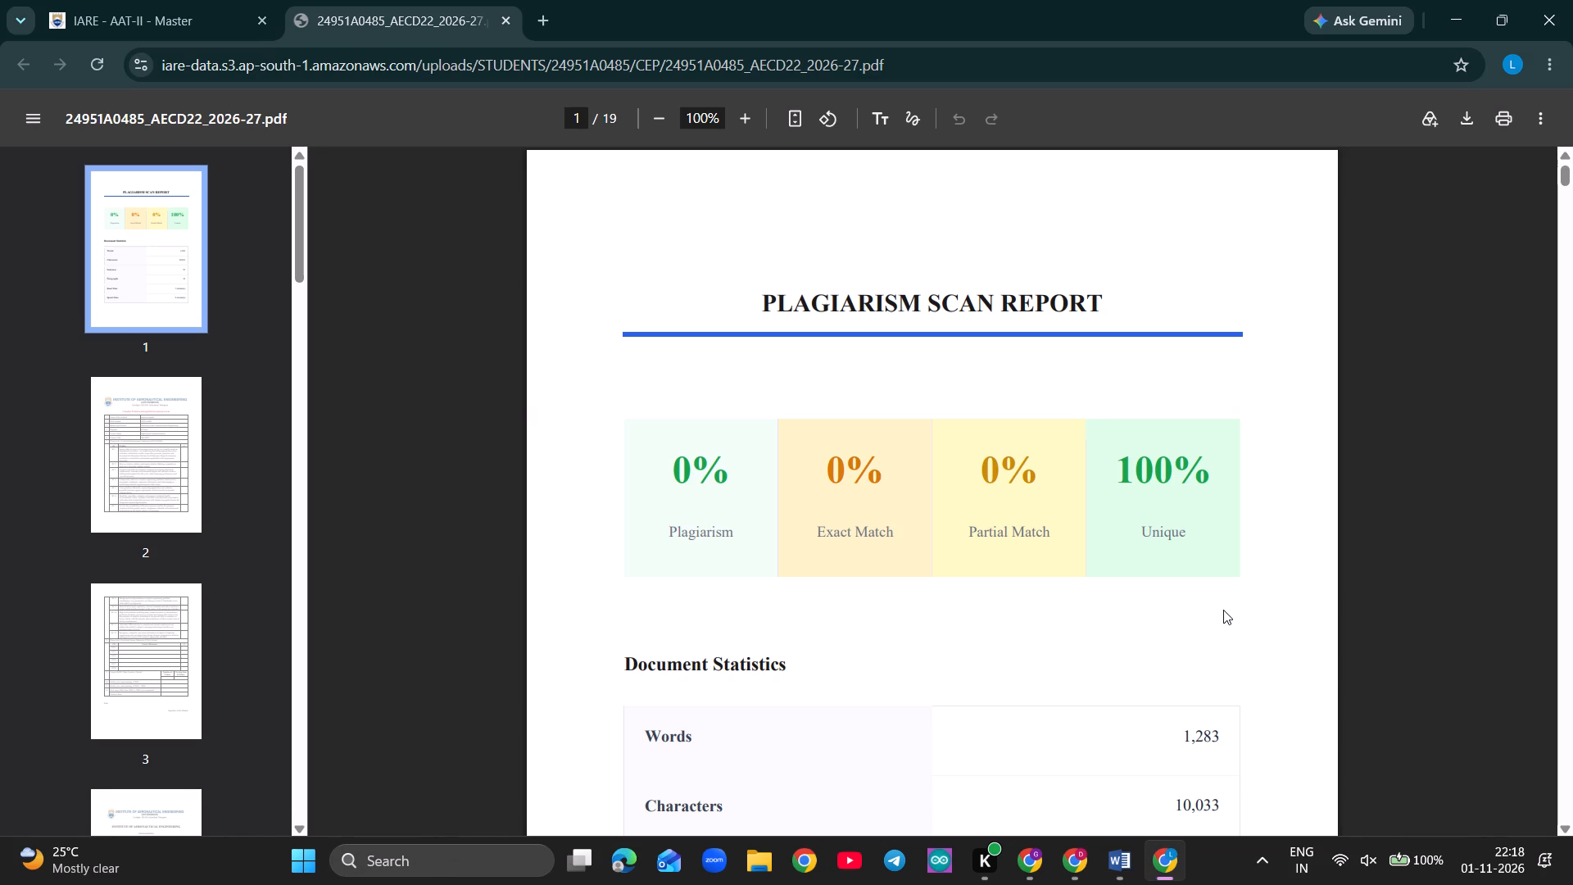
scroll(1223, 610, down, 7)
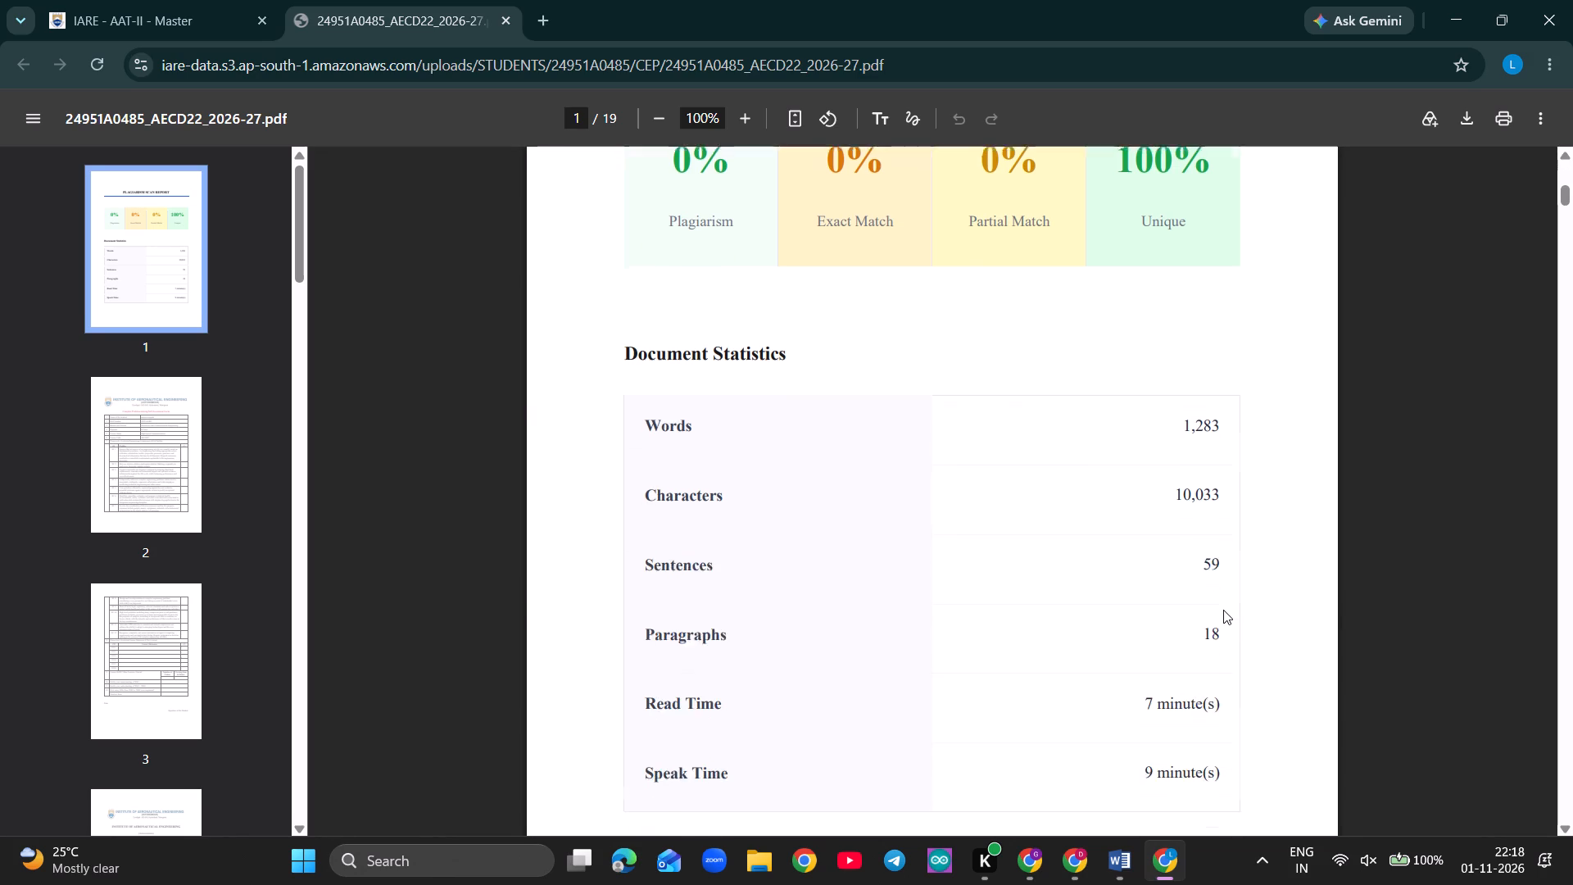
scroll(1223, 610, down, 20)
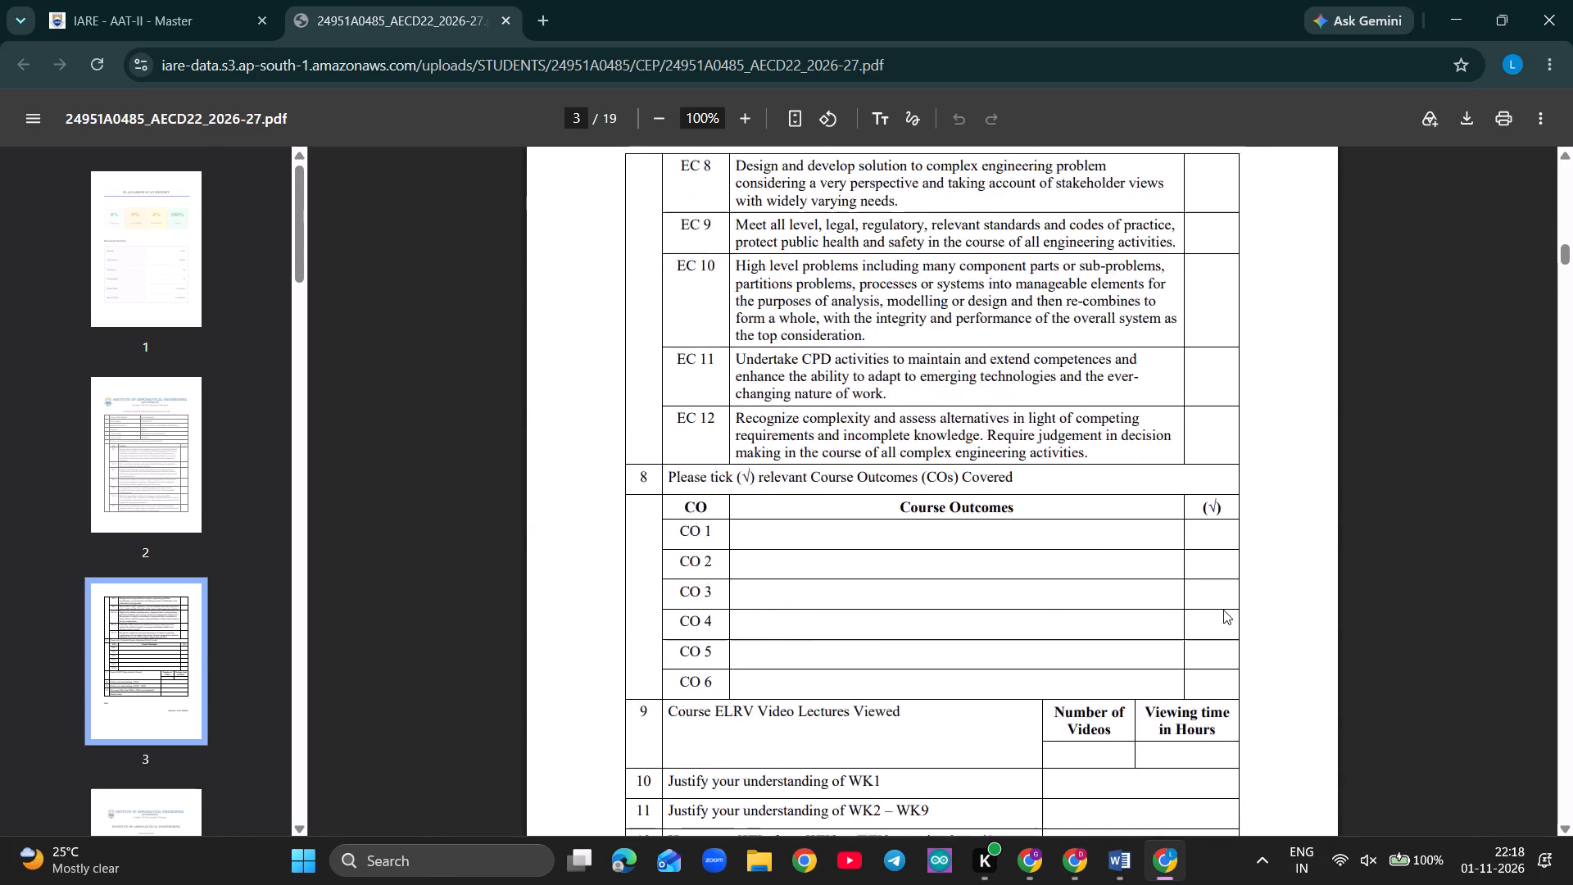
scroll(1223, 610, down, 17)
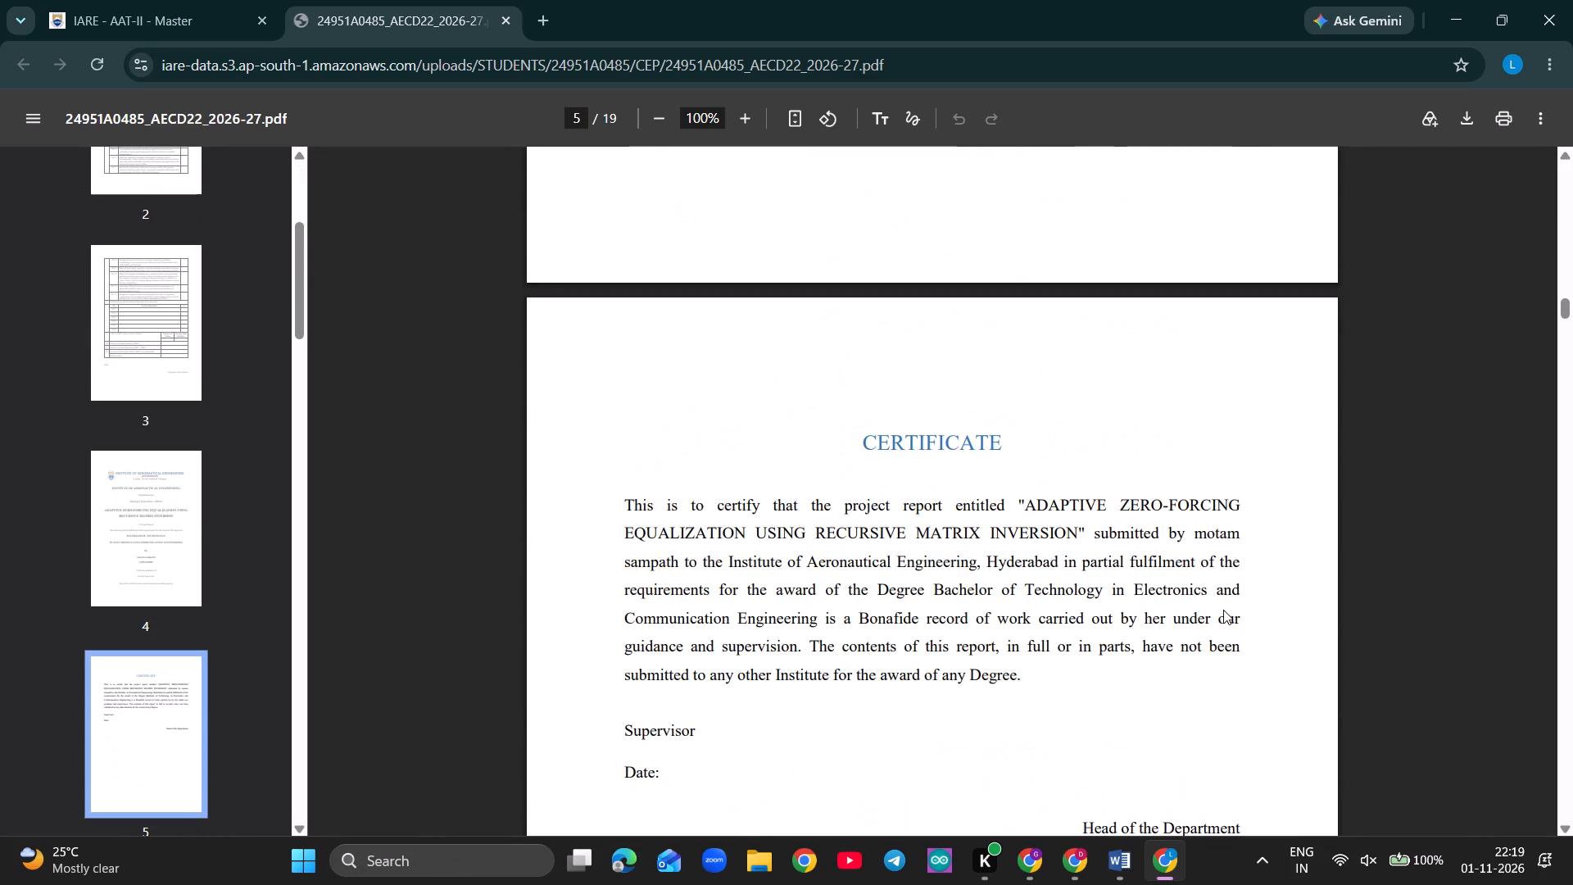
key(ctrl+w)
Play the opening of entry 14's presentation video from its Drive folder, close it, reopen it for a second check, and close it again.
click(1260, 620)
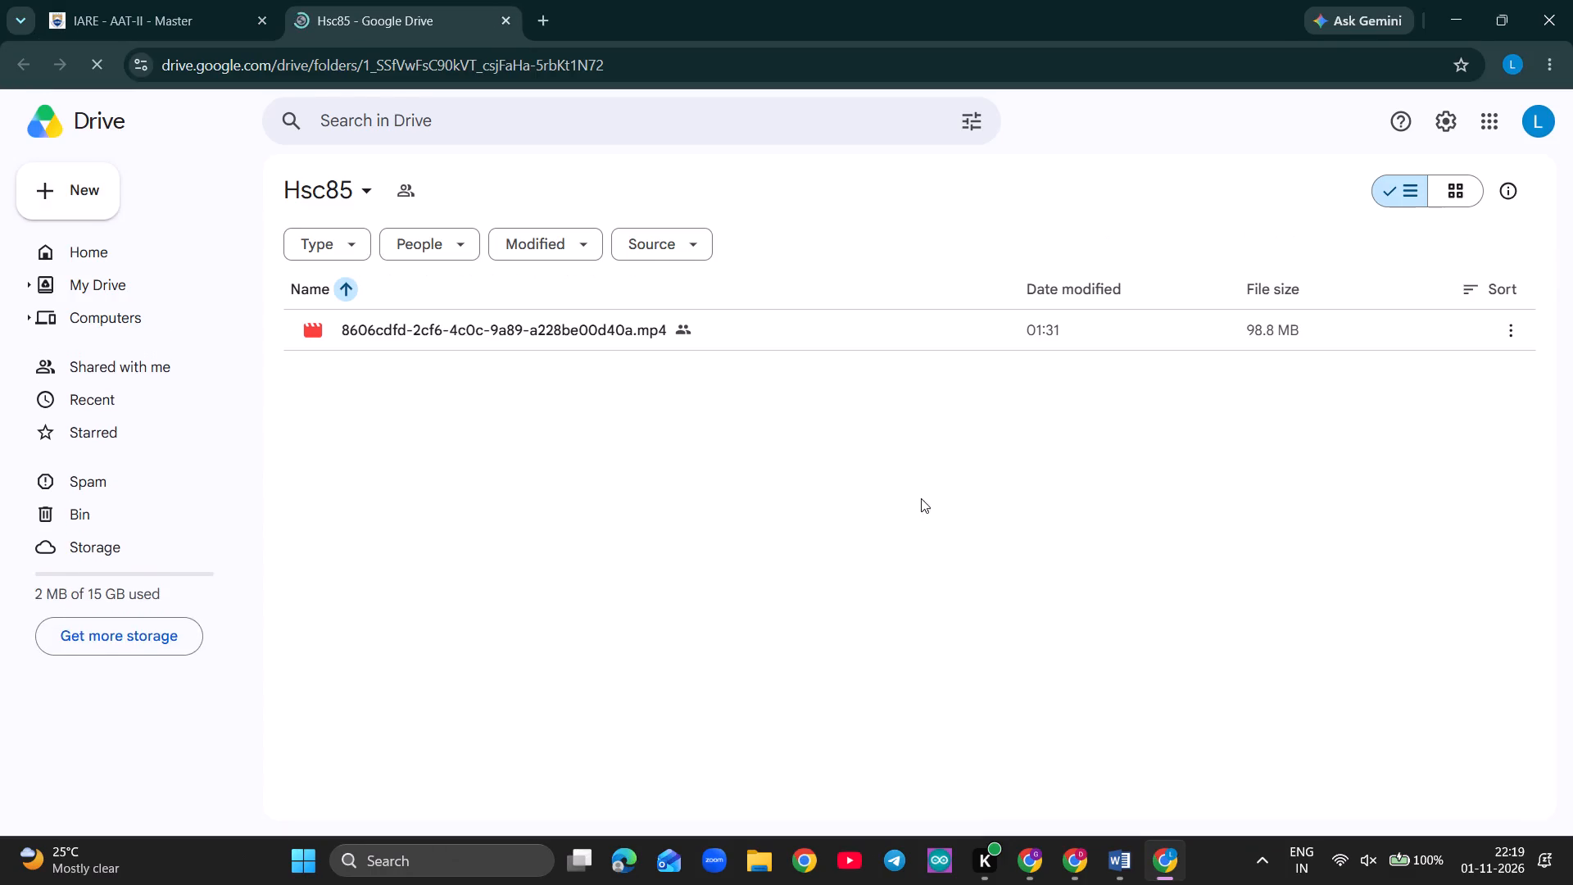
double_click(871, 342)
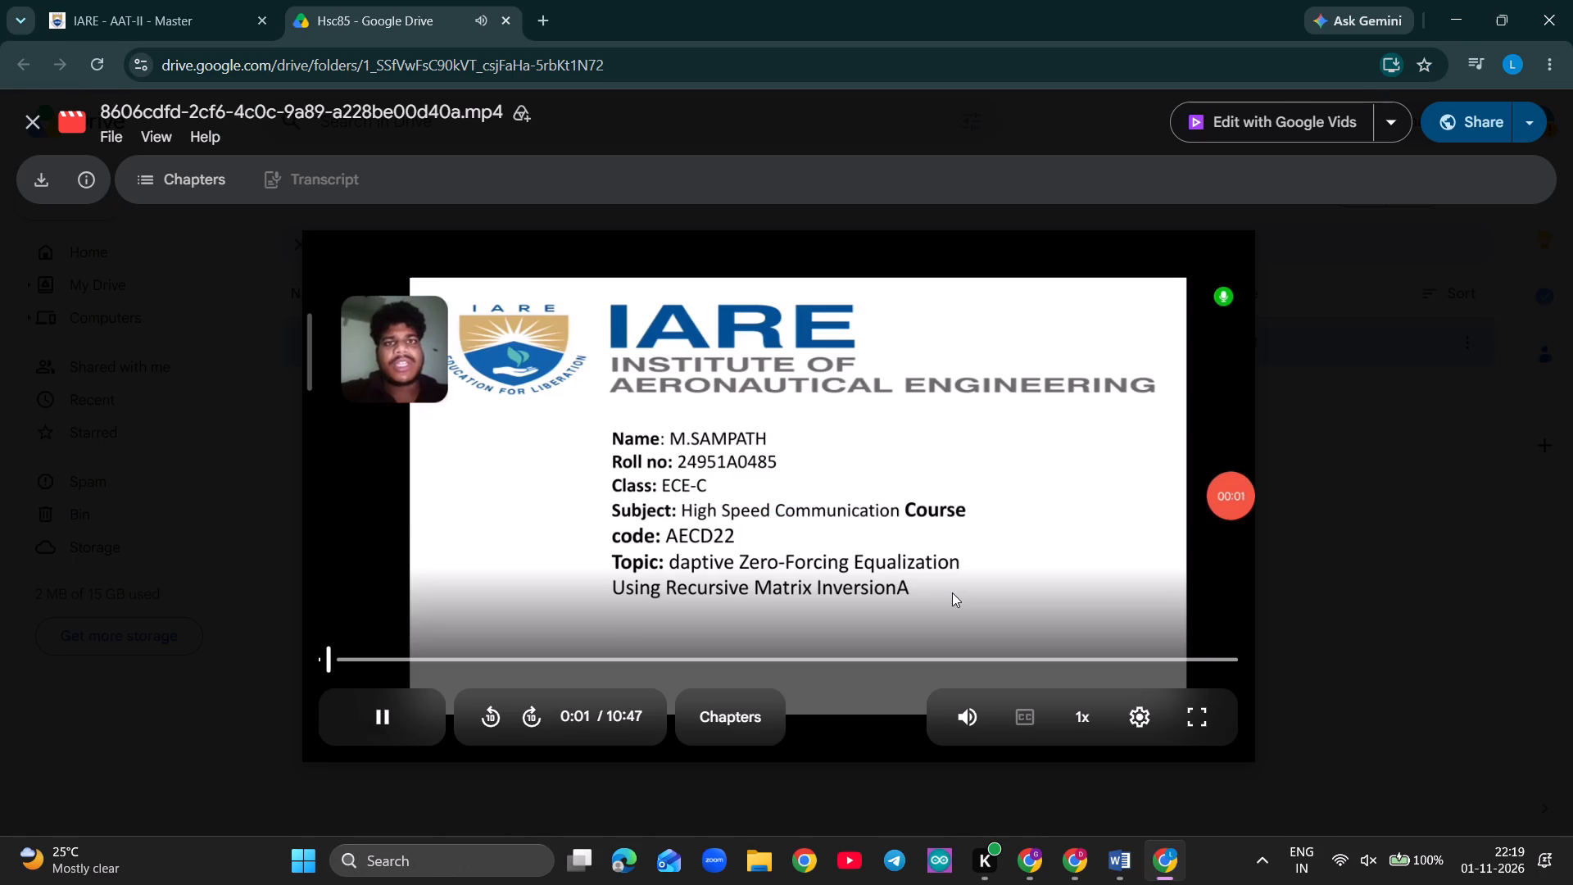
key(ctrl+w)
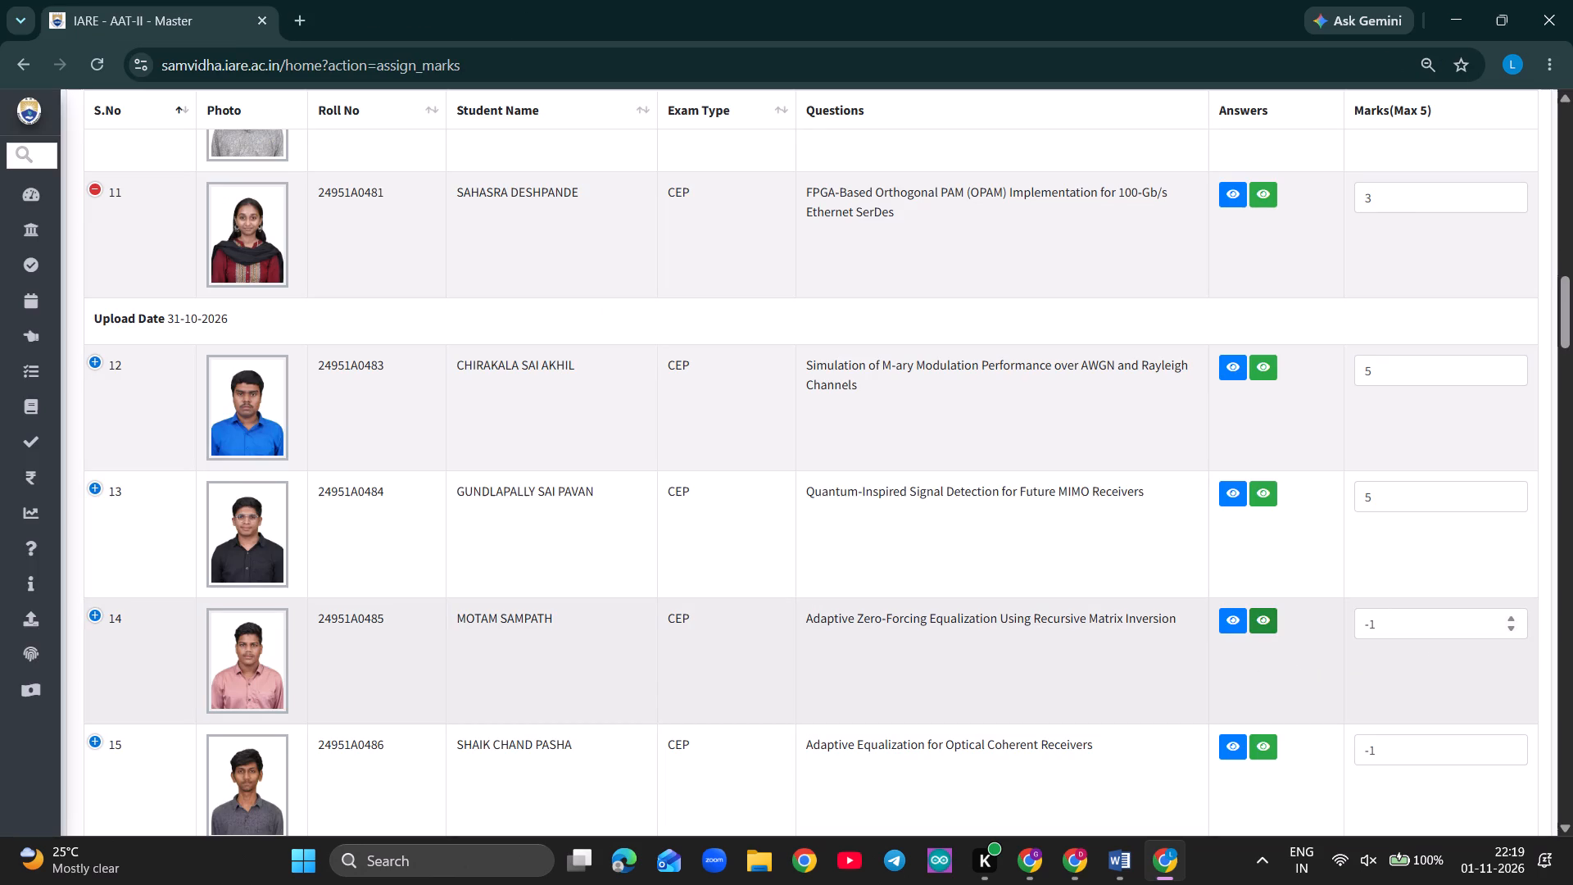
click(1274, 619)
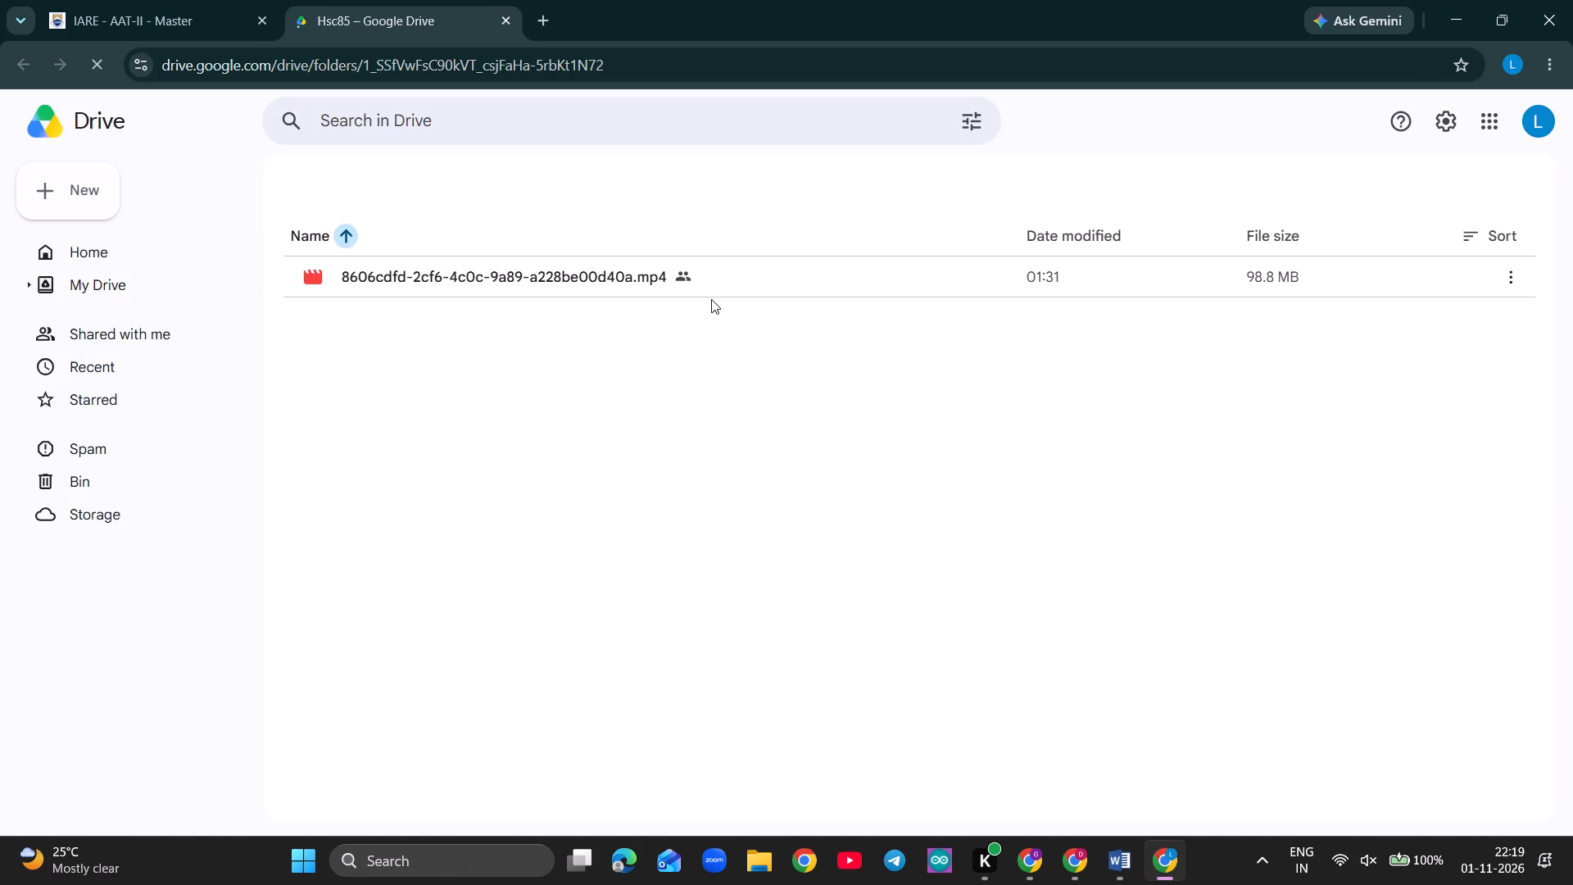
double_click(735, 325)
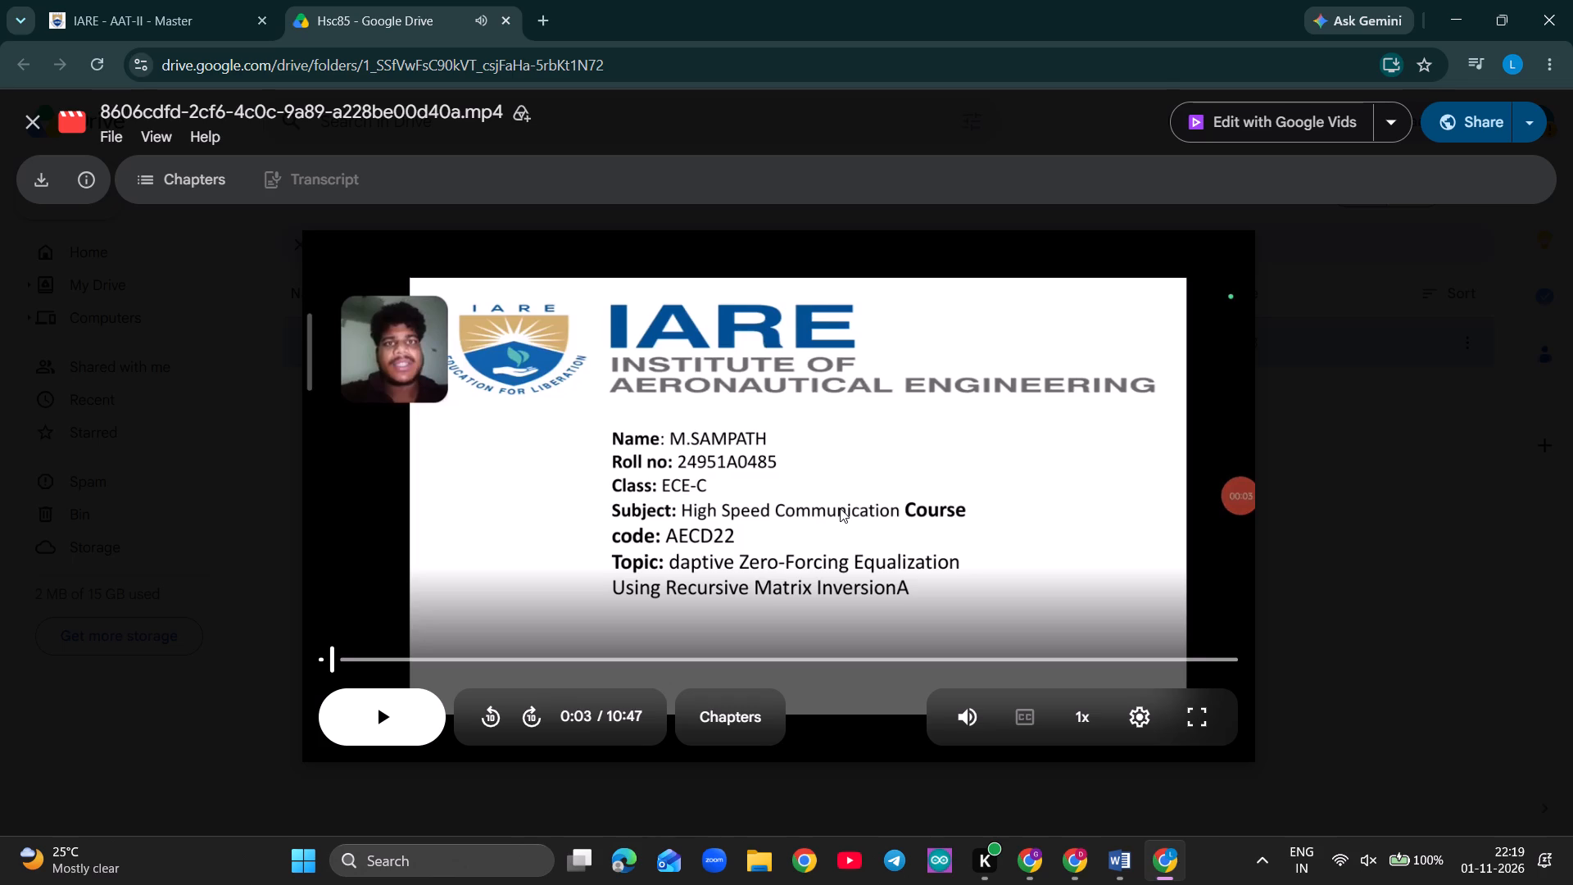
key(ctrl+w)
Set the marks of entry 14, "Adaptive Zero-Forcing Equalization Using Recursive Matrix Inversion", to 5.
click(1421, 634)
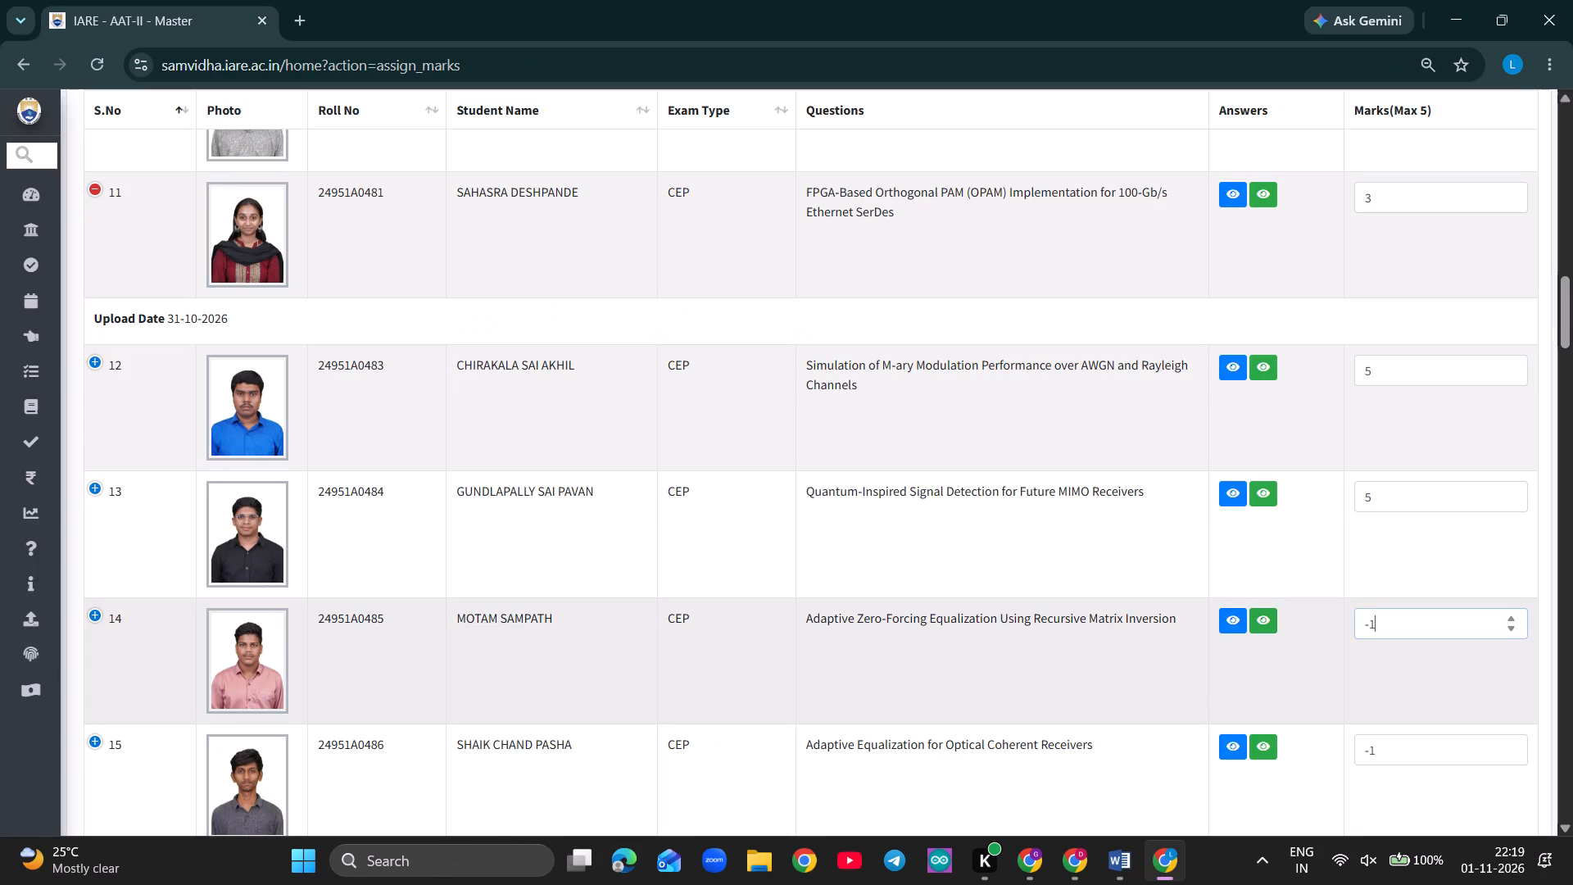
scroll(1421, 634, up, 6)
Open the report for entry 15, "Adaptive Equalization for Optical Coherent Receivers", page through from the self-assessment form past the abstract, and close it.
scroll(1267, 710, down, 2)
click(1224, 546)
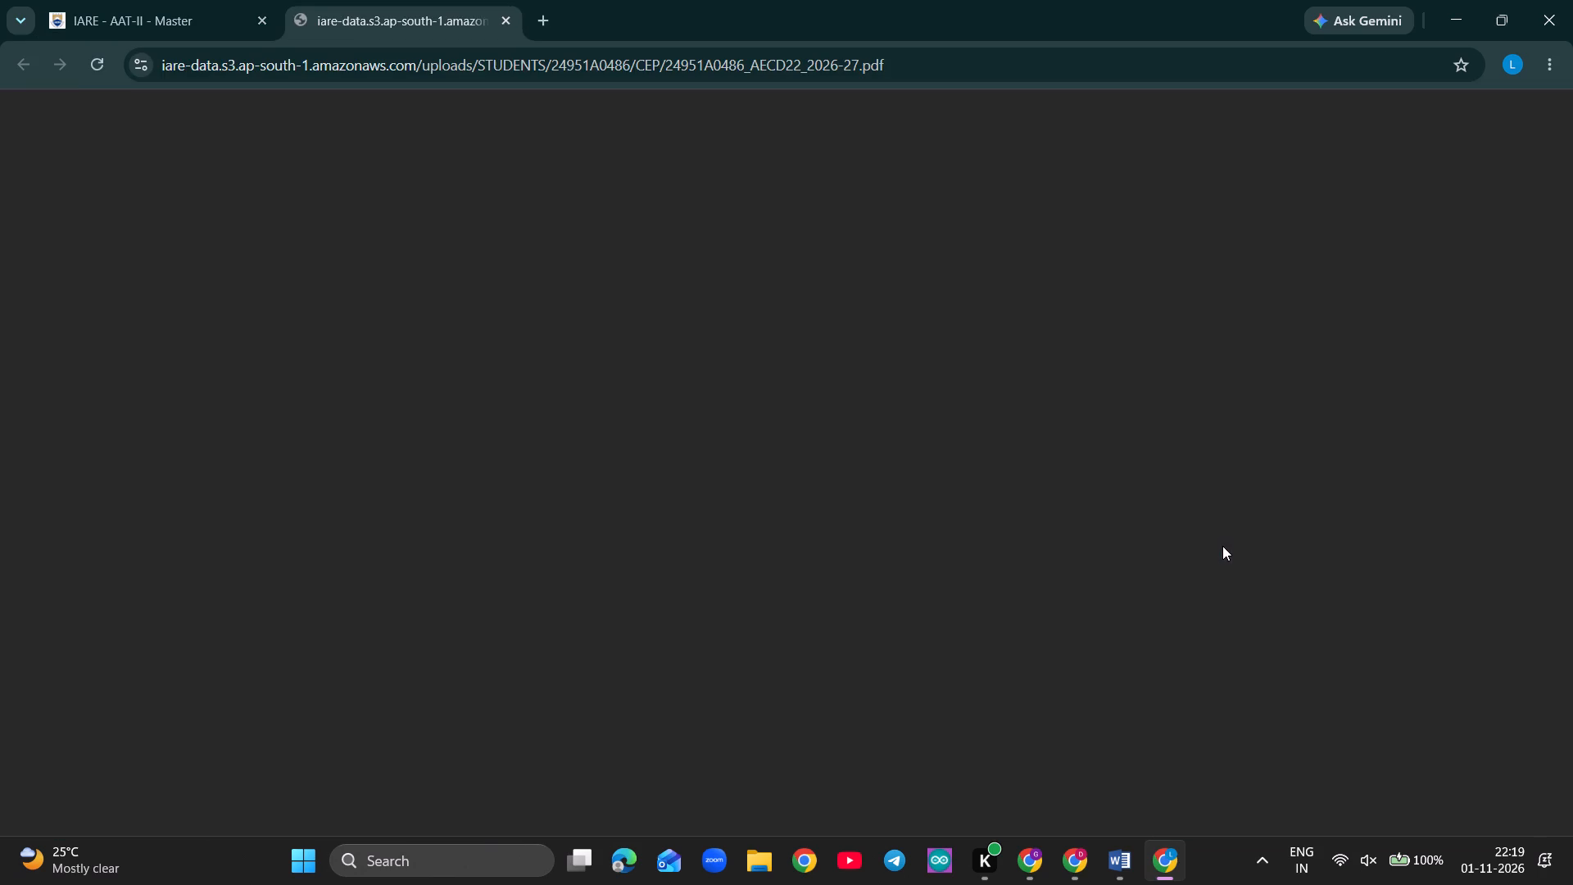
key(Right)
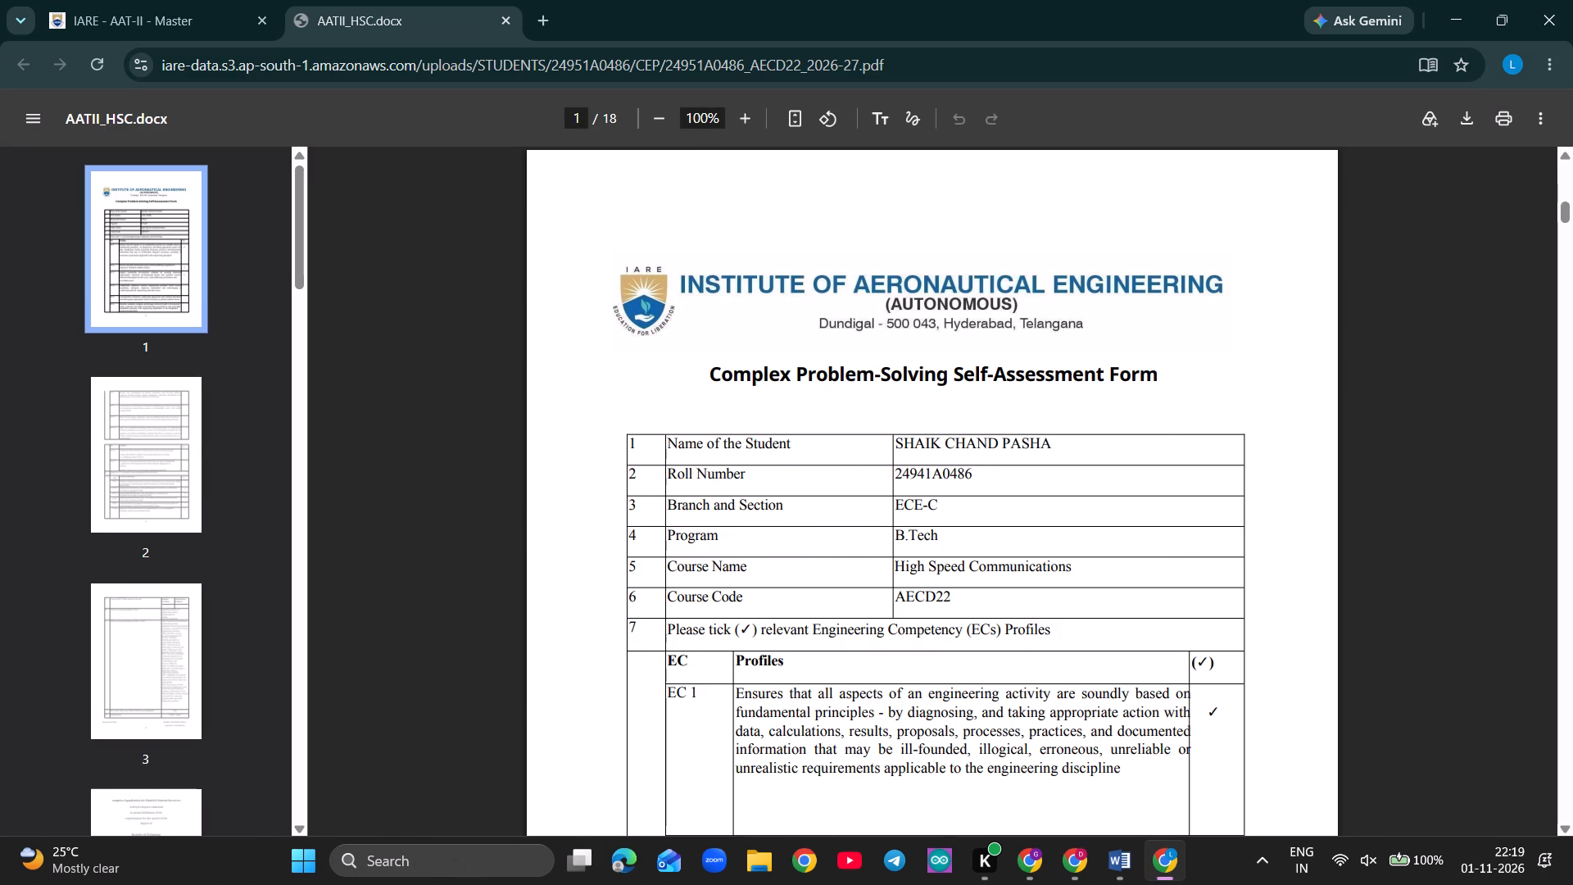
key(Right)
key(Right)
key(Right)
key(Right)
key(Right)
key(Right)
key(Right)
key(Left)
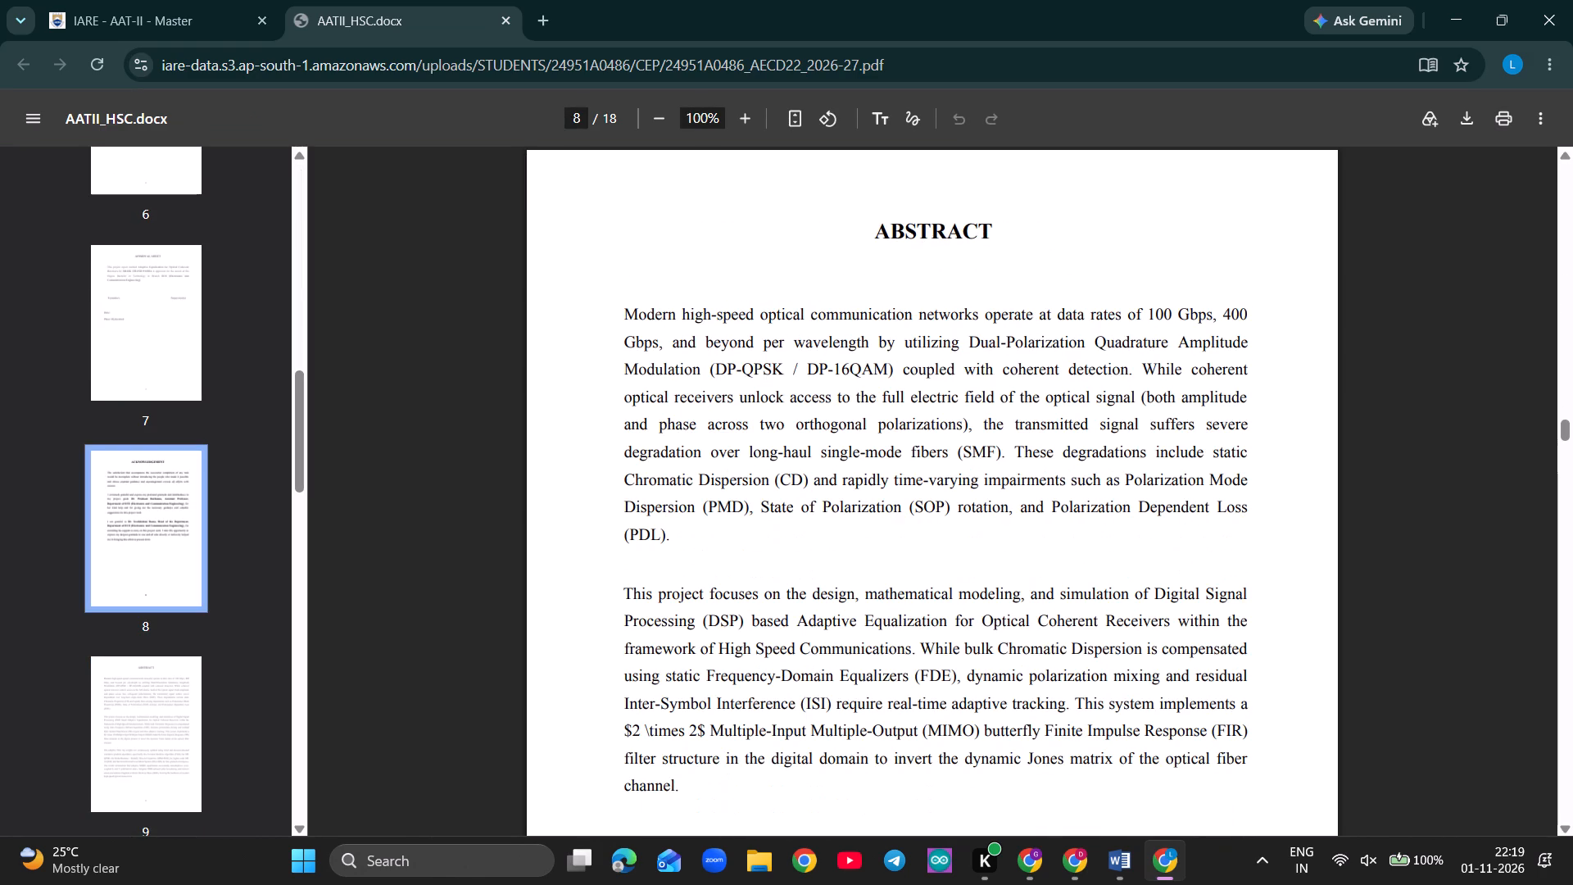
key(Right)
key(Right)
key(ctrl+w)
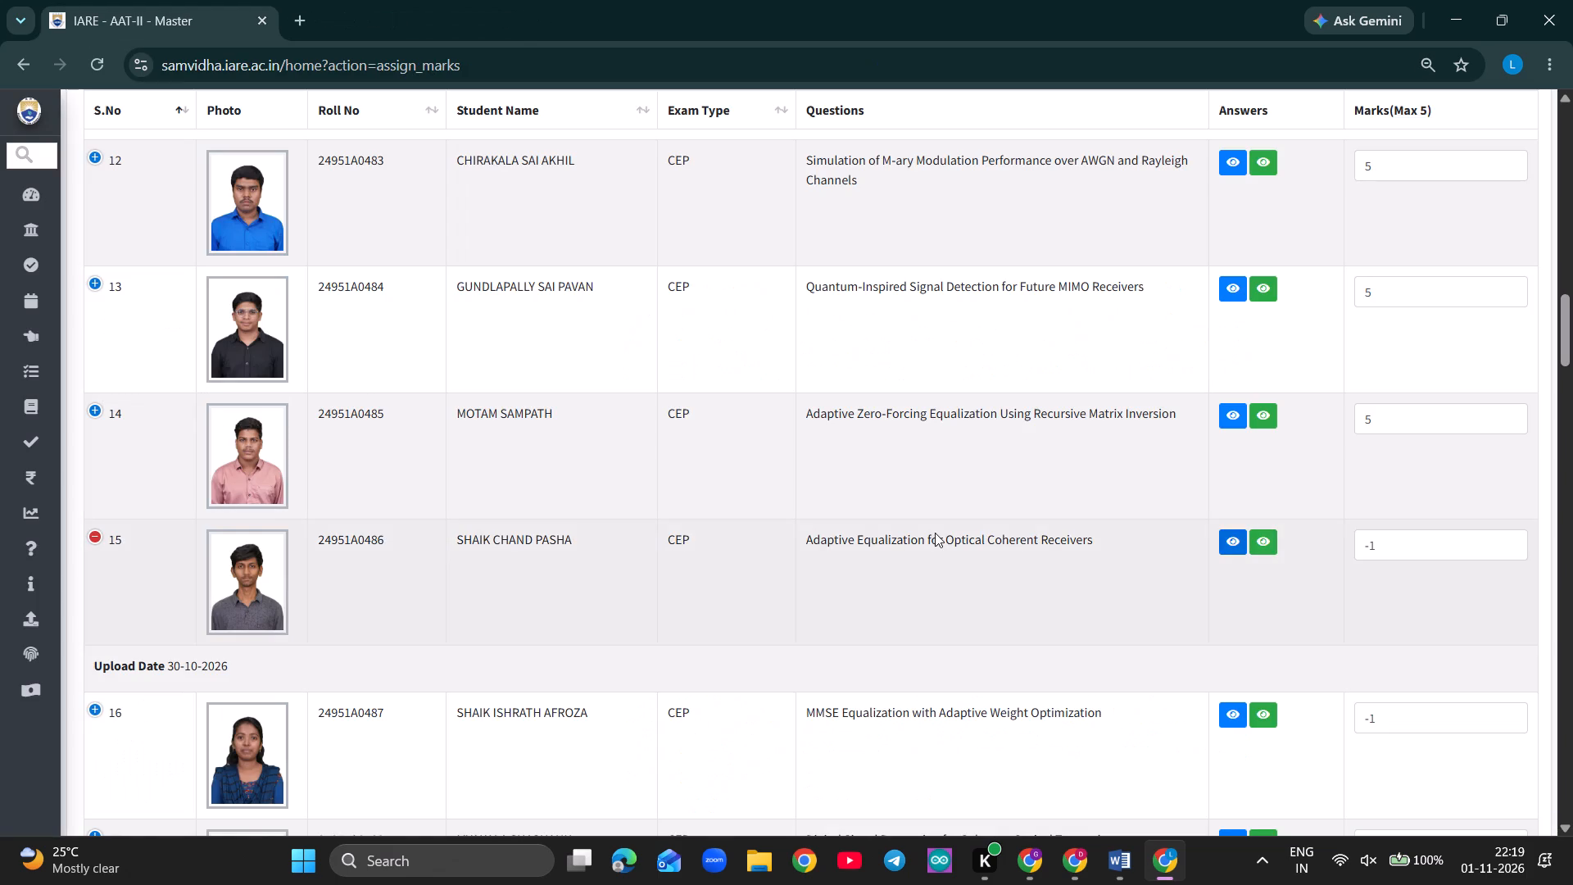
Open entry 15's presentation video, play its opening title slide, and close it.
click(1274, 538)
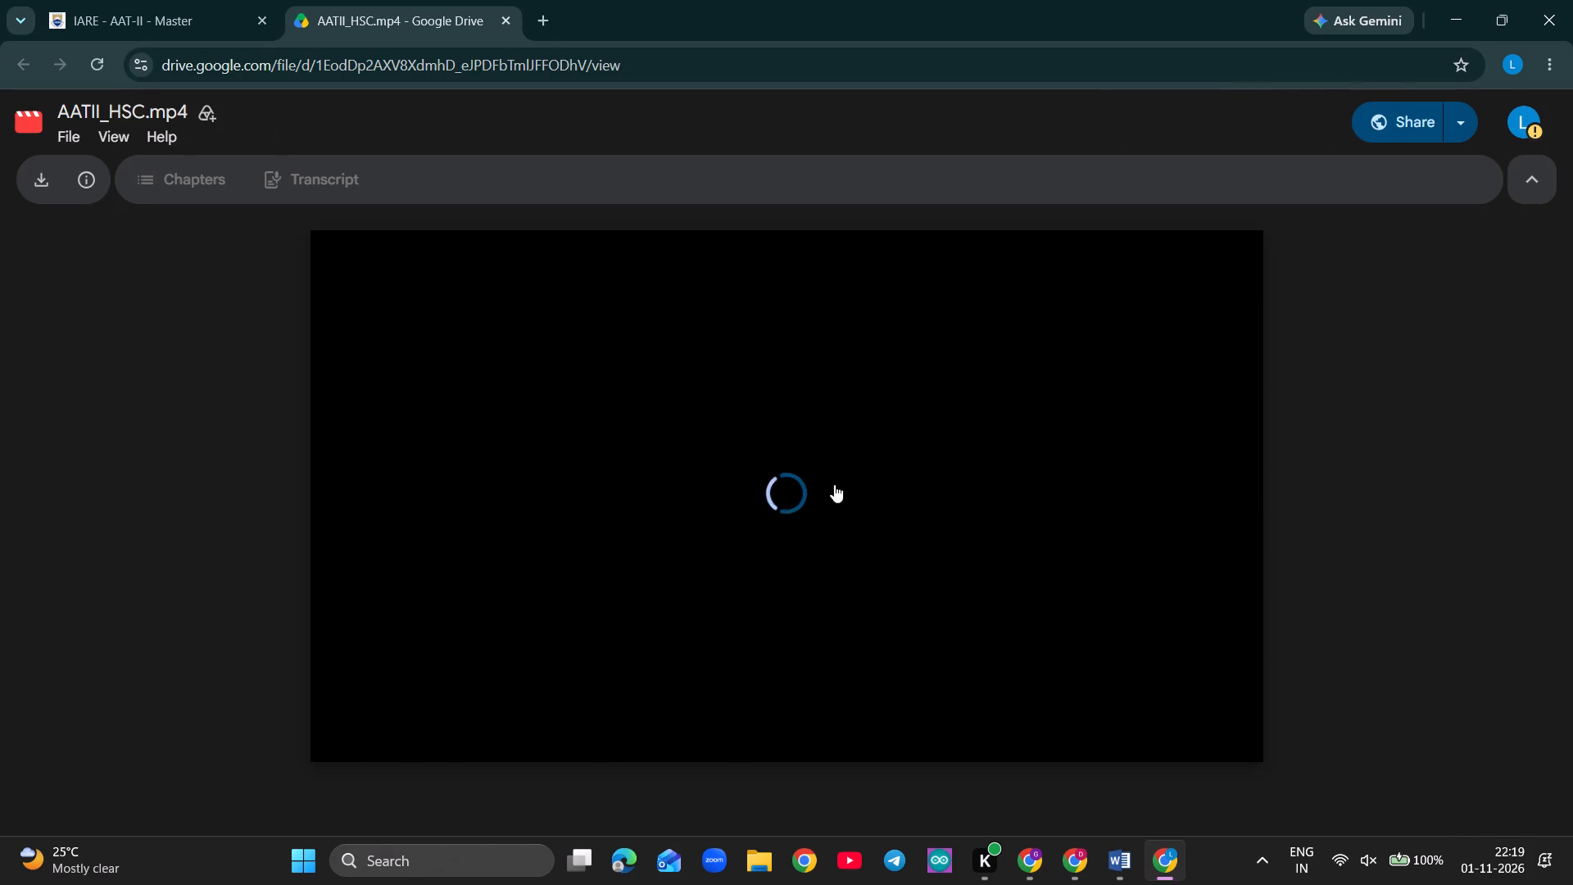
click(802, 490)
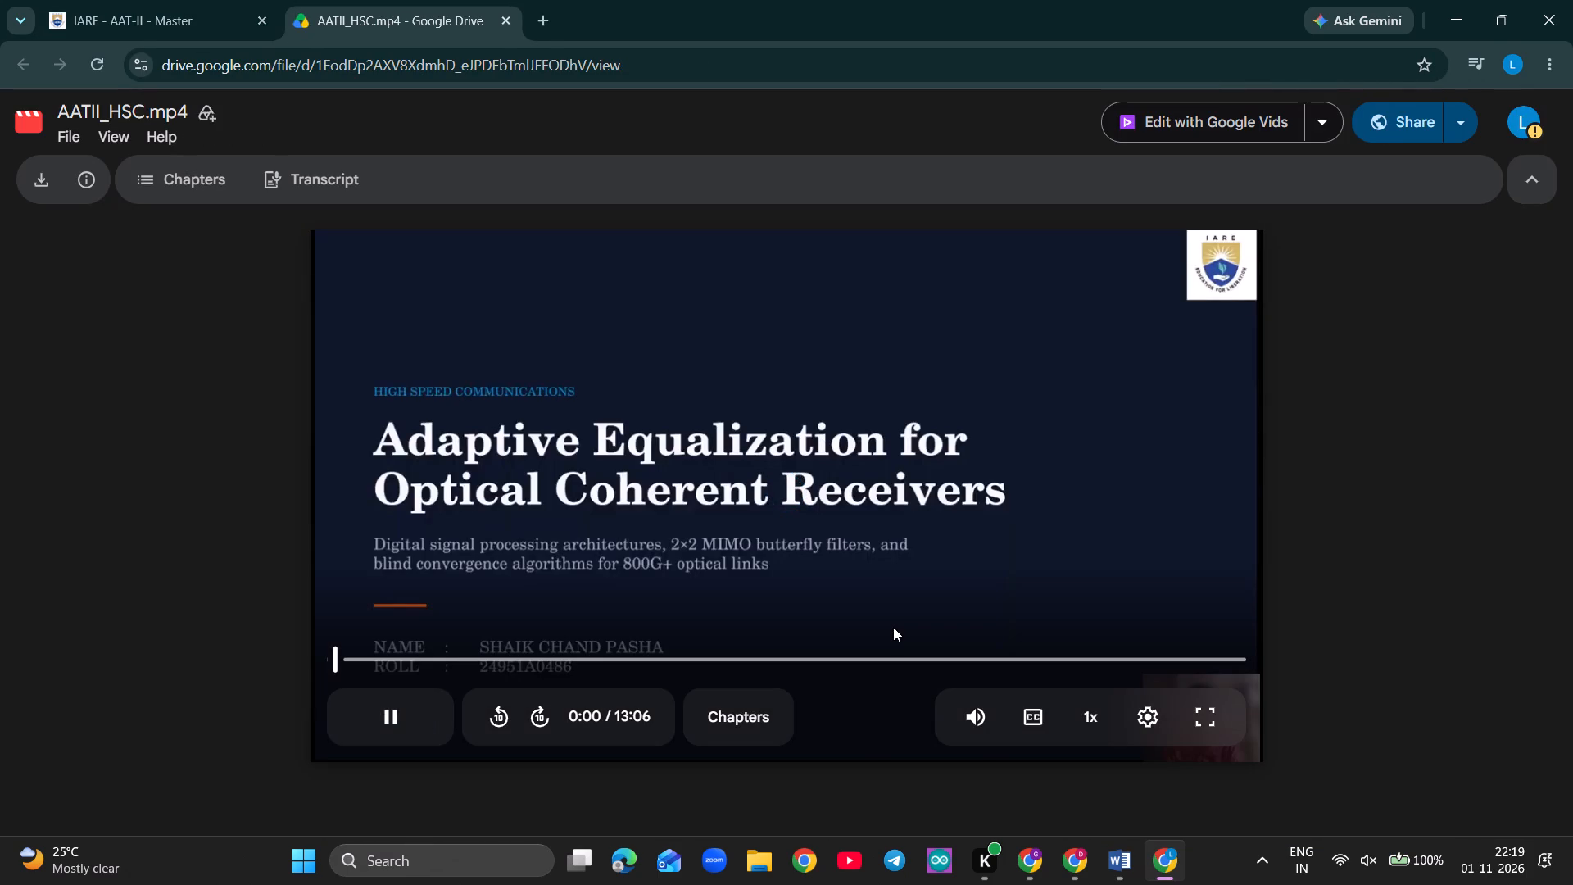
key(ctrl+w)
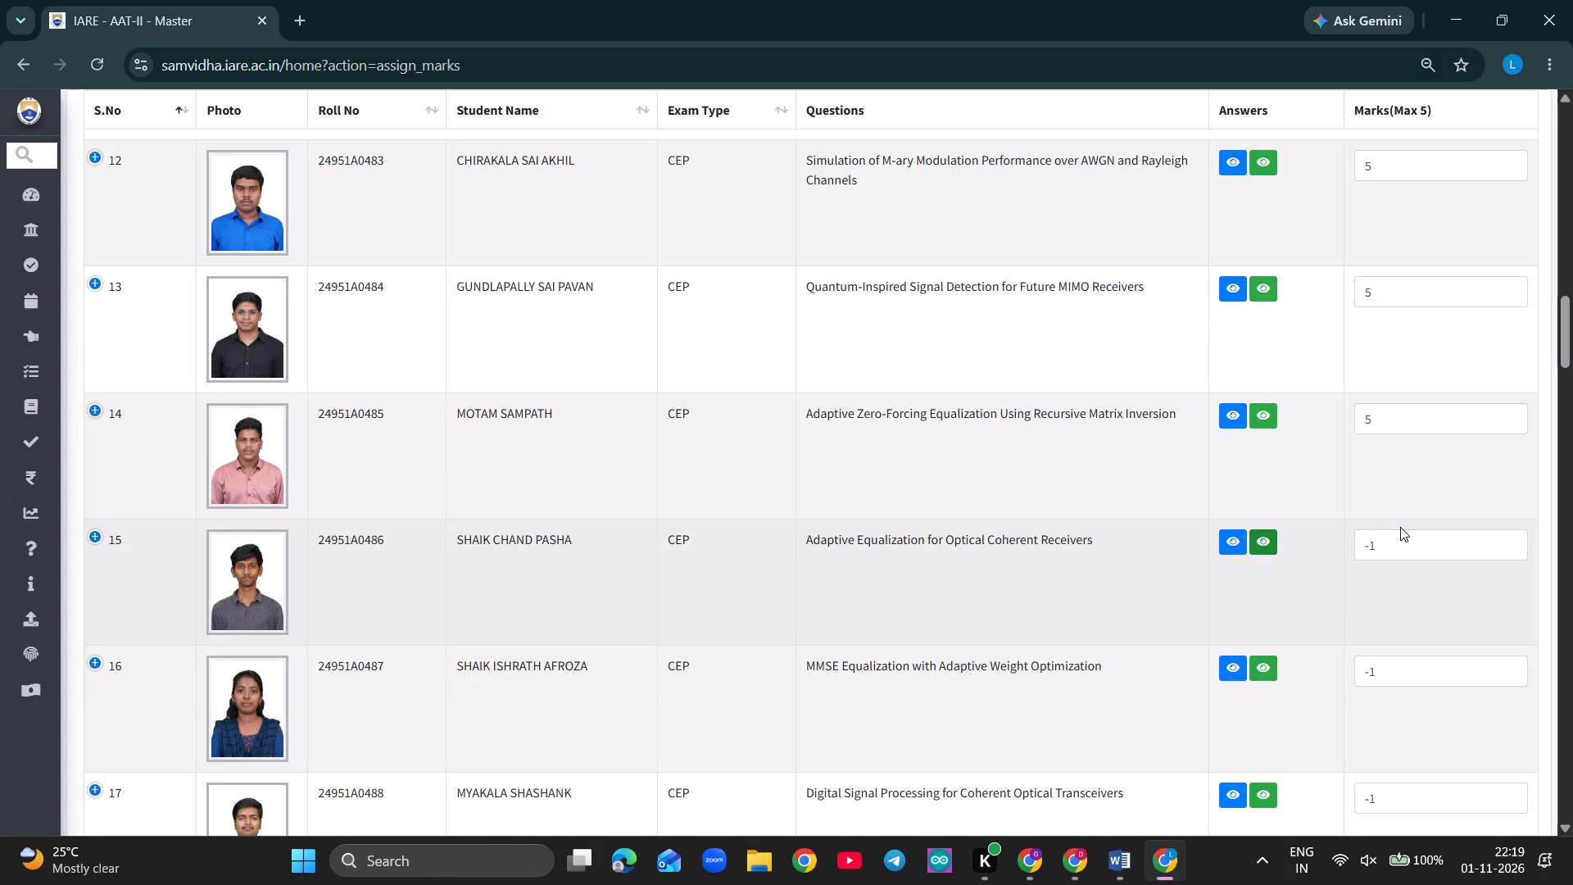
Set the marks of entry 15, "Adaptive Equalization for Optical Coherent Receivers", to 5.
click(1400, 544)
scroll(1400, 544, up, 5)
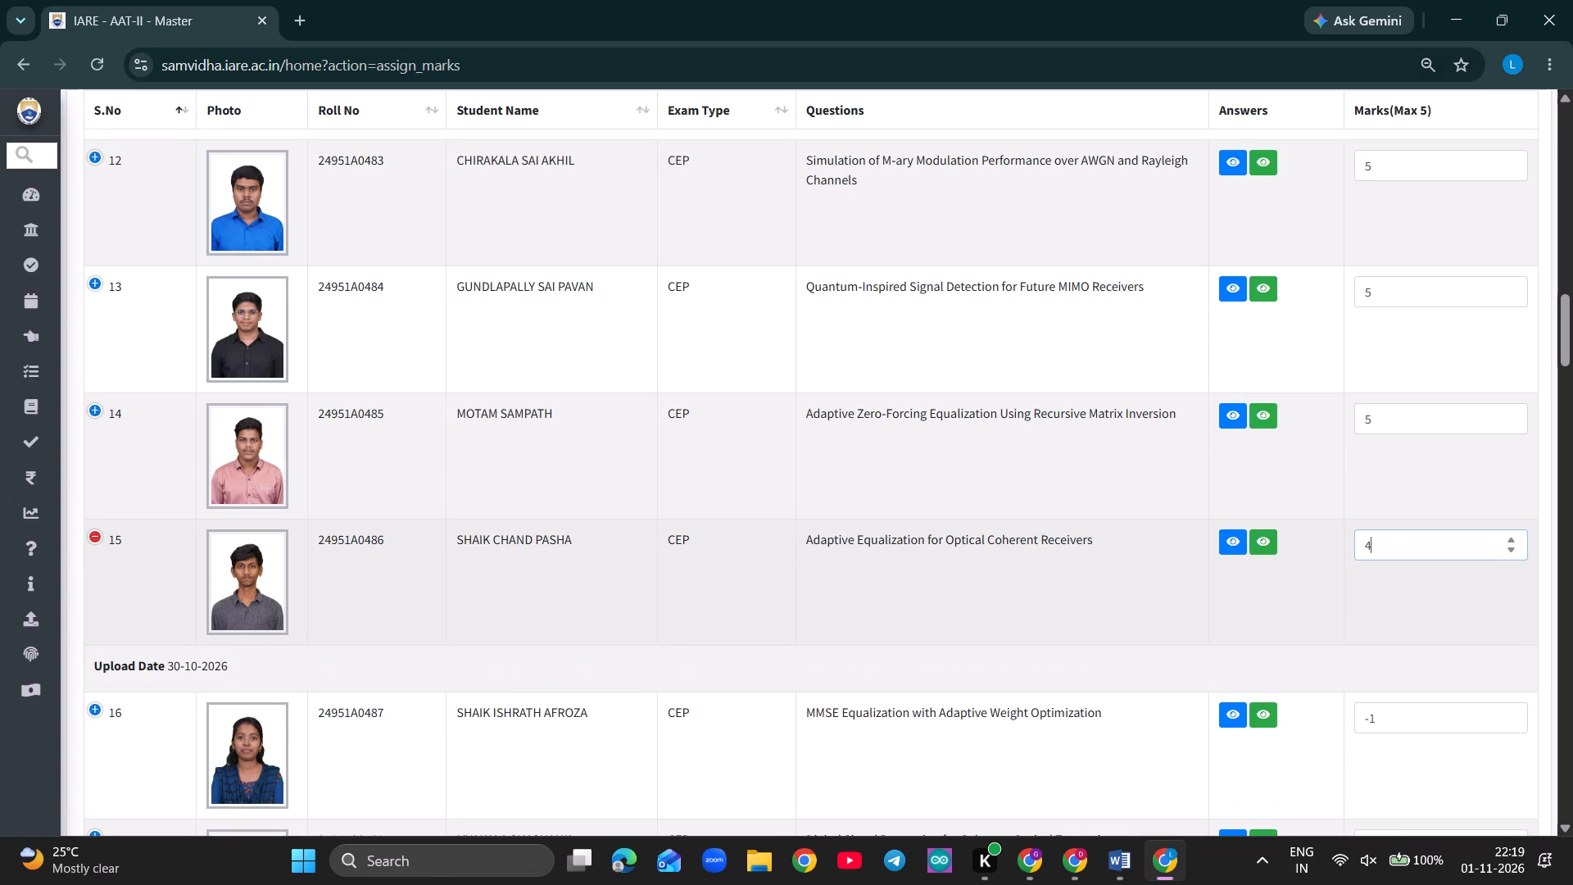
scroll(1400, 544, up, 1)
click(1371, 630)
Open the report for entry 16, "MMSE Equalization with Adaptive Weight Optimization", review its self-assessment form, title page and declaration, and close it.
scroll(1198, 604, down, 1)
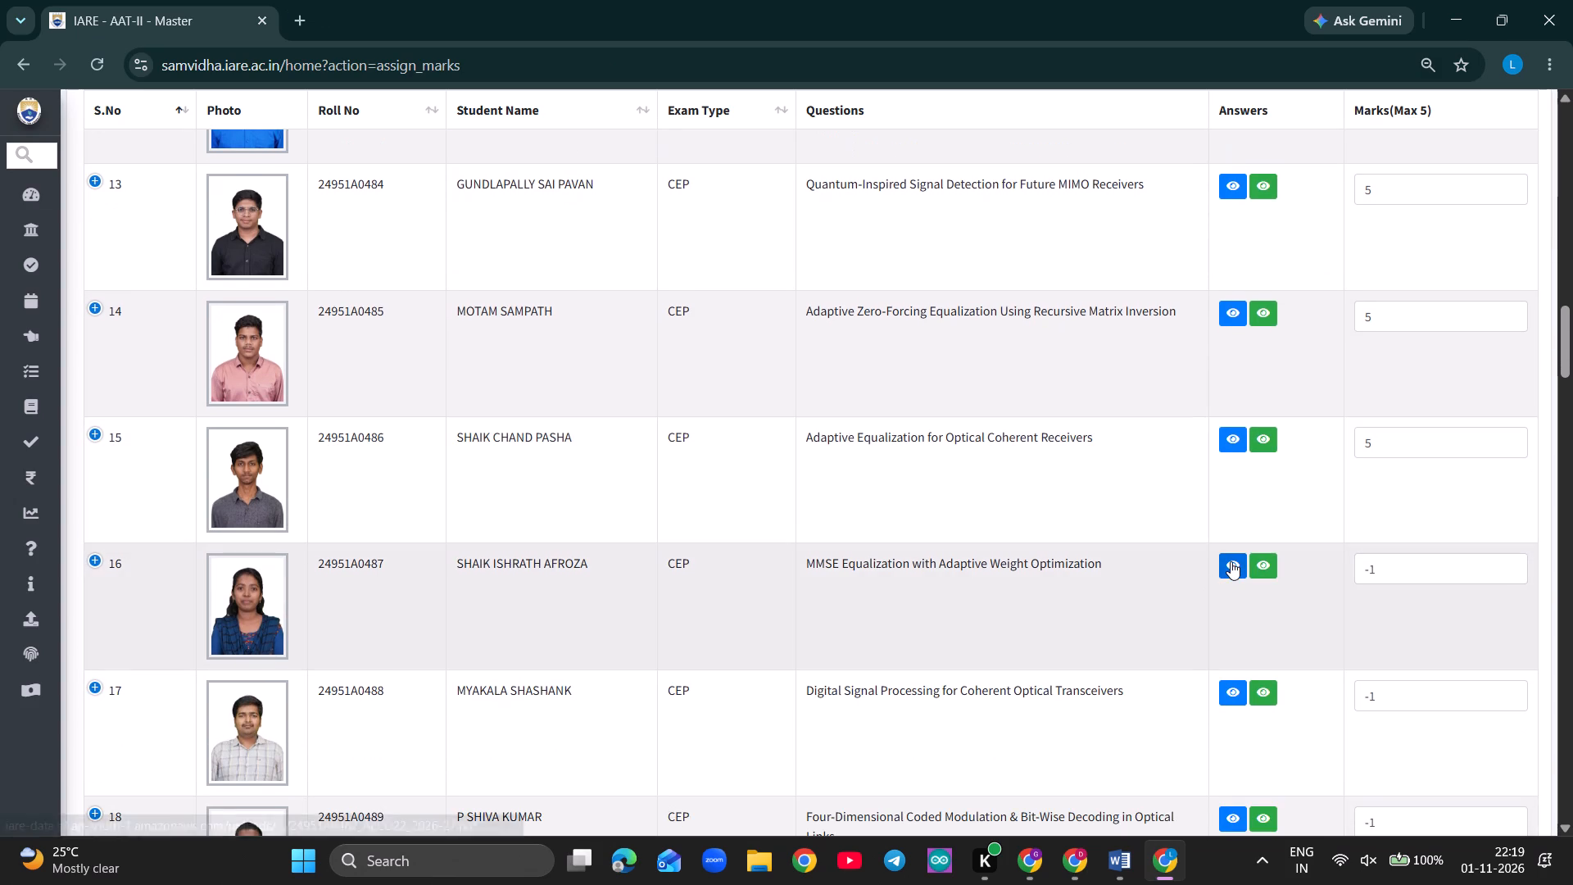
click(1231, 561)
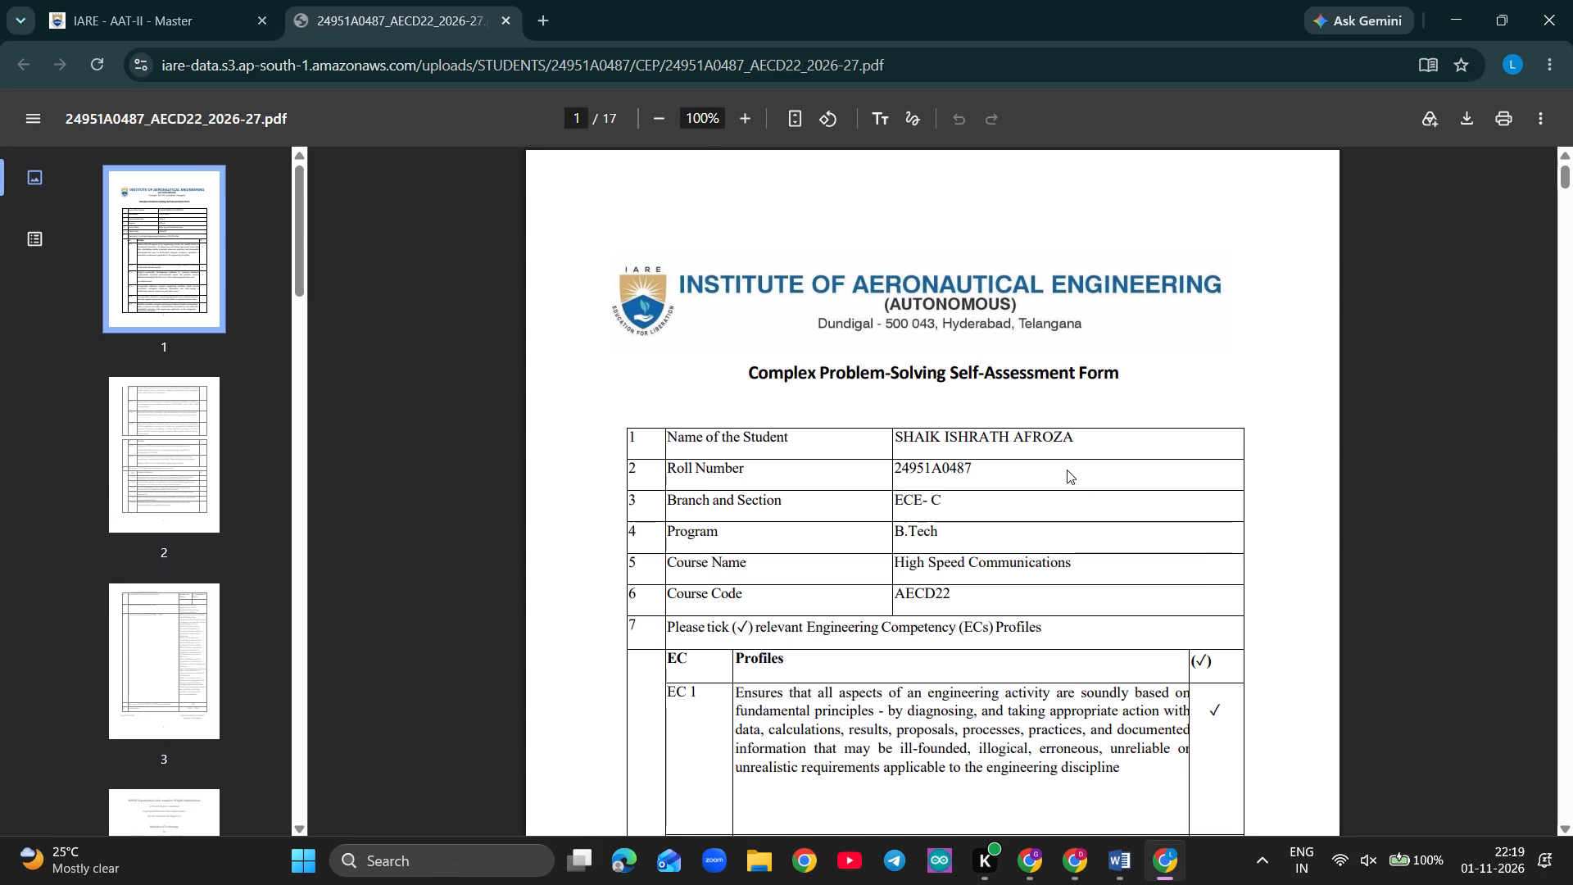
scroll(1067, 470, down, 5)
scroll(1067, 470, down, 20)
scroll(1067, 470, down, 7)
scroll(1067, 470, up, 2)
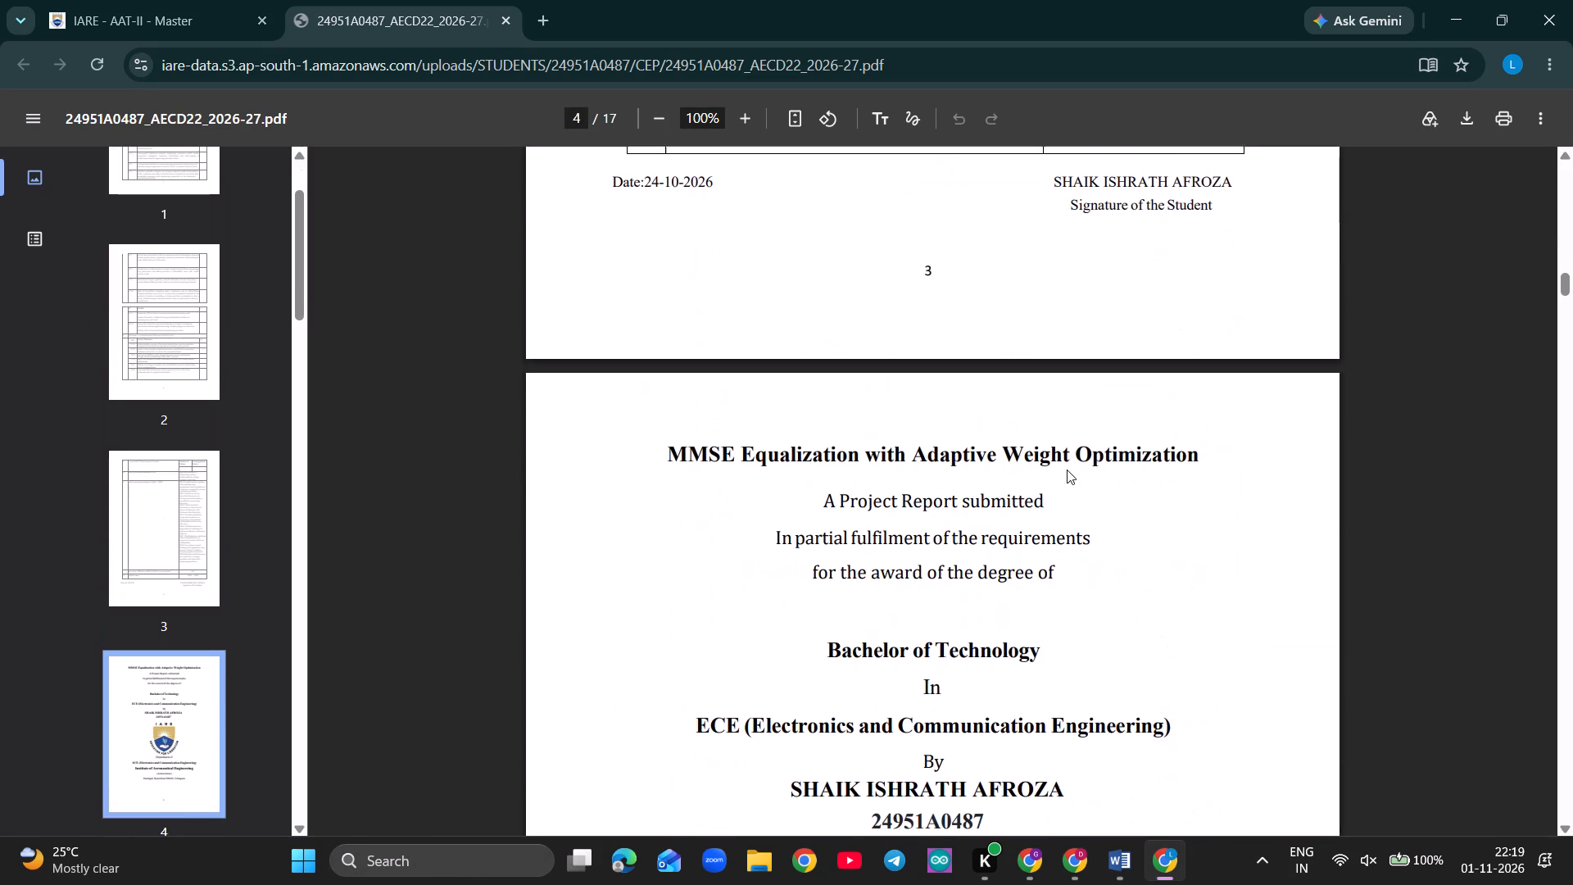
scroll(1067, 470, down, 14)
scroll(1067, 470, down, 7)
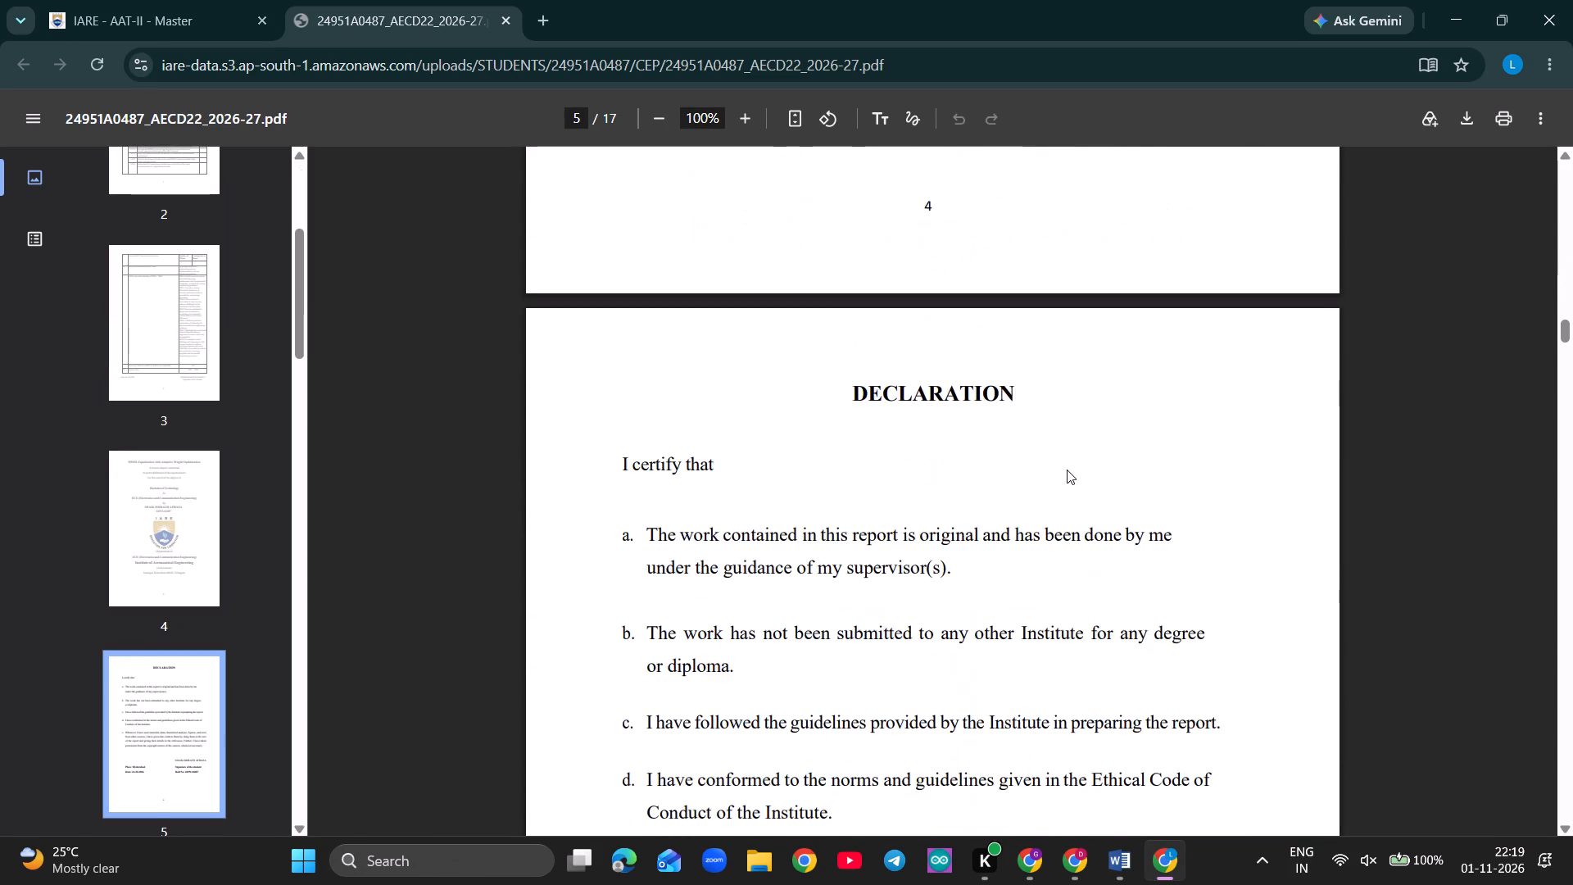
scroll(1067, 470, down, 7)
key(ctrl+w)
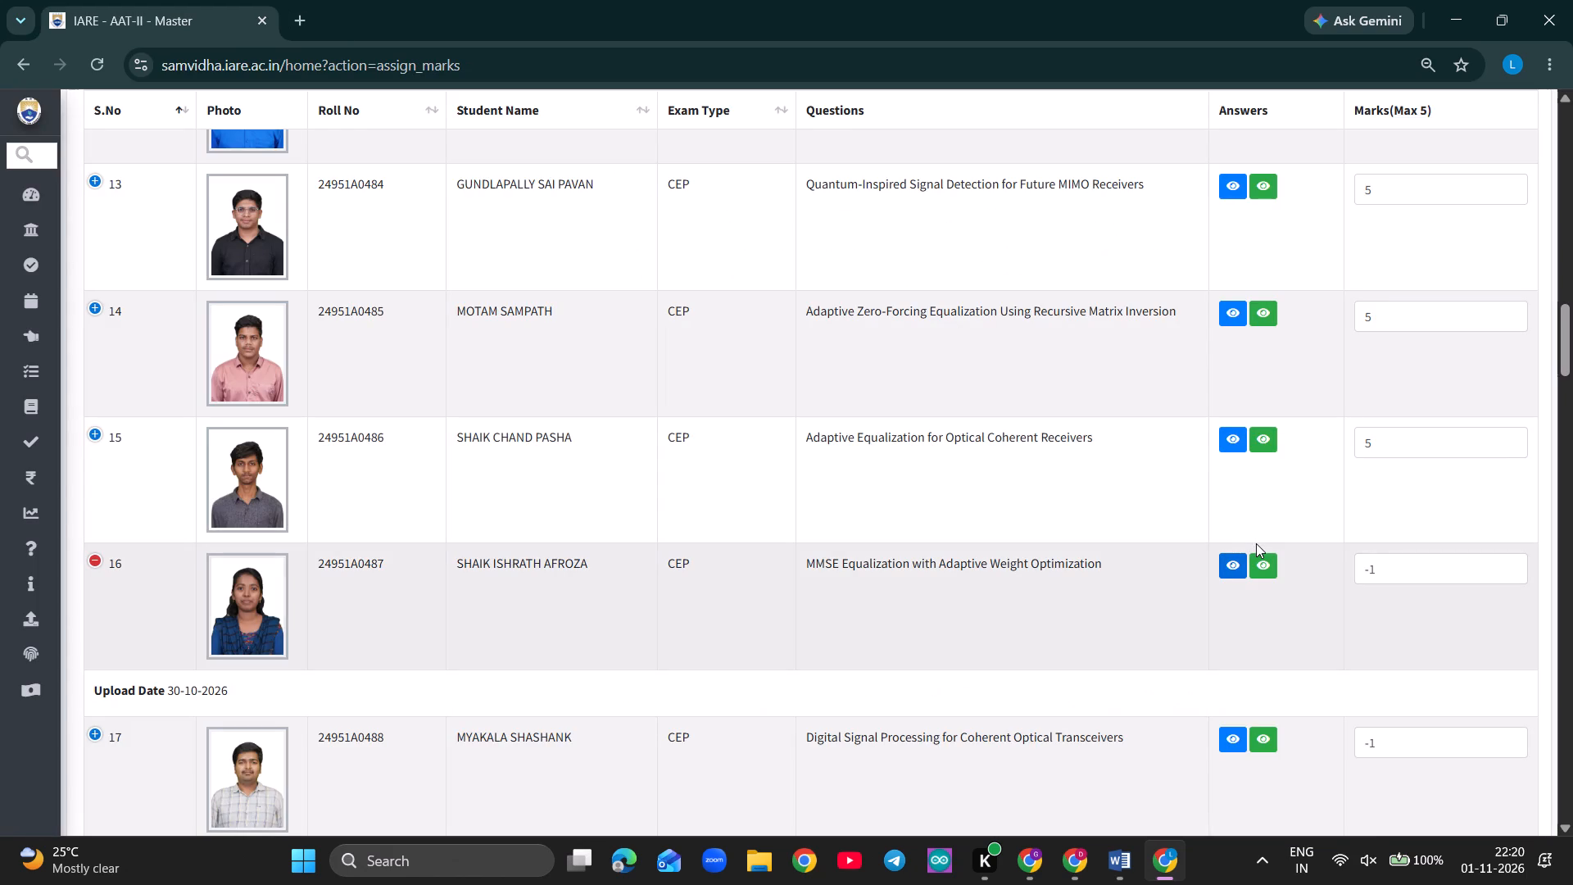
Open entry 16's presentation video, play its opening title slide, and close it.
click(1264, 560)
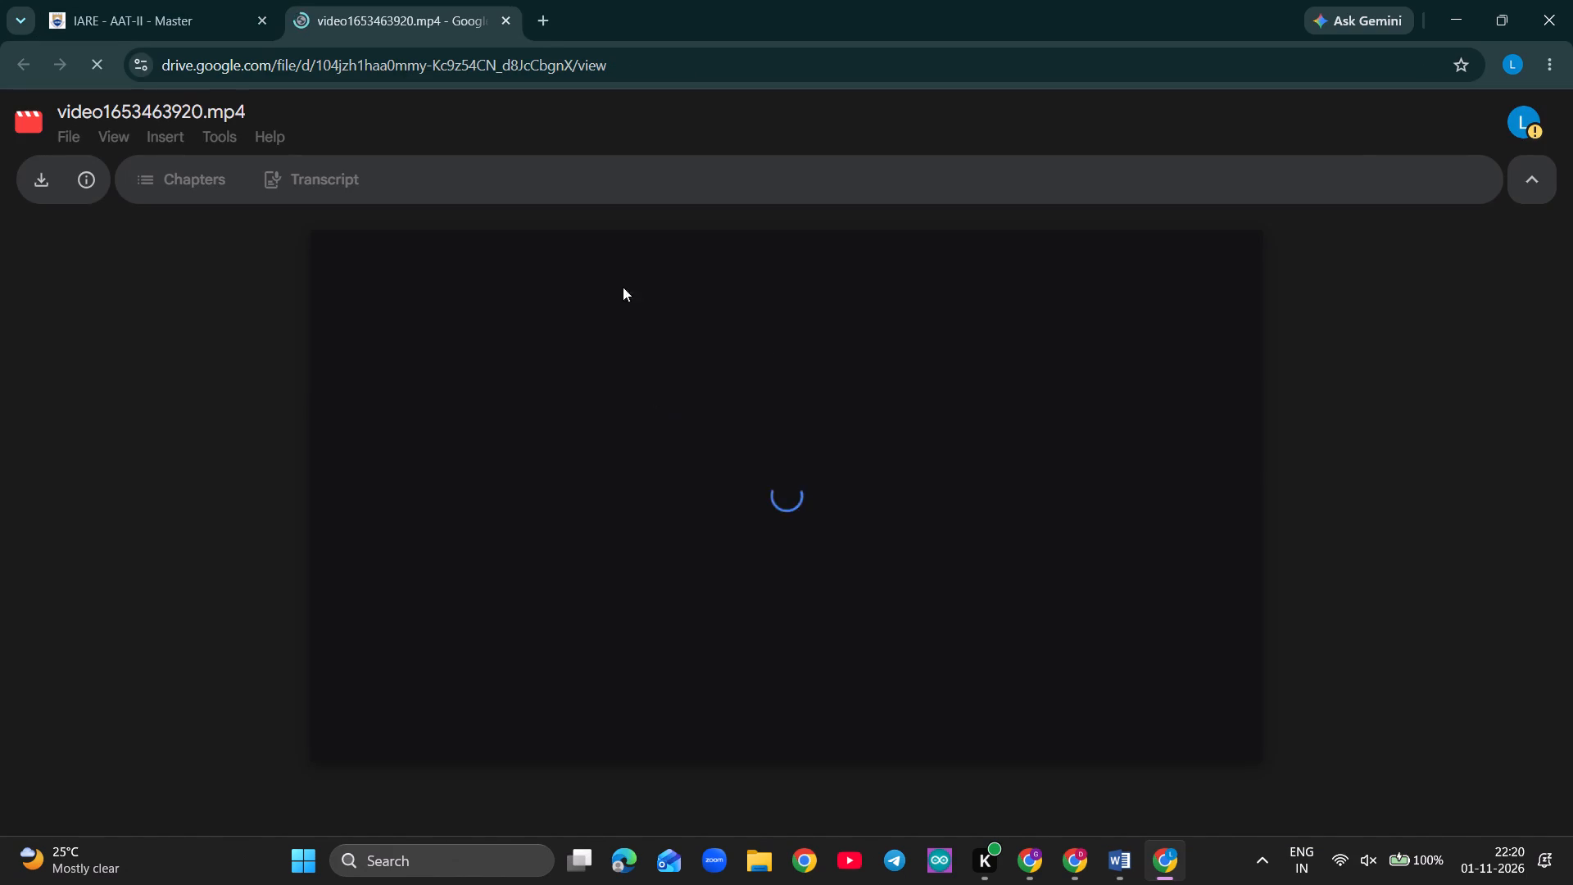
click(928, 514)
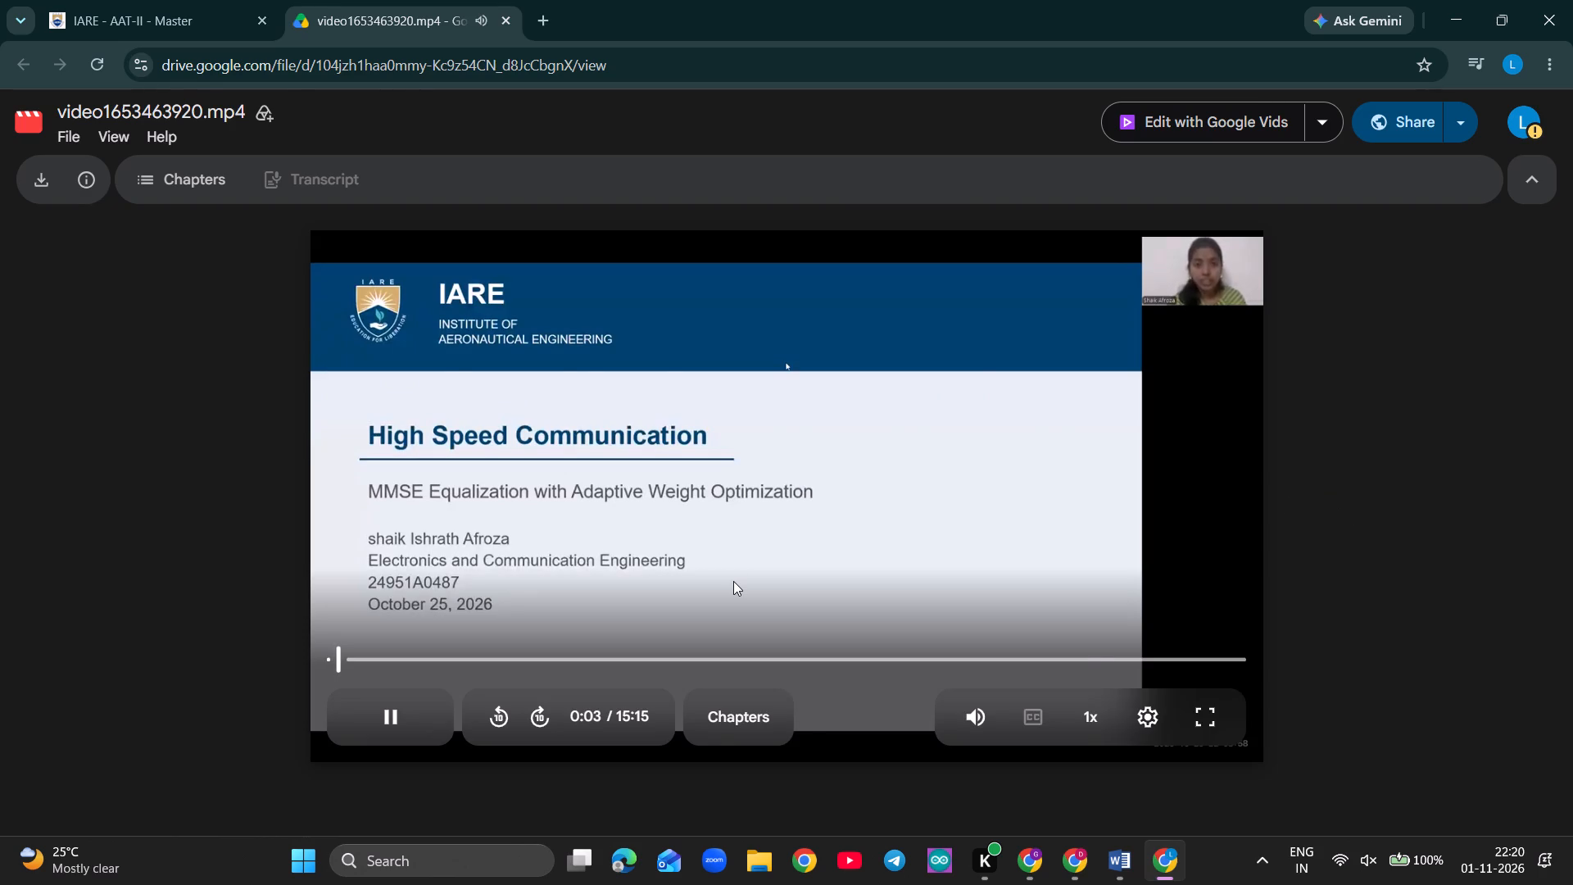
key(ctrl+Tab)
key(ctrl+Tab)
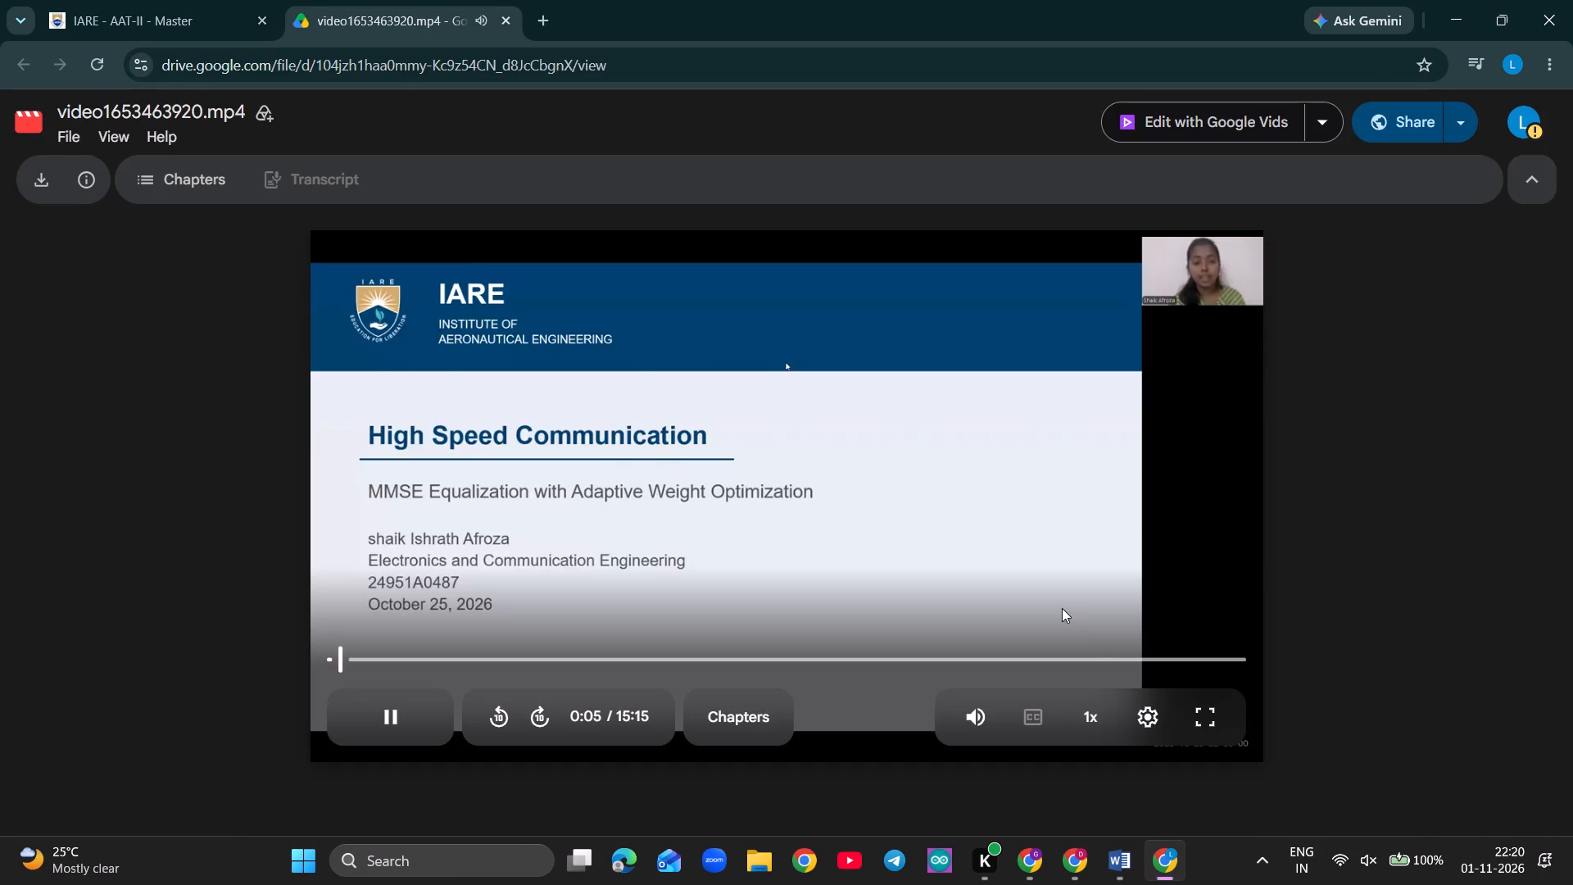
key(ctrl+w)
Set the marks of entry 16, "MMSE Equalization with Adaptive Weight Optimization", to 5.
click(1422, 579)
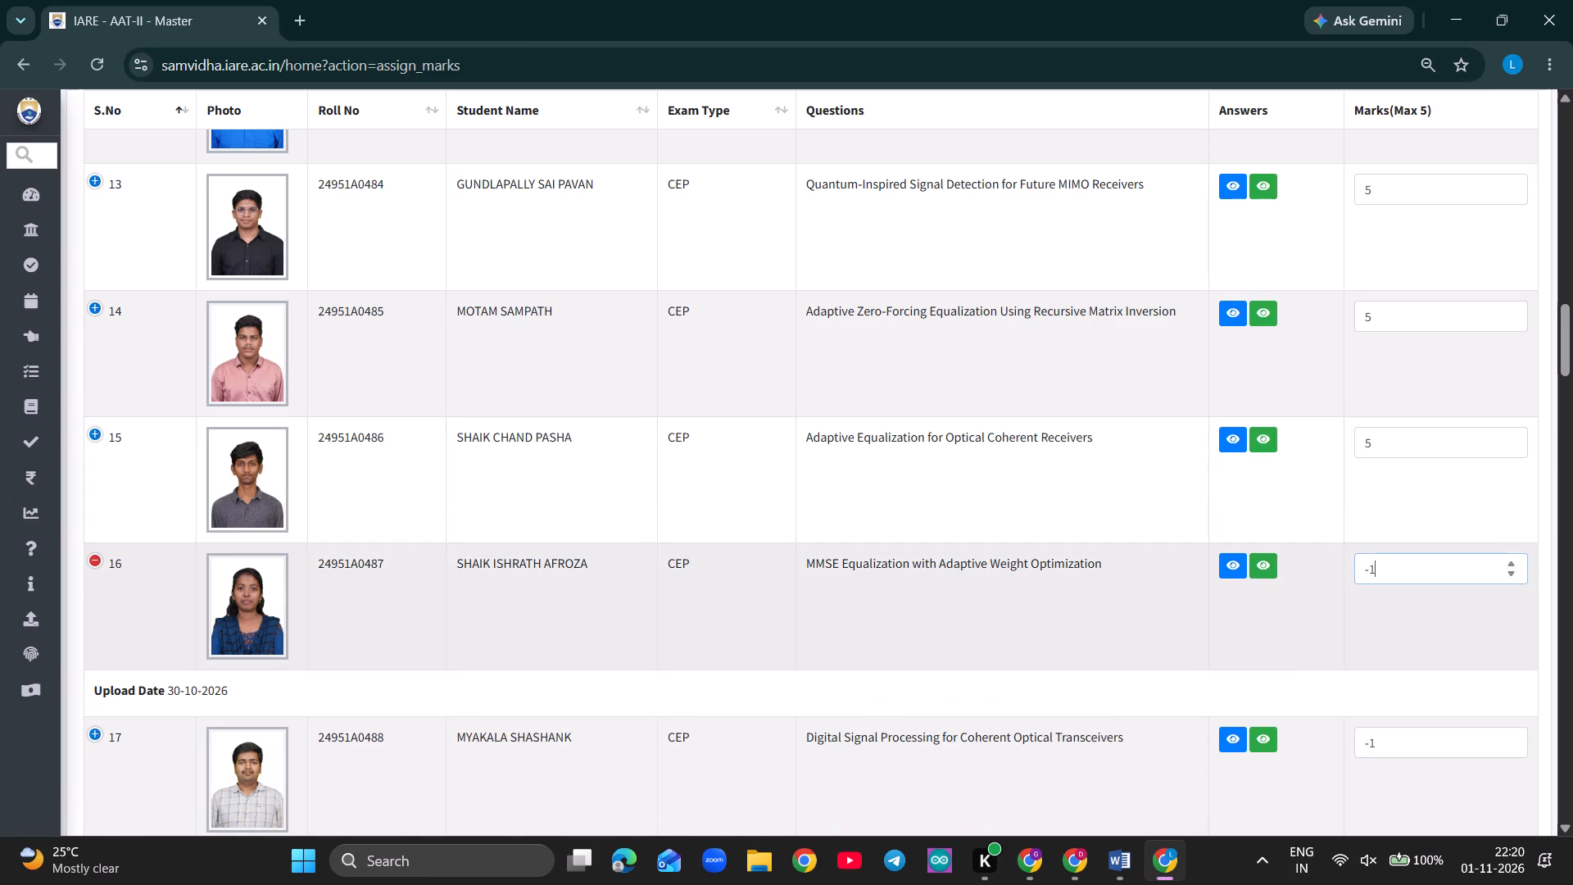
scroll(1422, 579, up, 6)
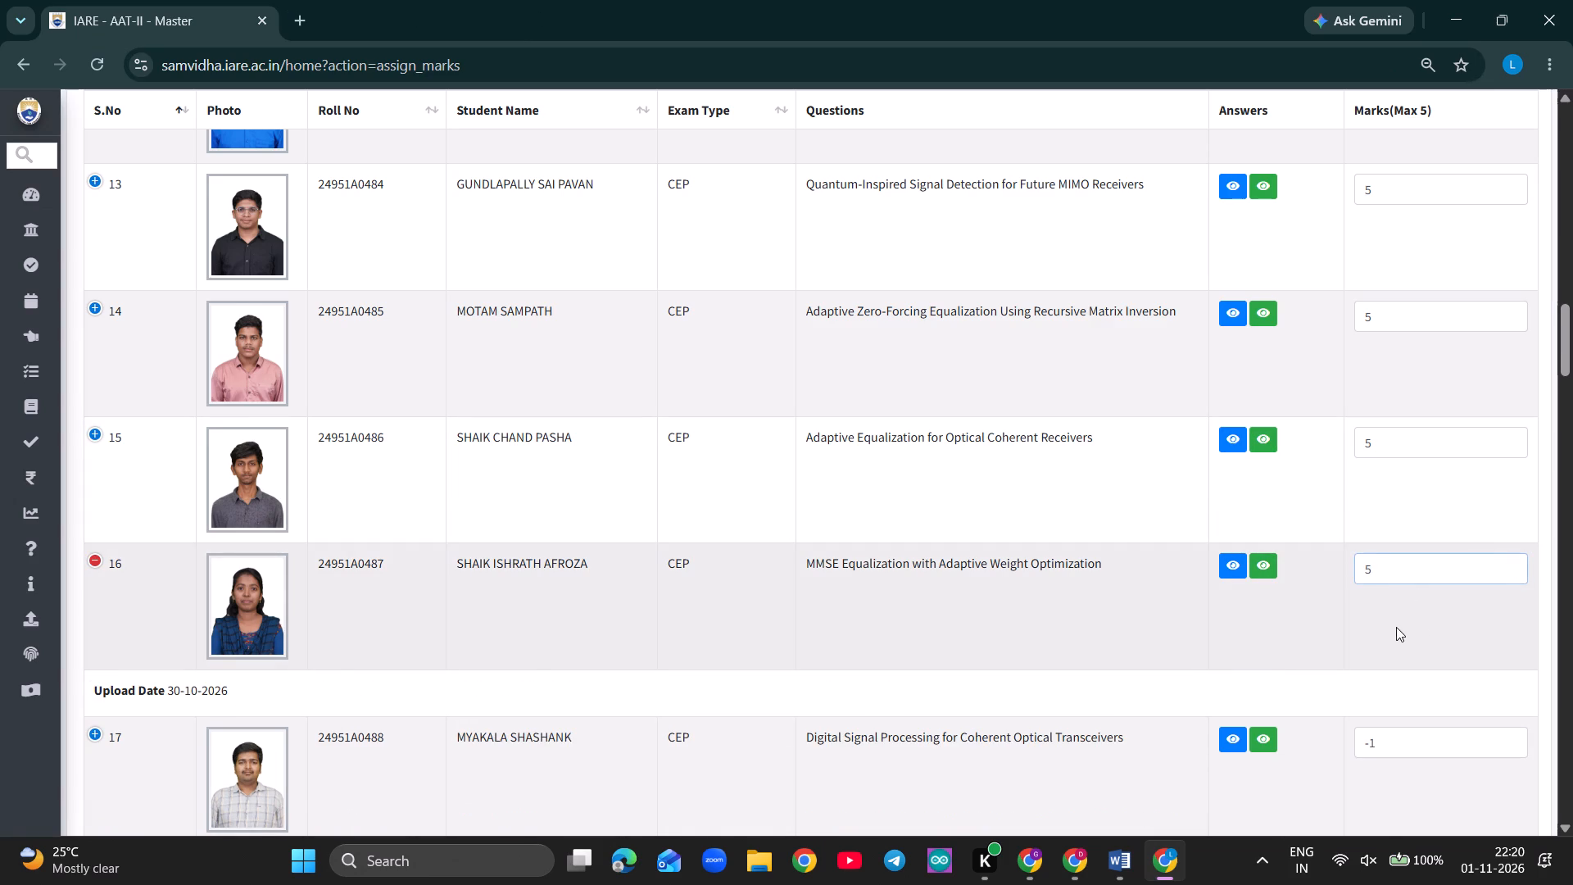
click(1396, 627)
Open the report for entry 17, "Digital Signal Processing for Coherent Optical Transceivers", check its self-assessment form, and close it.
scroll(1152, 643, down, 2)
click(1226, 483)
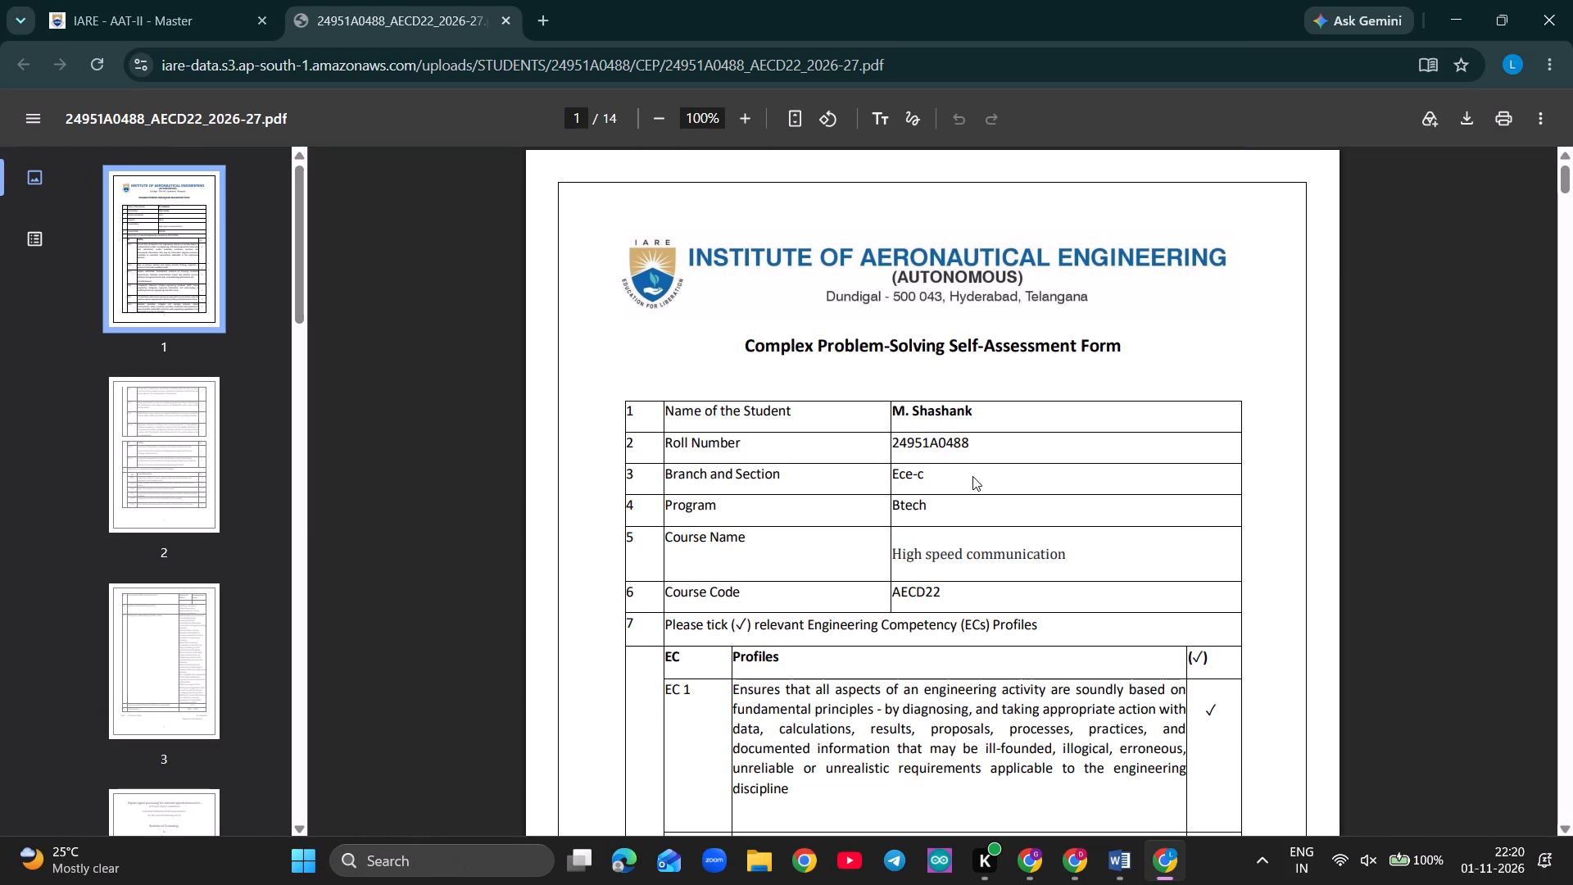
key(ctrl+w)
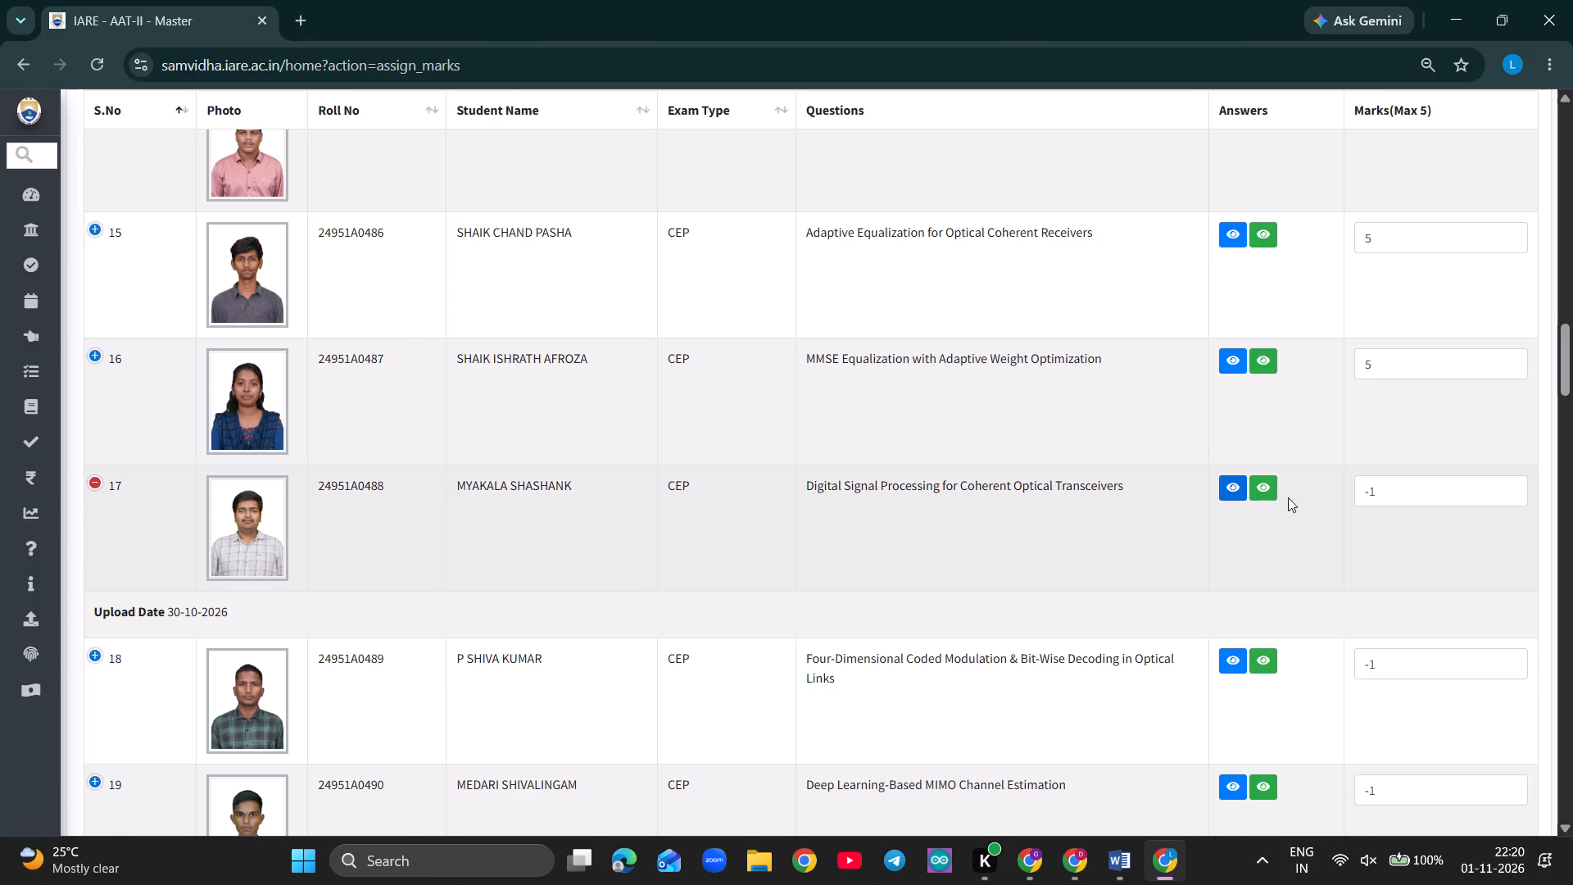
Open the presentation video in entry 17's shared HSC folder, play its opening title slide, and close it.
click(1261, 485)
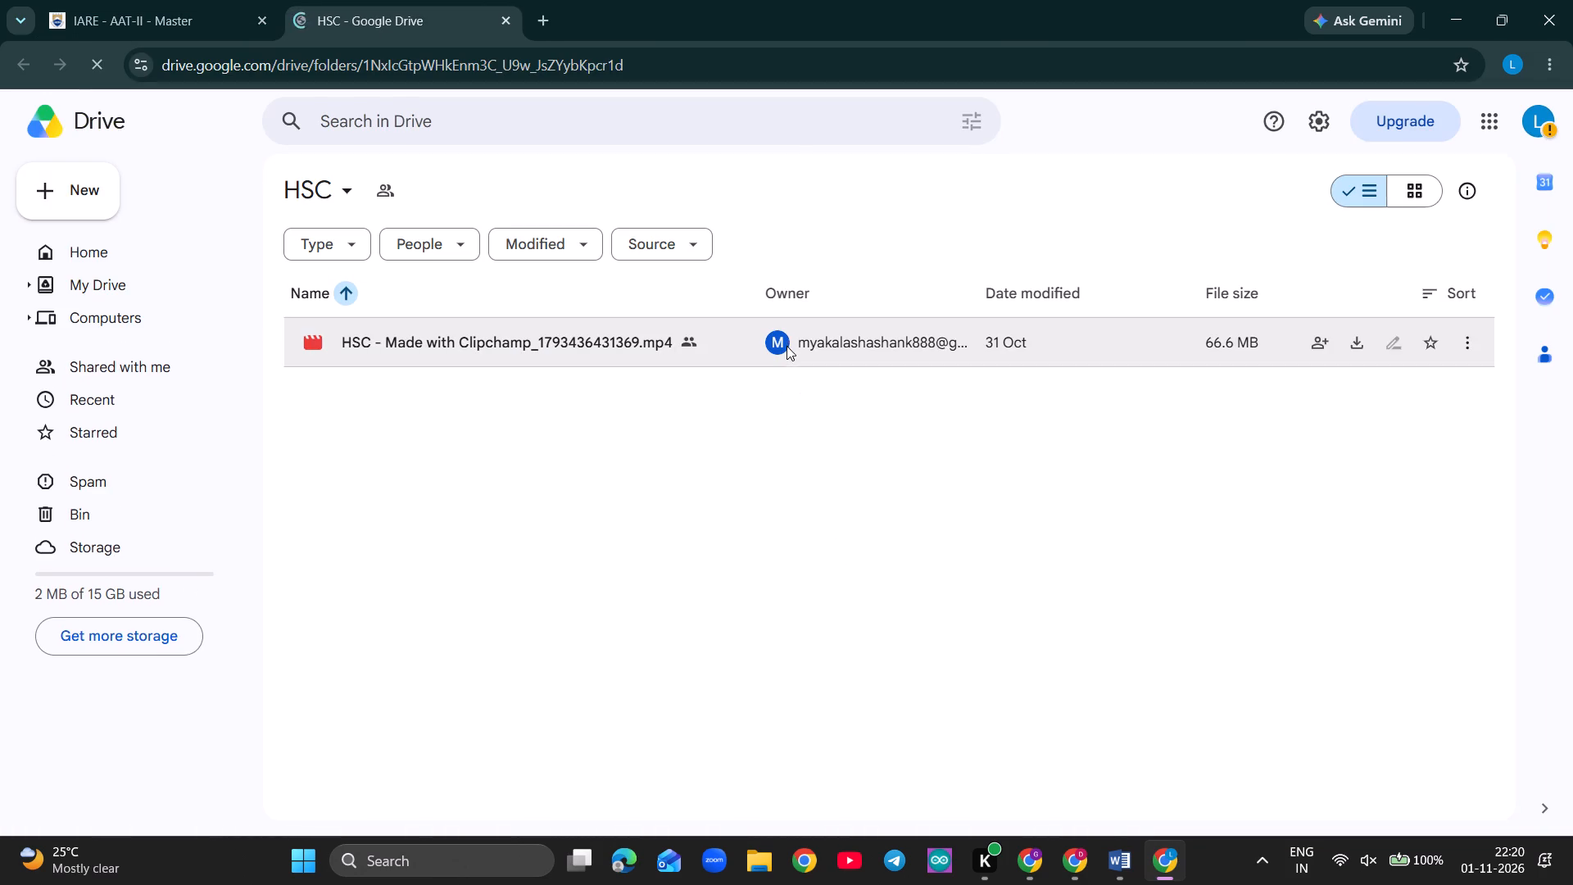
double_click(811, 350)
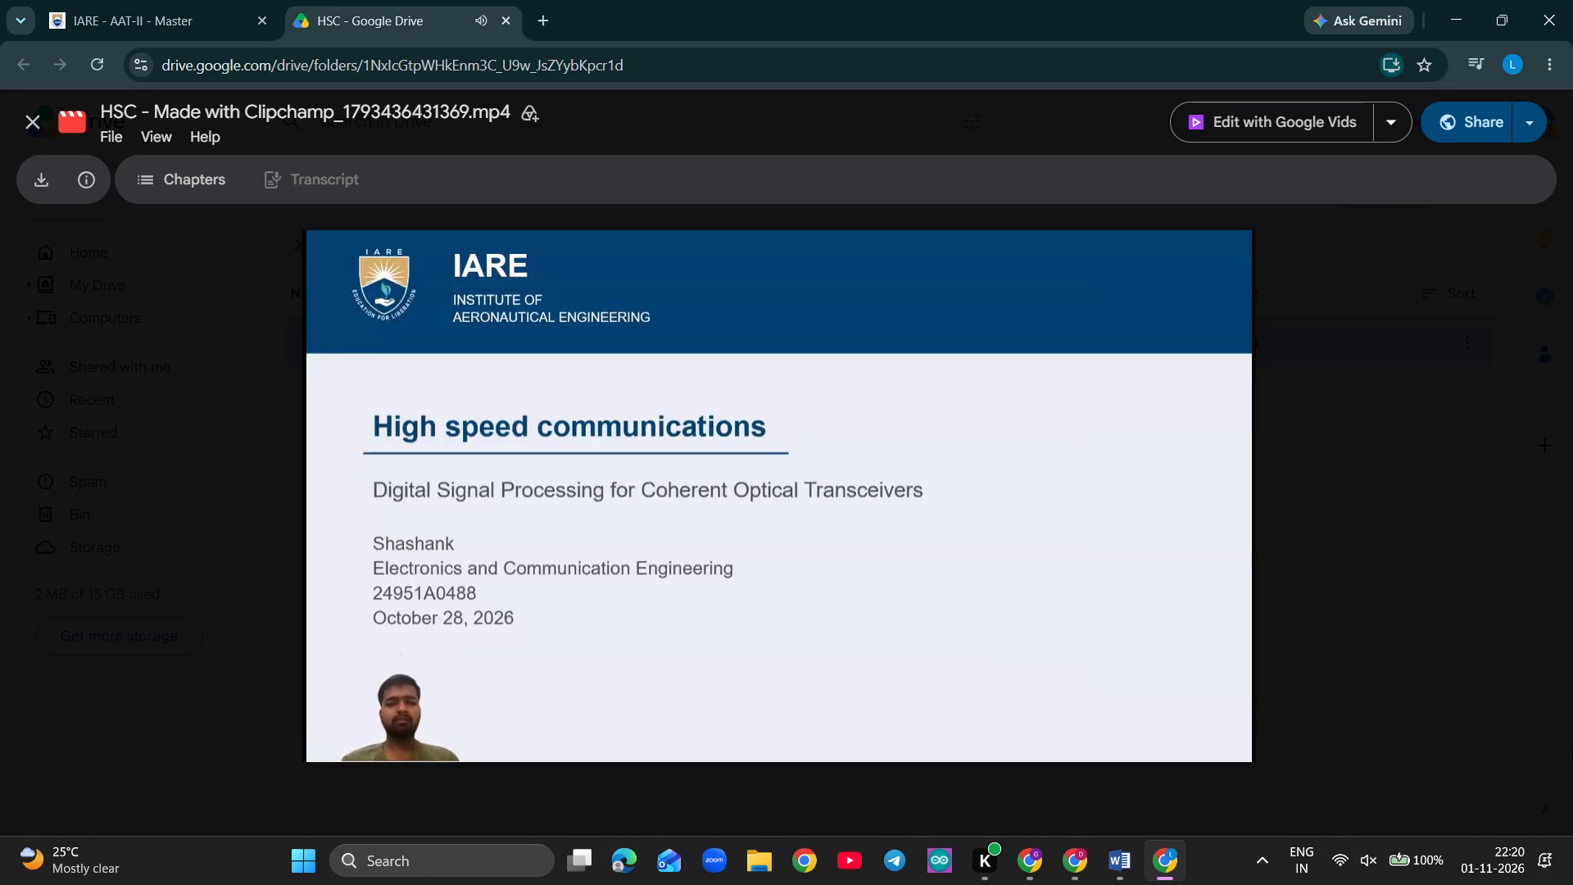
key(ctrl+w)
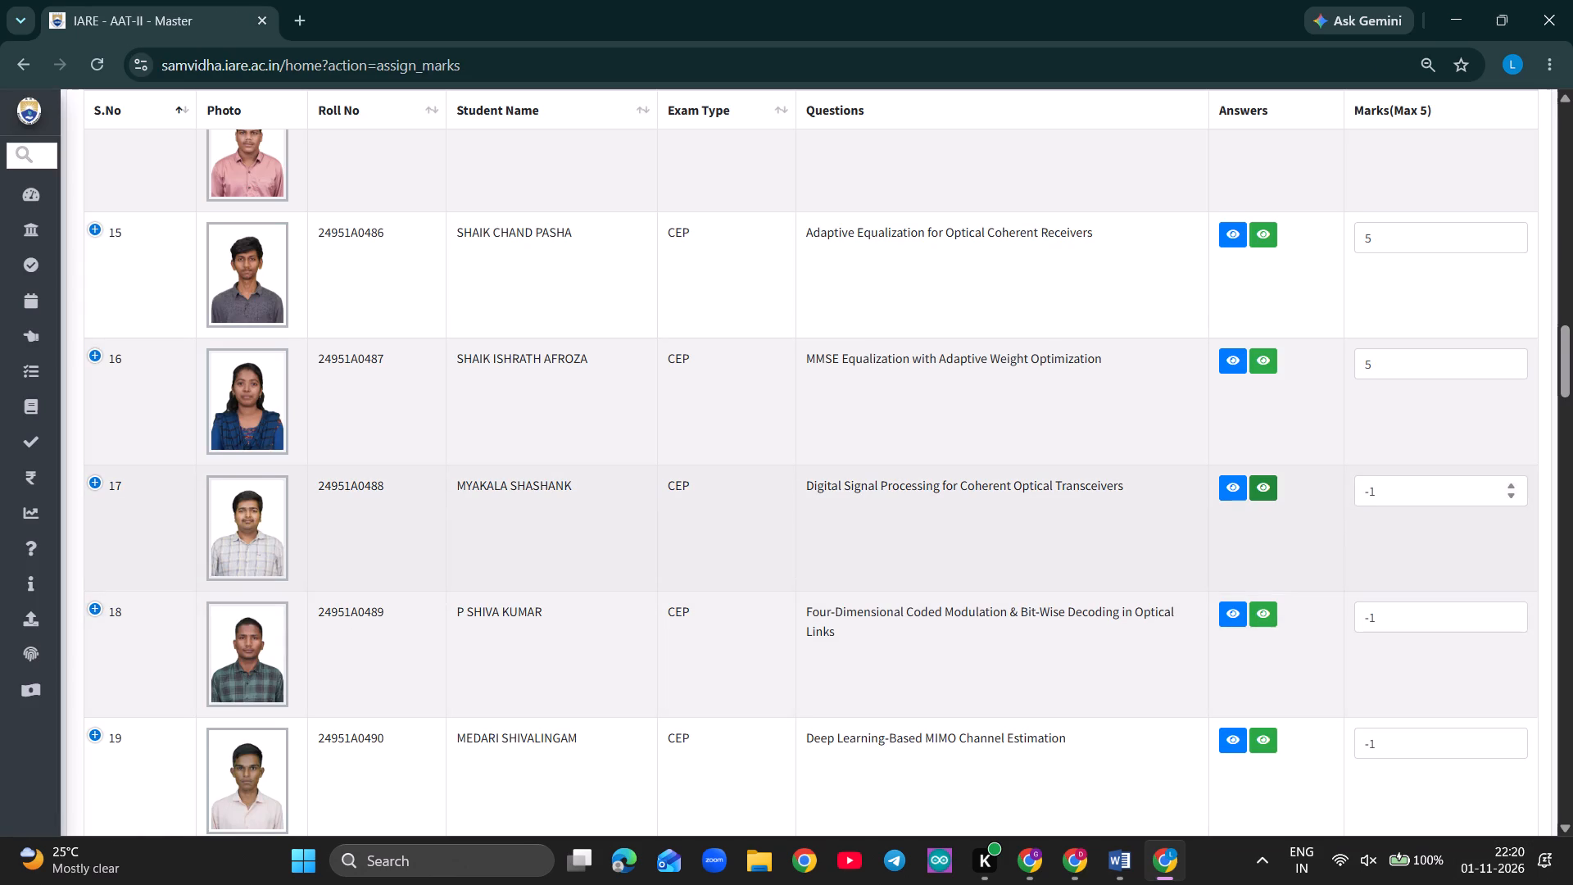
Set the marks of entry 17, "Digital Signal Processing for Coherent Optical Transceivers", to 5.
click(1410, 492)
drag(1410, 492, 1340, 500)
scroll(1380, 489, up, 3)
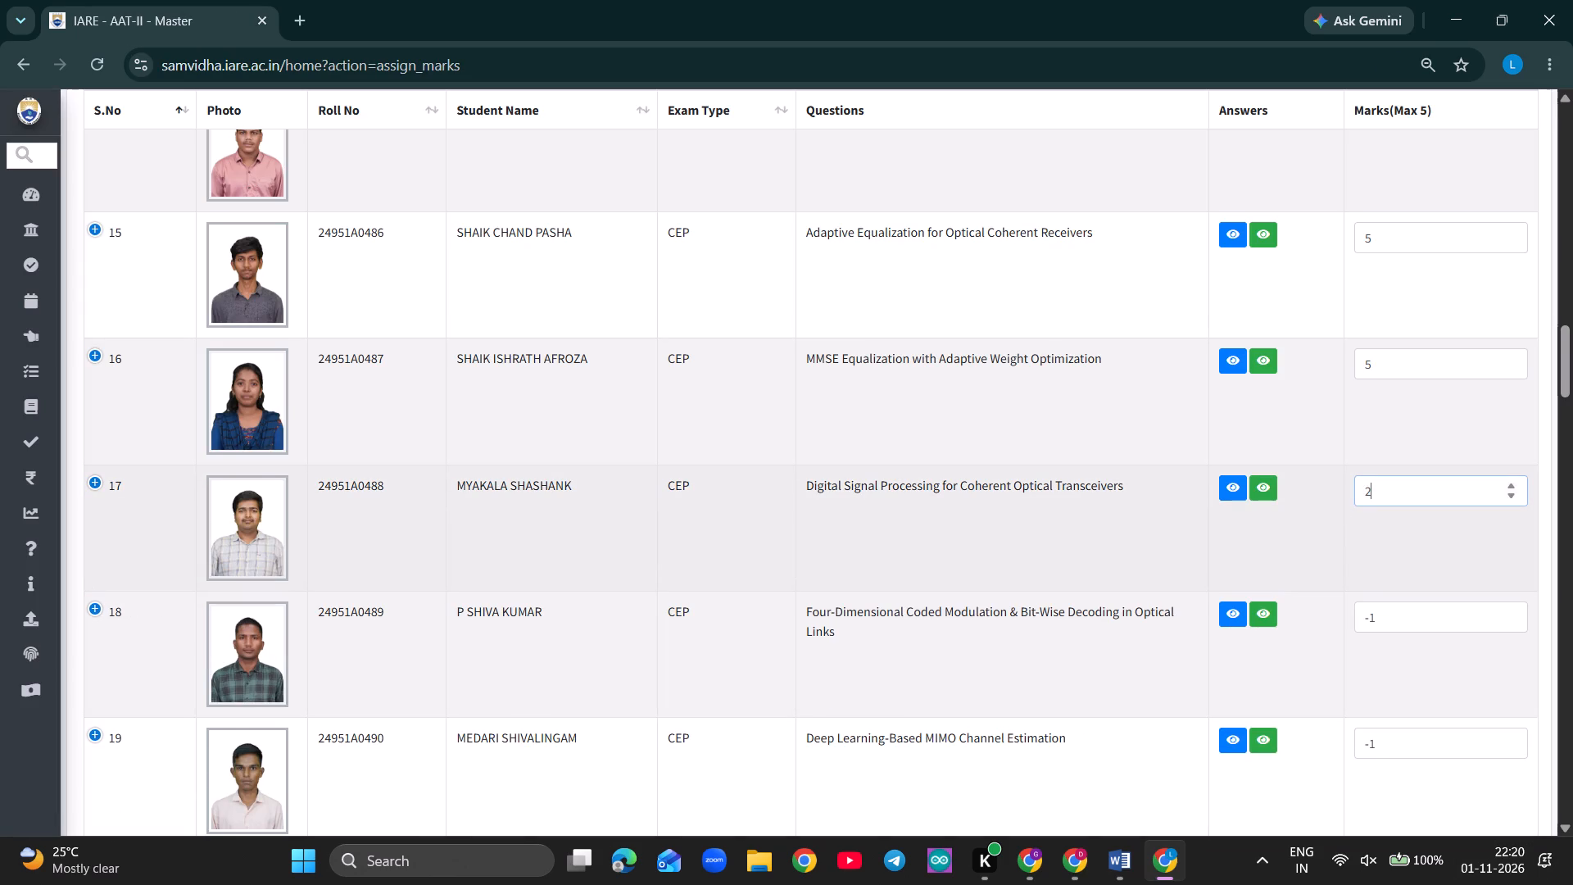
scroll(1380, 489, up, 3)
click(1374, 542)
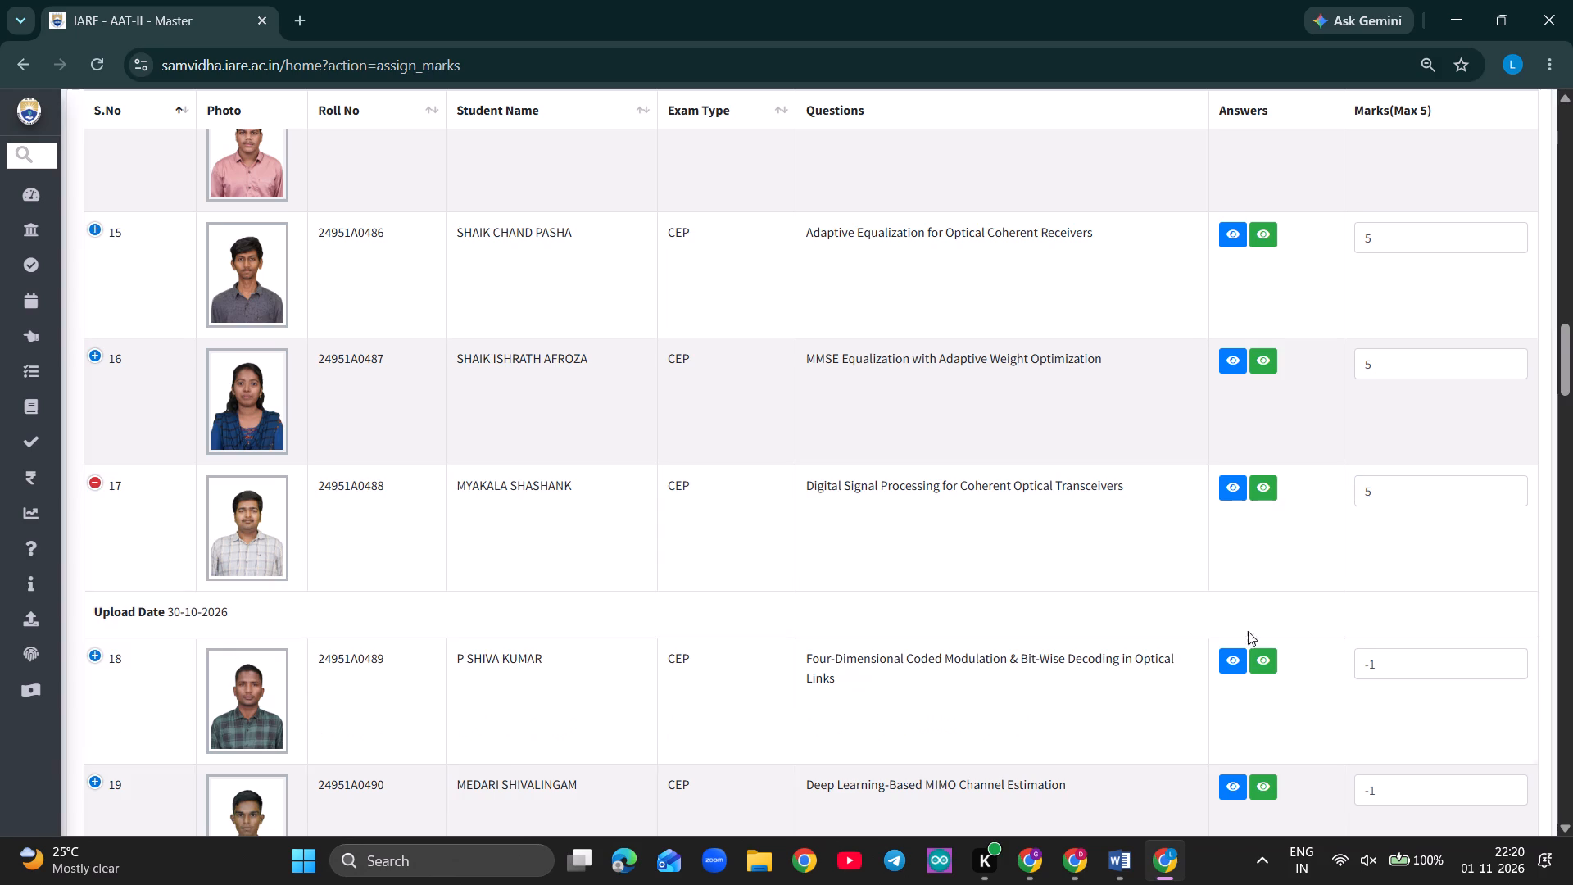
Open the report for entry 18, "Four-Dimensional Coded Modulation & Bit-Wise Decoding in Optical Links", review its self-assessment form, and close it.
click(1236, 653)
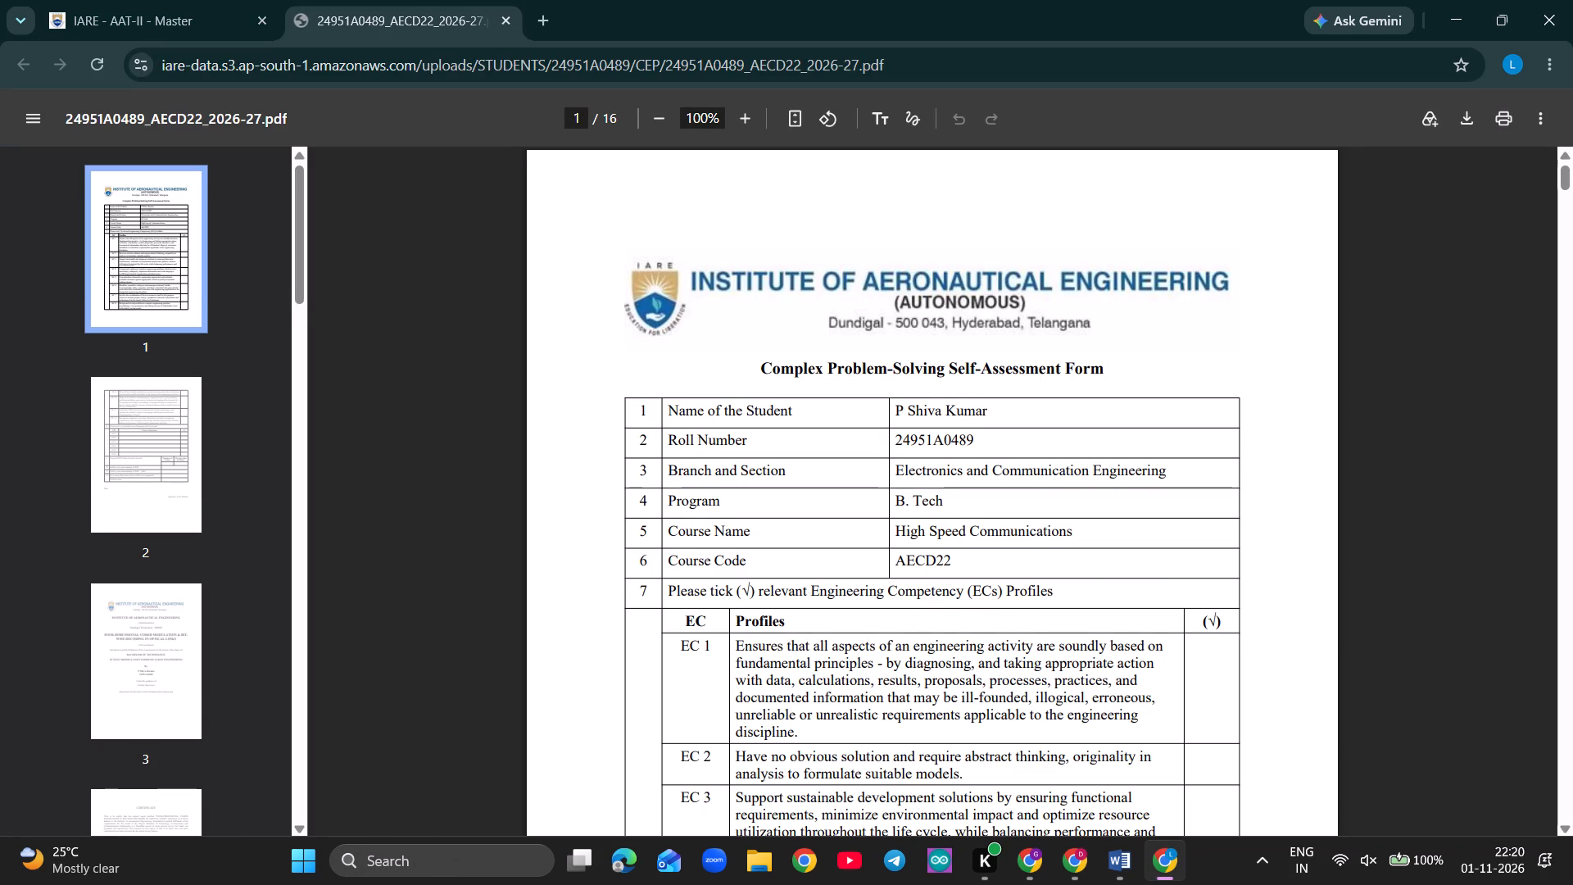
scroll(1011, 591, down, 8)
key(ctrl+w)
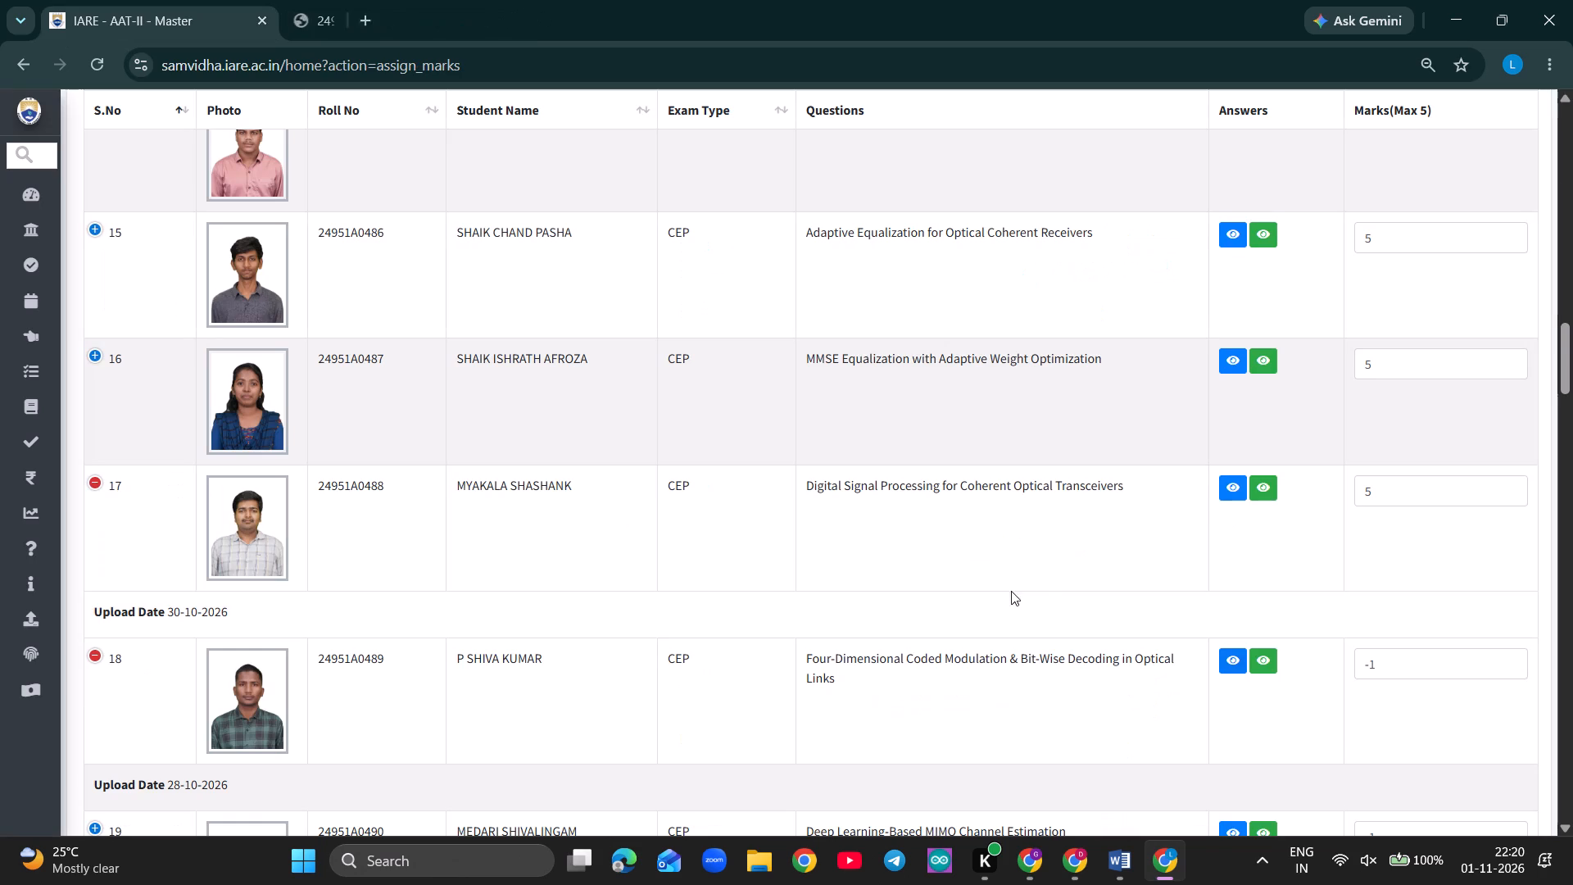
Open entry 18's presentation video, "high speed aat 2", and play its opening title slide.
click(1258, 658)
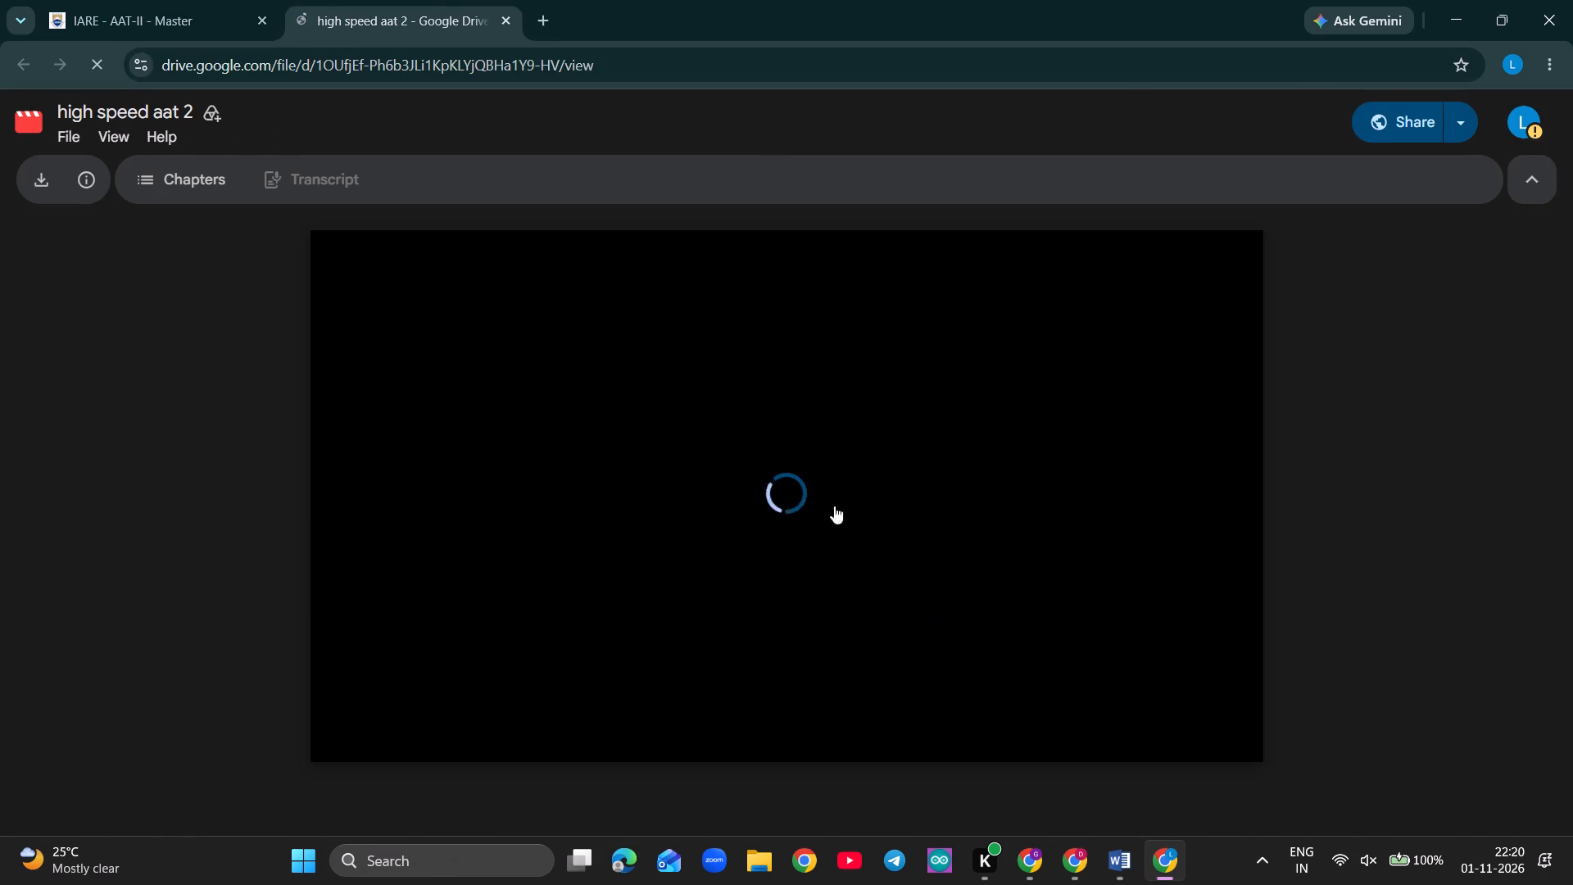
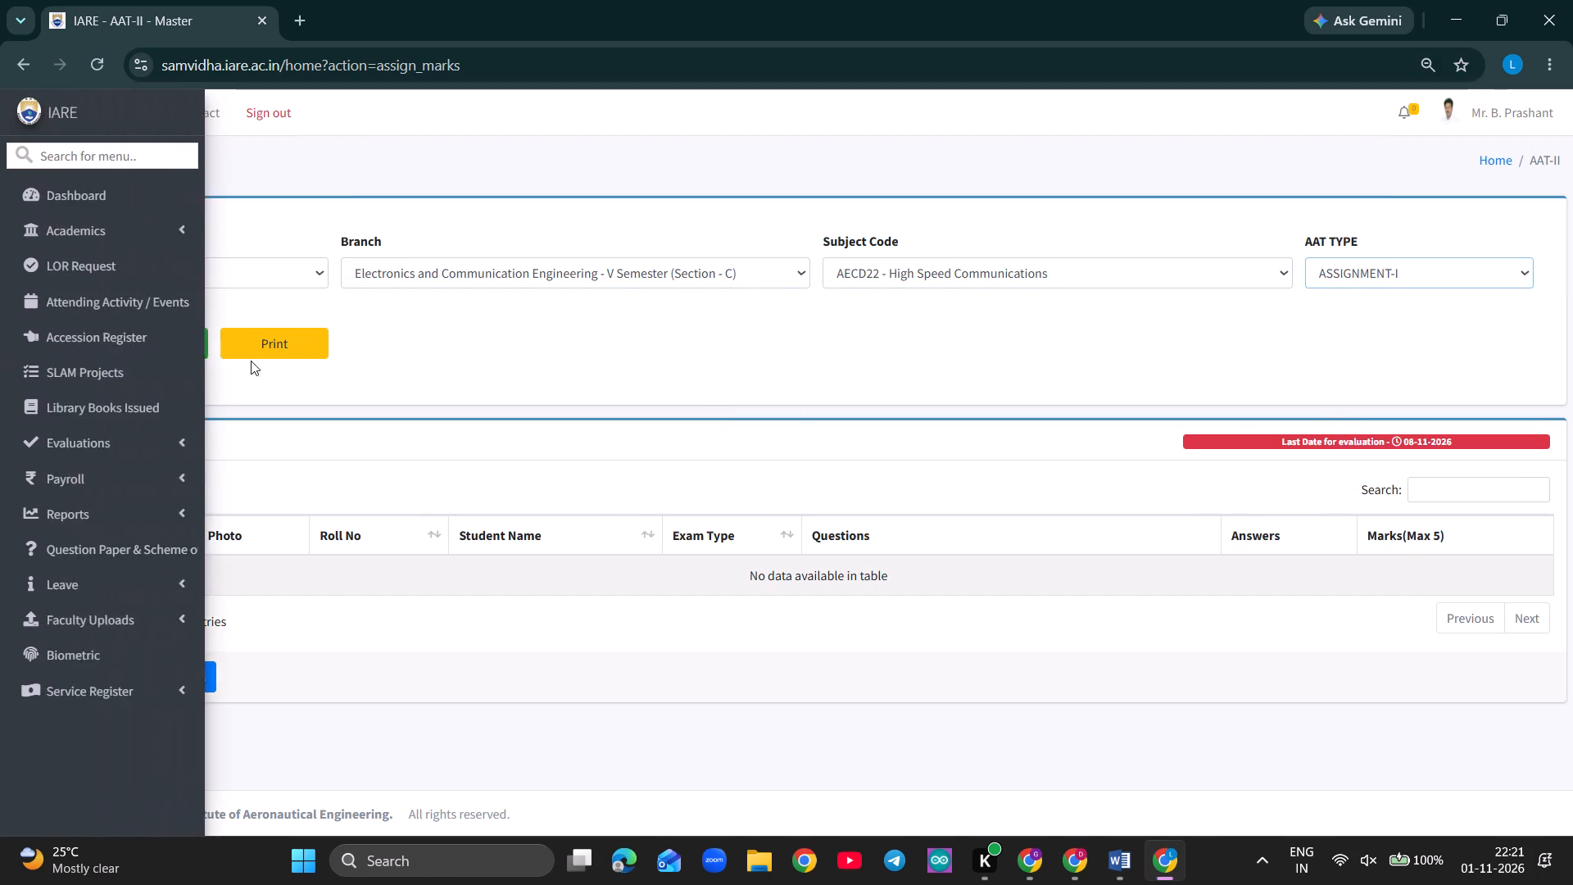
Show the Section C High Speed Communications entries for ASSIGNMENT-I, followed by those for ASSIGNMENT-II.
click(196, 350)
click(1475, 275)
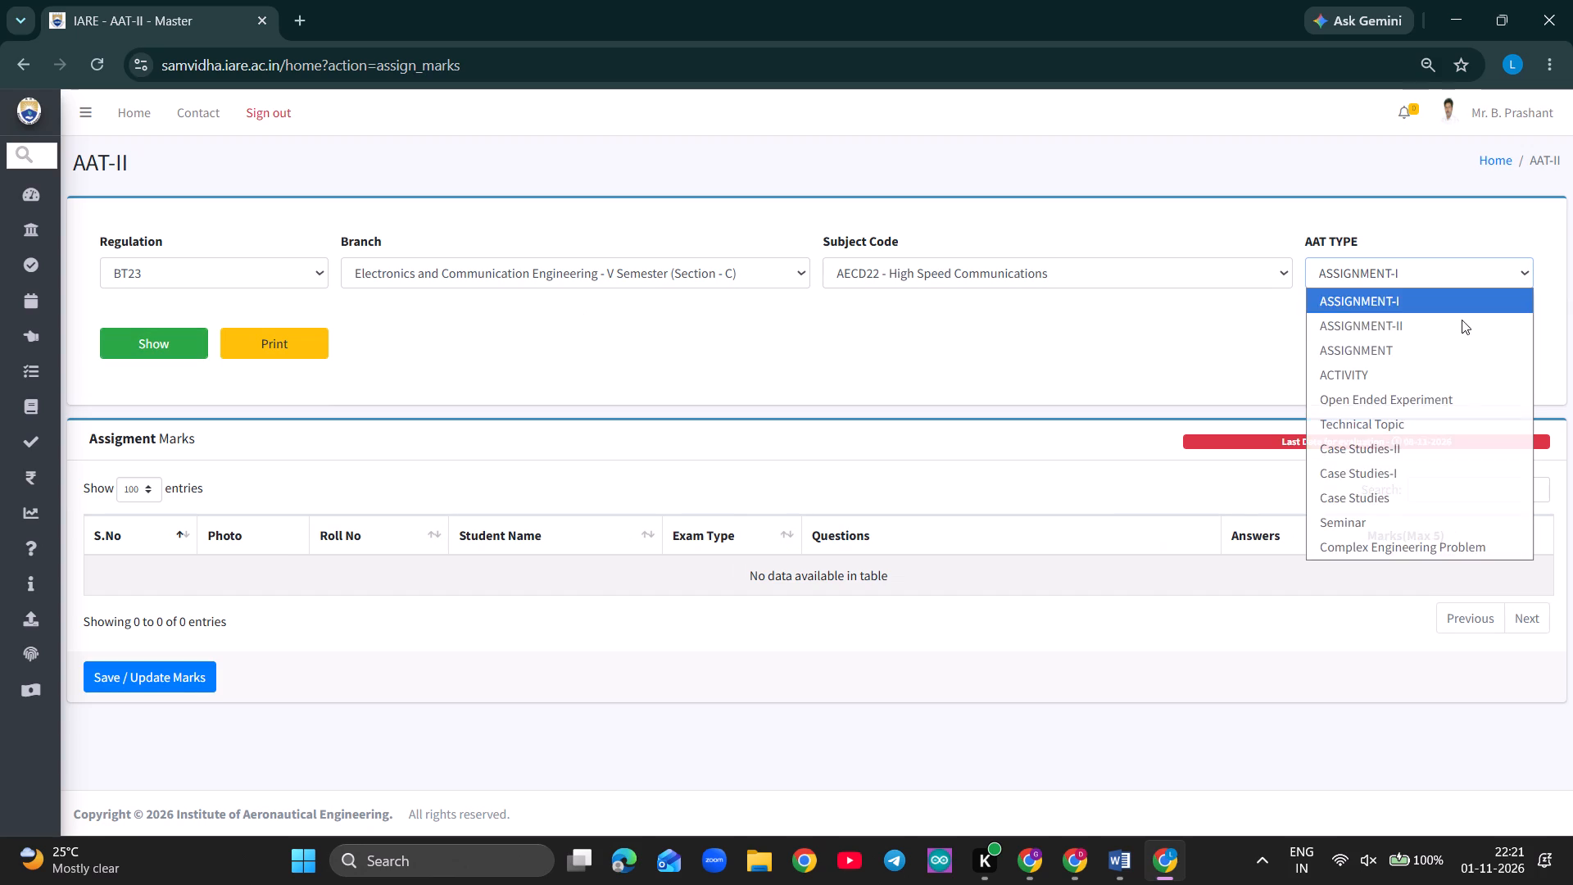
click(1461, 324)
click(150, 344)
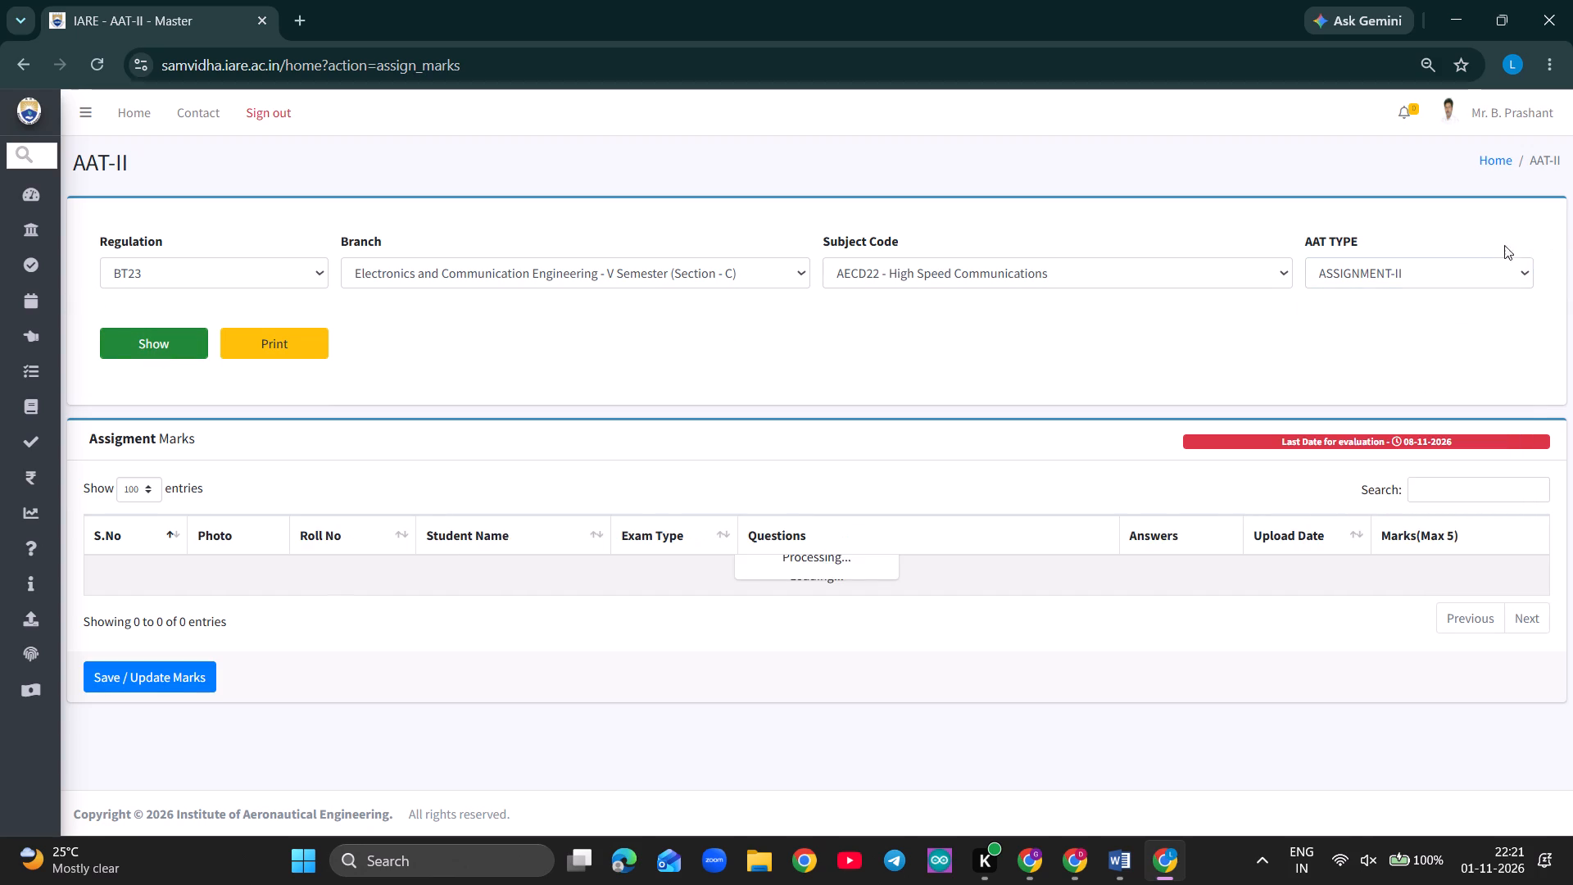
Switch the AAT type to Complex Engineering Problem and show the Section C entries.
click(1476, 266)
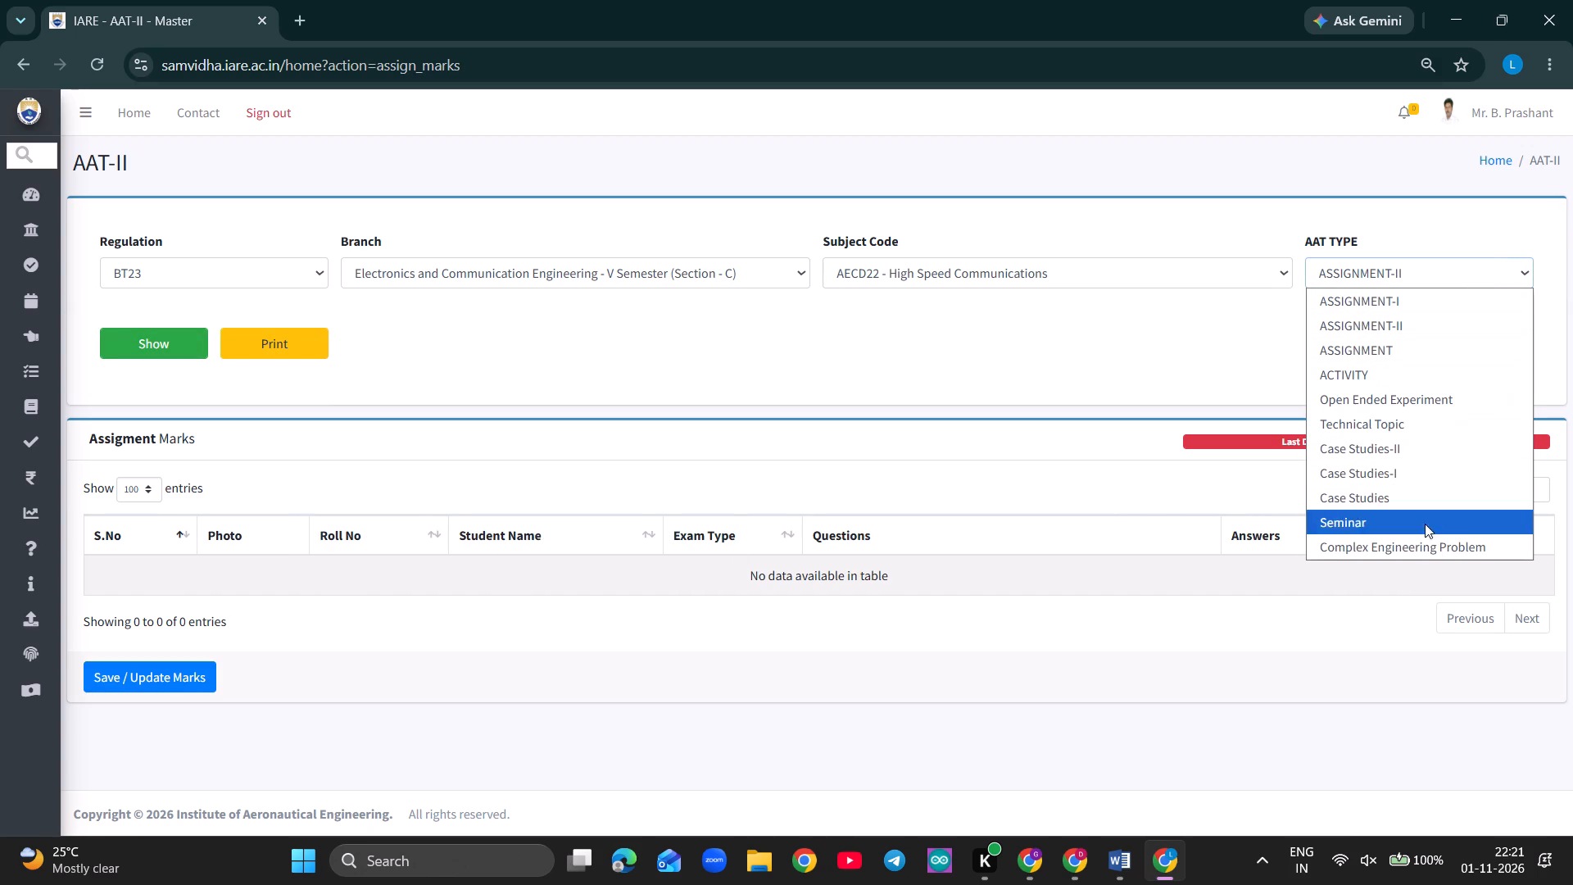
click(1428, 547)
click(147, 354)
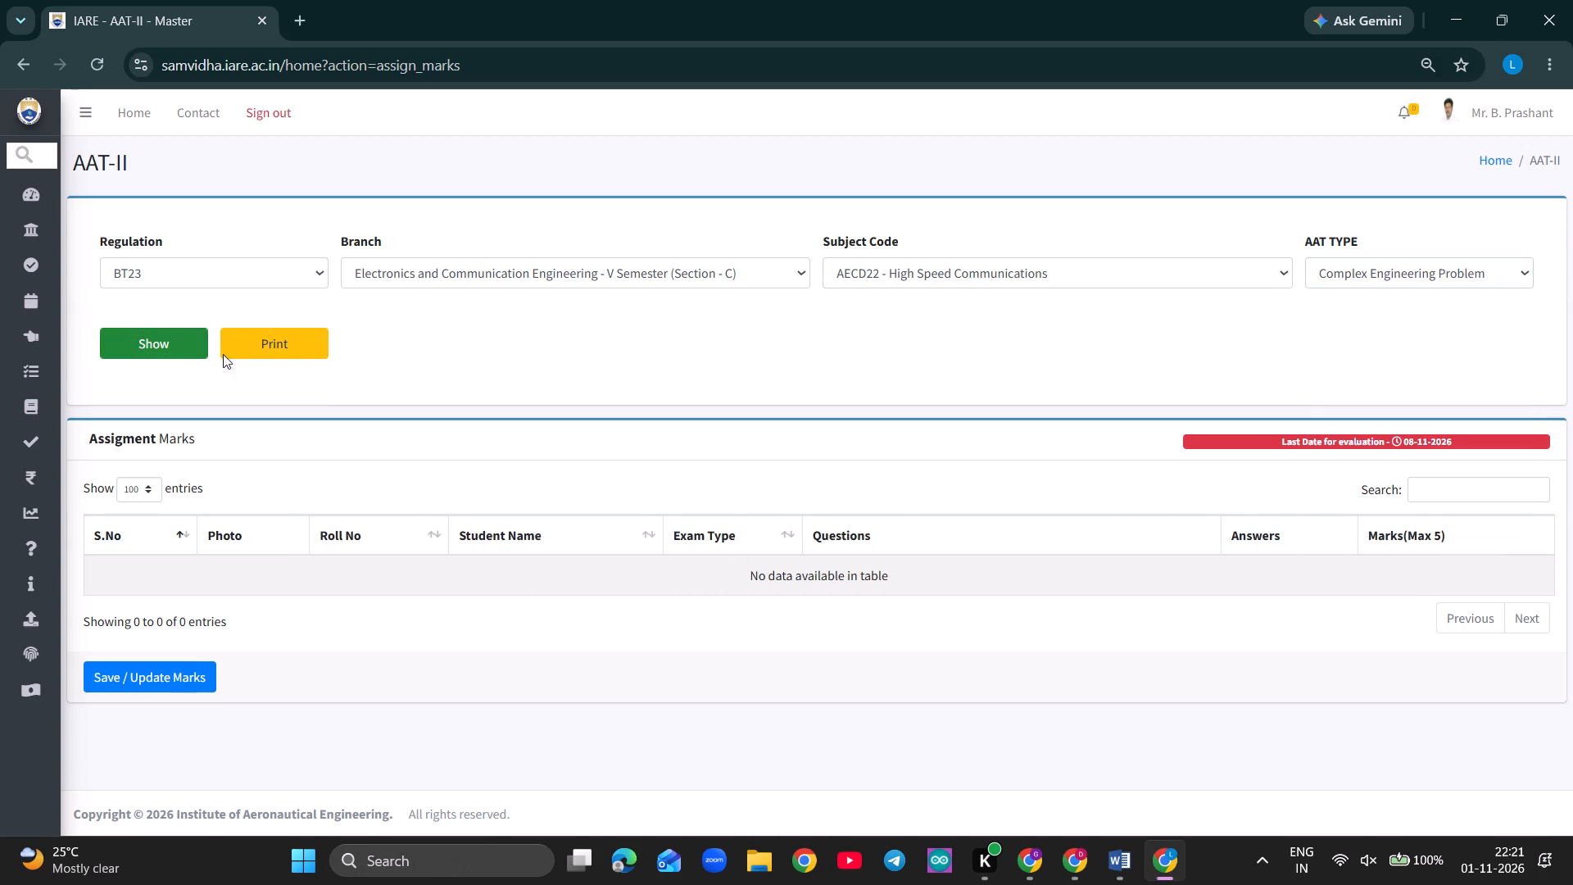
Search the page for entries marked "-1" and close the search.
scroll(1436, 479, down, 7)
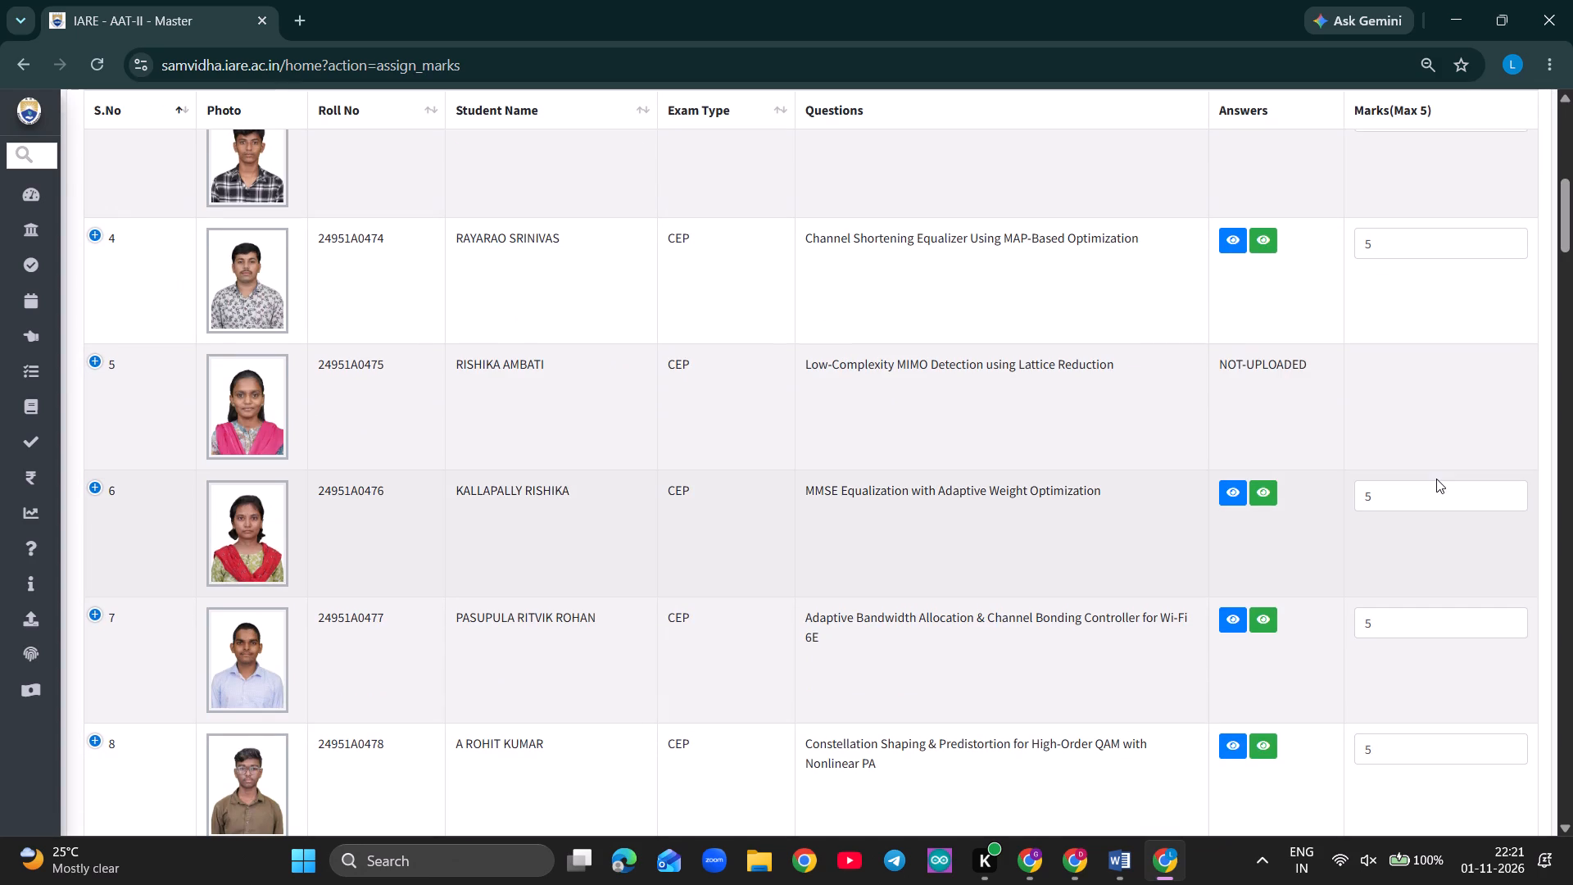
key(ctrl+f)
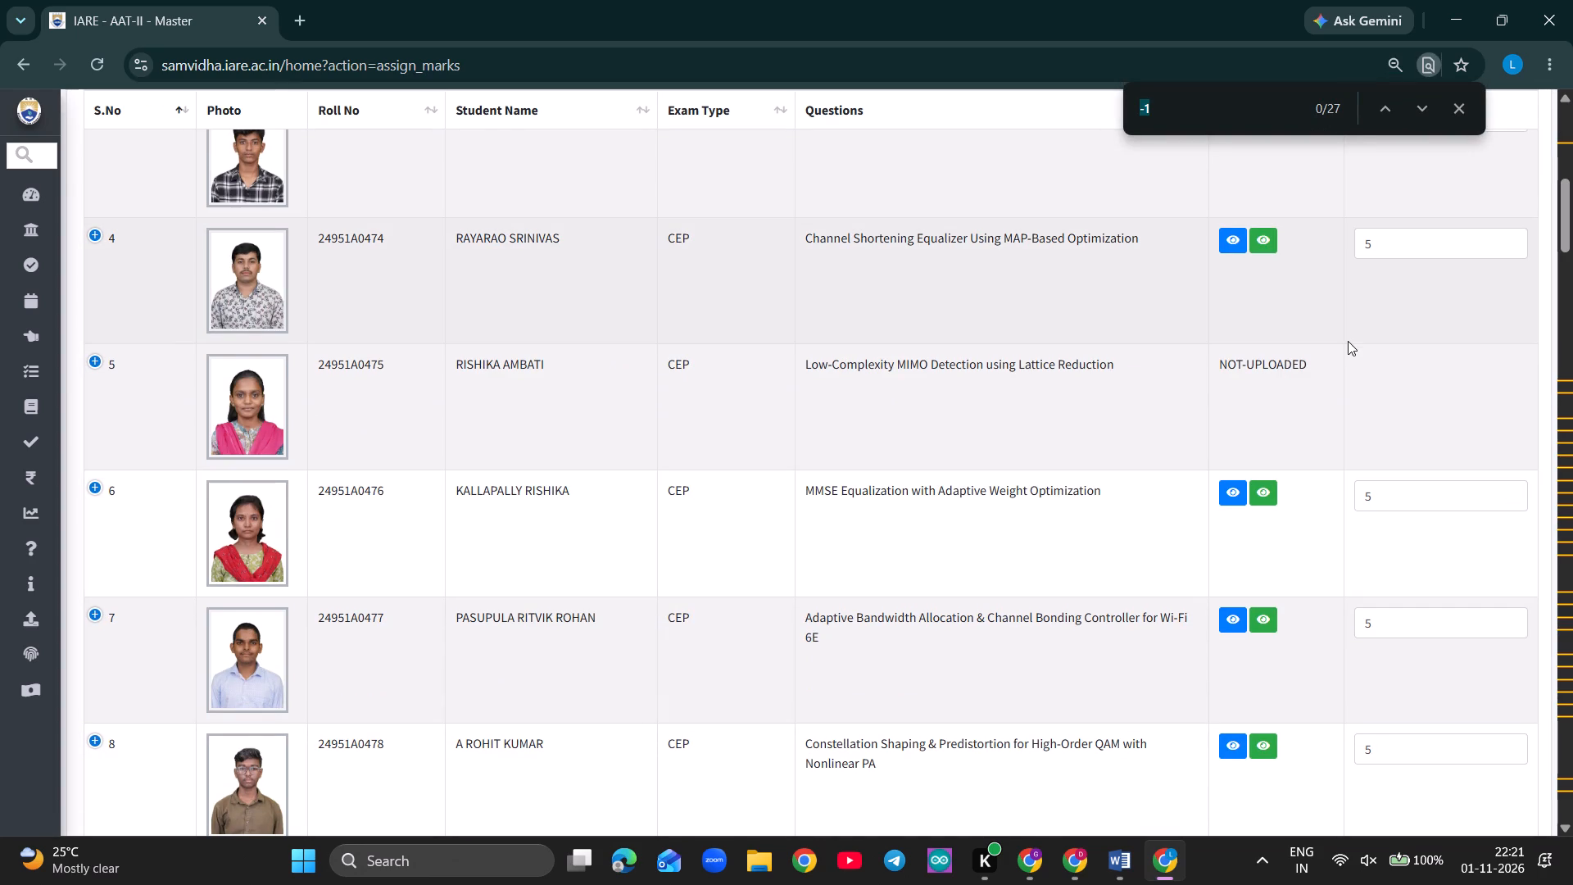
key(Return)
key(Return)
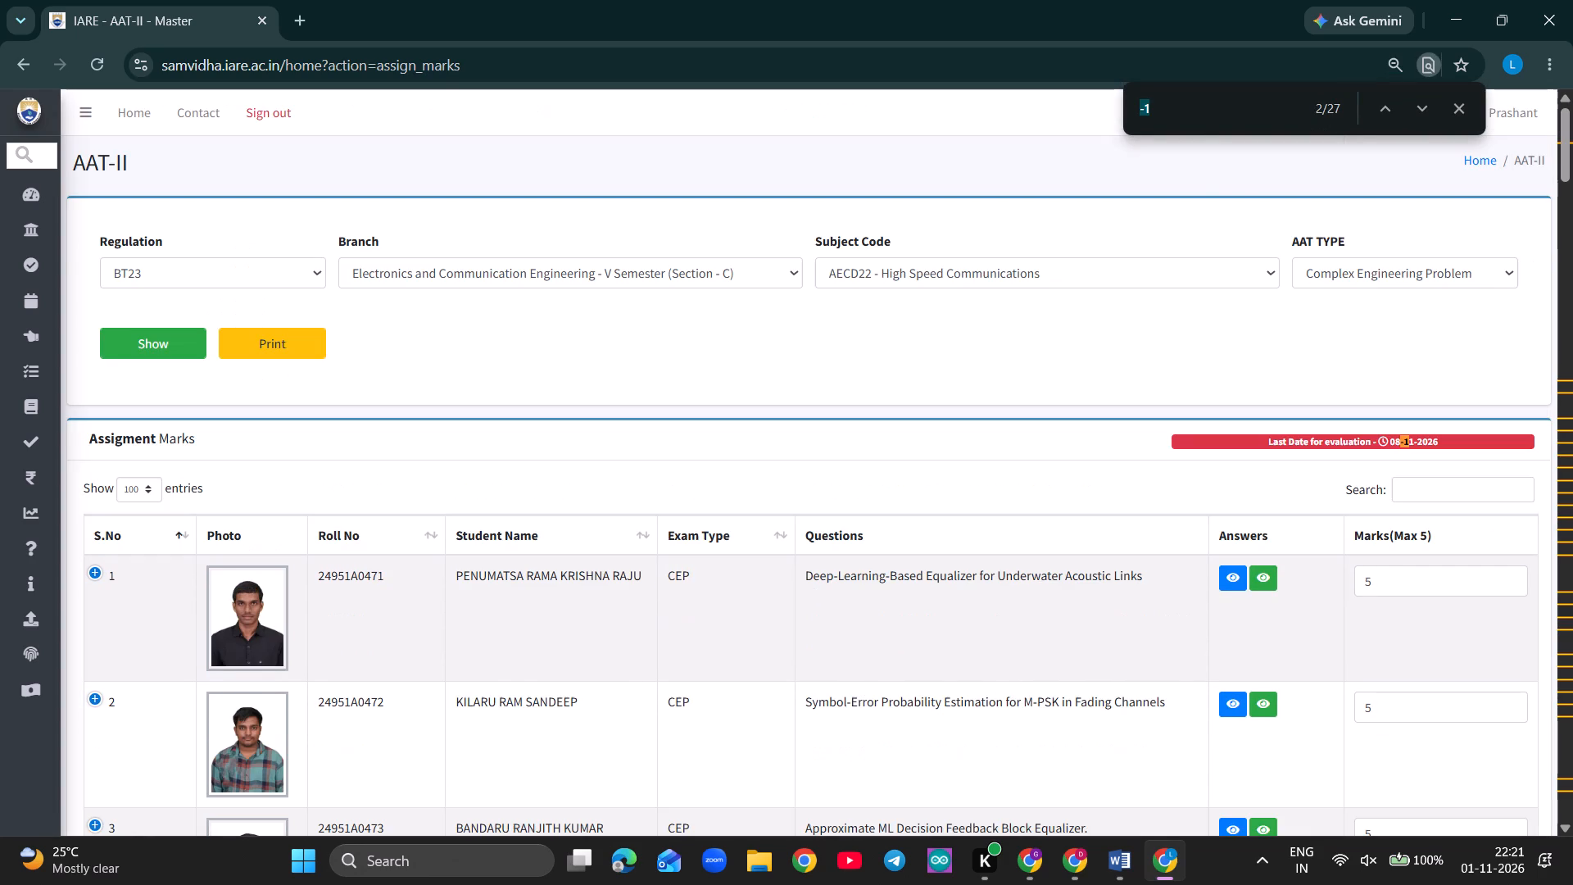
click(1464, 113)
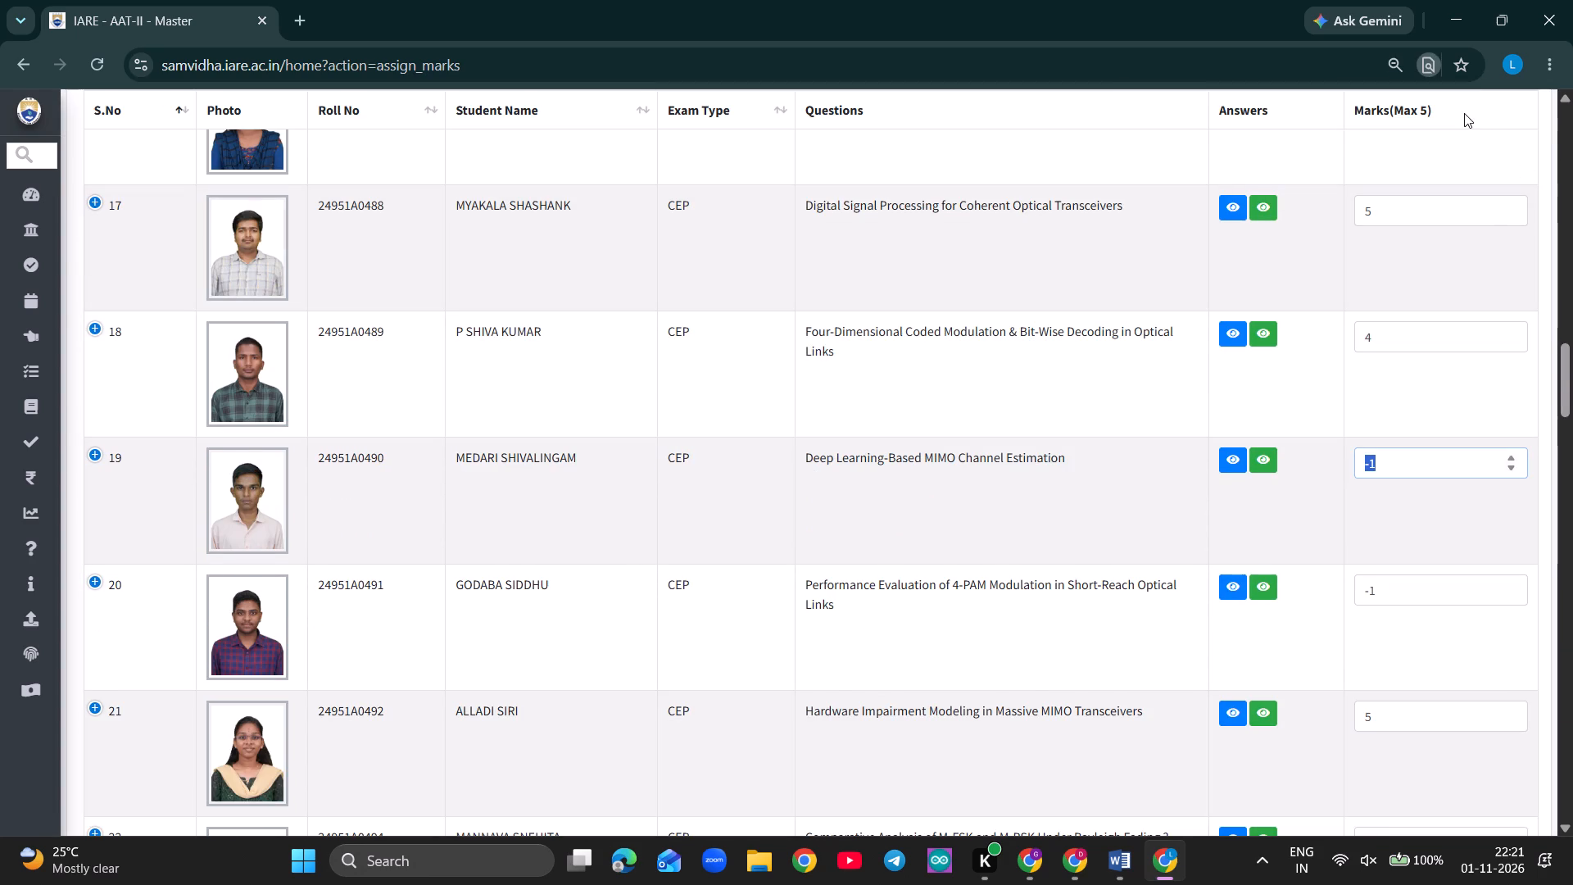
Open the report for entry 19, "Deep Learning-Based MIMO Channel Estimation", look it over, and close it.
click(1224, 457)
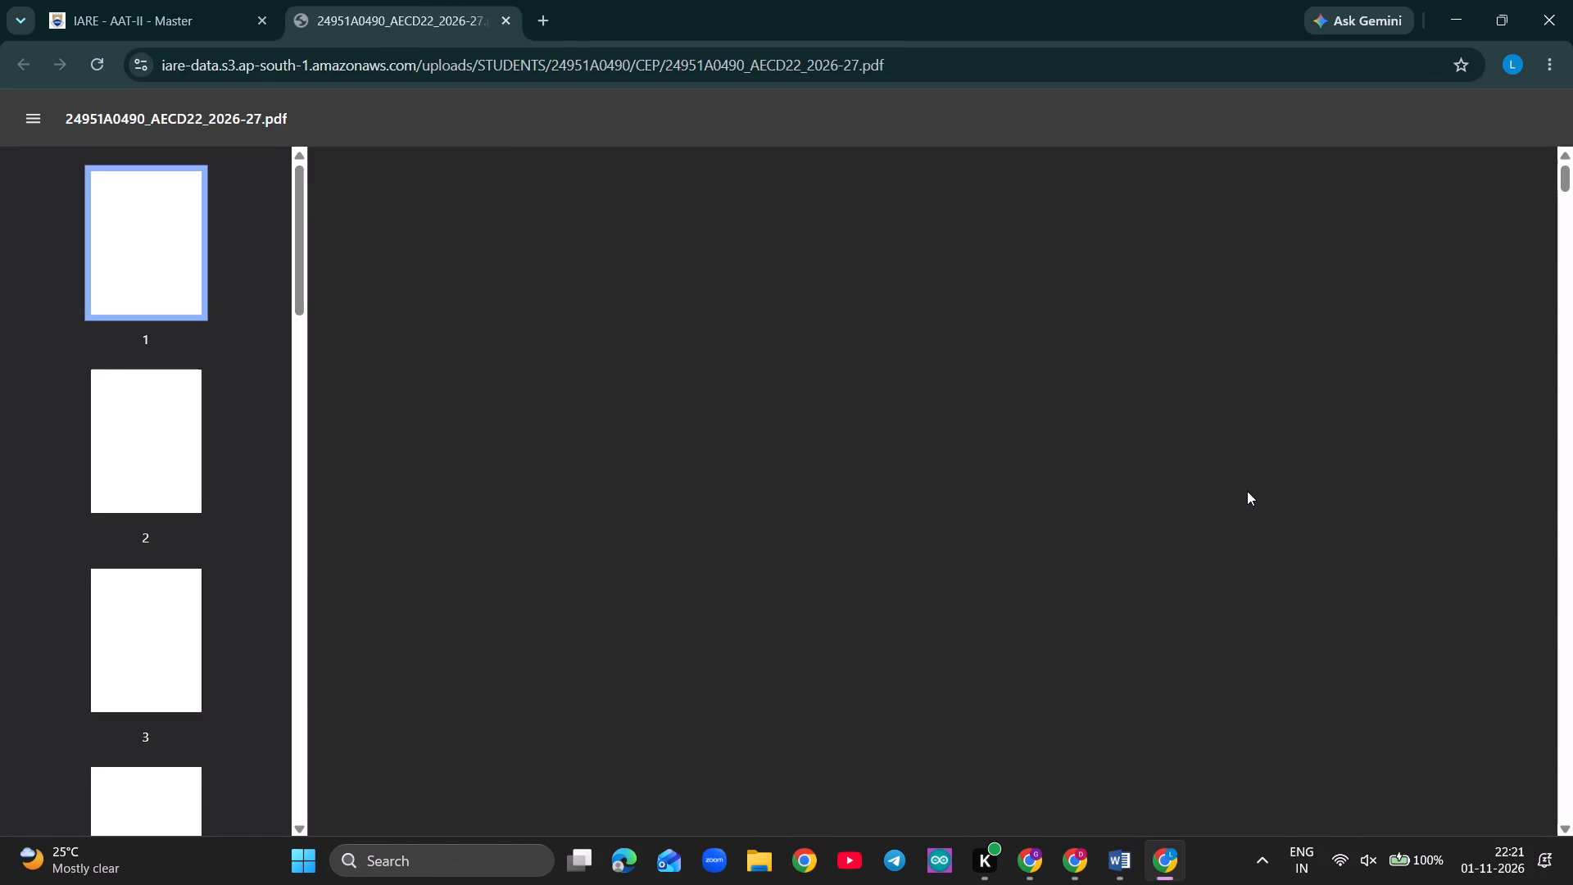
scroll(1105, 403, down, 12)
key(ctrl+w)
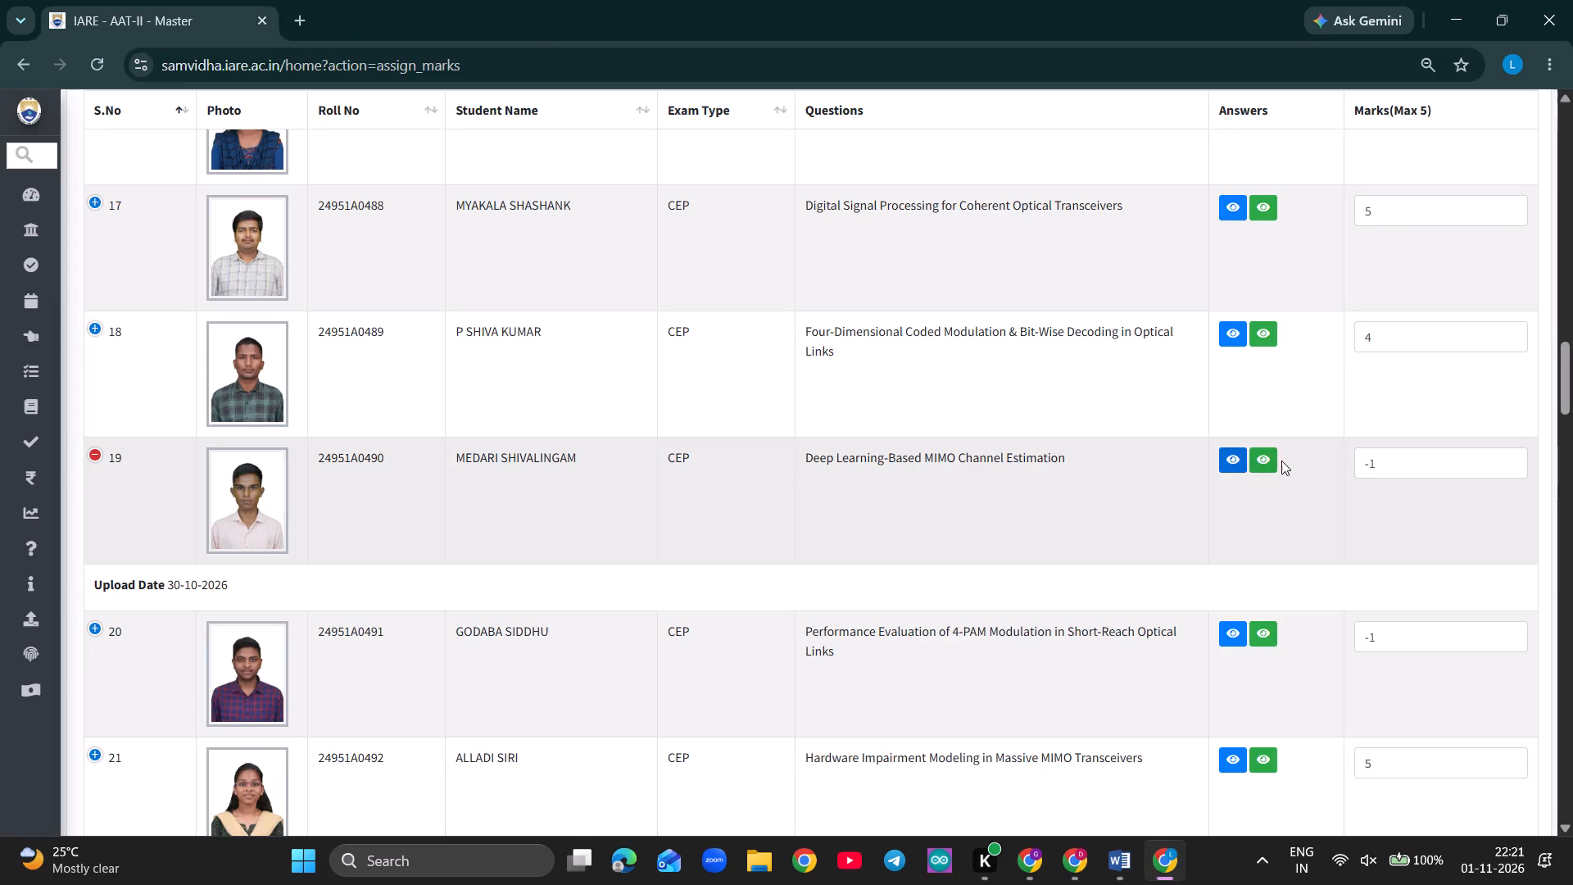
Try to open entry 19's shared presentation folder in Google Drive, and close the page.
click(1272, 461)
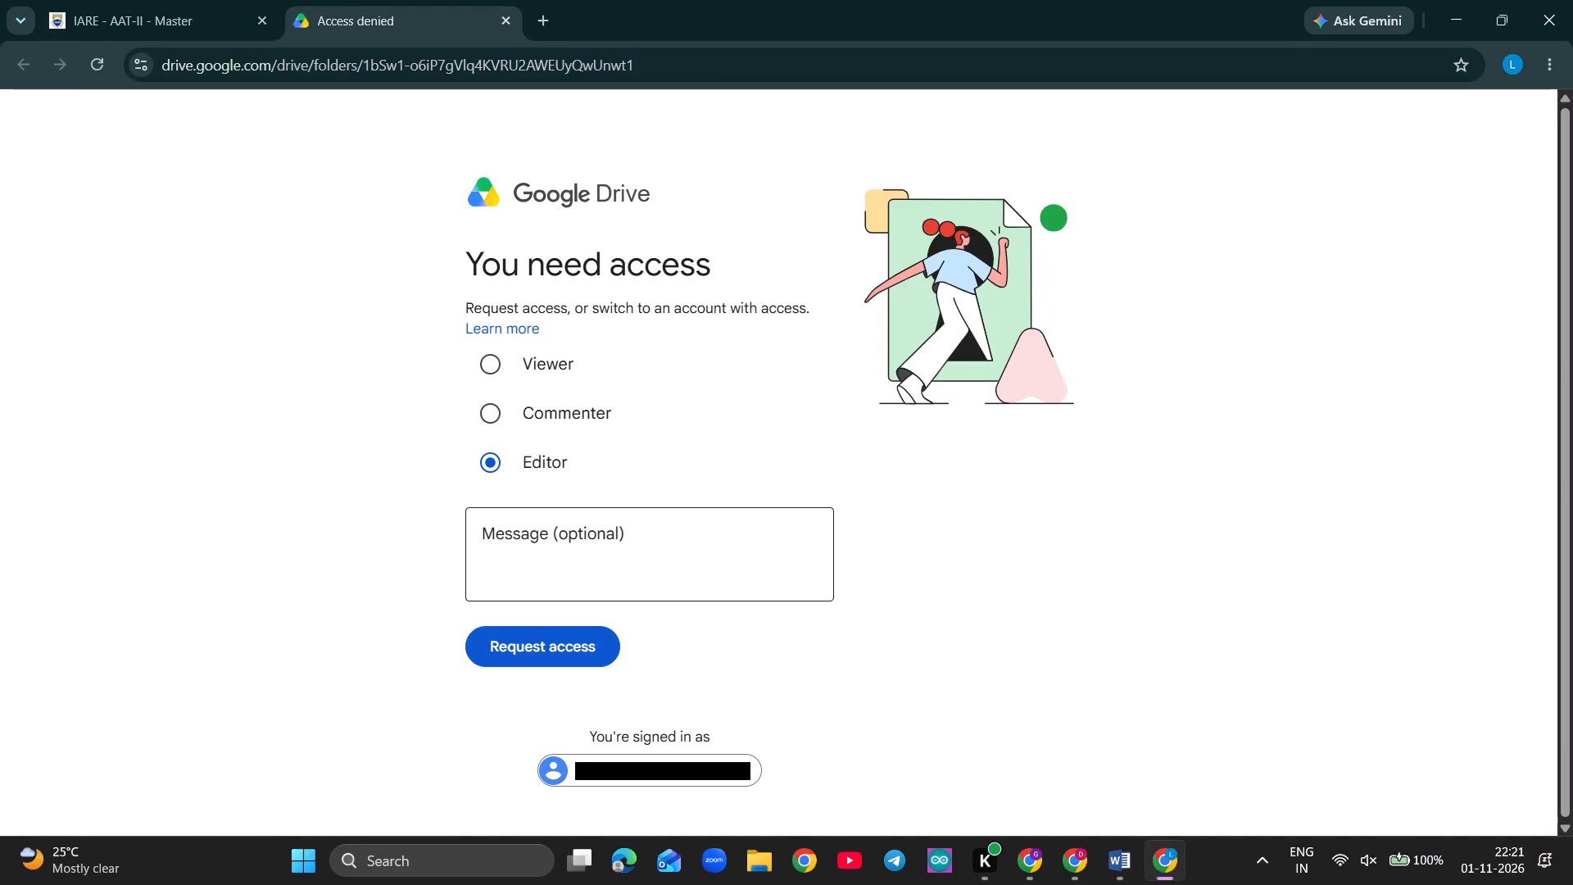
key(ctrl+w)
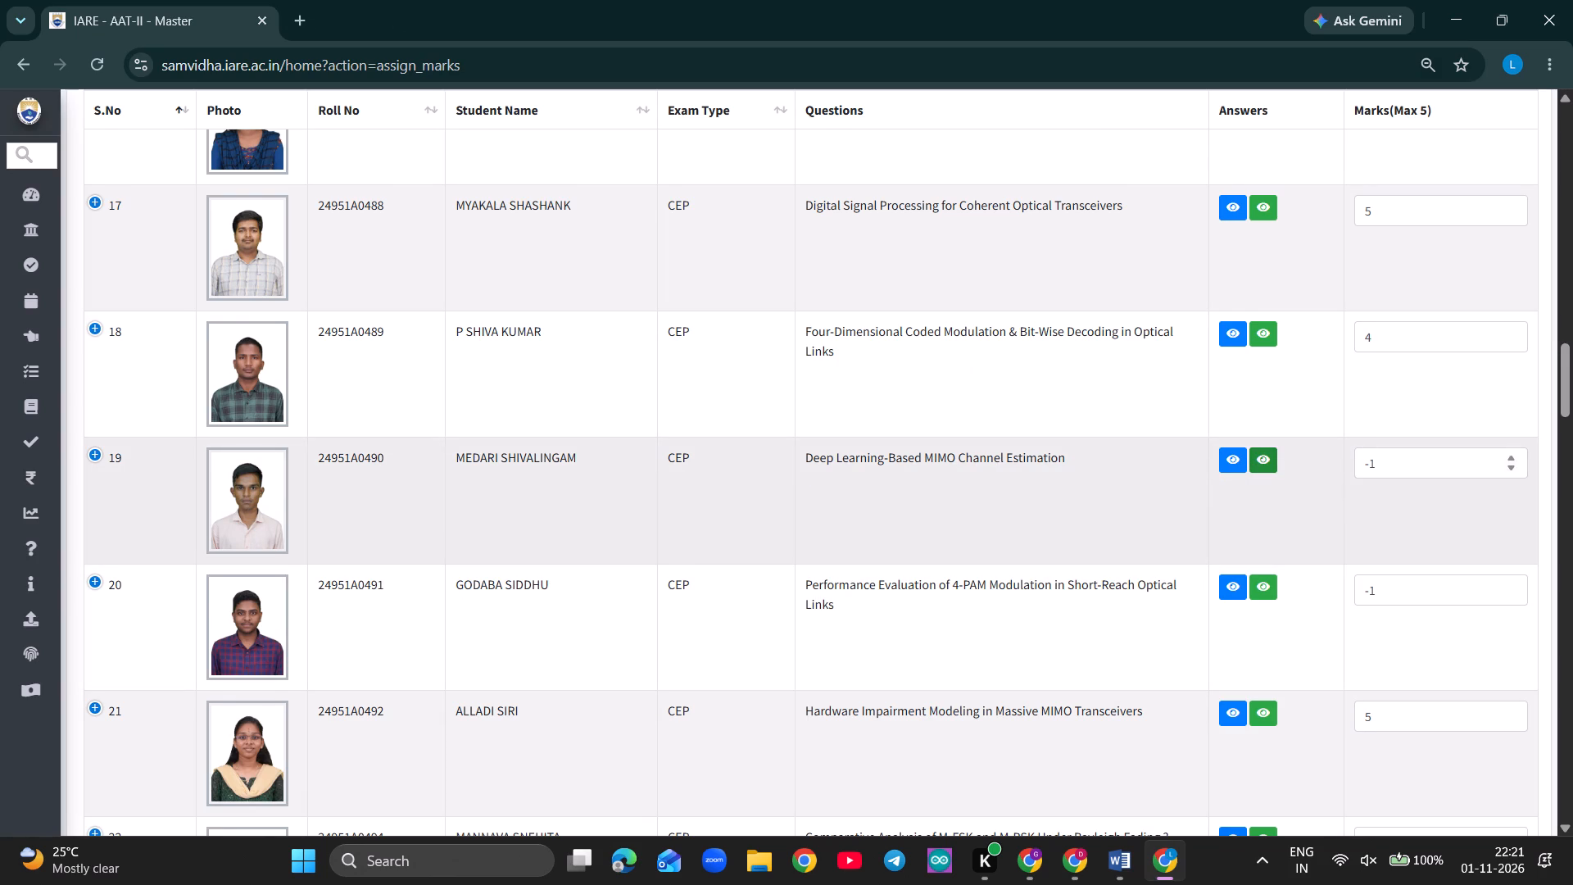
Set the marks of entry 19, "Deep Learning-Based MIMO Channel Estimation", to 4.
scroll(1412, 466, up, 1)
click(1394, 570)
scroll(1394, 570, up, 2)
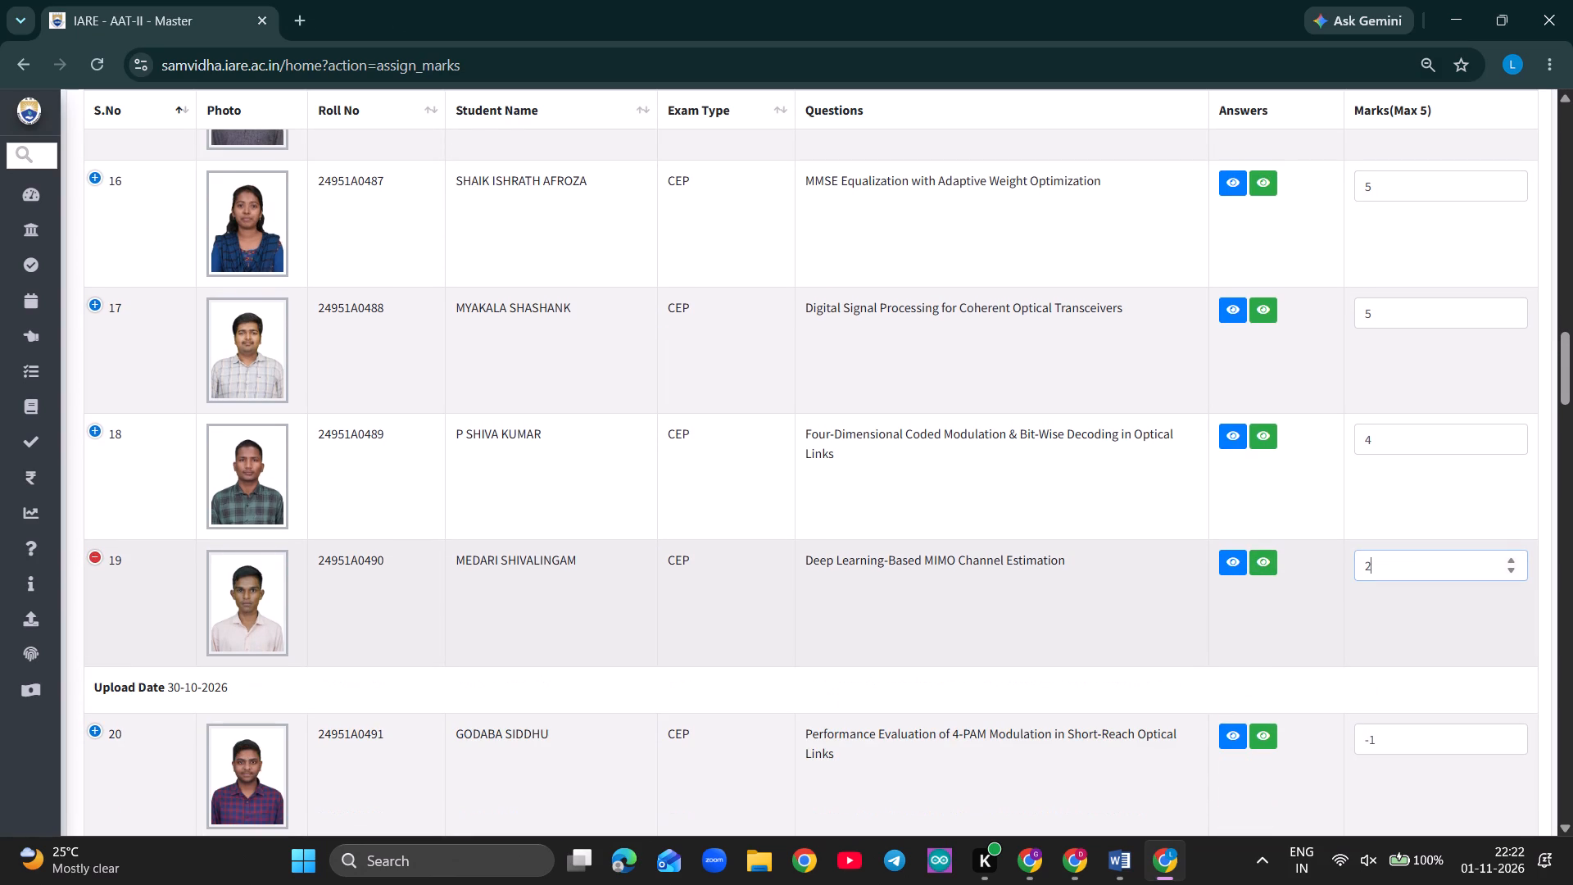
scroll(1394, 570, up, 3)
click(1379, 616)
Open the report for entry 20, "Performance Evaluation of 4-PAM Modulation in Short-Reach Optical Links", check its self-assessment form, and close it.
scroll(1299, 620, down, 1)
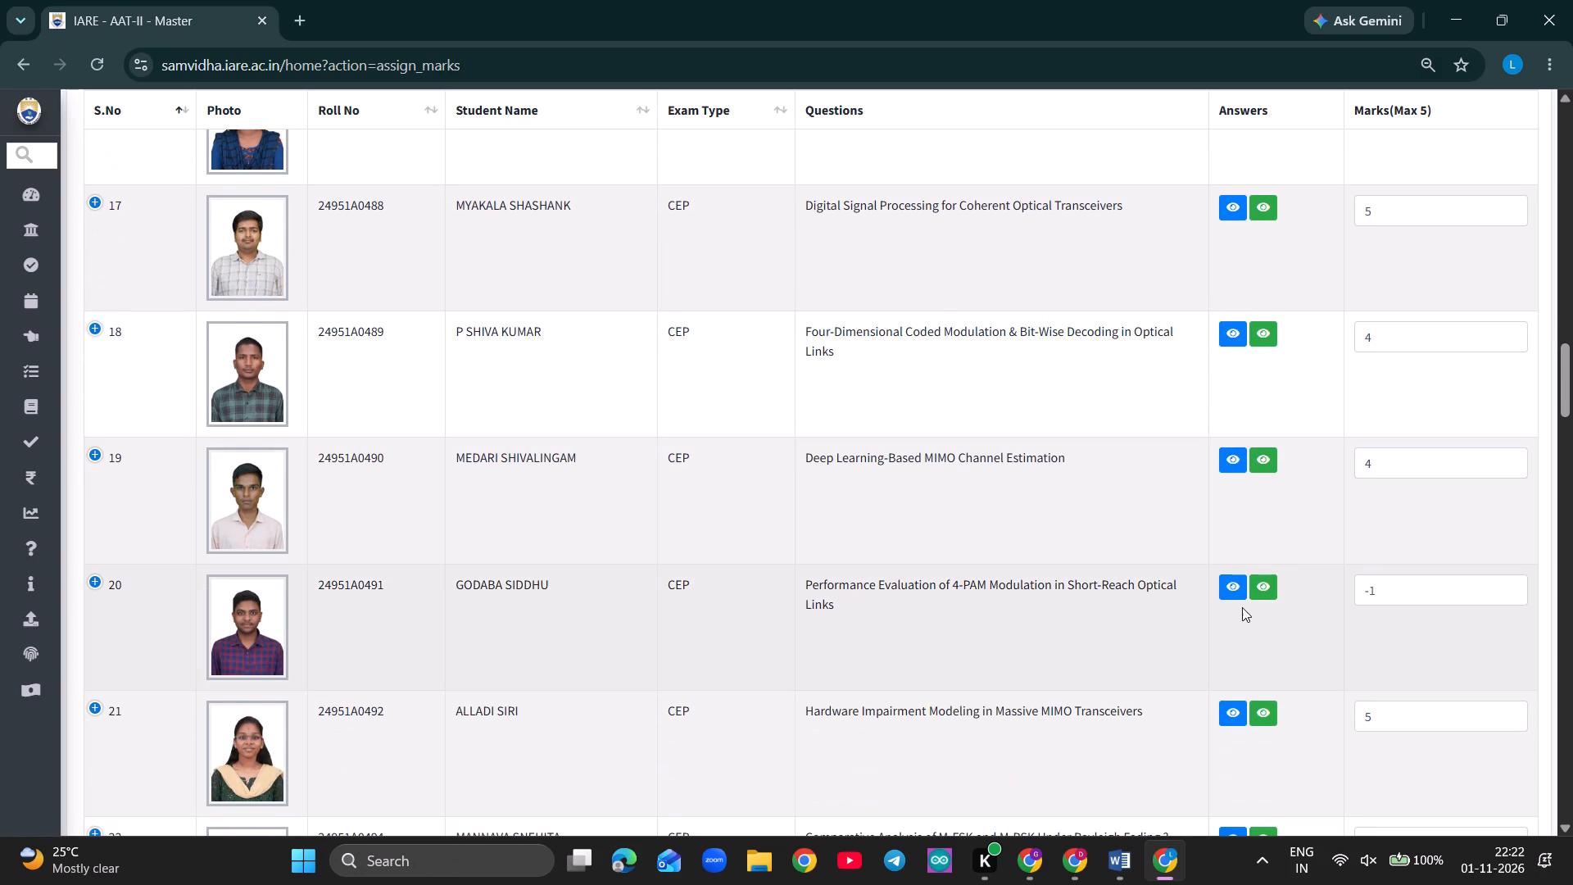
click(1223, 588)
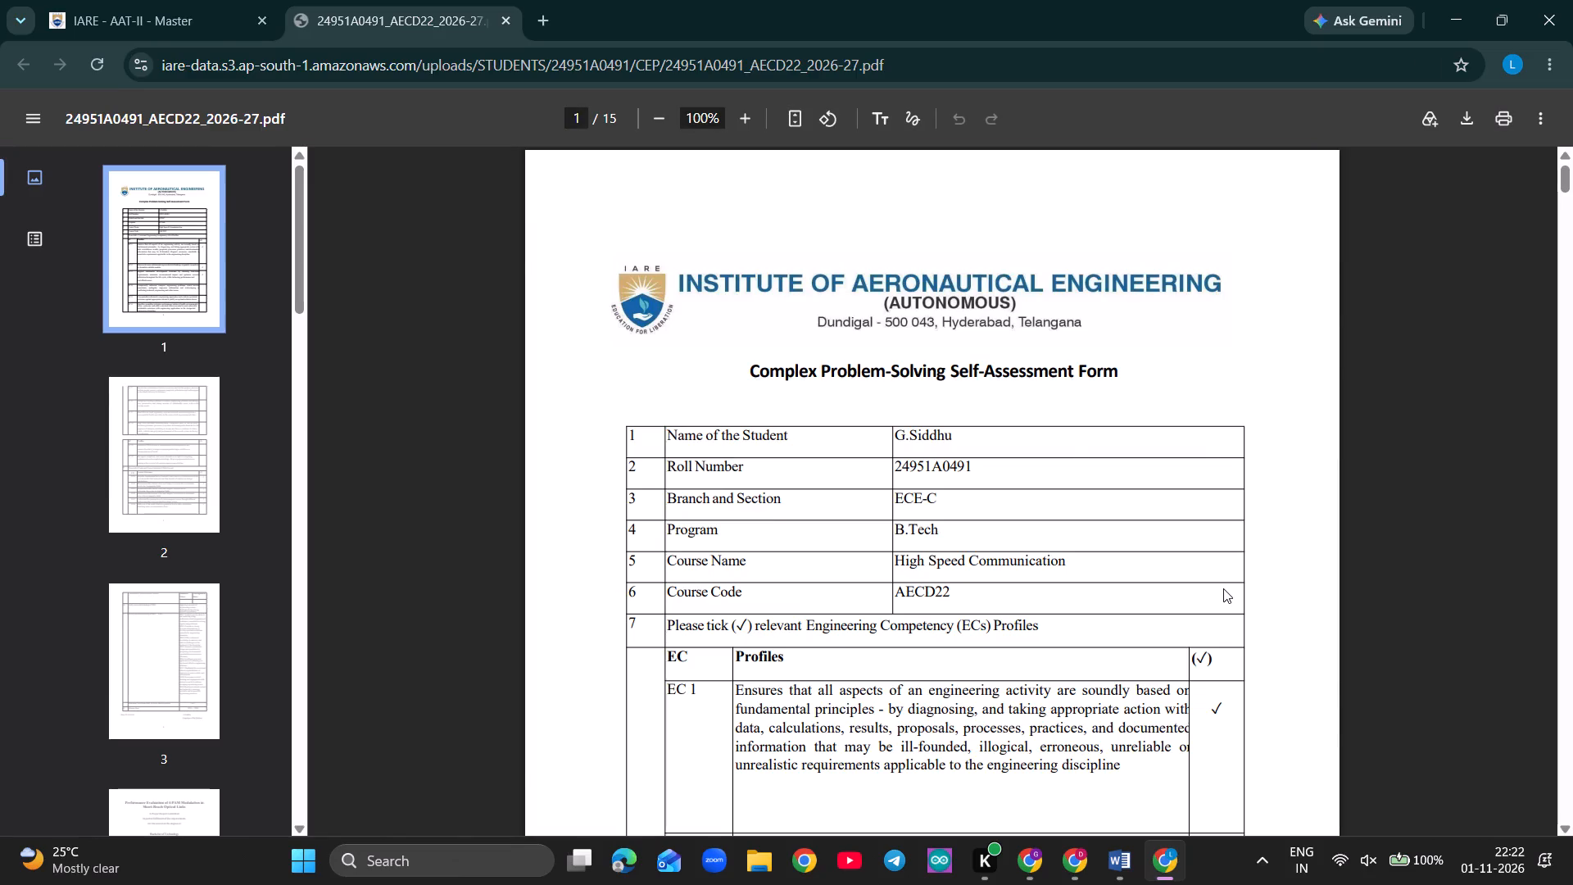
key(ctrl+w)
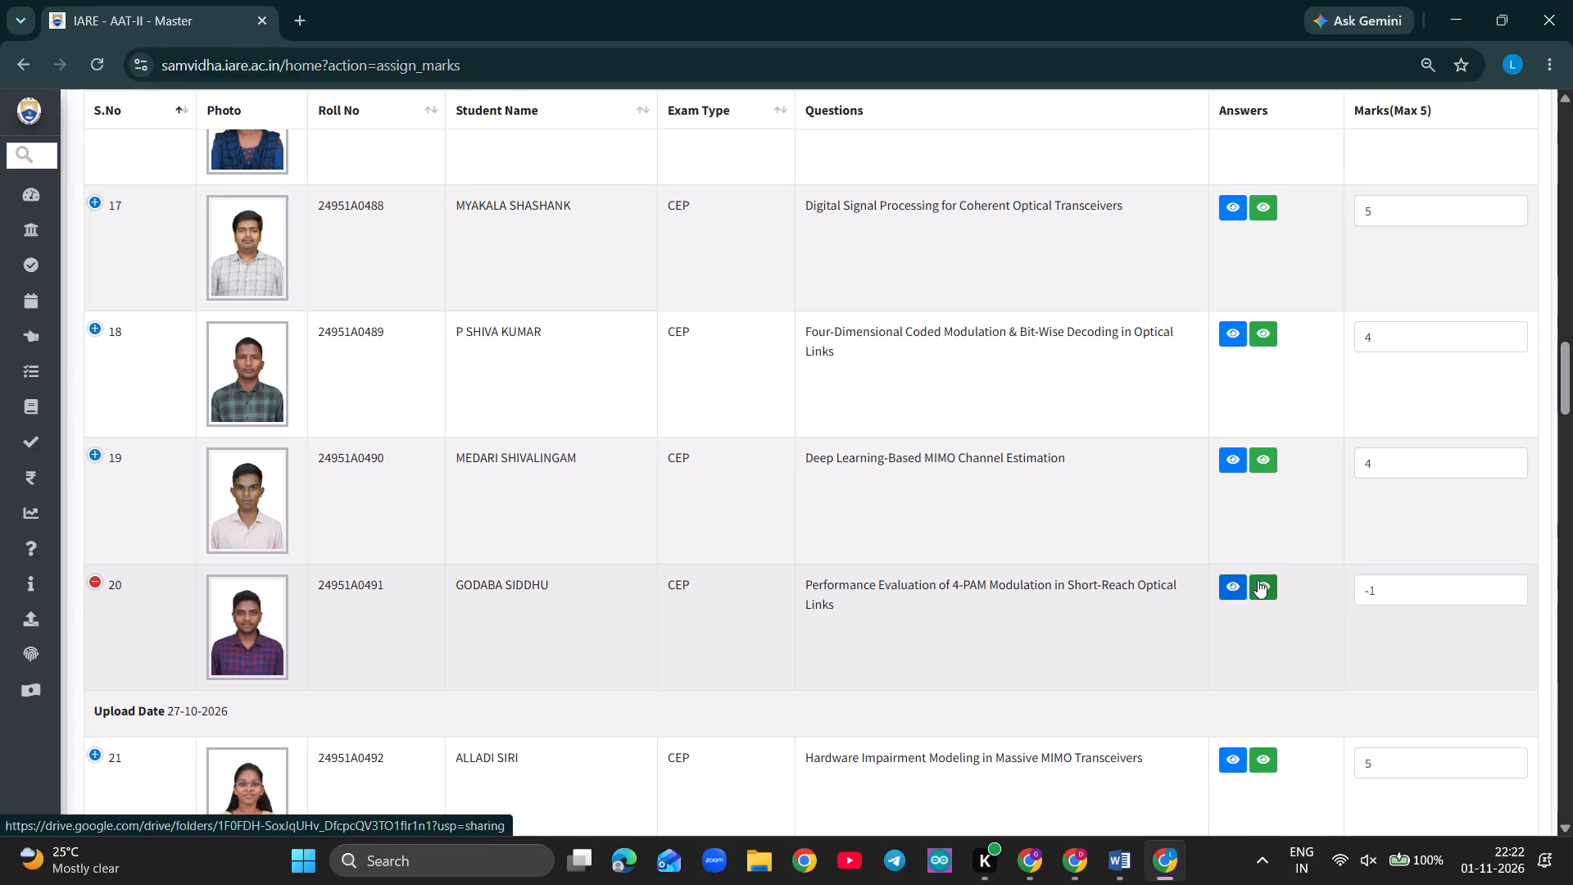
Open the video "video1963621623.mp4" in entry 20's shared hsc folder, play its opening title slide, and close it.
click(1258, 580)
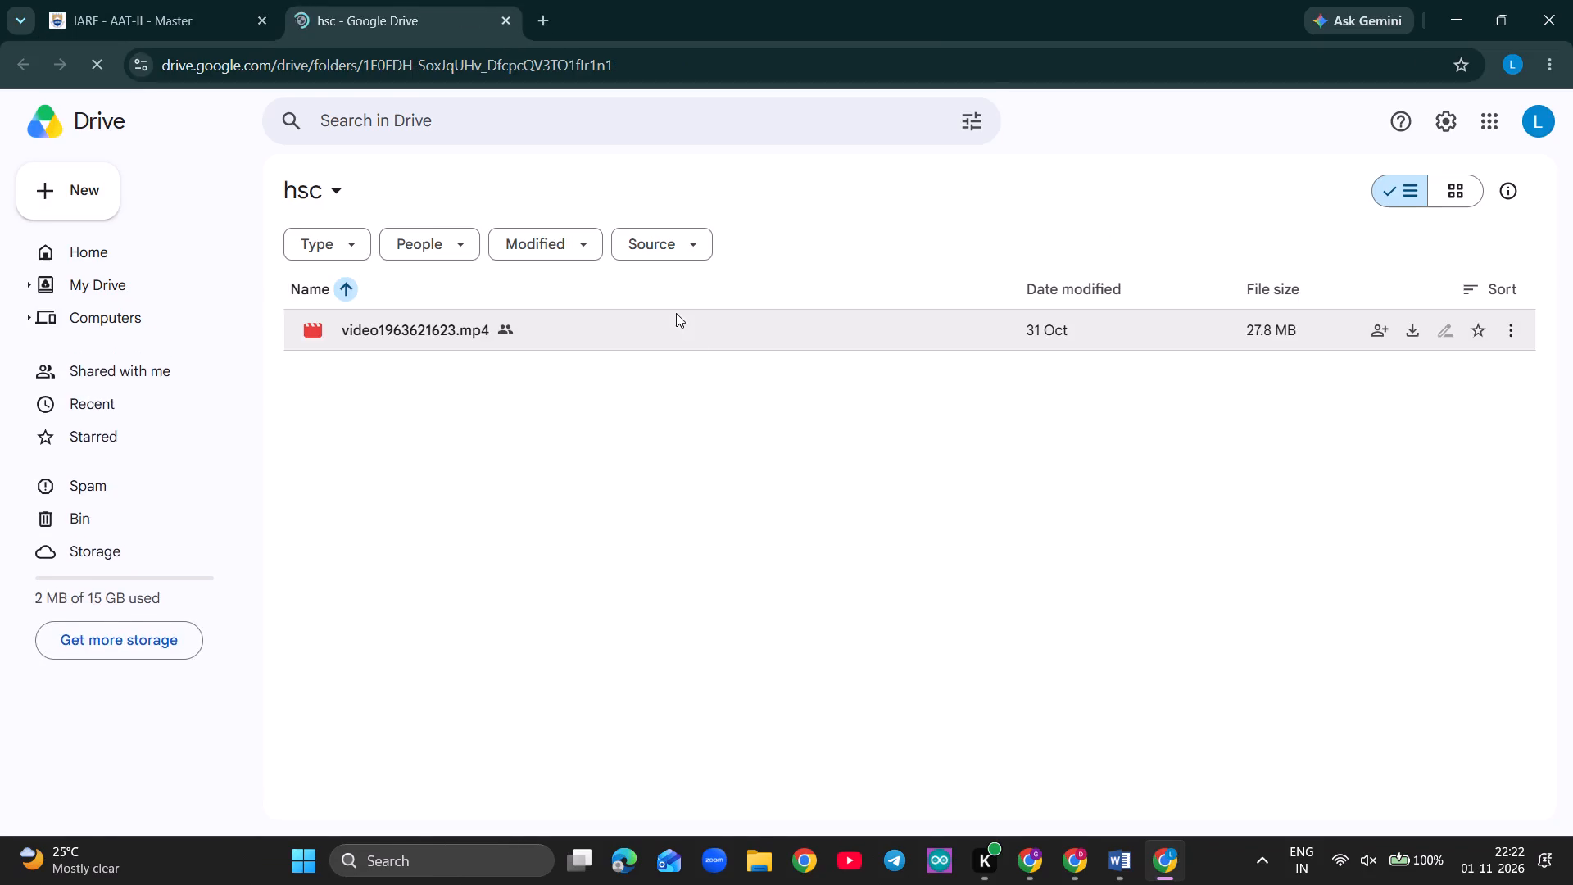
double_click(695, 339)
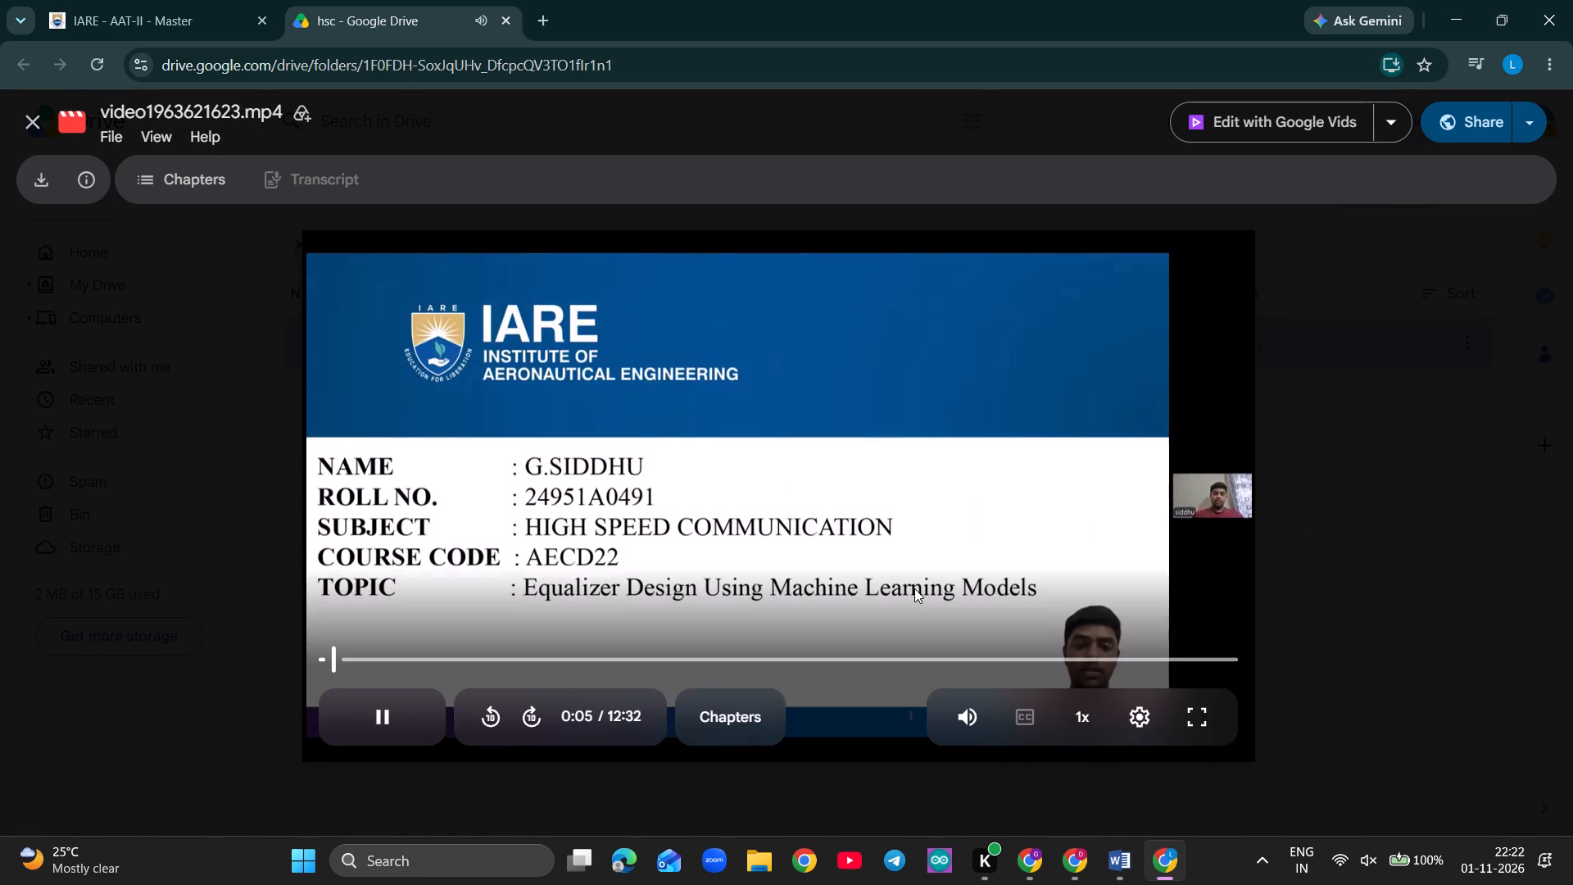
key(ctrl+w)
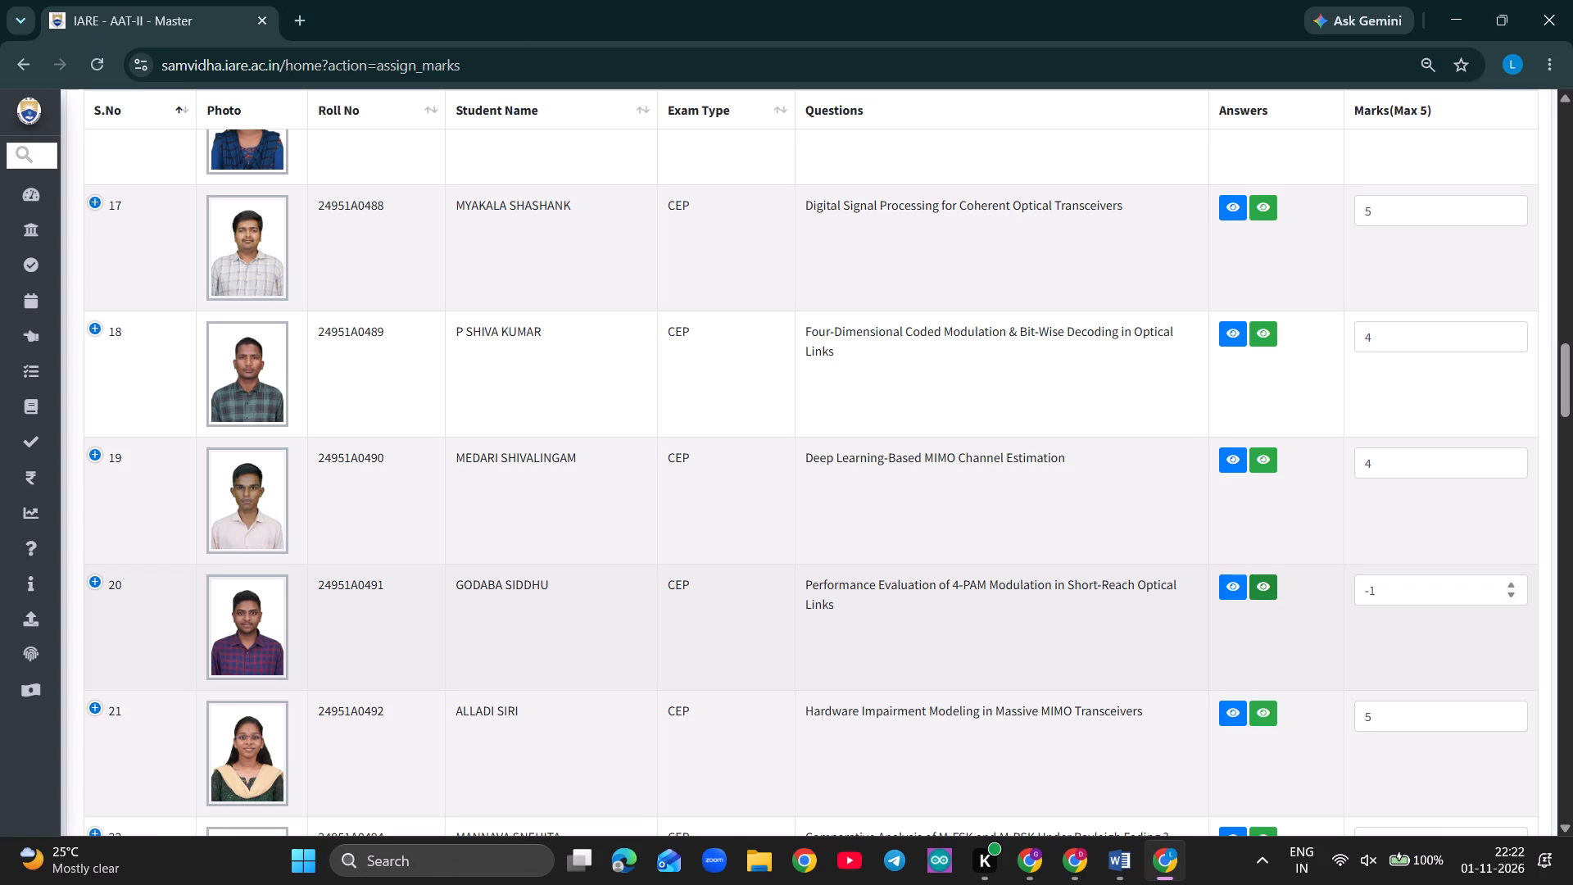
Reopen entry 20's report, review its self-assessment form and project title page to check the topic, and close it.
click(1231, 588)
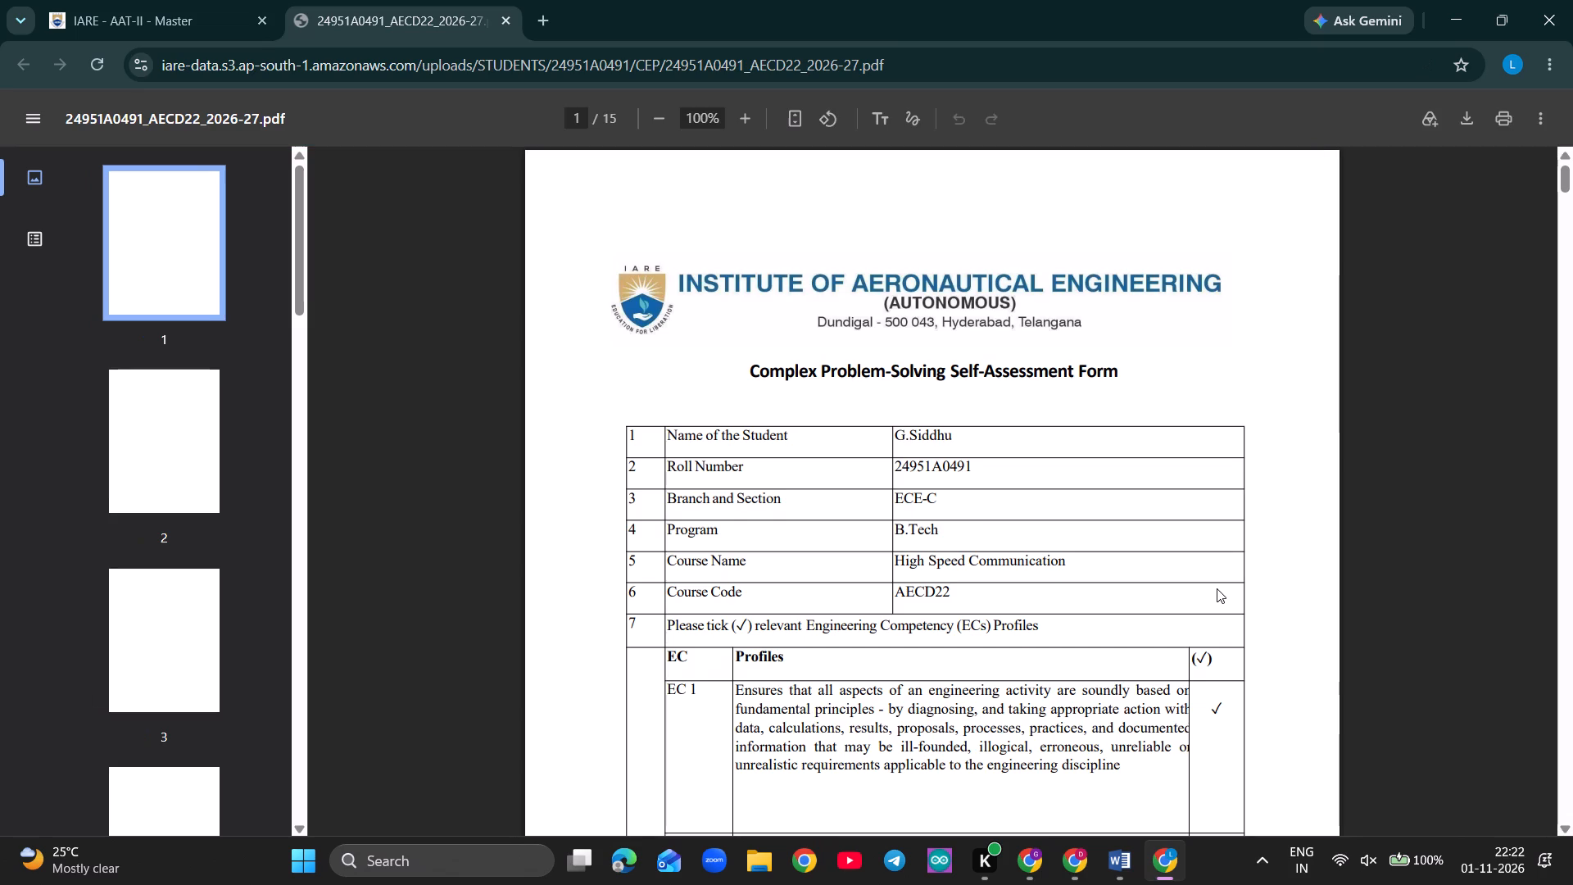
scroll(1216, 588, down, 6)
scroll(1216, 588, down, 19)
scroll(1216, 588, down, 7)
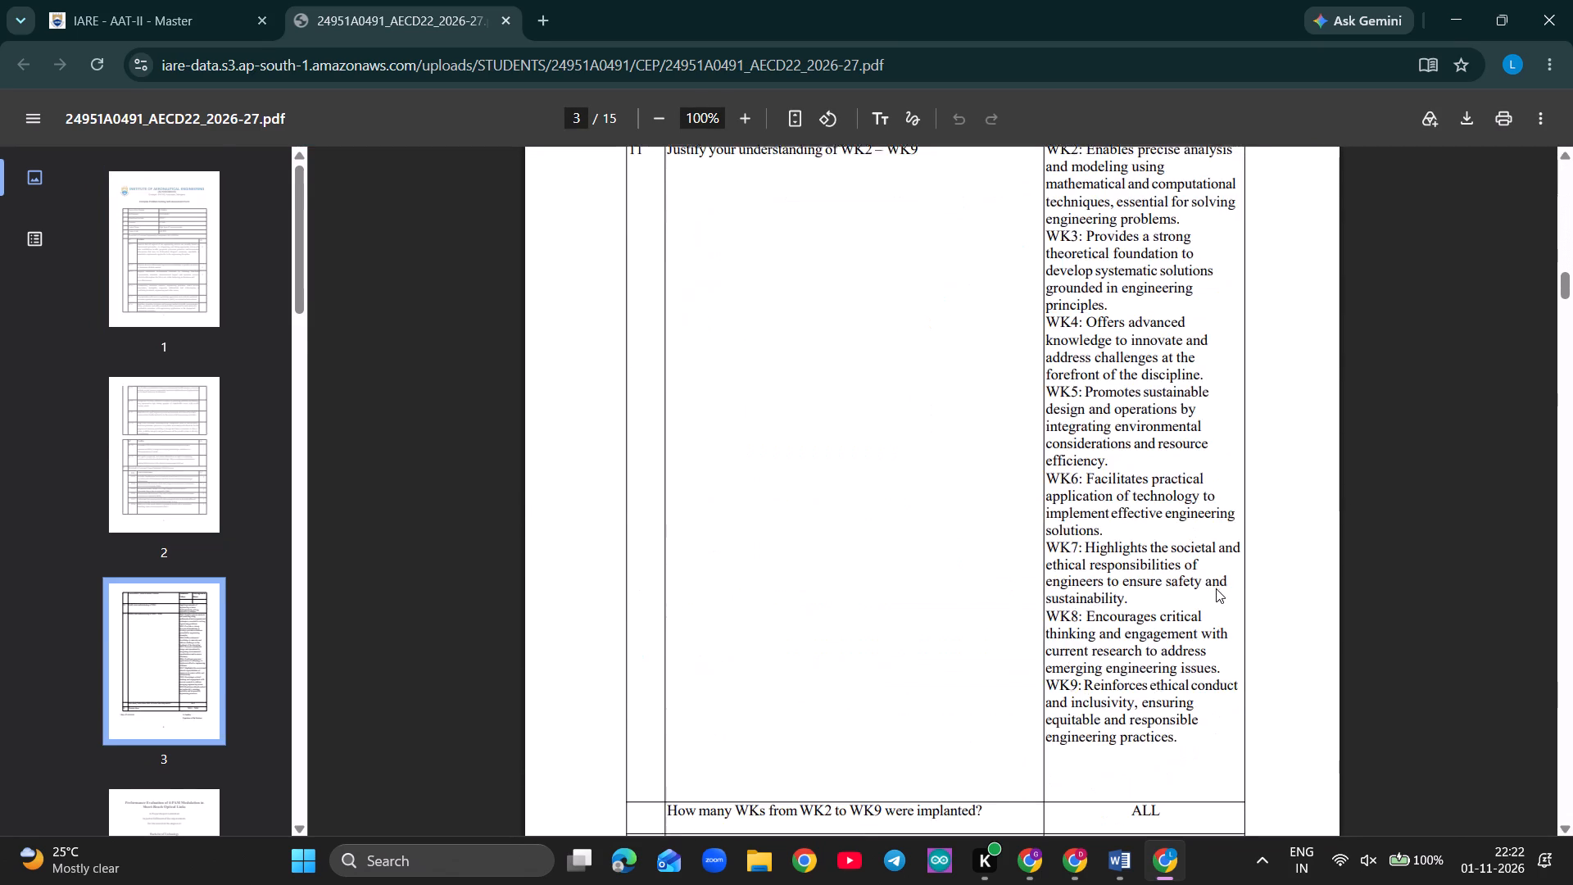
scroll(1216, 588, down, 1)
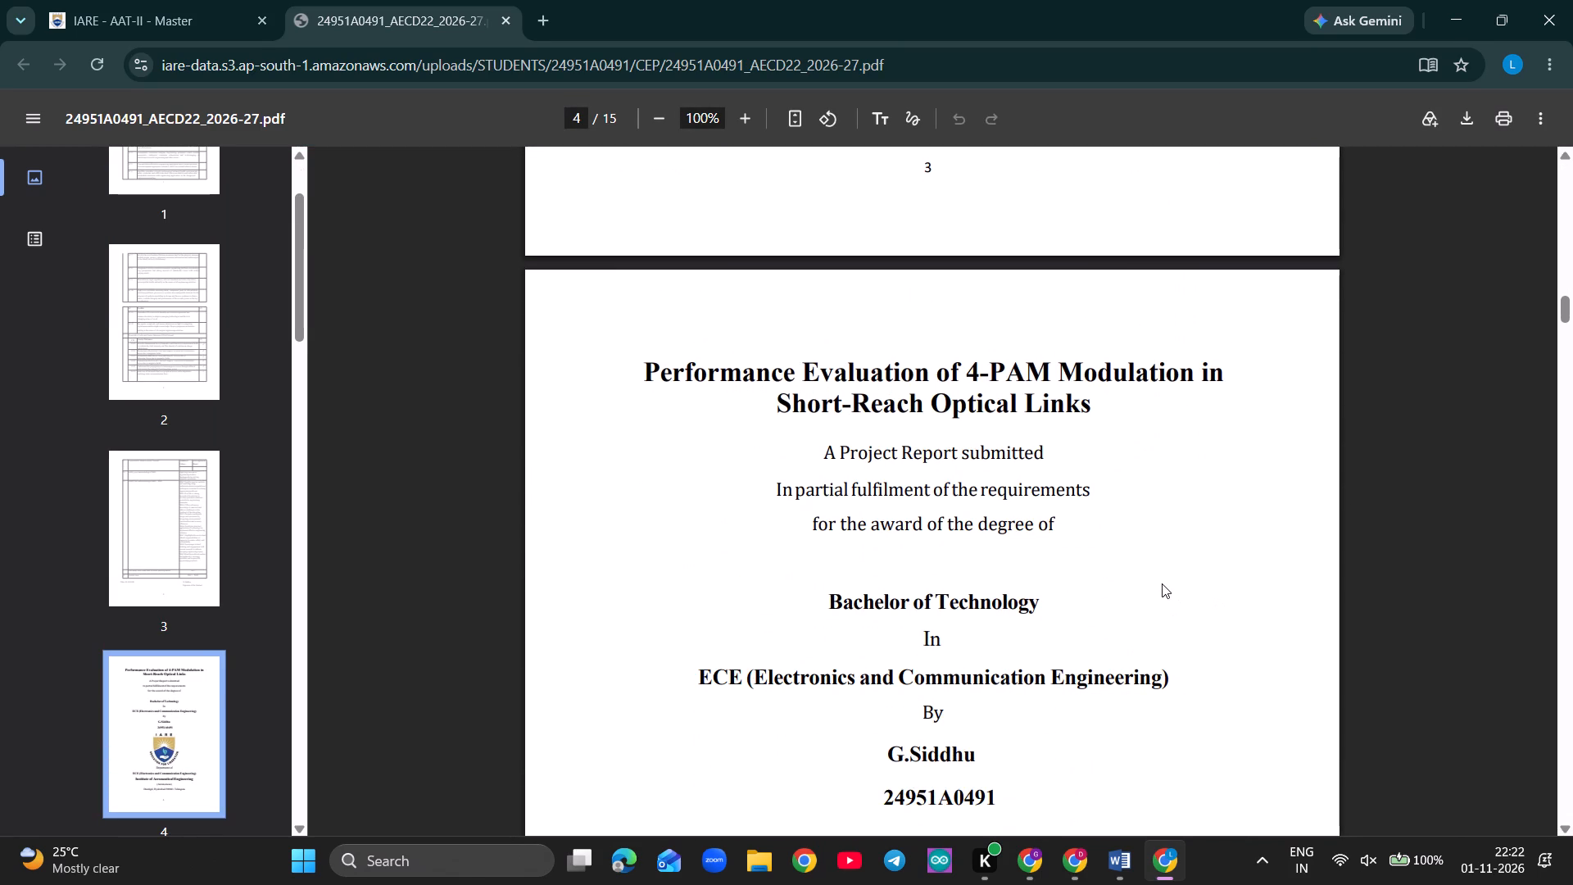
click(145, 29)
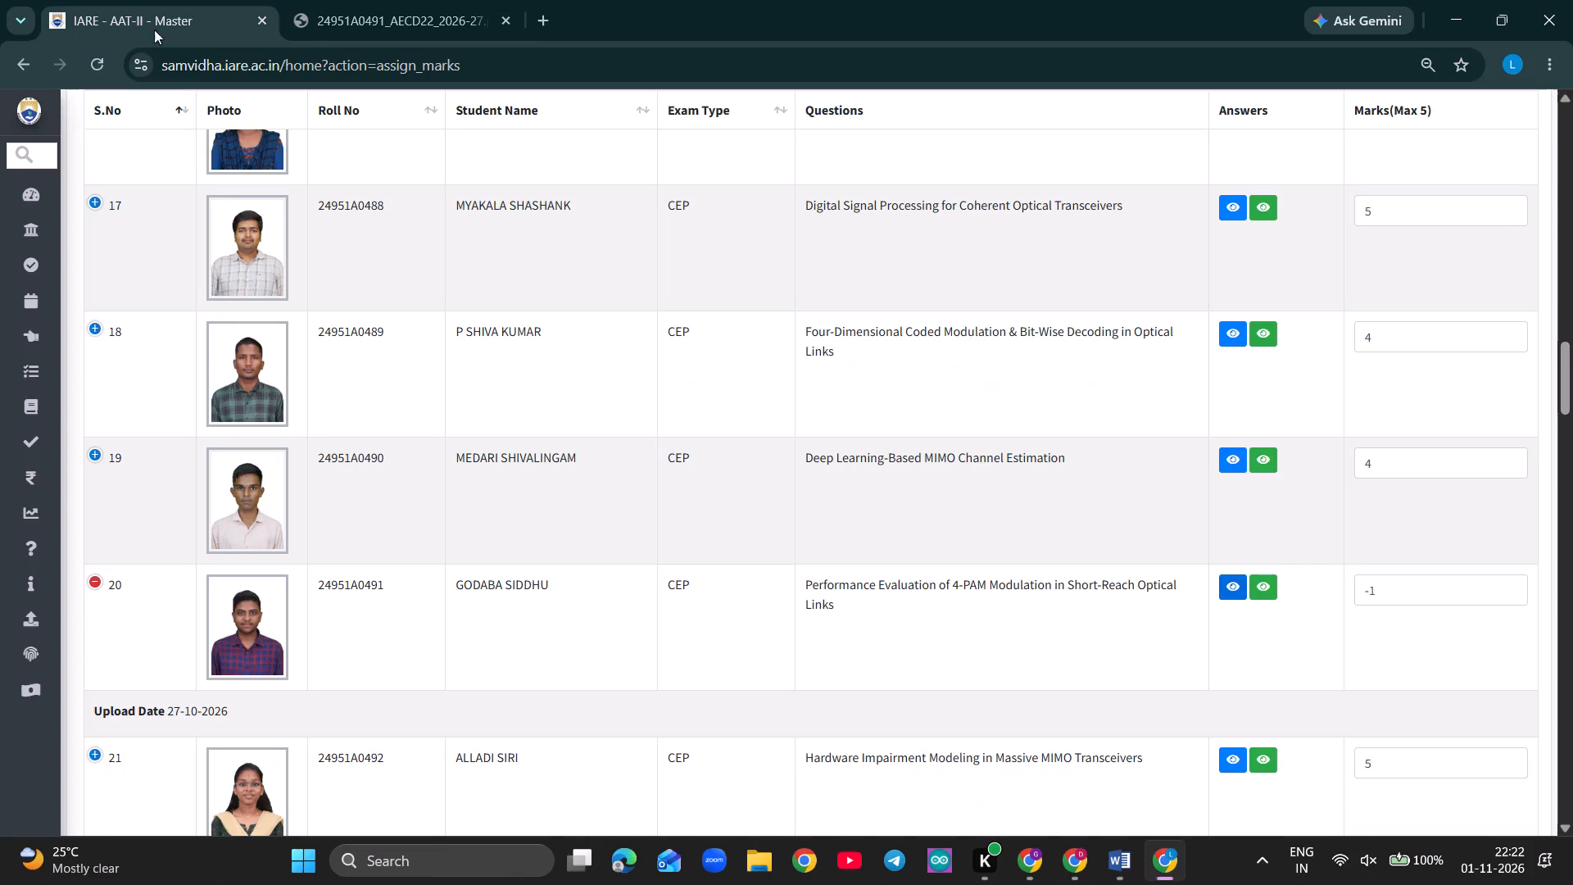
click(503, 11)
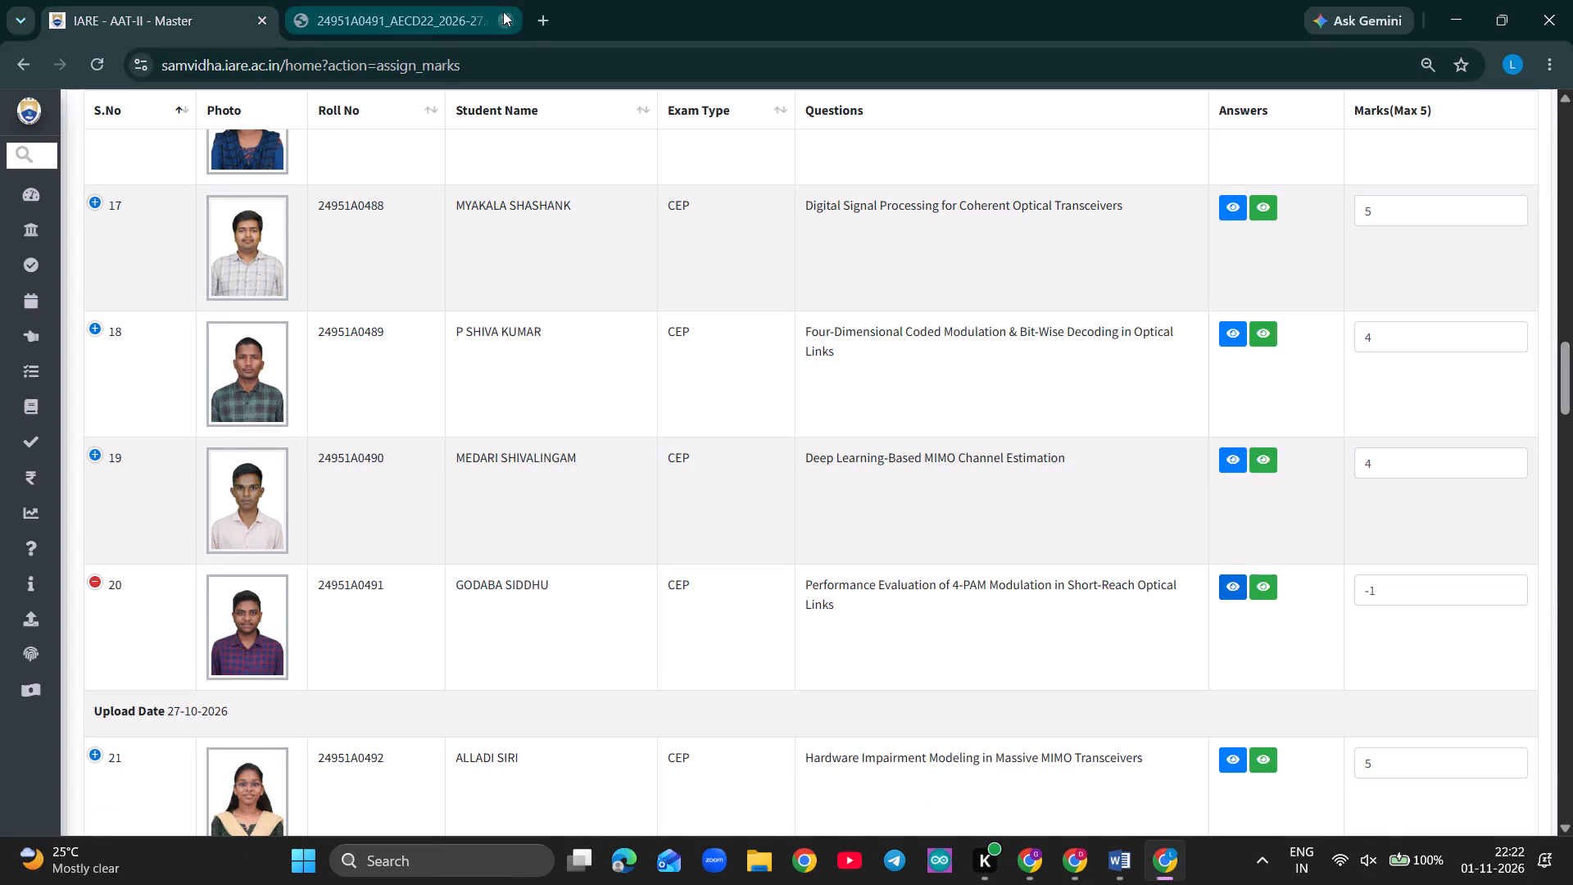
Reopen entry 20's presentation video, skip ahead from the title slide to compare the presented topic with the report, and close it.
click(1272, 588)
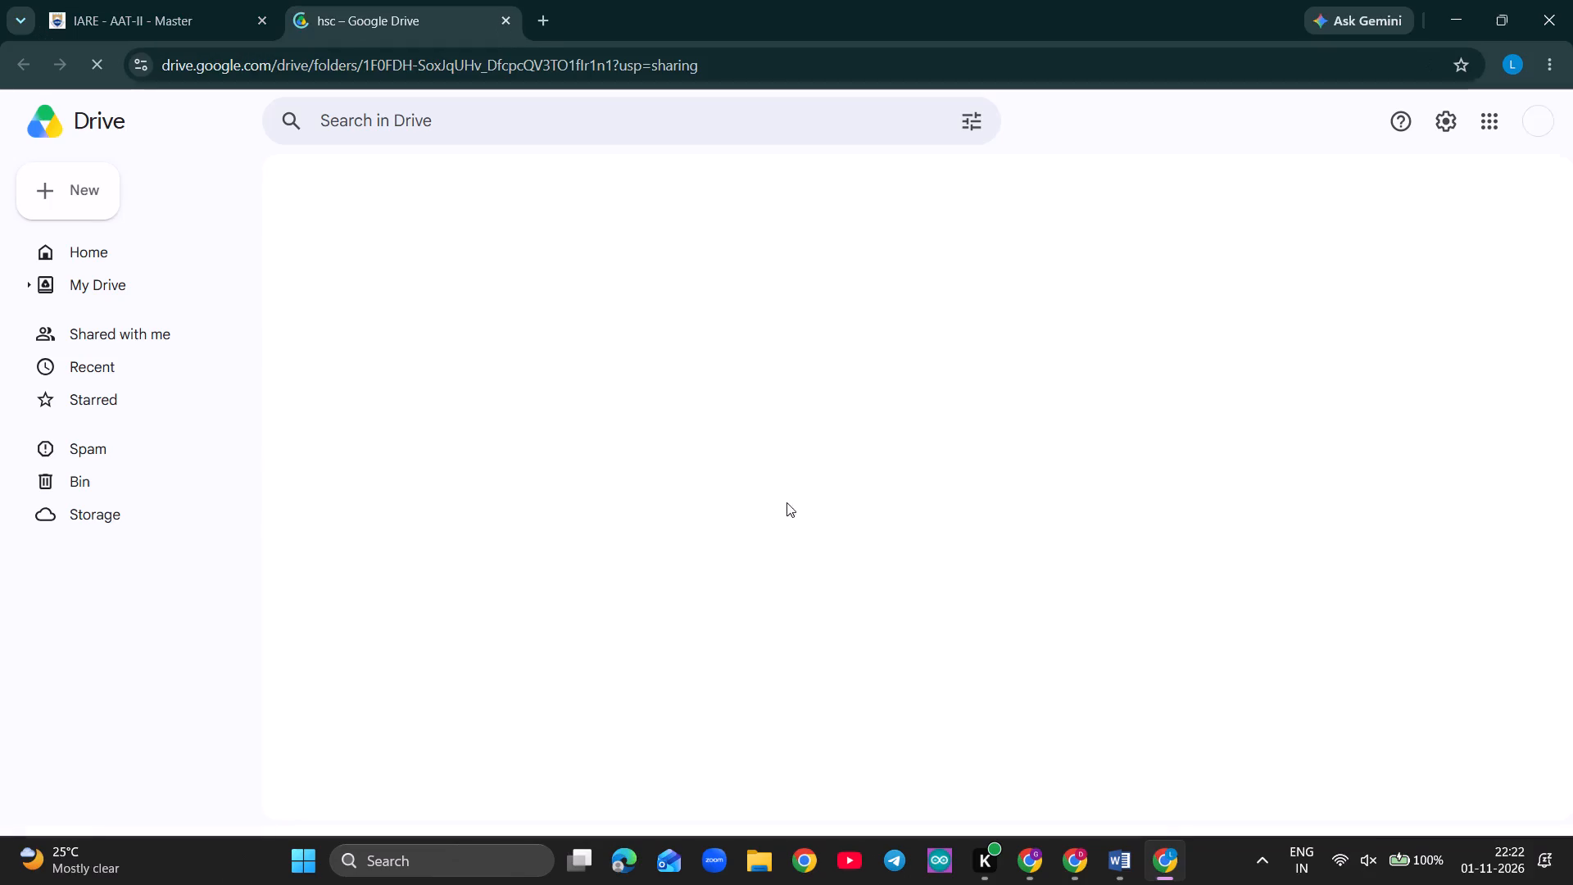
double_click(713, 331)
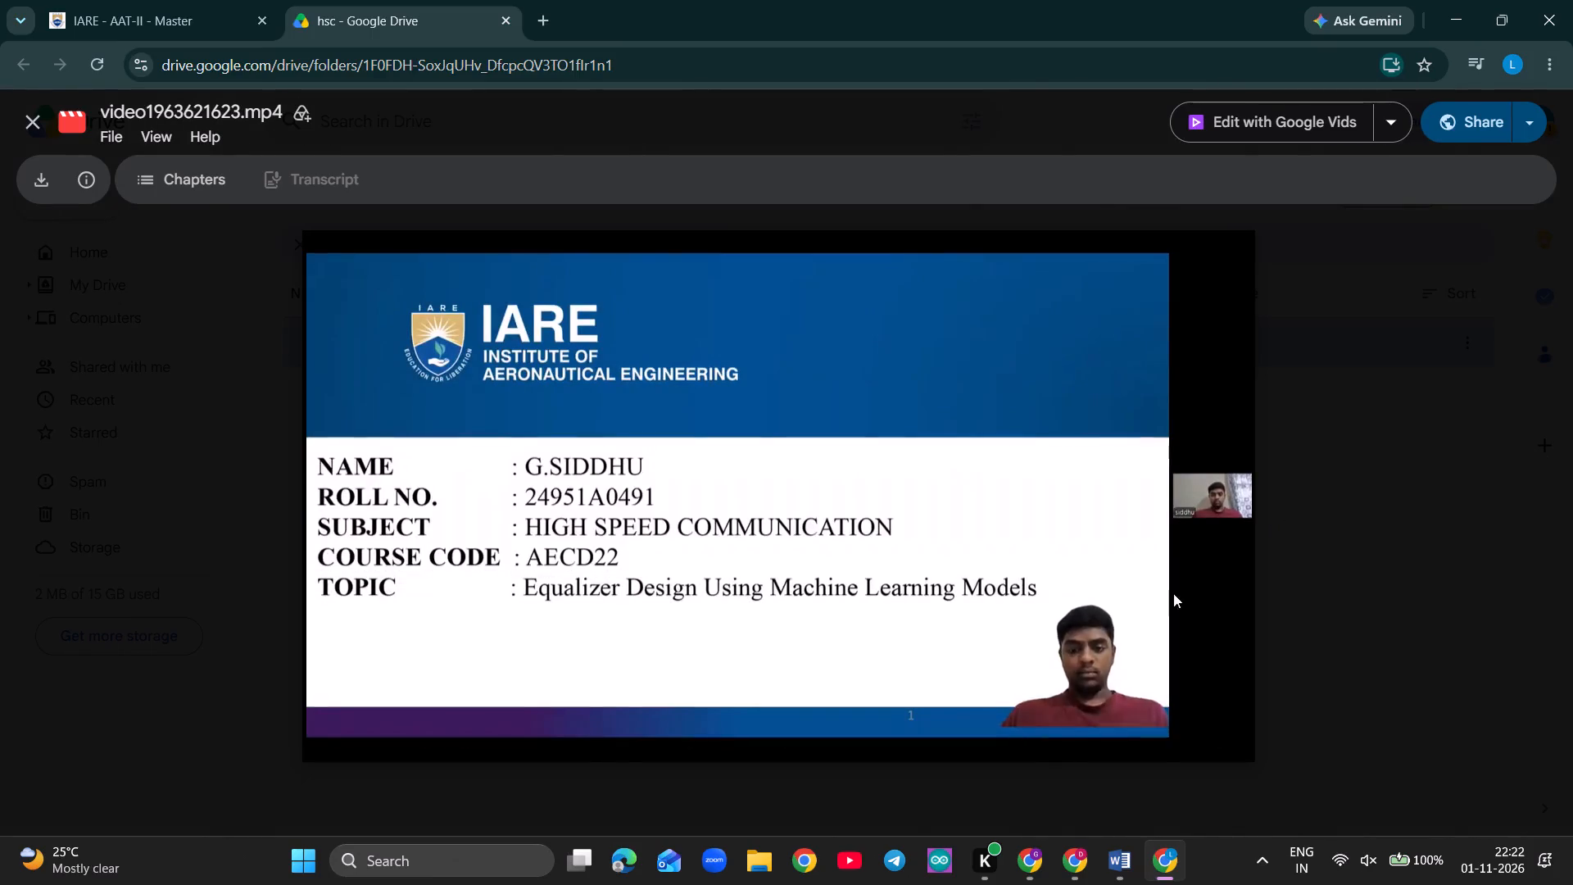
click(424, 644)
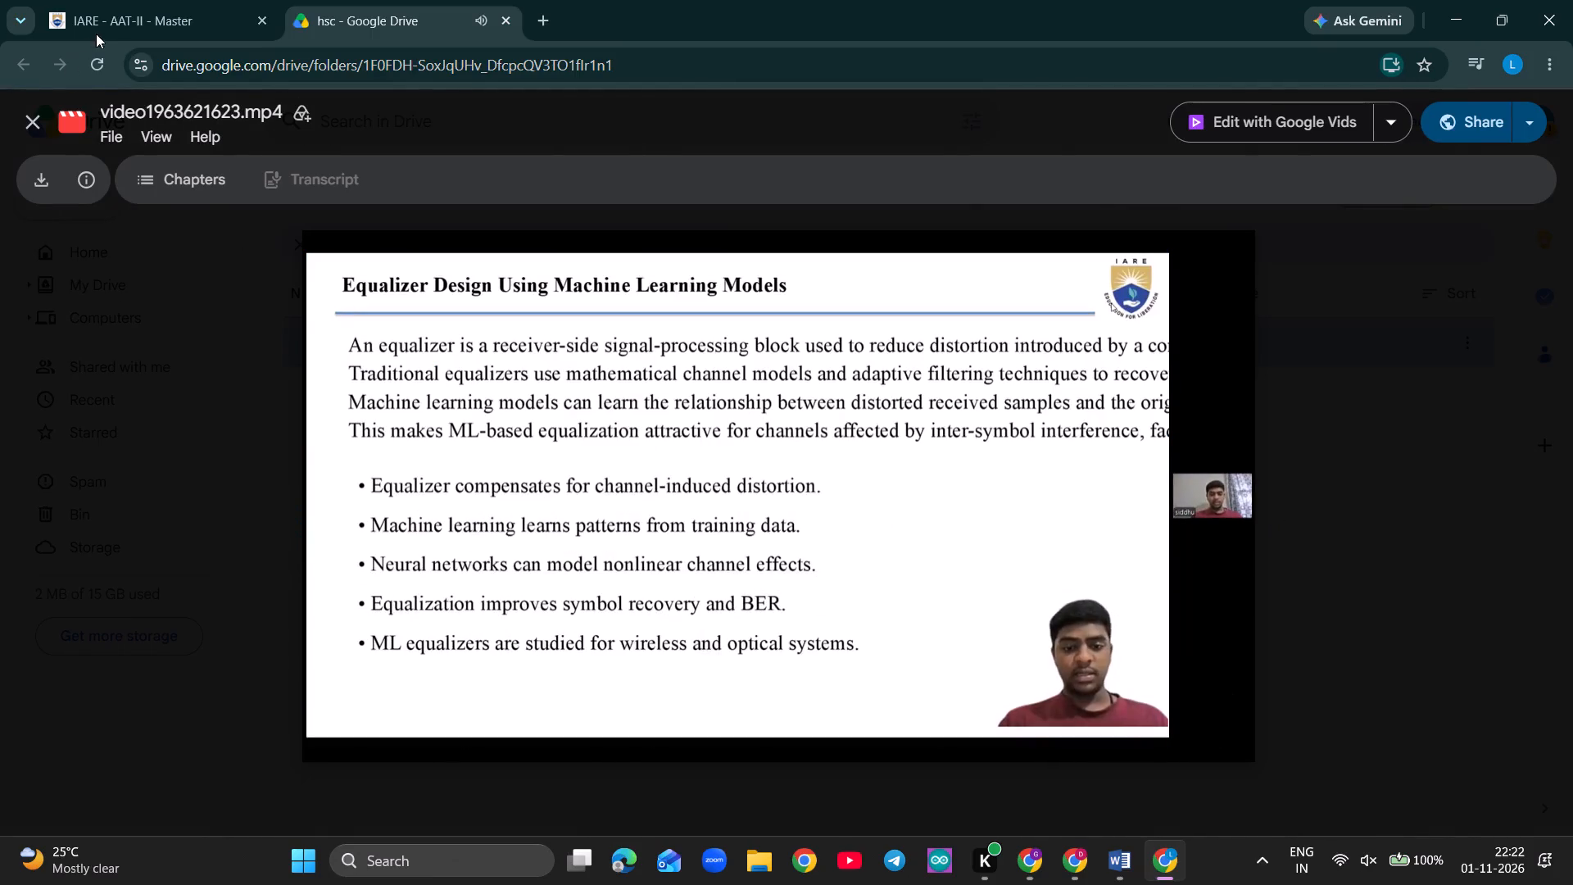
click(116, 0)
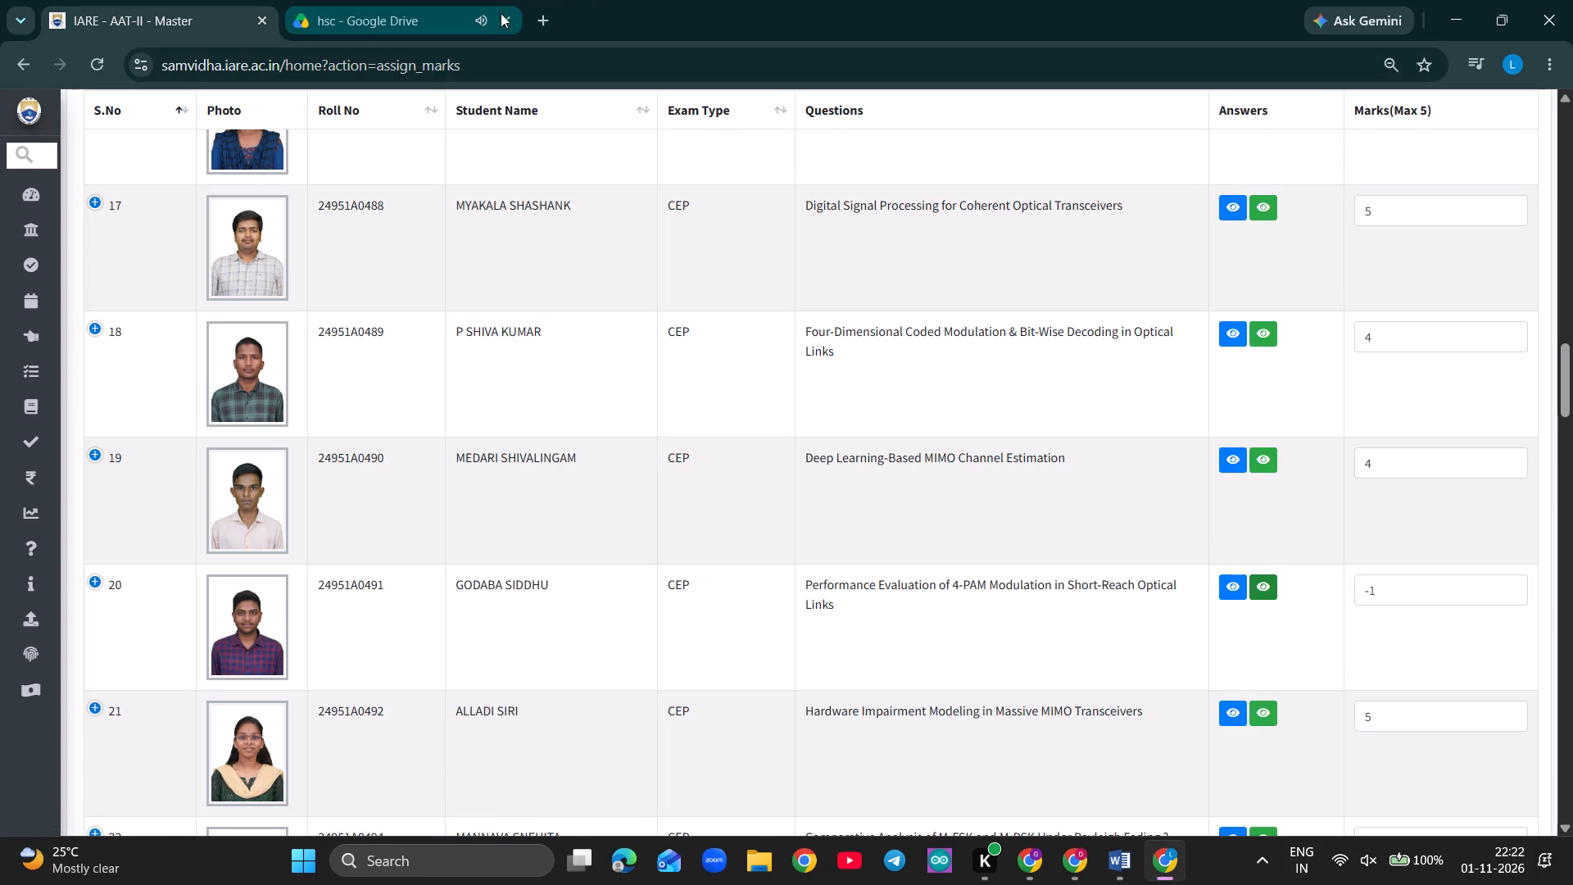
click(501, 18)
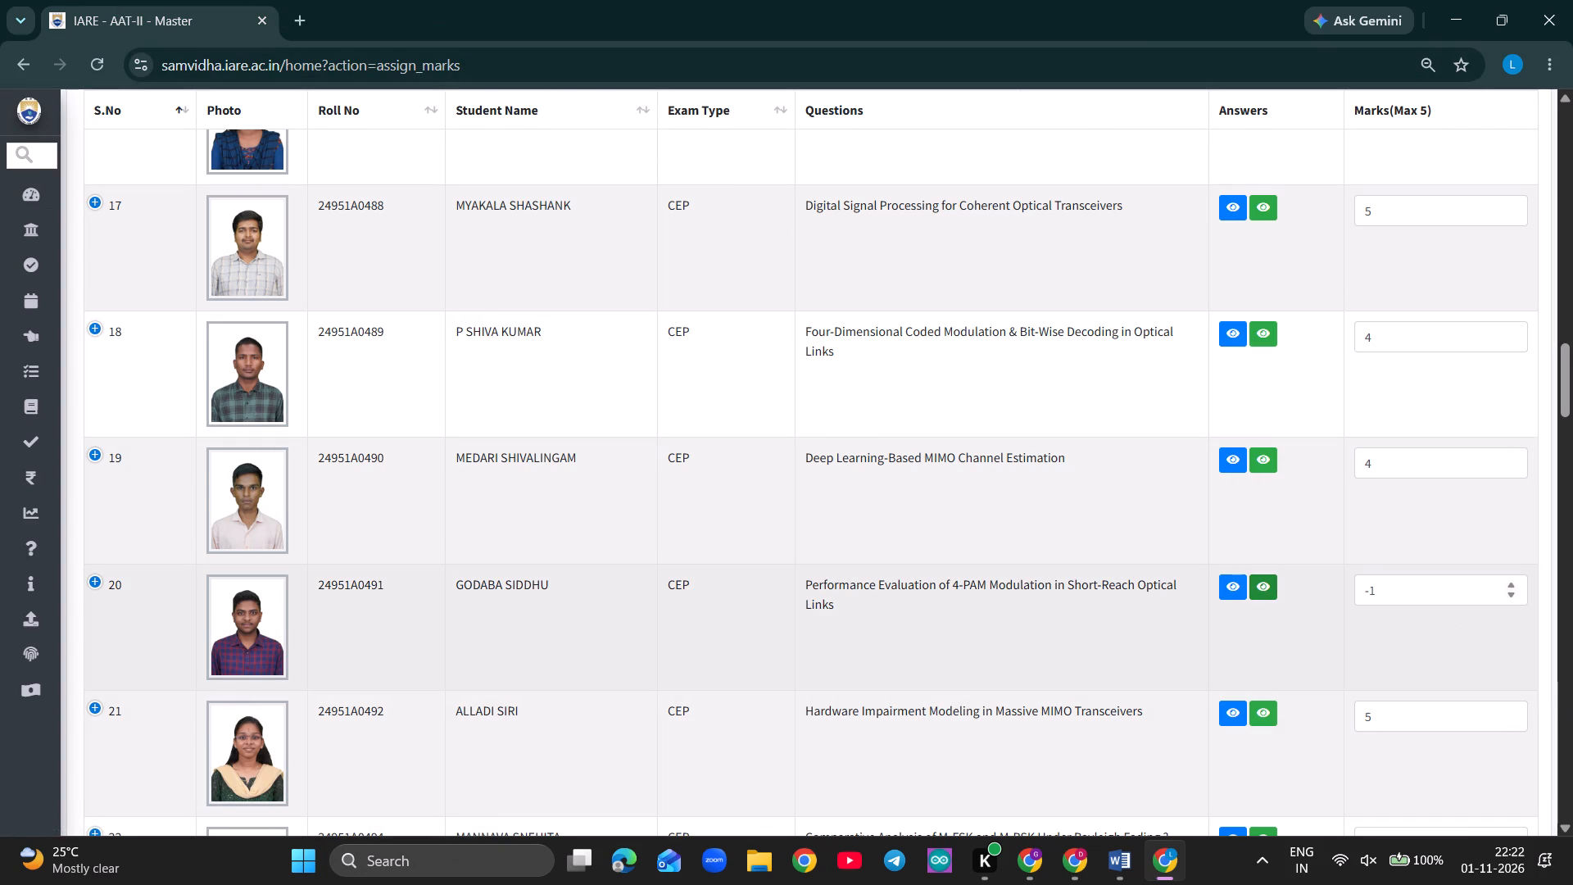
Set the marks of entry 20, "Performance Evaluation of 4-PAM Modulation in Short-Reach Optical Links", to 4.
click(1421, 602)
scroll(1421, 602, up, 5)
click(1376, 639)
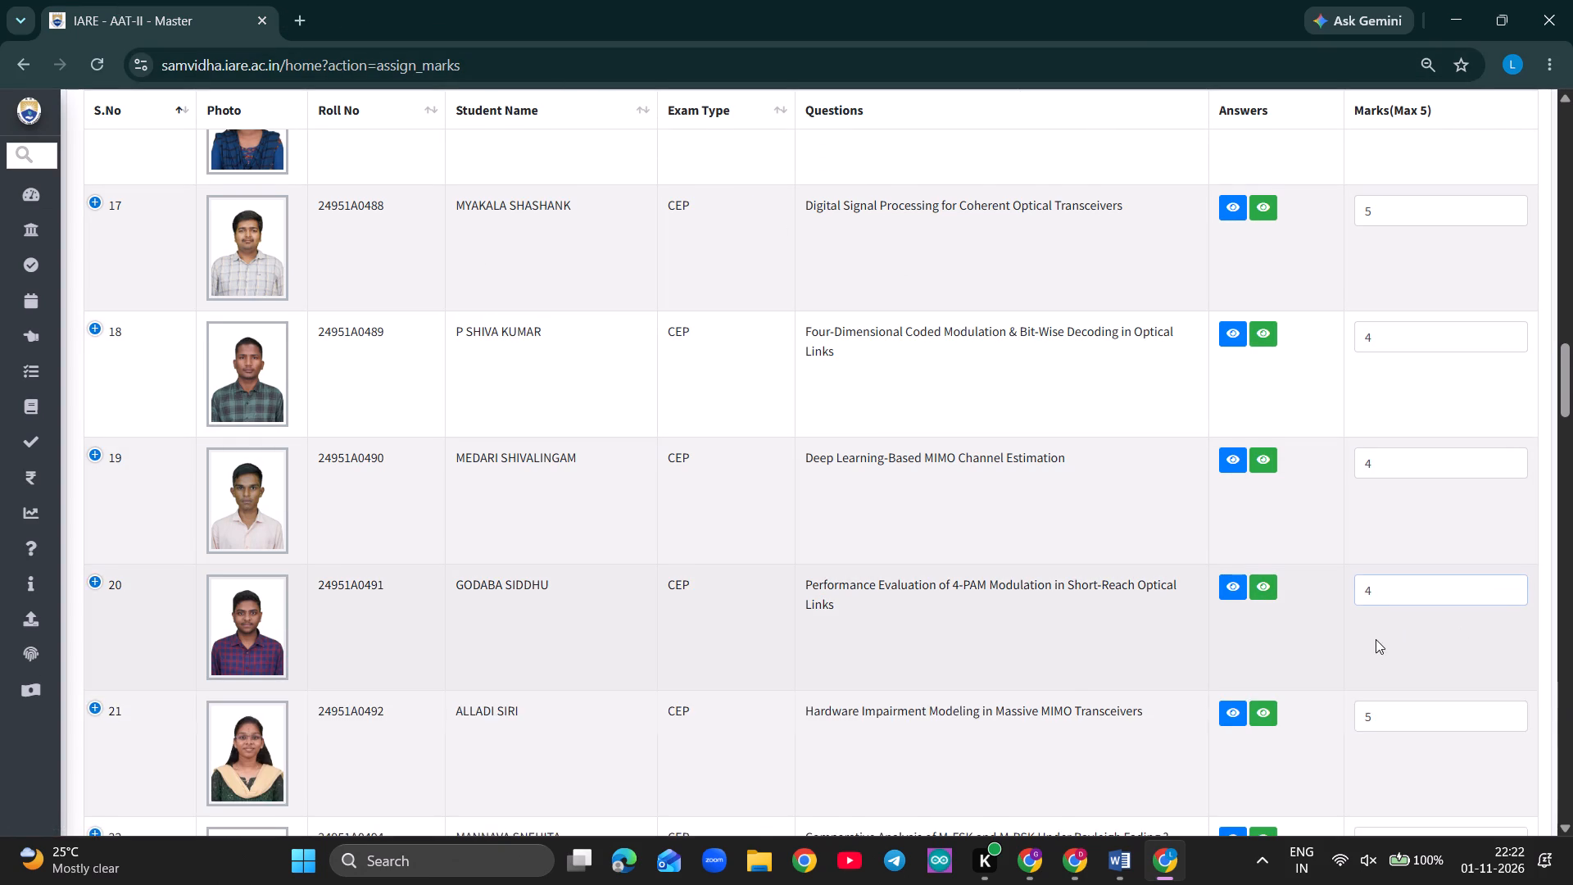
Open the report for entry 22, "Comparative Analysis of M-FSK and M-PSK Under Rayleigh Fading", and review its self-assessment form and title page.
scroll(1326, 660, down, 3)
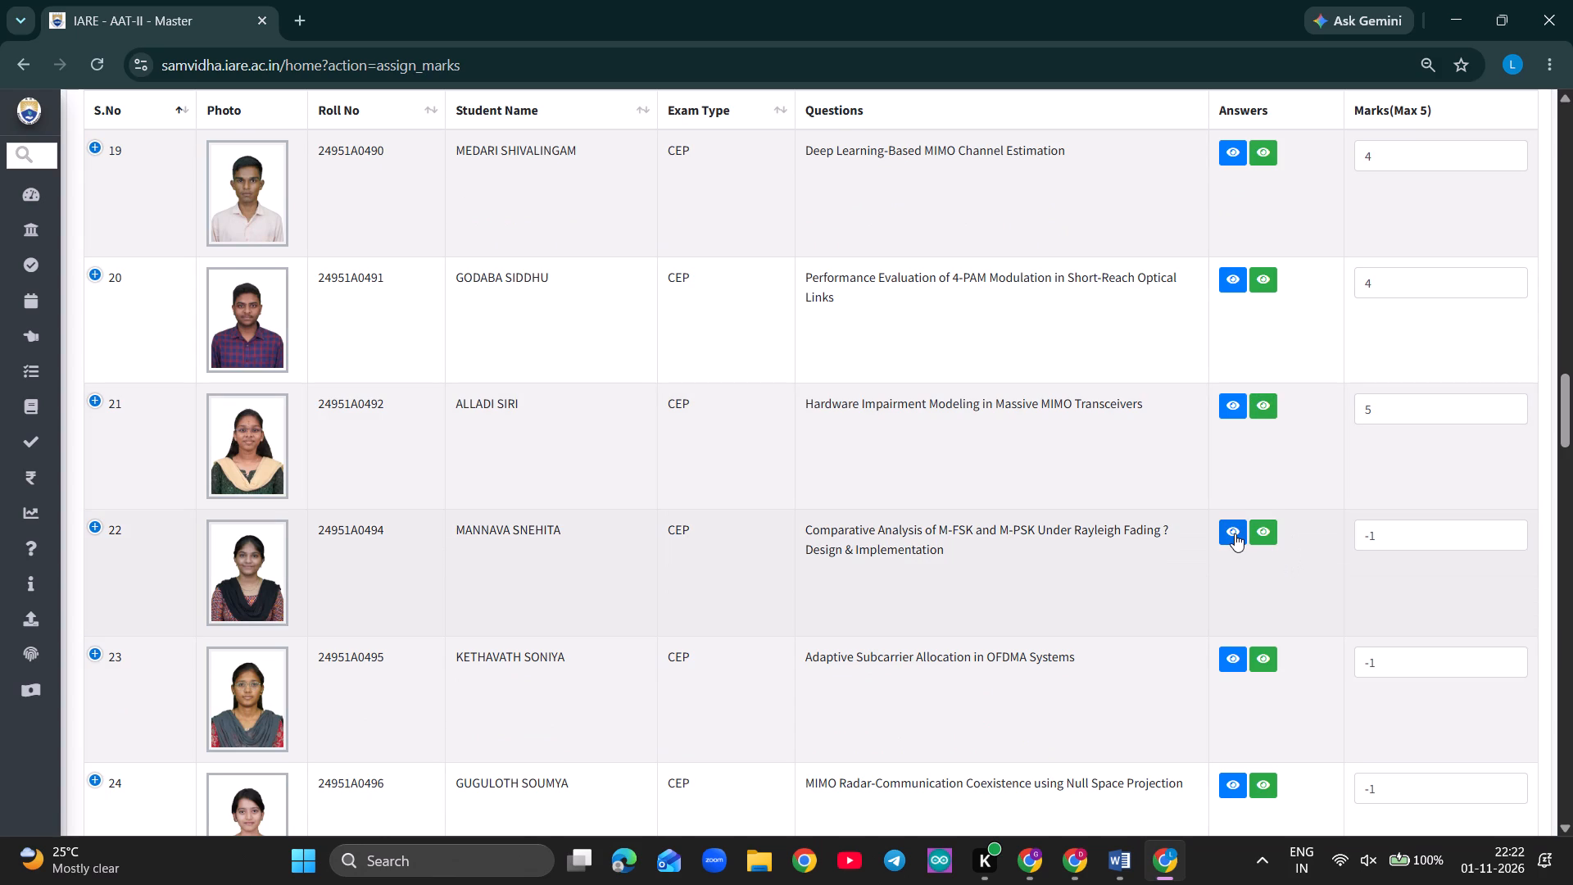
click(1235, 533)
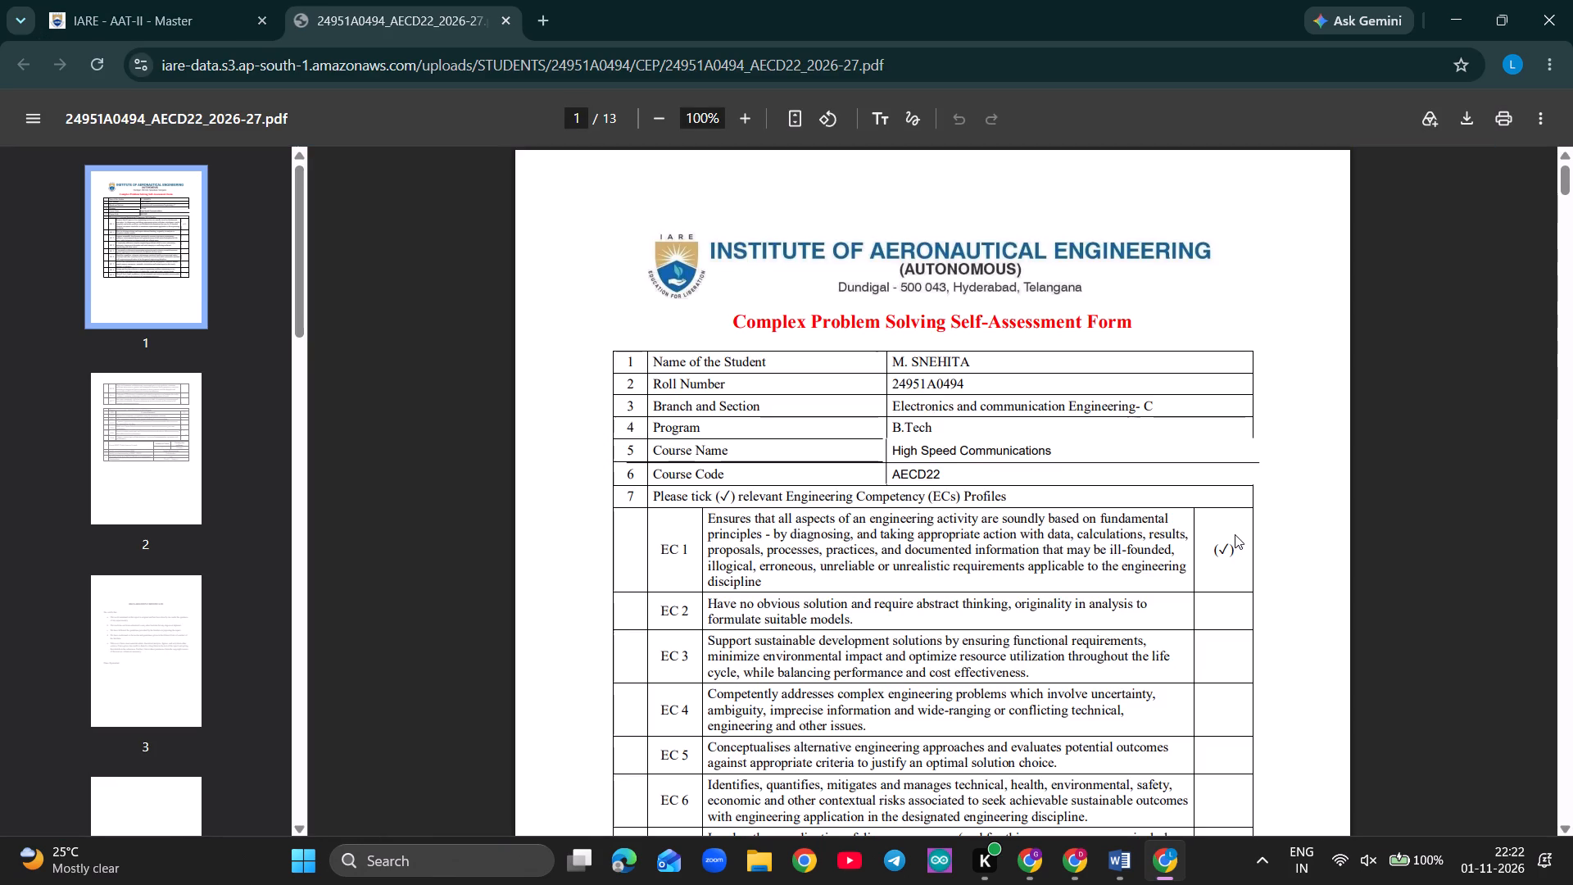
scroll(1233, 535, down, 10)
scroll(1233, 535, down, 11)
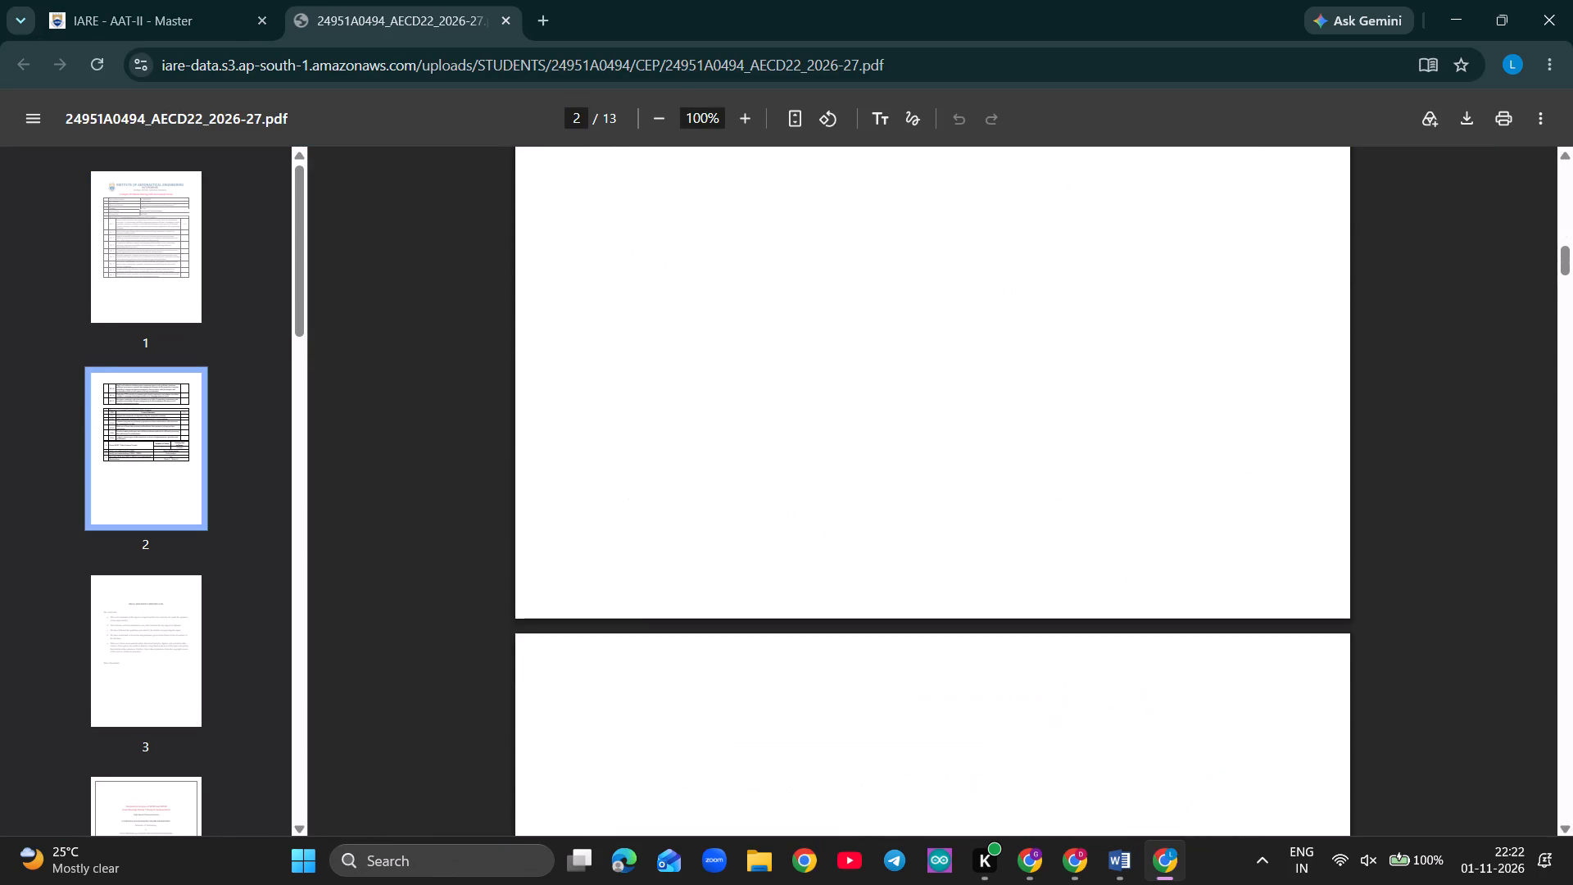
scroll(1233, 535, down, 20)
scroll(1233, 535, up, 4)
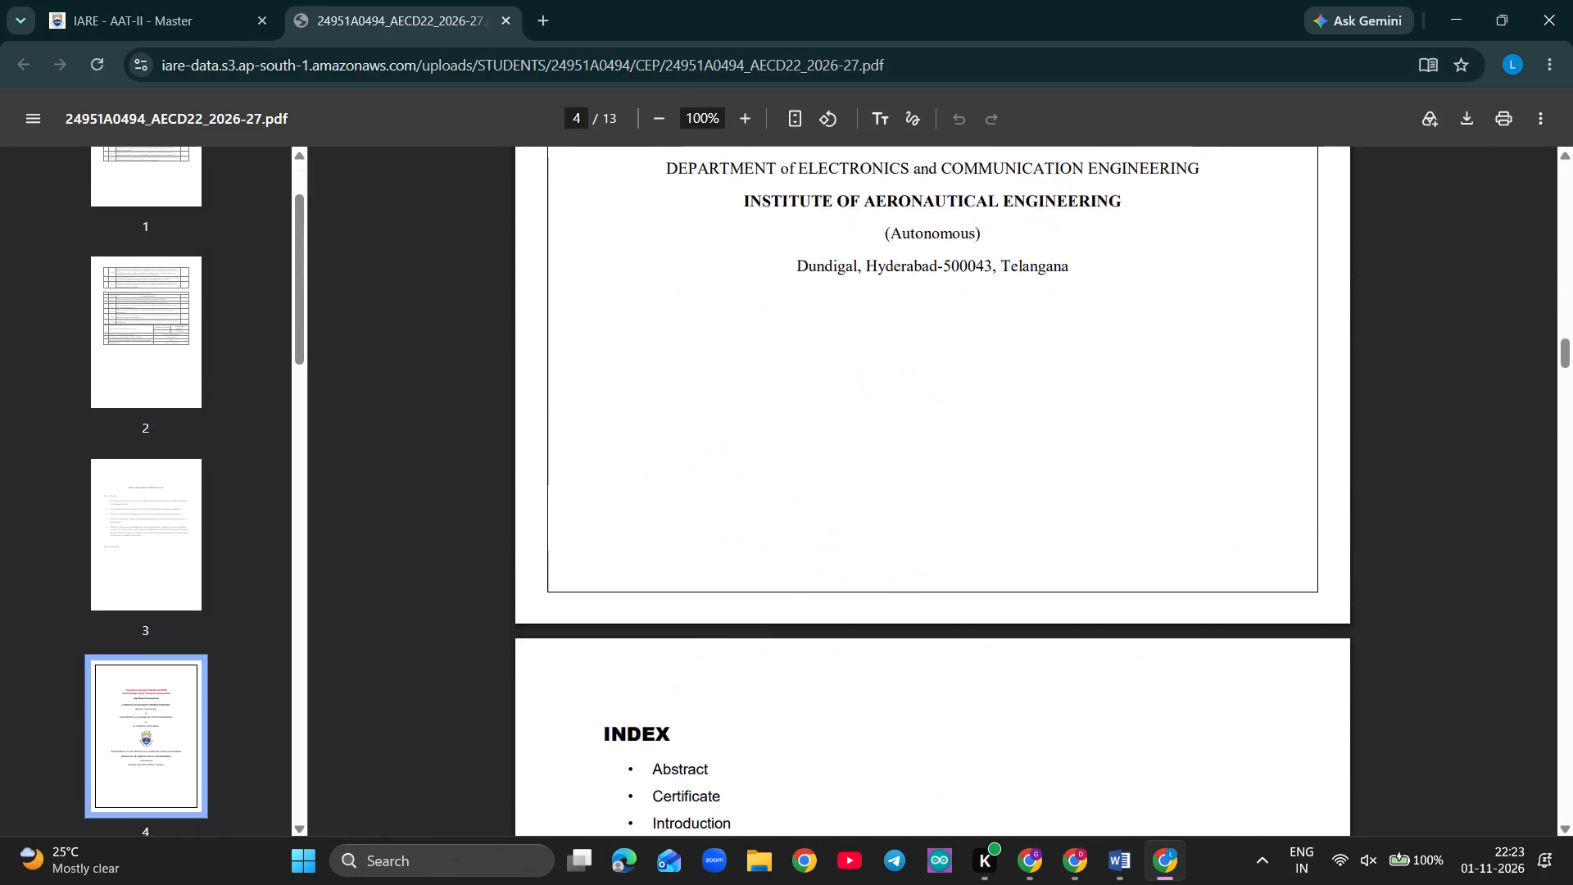
scroll(1233, 535, up, 2)
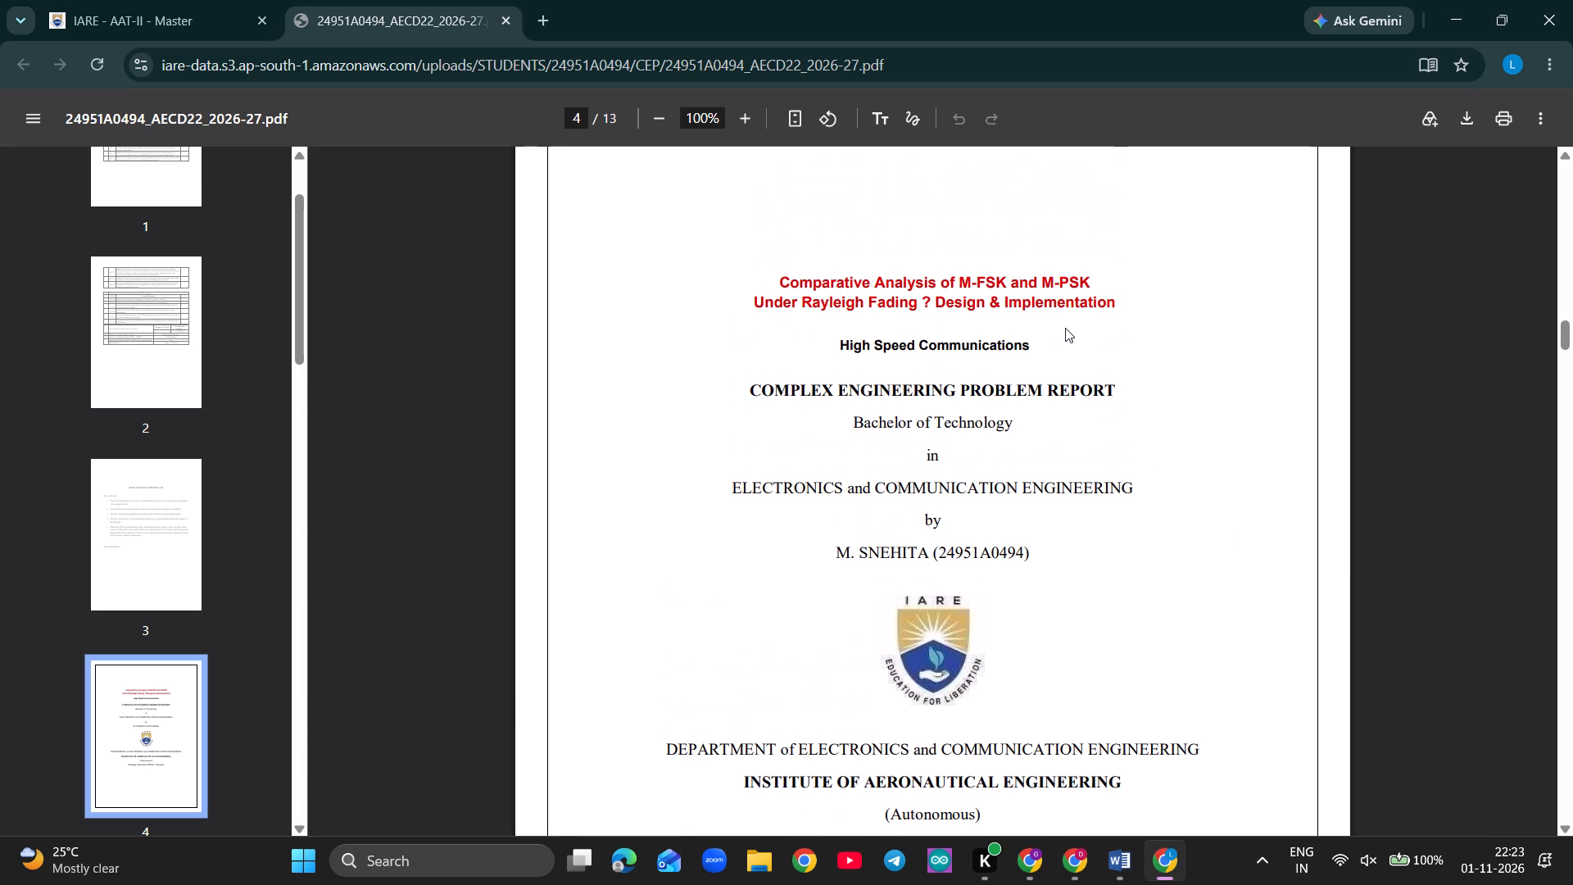
Close entry 22's report, then open its presentation video, play the title slide to check the topic, and close it.
key(ctrl+w)
click(1262, 535)
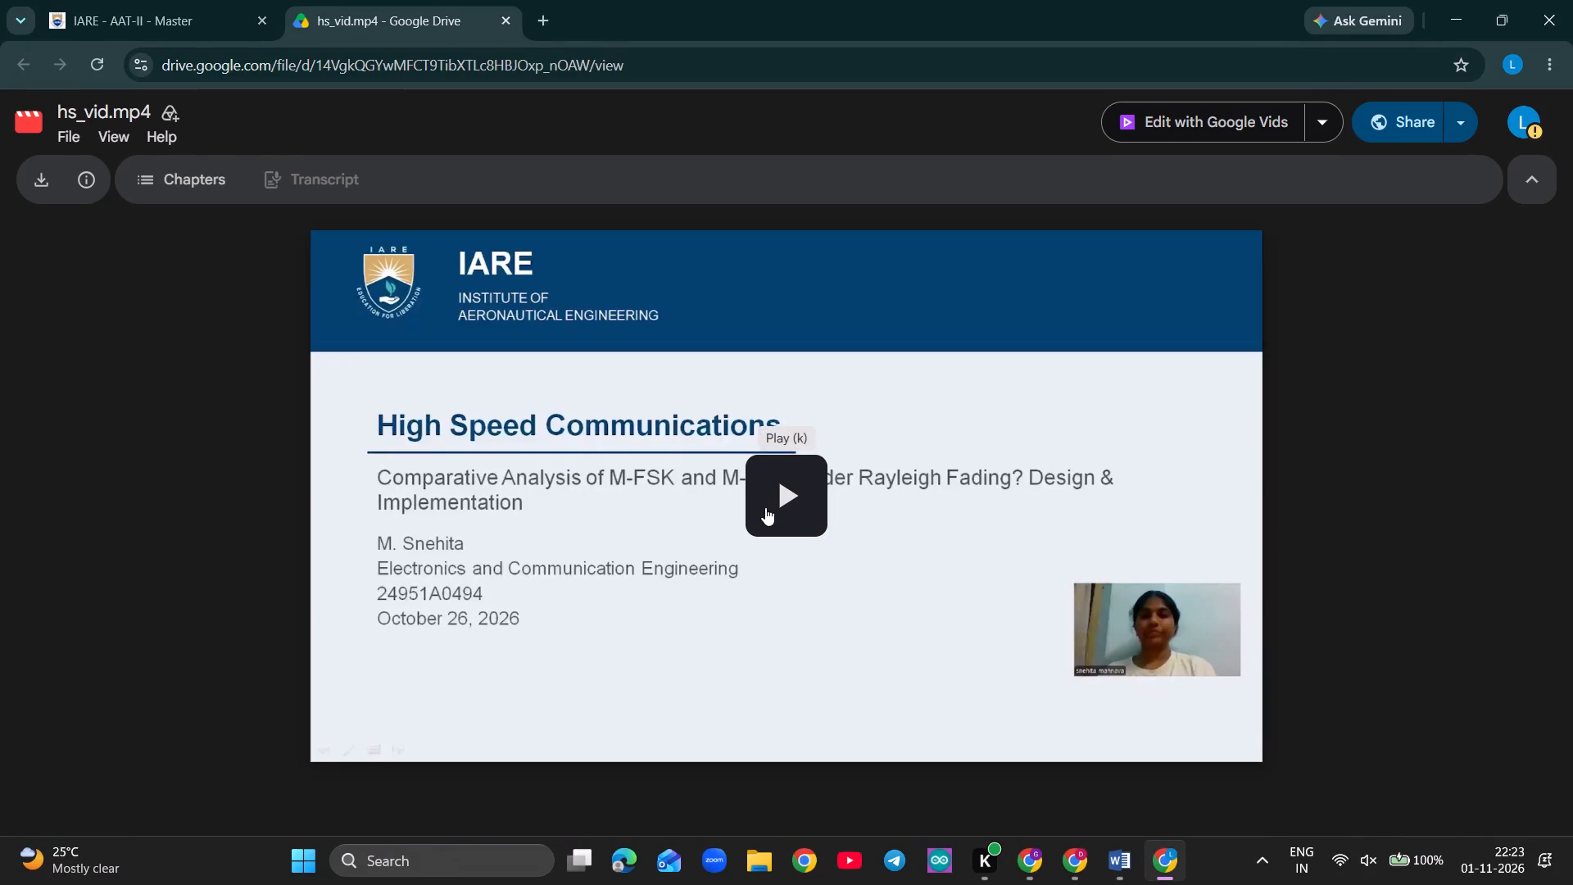
click(1011, 583)
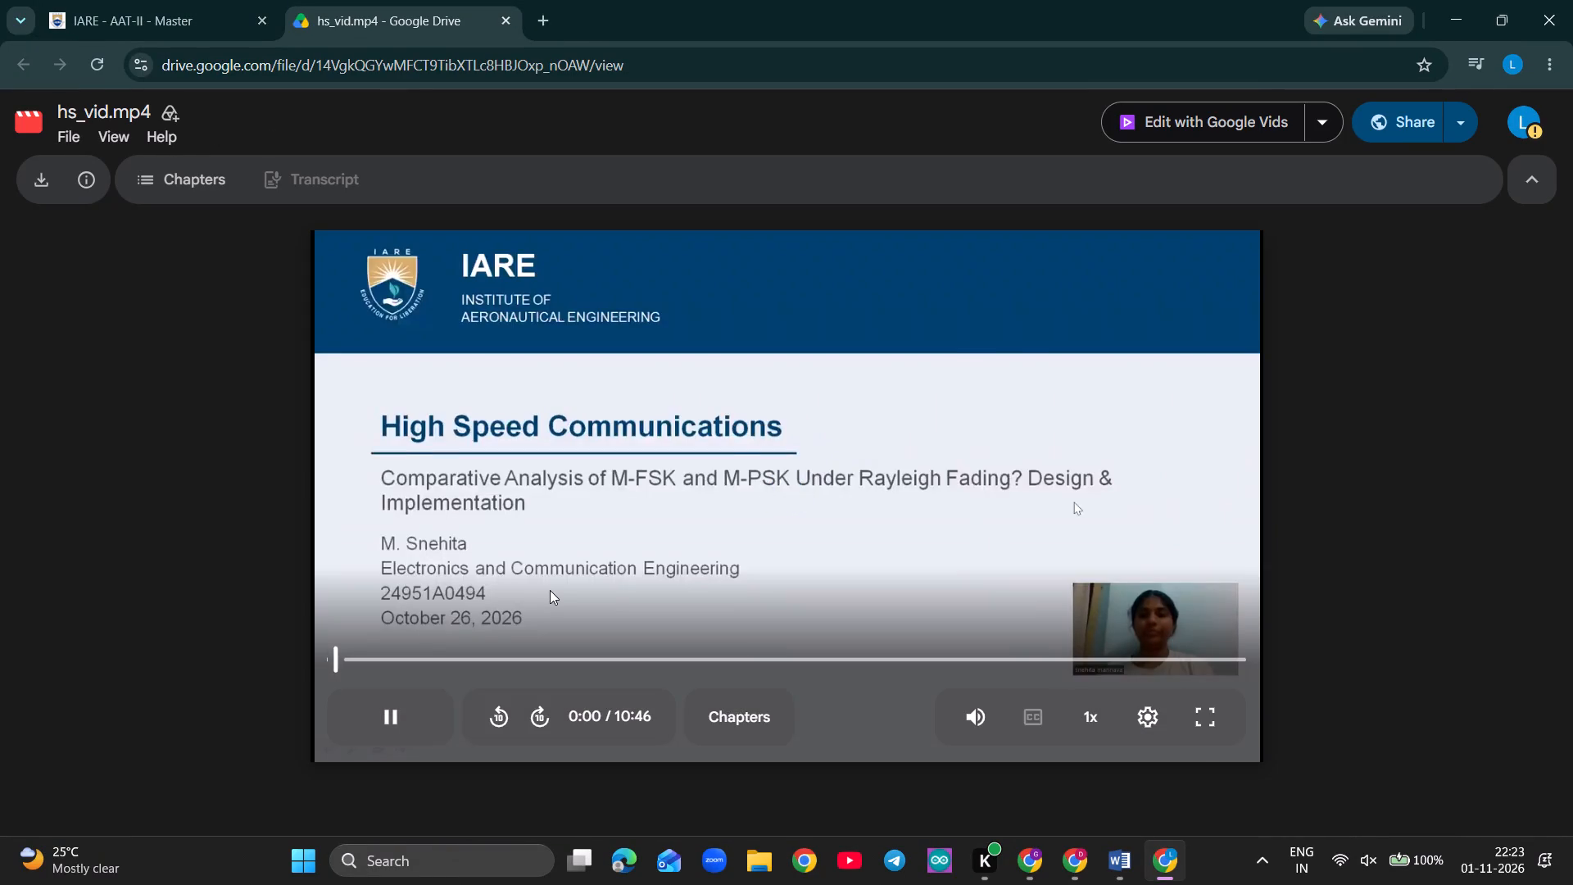
key(ctrl+w)
Set the marks of entry 22, "Comparative Analysis of M-FSK and M-PSK Under Rayleigh Fading", to 5.
click(1399, 527)
scroll(1399, 527, up, 3)
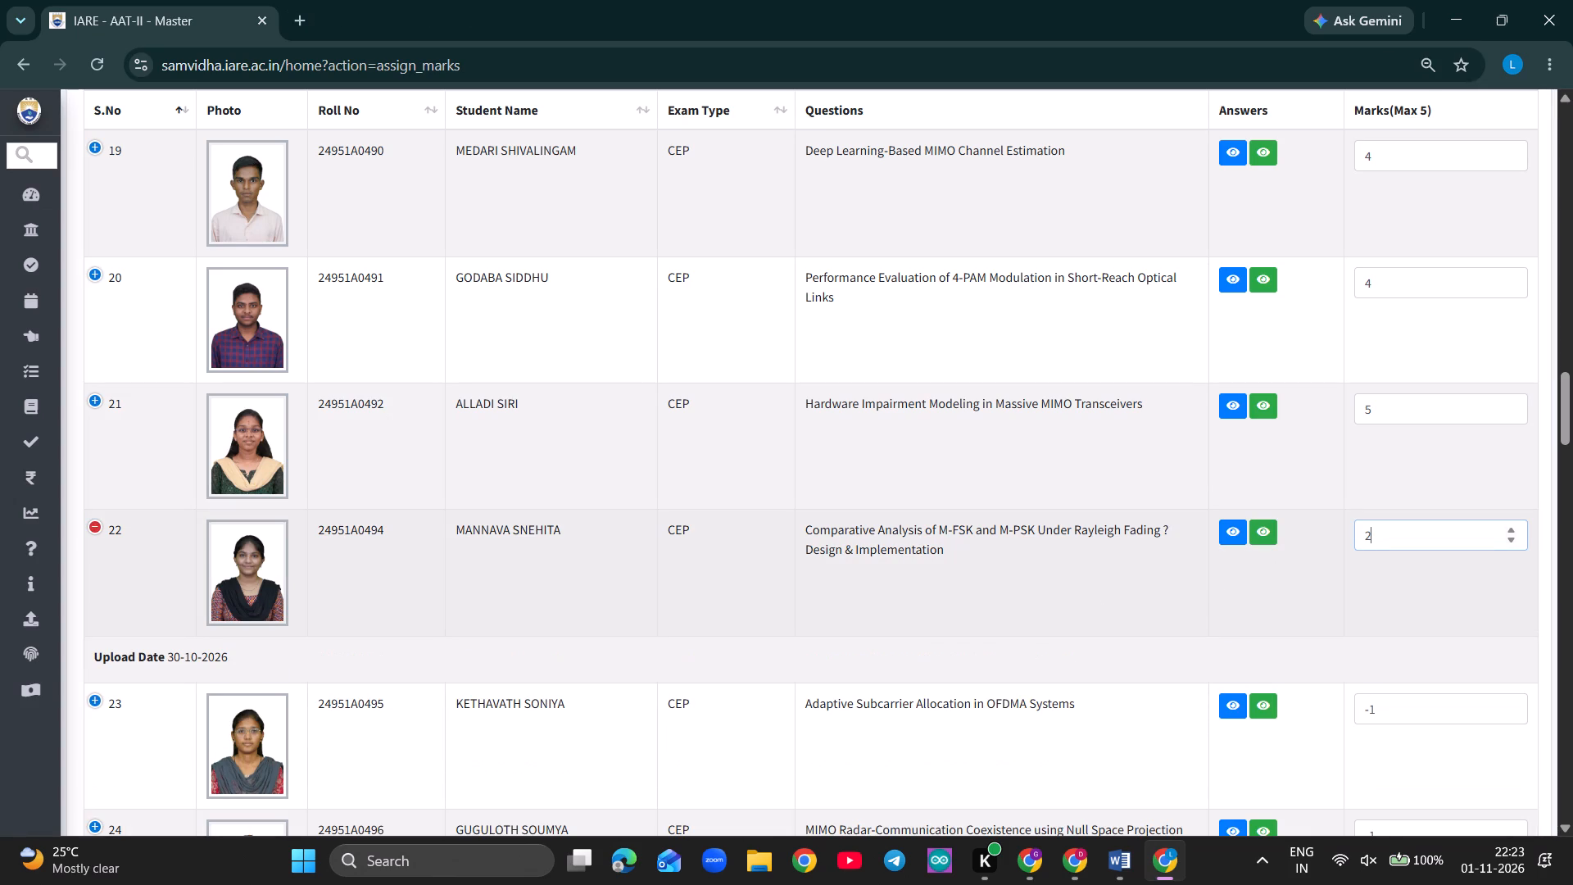
scroll(1399, 527, up, 3)
click(1380, 607)
Open the report for entry 23, "Adaptive Subcarrier Allocation in OFDMA Systems", review its self-assessment form and title page, and close it.
scroll(1249, 613, down, 1)
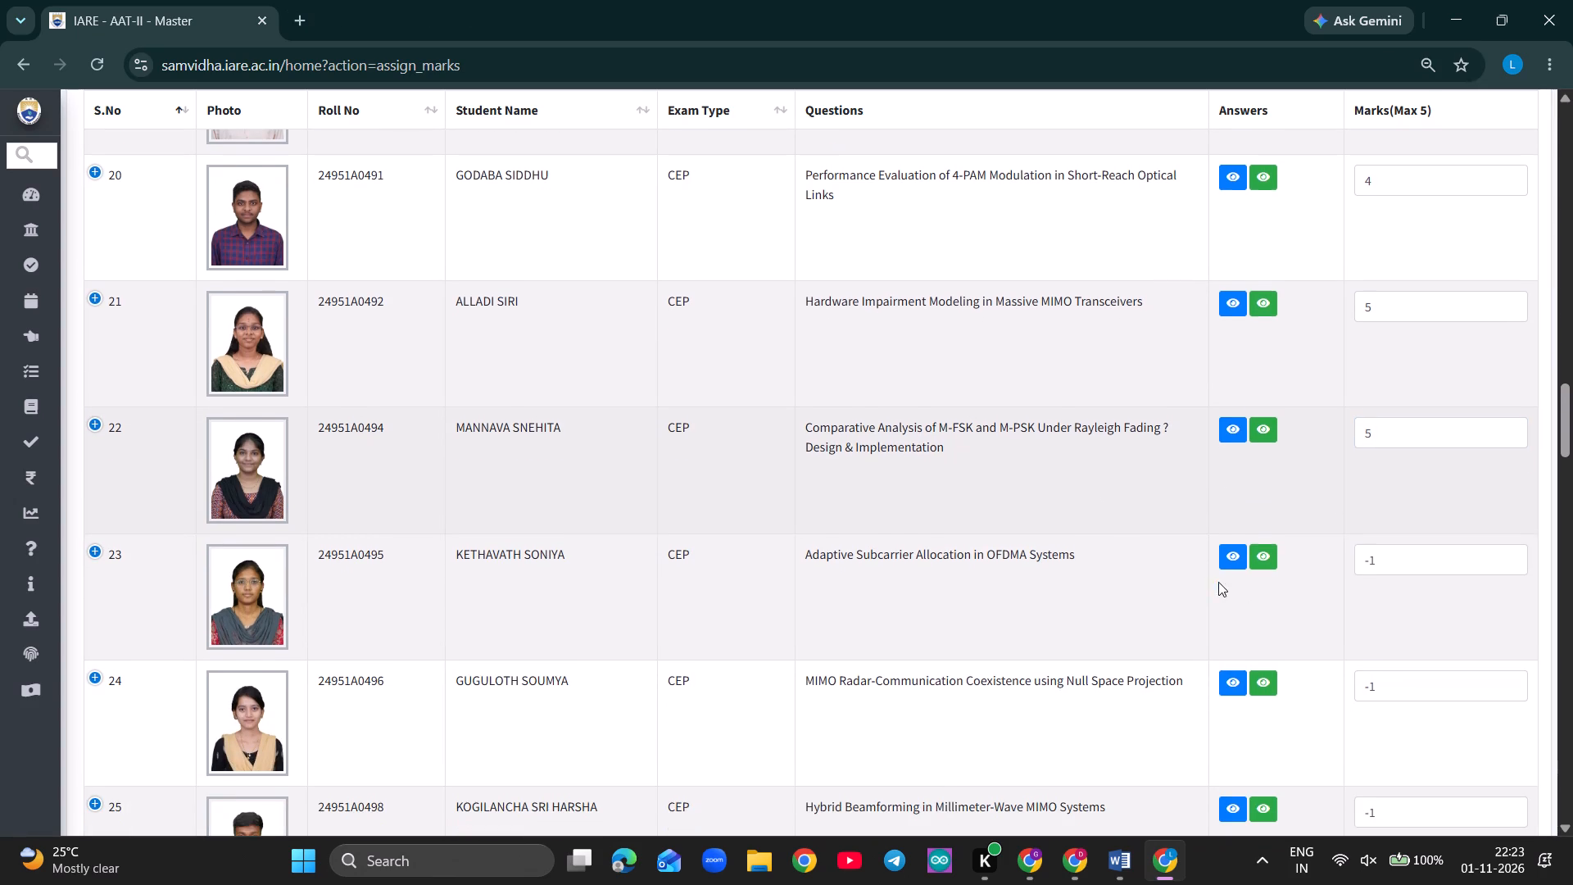
click(1228, 550)
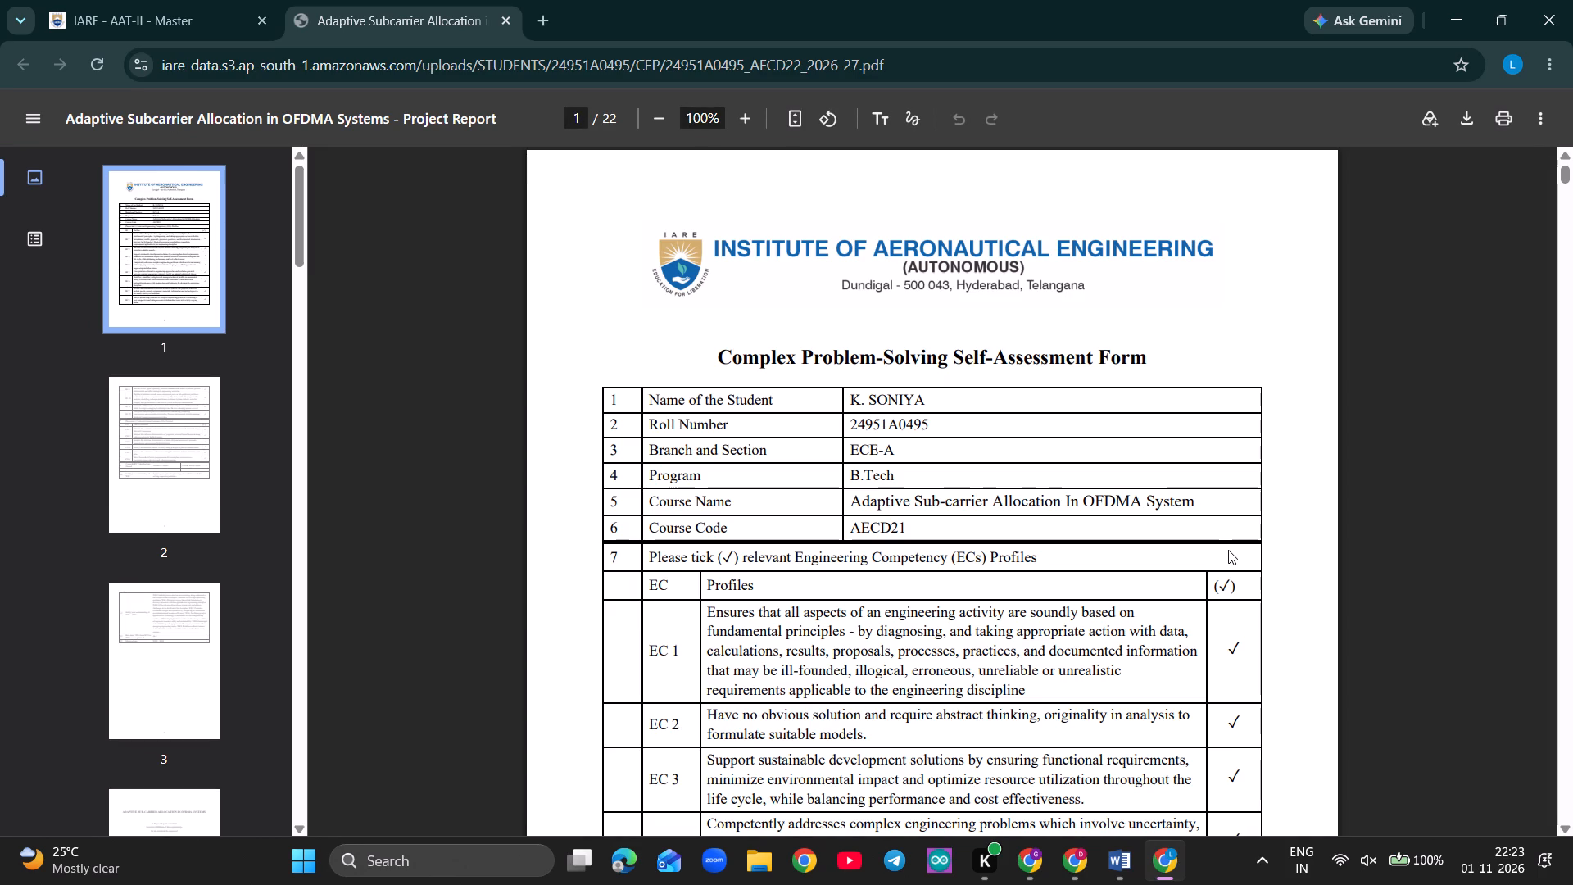
key(ctrl+Tab)
key(ctrl+Tab)
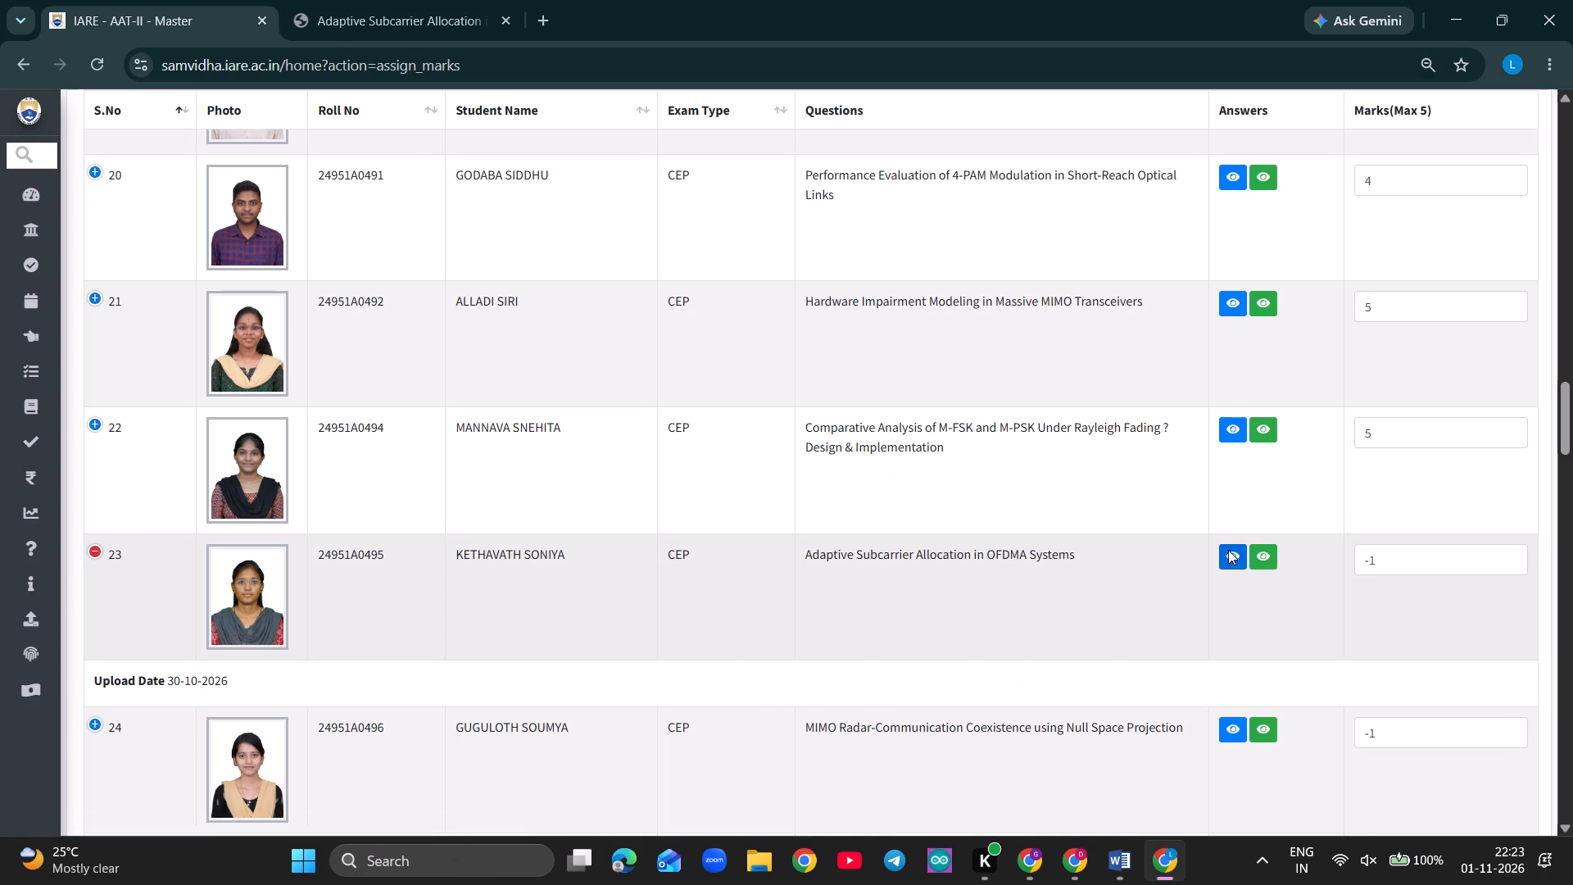
scroll(1228, 550, down, 20)
scroll(1228, 550, down, 6)
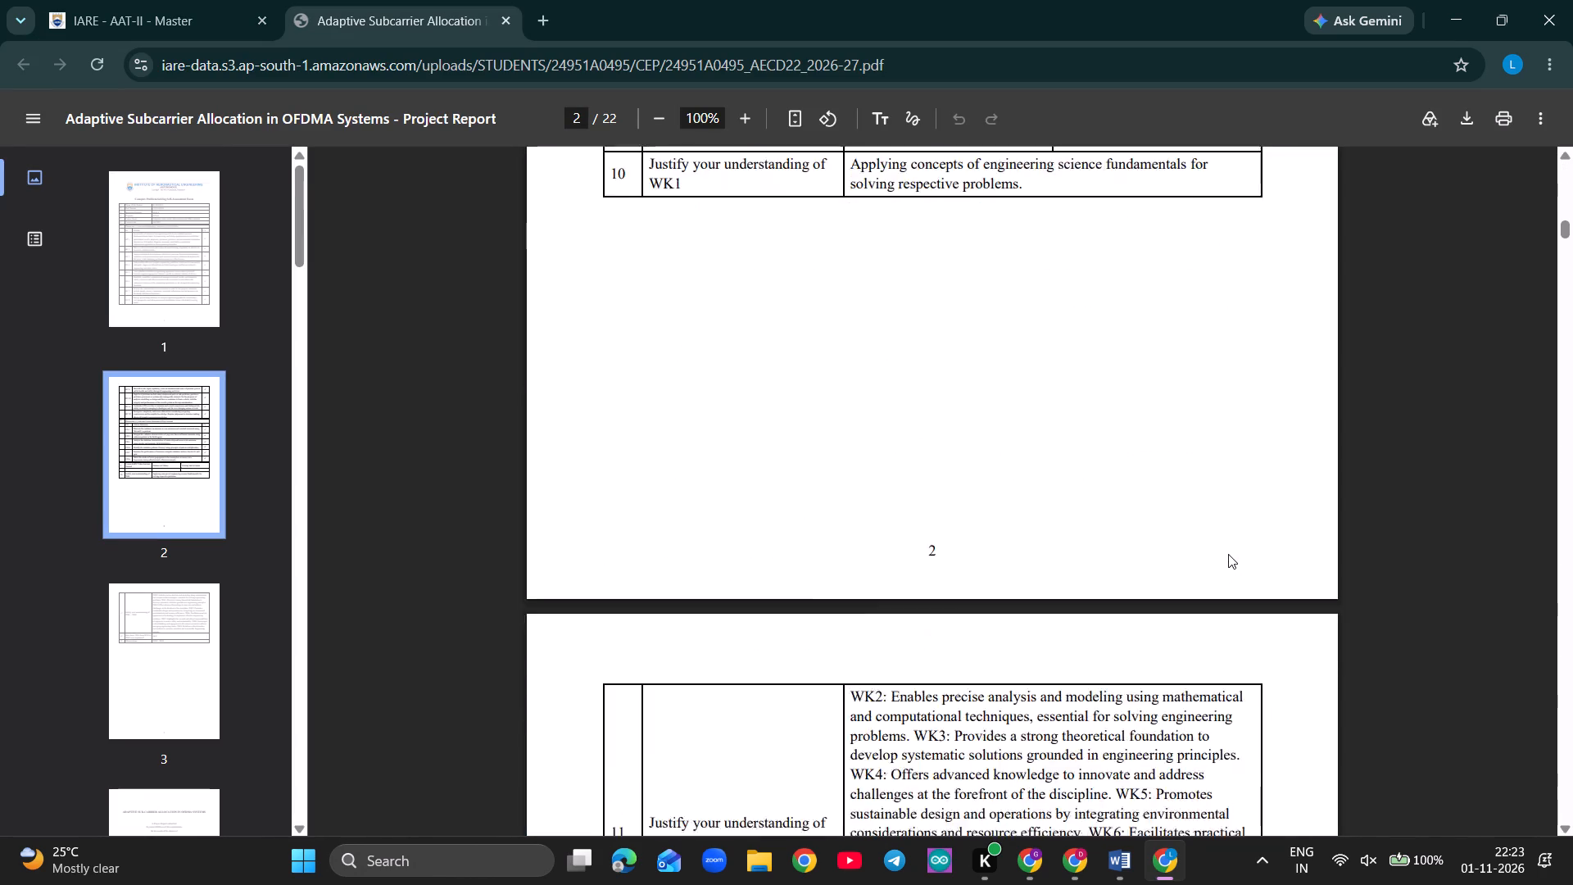
scroll(1228, 554, down, 12)
scroll(1233, 571, up, 4)
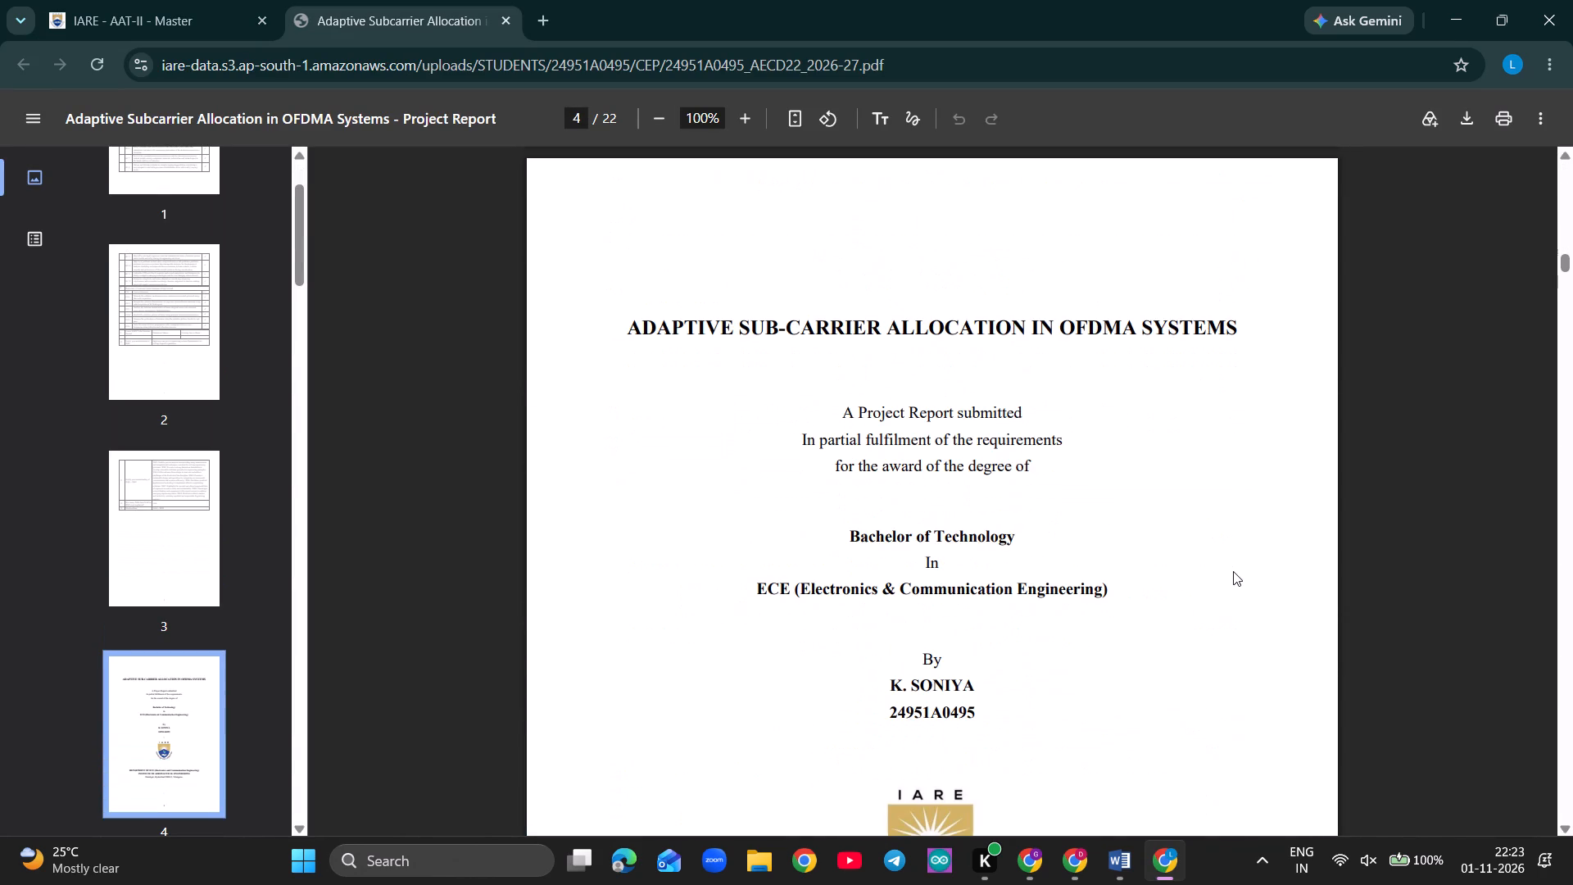
key(ctrl+w)
Open entry 23's shared video folder, play the presentation video to check its title slide, and close it.
click(1396, 556)
click(1258, 565)
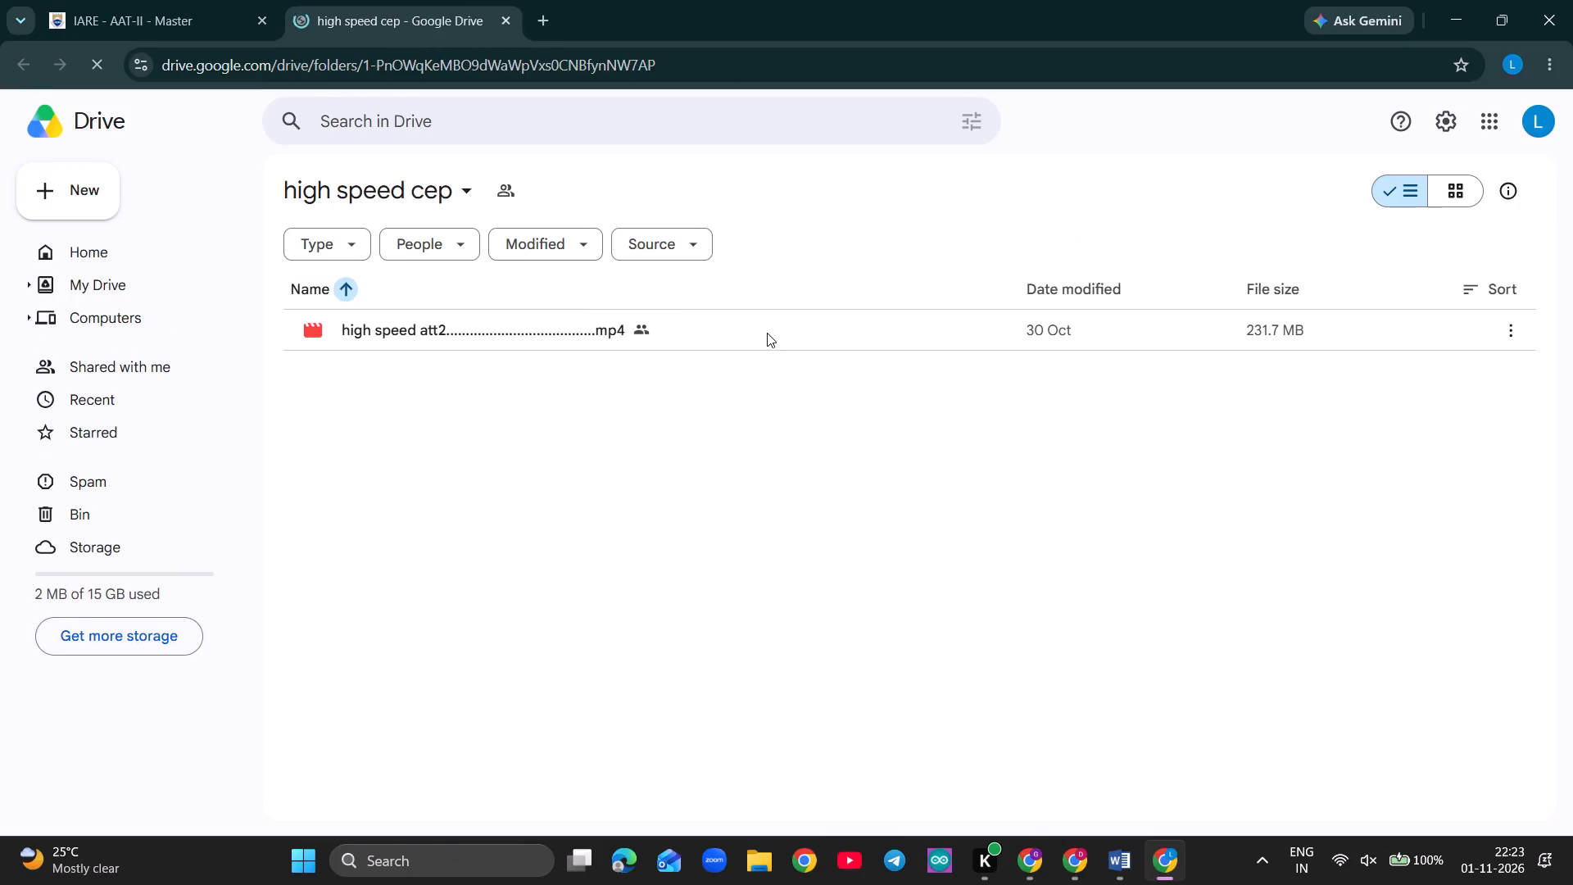
click(767, 332)
double_click(725, 351)
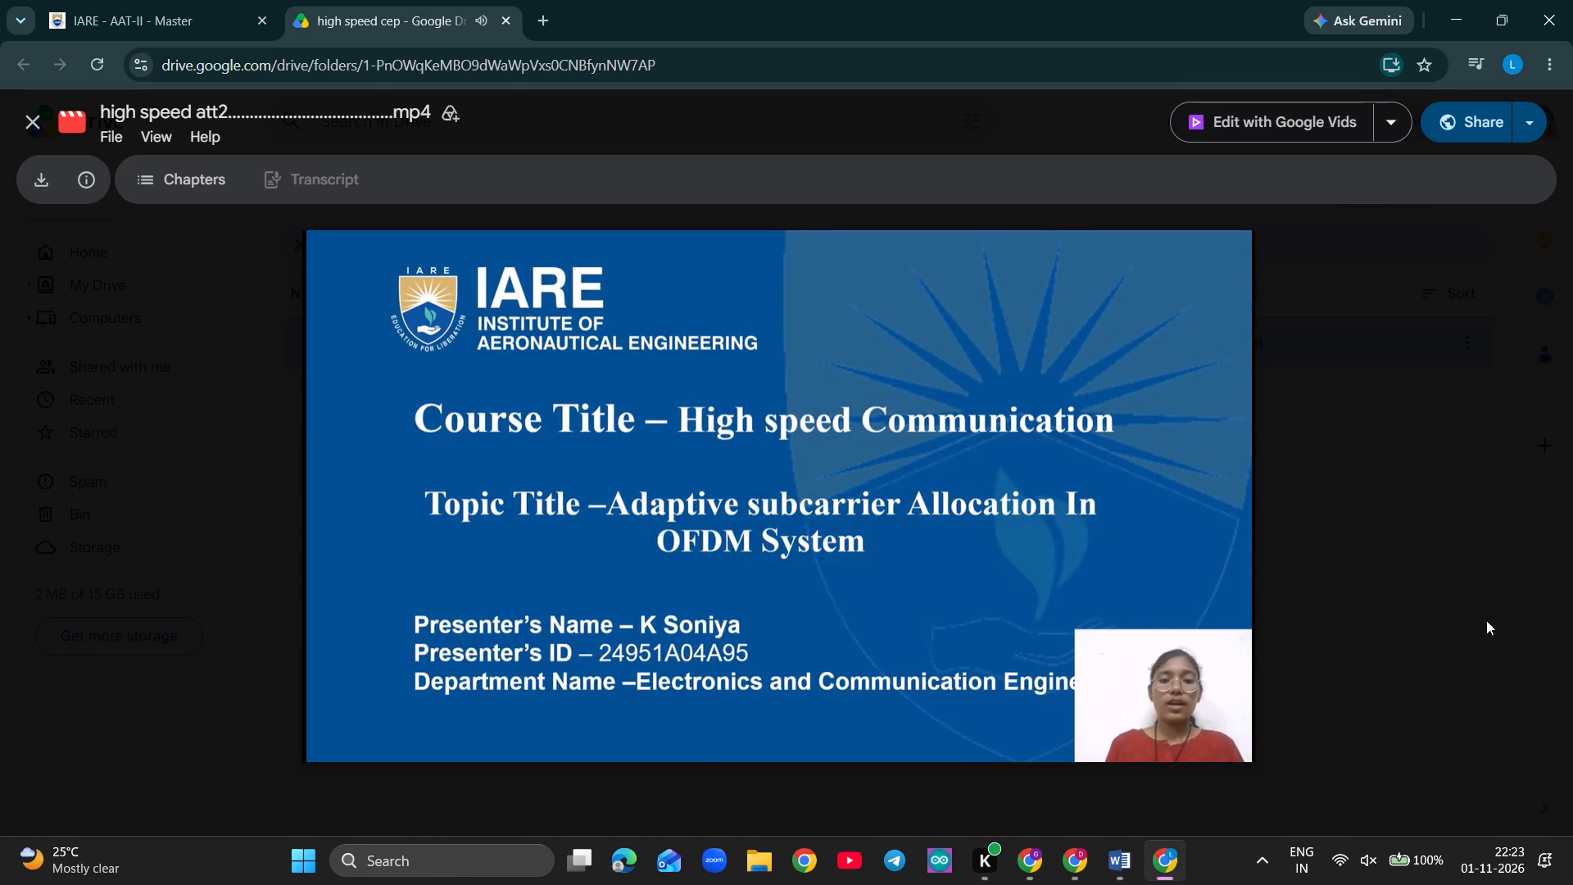
key(ctrl+w)
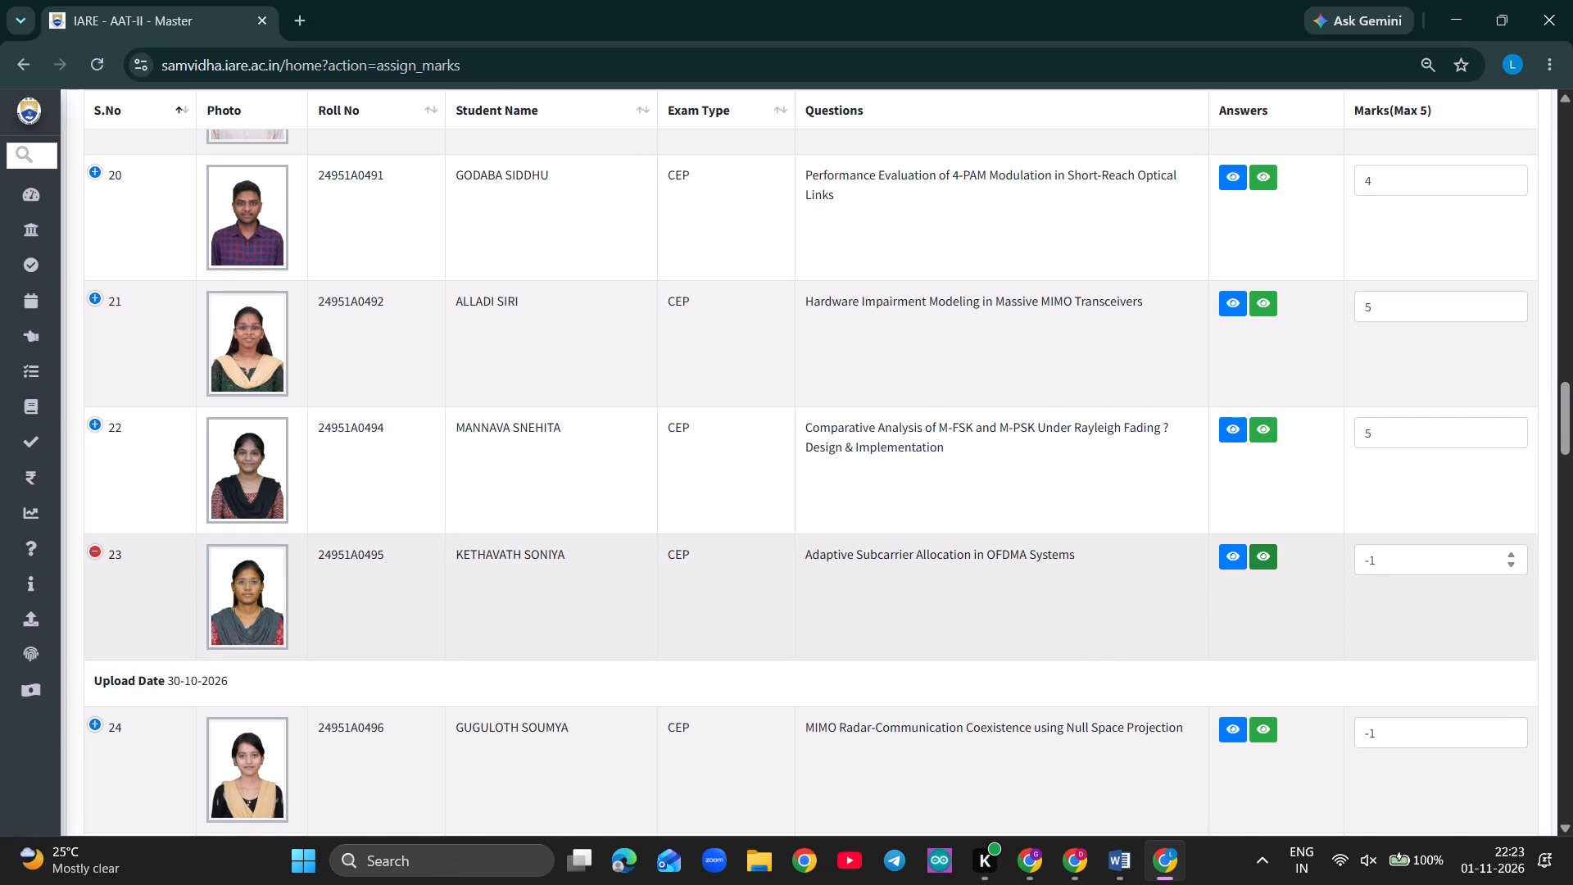
Set the marks of entry 23, "Adaptive Subcarrier Allocation in OFDMA Systems", to 5.
click(1389, 567)
scroll(1389, 567, up, 4)
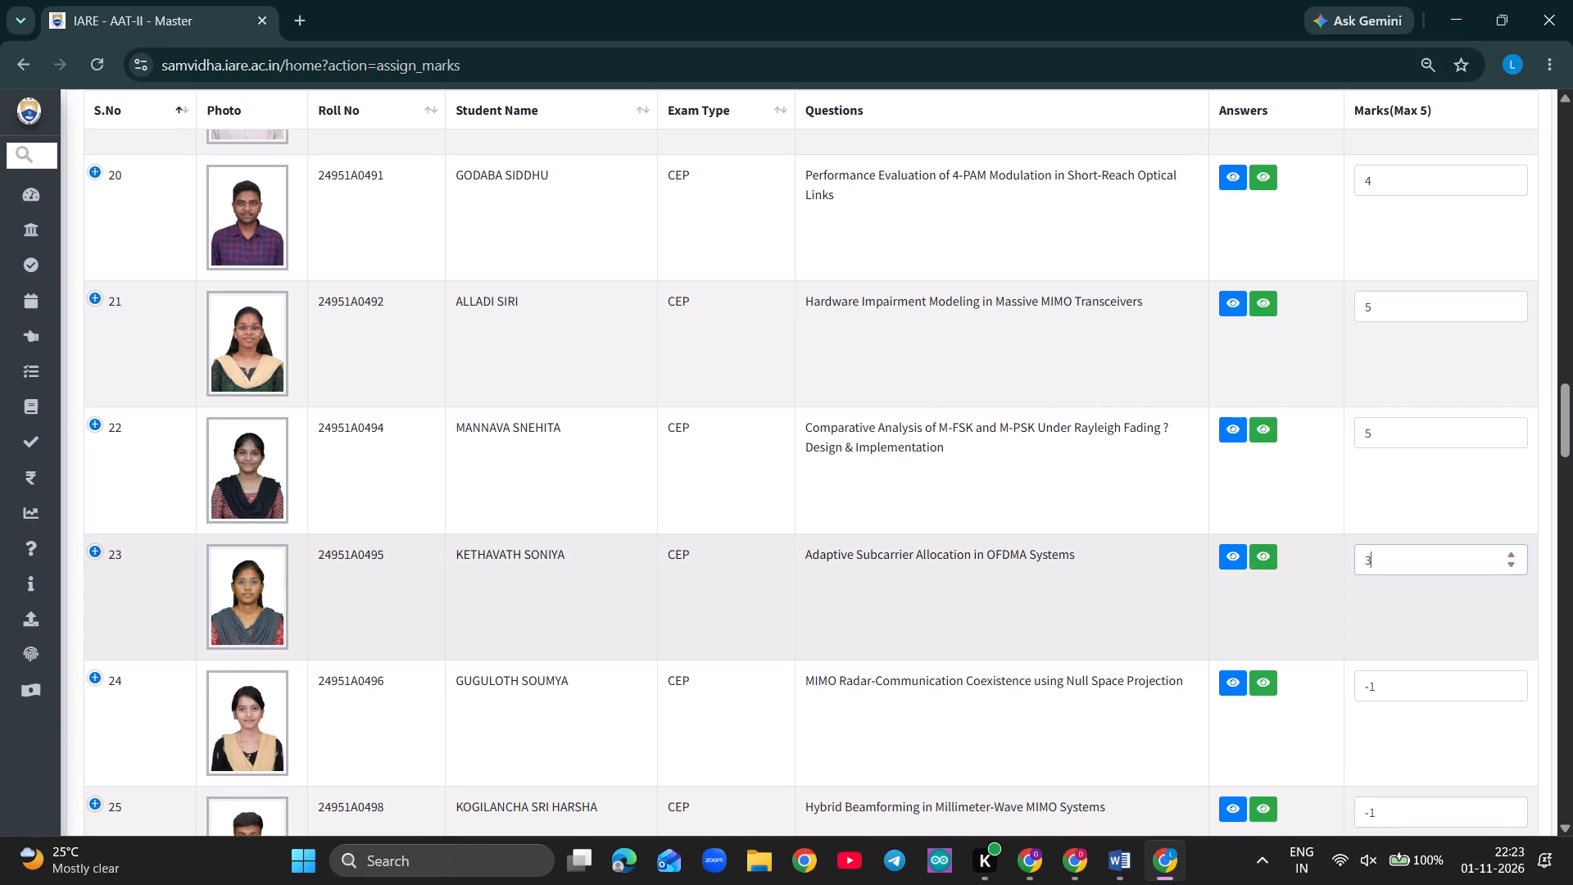
scroll(1389, 567, up, 2)
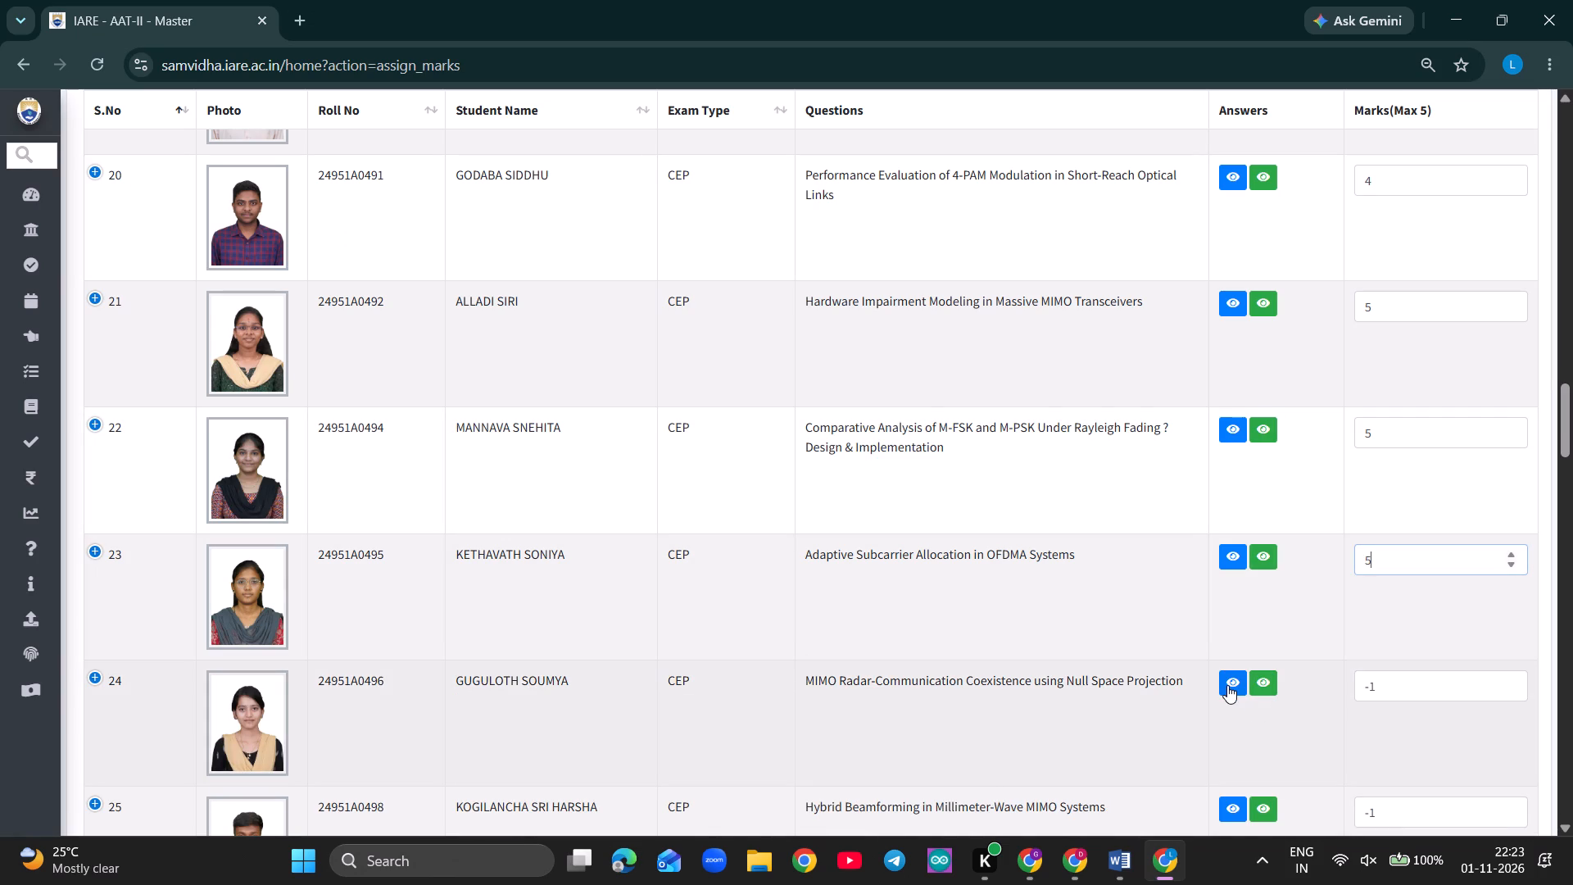
Open the report for entry 24, "MIMO Radar-Communication Coexistence using Null Space Projection", review its self-assessment form and title page, and close it.
click(1227, 685)
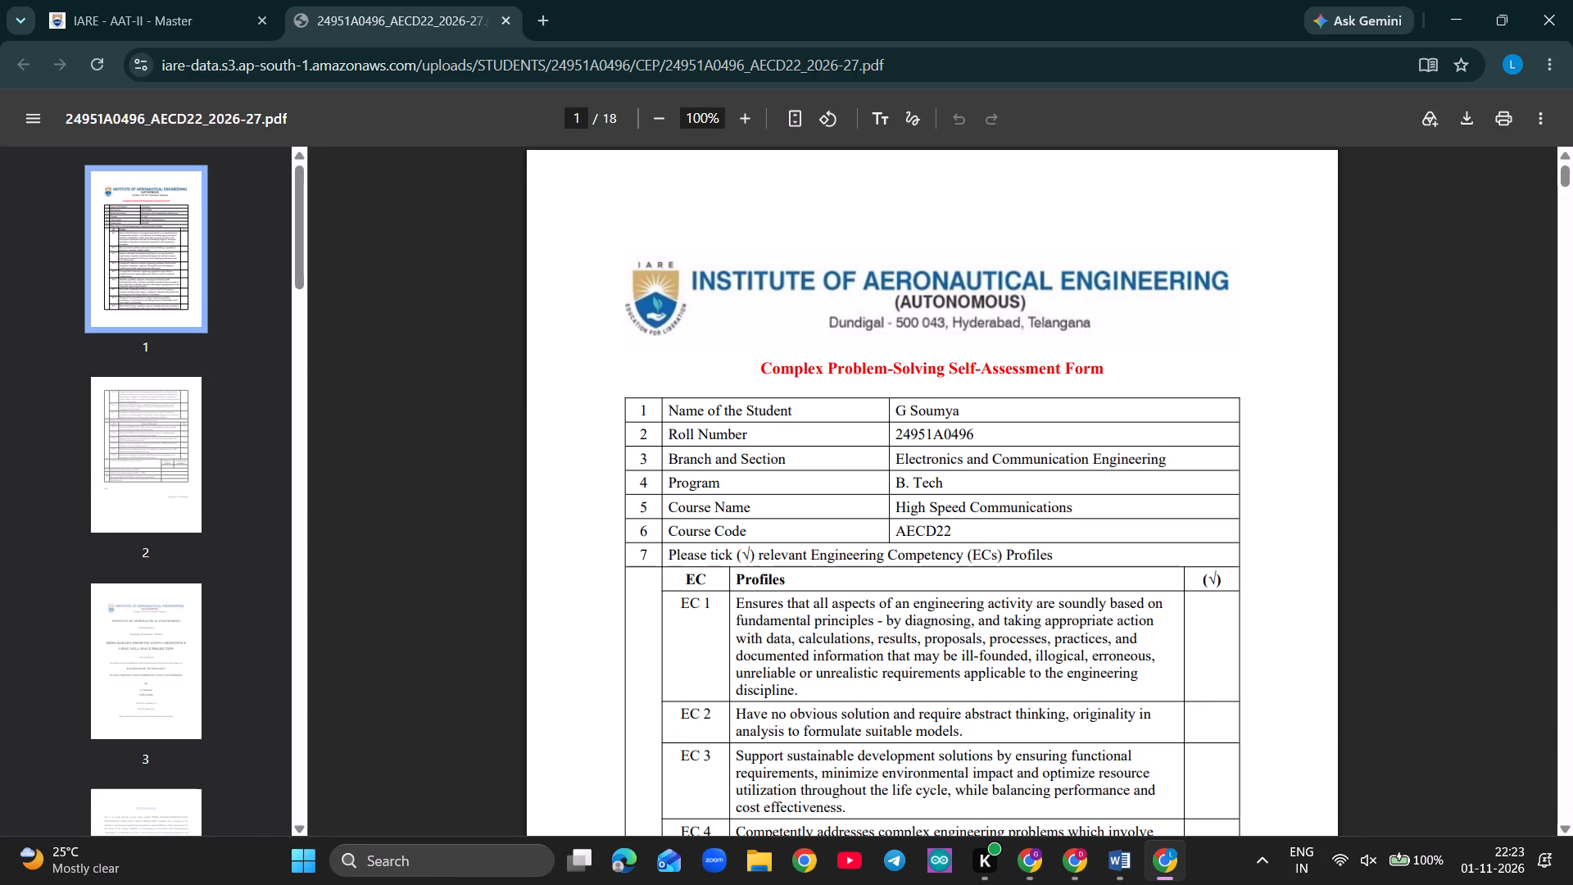
scroll(907, 479, down, 17)
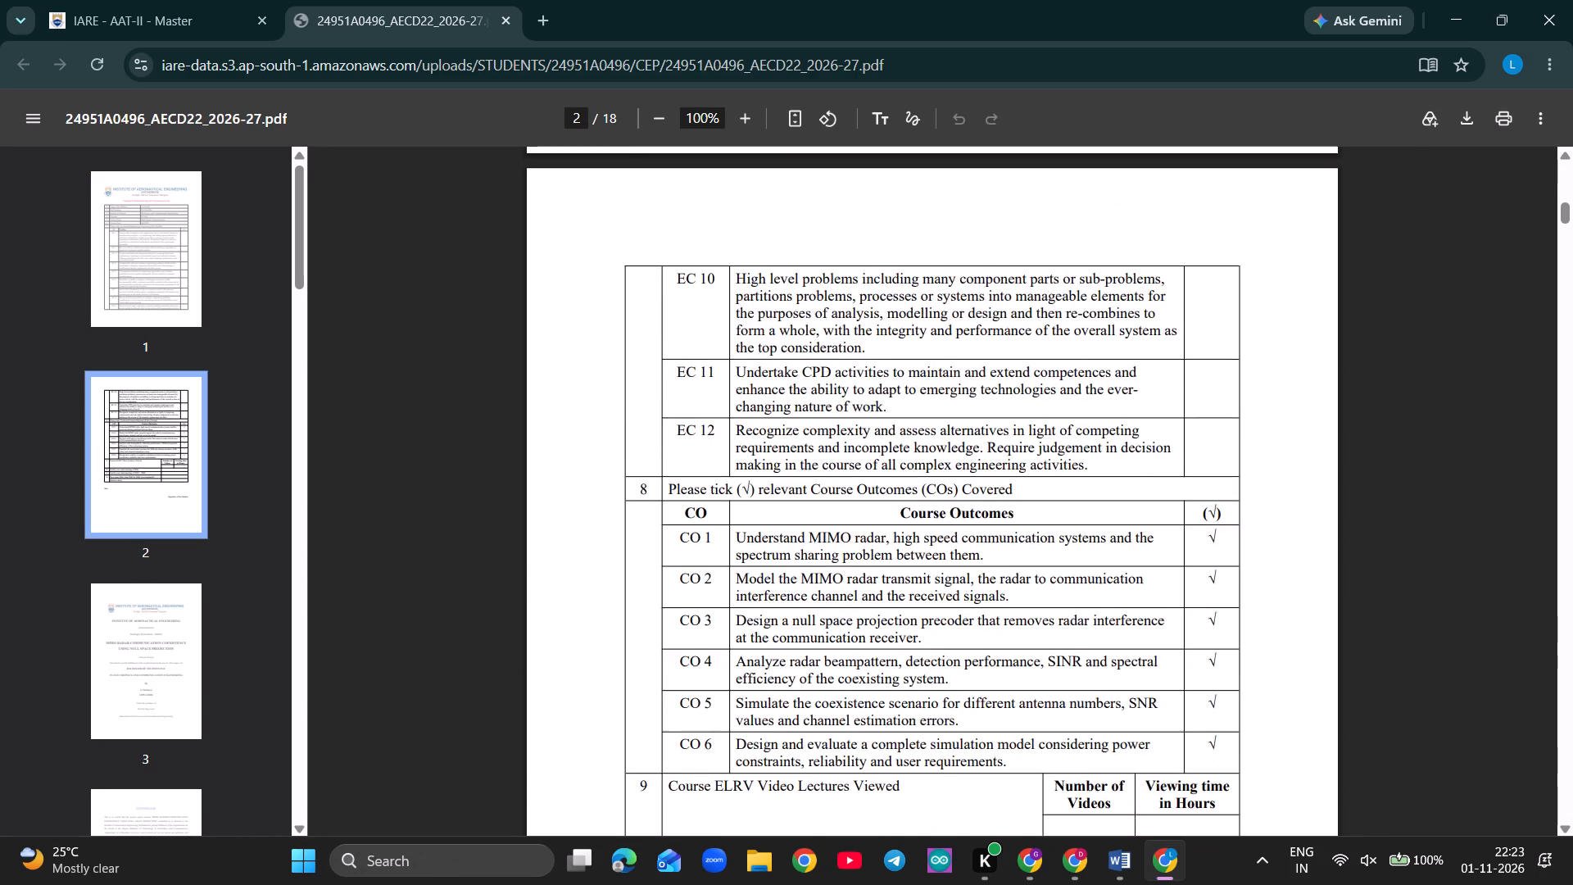
scroll(907, 479, down, 9)
scroll(907, 479, up, 3)
scroll(907, 479, down, 1)
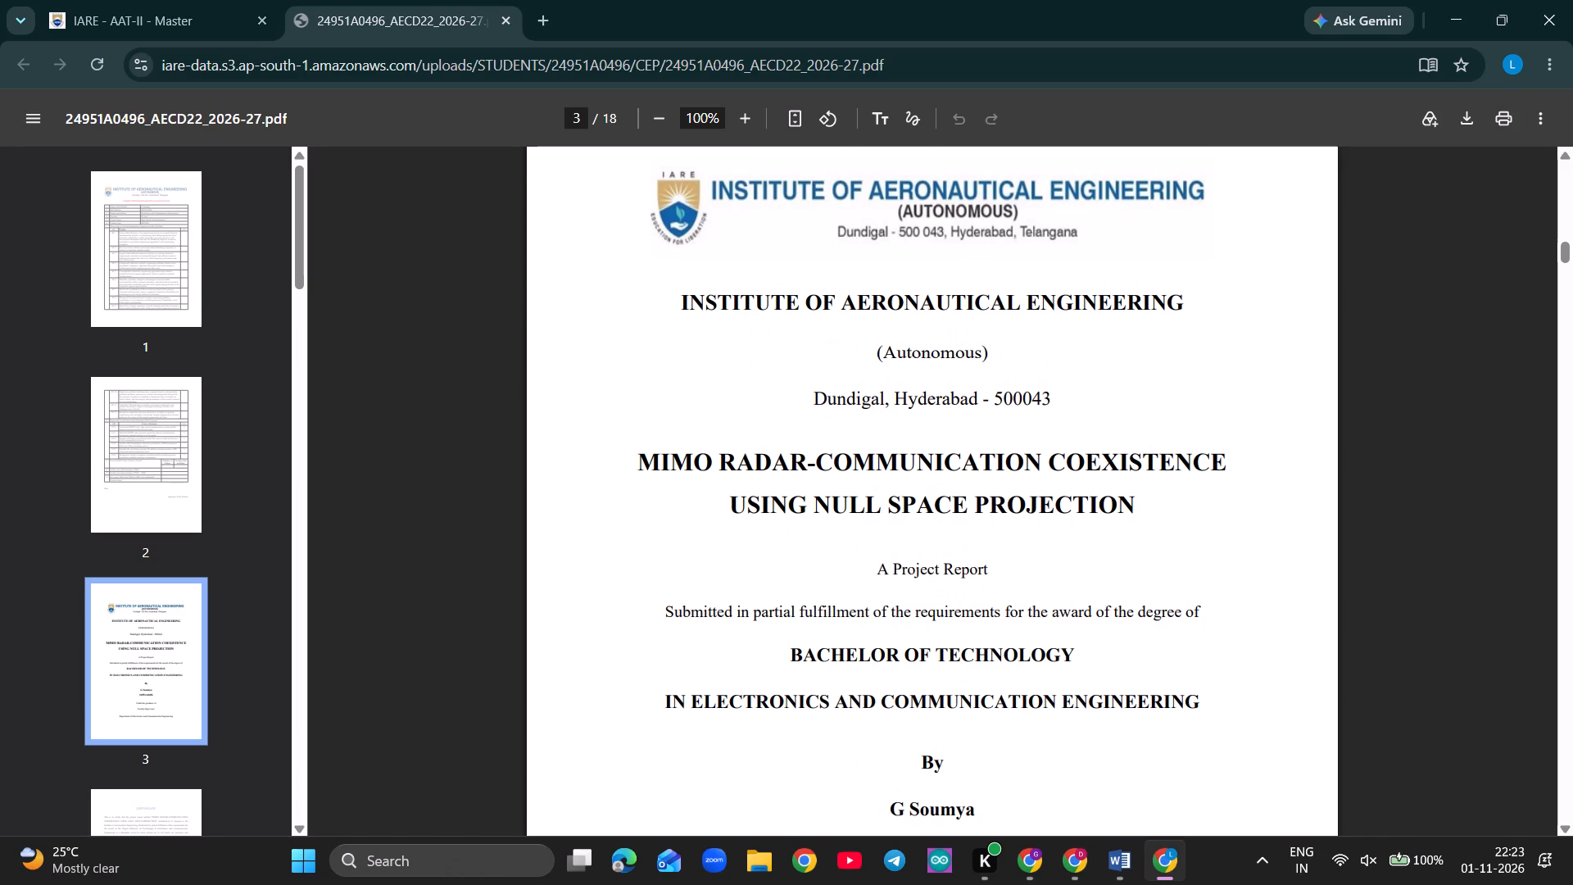
key(ctrl+w)
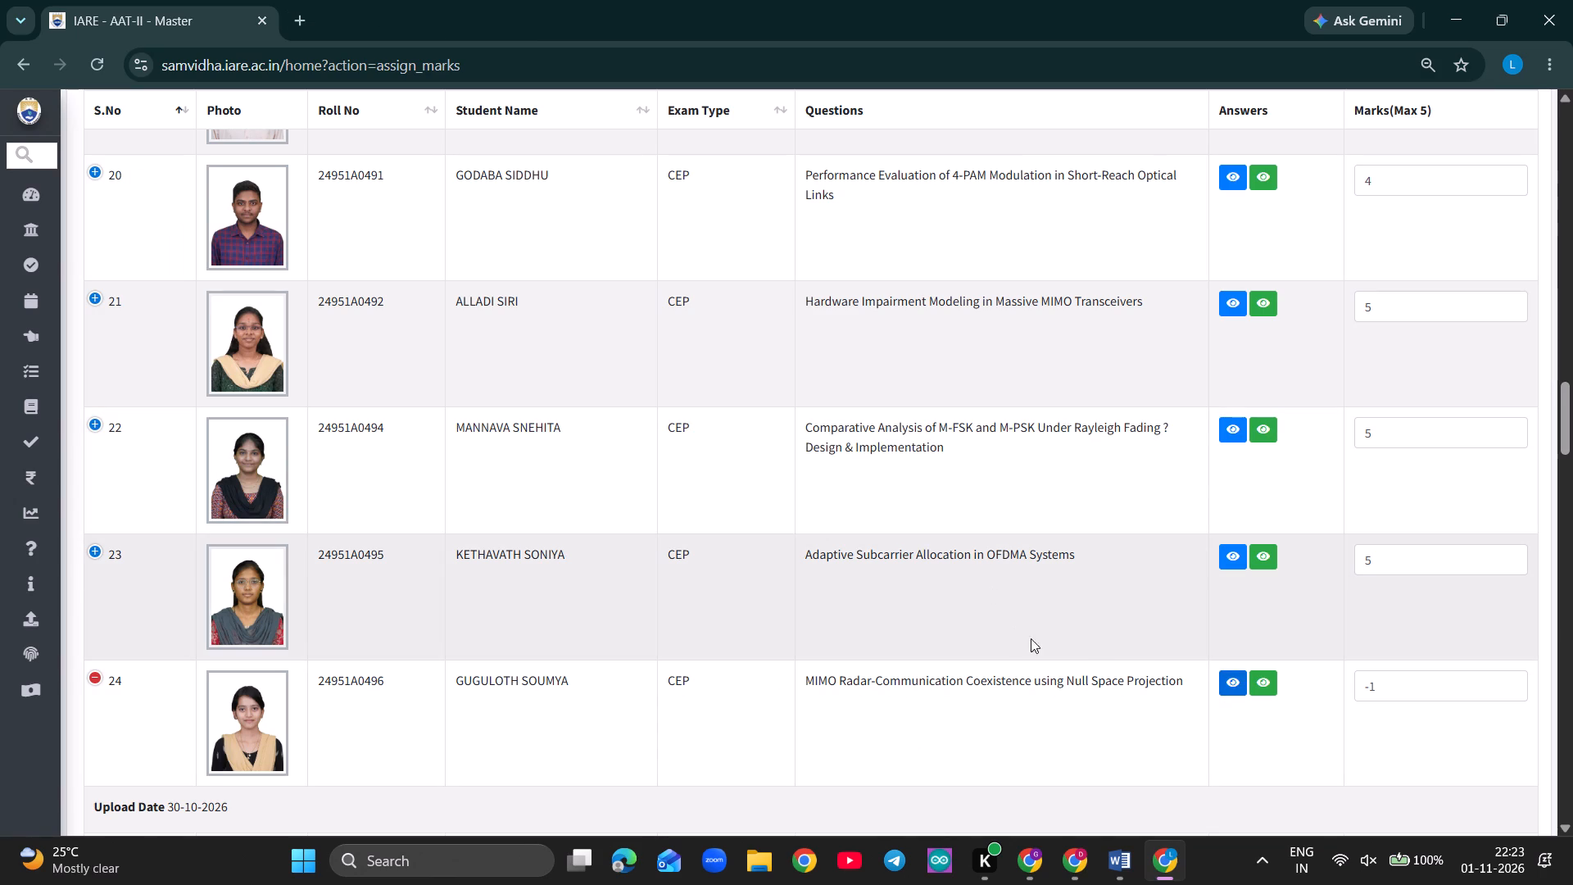
Open entry 24's presentation video, play the title slide to check the topic and presenter, and close it.
scroll(1123, 647, down, 2)
click(1260, 481)
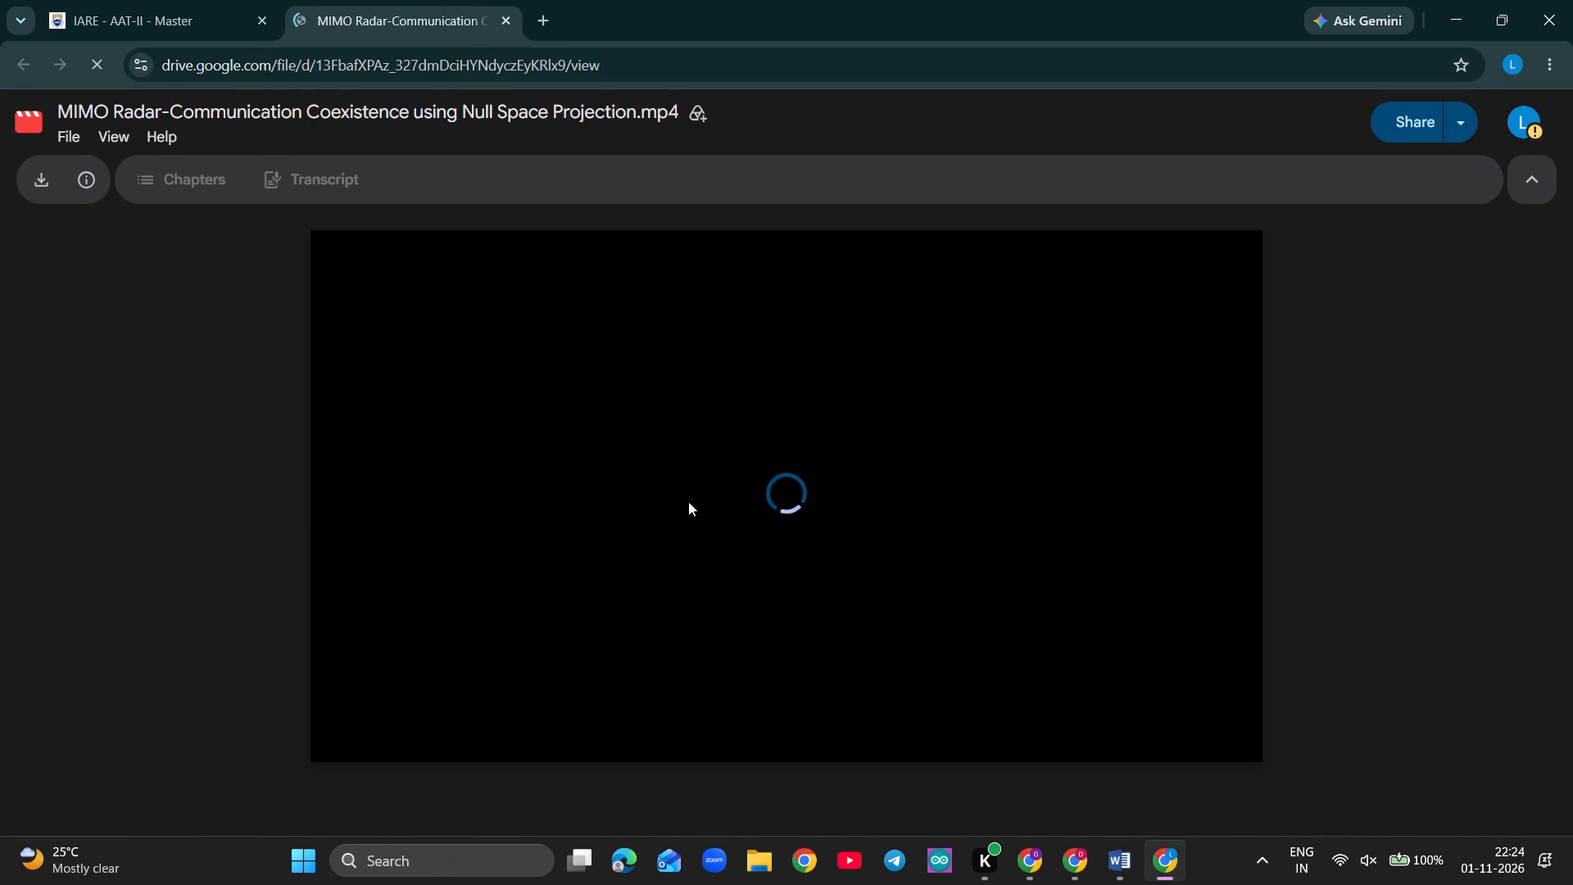
click(820, 483)
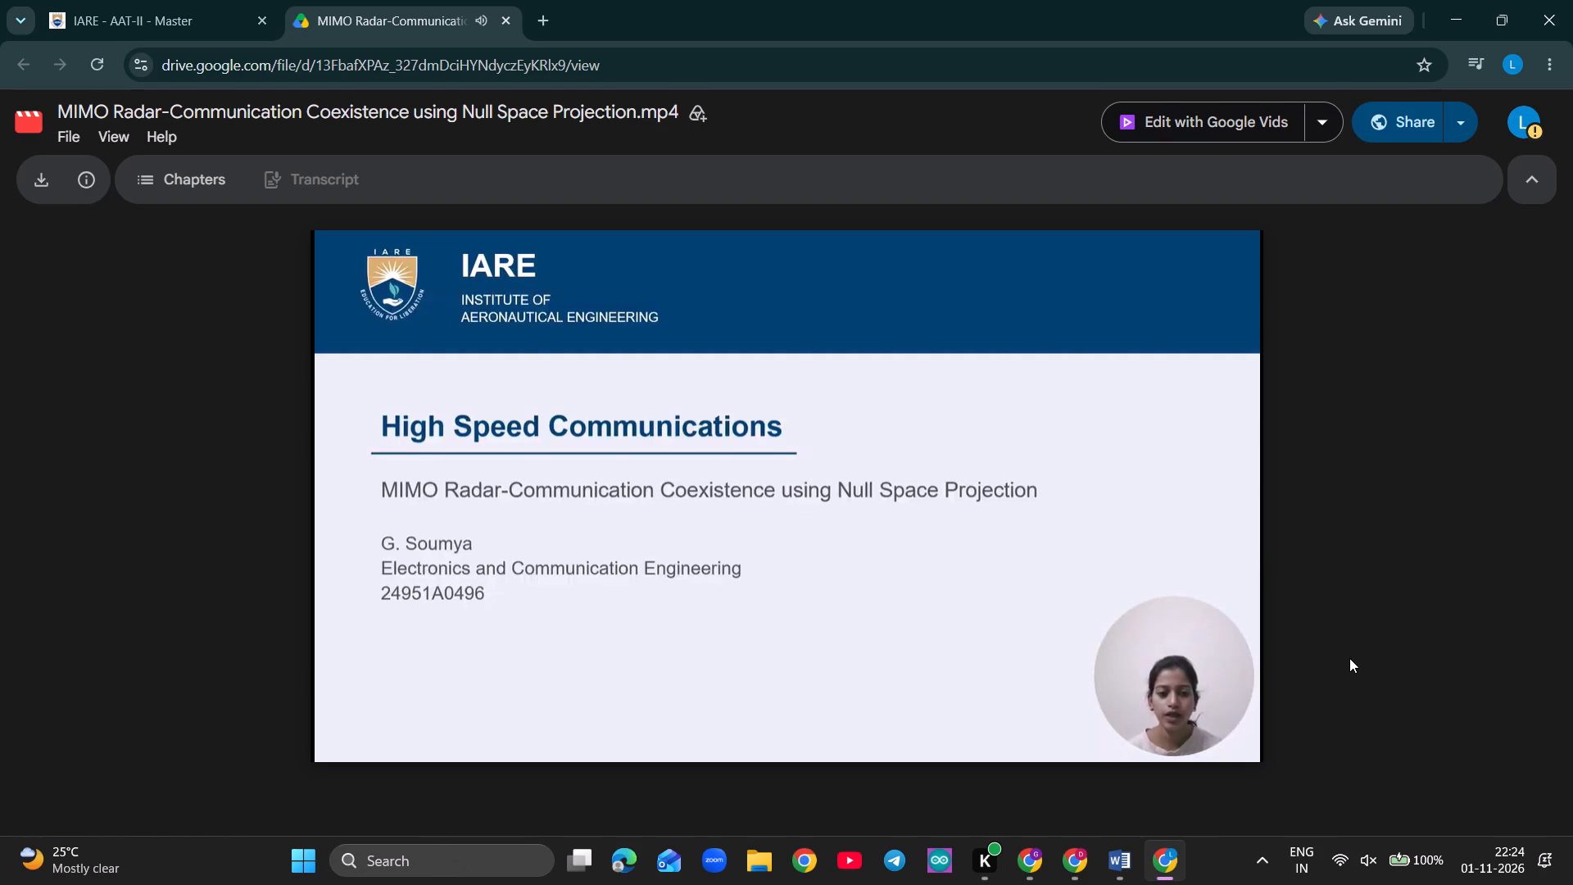
key(ctrl+w)
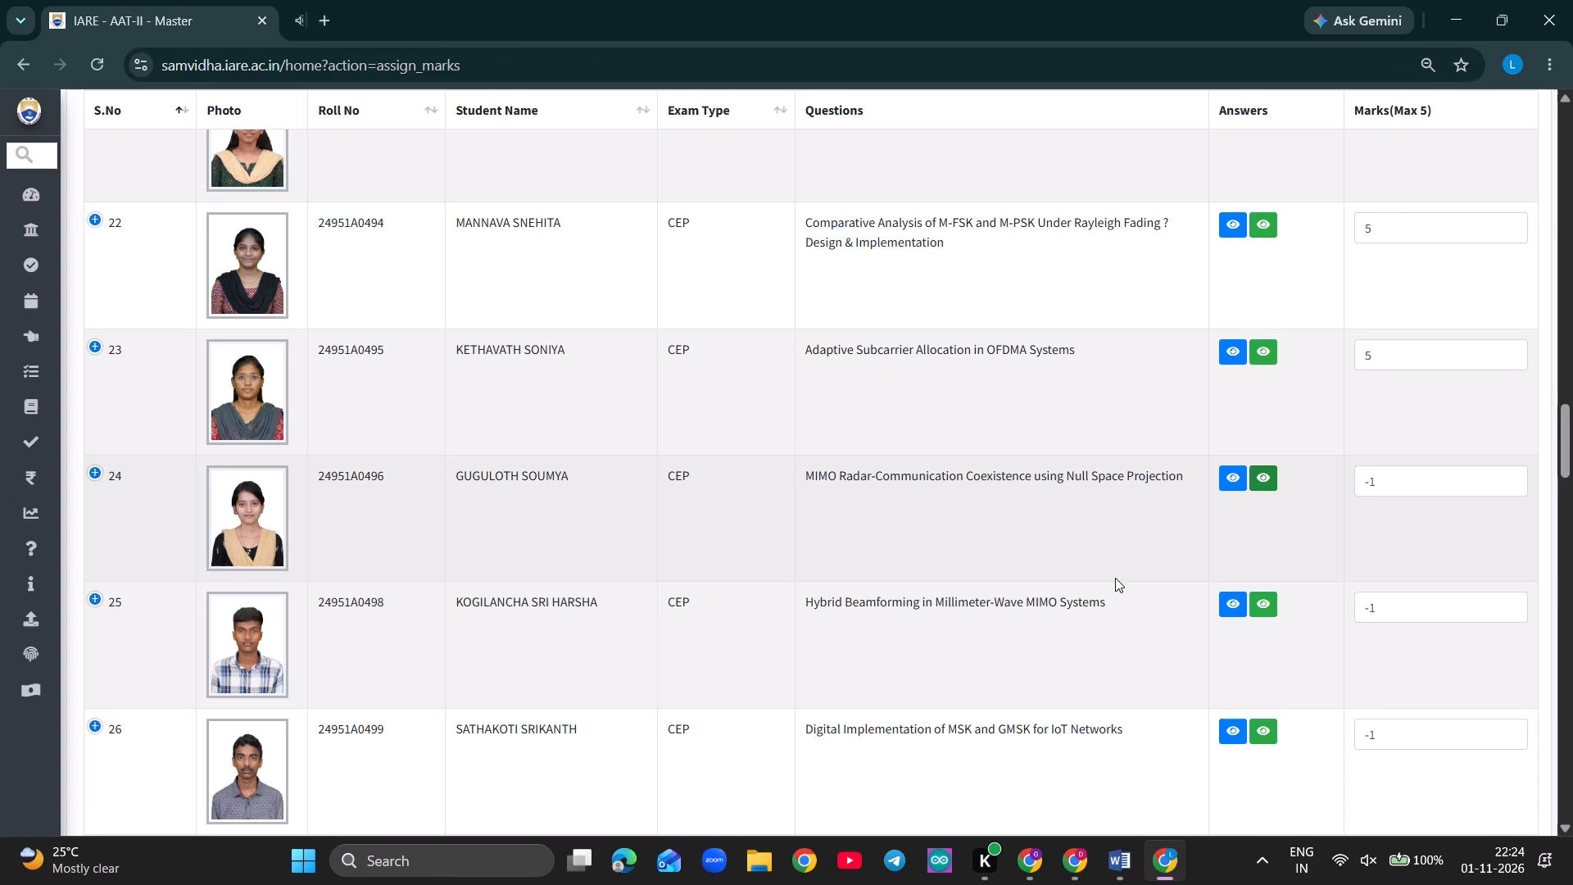
Set the marks of entry 24, "MIMO Radar-Communication Coexistence using Null Space Projection", to 5.
click(1385, 494)
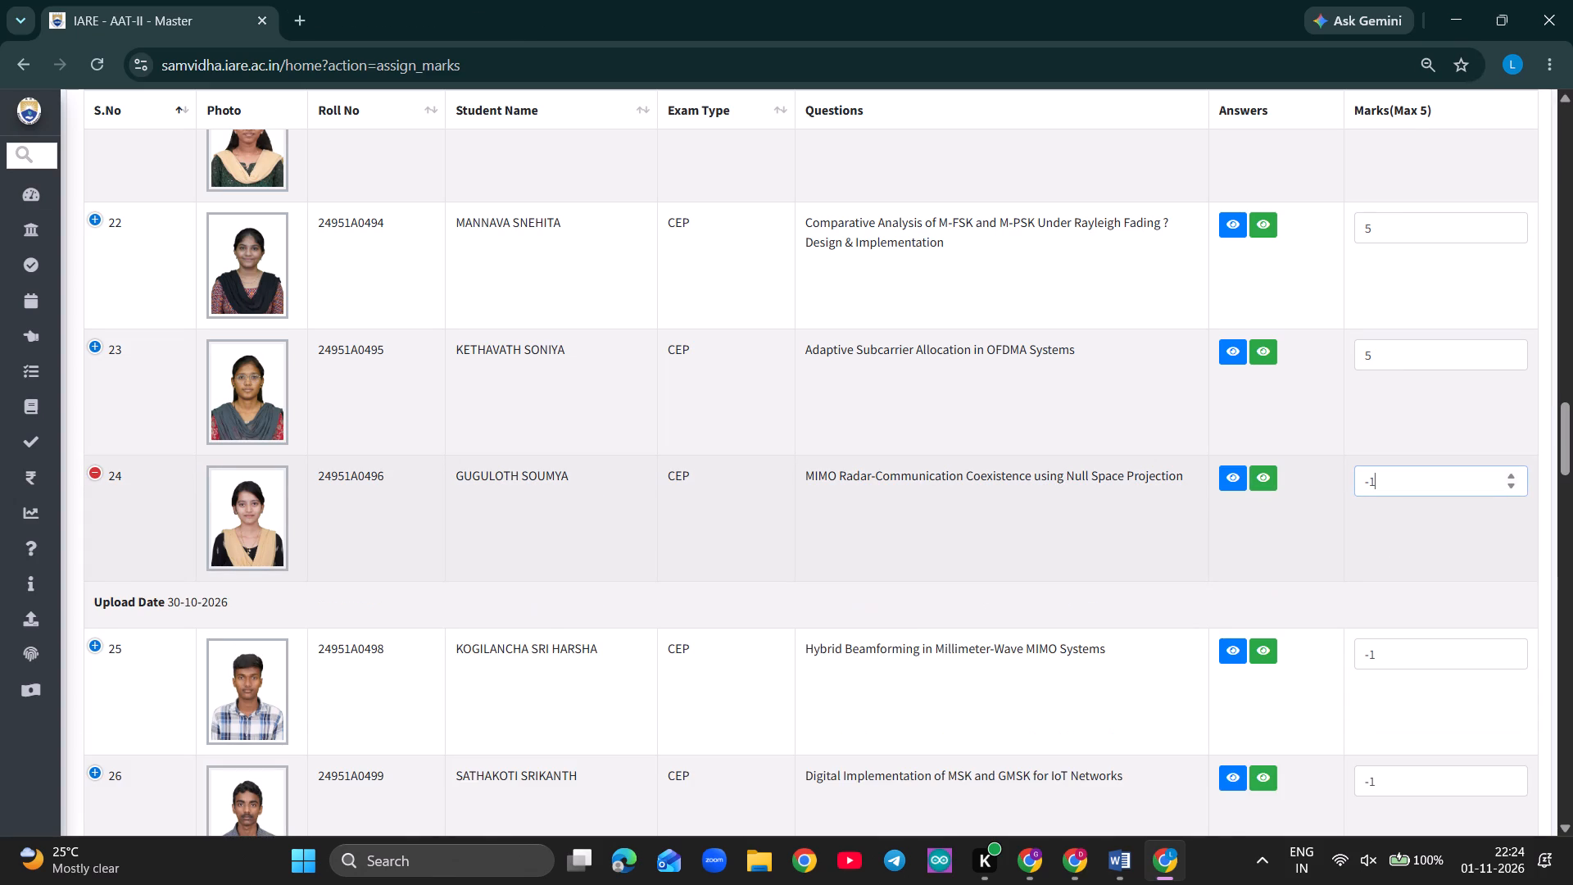
scroll(1385, 494, up, 6)
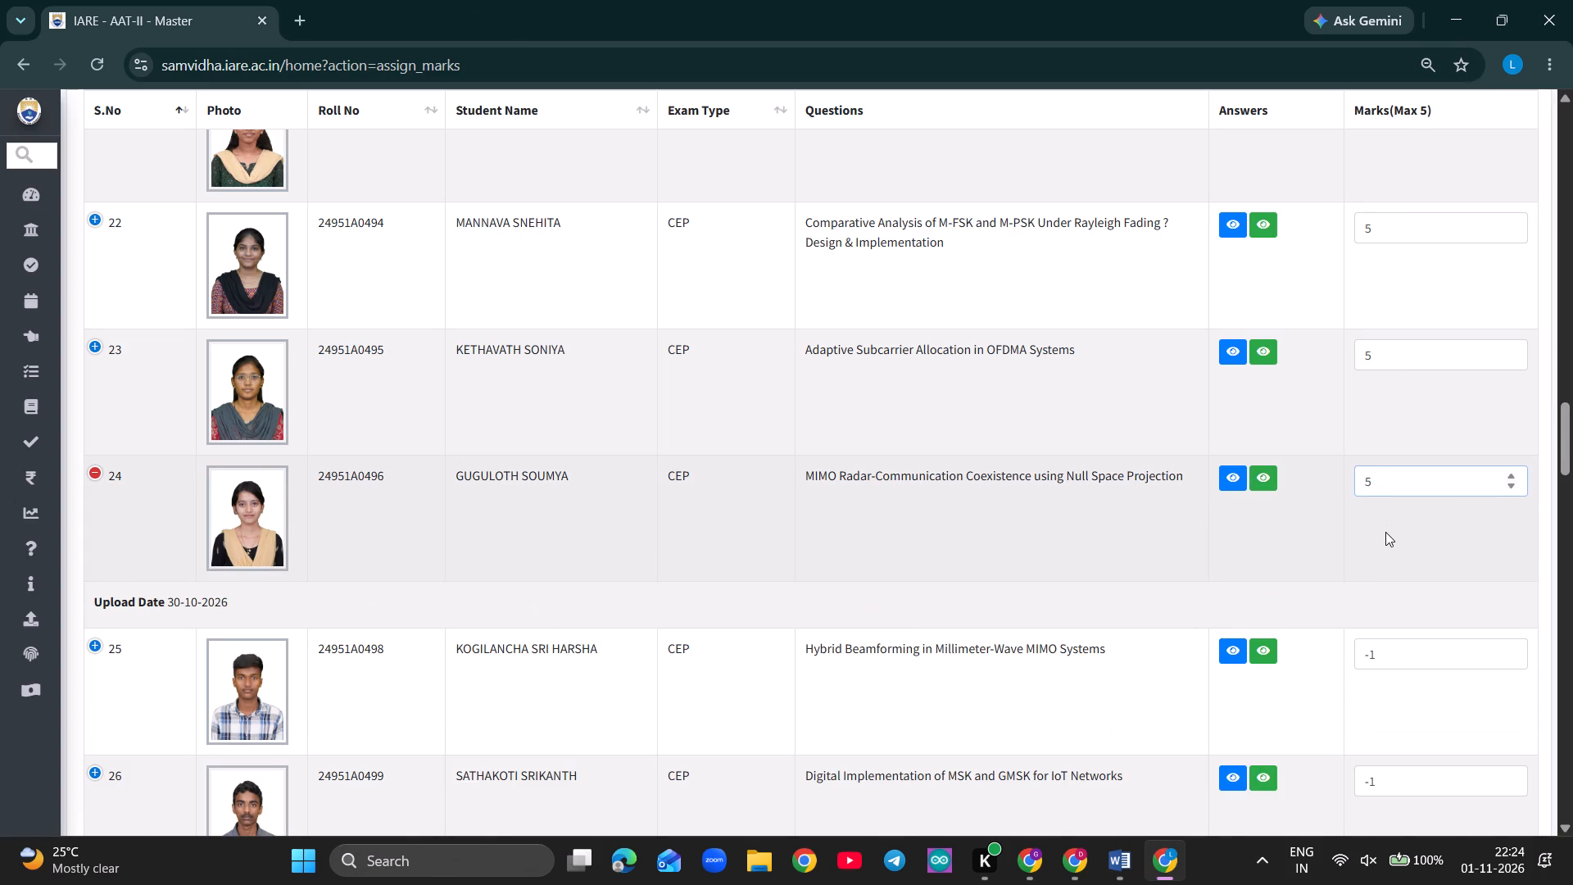
click(1385, 532)
Open the report for entry 25, "Hybrid Beamforming in Millimeter-Wave MIMO Systems", check the details on its self-assessment form, and close it.
scroll(1267, 558, down, 1)
click(1230, 512)
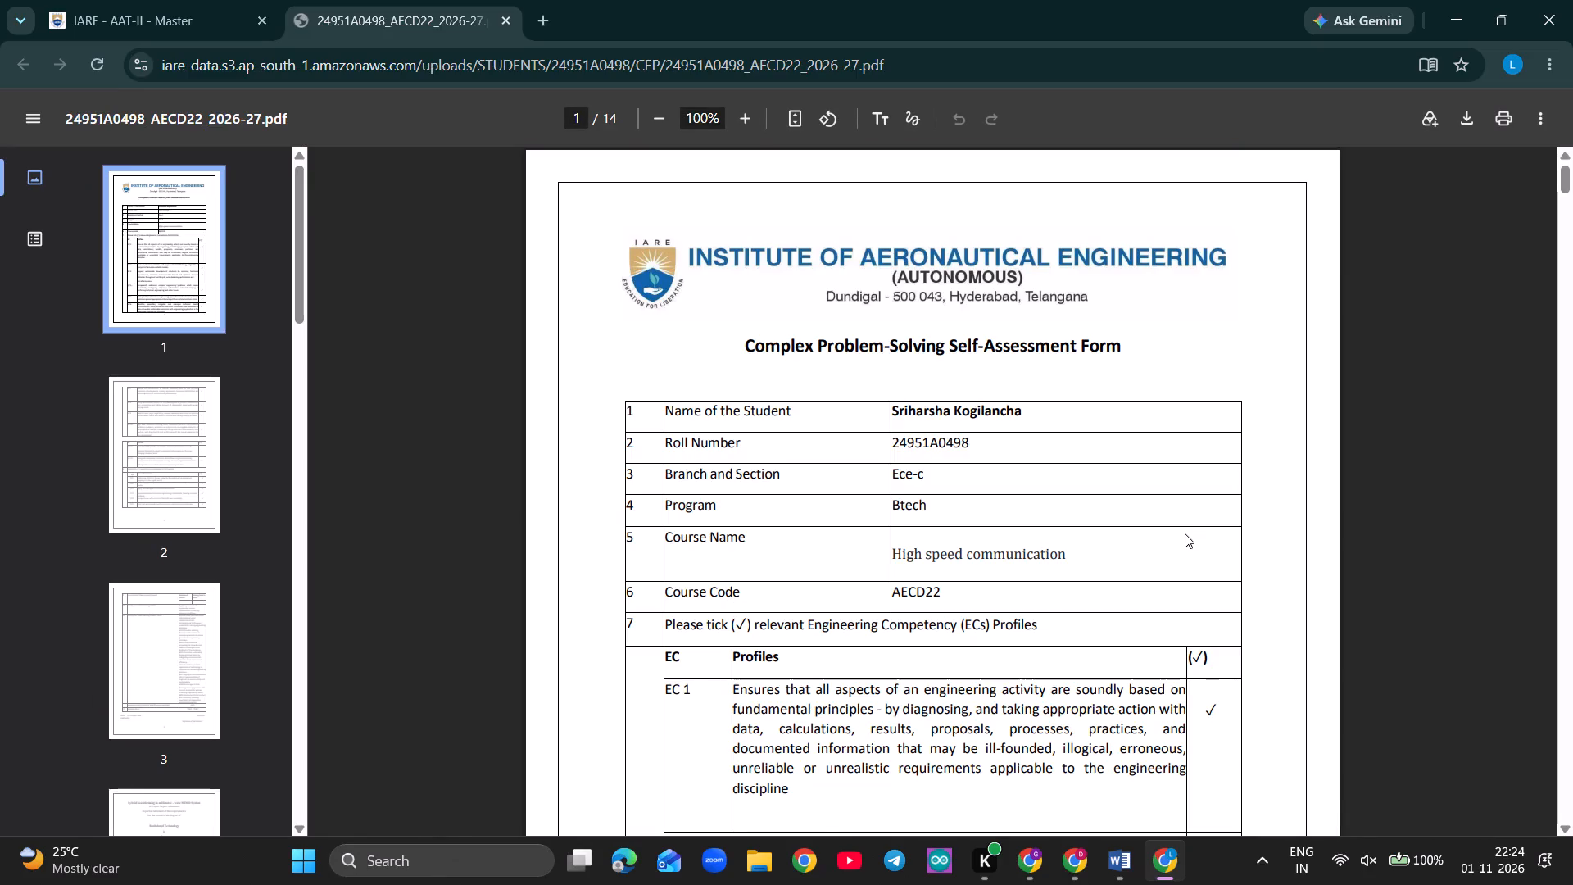
key(ctrl+w)
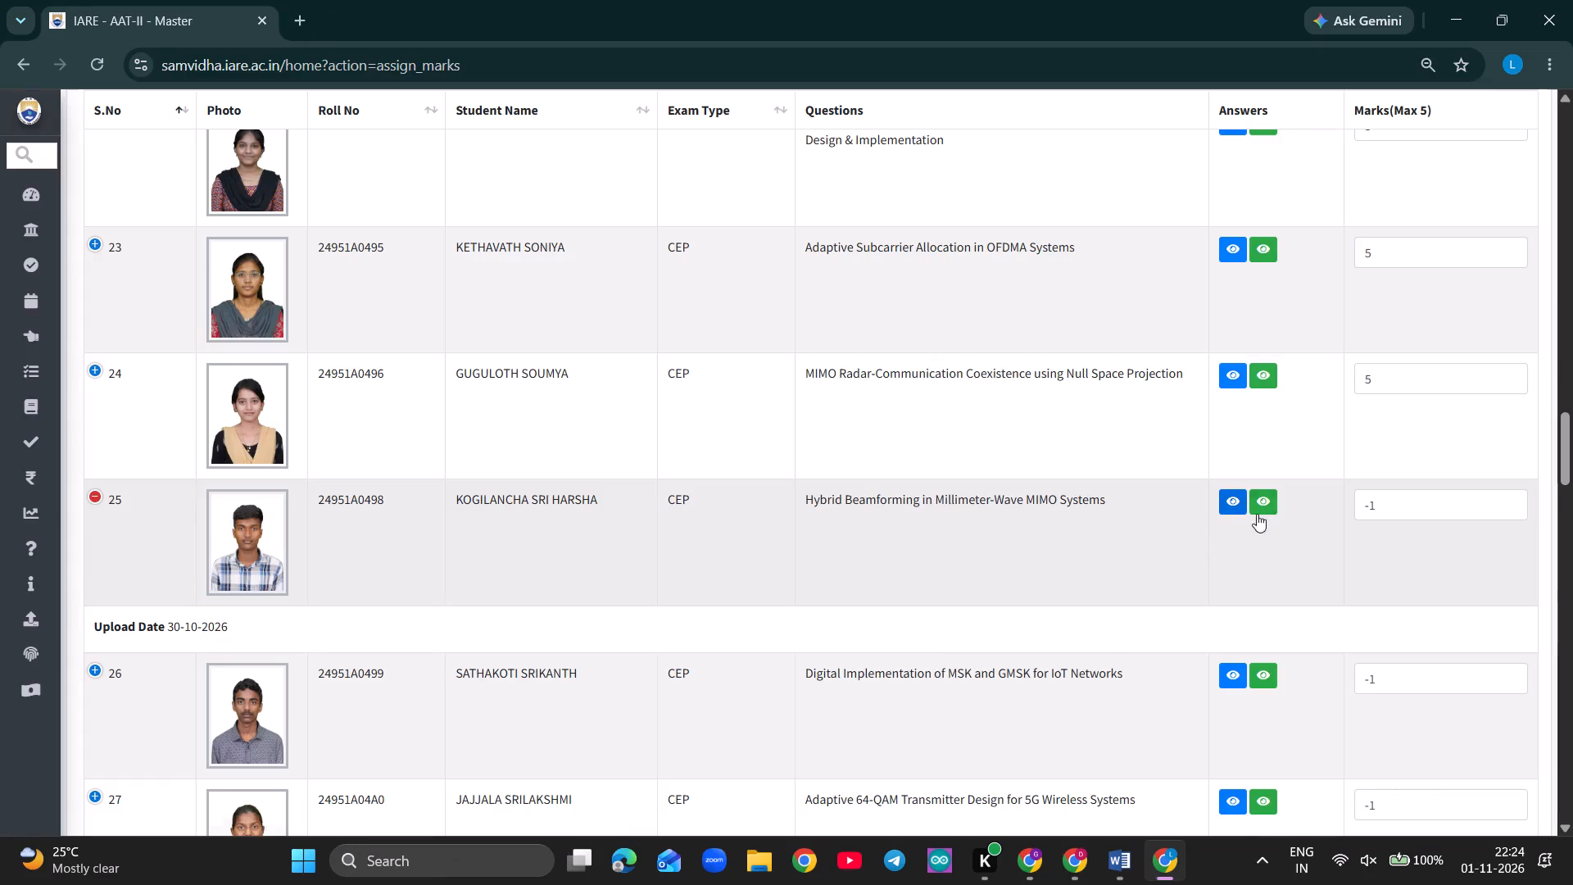
Open entry 25's shared video folder, play the presentation video up to the topic slide, compare it with the listed topic, and close it.
click(1257, 508)
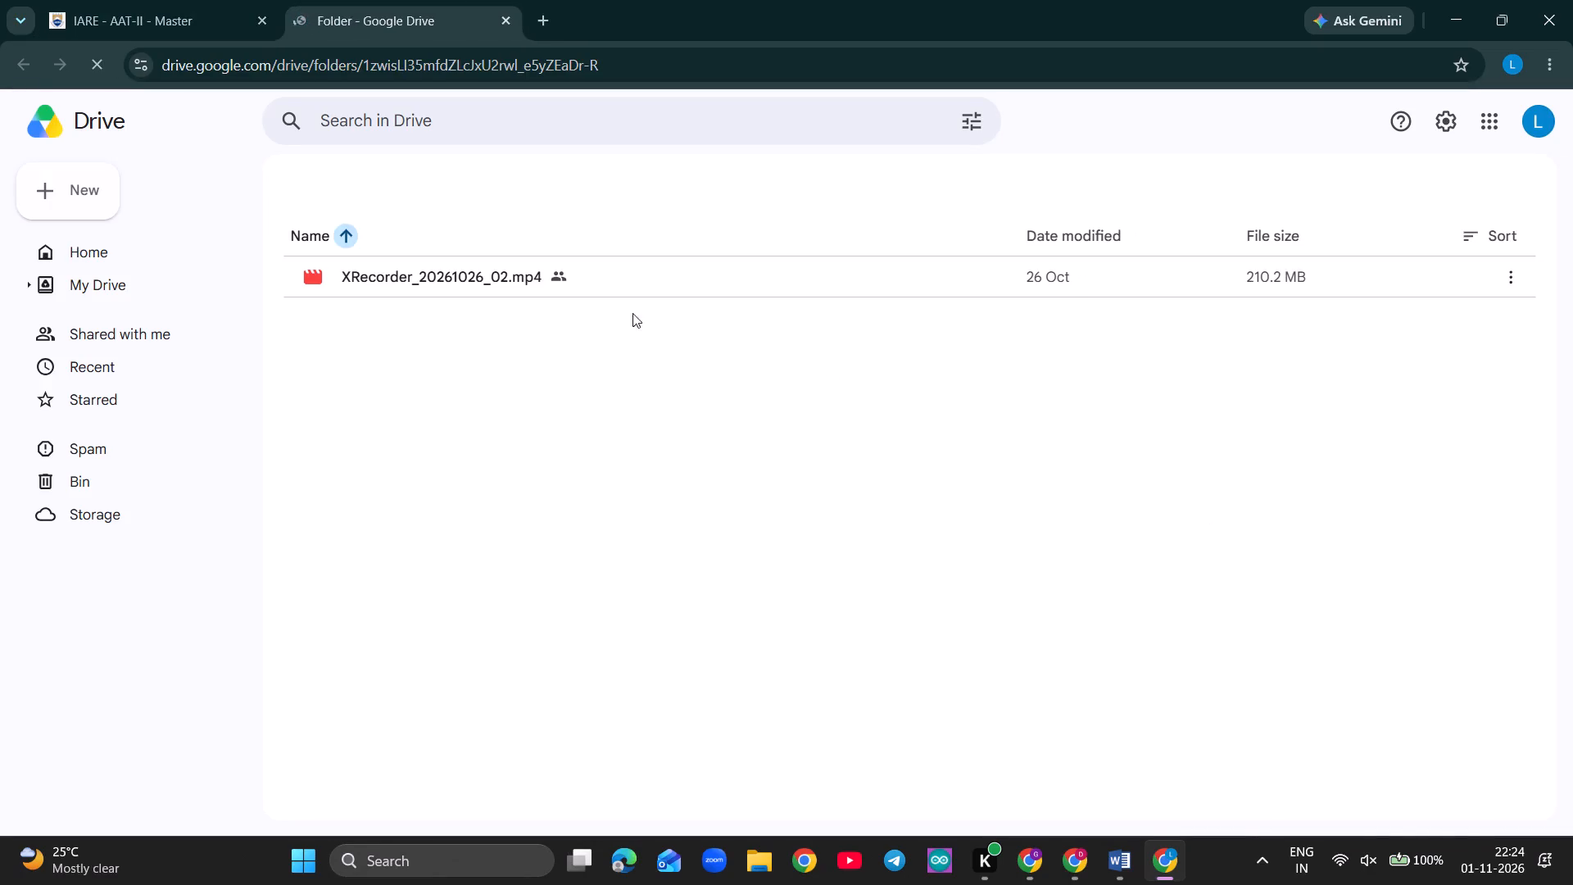
double_click(608, 329)
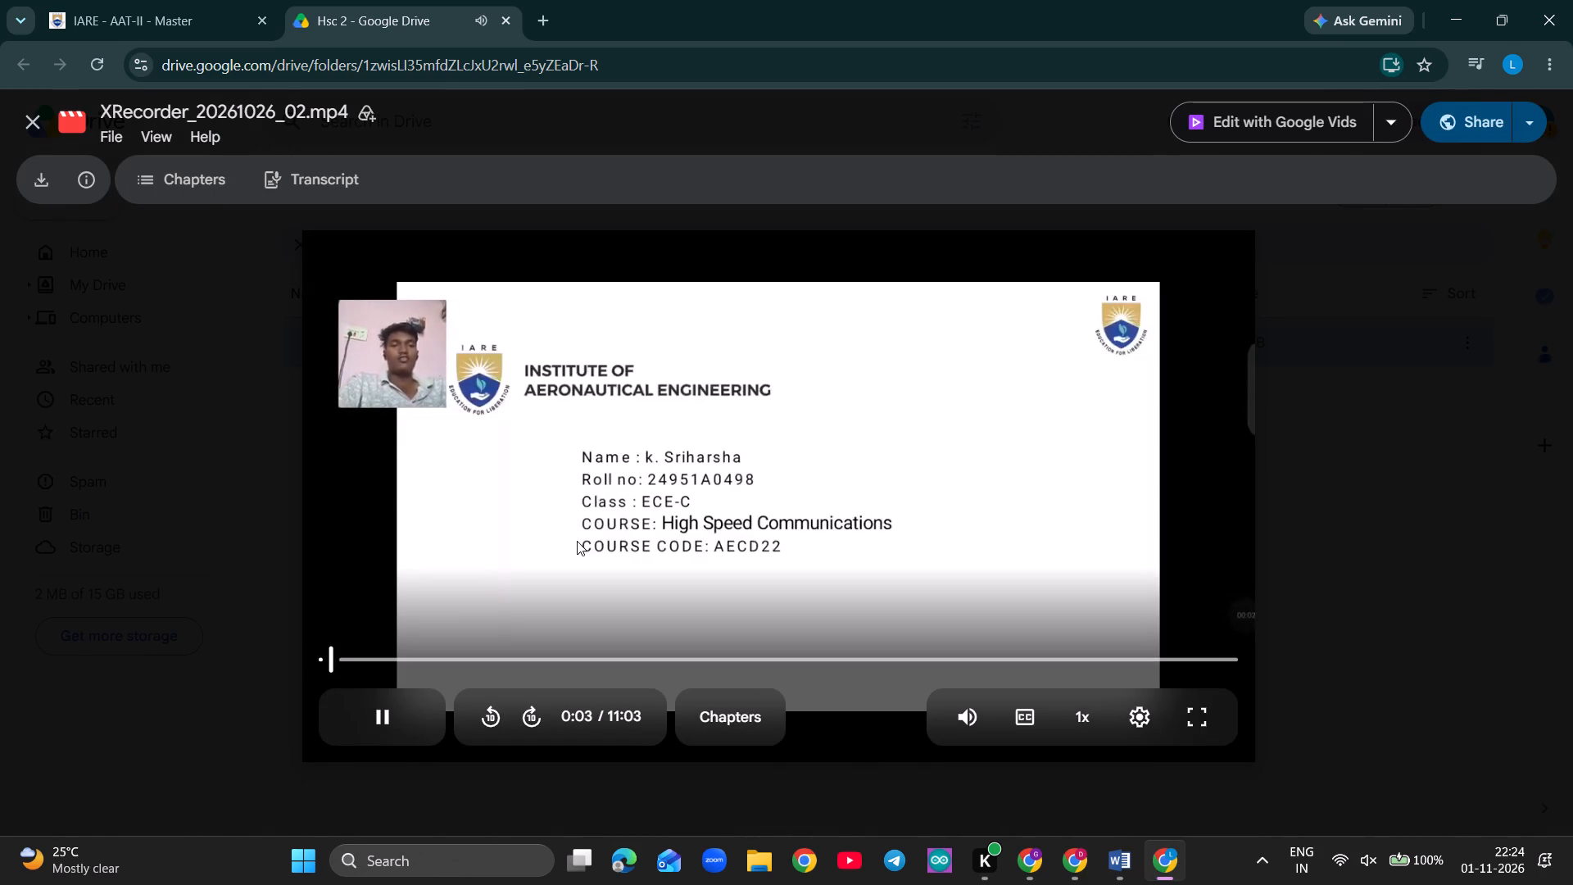
key(Right)
key(Right)
key(Right)
key(Right)
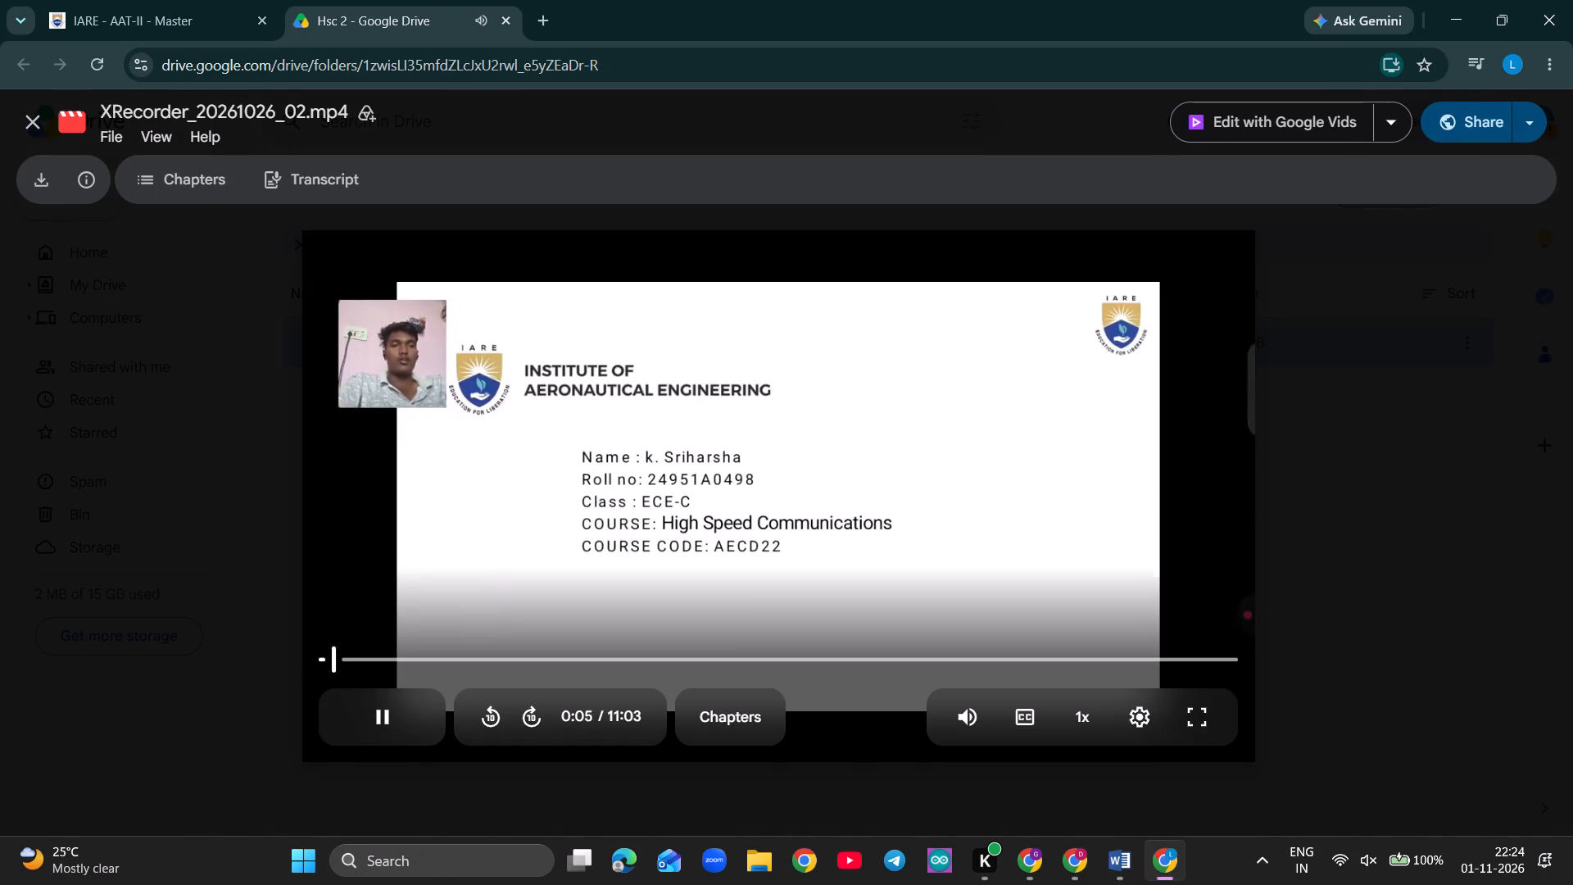
click(782, 520)
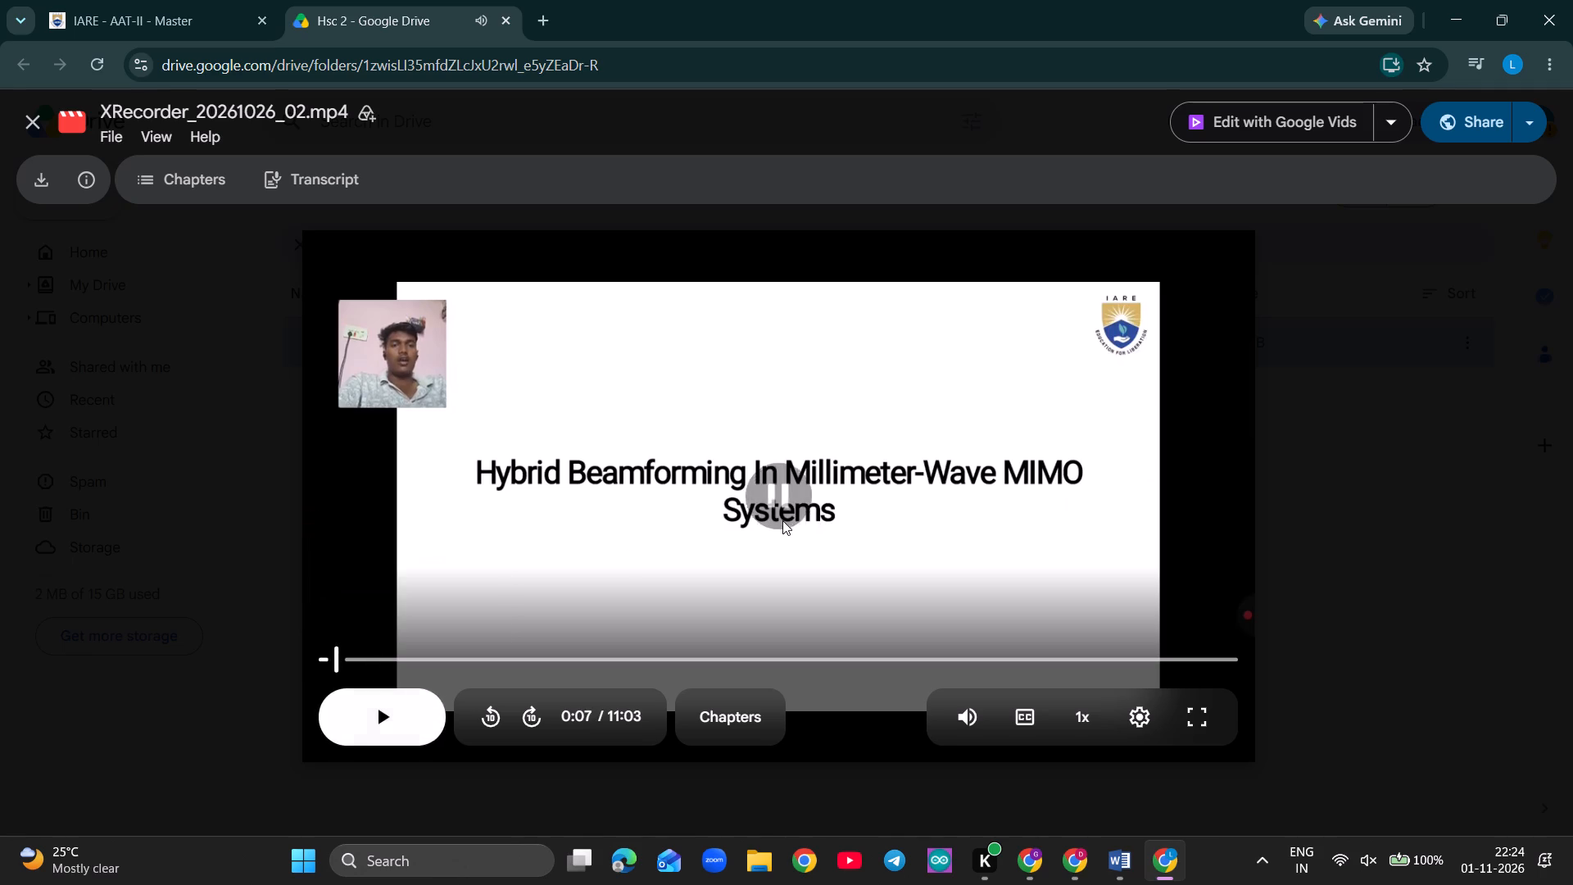
click(116, 3)
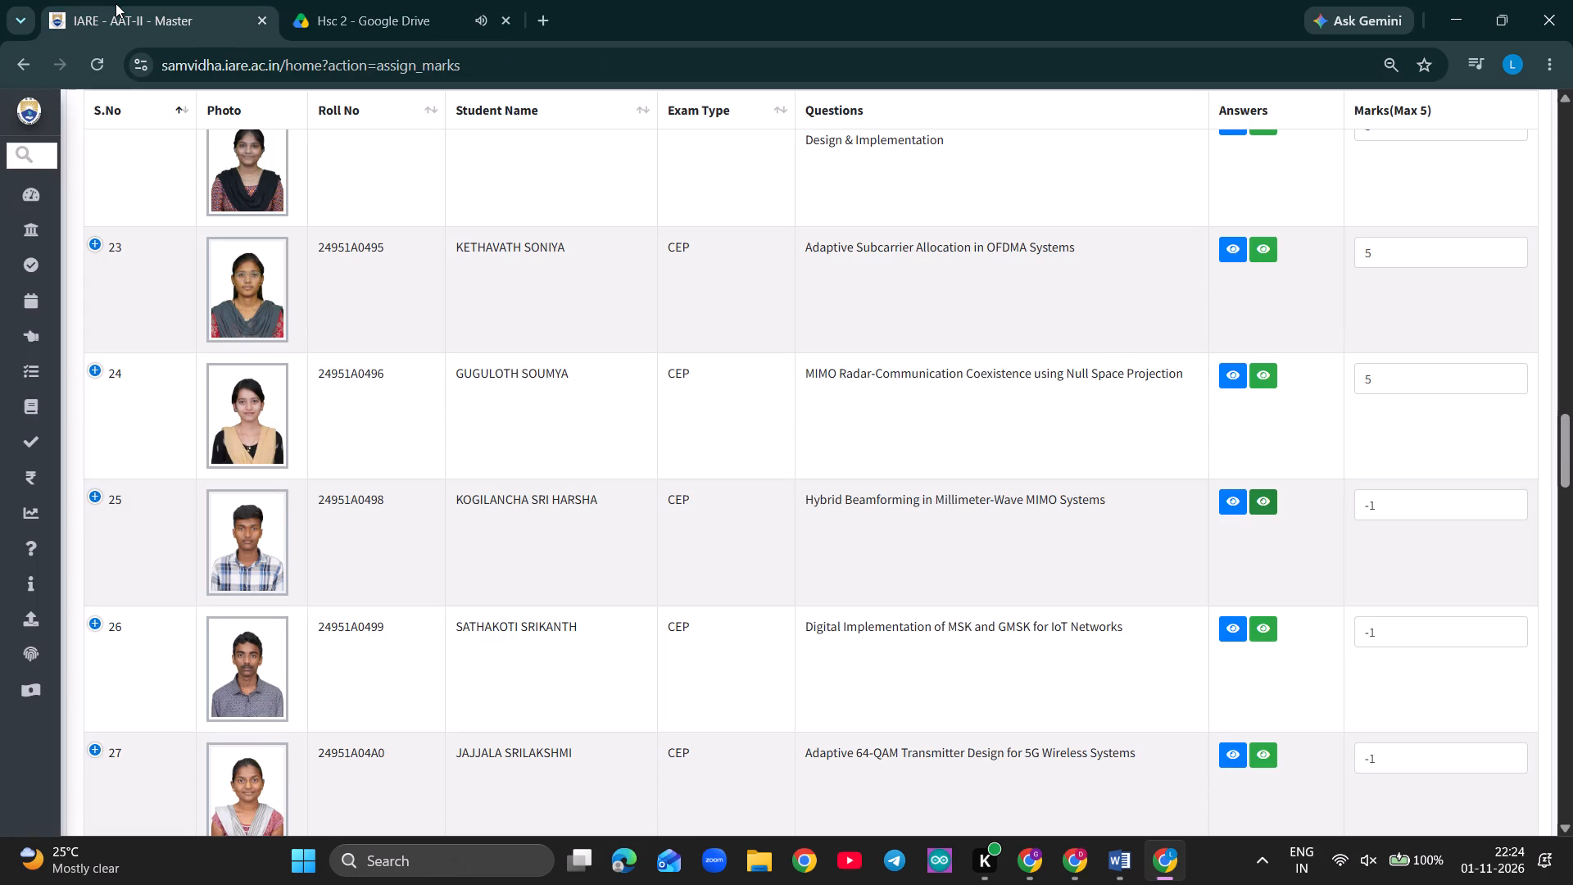
key(ctrl+Tab)
key(ctrl+w)
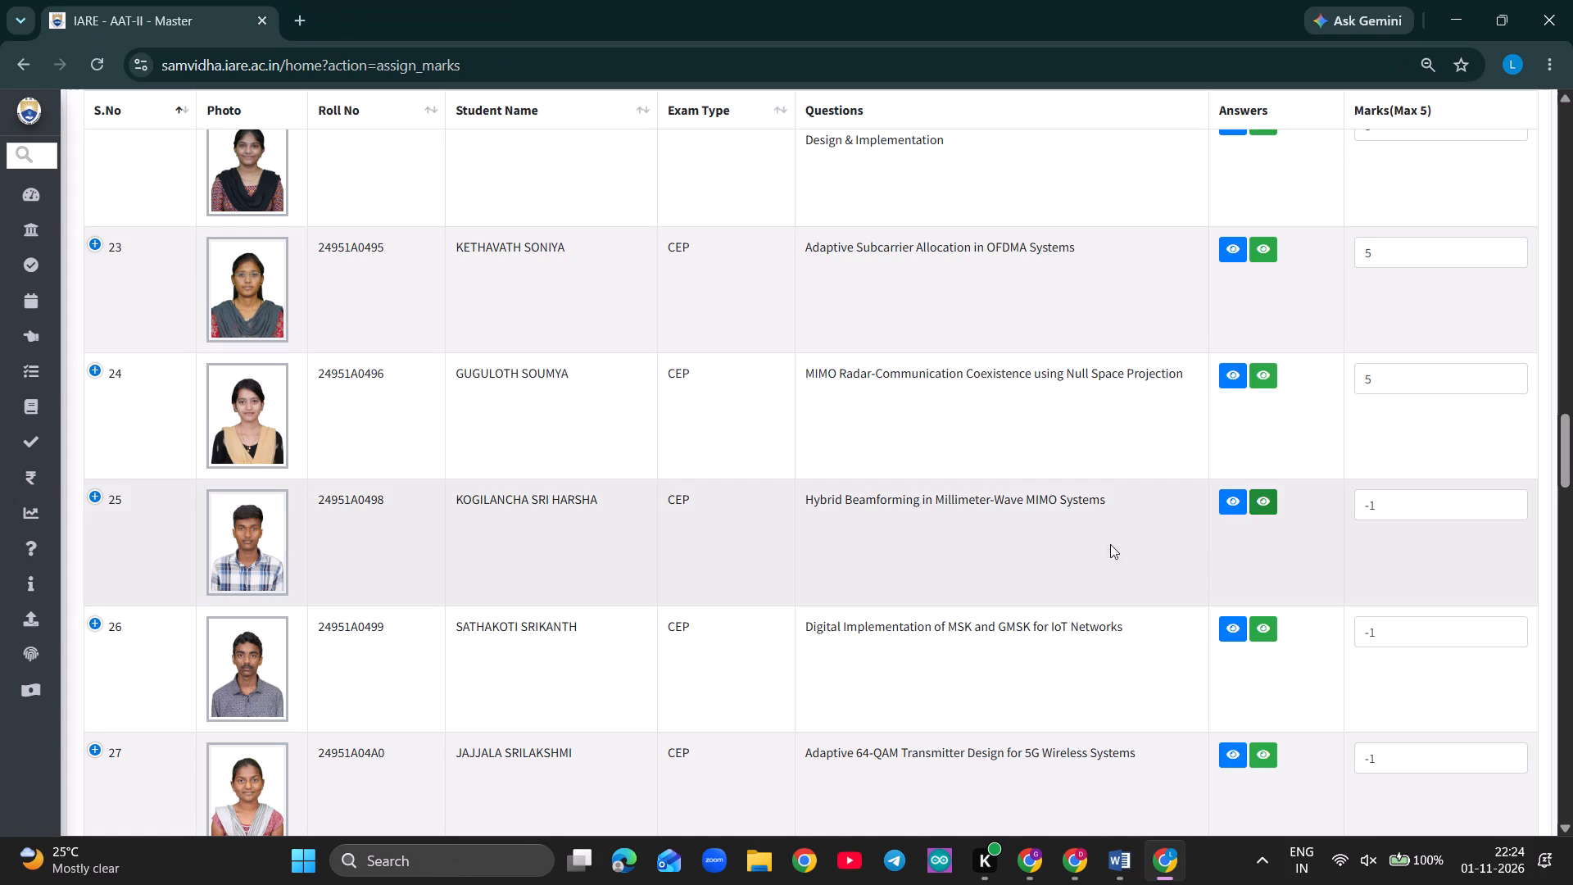
Enter the marks for entry 25, "Hybrid Beamforming in Millimeter-Wave MIMO Systems".
click(1417, 497)
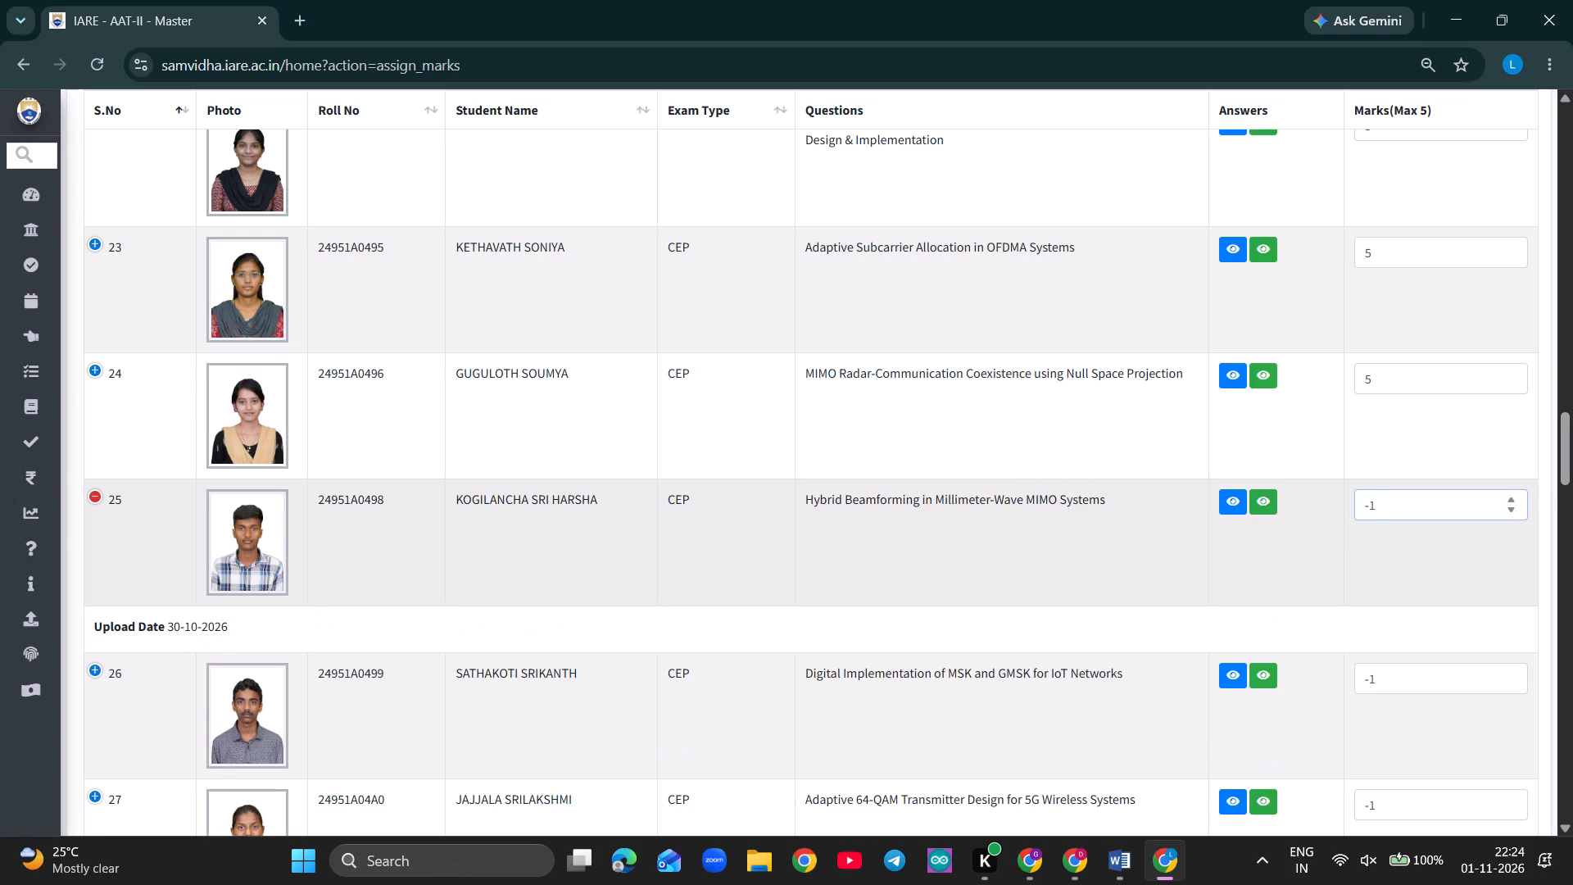
scroll(1417, 498, up, 6)
click(1411, 534)
Open the report for entry 26, "Digital Implementation of MSK and GMSK for IoT Networks", check its self-assessment form and title page, and close it.
scroll(1401, 563, down, 1)
click(1229, 529)
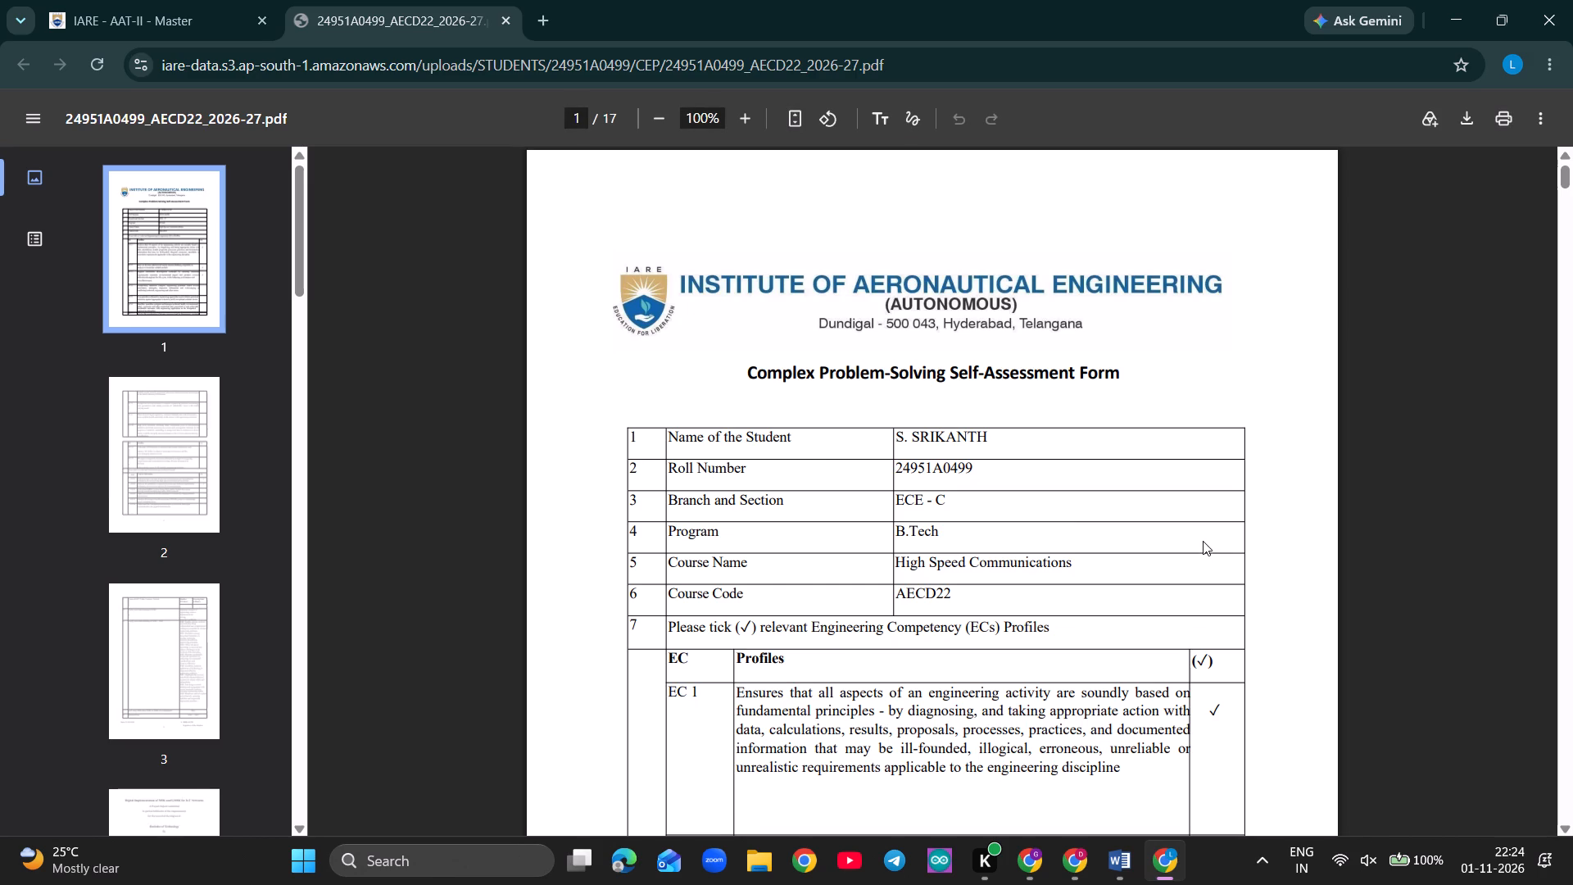
scroll(829, 470, down, 5)
scroll(829, 470, up, 3)
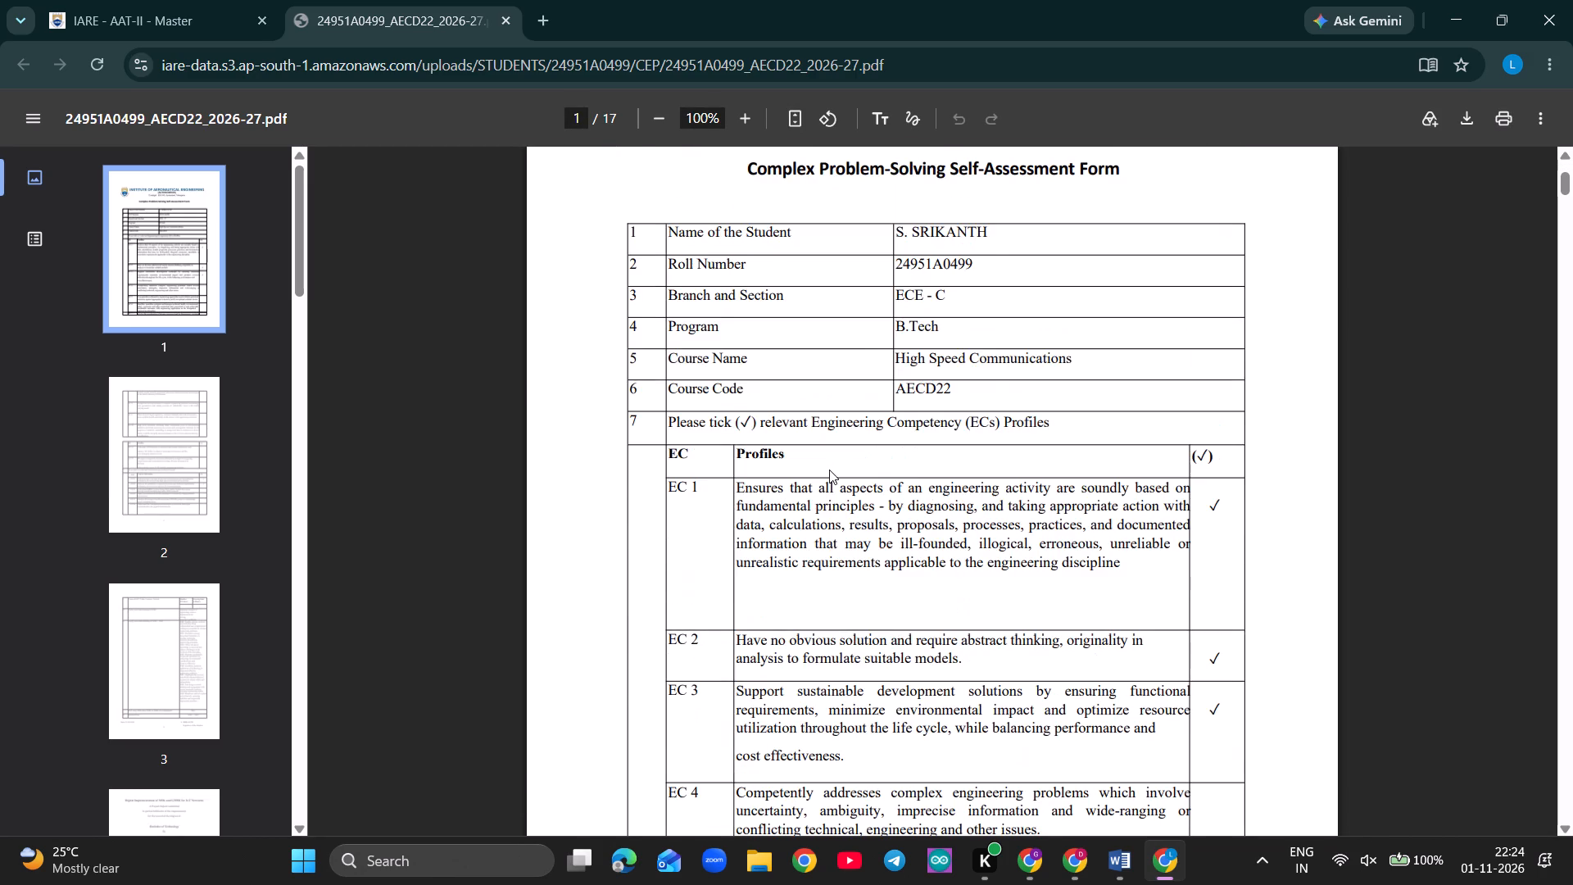
scroll(829, 470, down, 20)
scroll(829, 470, down, 13)
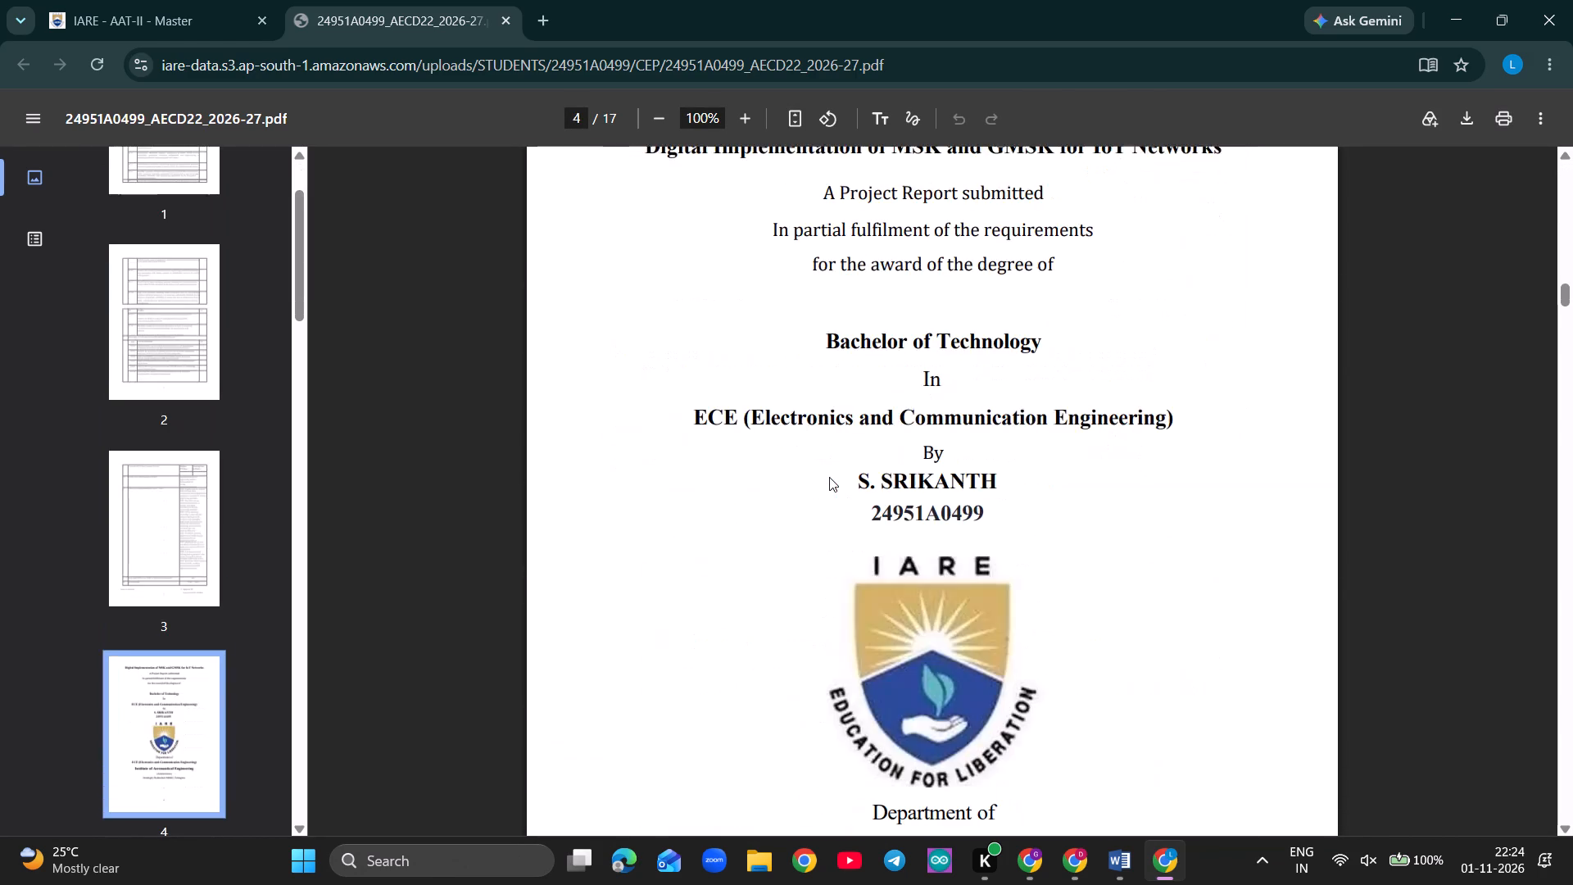
scroll(829, 477, up, 3)
key(ctrl+Tab)
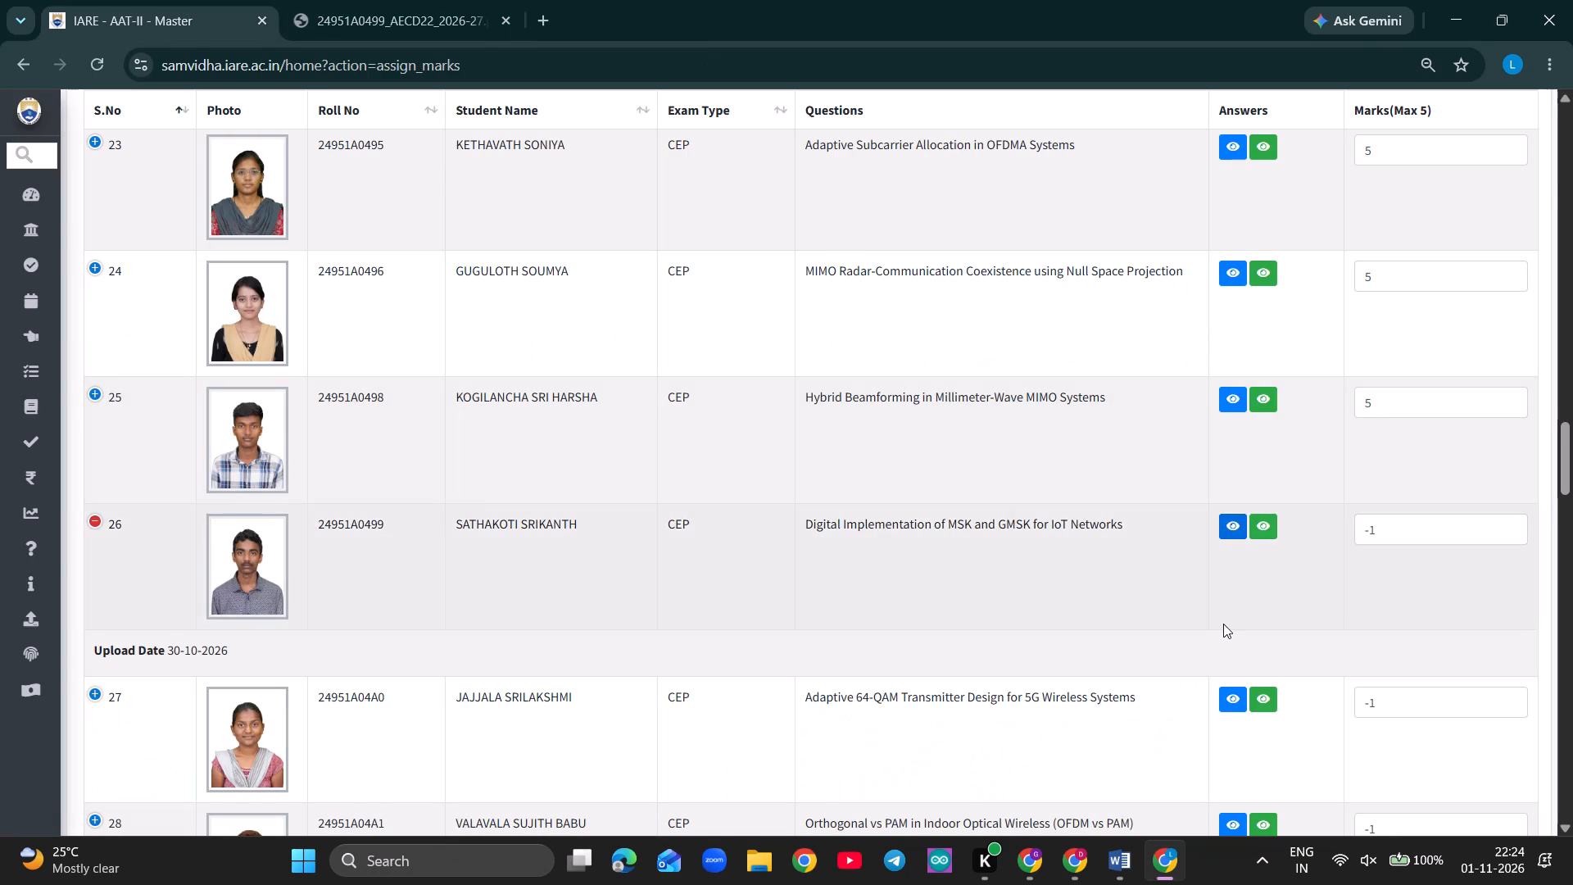
key(ctrl+Tab)
key(ctrl+w)
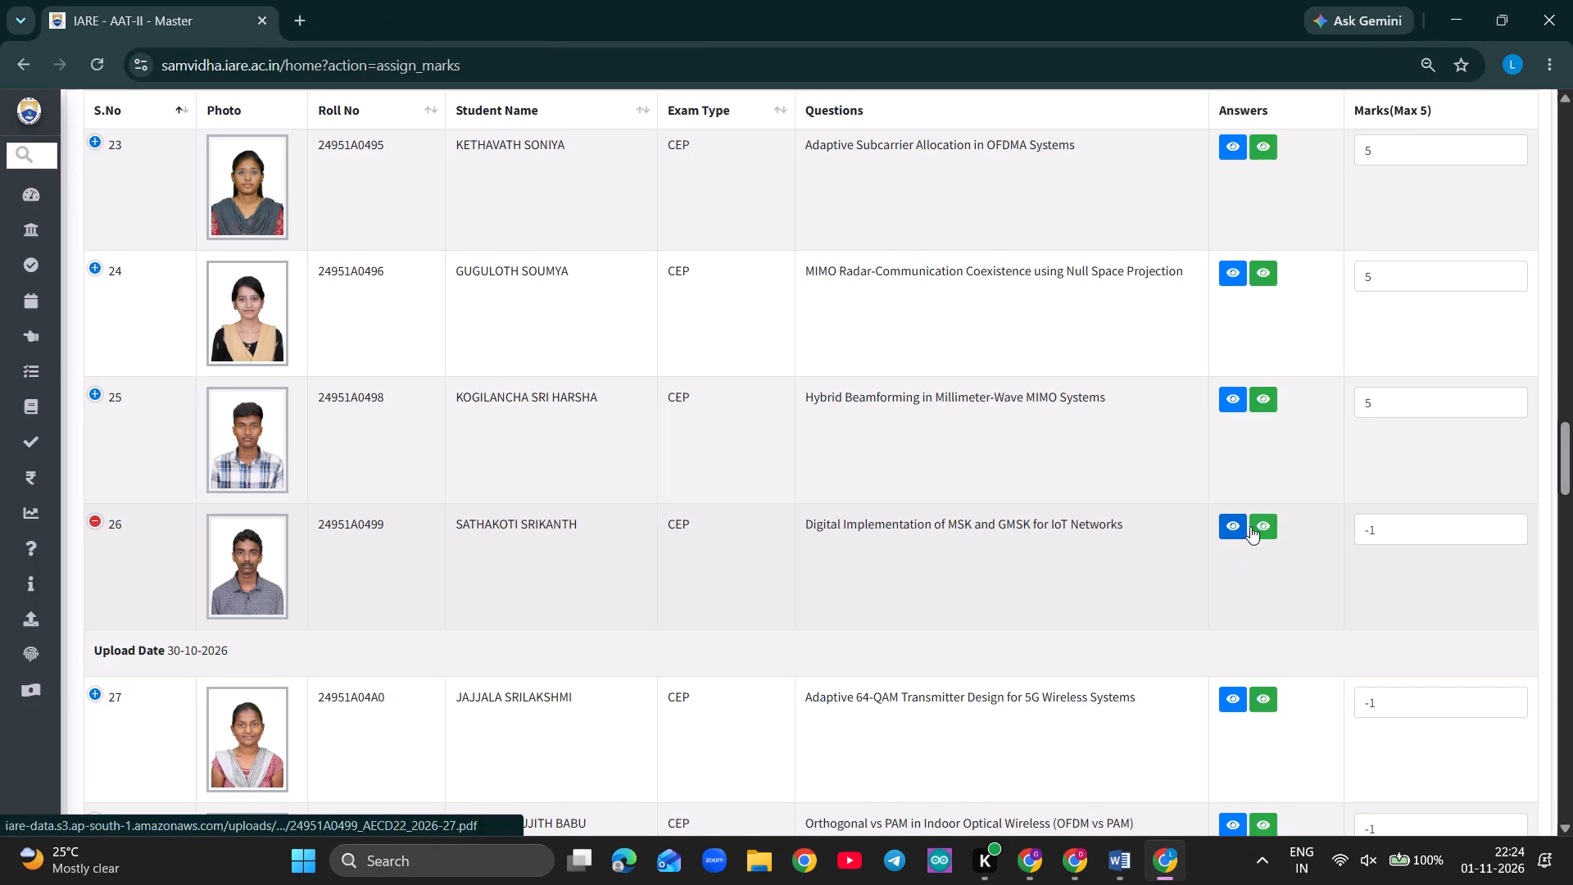
Open entry 26's presentation video, compare its title slide with the listed topic, and close it.
click(1258, 515)
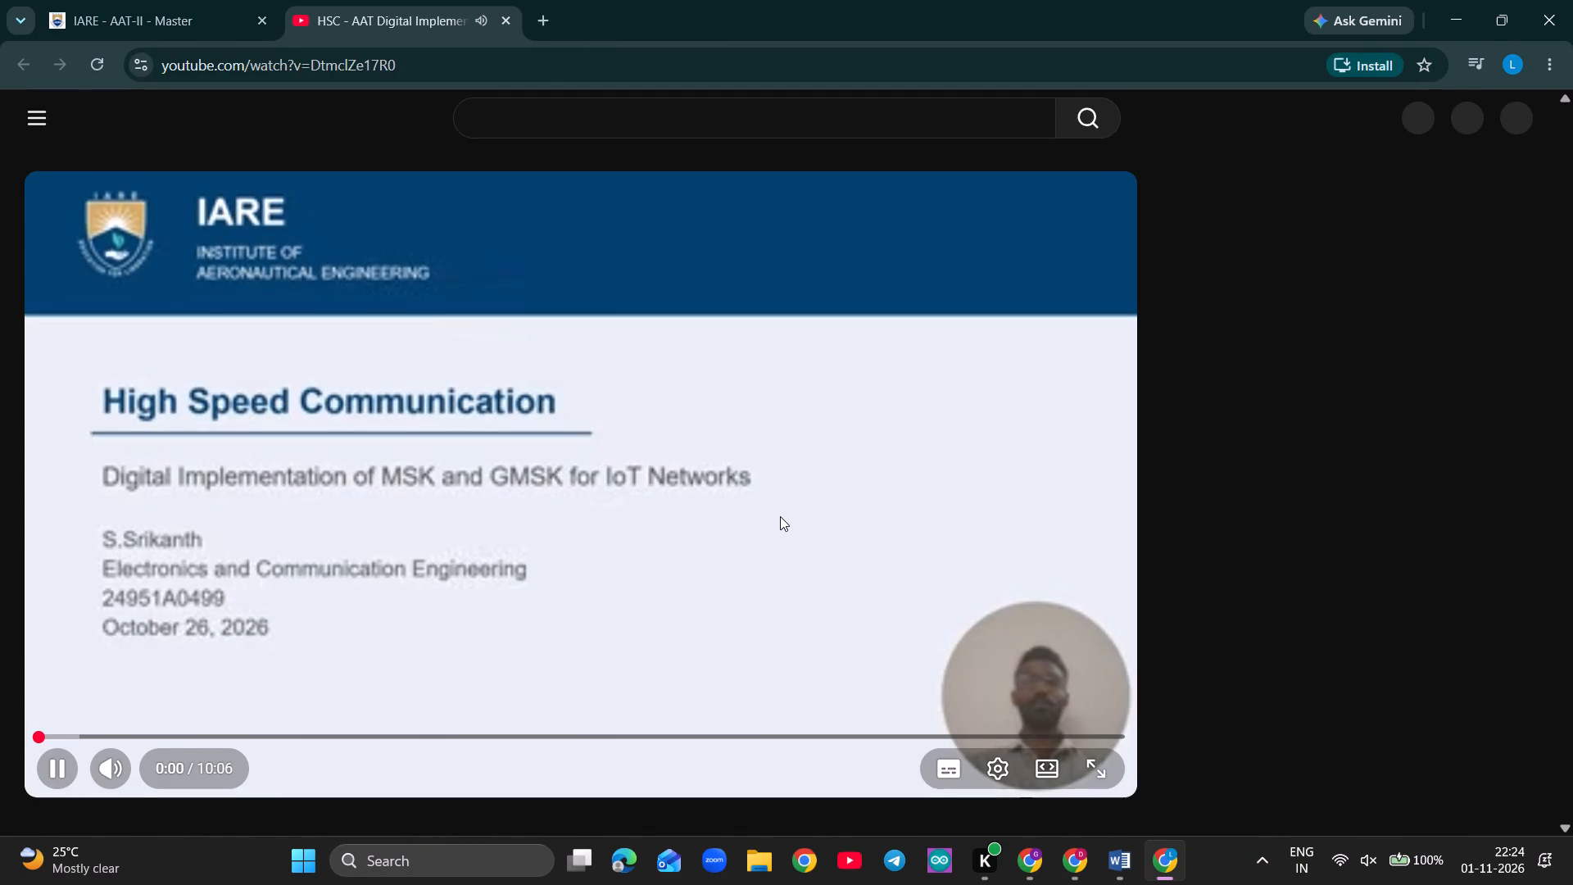
key(ctrl+w)
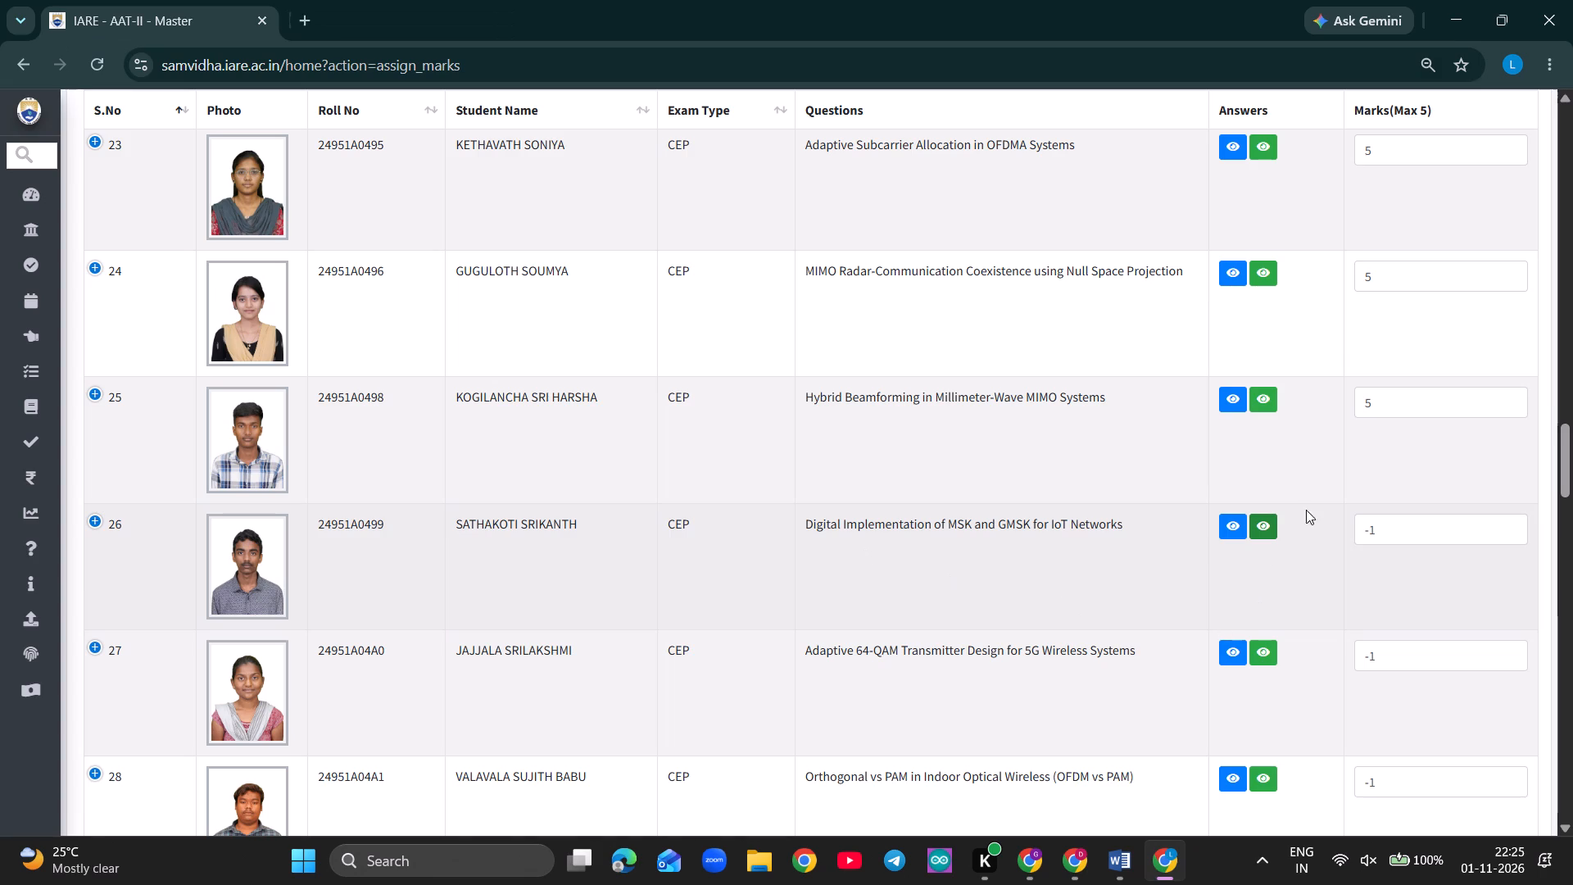
Set the marks of entry 26, "Digital Implementation of MSK and GMSK for IoT Networks", to 5.
click(1398, 527)
scroll(1398, 527, up, 5)
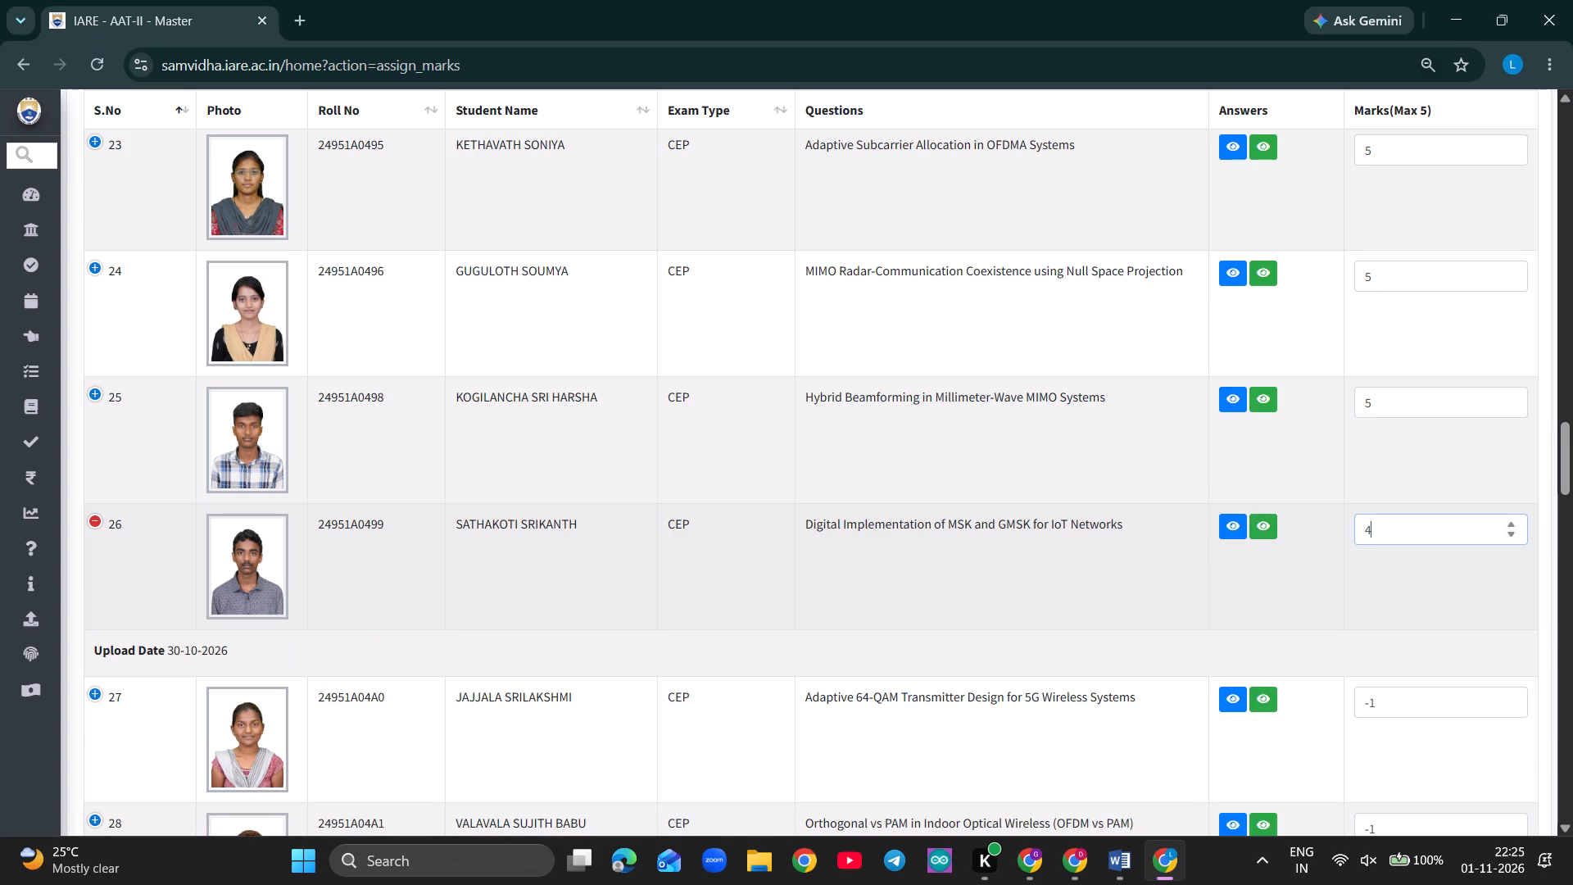
scroll(1398, 527, up, 1)
click(1405, 571)
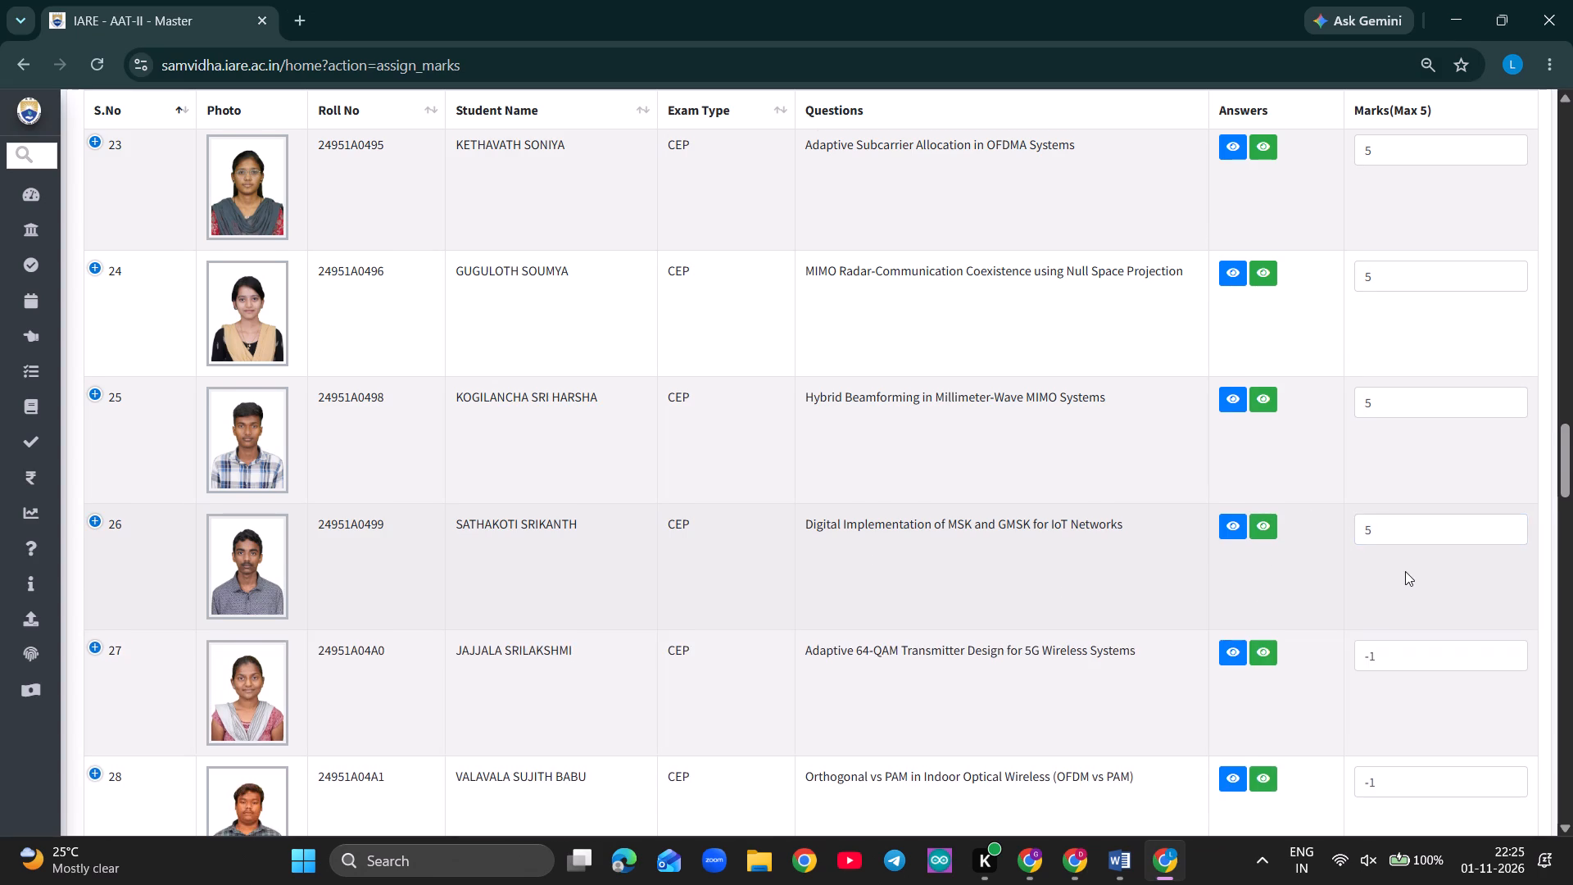
Open the report for entry 27, "Adaptive 64-QAM Transmitter Design for 5G Wireless Systems", check its form and title page, and return to the marks list.
scroll(1405, 571, down, 1)
click(1231, 549)
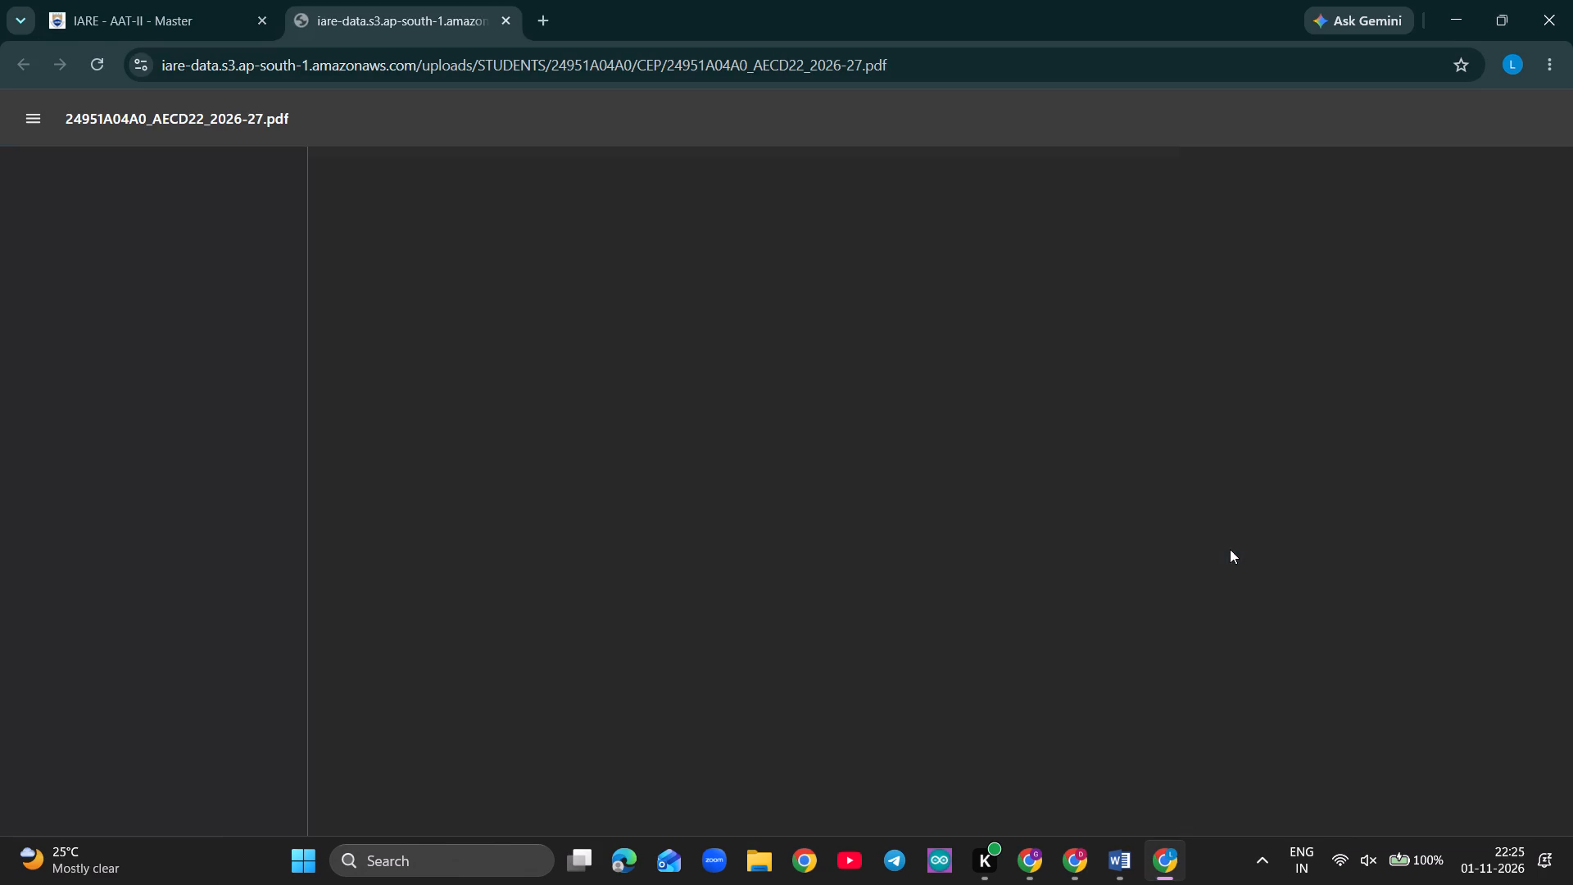
scroll(1036, 522, down, 13)
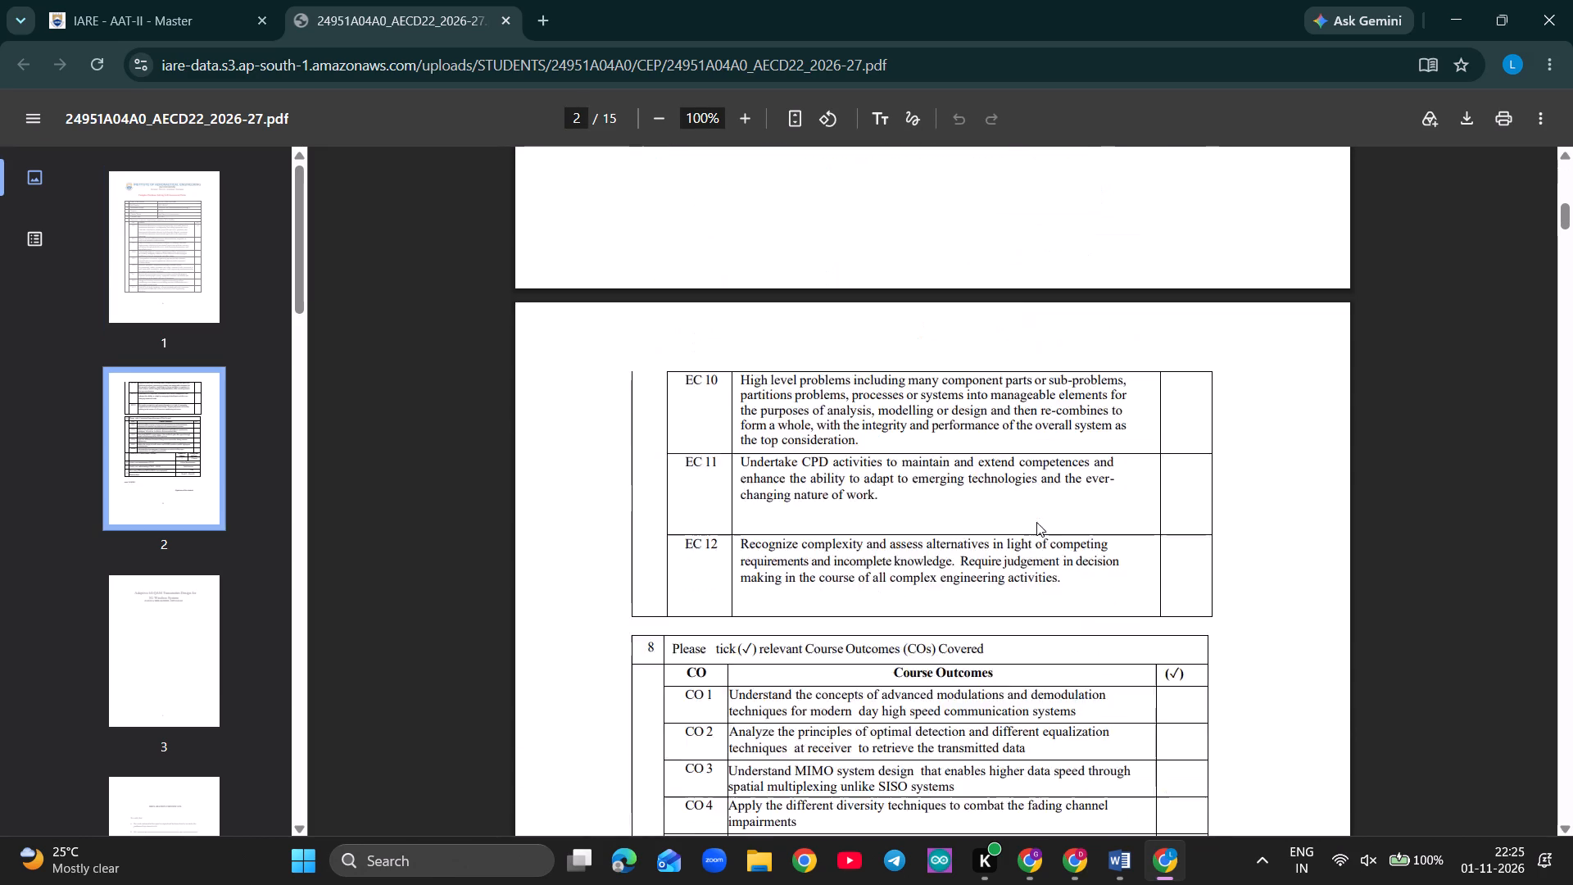
scroll(1036, 522, down, 10)
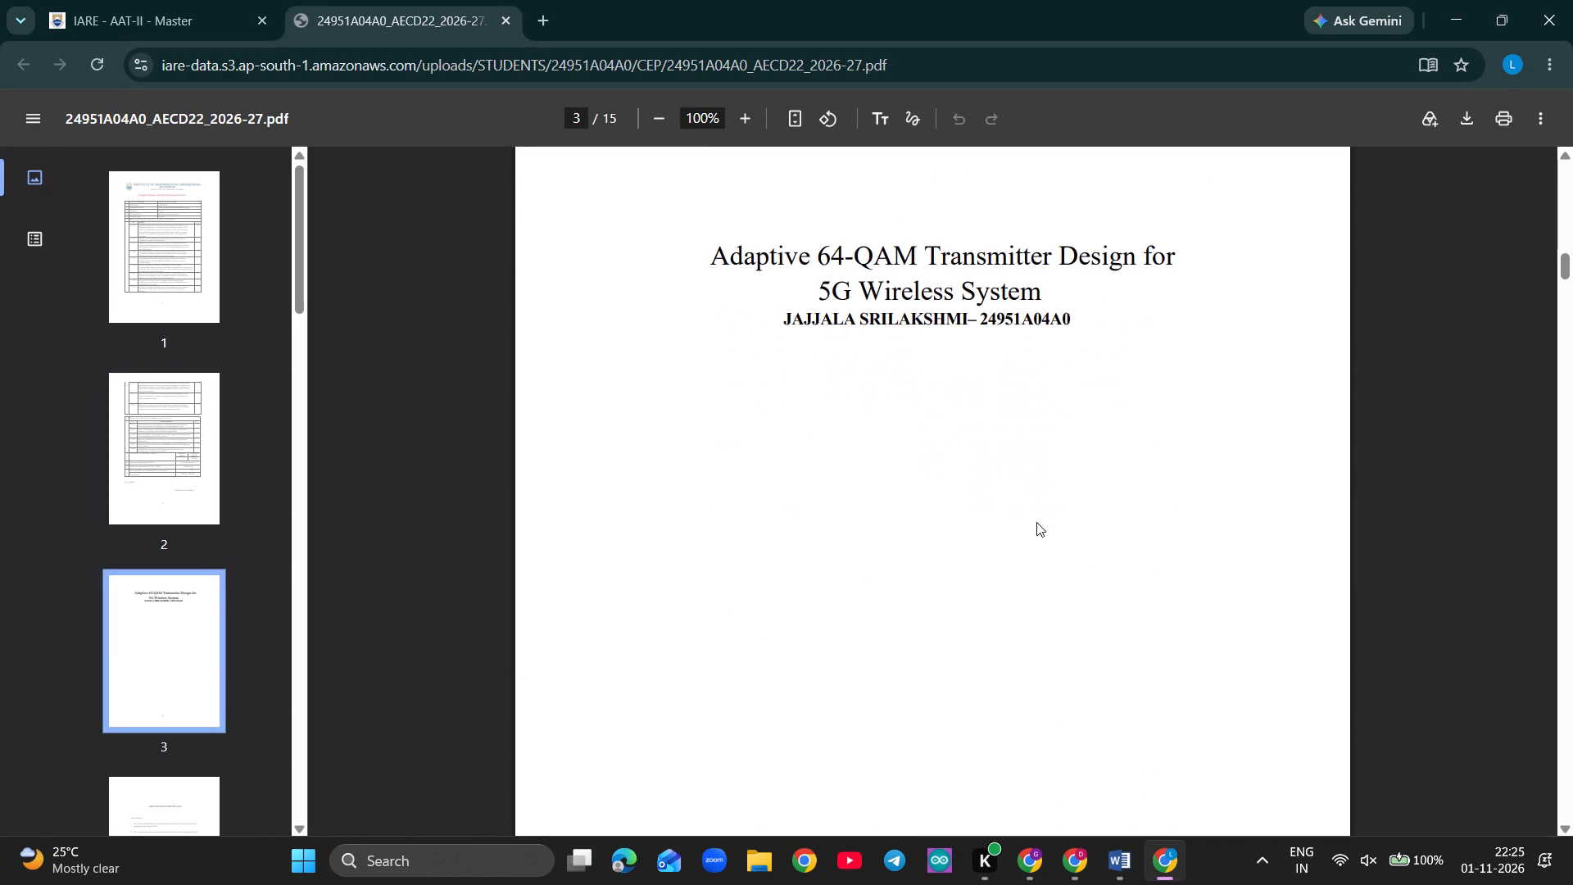
key(ctrl+Tab)
Open entry 27's presentation video, close the report left open, start playback to check the video's topic, and close it.
click(1267, 549)
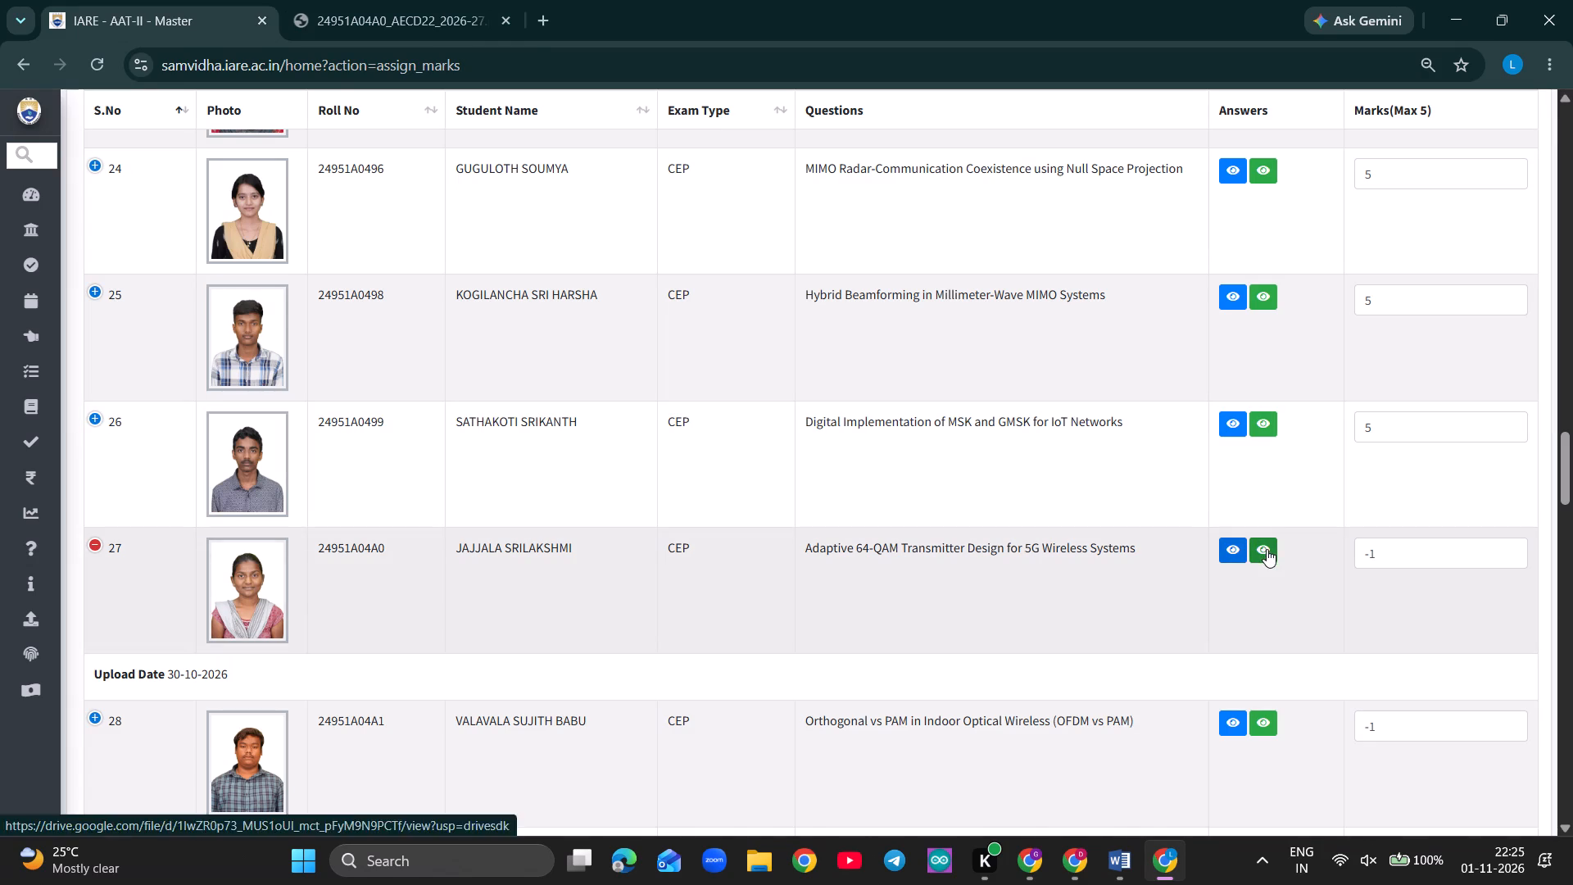
click(745, 21)
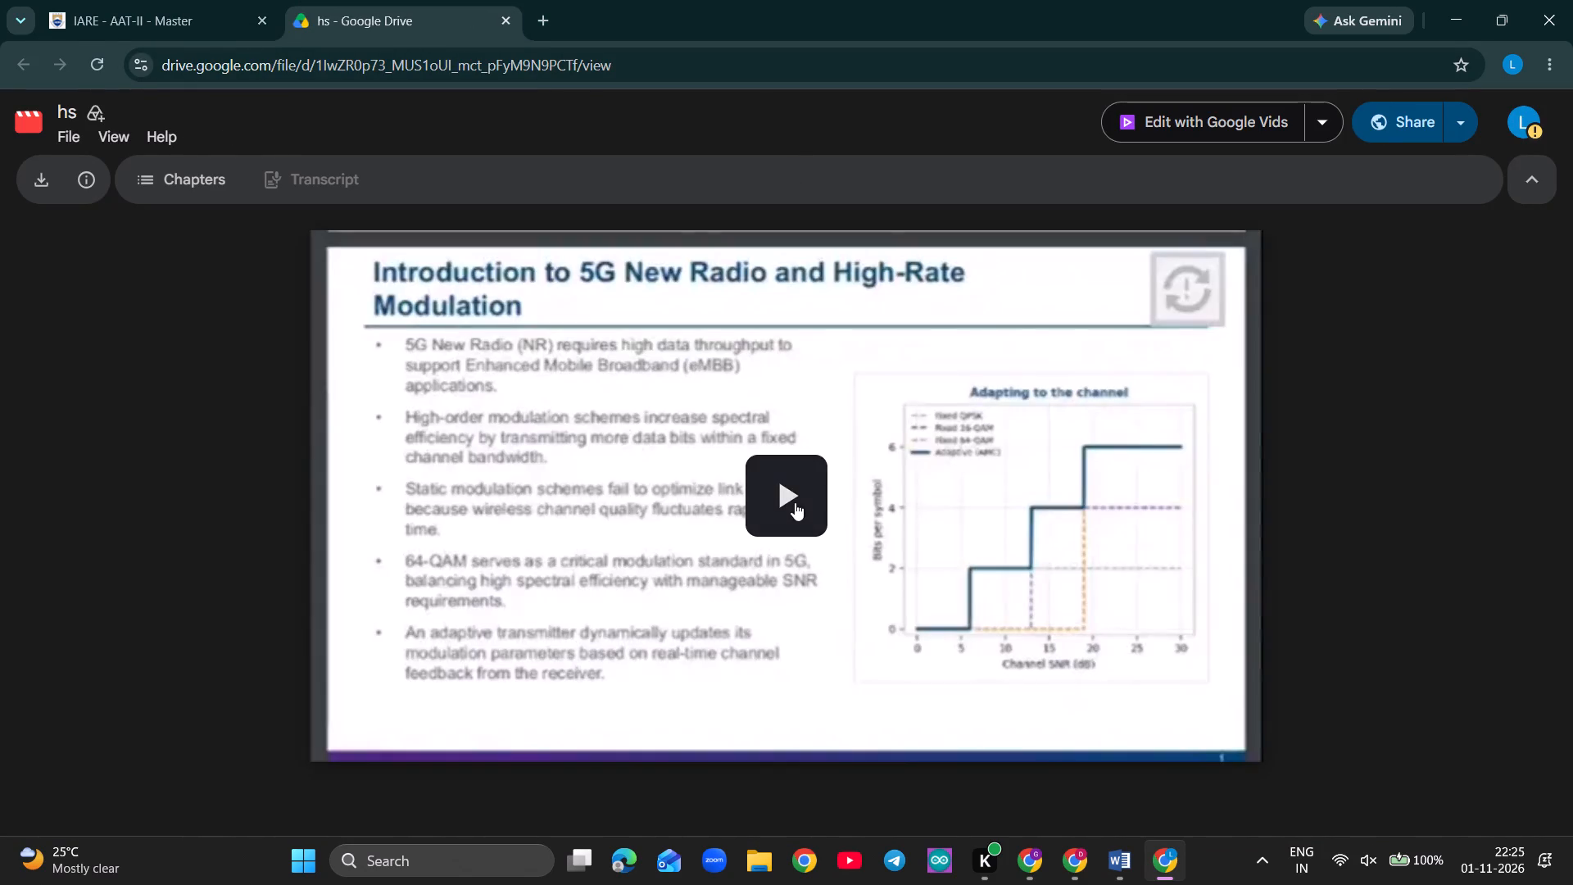
click(795, 502)
key(ctrl+w)
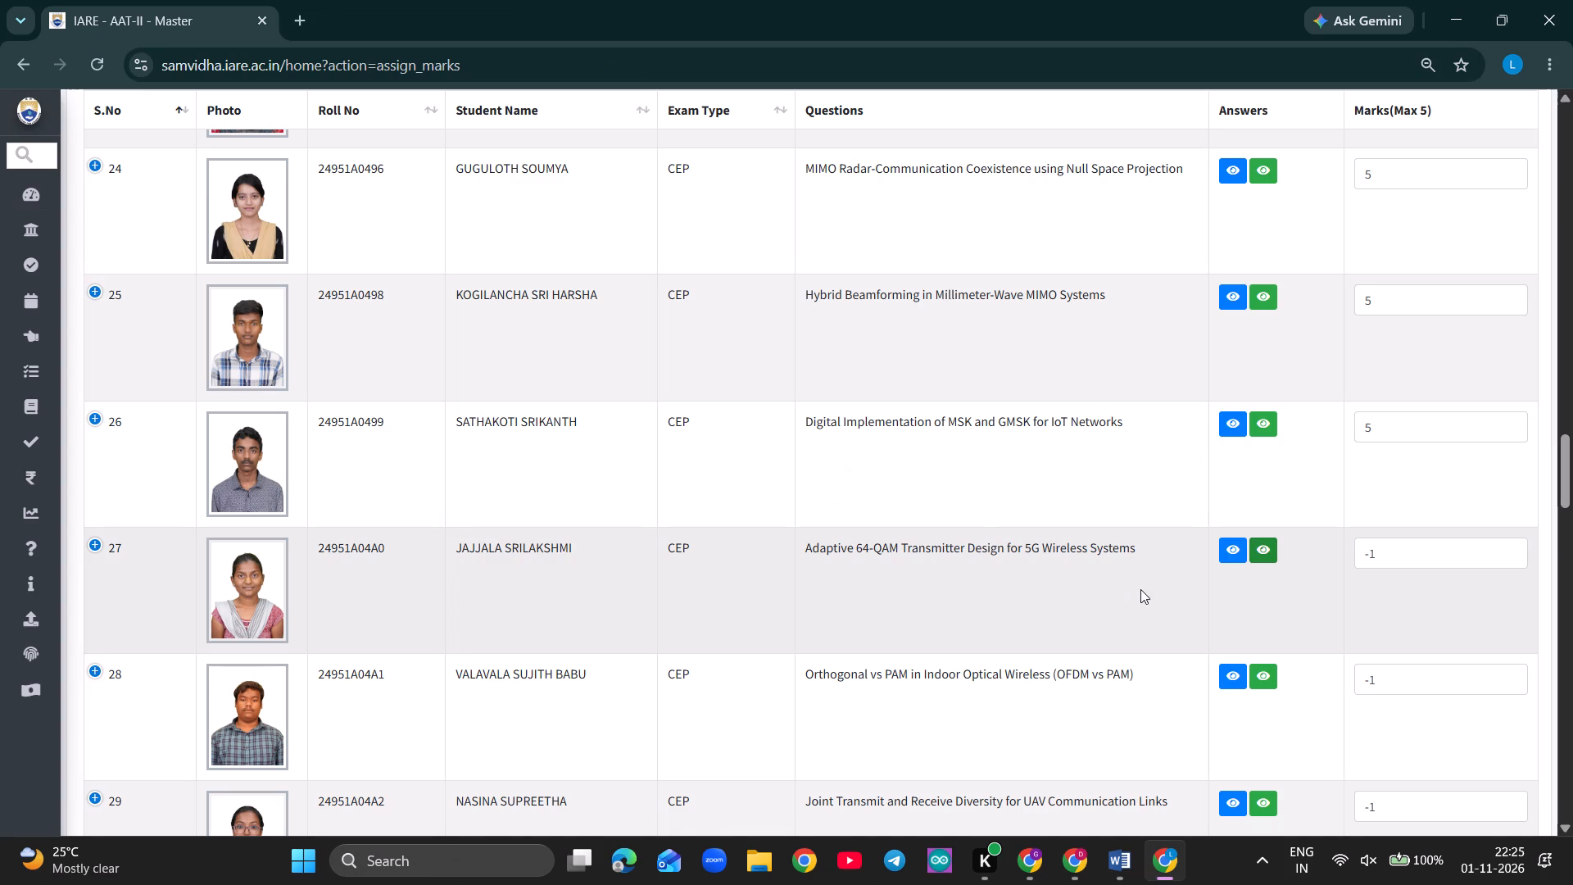
Set the marks of entry 27, "Adaptive 64-QAM Transmitter Design for 5G Wireless Systems", to 5.
click(1417, 568)
scroll(1417, 568, up, 2)
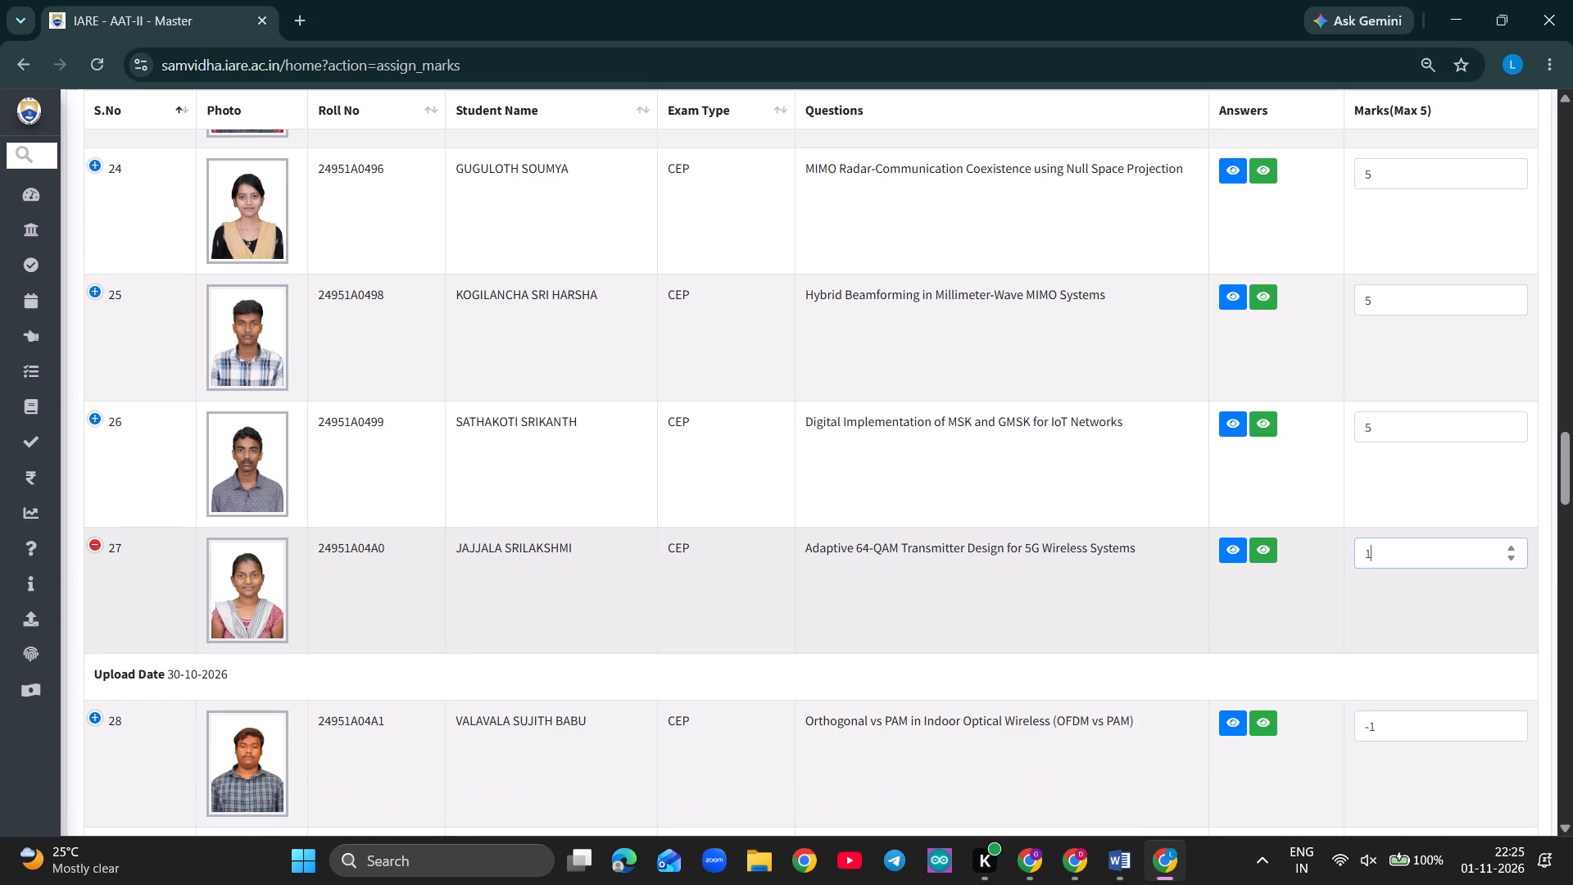
scroll(1417, 568, up, 4)
click(1403, 622)
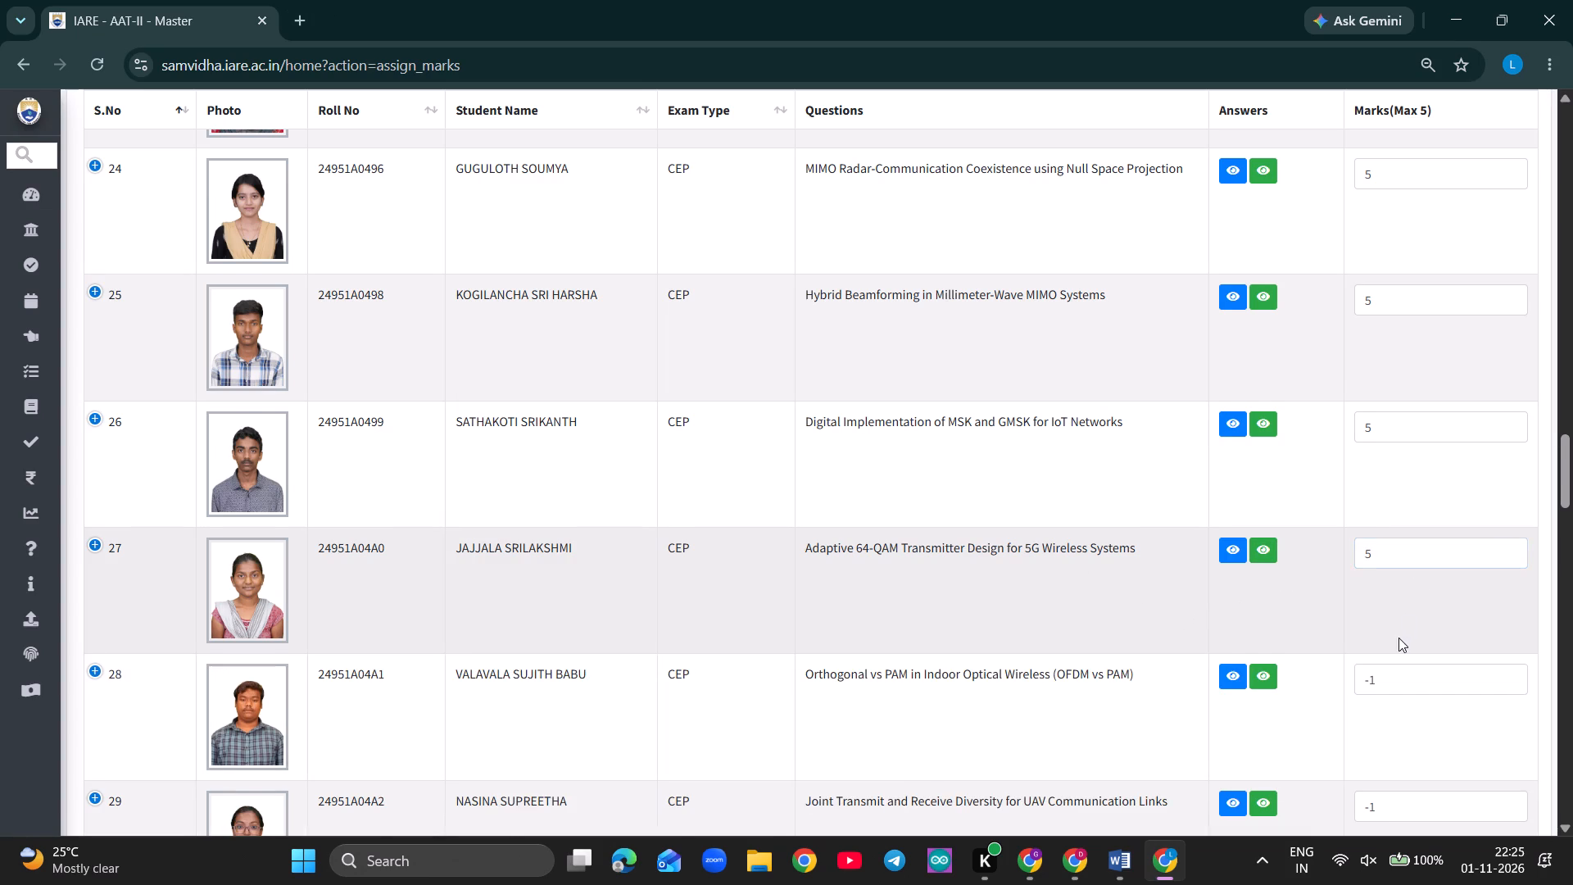
Open the report for entry 28, "Orthogonal vs PAM in Indoor Optical Wireless", check its self-assessment form and project title, and close it.
scroll(1398, 638, down, 2)
click(1221, 461)
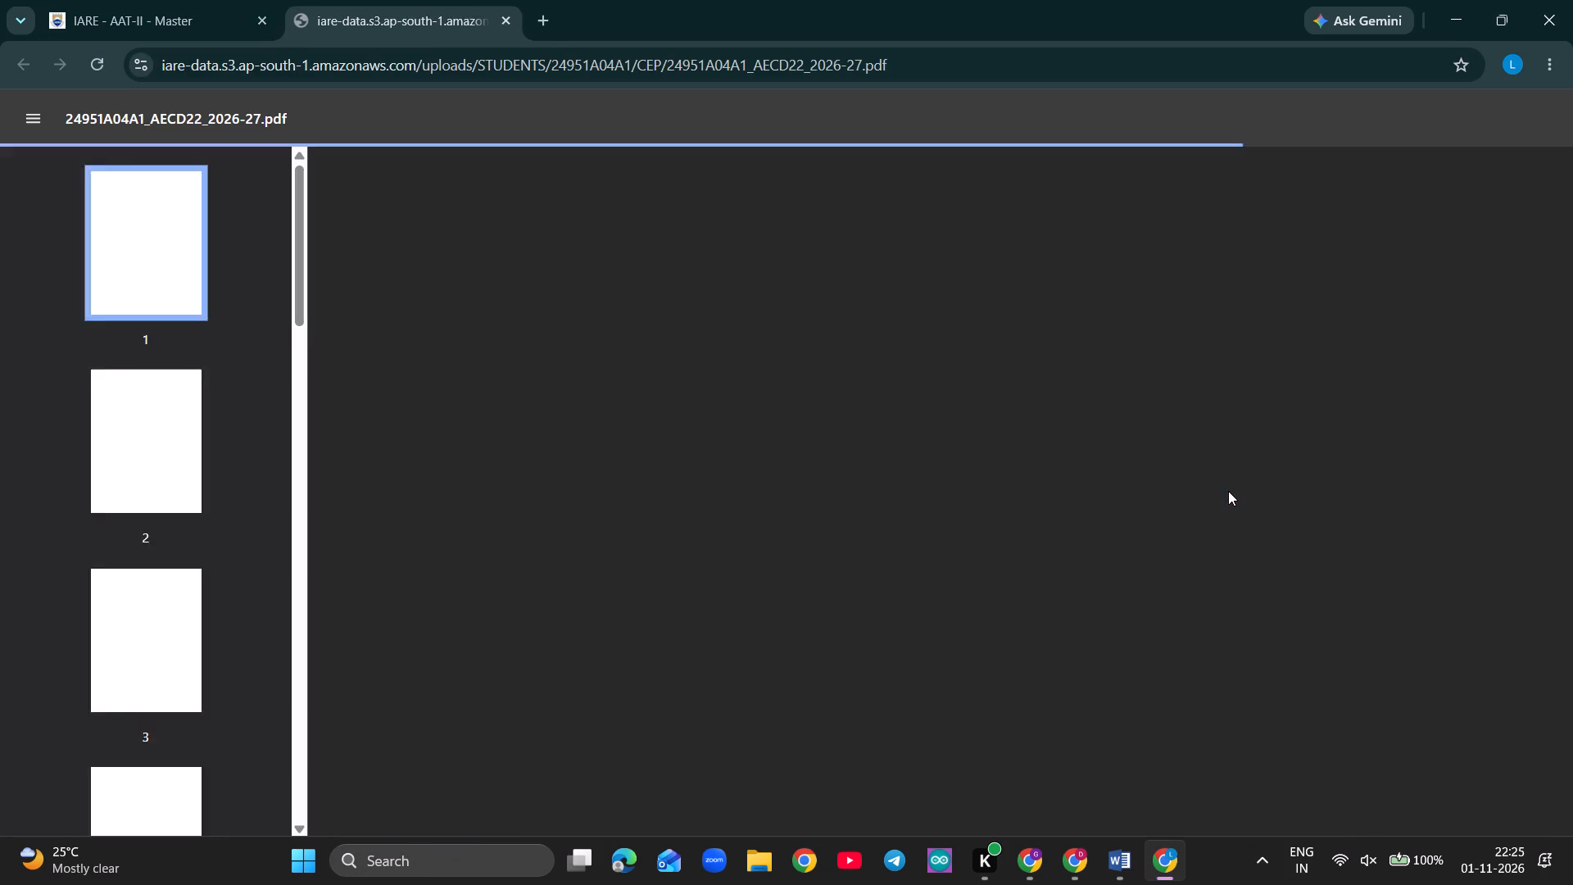
scroll(1099, 446, down, 20)
scroll(1099, 446, down, 6)
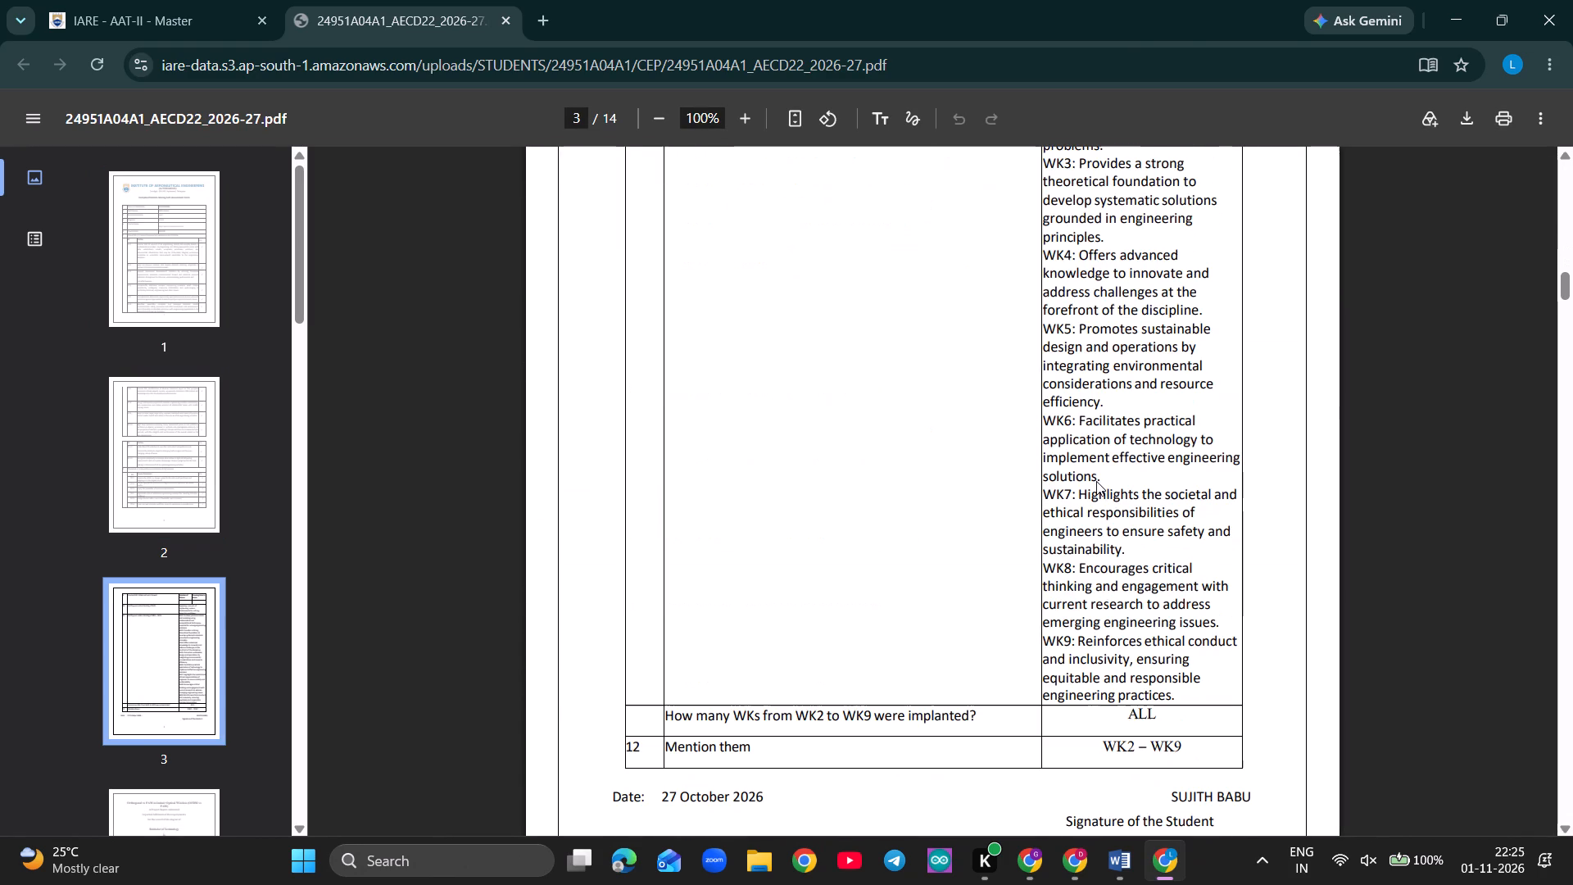
scroll(1096, 481, up, 20)
scroll(1096, 481, up, 6)
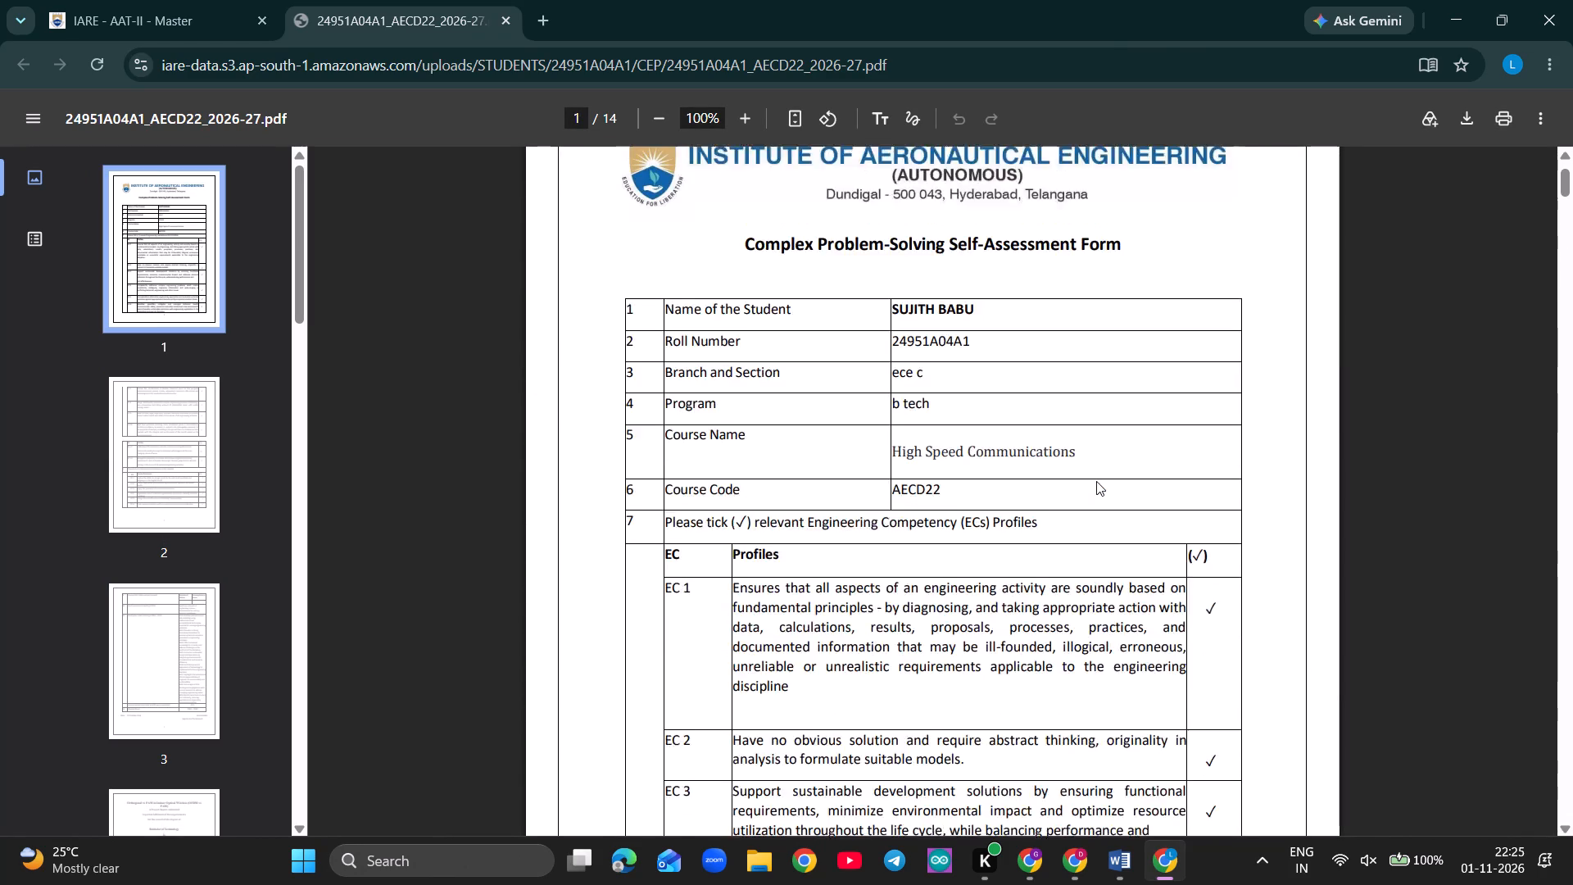
scroll(1096, 481, up, 2)
scroll(1096, 481, down, 20)
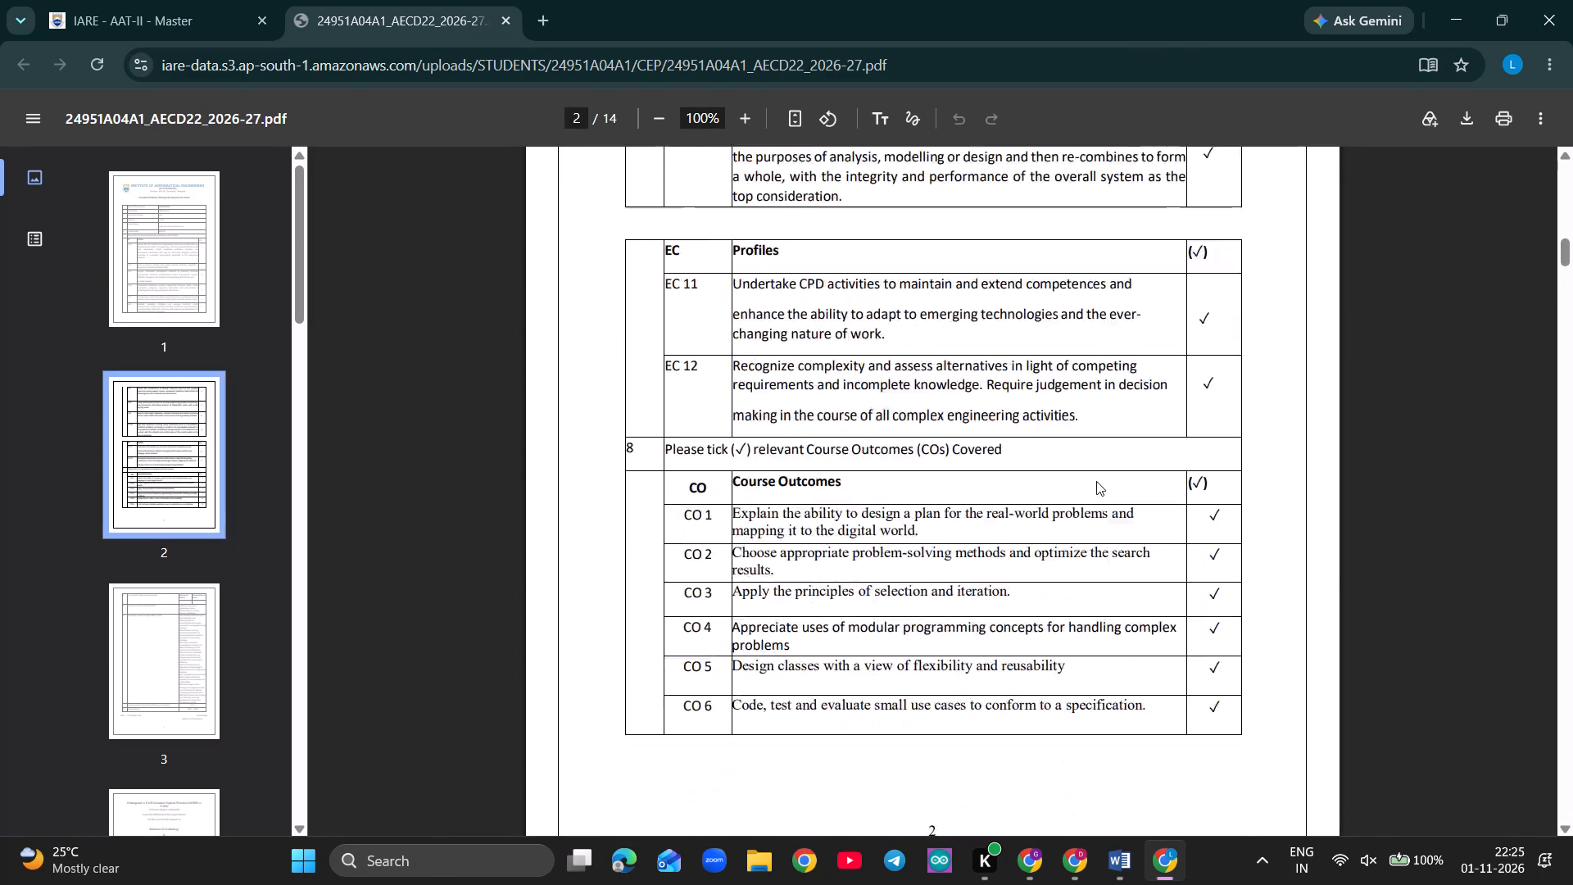
scroll(1096, 481, down, 10)
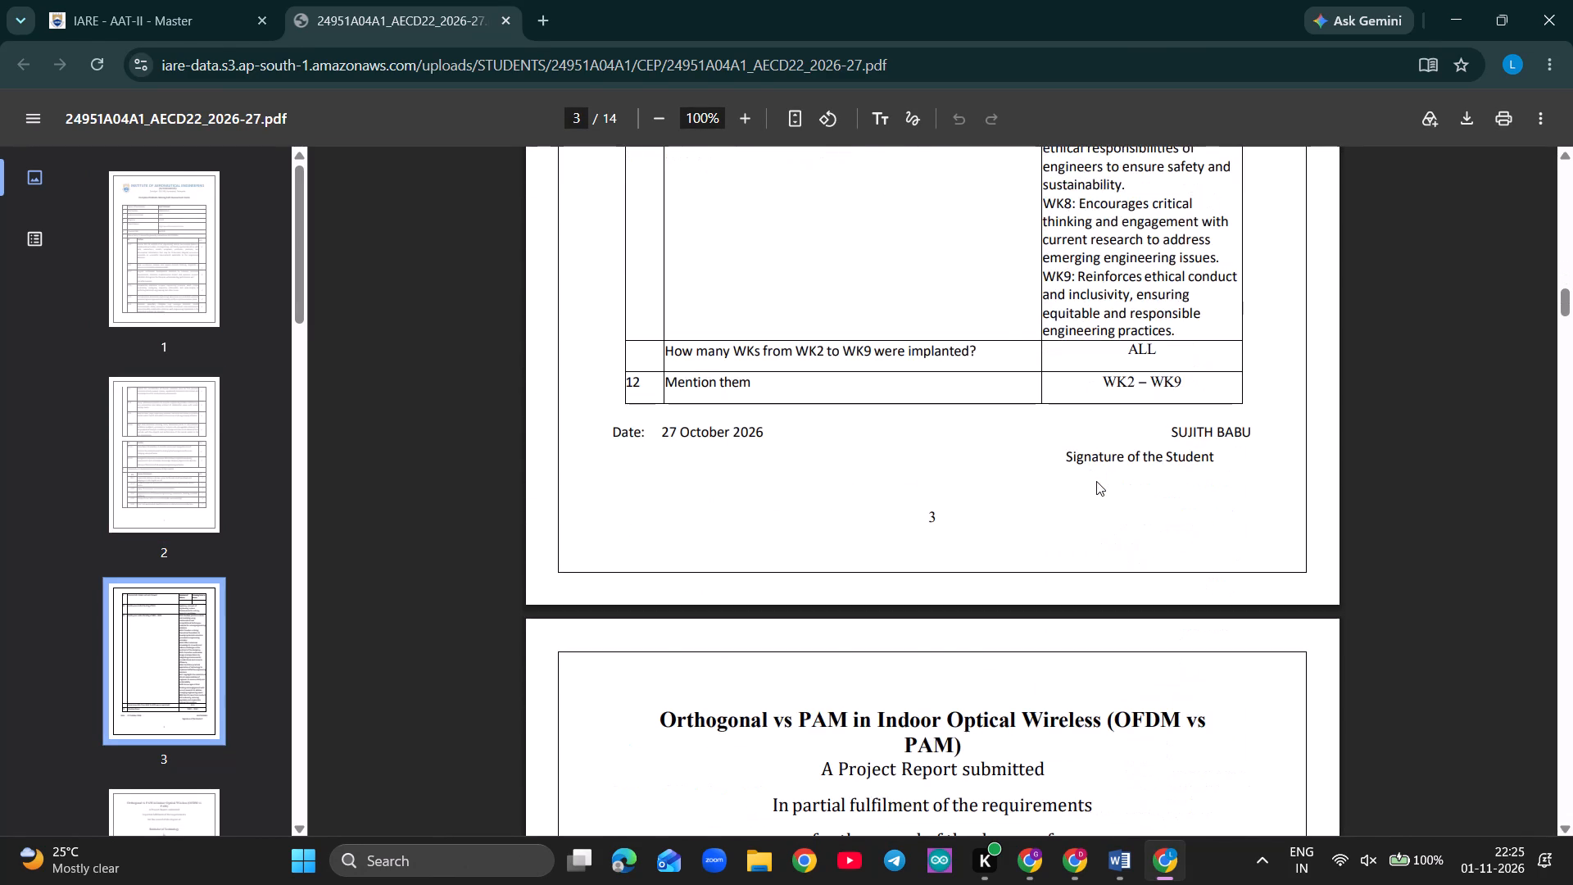
key(ctrl+Tab)
key(ctrl+Tab)
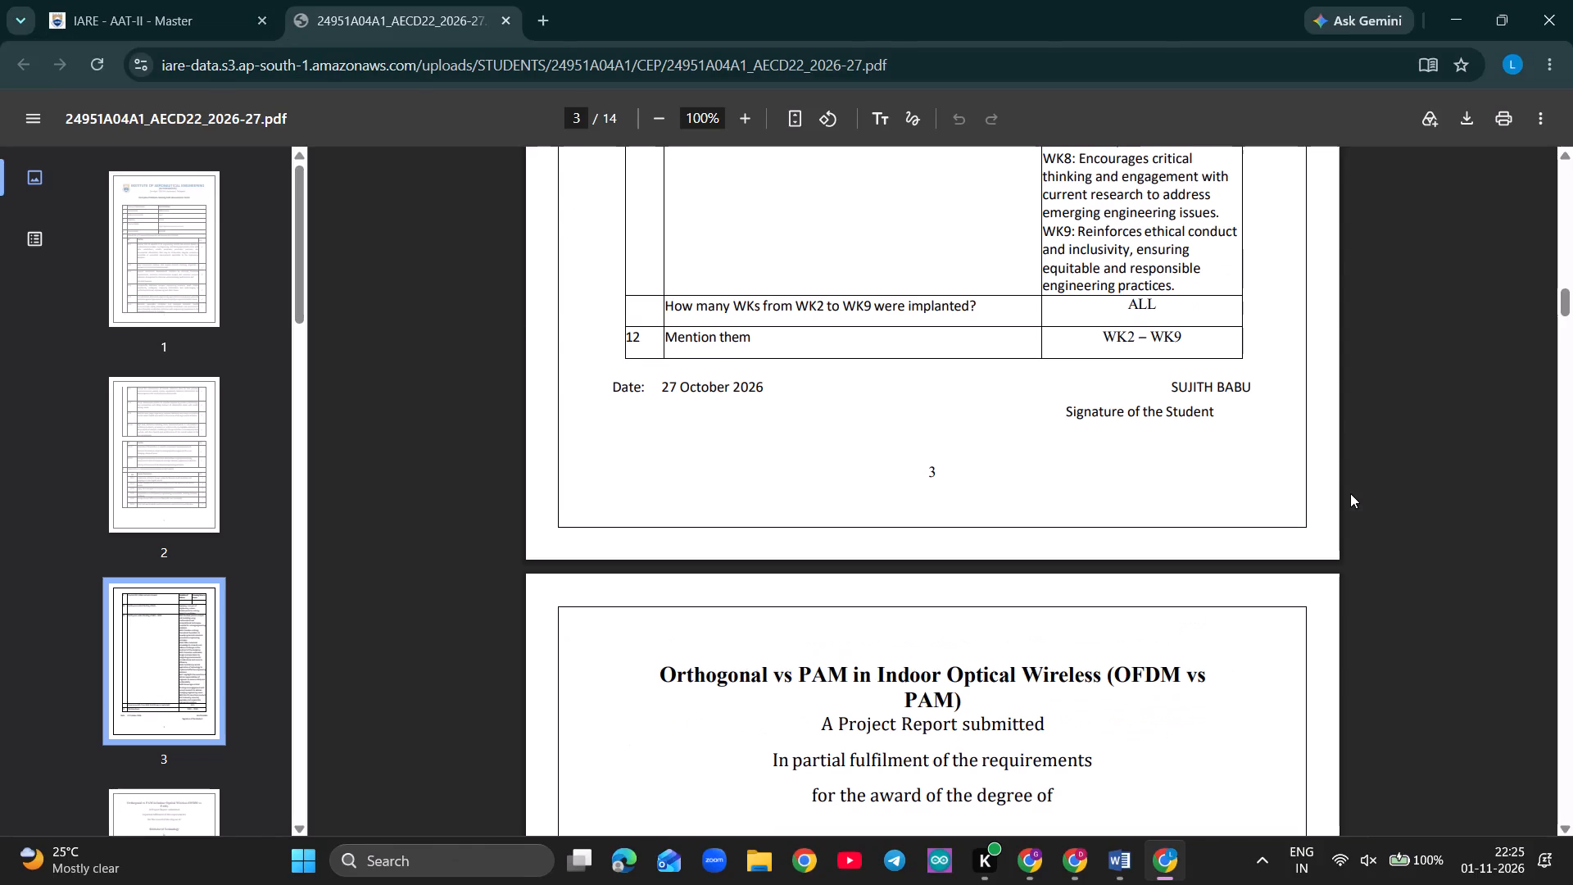
key(ctrl+w)
Try to view entry 28's shared video folder, and close it.
click(1267, 468)
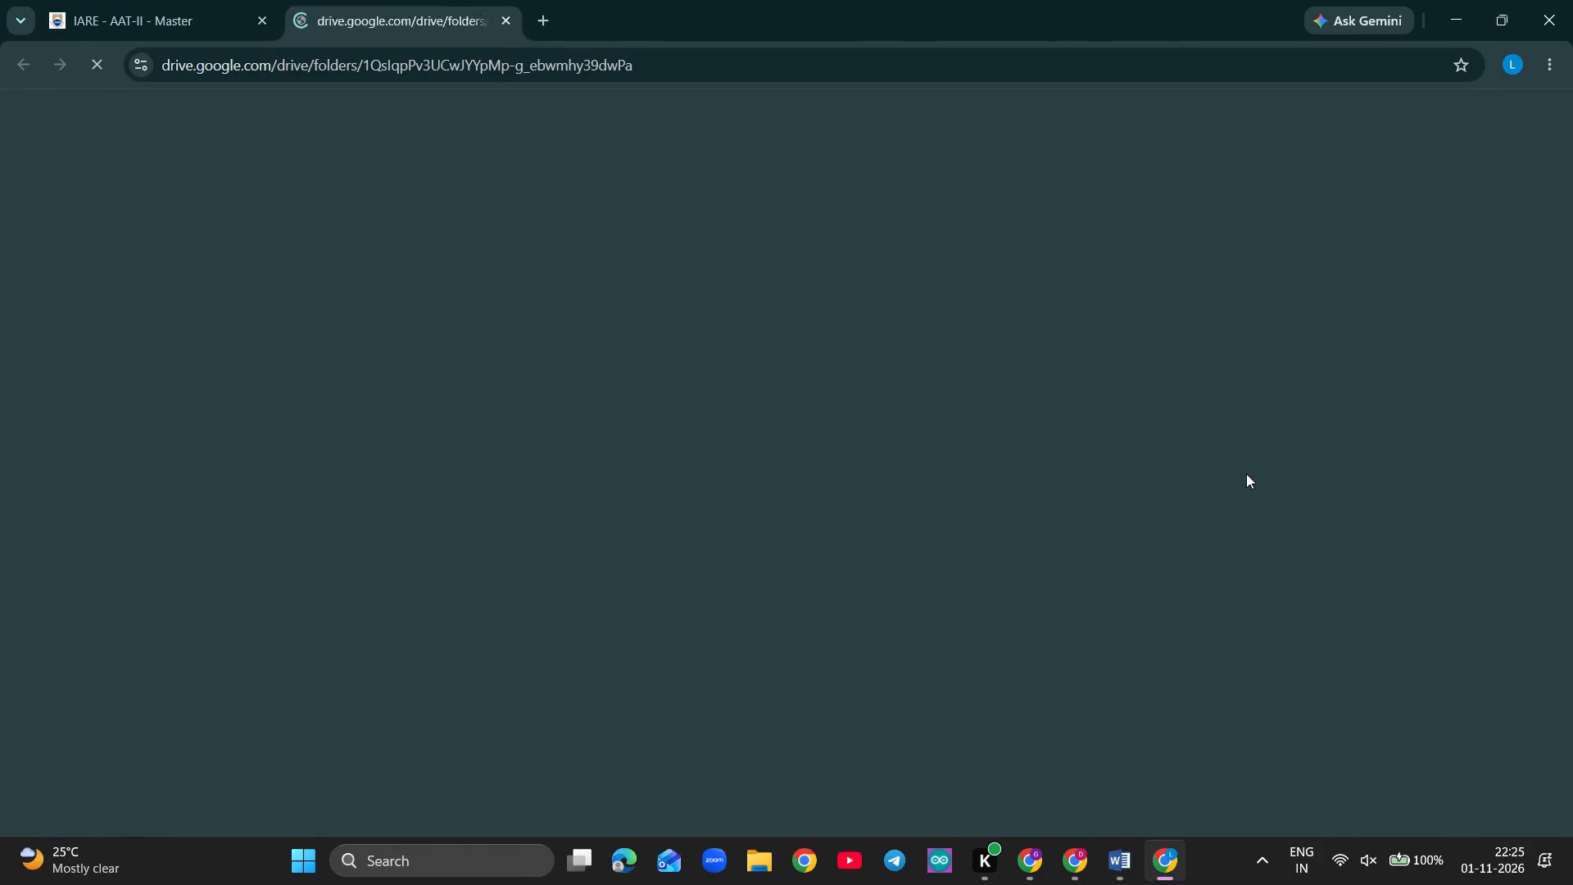
key(ctrl+Tab)
key(ctrl+Tab)
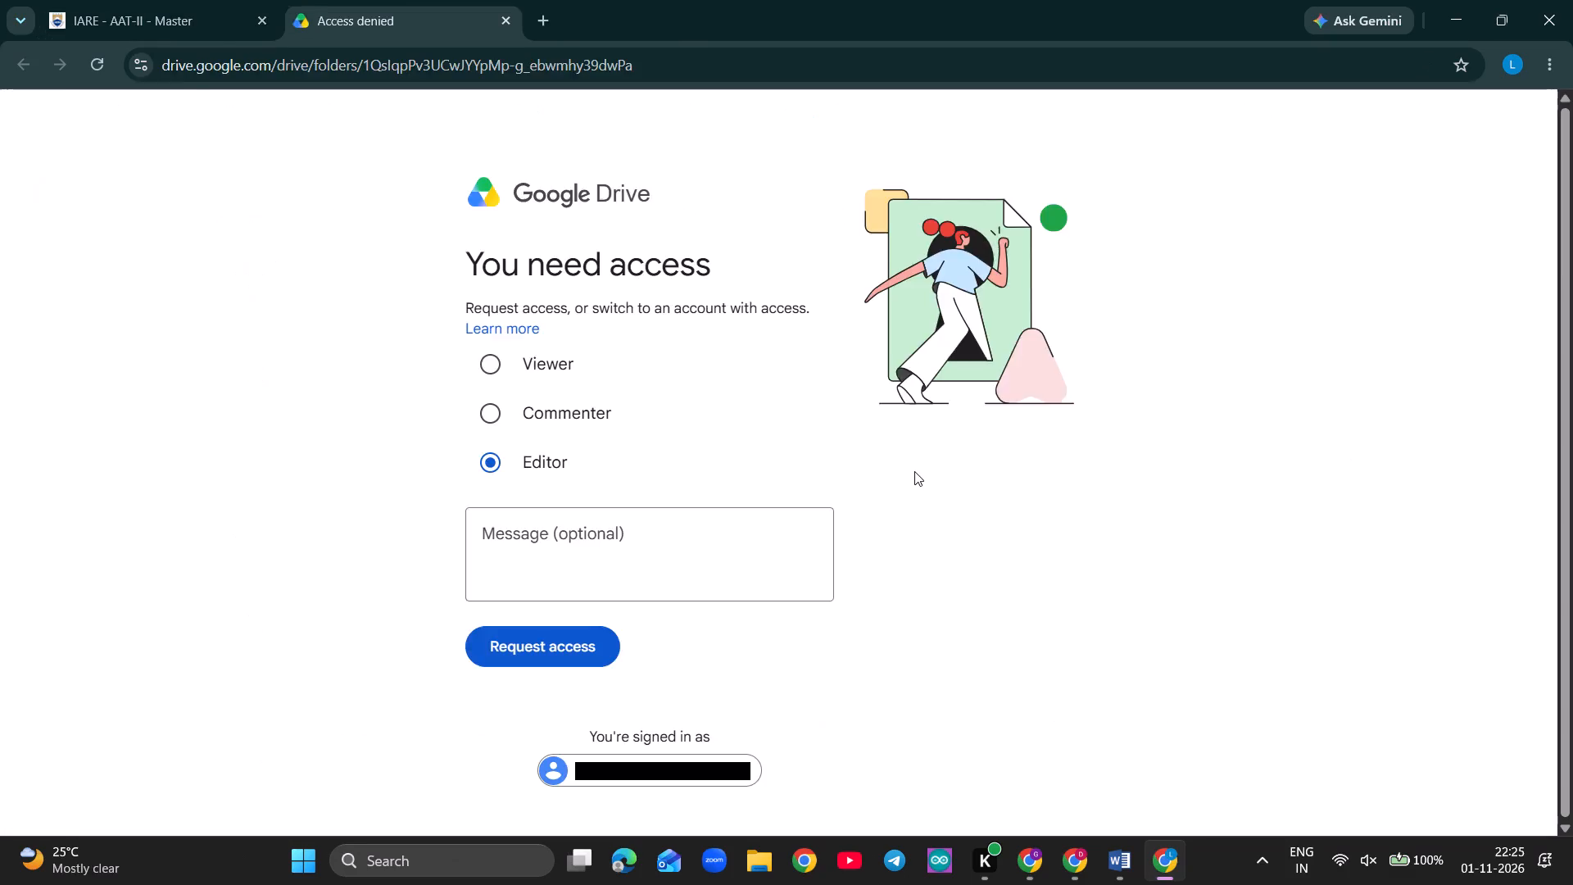
key(ctrl+w)
Set the marks of entry 28, "Orthogonal vs PAM in Indoor Optical Wireless (OFDM vs PAM)", to 4.
click(1394, 475)
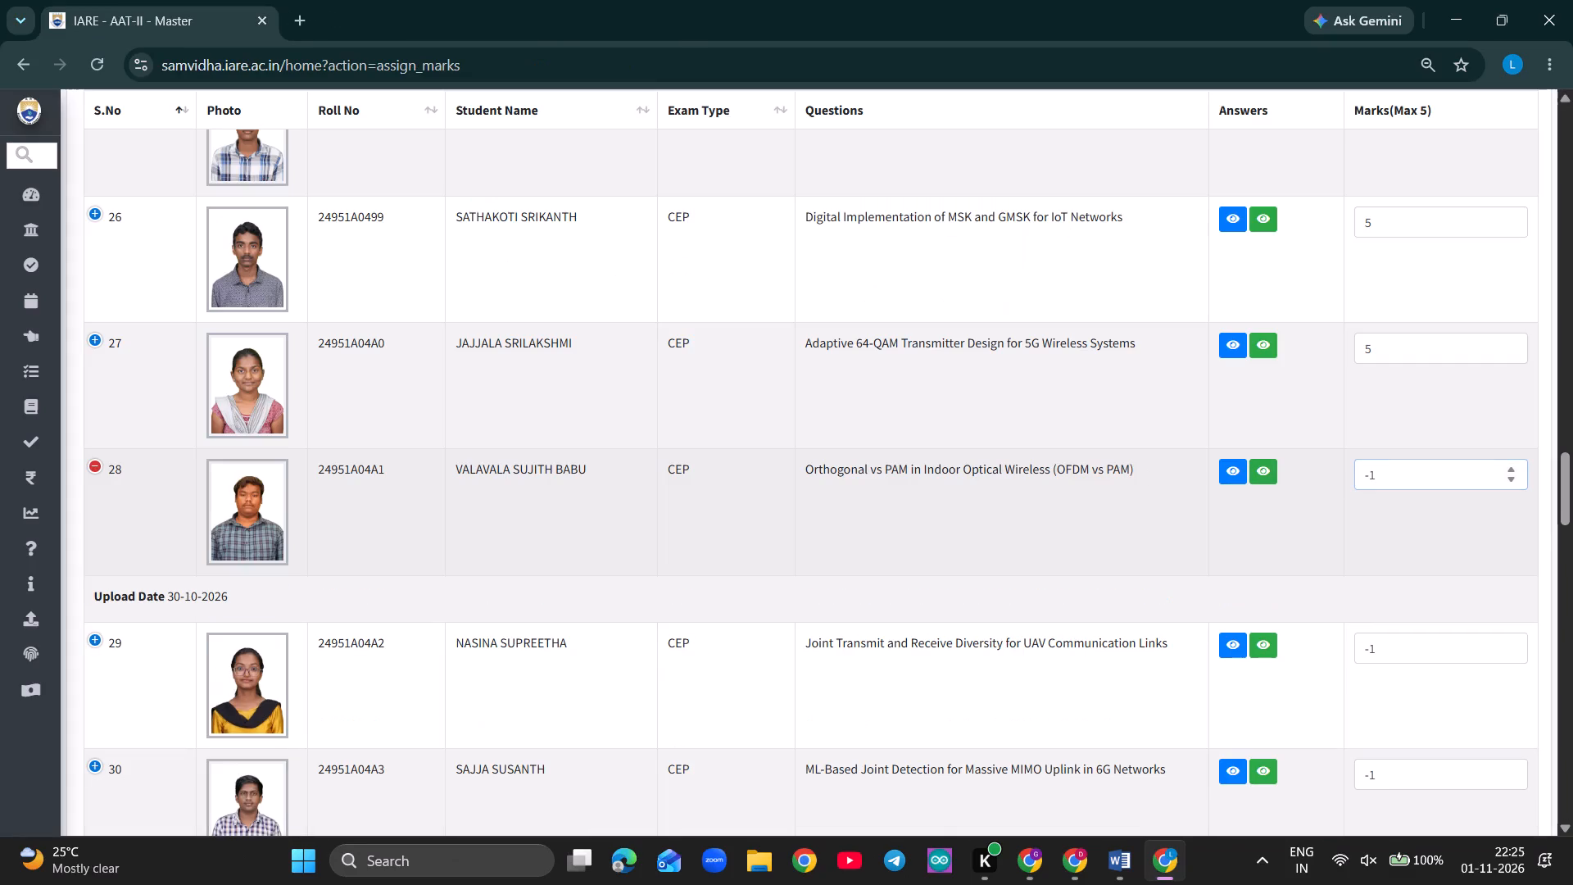
scroll(1394, 475, up, 5)
click(1406, 547)
Open the report for entry 29, "Joint Transmit and Receive Diversity for UAV Communication Links", compare its form and title page with the listing, and close it.
scroll(1406, 547, down, 2)
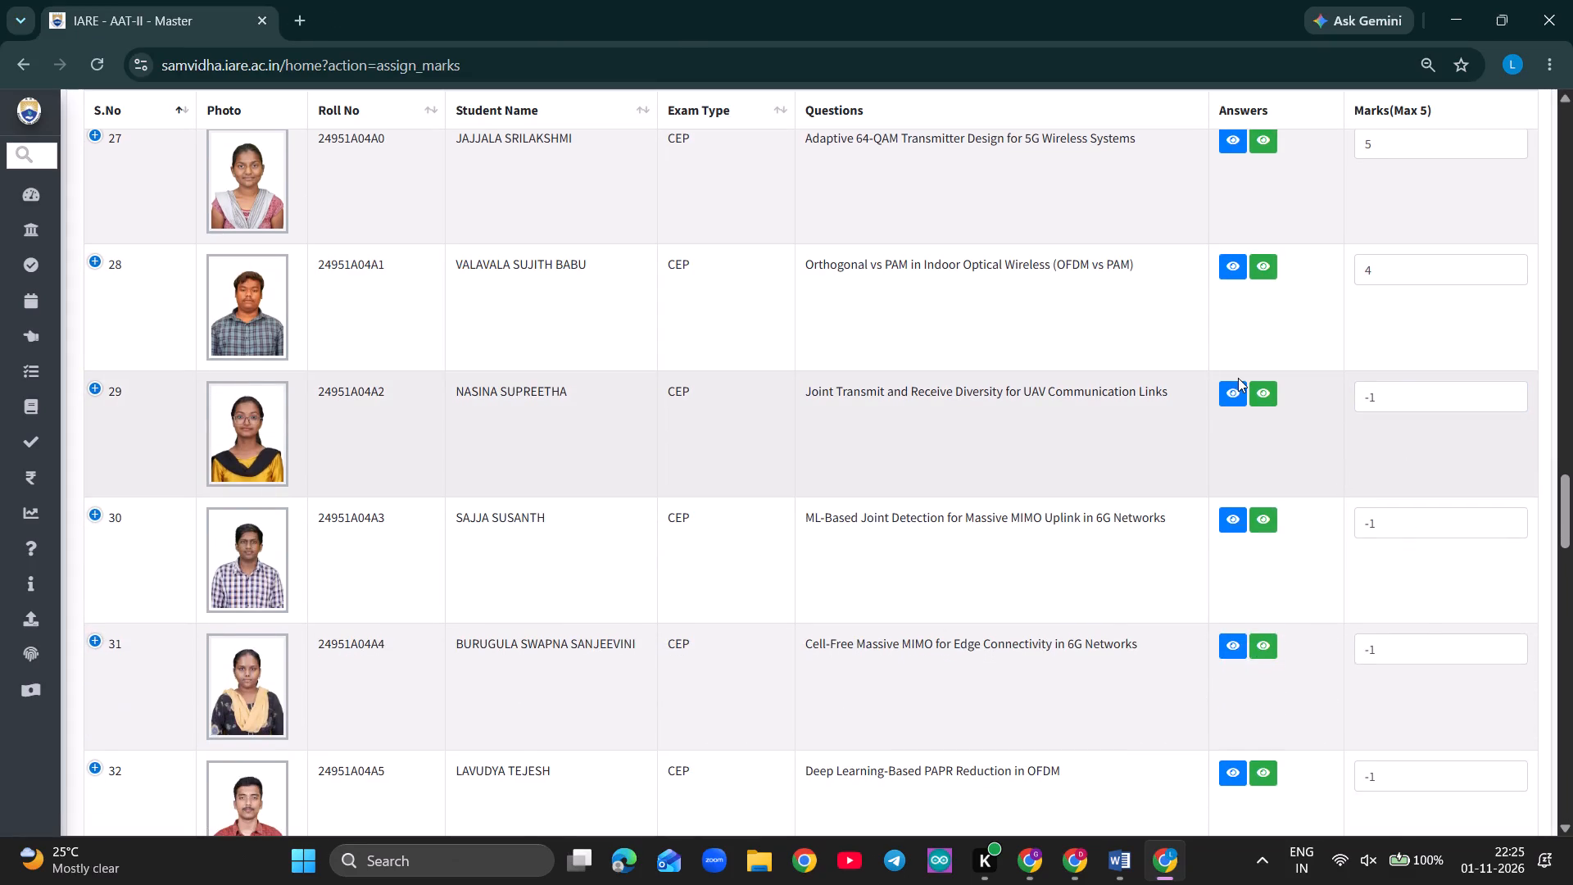
click(1228, 390)
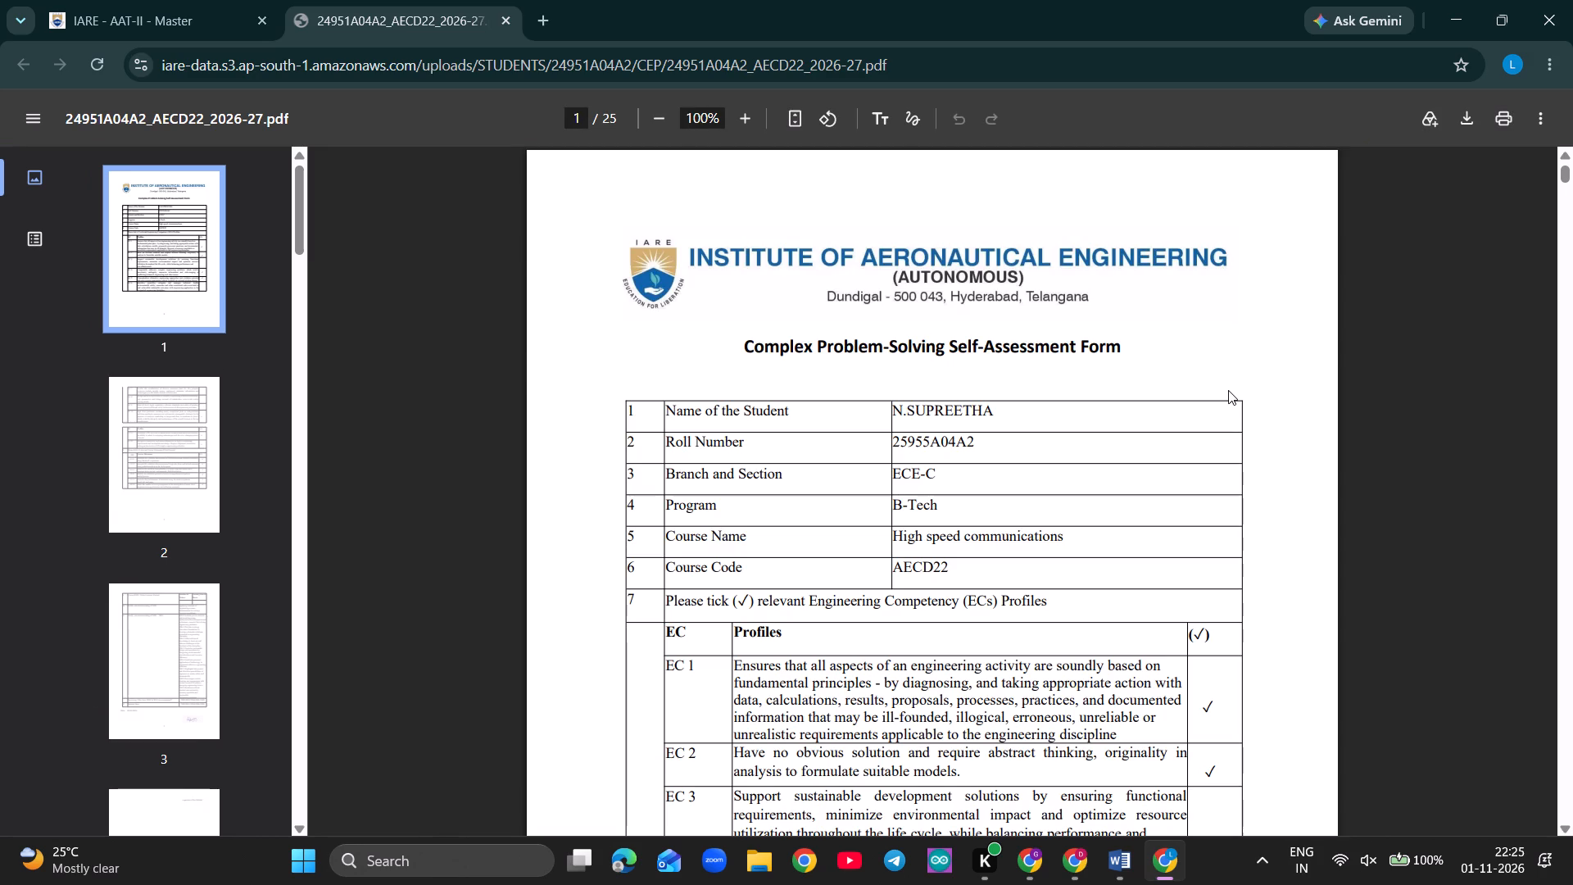
scroll(1228, 390, down, 20)
scroll(1228, 390, down, 3)
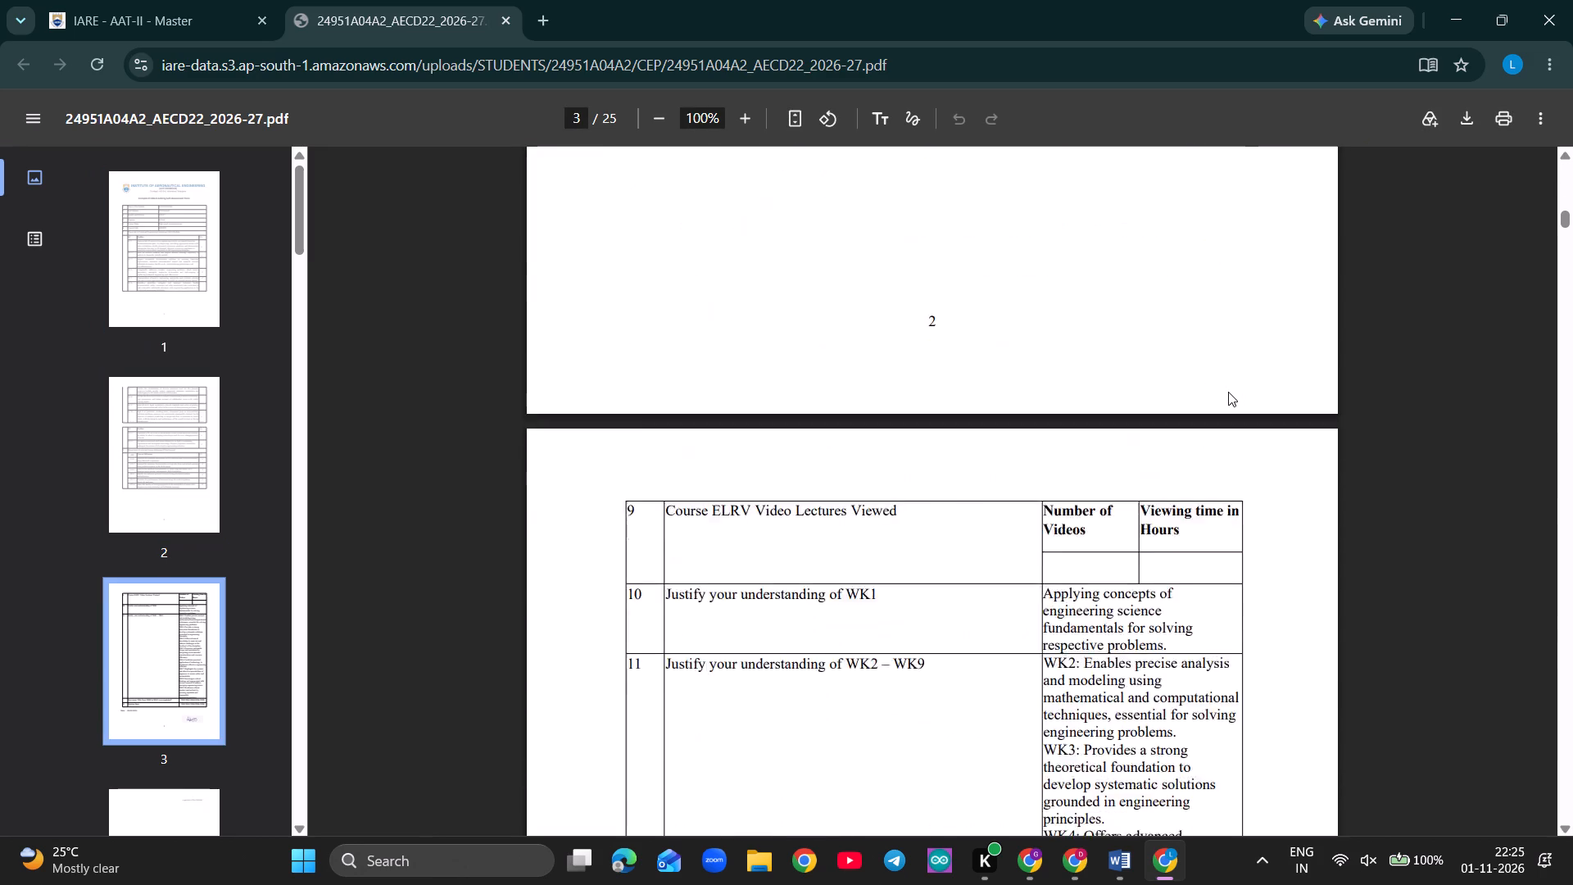
scroll(1228, 392, down, 12)
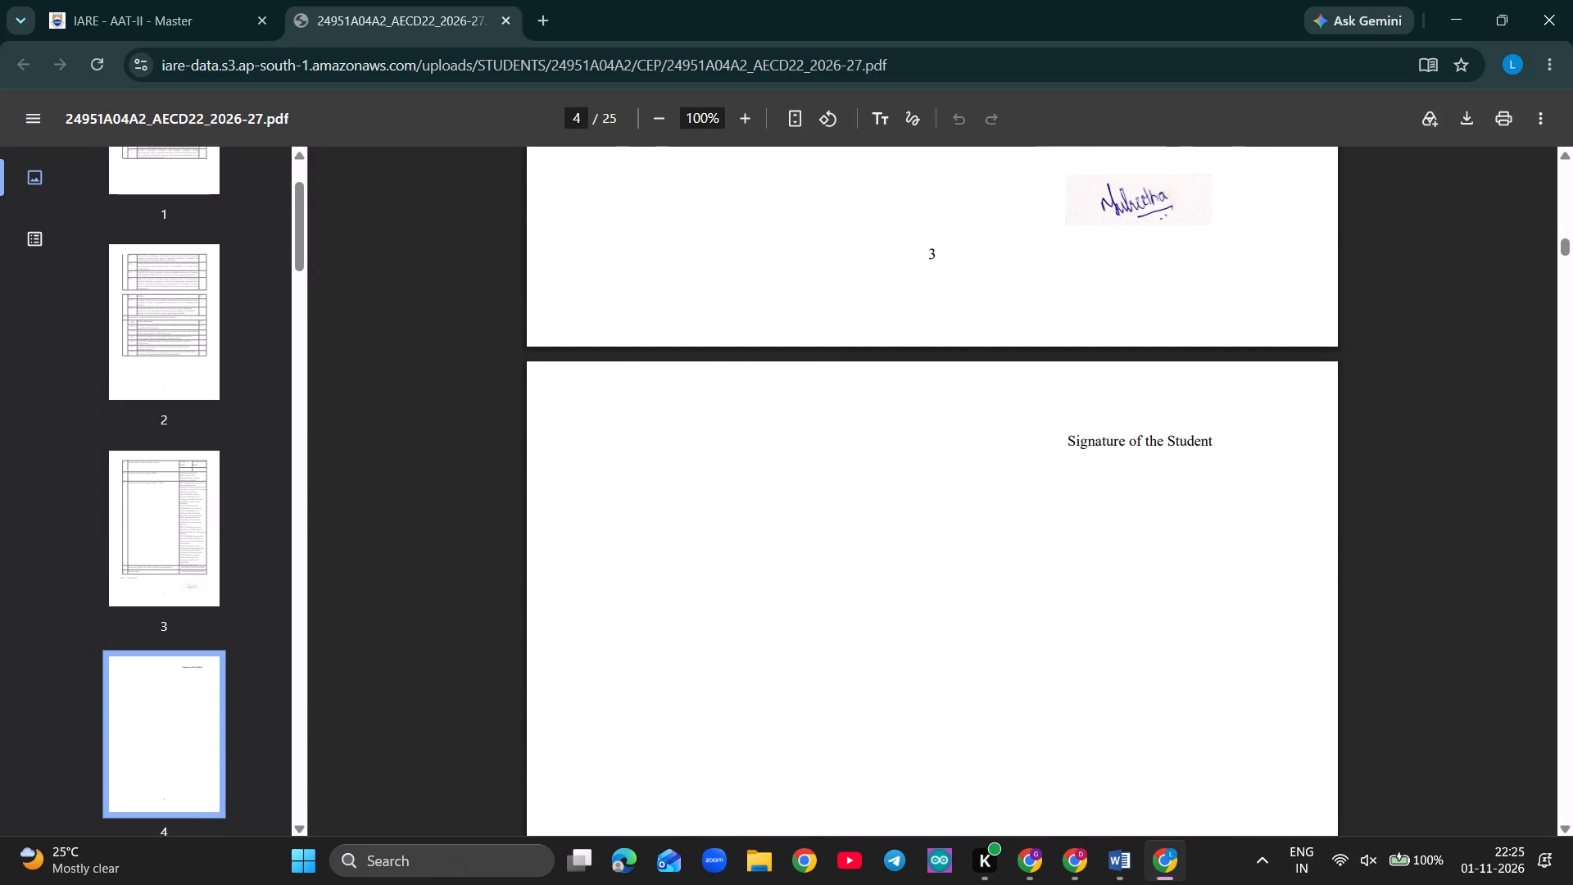
scroll(1228, 400, down, 12)
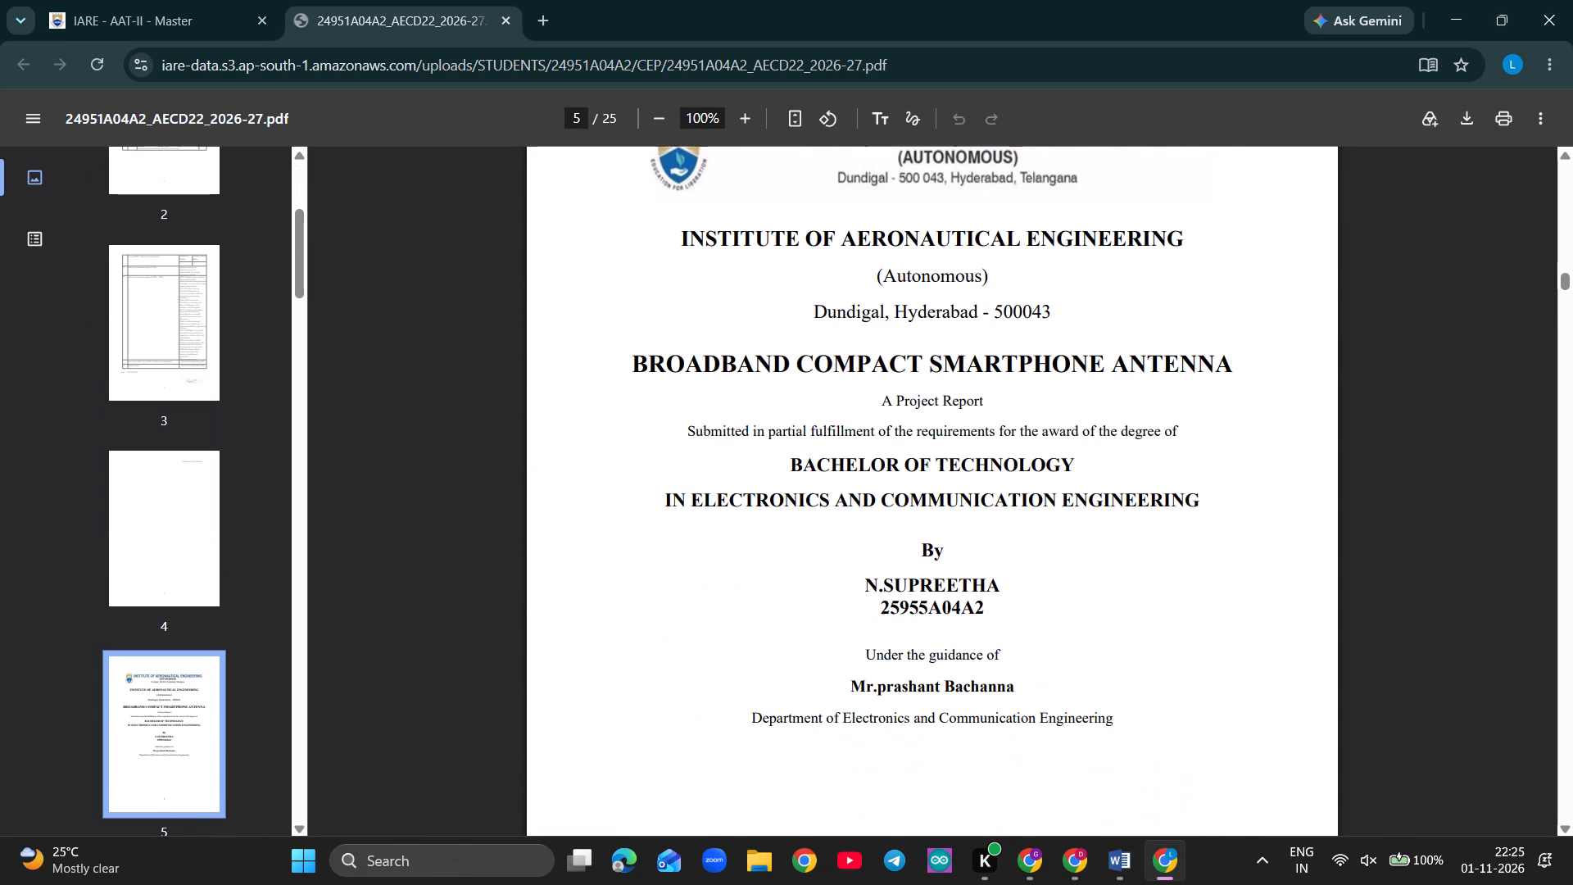
scroll(1228, 400, up, 2)
scroll(1228, 400, down, 1)
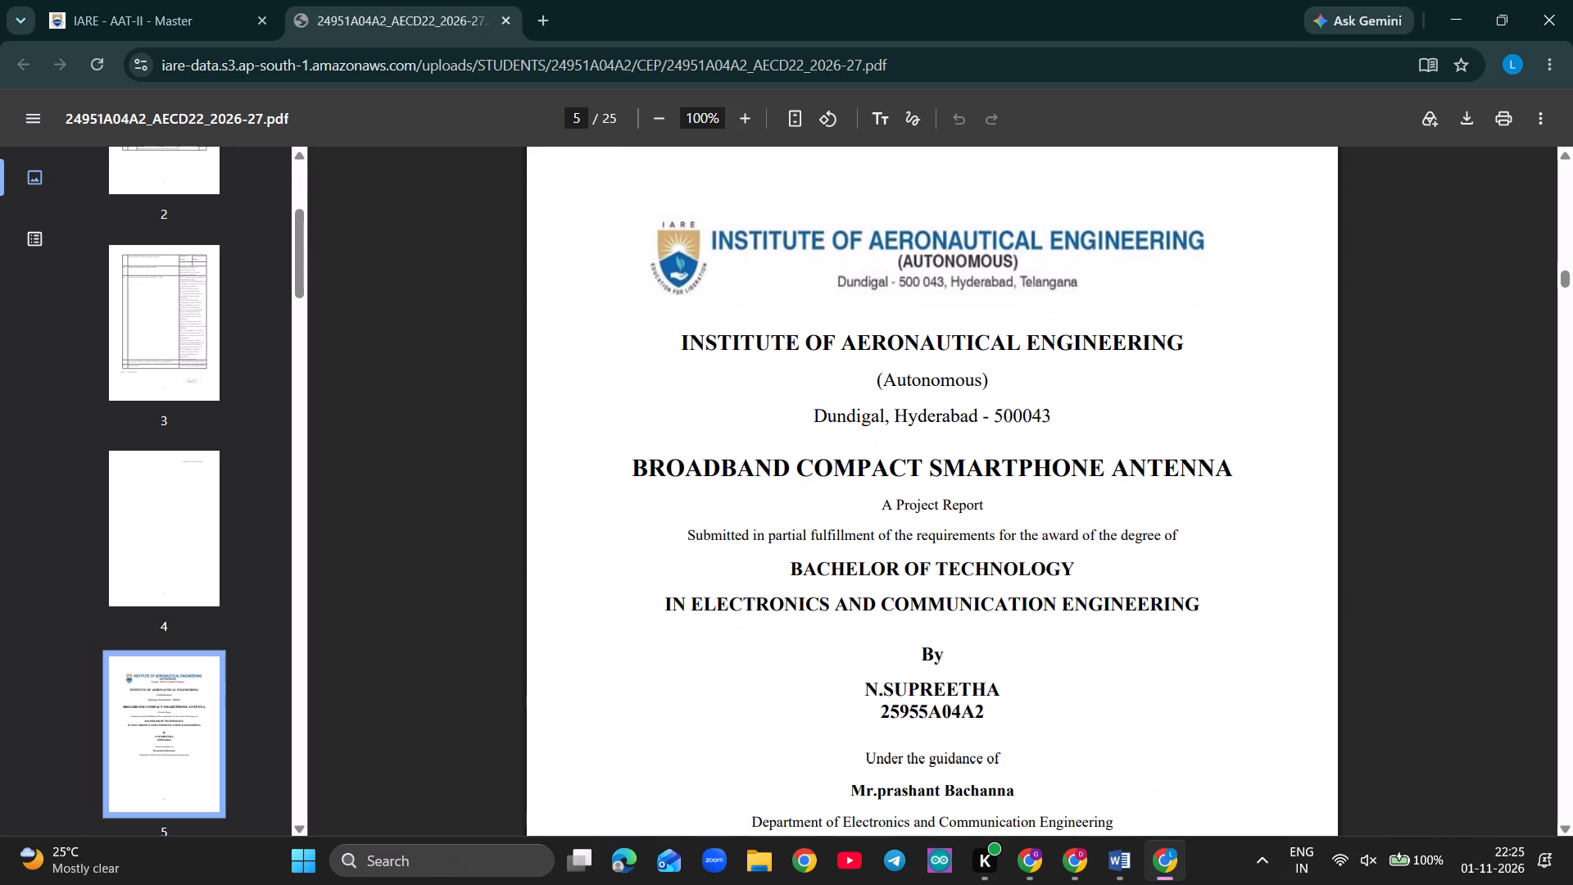
key(ctrl+w)
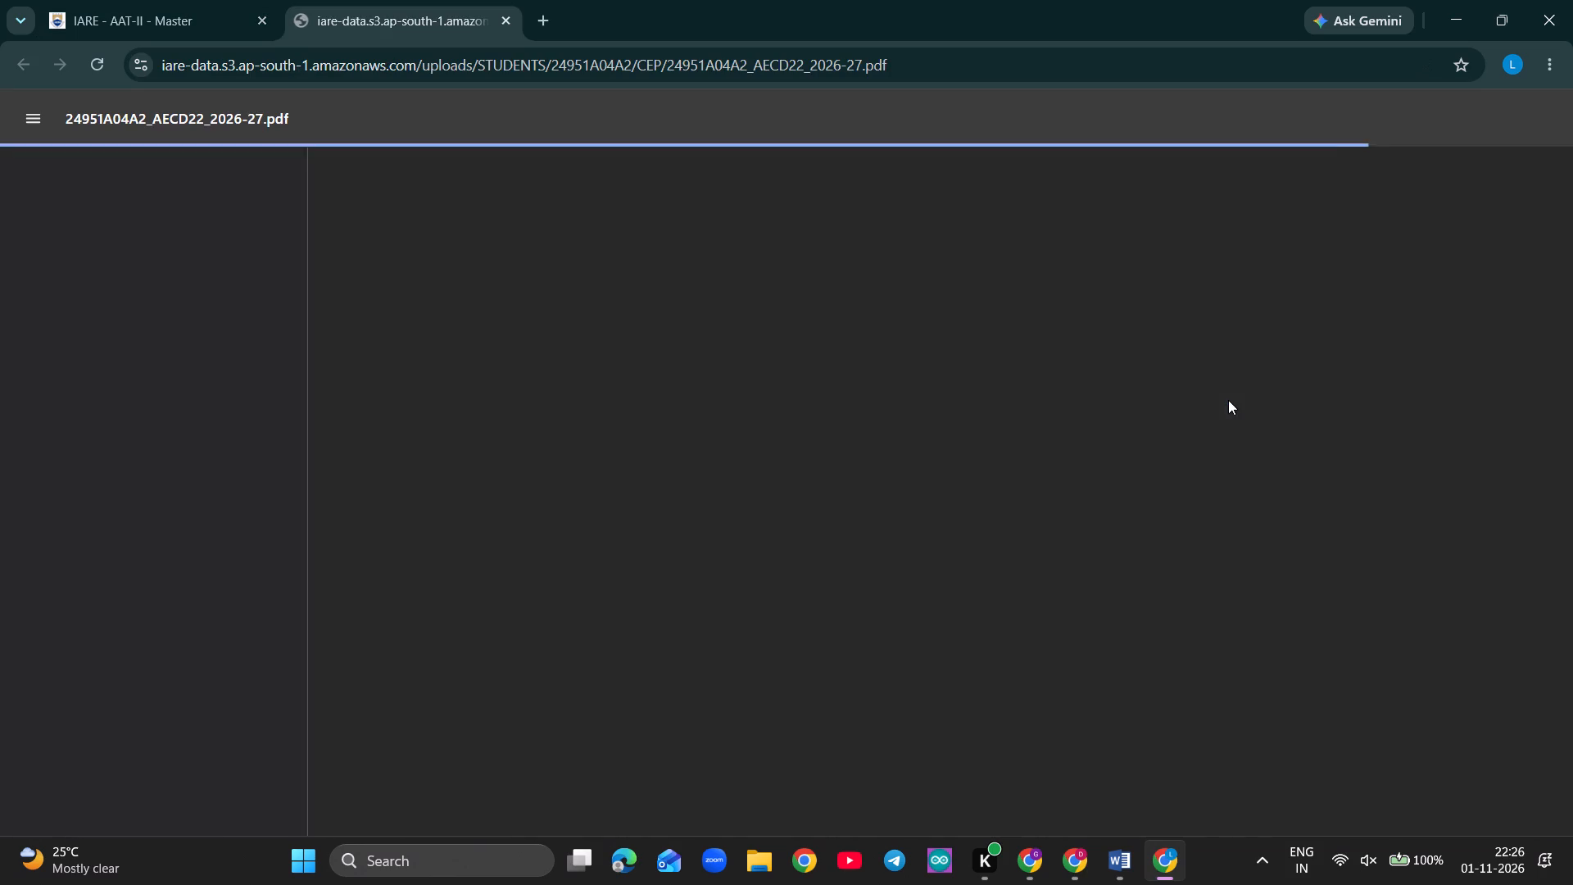
Read through entry 29's report again, covering the self-assessment form, title page, declaration and certificate, compare it with the listing, and close it.
scroll(1228, 400, down, 13)
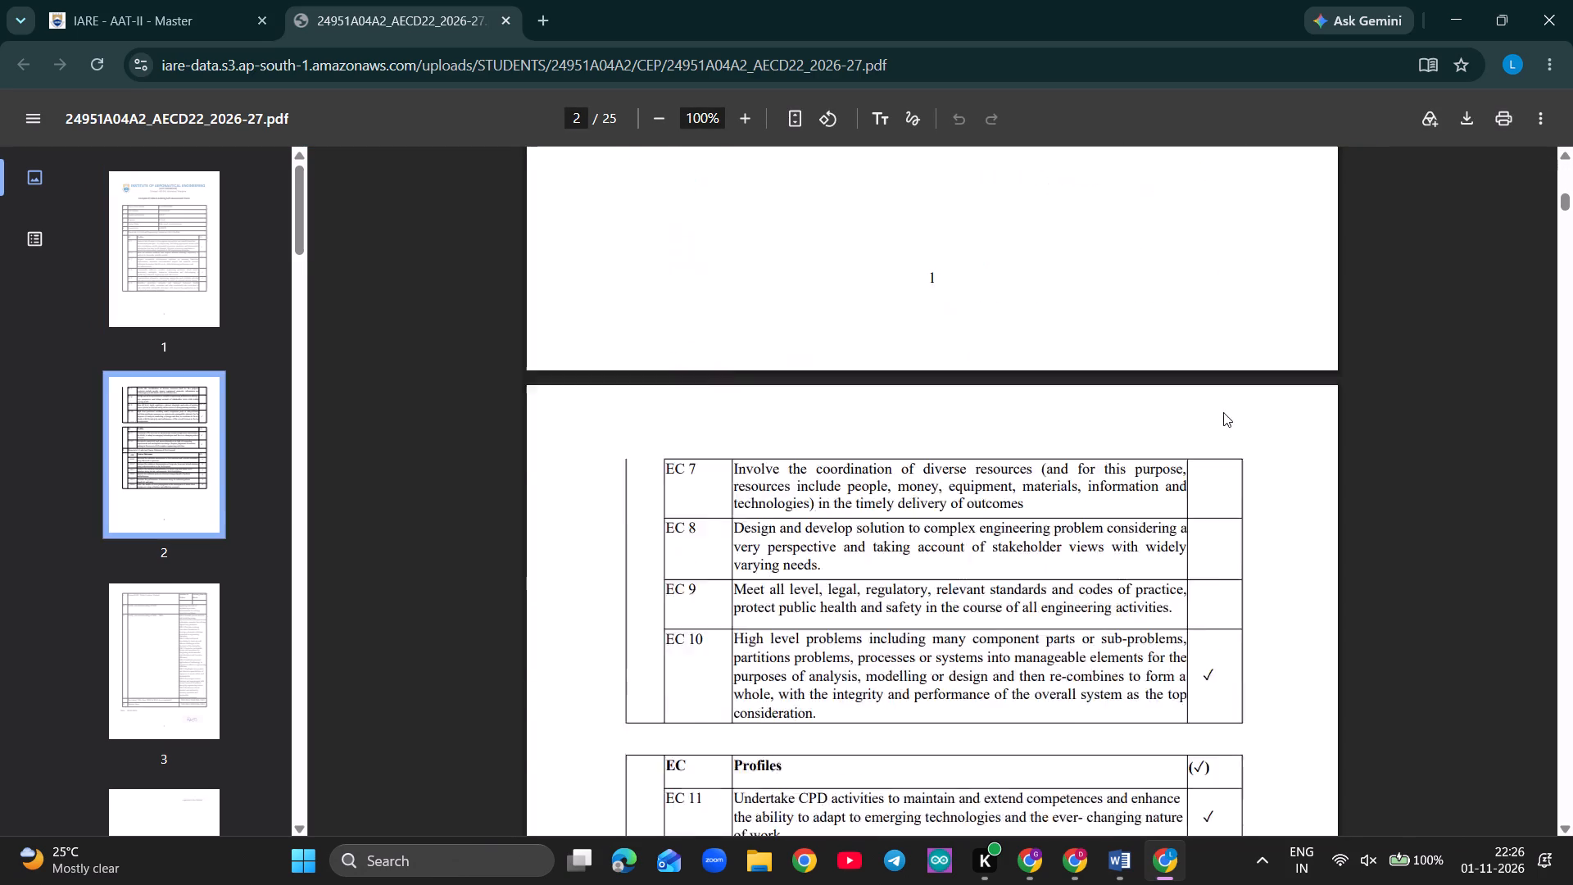
scroll(1223, 412, down, 18)
scroll(1220, 417, down, 11)
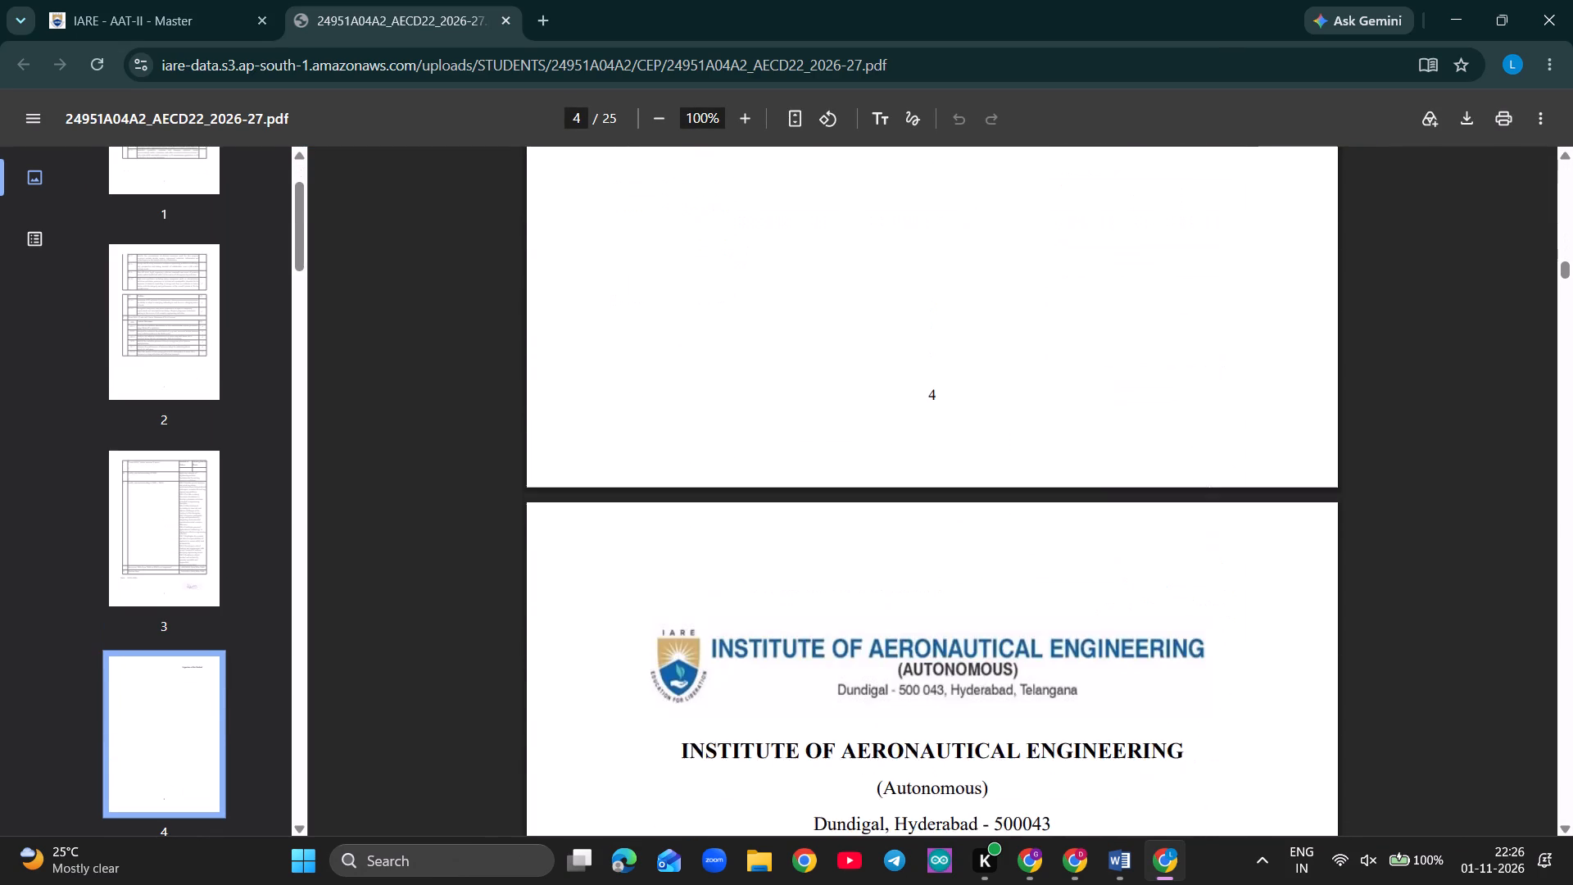
scroll(1220, 419, down, 2)
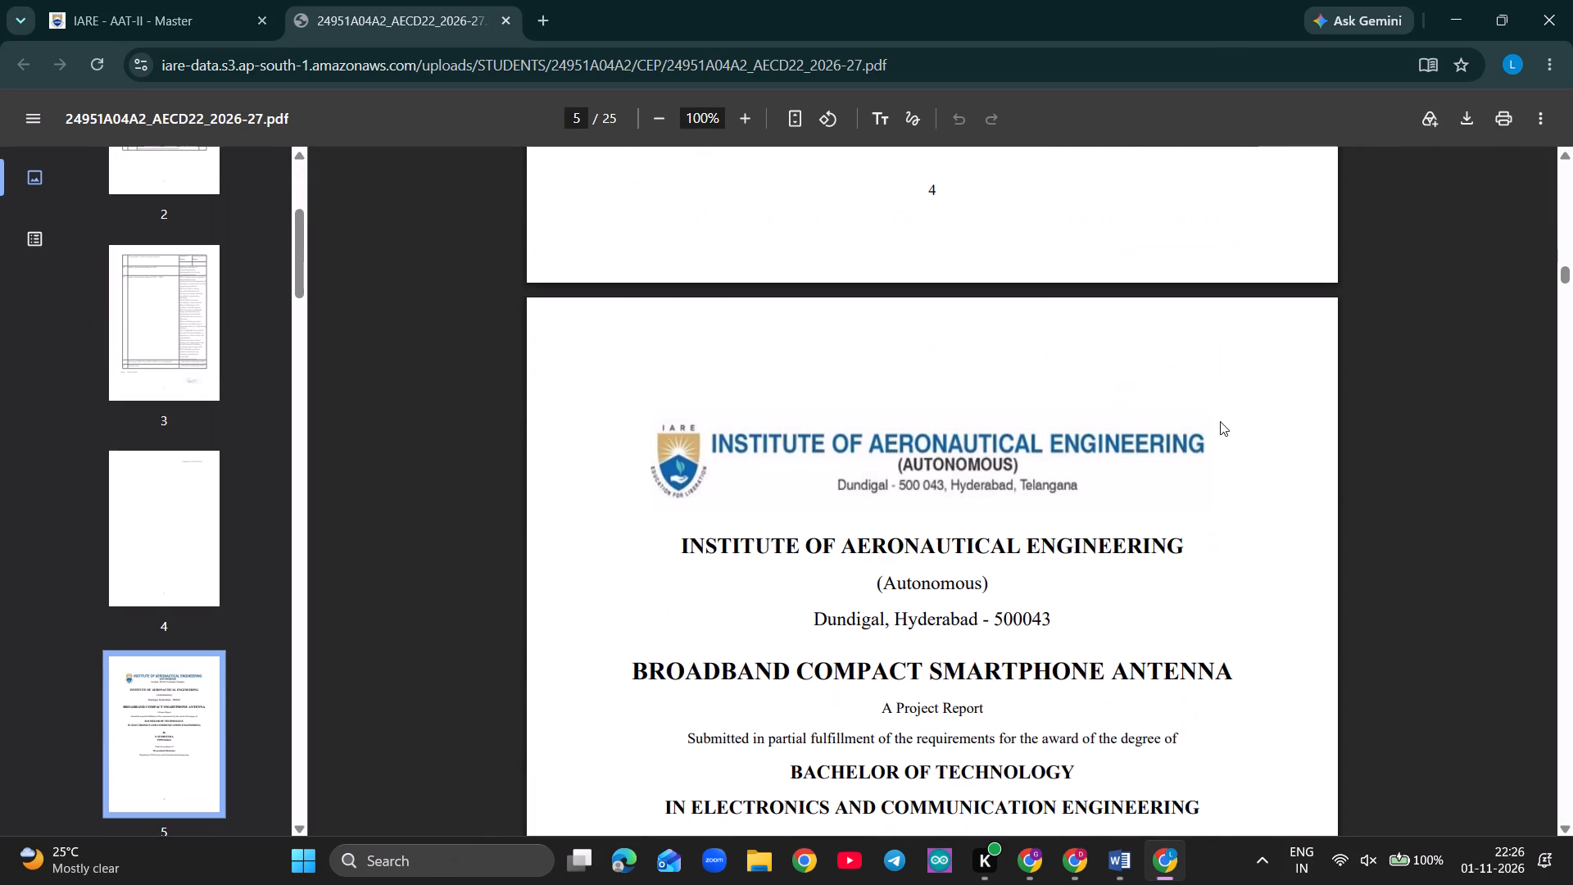
scroll(1220, 421, down, 11)
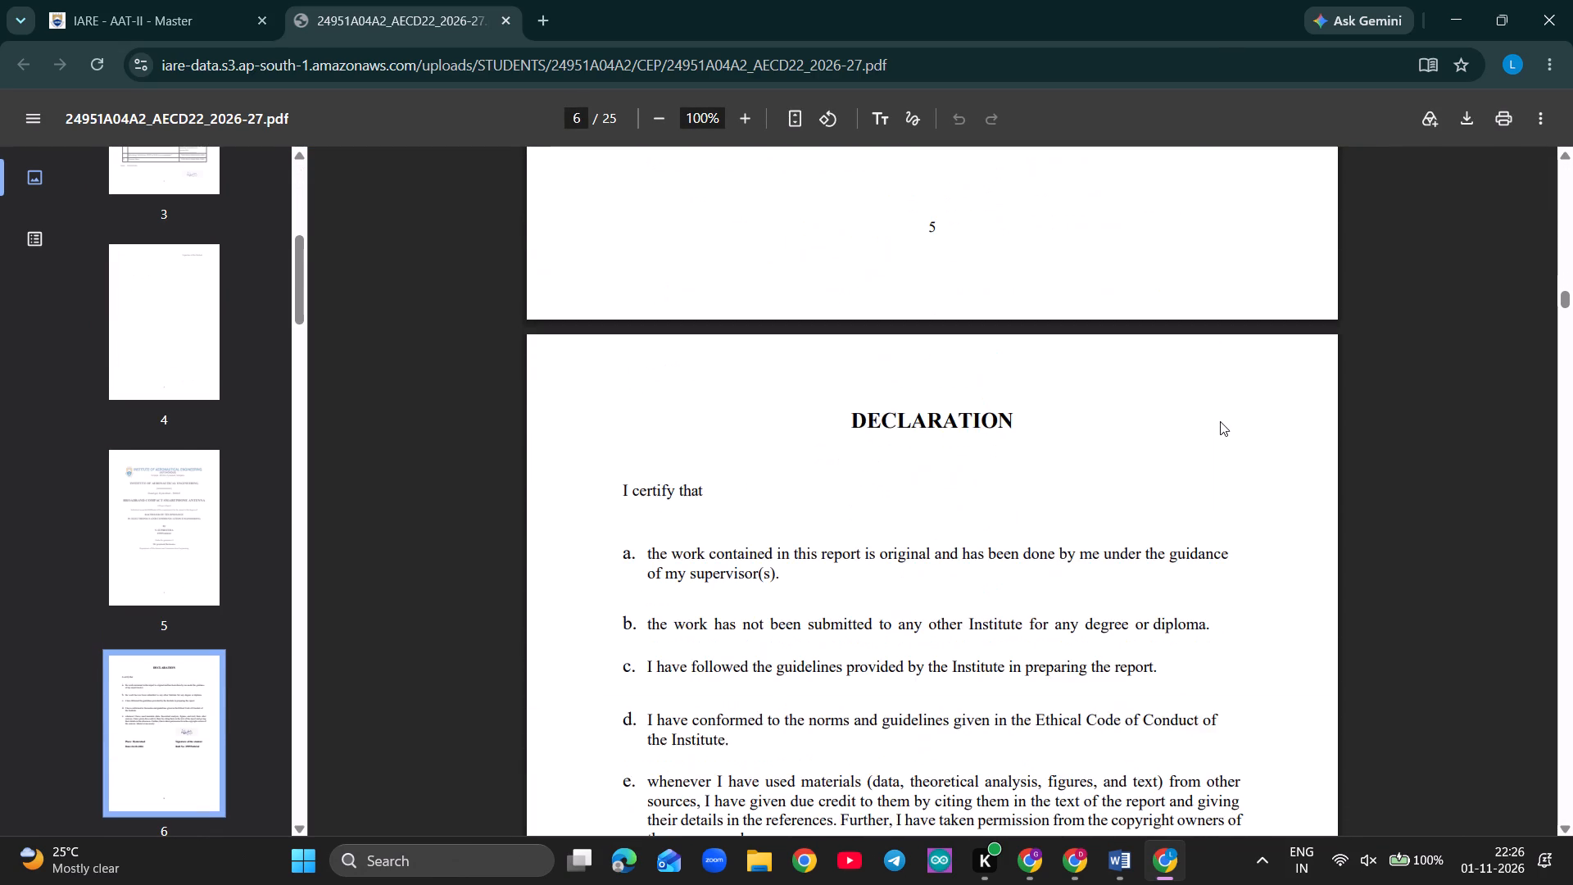
scroll(1220, 421, up, 5)
scroll(1220, 421, down, 13)
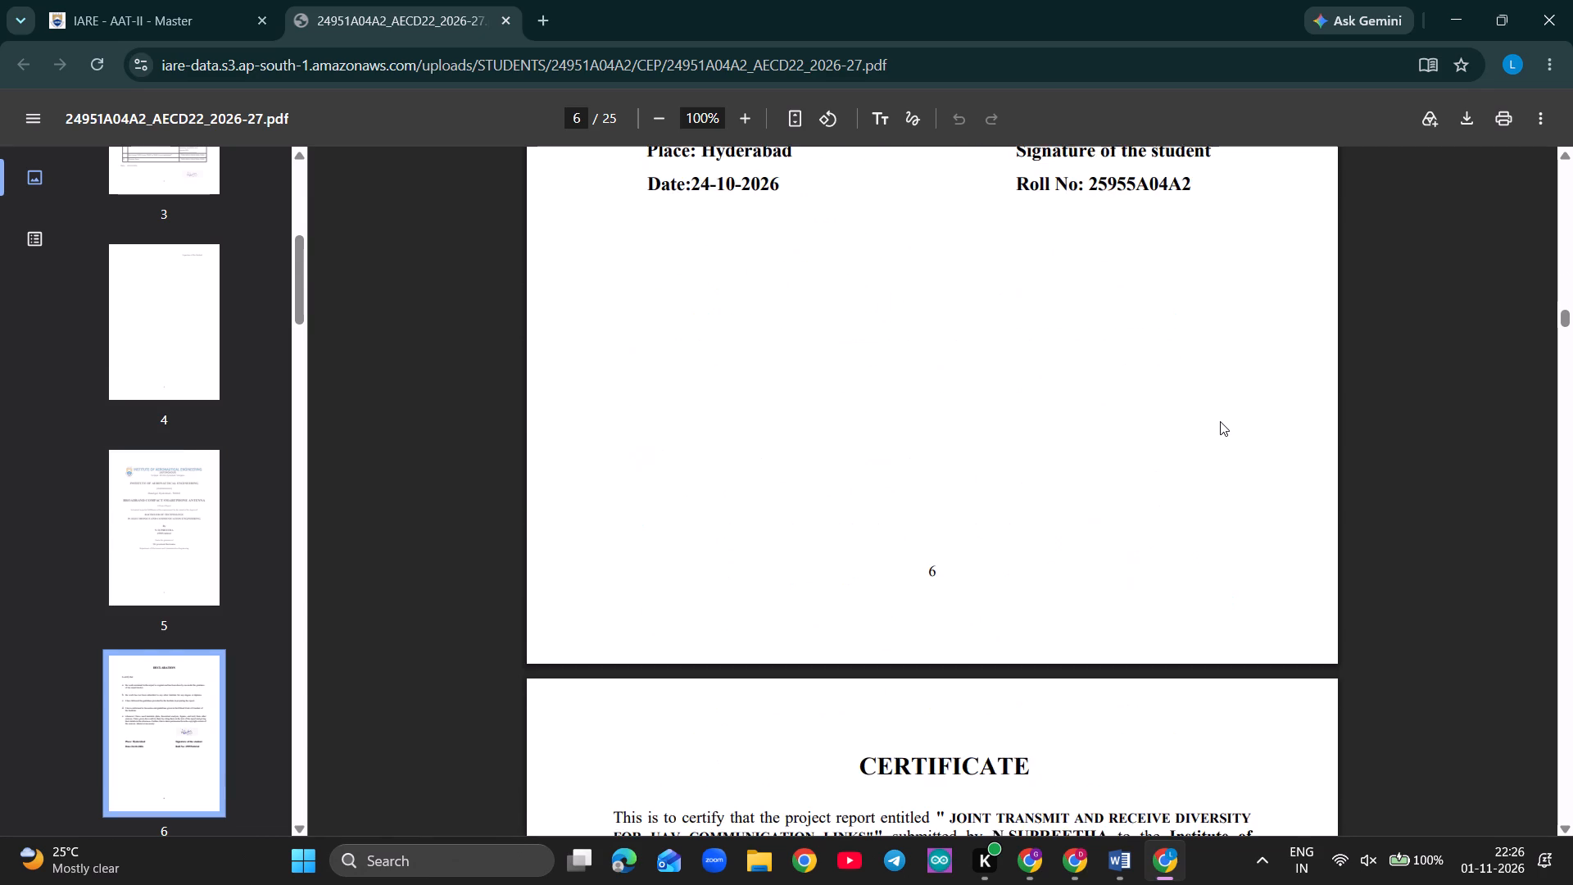
scroll(1220, 421, down, 5)
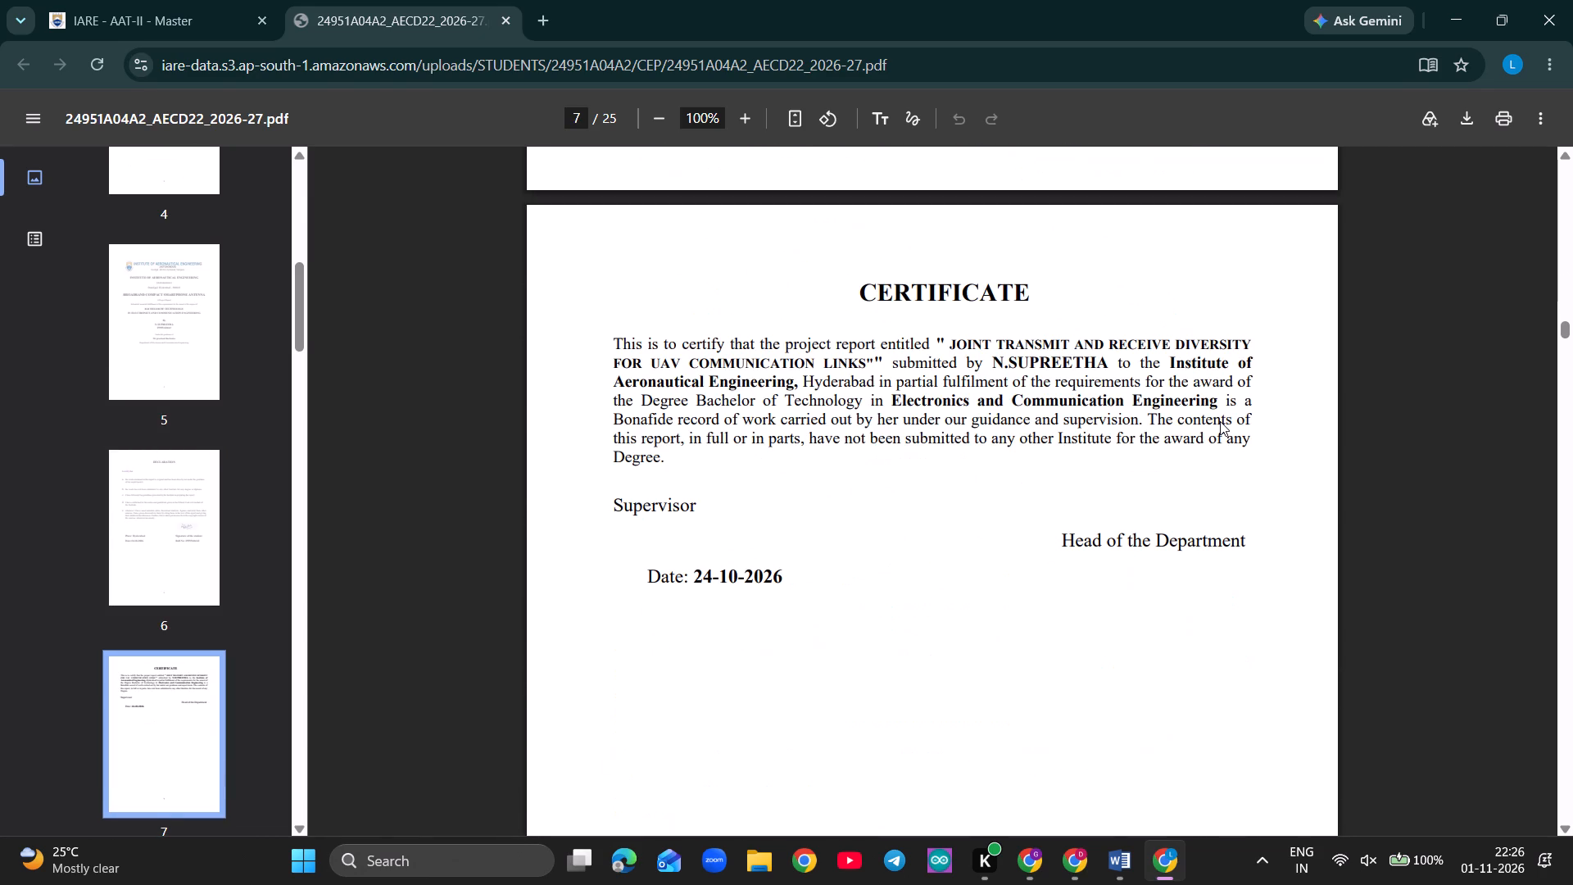
key(ctrl+Tab)
key(ctrl+Tab)
key(ctrl+w)
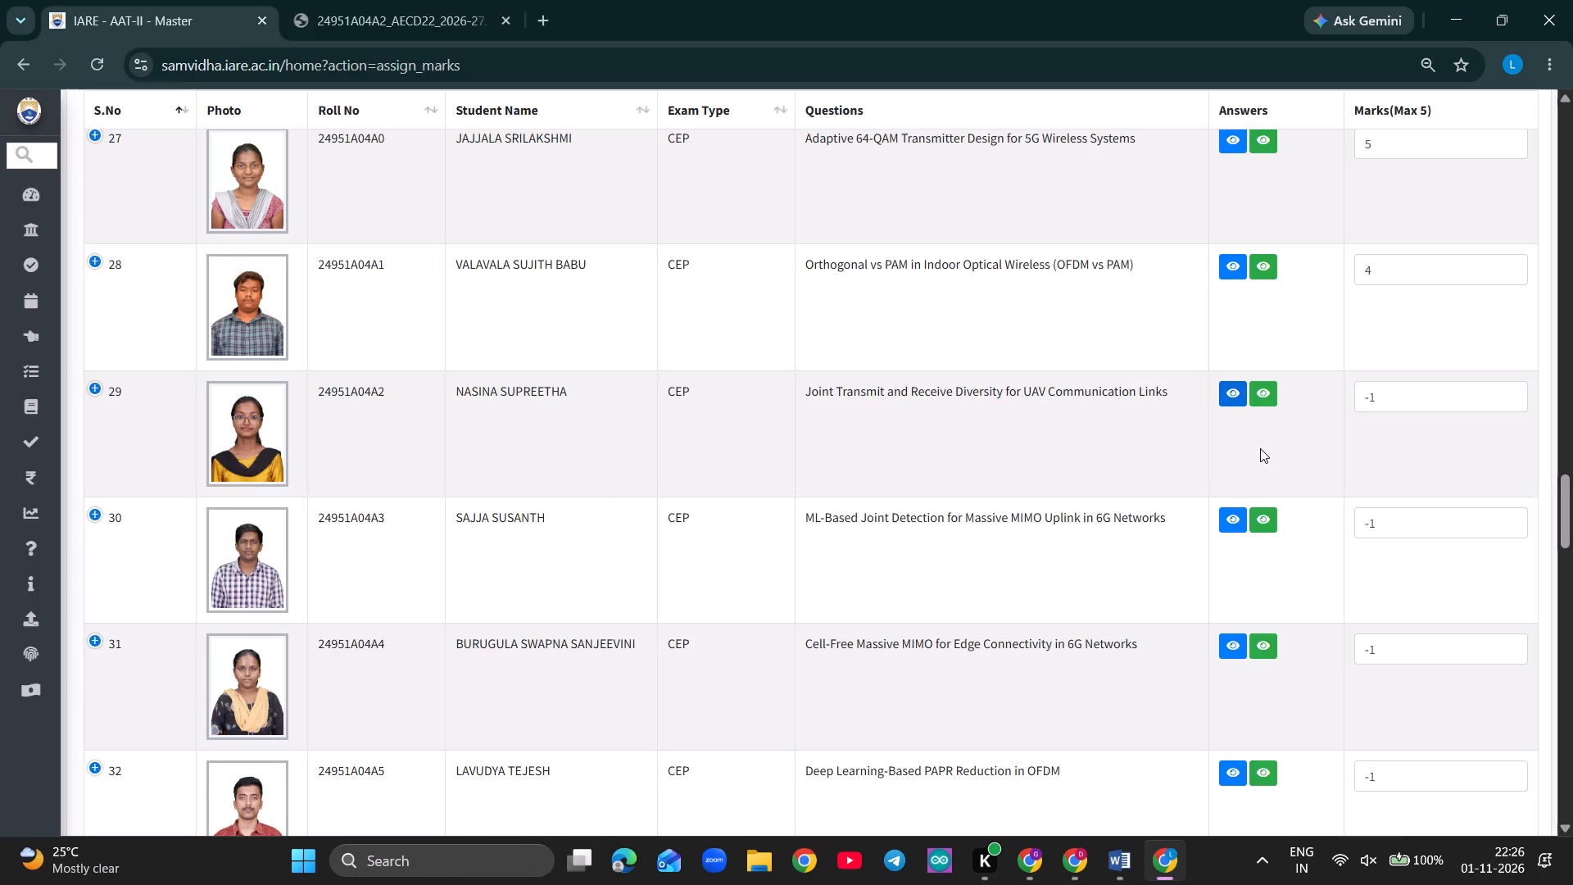
Play the opening of entry 29's recorded presentation to check its title slide, and close it.
click(1259, 386)
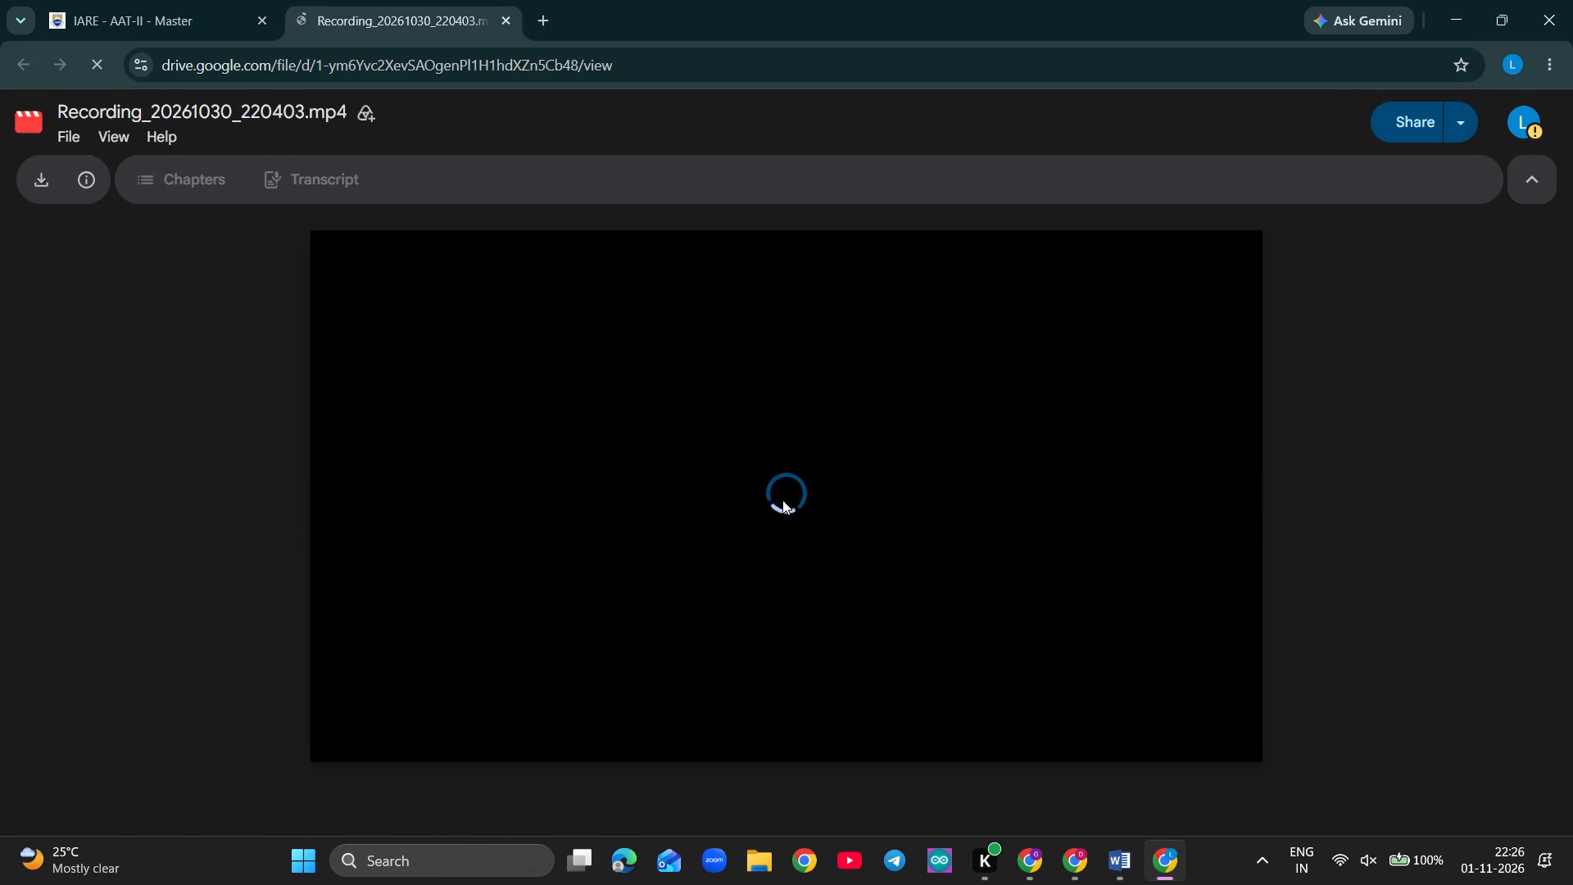
click(782, 492)
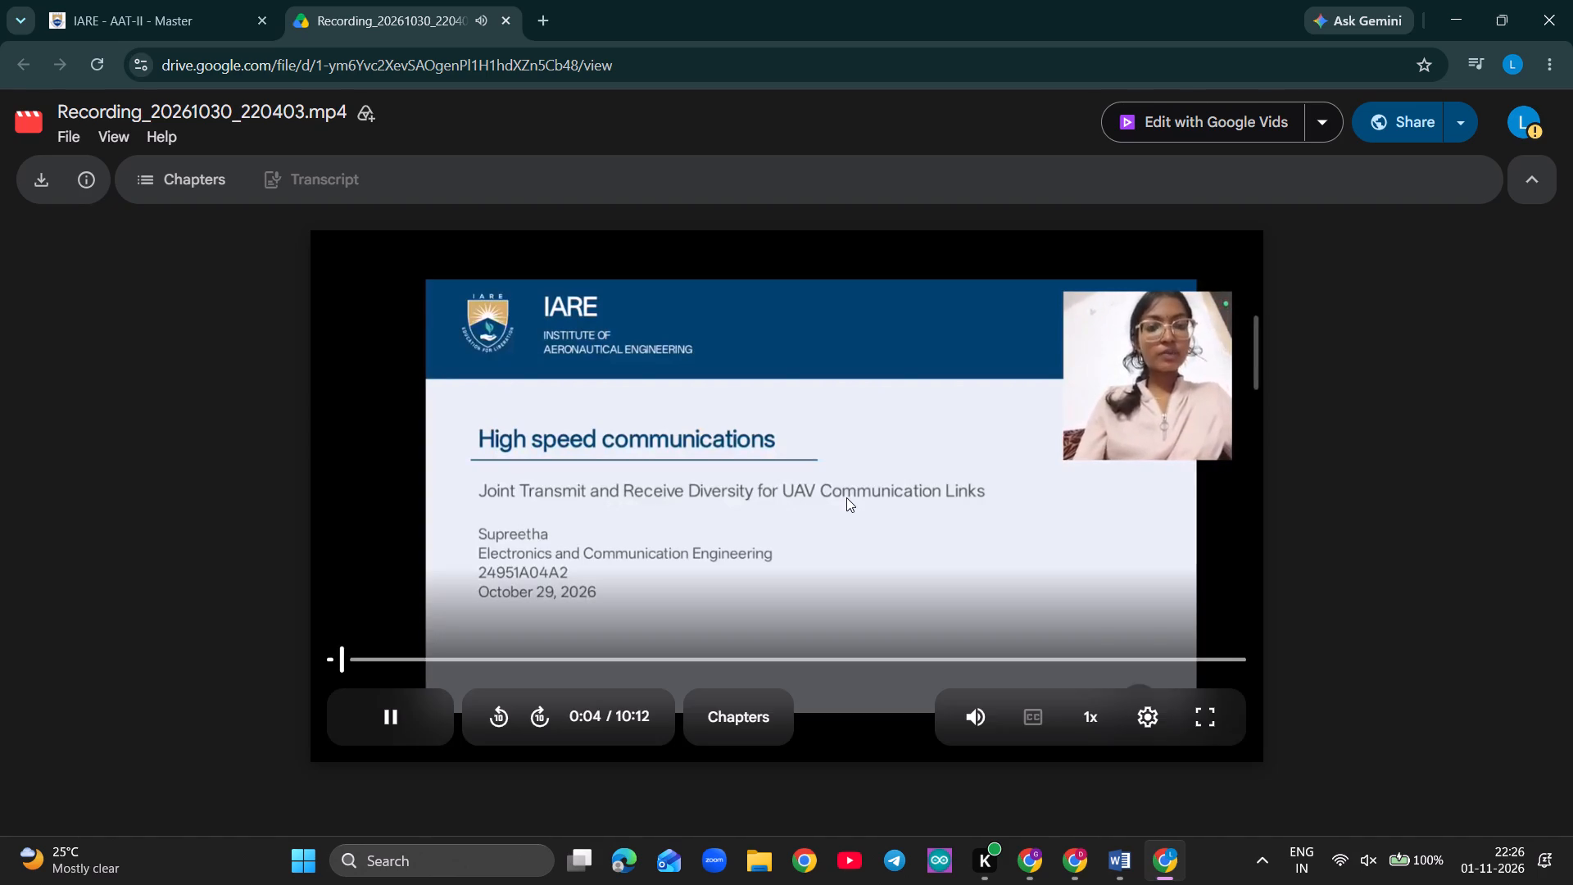
key(ctrl+q)
key(ctrl+w)
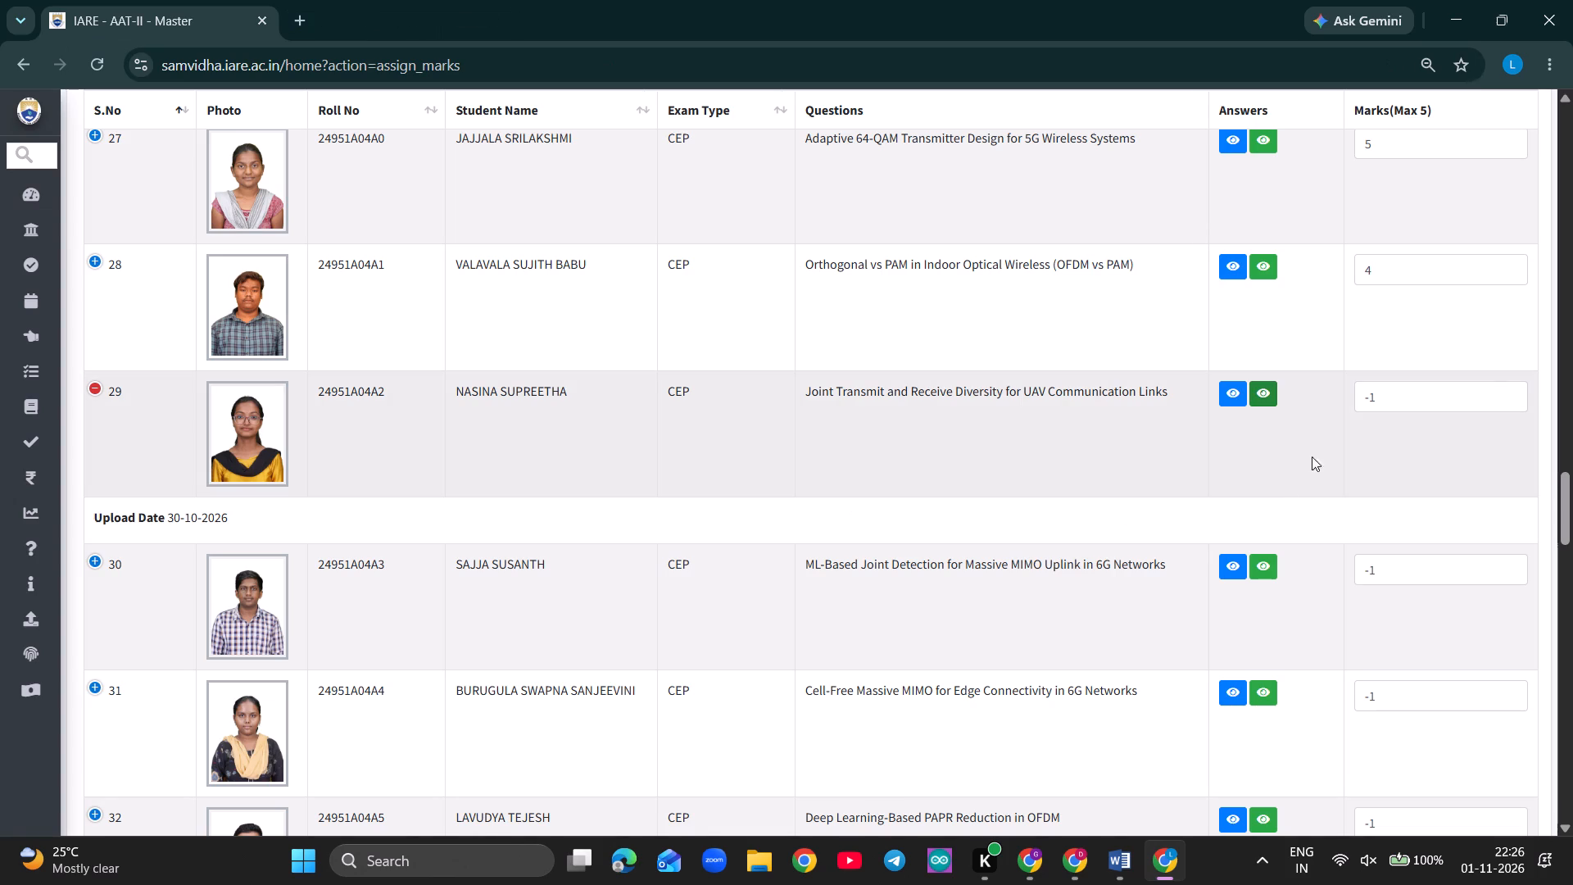
Set the marks of entry 29, "Joint Transmit and Receive Diversity for UAV Communication Links", to 5.
click(1400, 395)
scroll(1400, 395, up, 3)
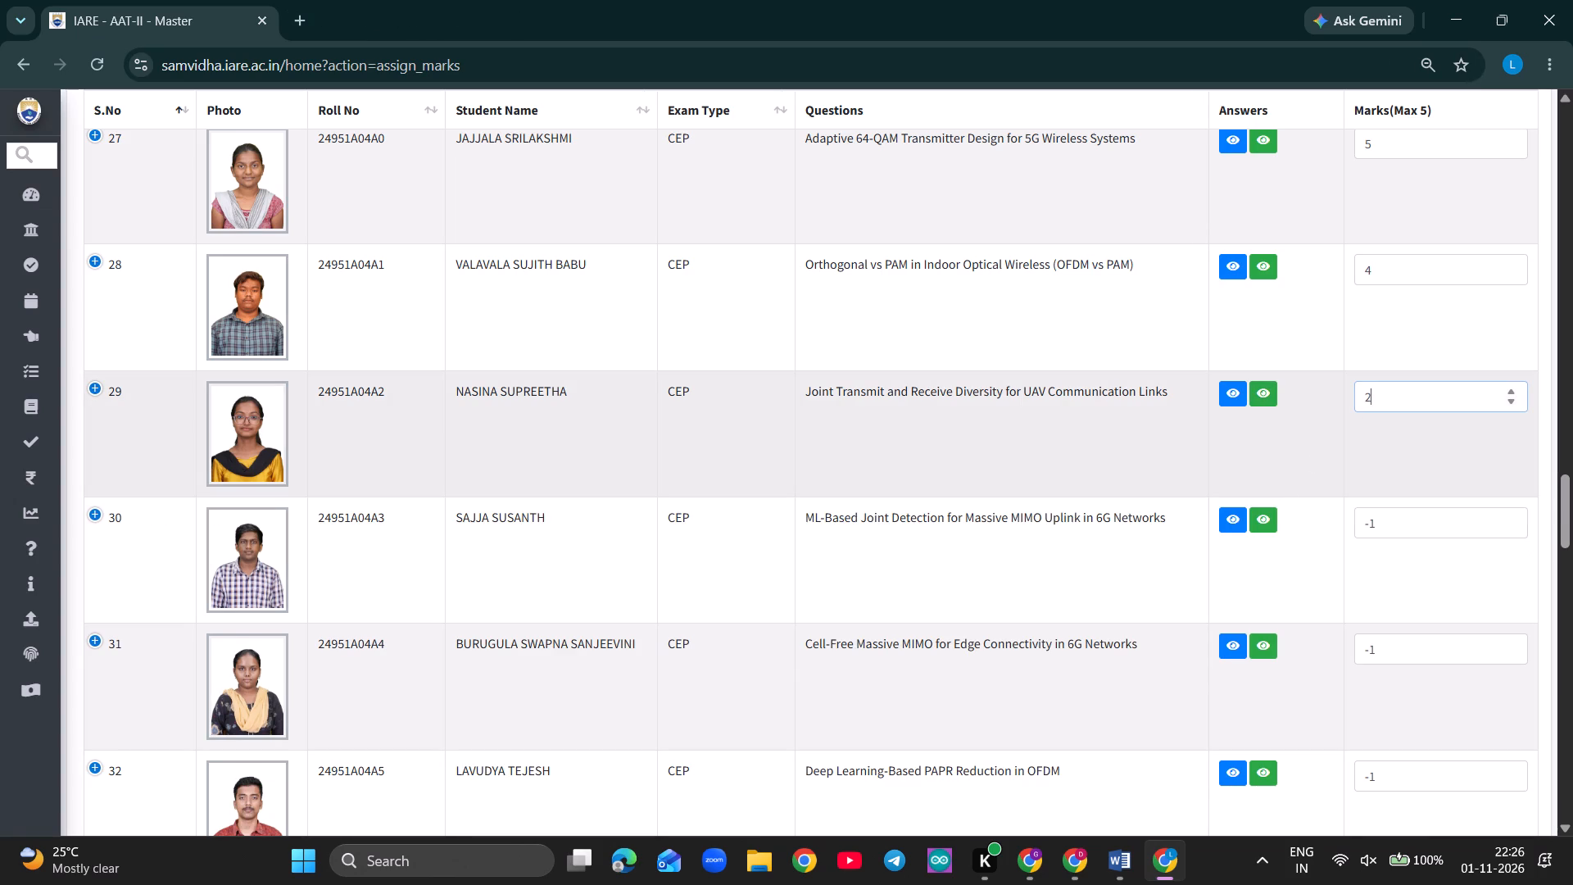
scroll(1400, 395, up, 3)
click(1397, 423)
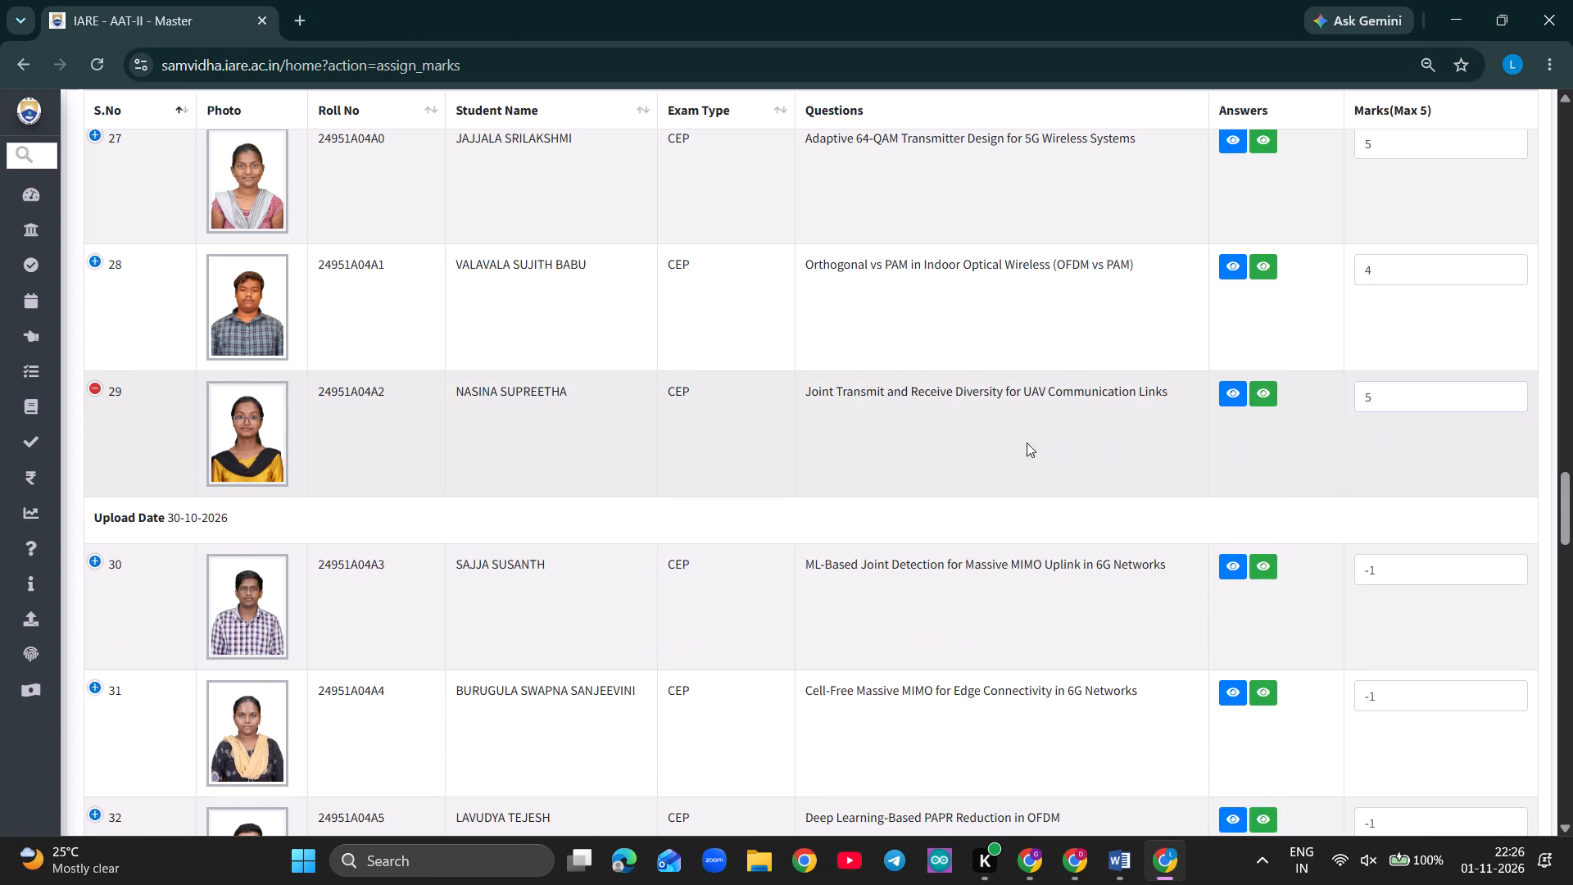
Open the report for entry 30, "ML-Based Joint Detection for Massive MIMO Uplink in 6G Networks", check its self-assessment form, and close it.
scroll(1008, 448, down, 3)
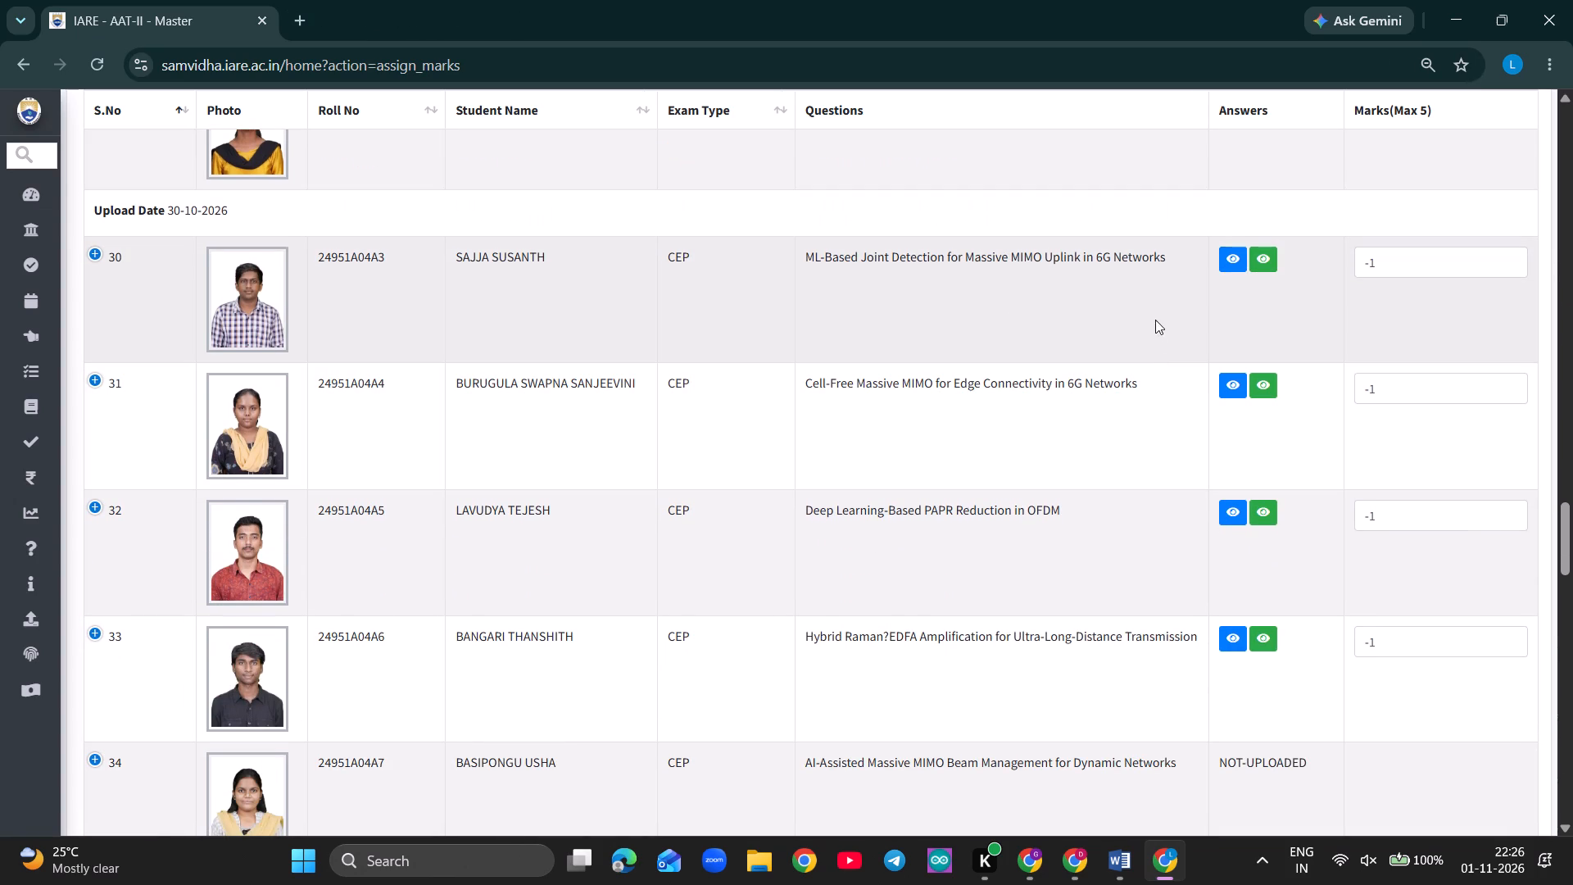
click(1224, 264)
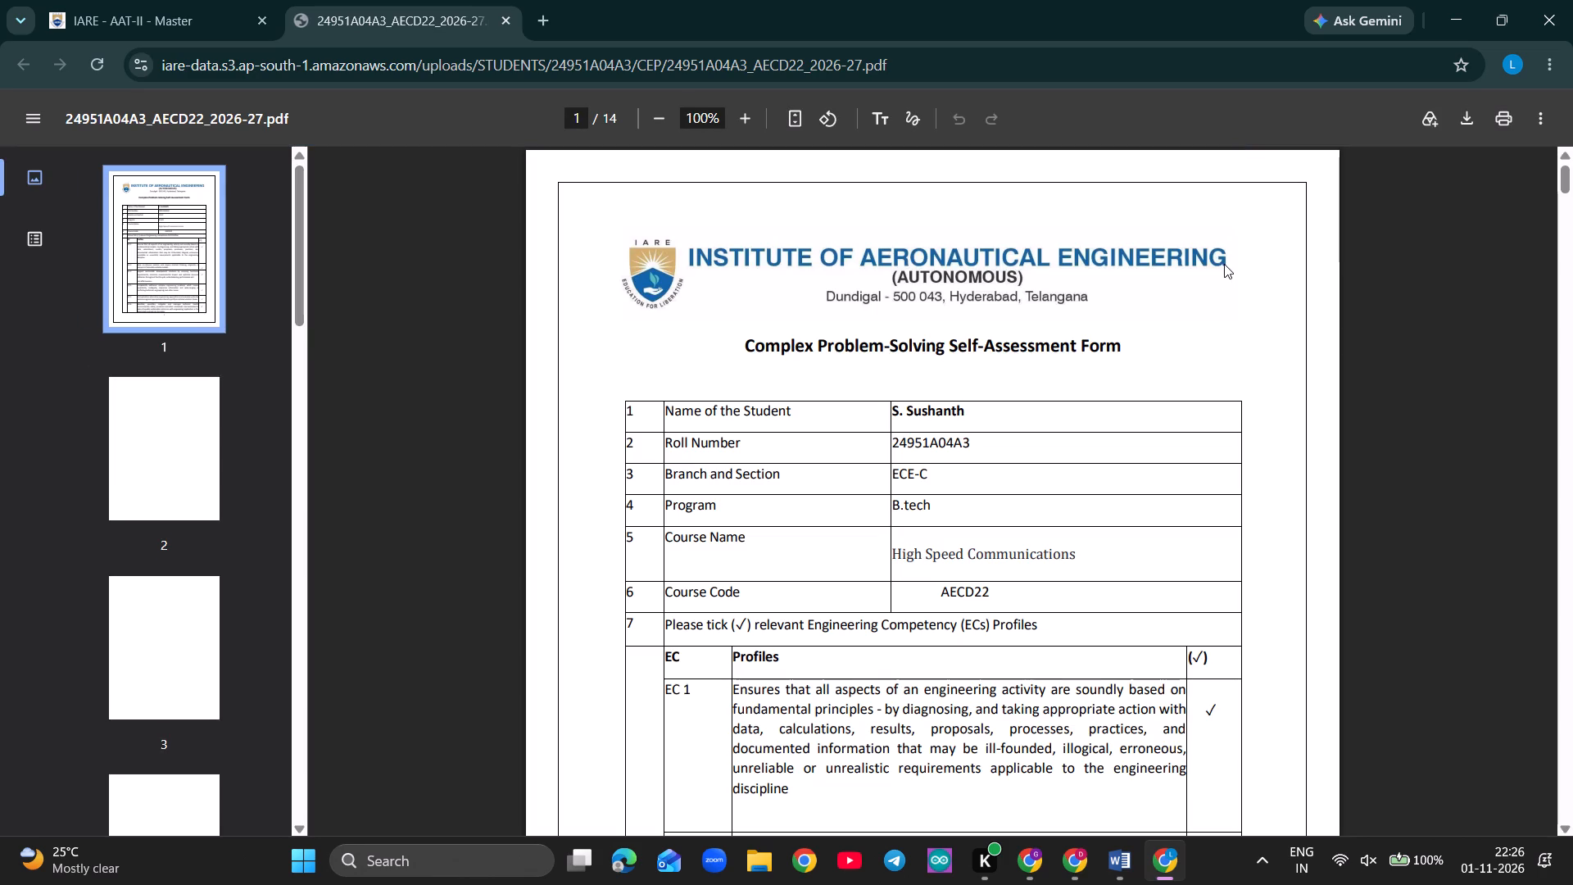
scroll(1137, 364, down, 12)
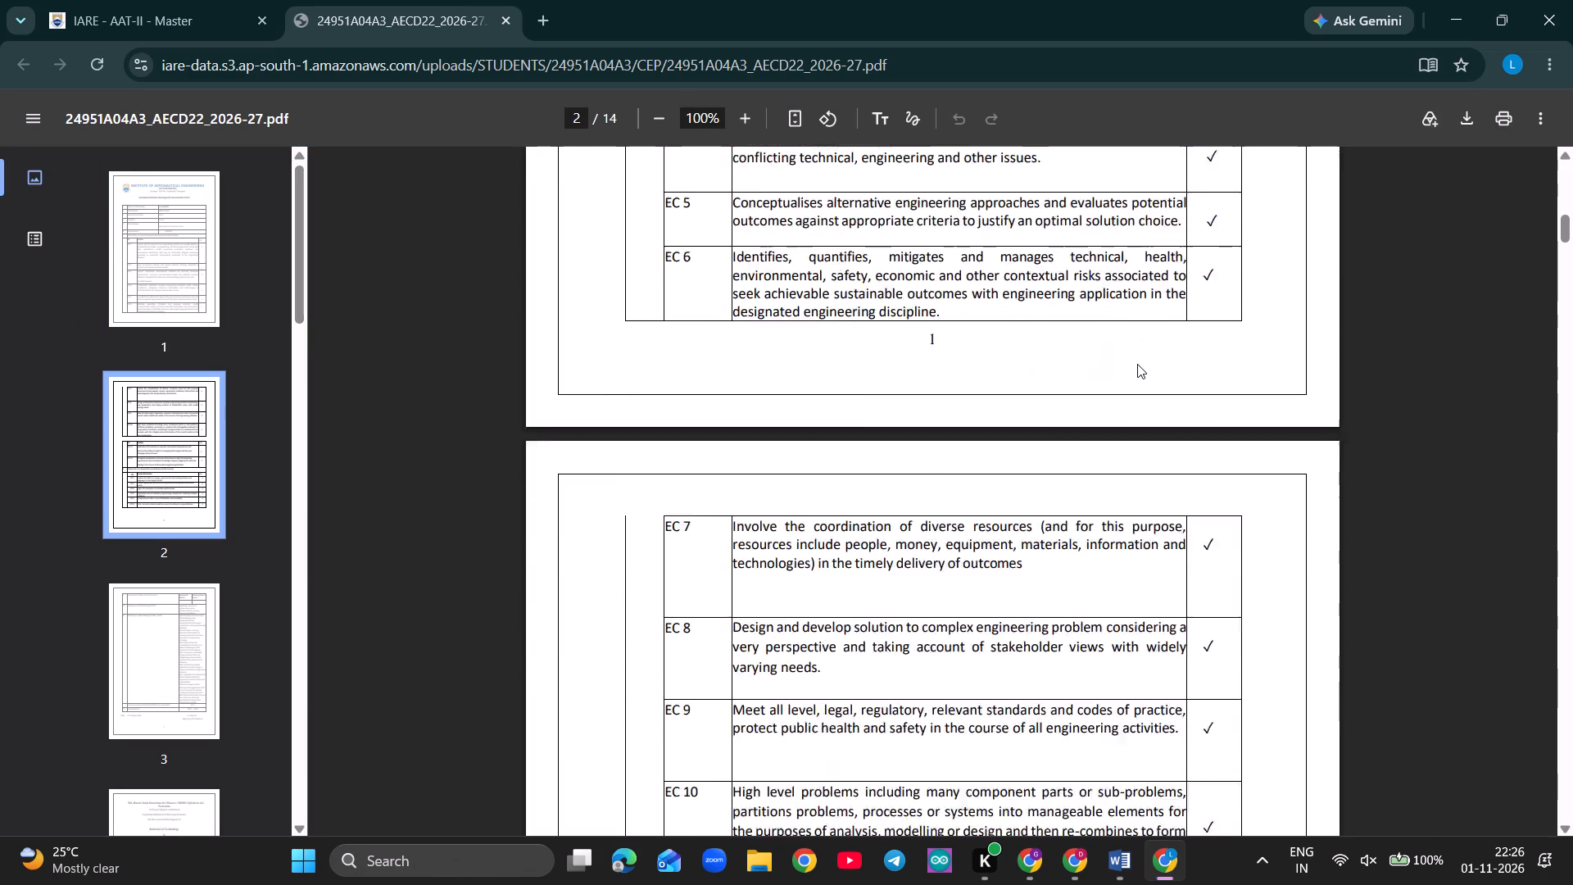
scroll(1137, 364, down, 18)
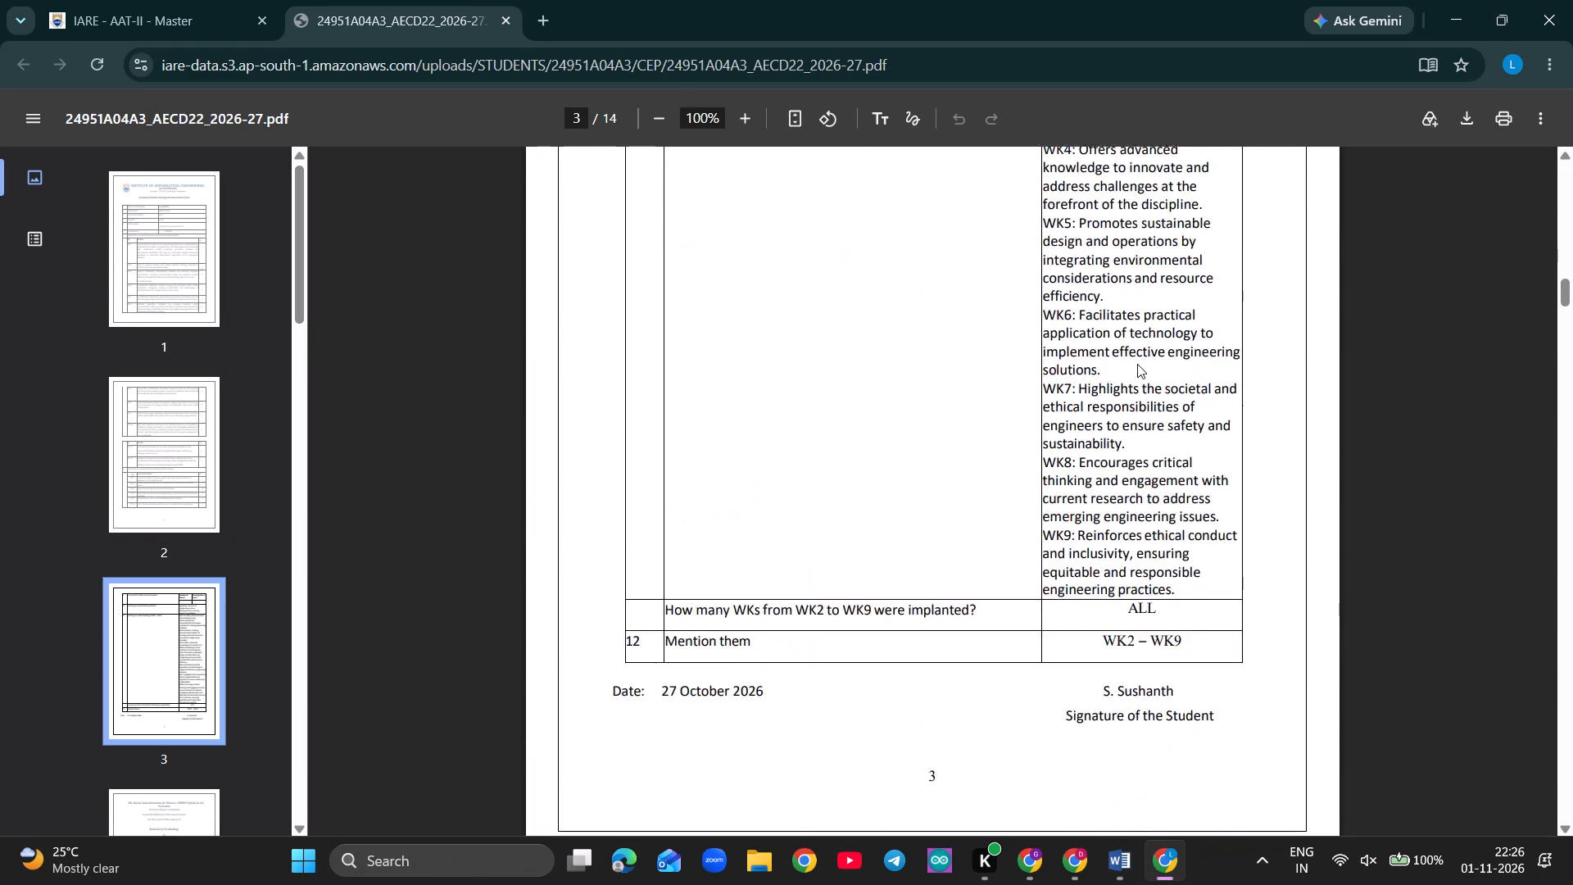
key(ctrl+Tab)
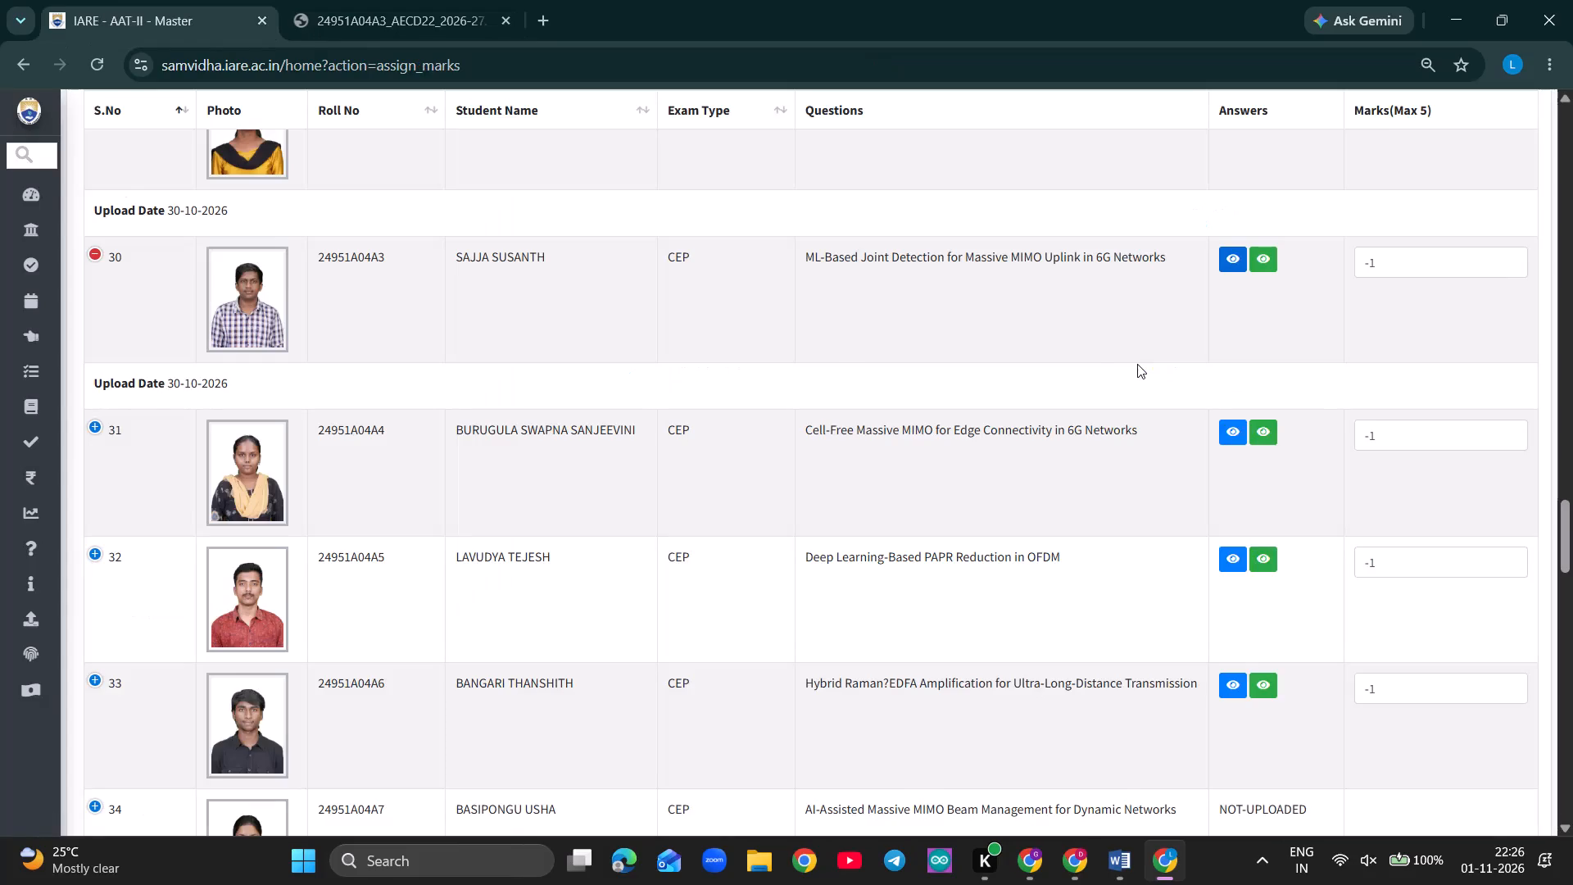
key(ctrl+Tab)
key(ctrl+w)
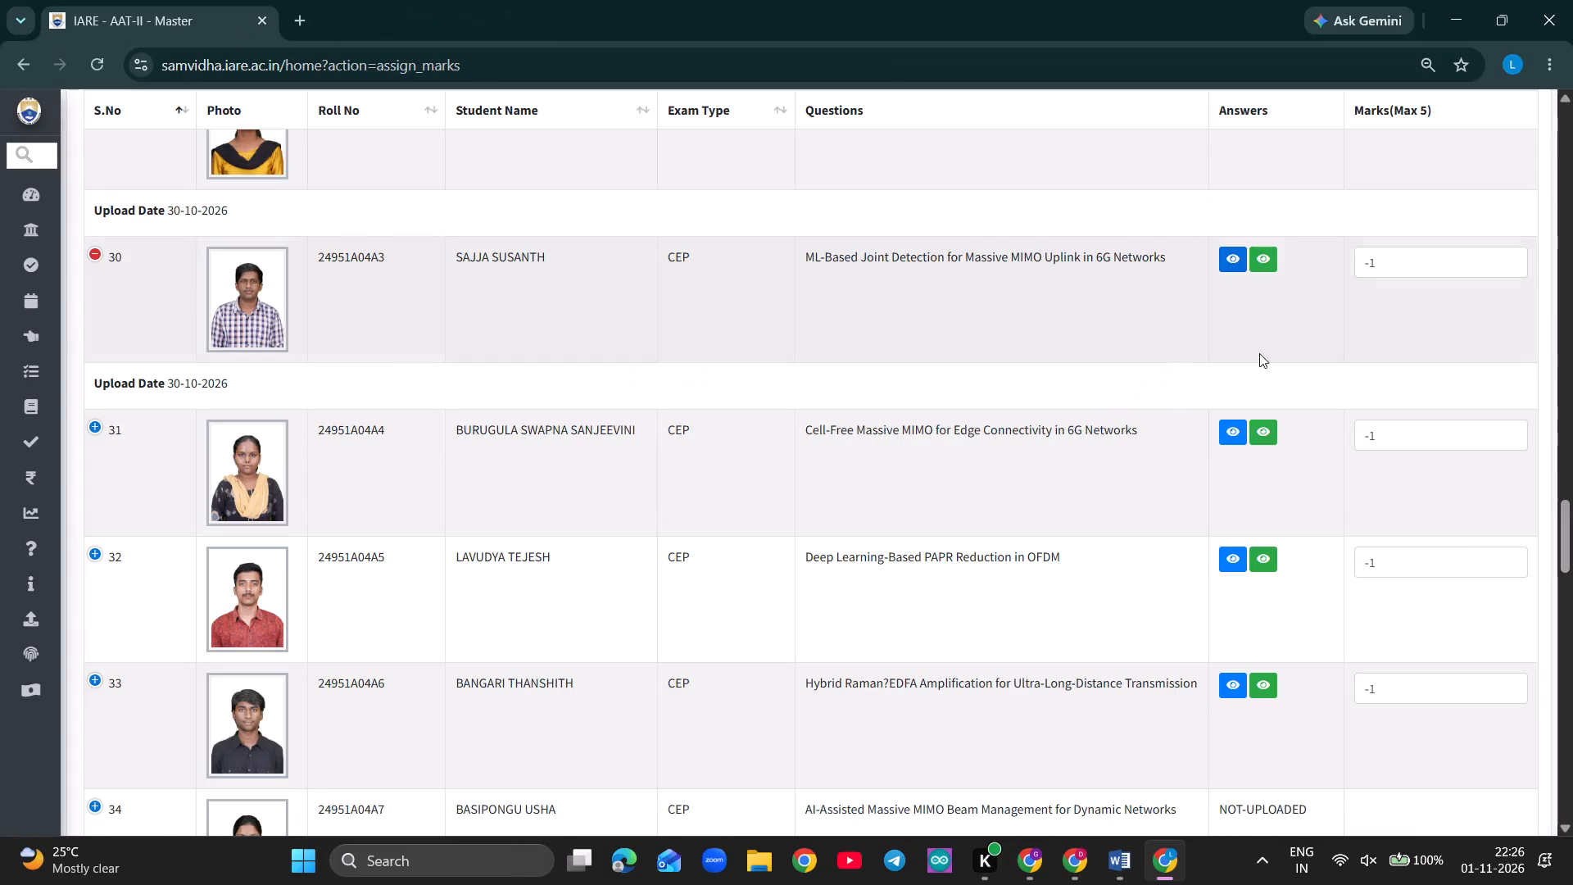
Try to view entry 30's shared video folder, and close it.
click(1266, 259)
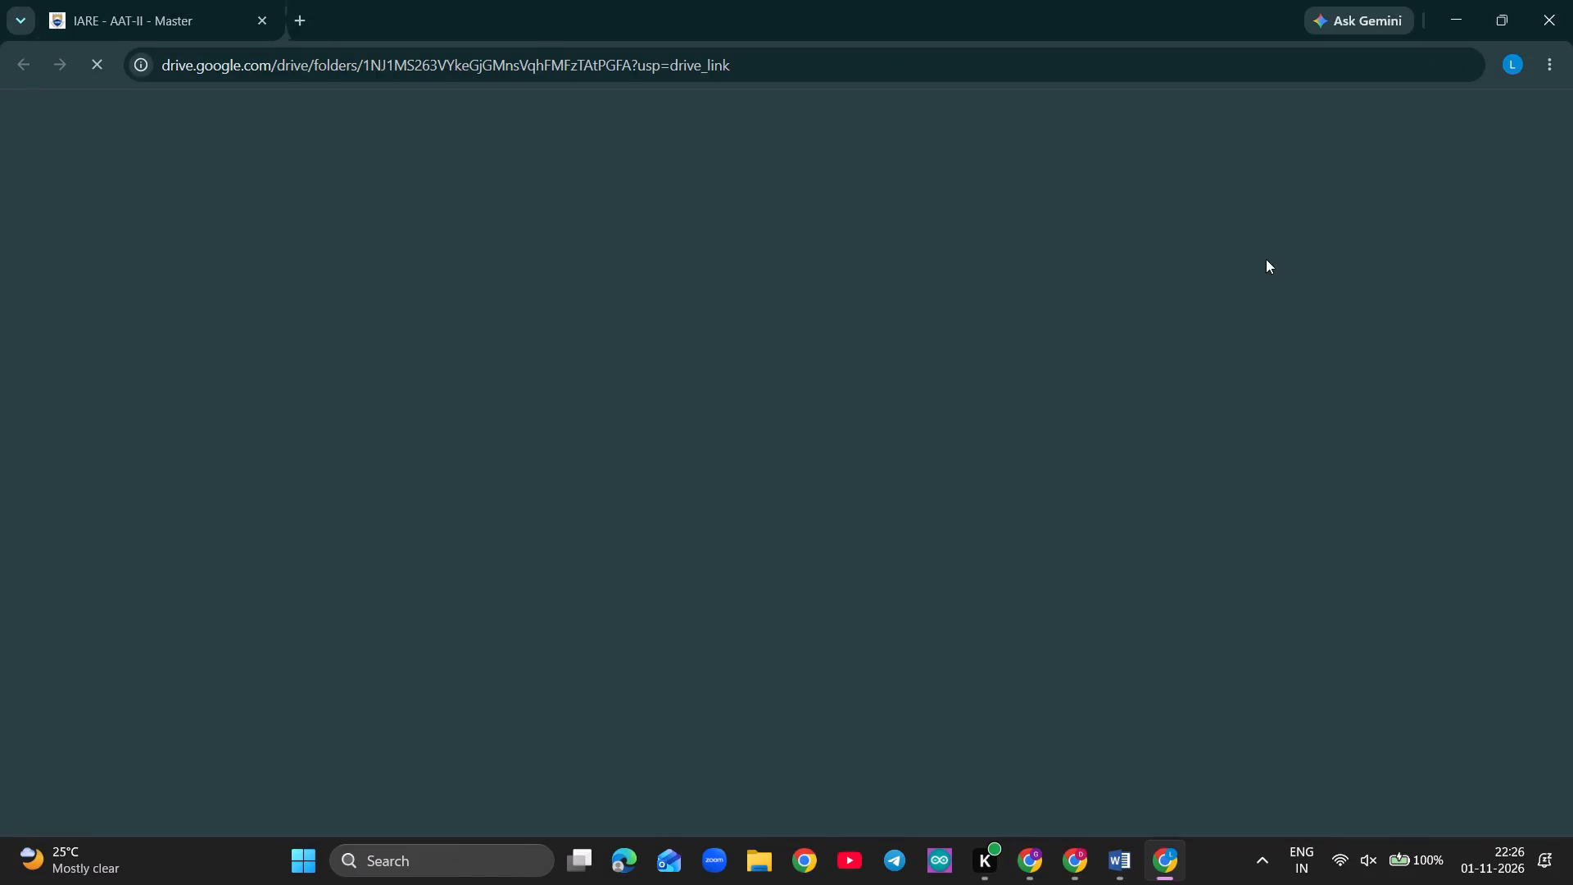
key(ctrl+w)
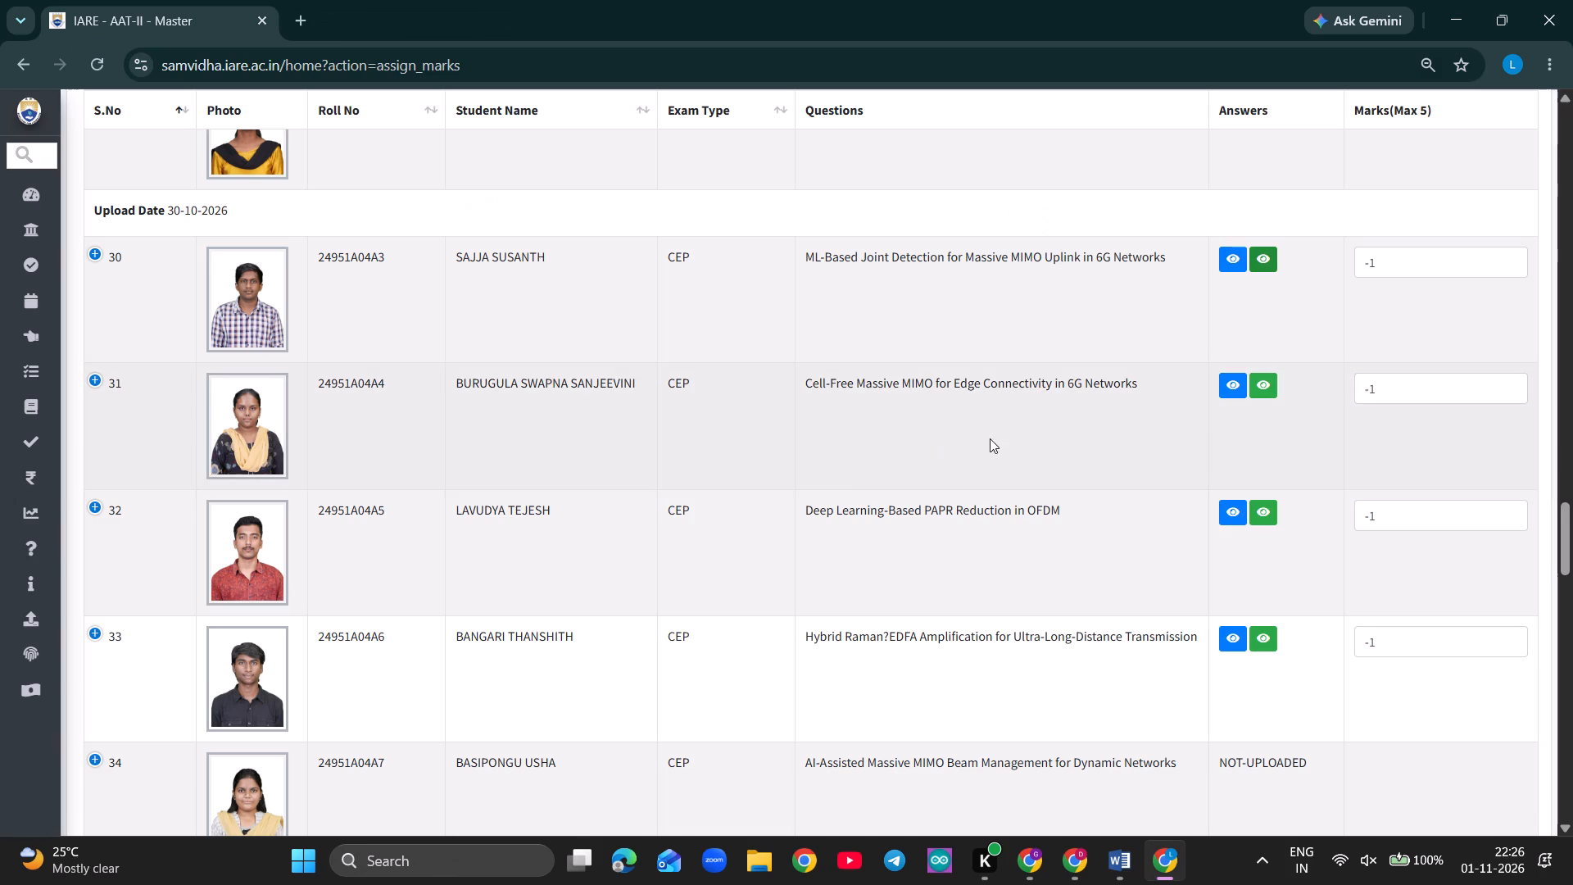
Set the marks of entry 30, "ML-Based Joint Detection for Massive MIMO Uplink in 6G Networks", to 4.
click(1417, 275)
scroll(1417, 275, up, 3)
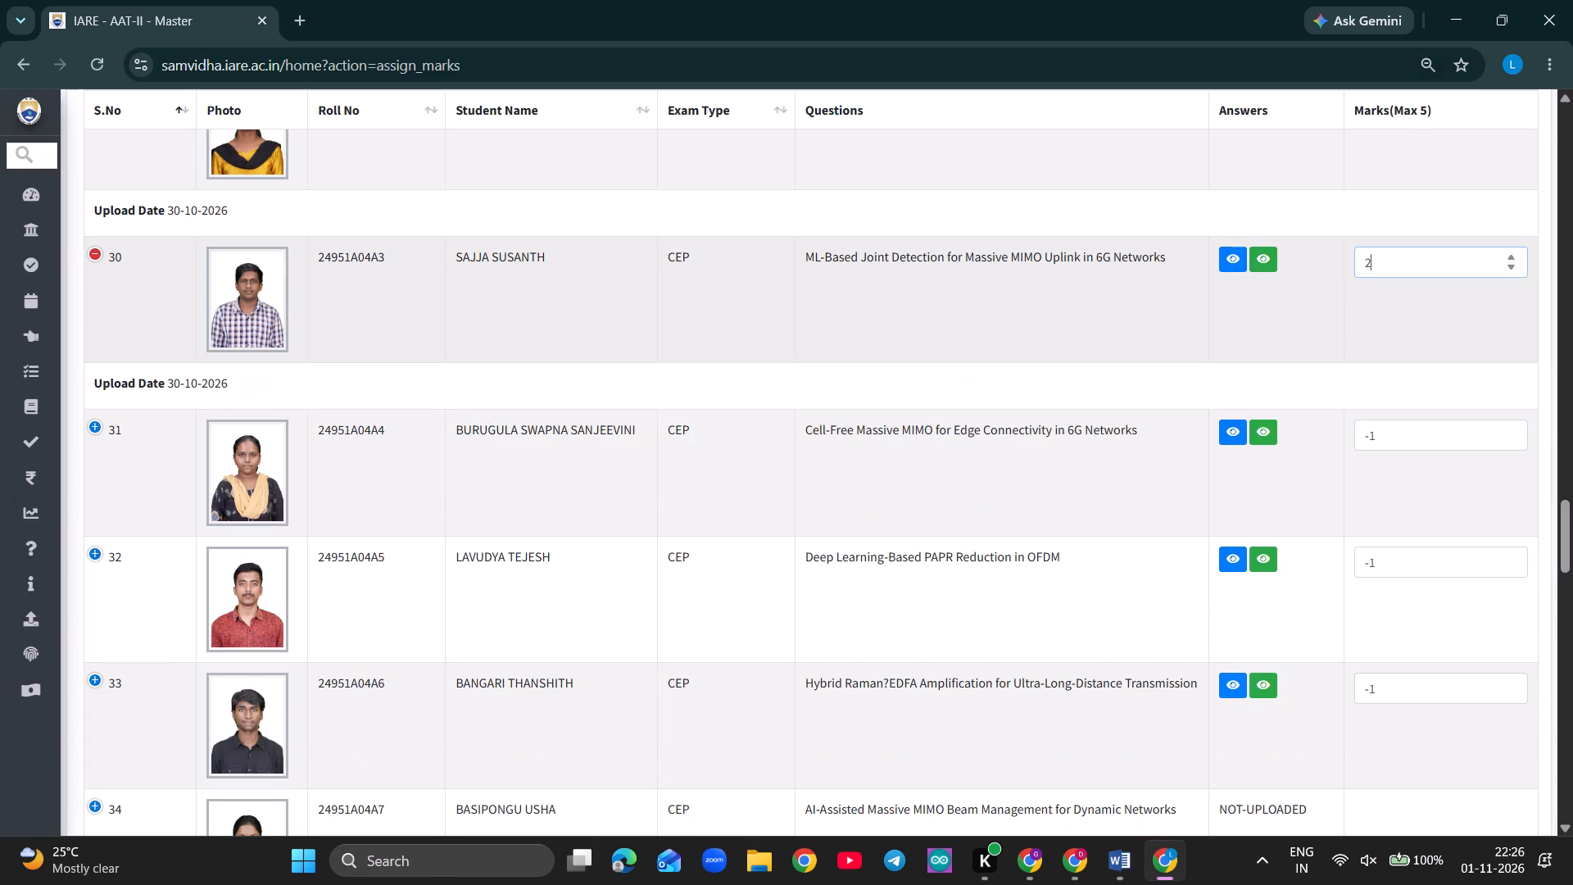
scroll(1417, 275, up, 2)
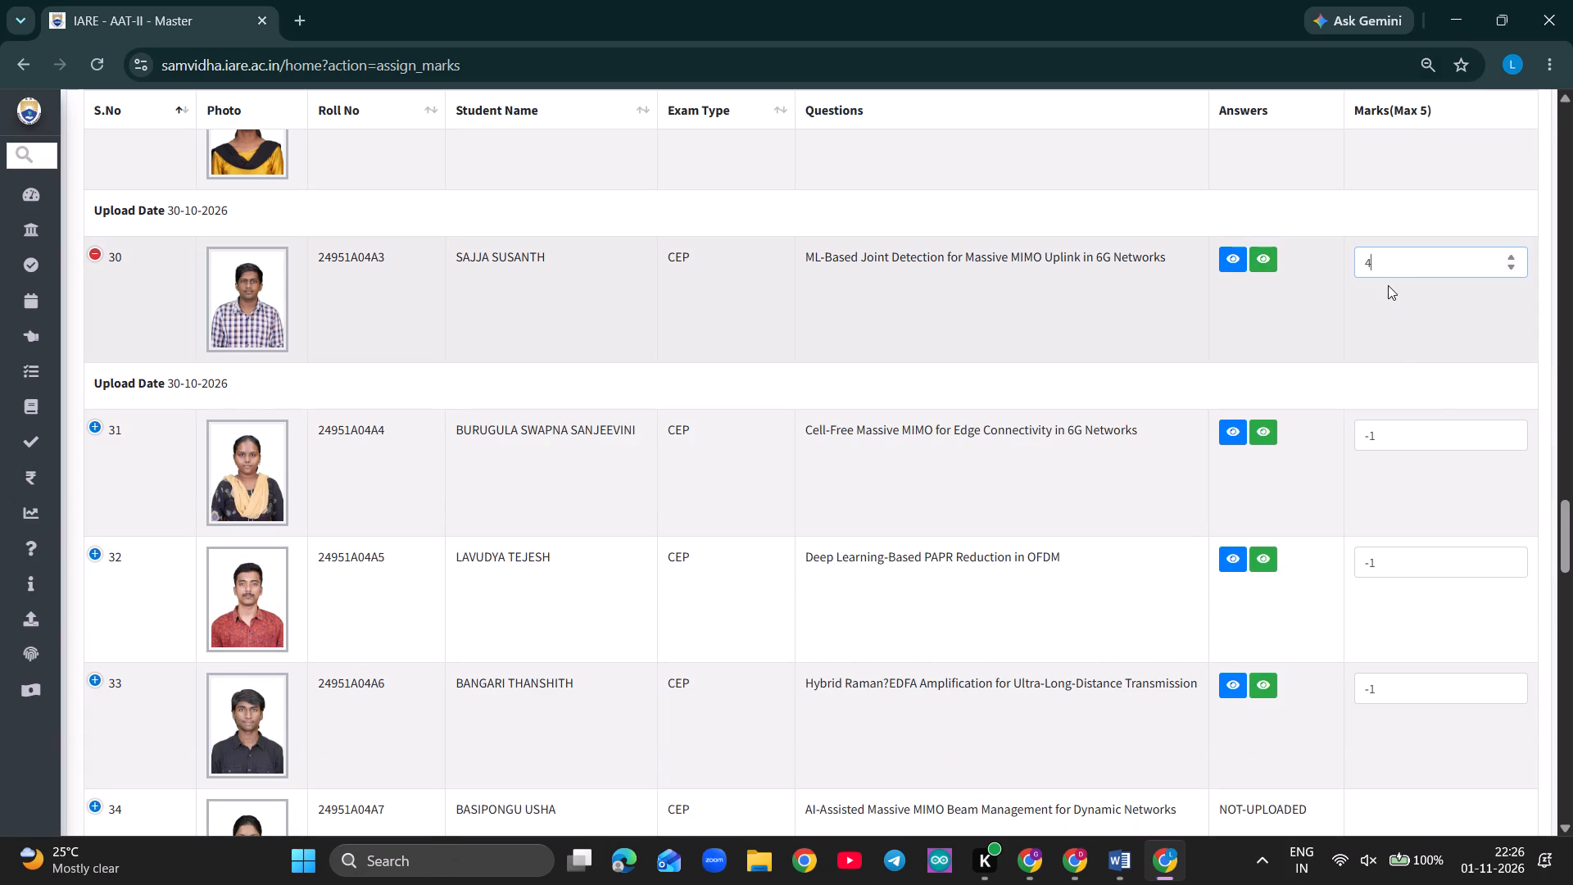
click(1388, 302)
Open the report for entry 31, "Cell-Free Massive MIMO for Edge Connectivity in 6G Networks", check its self-assessment form against the listing, and close it.
click(1230, 384)
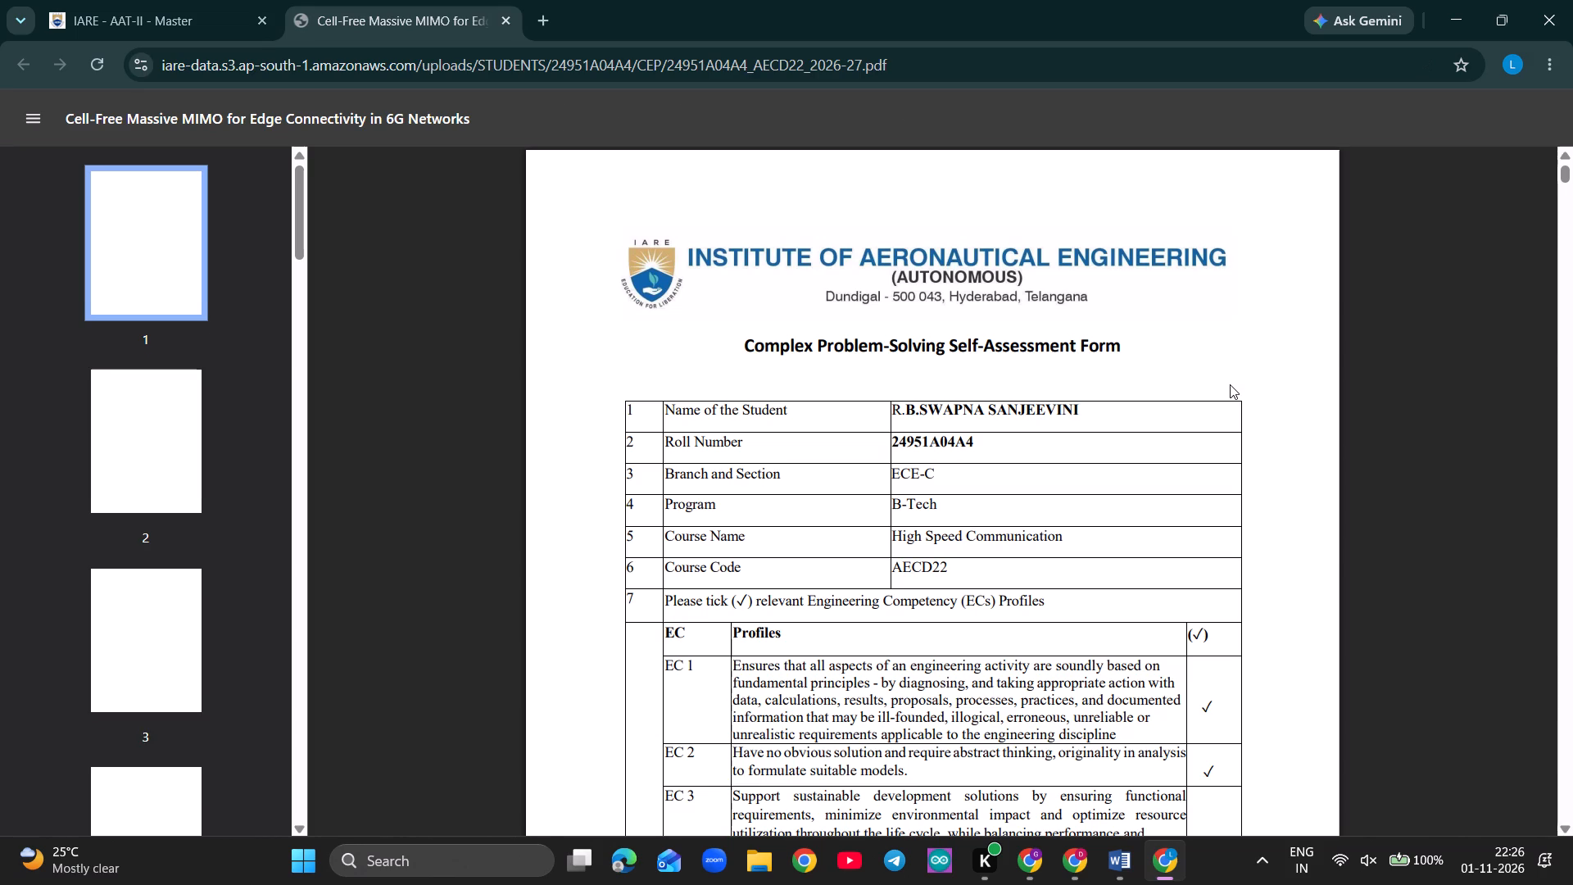
scroll(1194, 453, down, 6)
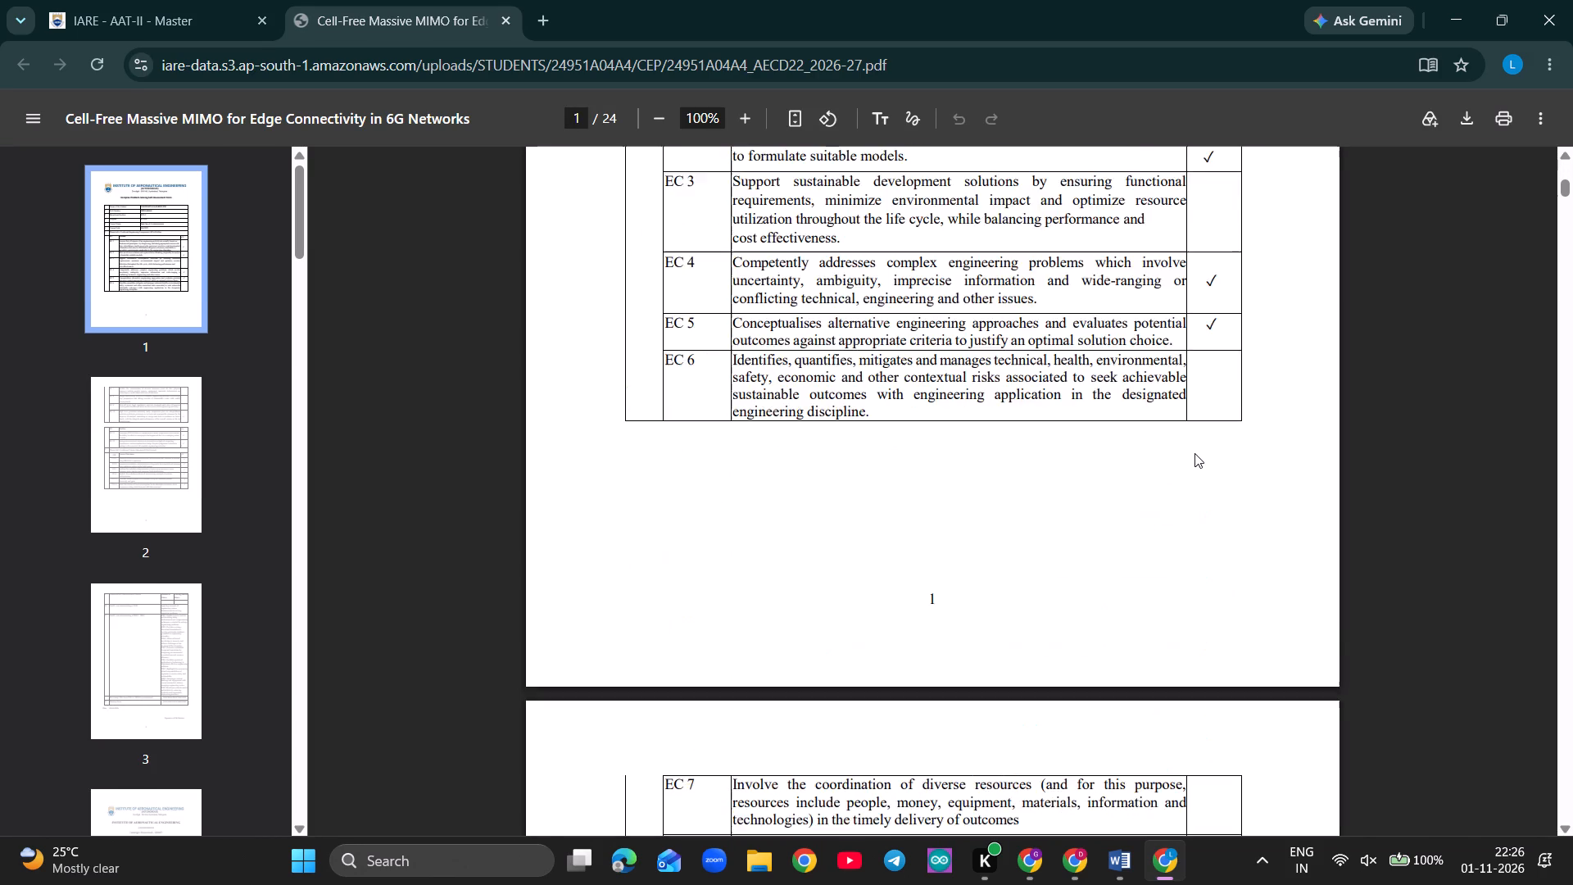
scroll(1194, 453, down, 17)
scroll(1194, 453, down, 4)
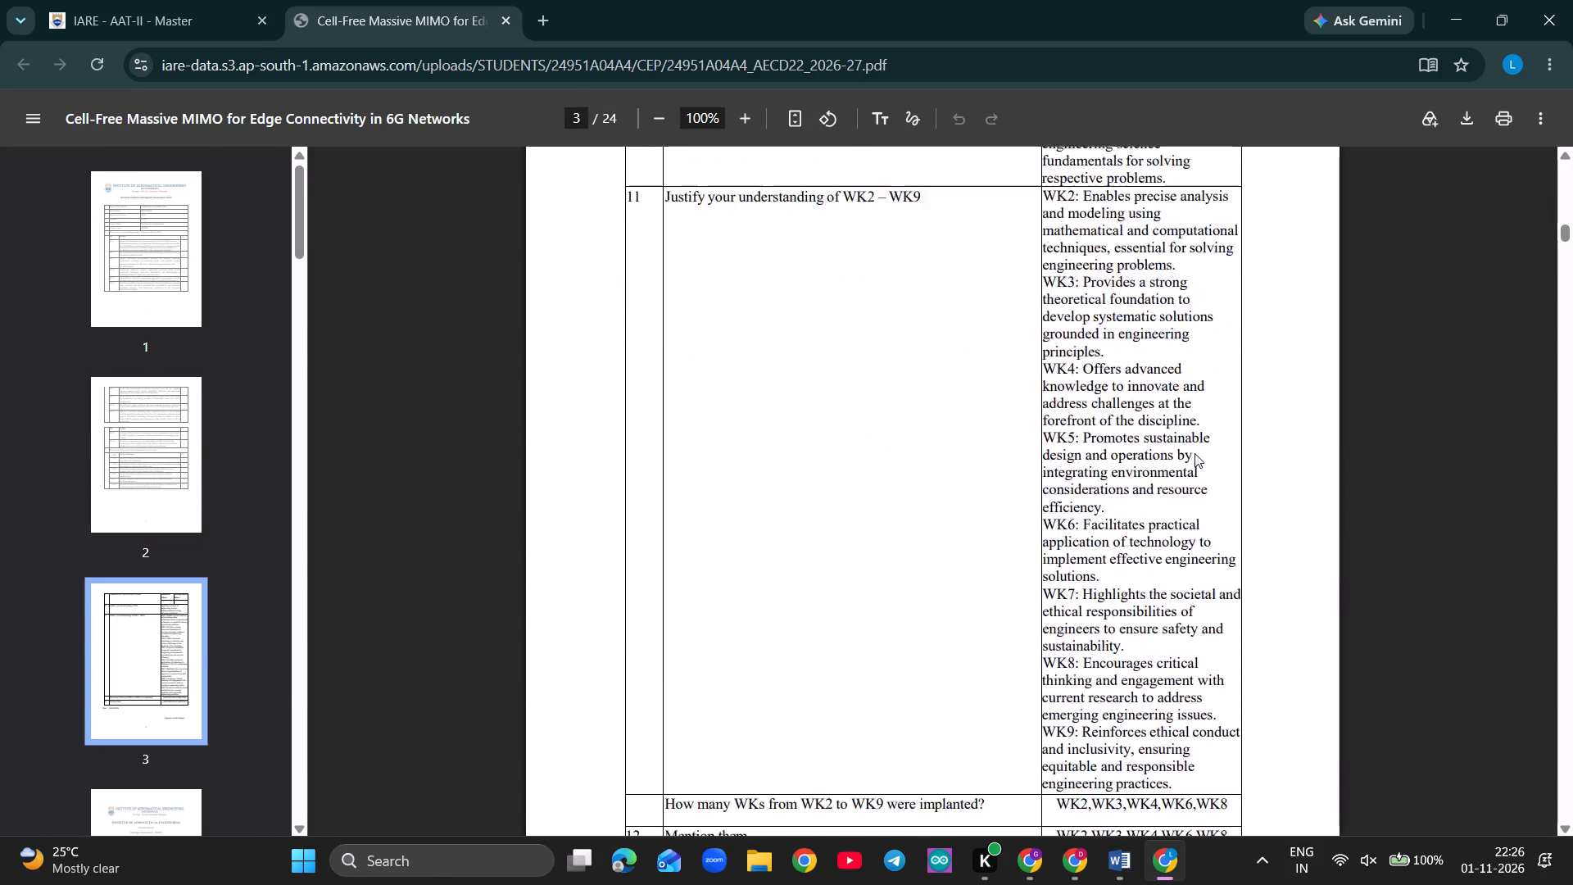
scroll(1194, 453, down, 8)
key(ctrl+Tab)
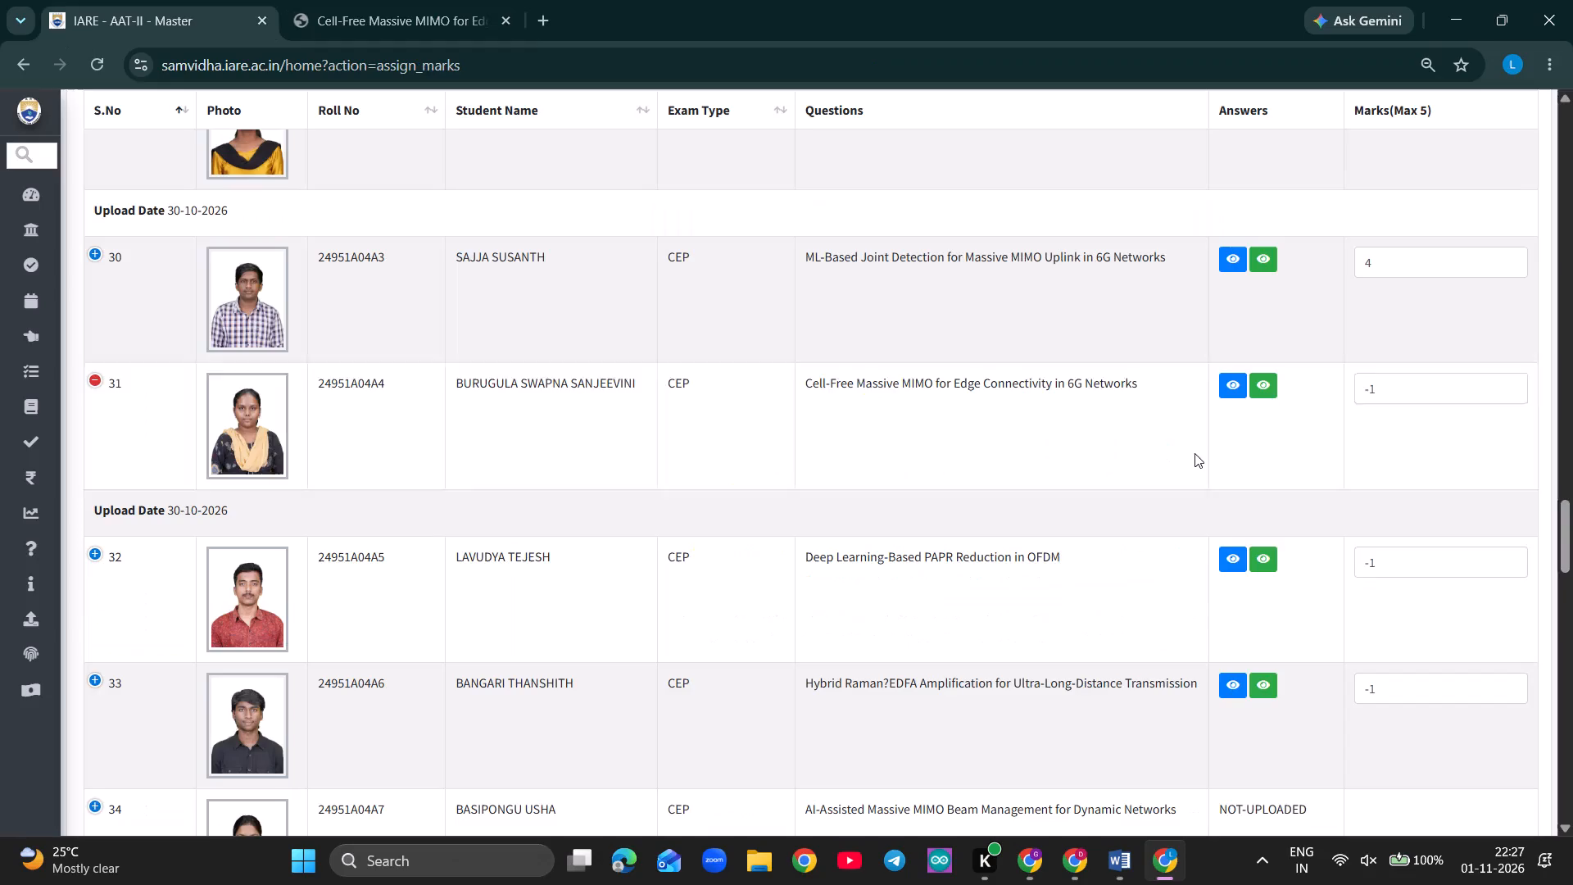
key(ctrl+Tab)
key(ctrl+w)
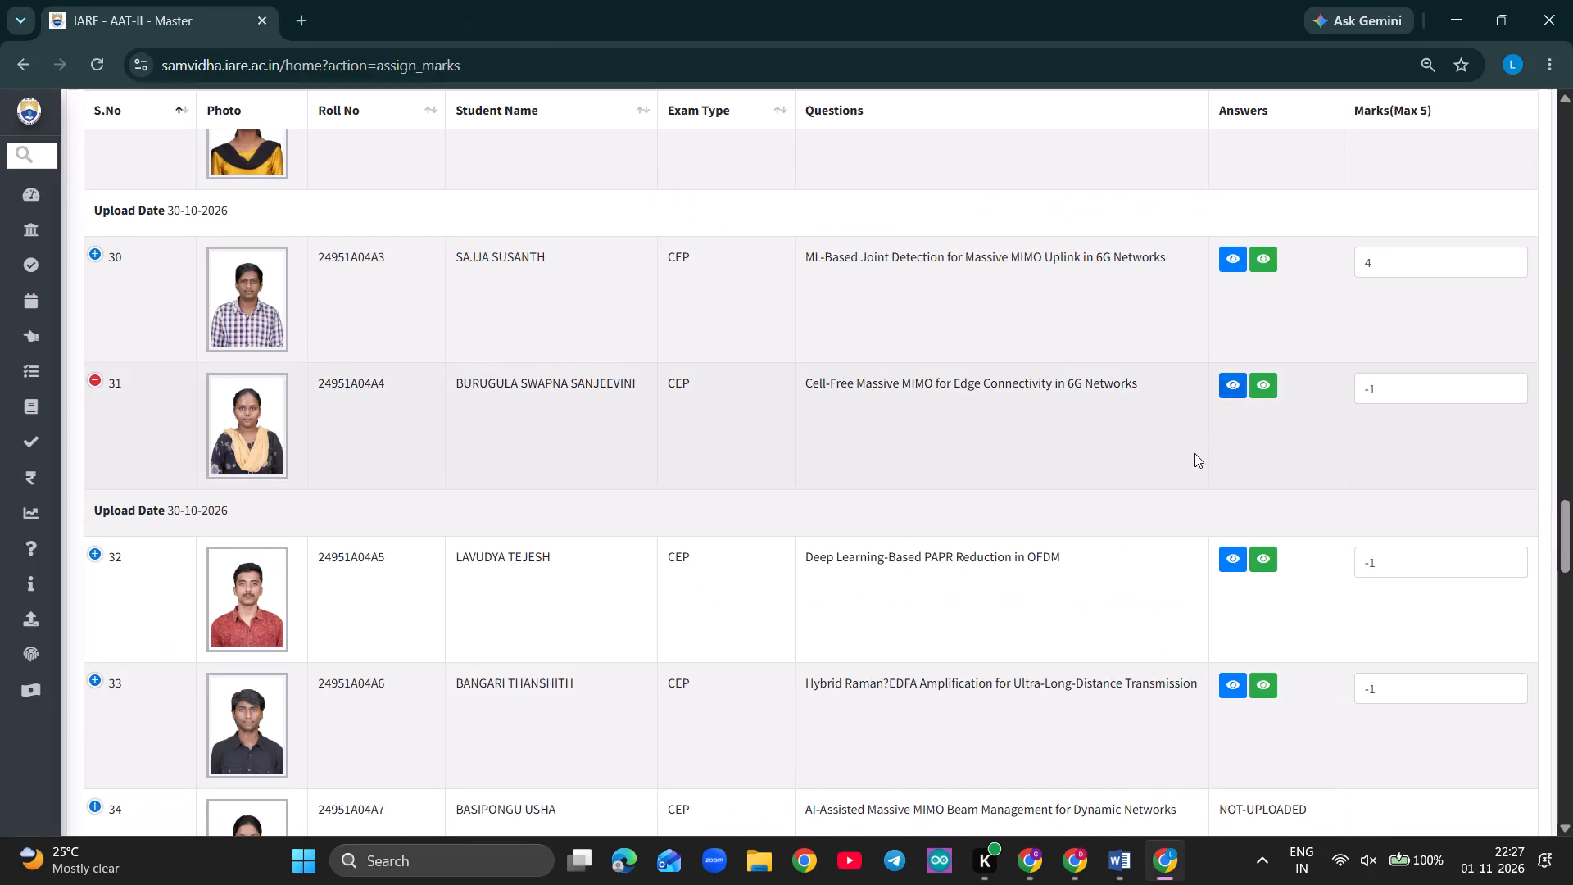
Try to view entry 31's shared video folder, and close it.
click(1253, 379)
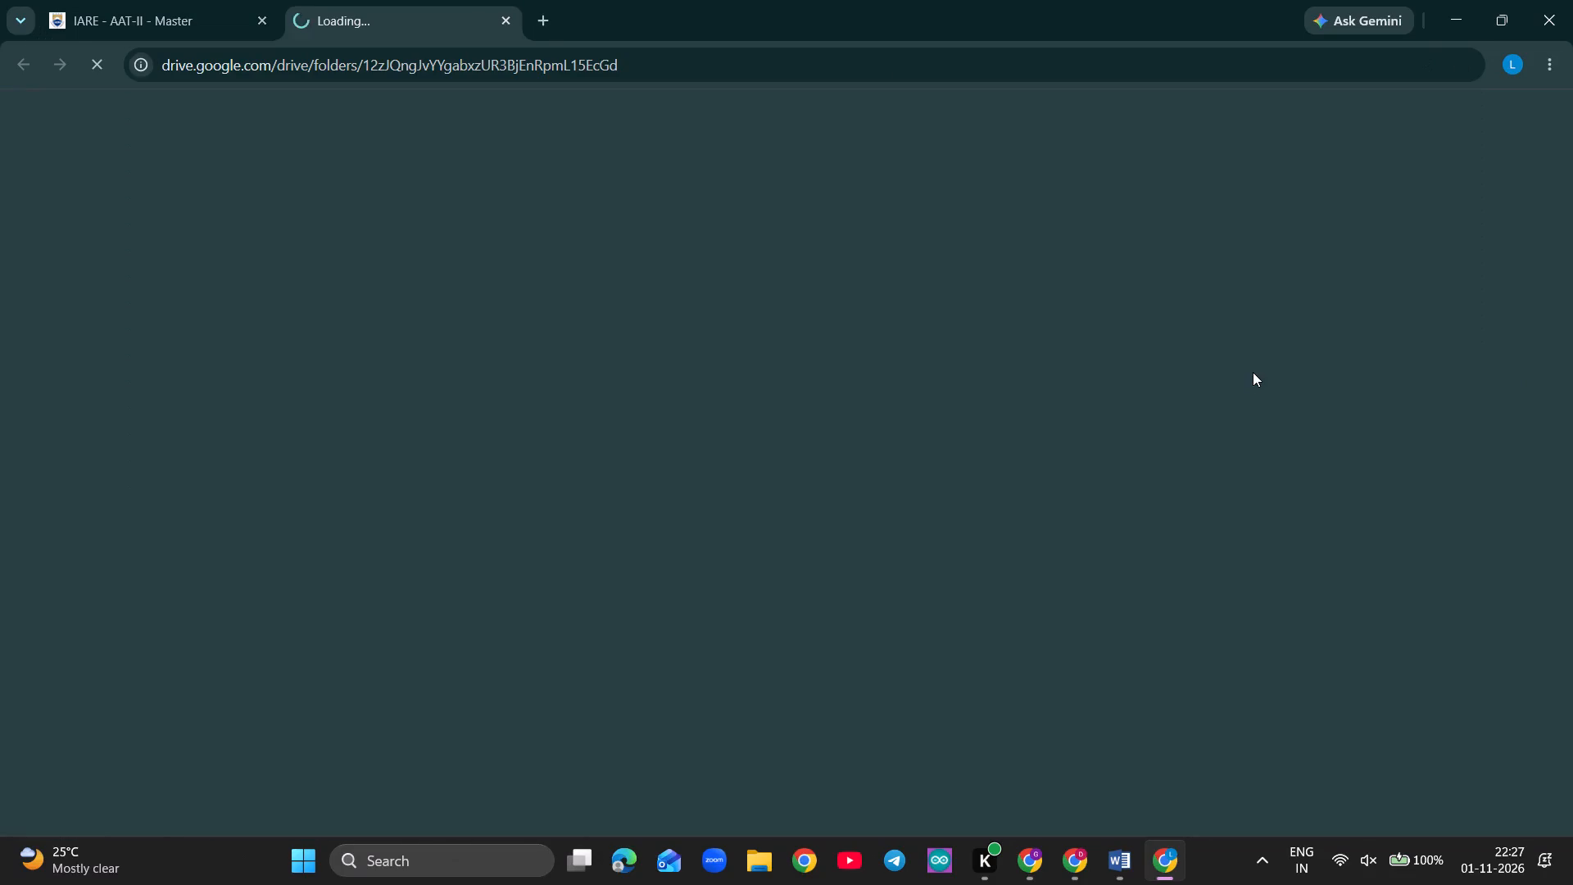
key(ctrl+w)
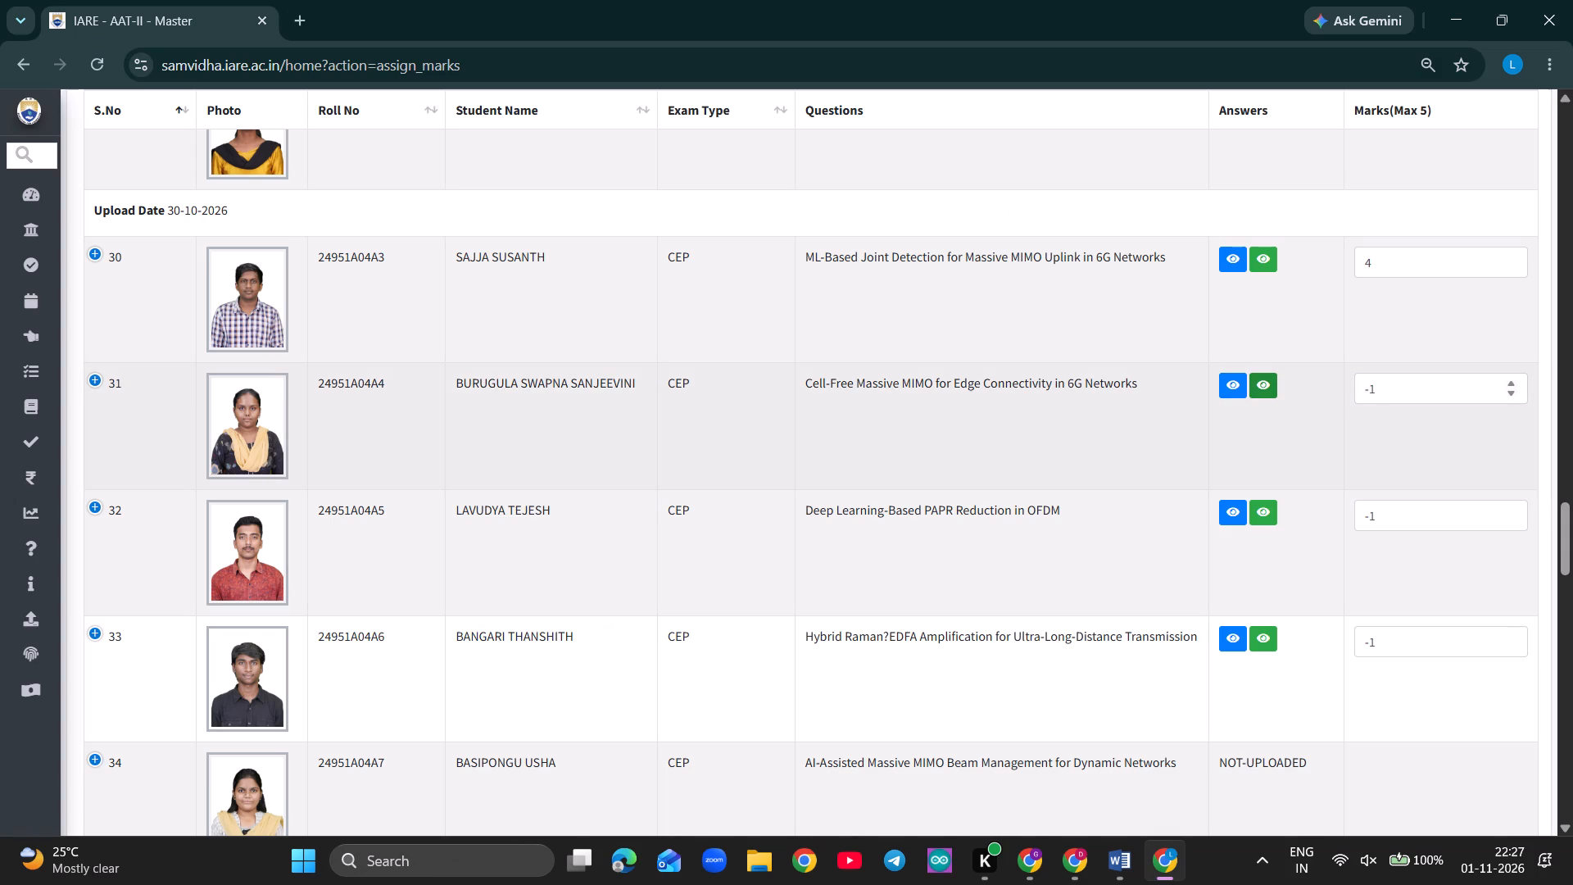
Set the marks of entry 31, "Cell-Free Massive MIMO for Edge Connectivity in 6G Networks", to 4.
drag(1394, 388, 1333, 388)
key(4)
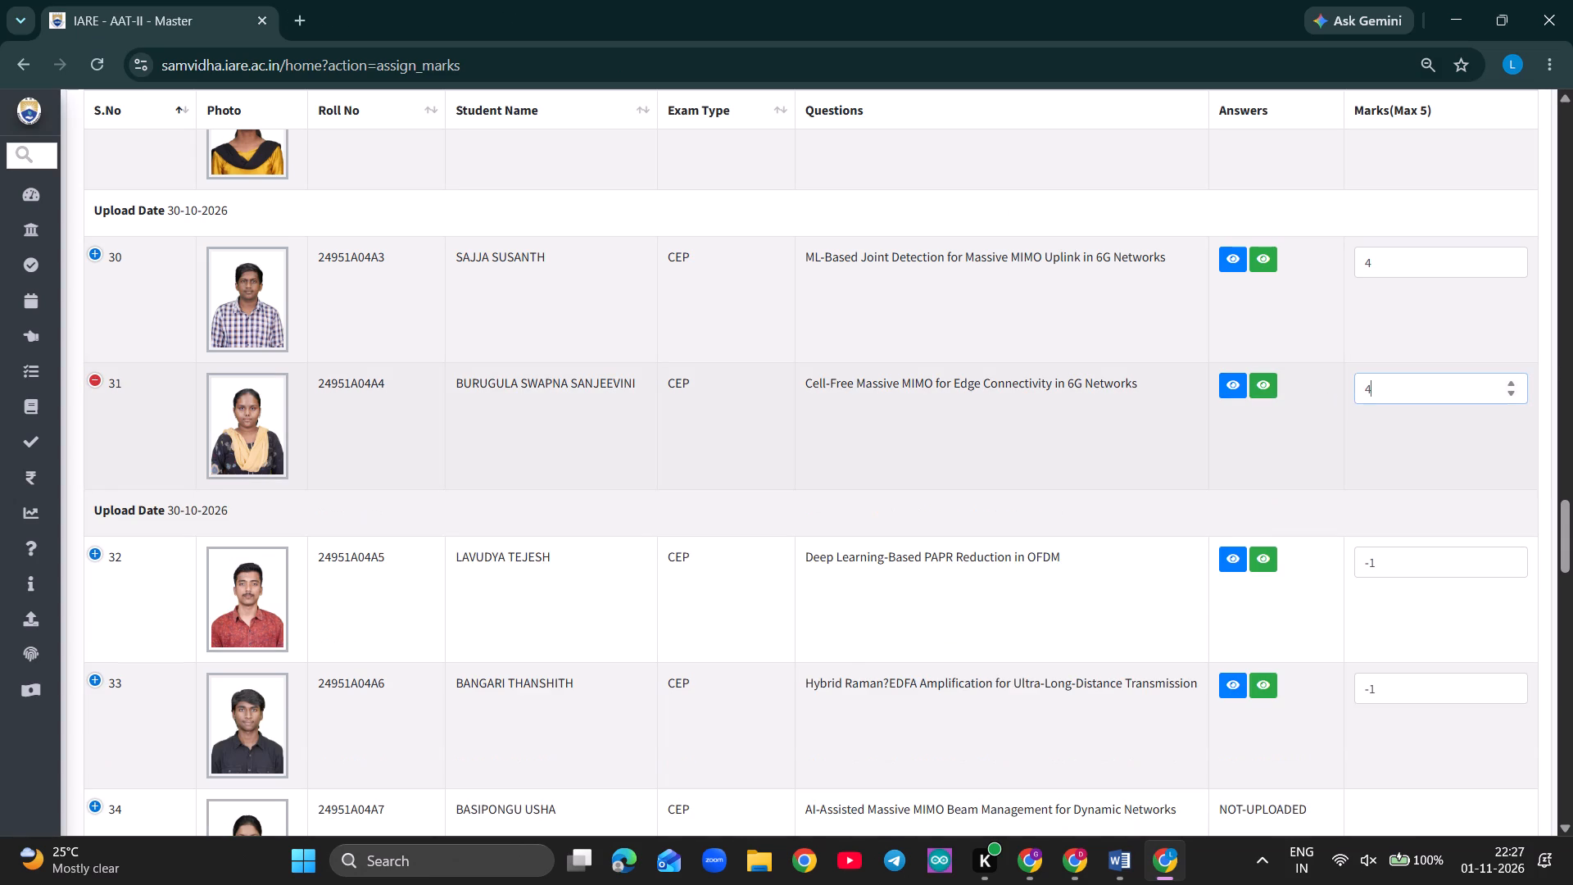
Open the report for entry 32, "Deep Learning-Based PAPR Reduction in OFDM", and close it.
click(1231, 551)
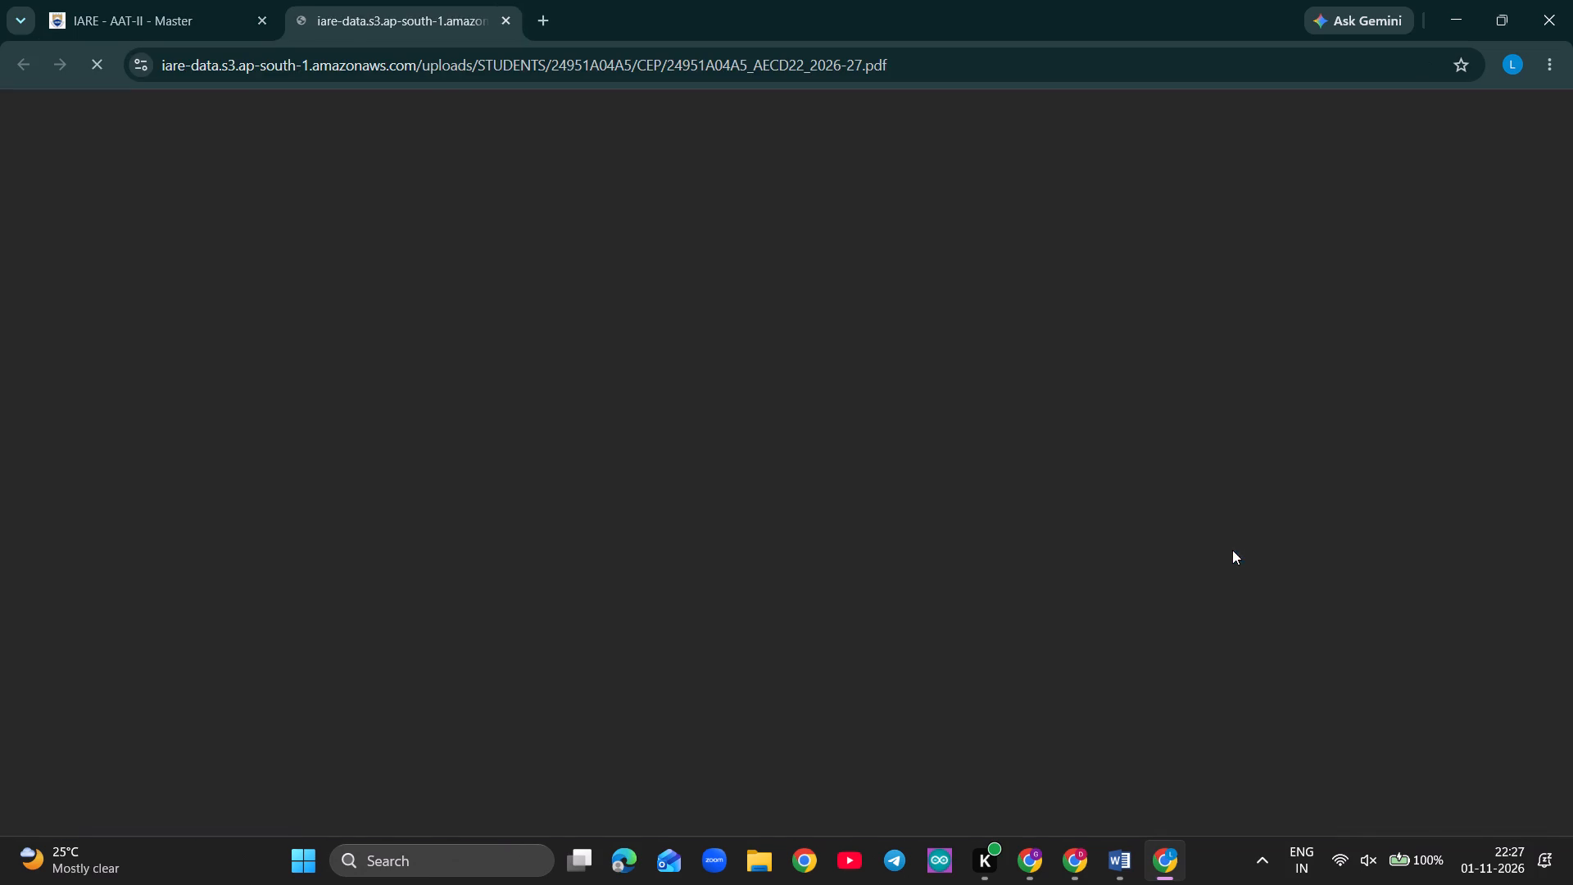
key(ctrl+w)
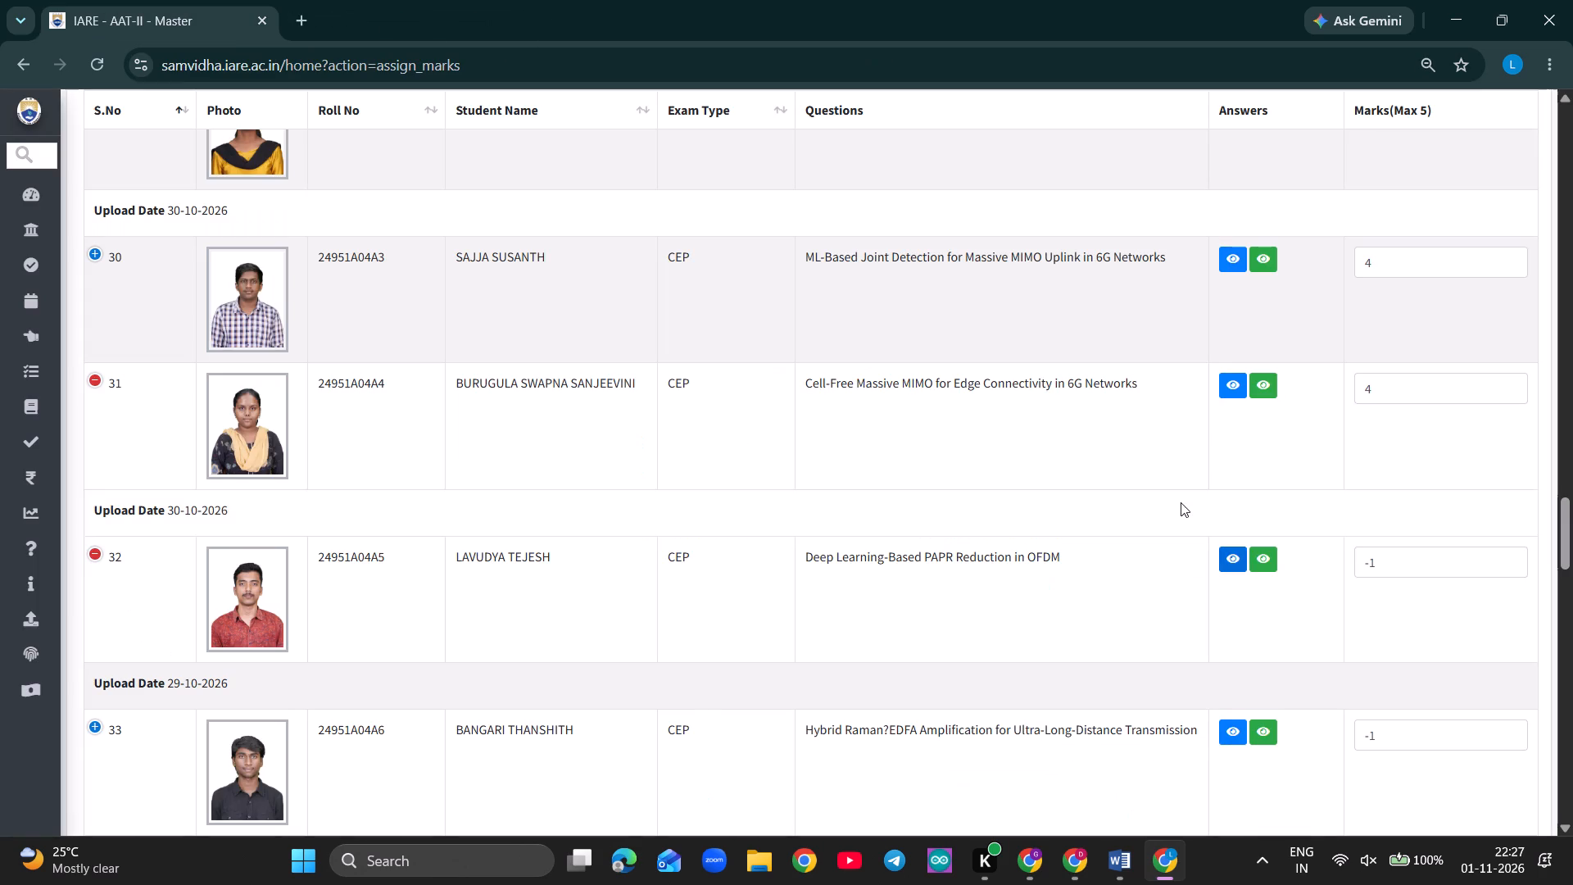
Play the opening of entry 32's video presentation, compare its title slide with the listing, and close it.
click(1255, 556)
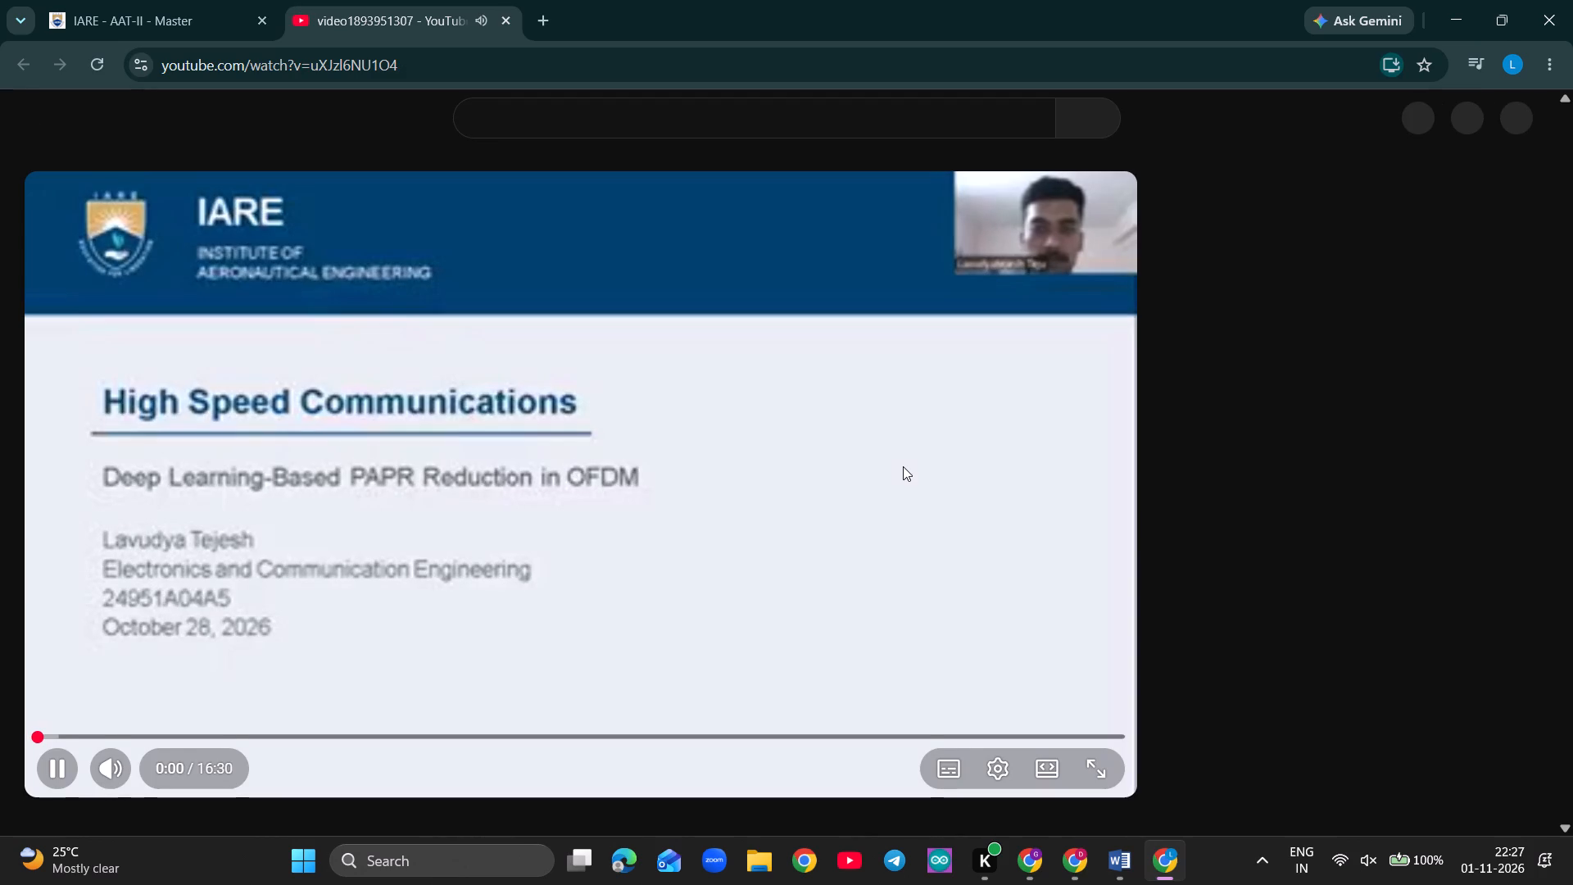
key(ctrl+Tab)
key(ctrl+Tab)
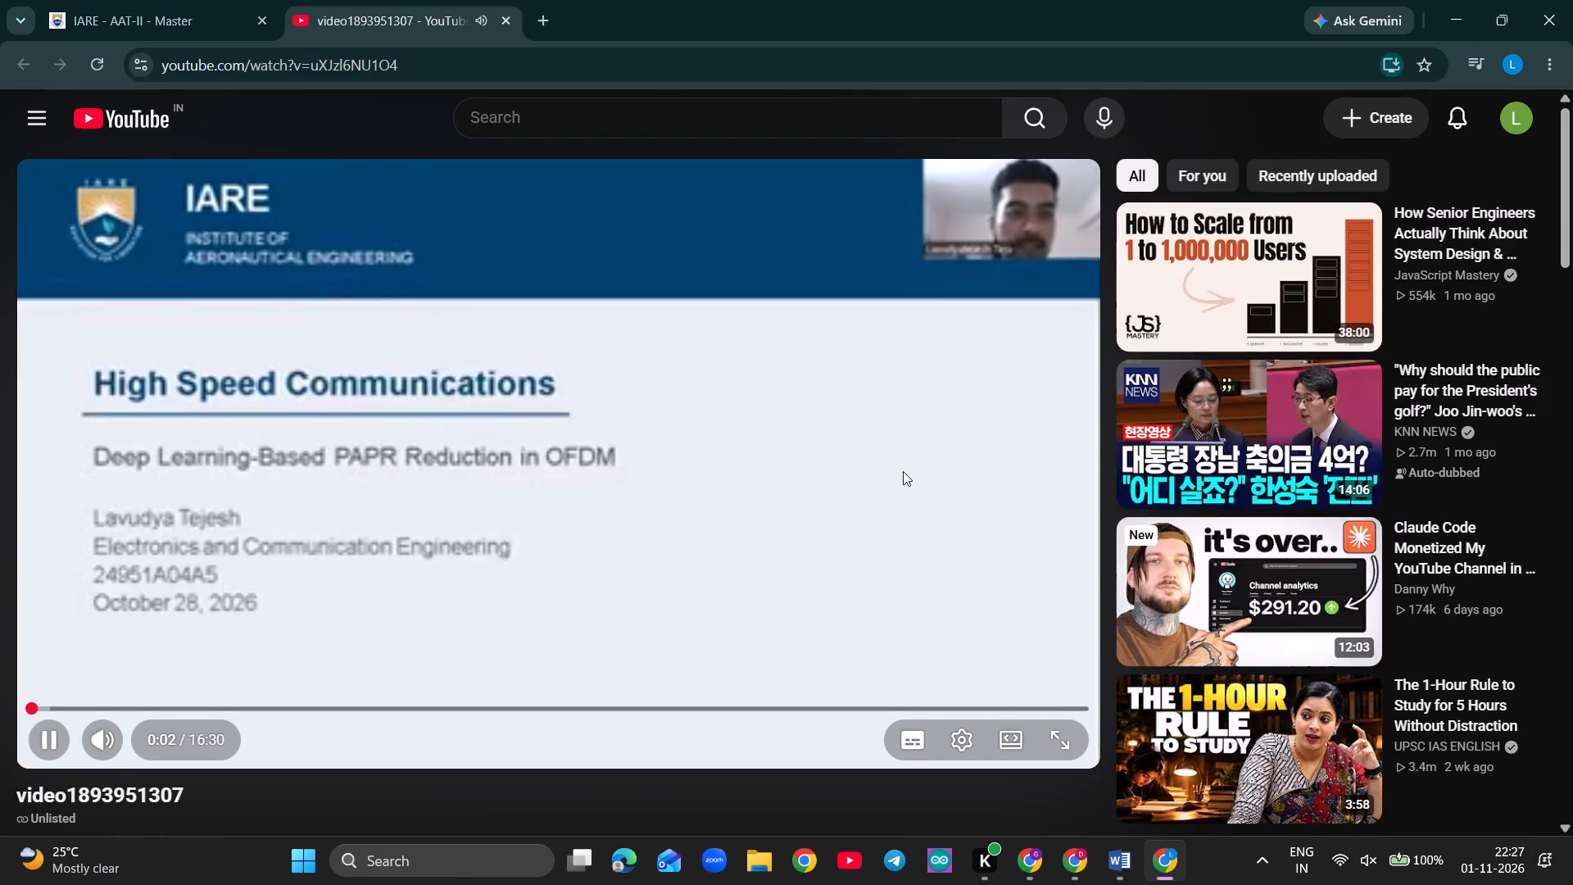
key(ctrl+w)
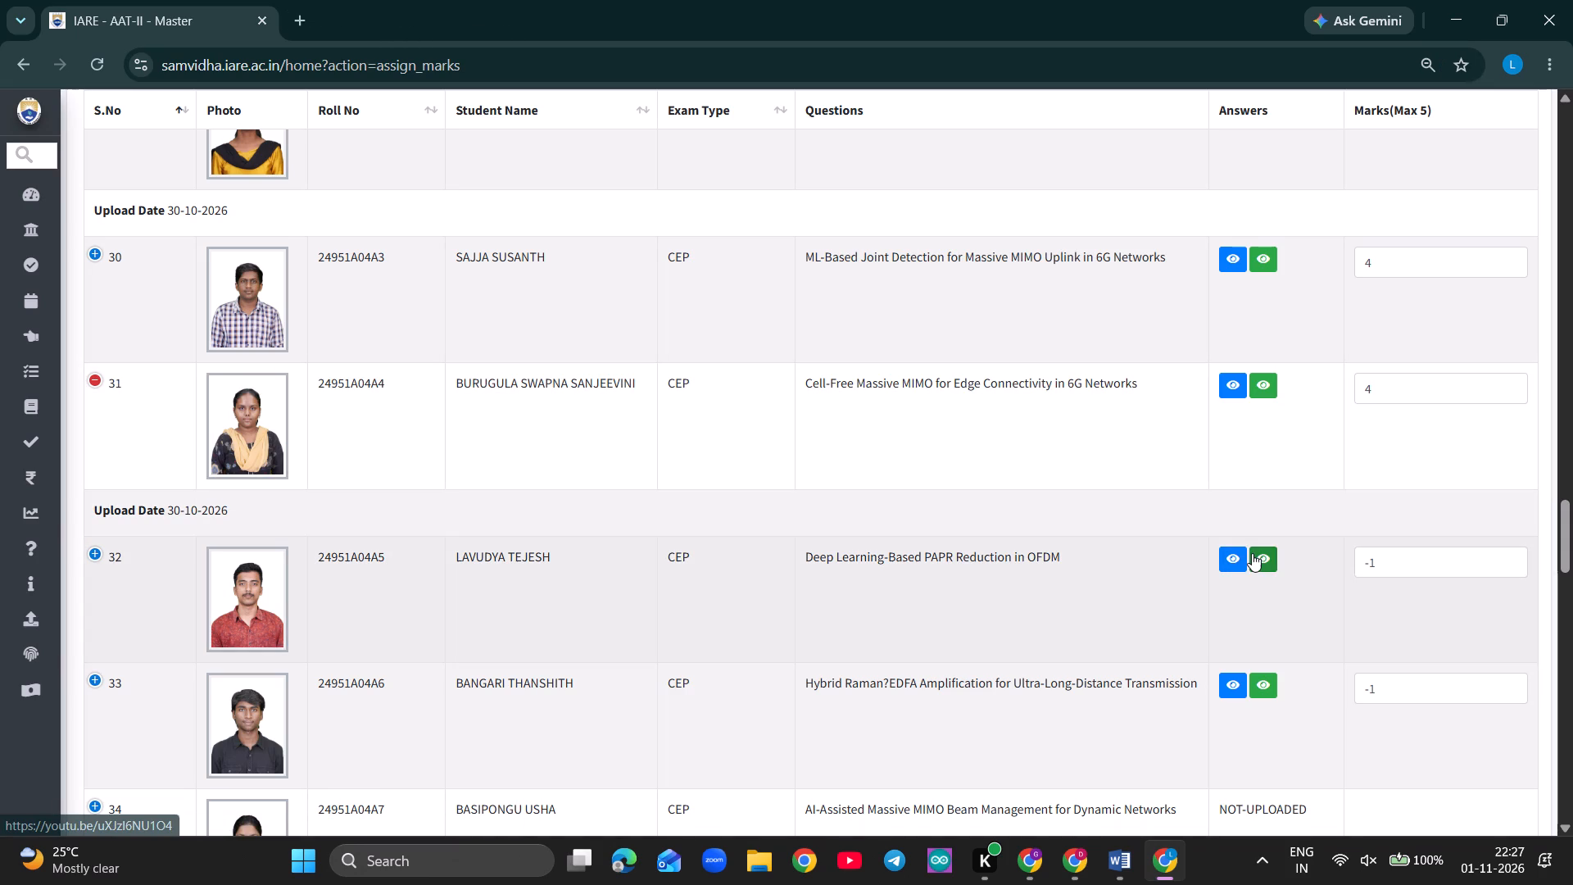
Reopen entry 32's video presentation, examine the uploader's channel page and its additional channel information, and close it.
click(1262, 556)
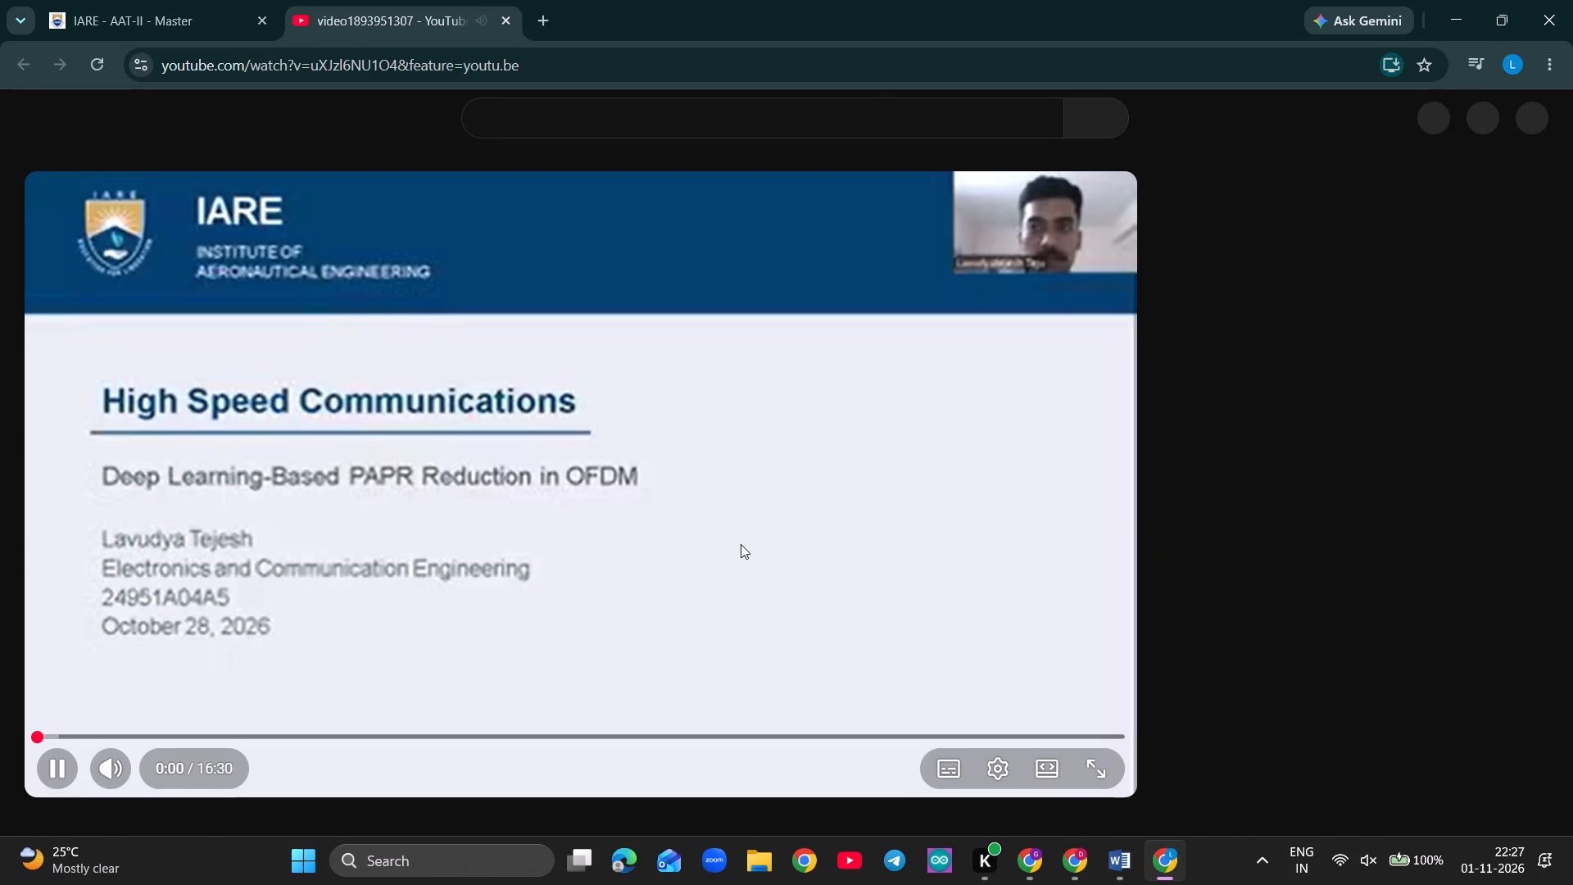
scroll(741, 544, down, 5)
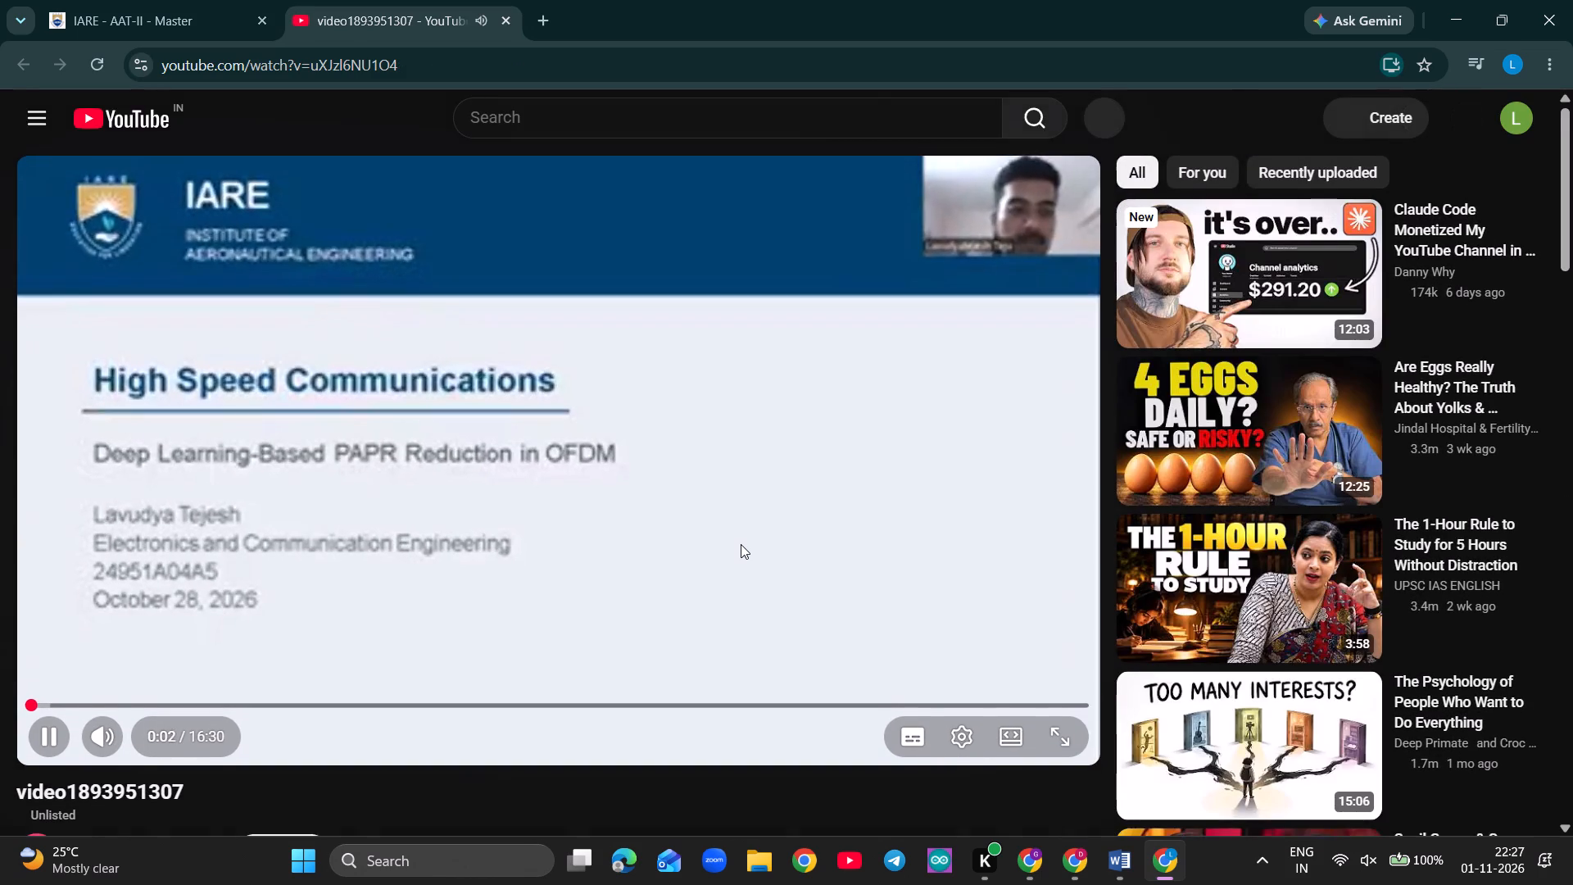
scroll(741, 544, down, 1)
click(120, 546)
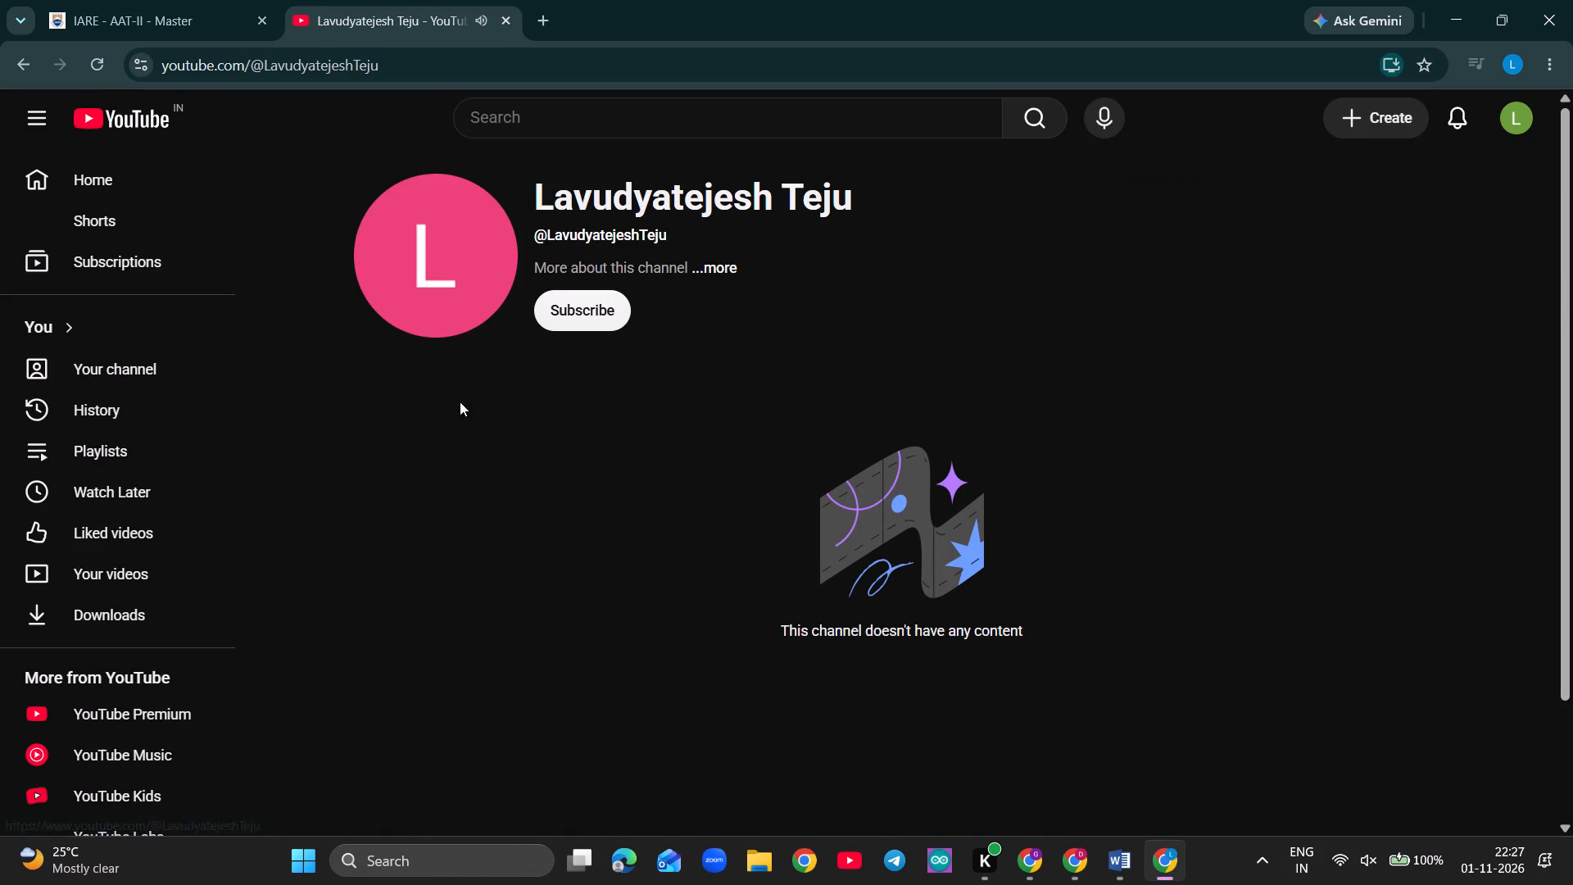
click(714, 270)
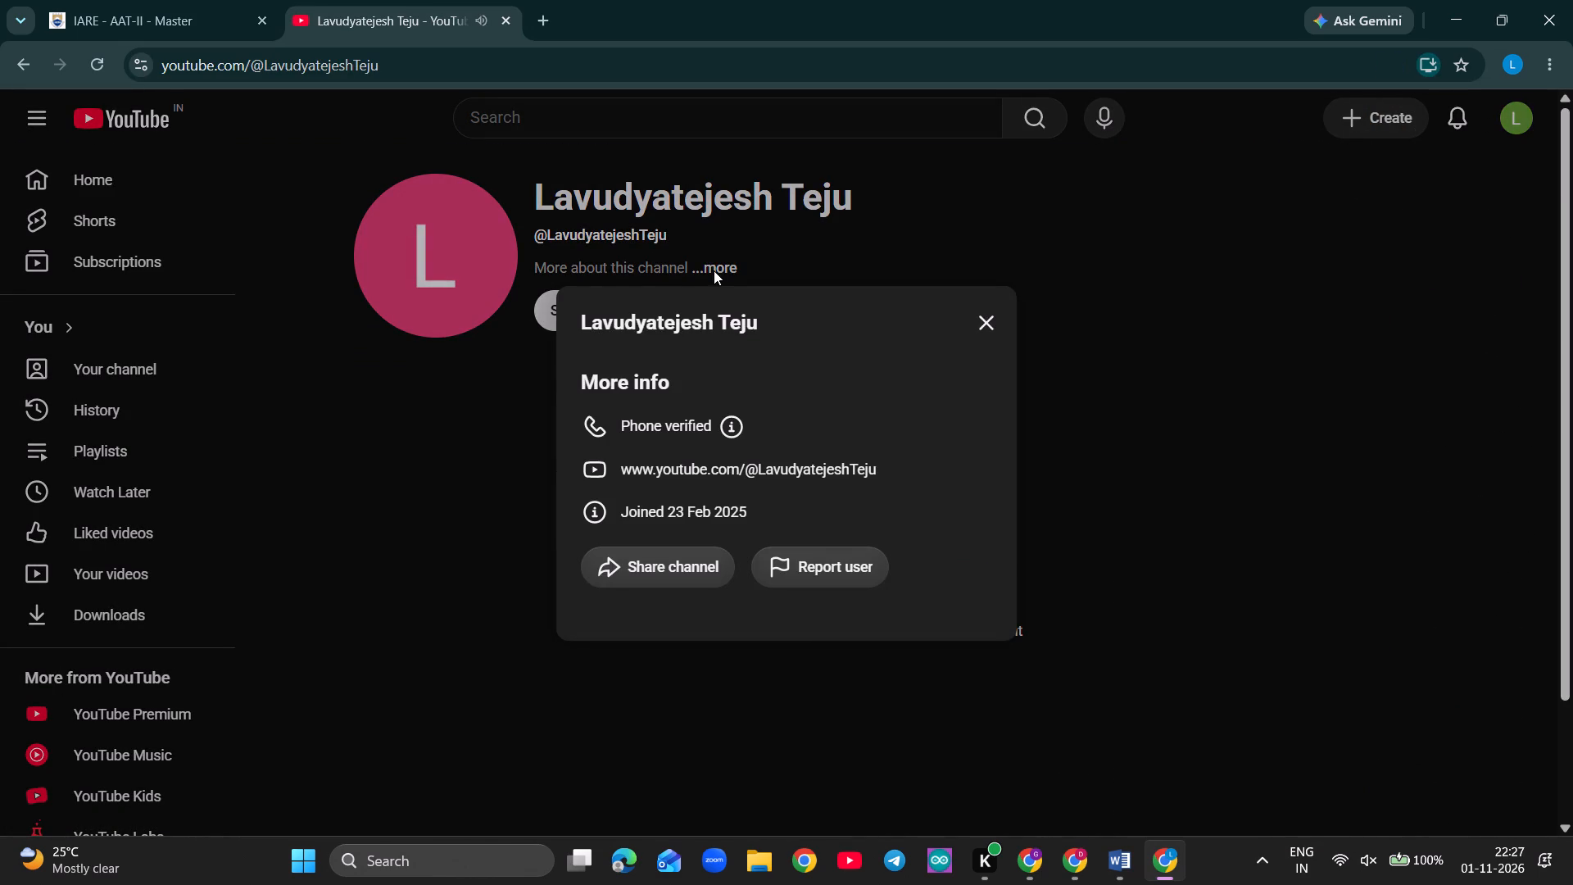
click(993, 319)
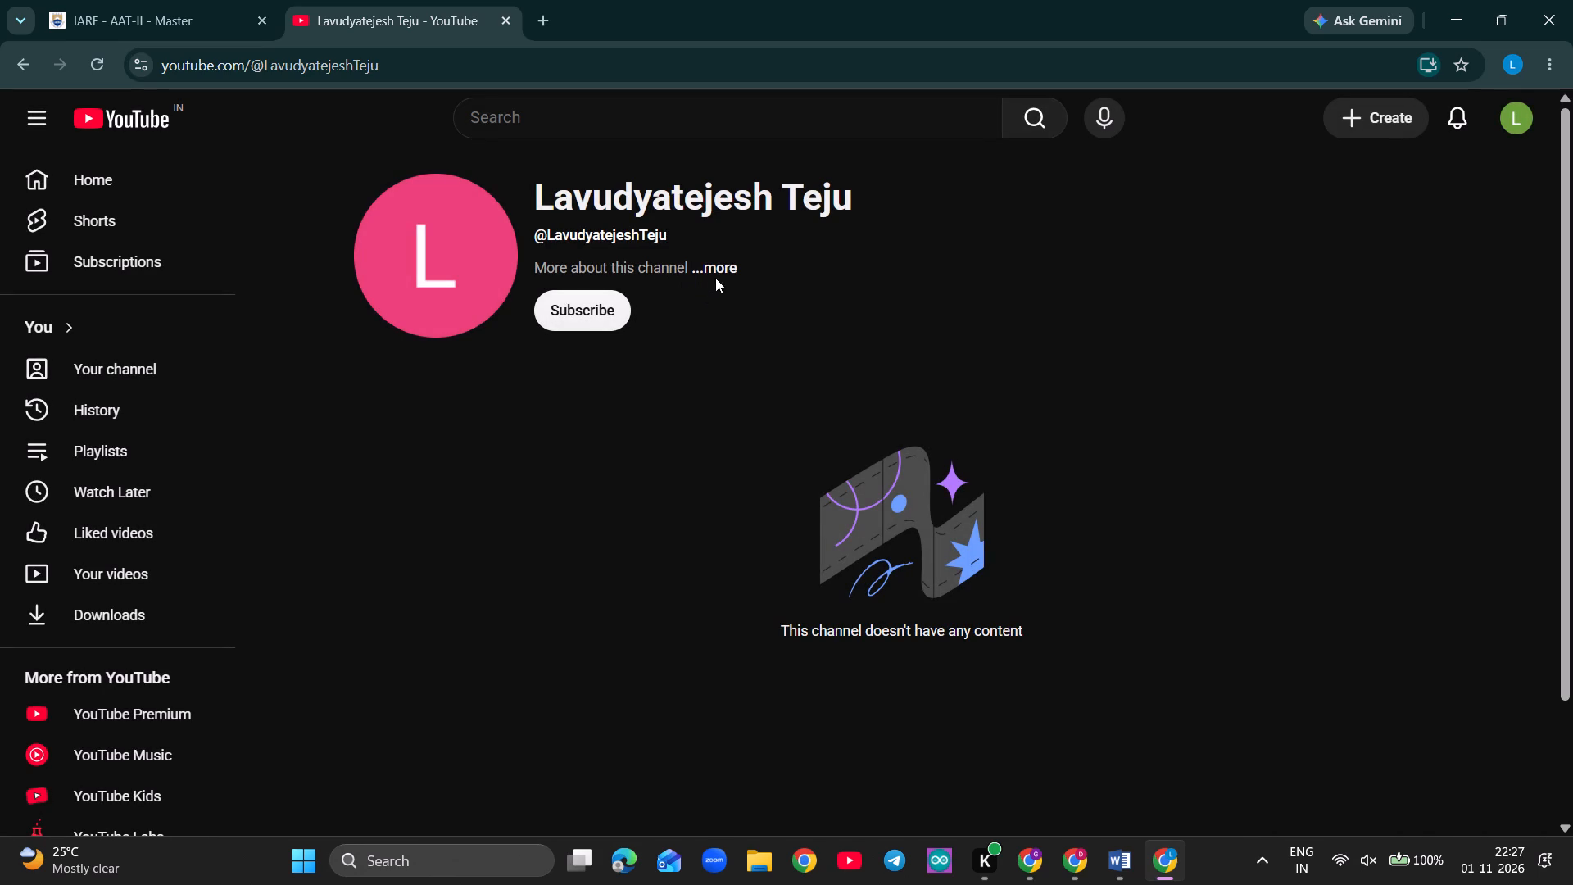
key(ctrl+w)
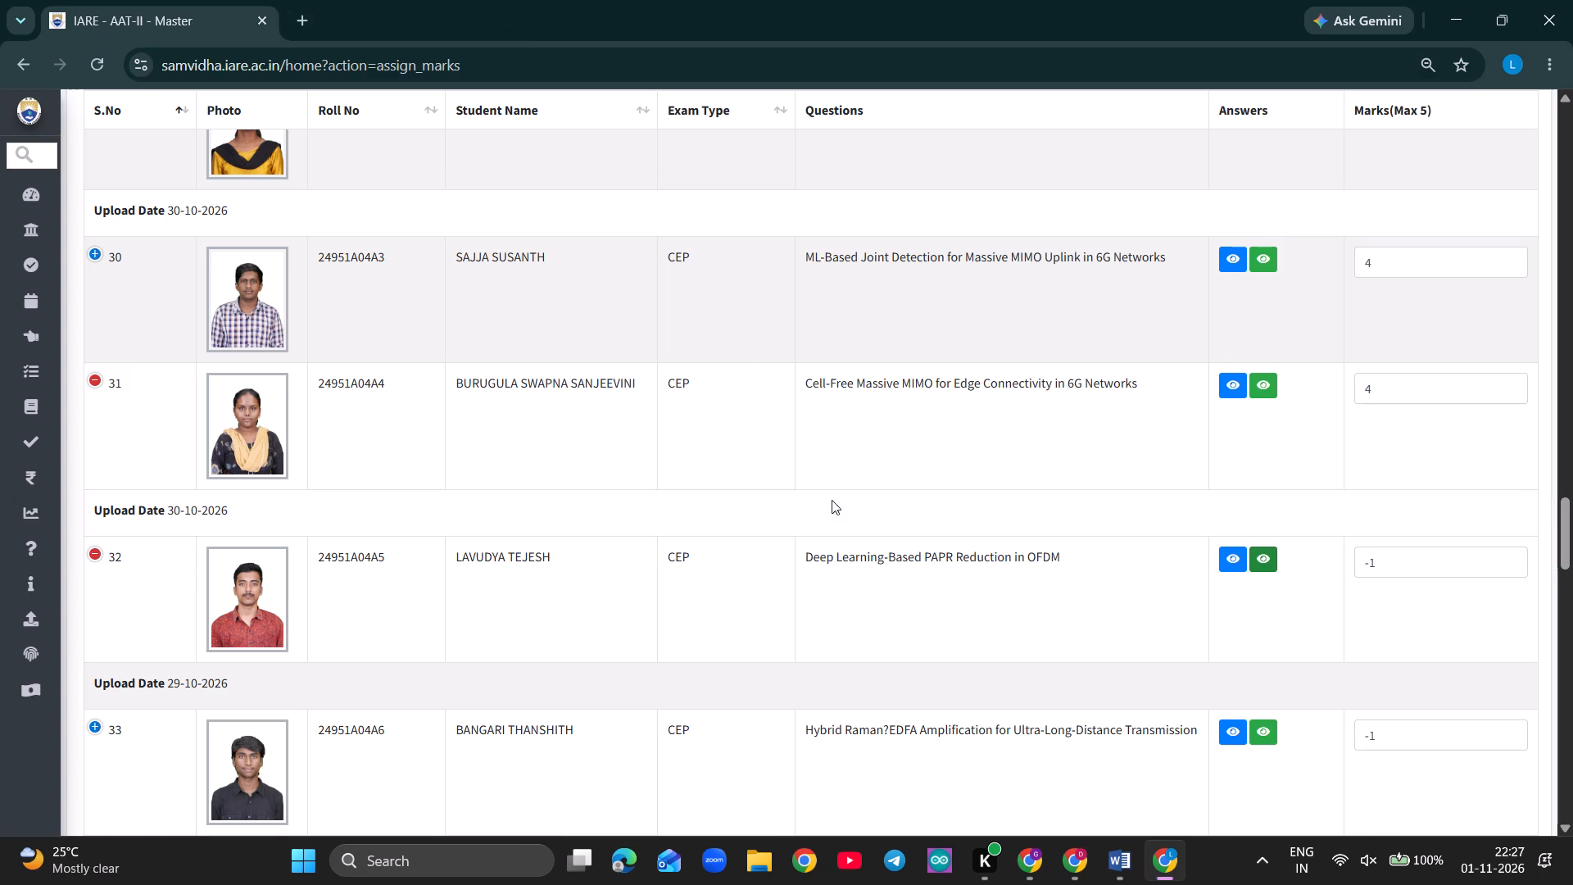
Set the marks of entry 32, "Deep Learning-Based PAPR Reduction in OFDM", to 5.
click(1380, 564)
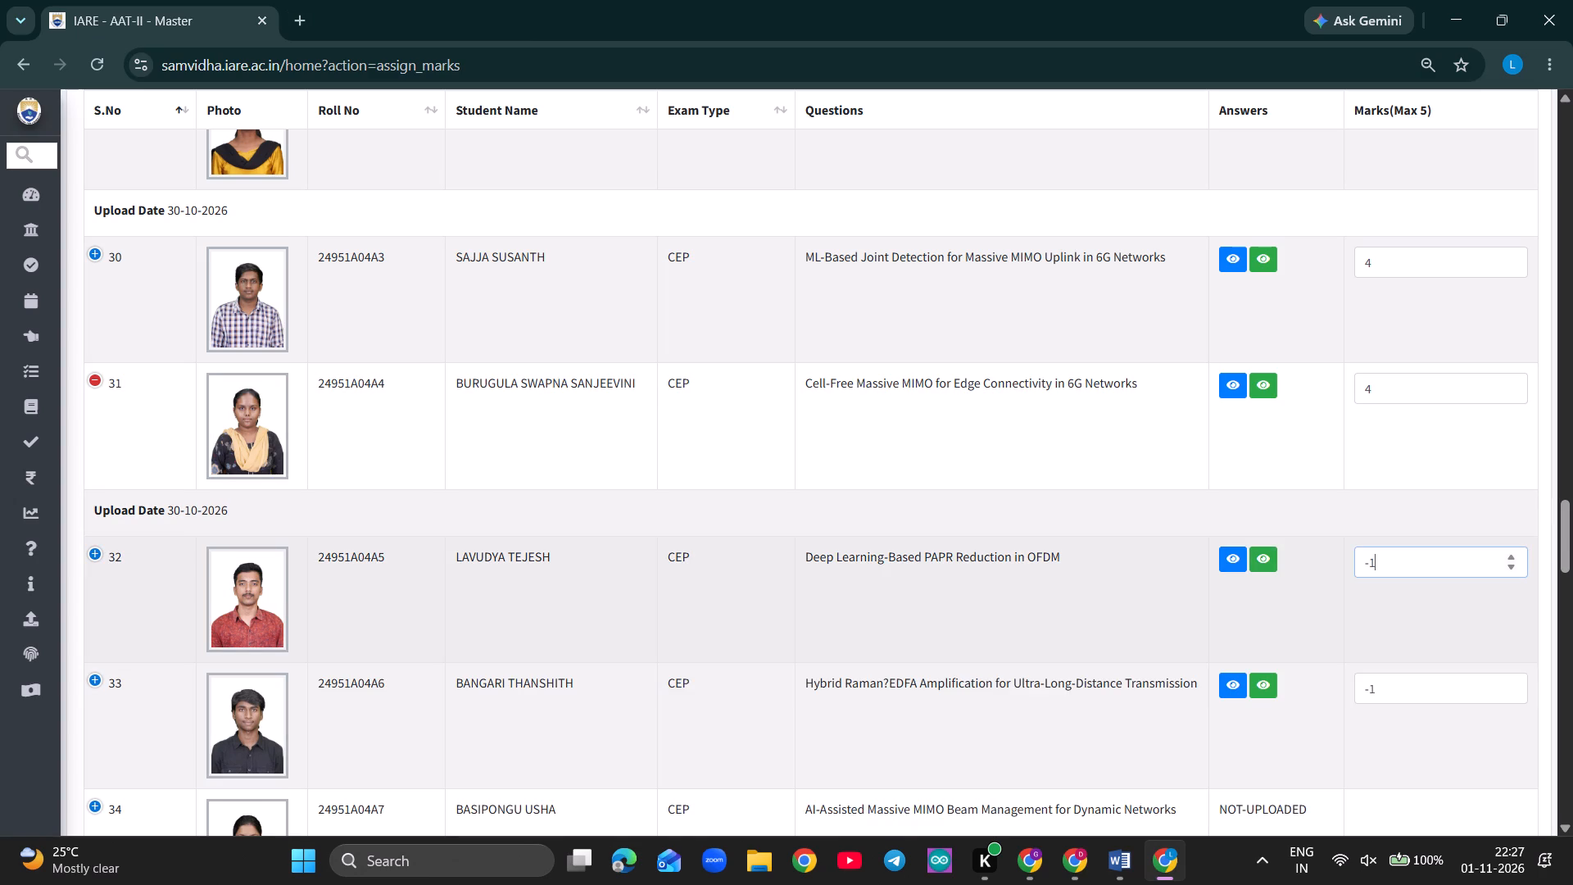
scroll(1380, 564, up, 6)
click(1359, 609)
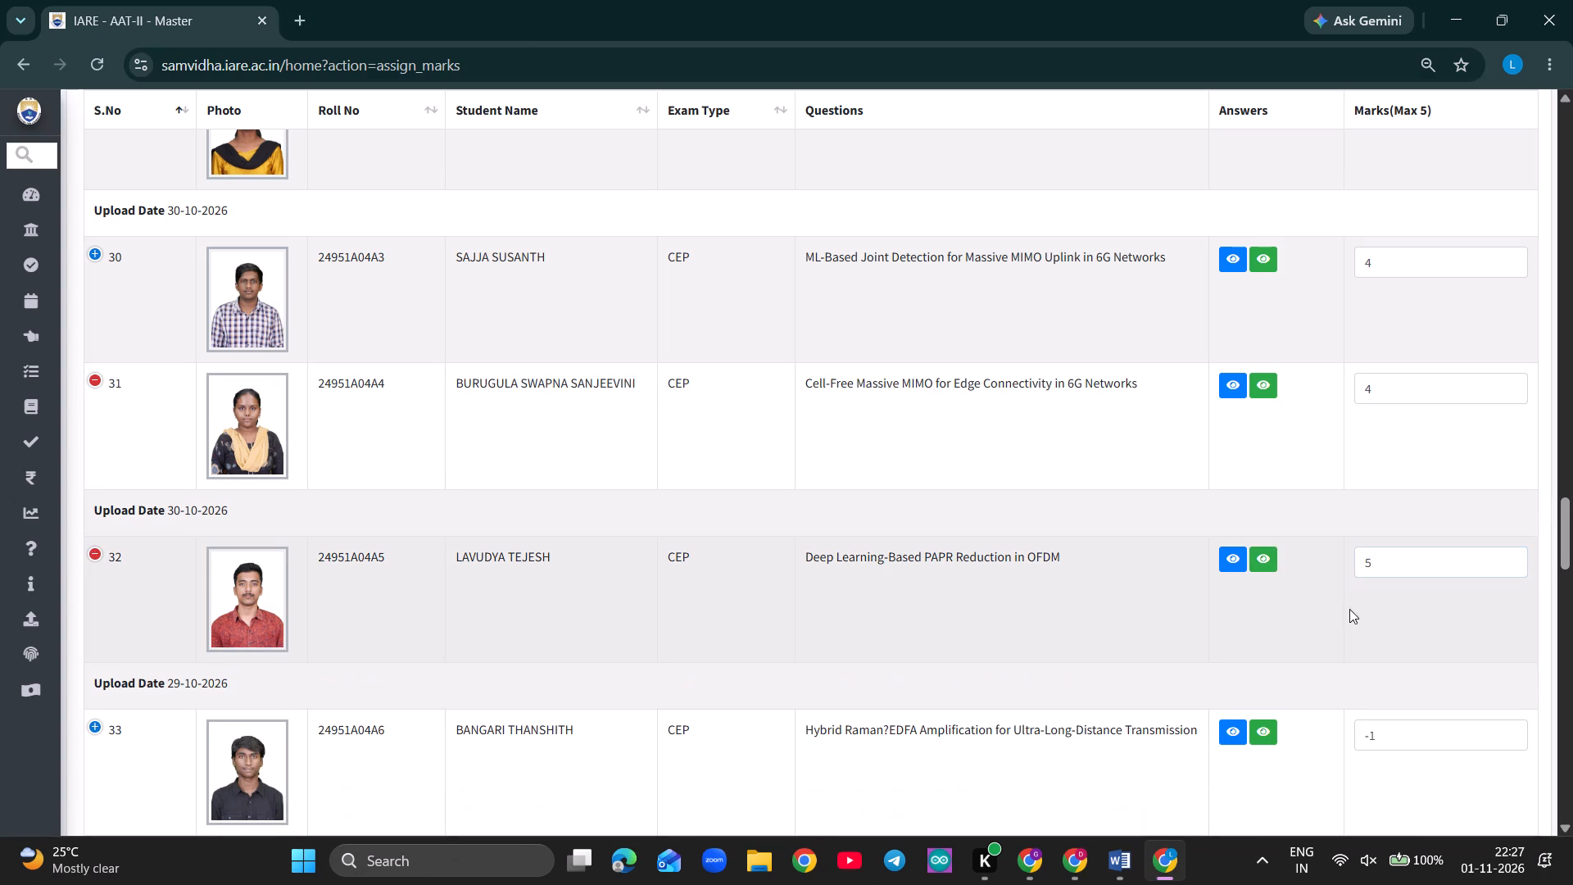
Open entry 33's report, check its self-assessment form and title page against the listing, and close it.
scroll(1105, 648, down, 1)
click(1231, 631)
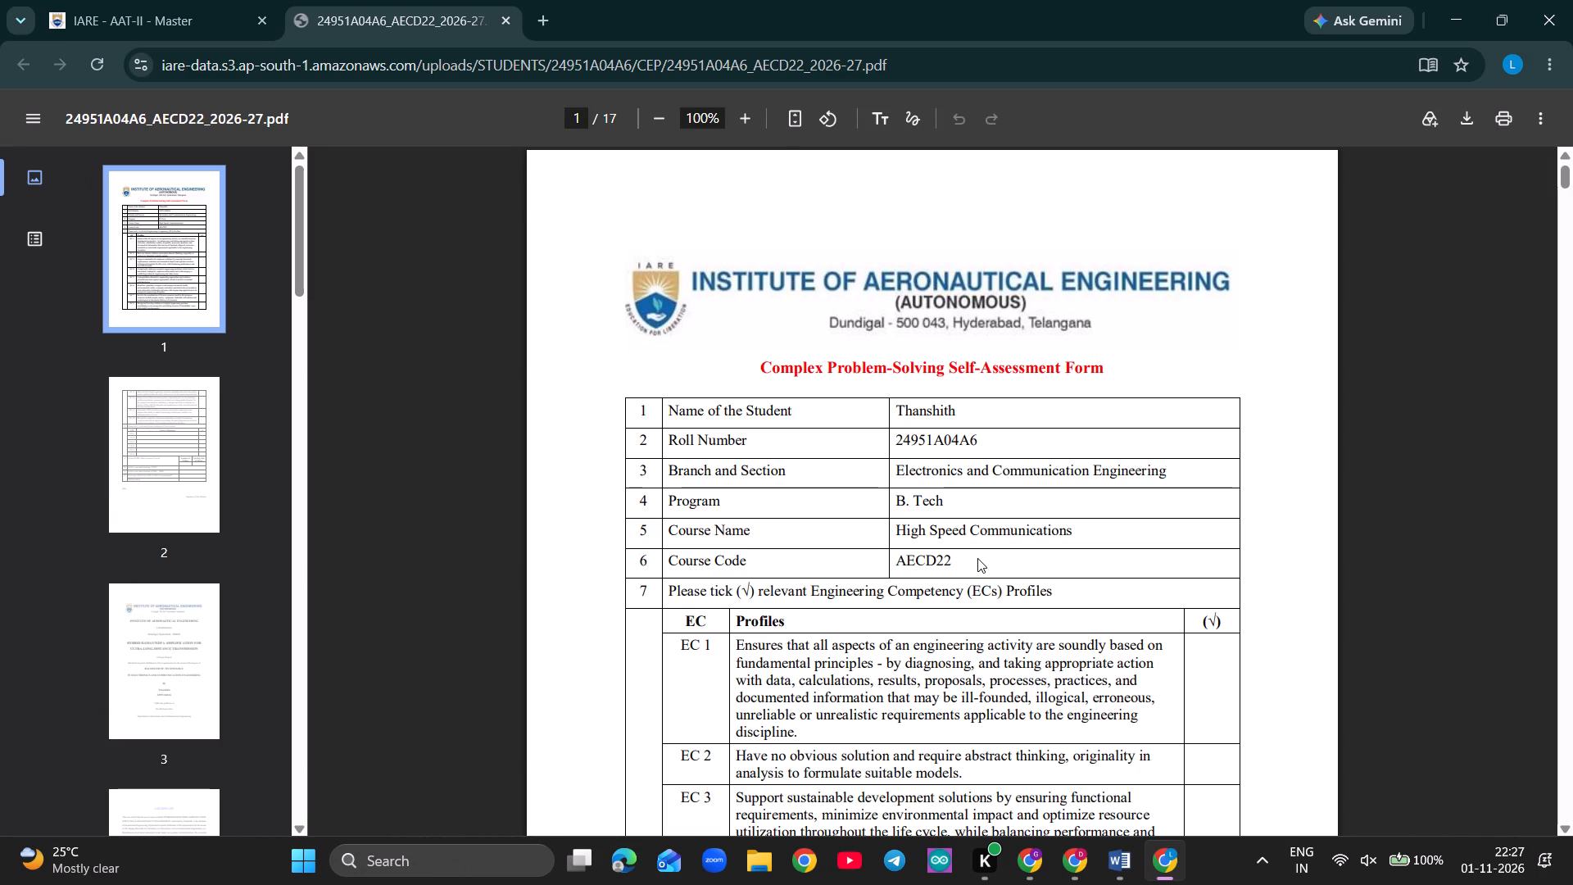
scroll(977, 558, down, 19)
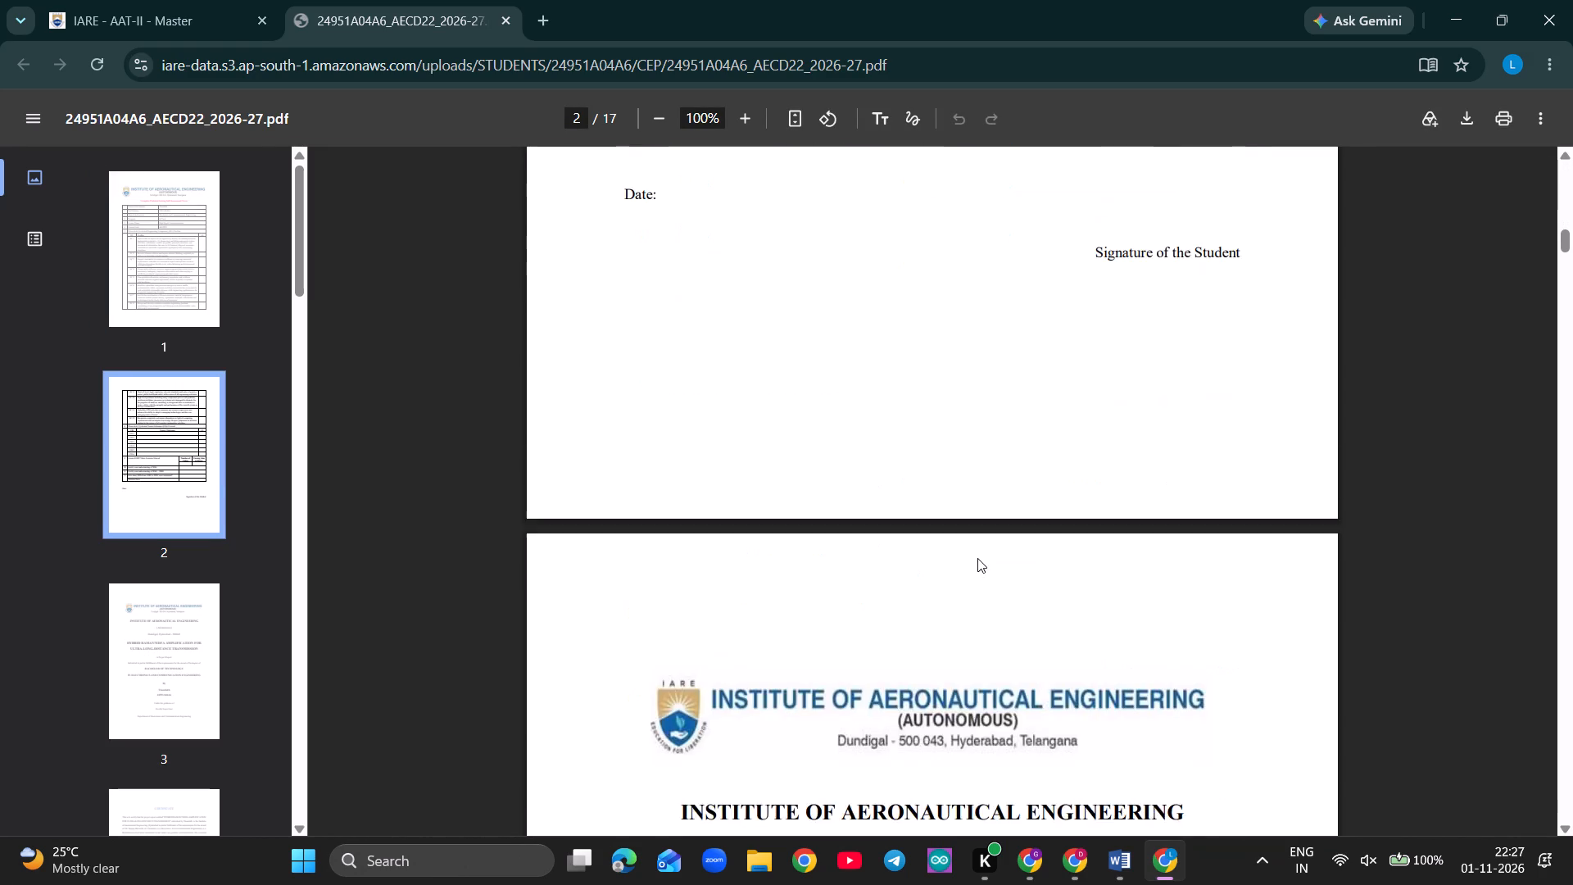
scroll(977, 558, down, 5)
scroll(977, 558, up, 1)
key(ctrl+Tab)
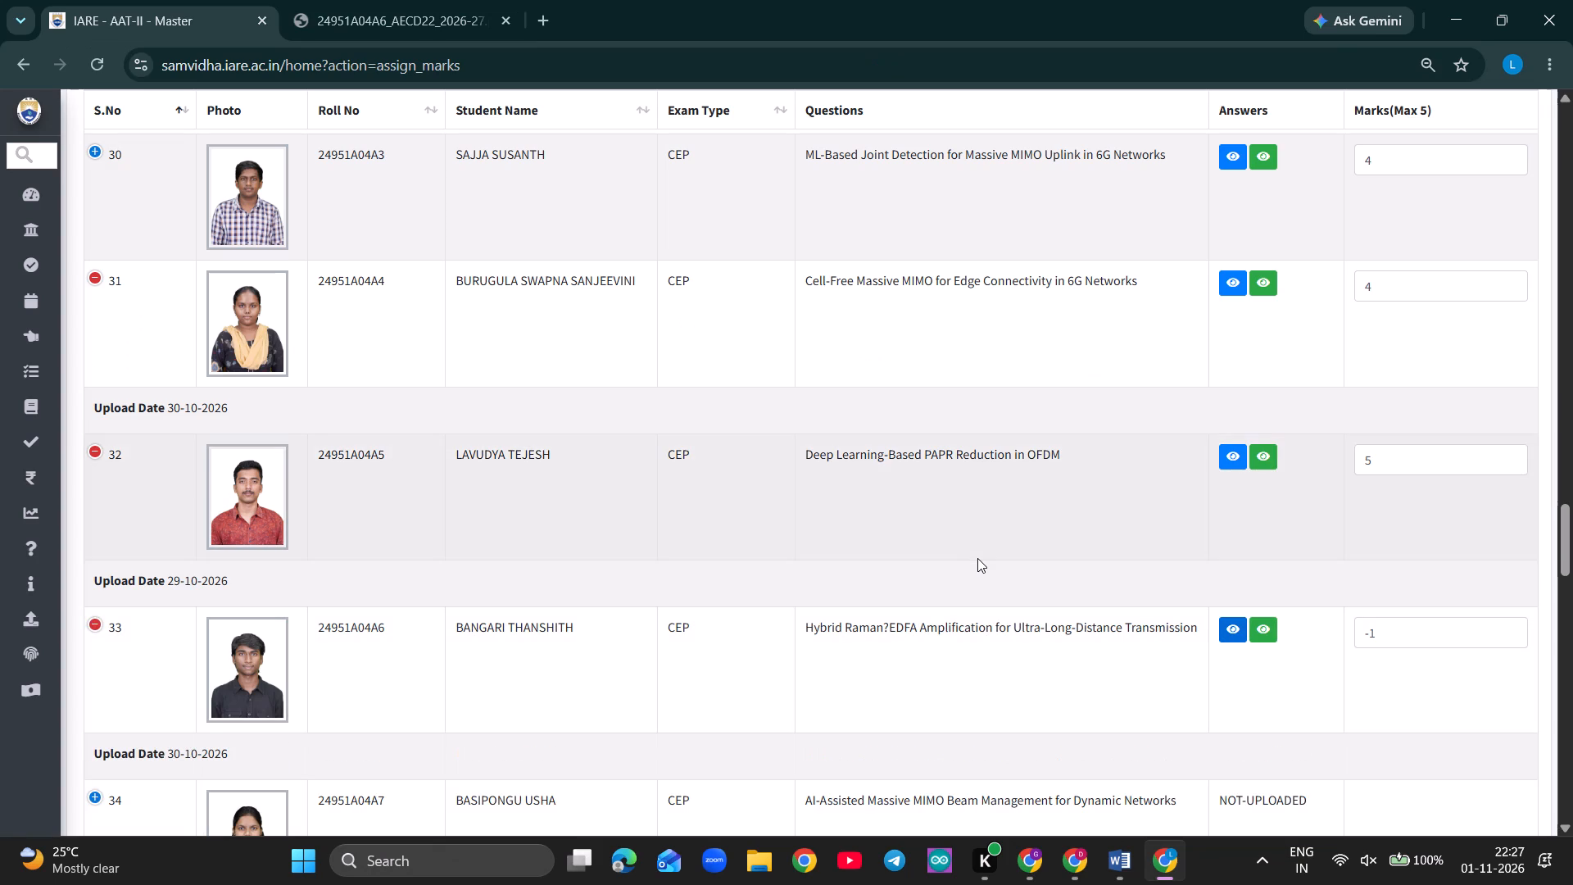
key(ctrl+Tab)
key(ctrl+w)
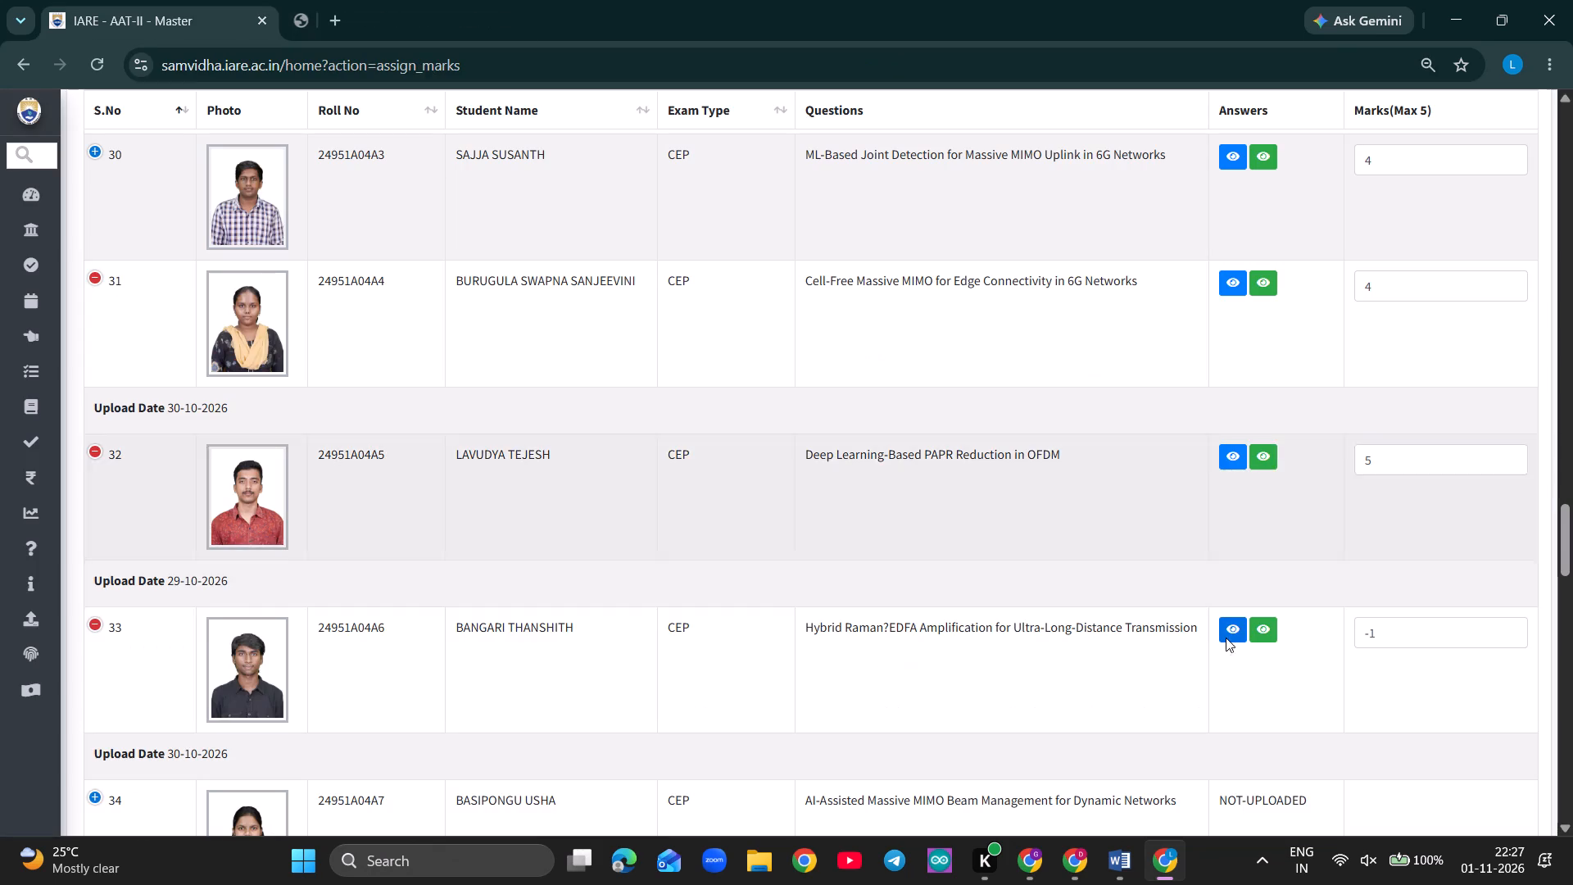
Set the marks of entry 33, on hybrid Raman-EDFA amplification for ultra-long-distance transmission, to 5.
click(1369, 633)
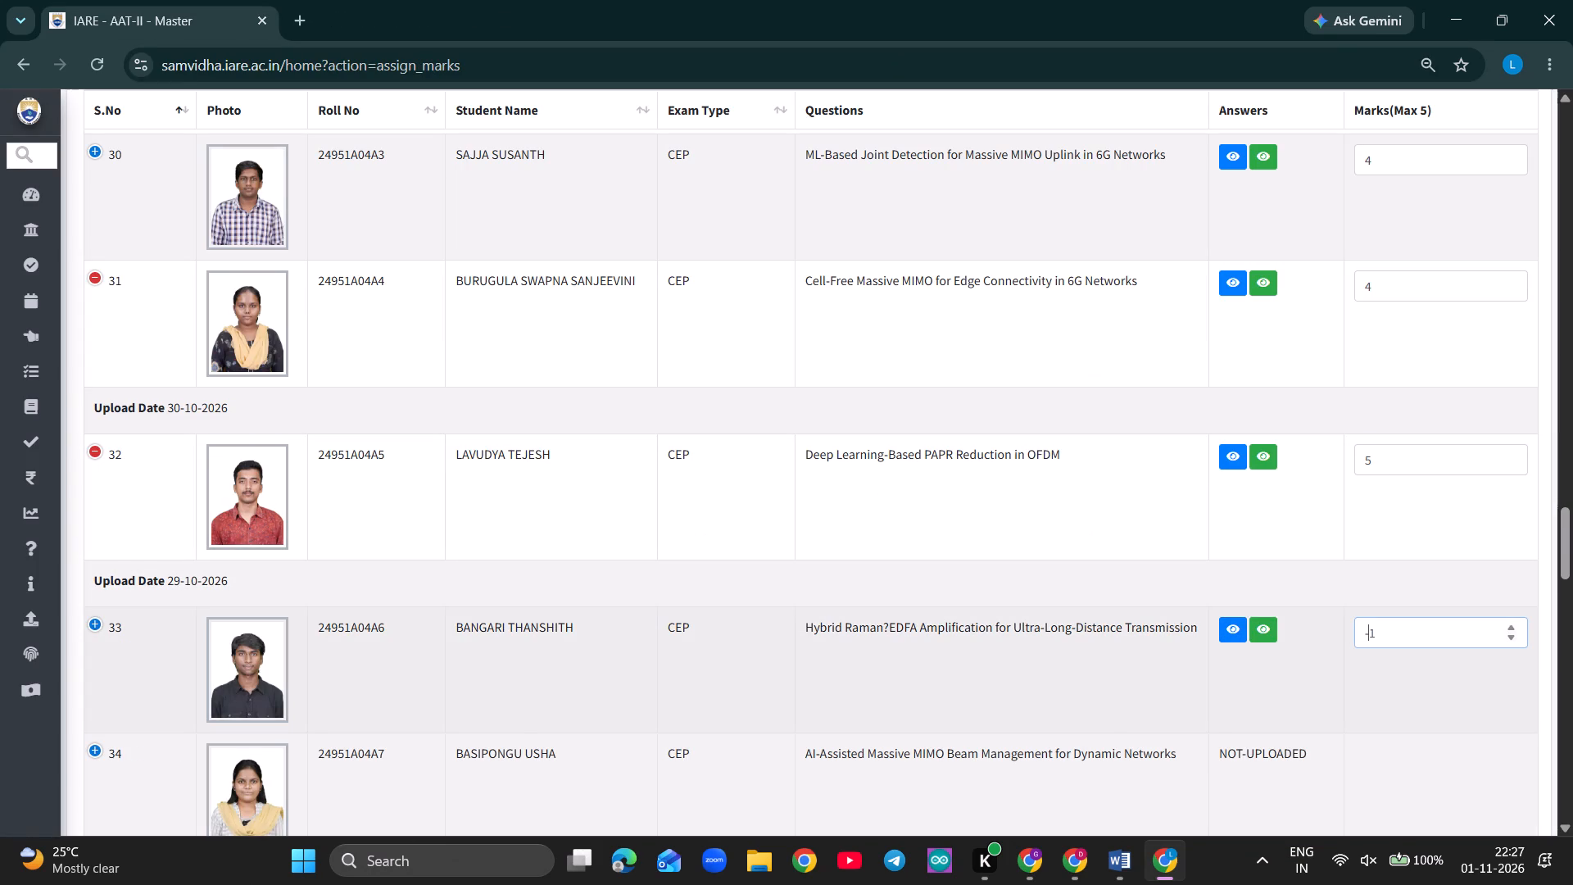
key(Up)
key(Up)
key(Up)
key(Up)
key(Up)
key(Up)
Play the opening of entry 33's video presentation to check its title slide, and close it.
click(1273, 628)
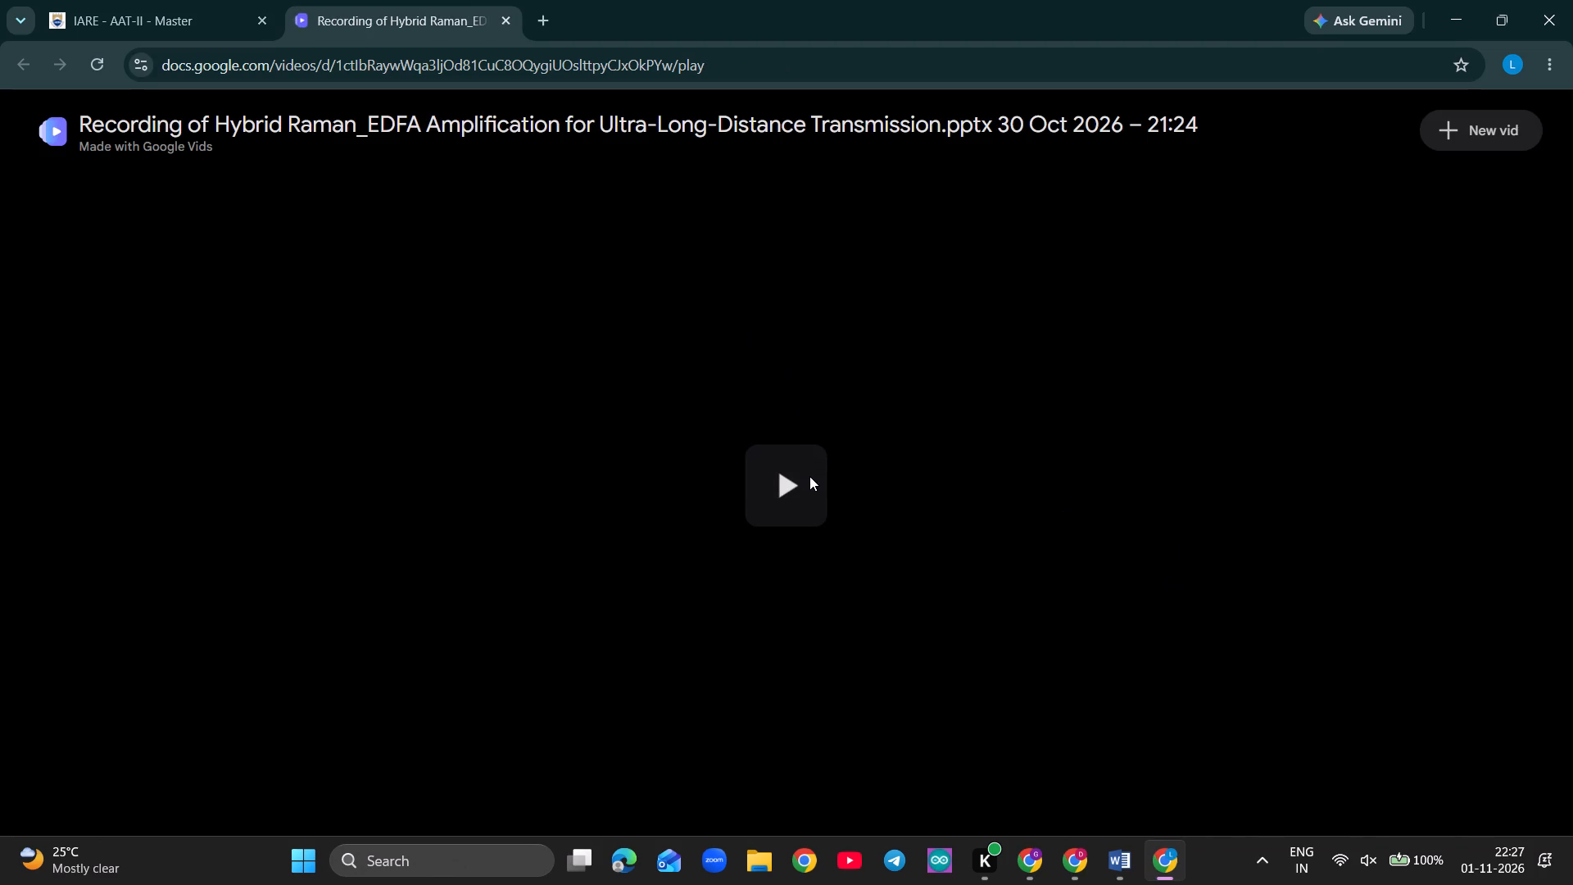
click(809, 476)
click(786, 483)
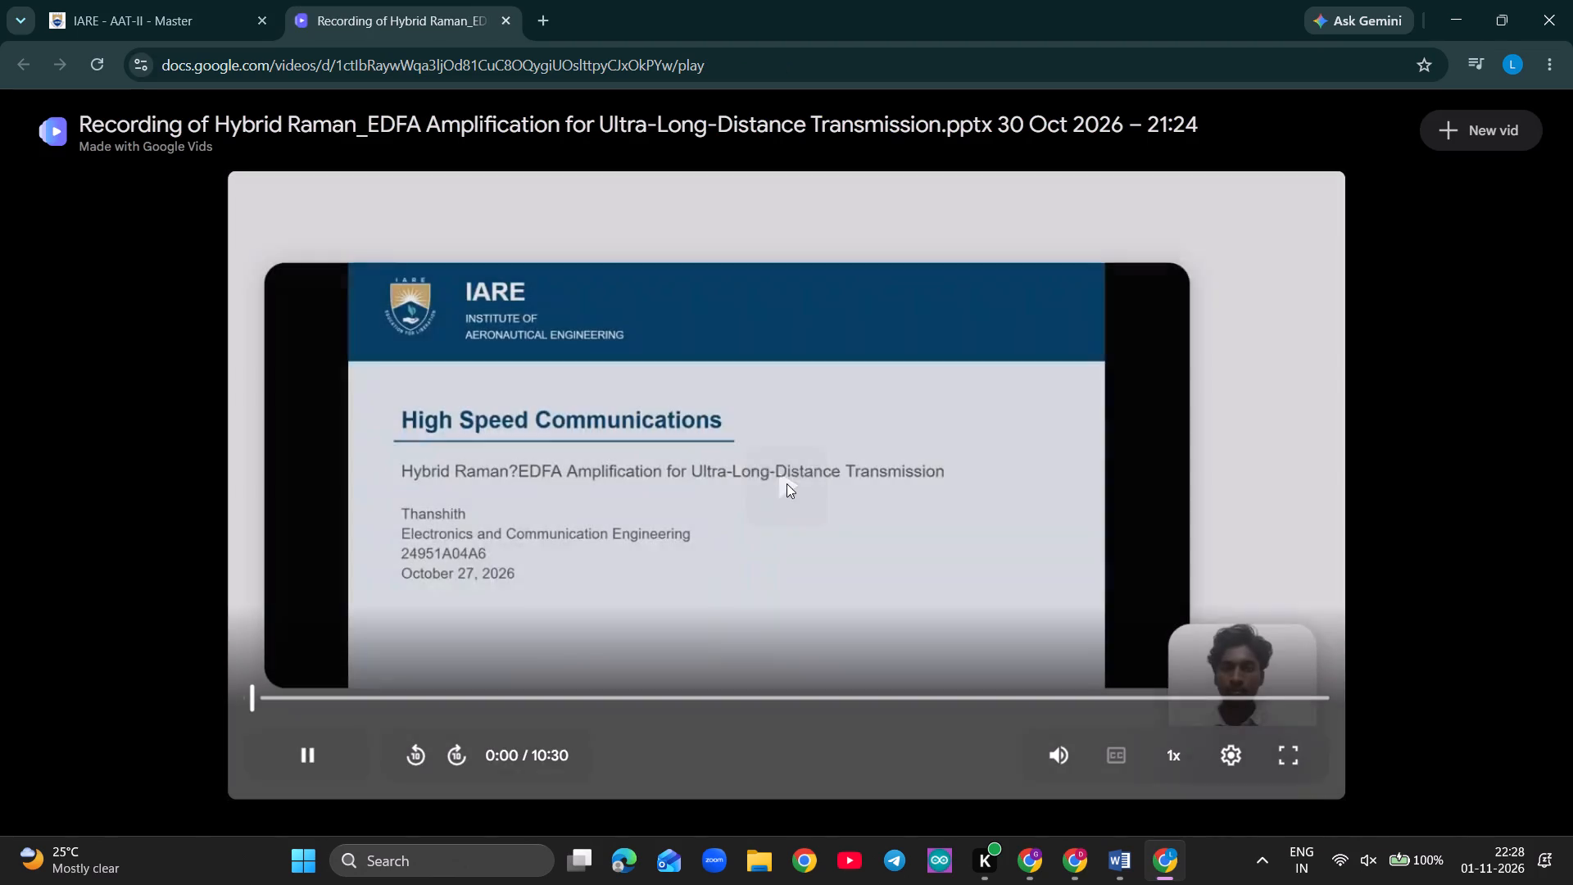
key(ctrl+w)
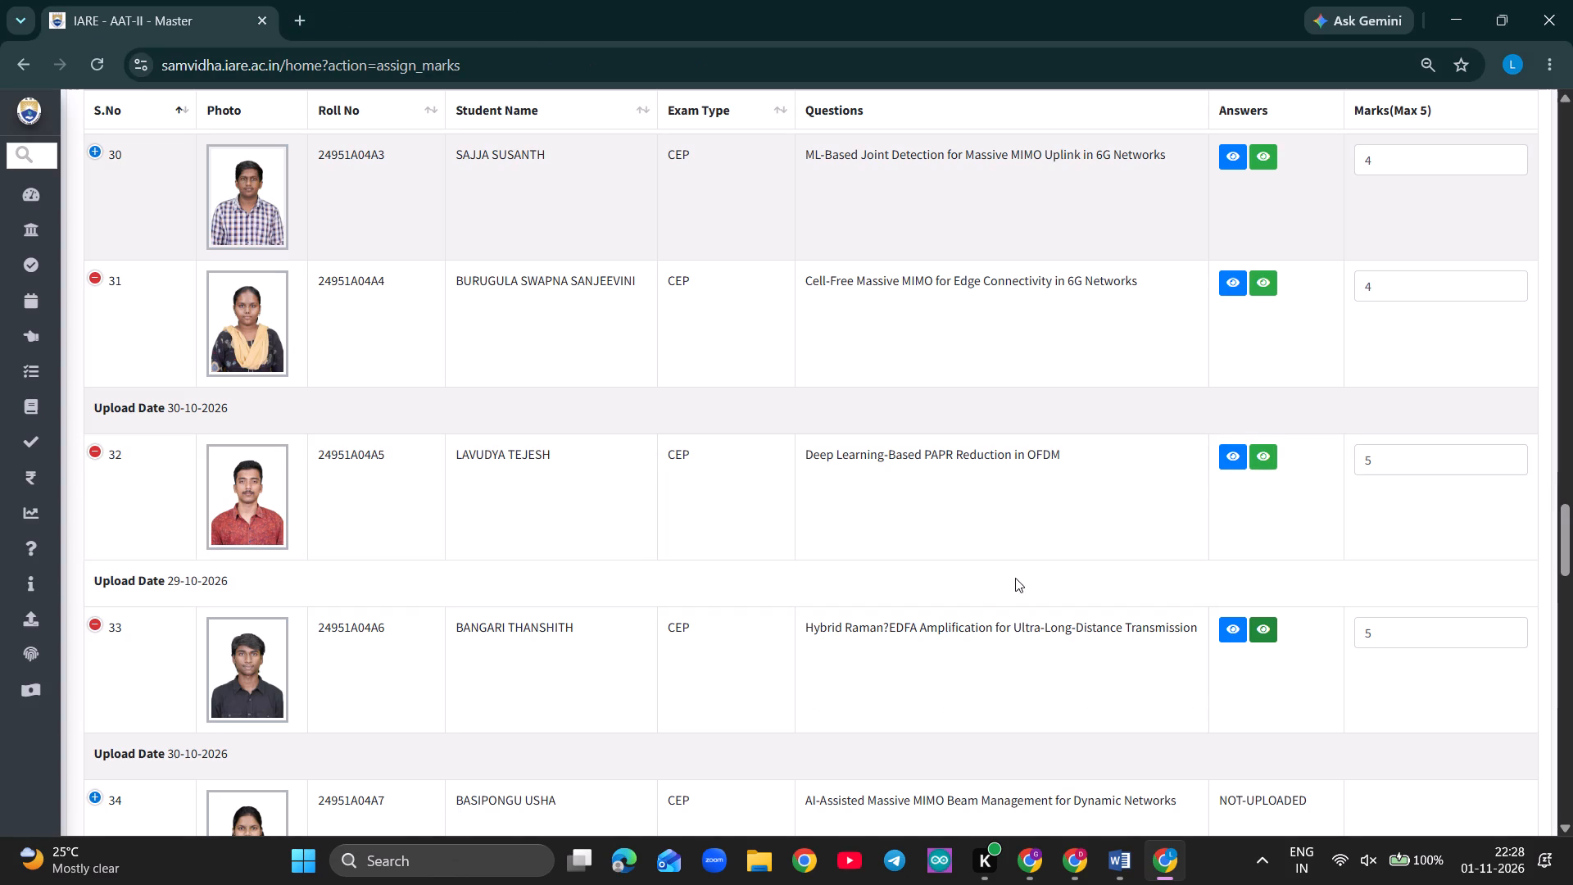
Open the report for entry 36, "Optical OFDM for High-Speed Coherent Transmission", look through its self-assessment form, and close it.
scroll(1058, 647, down, 5)
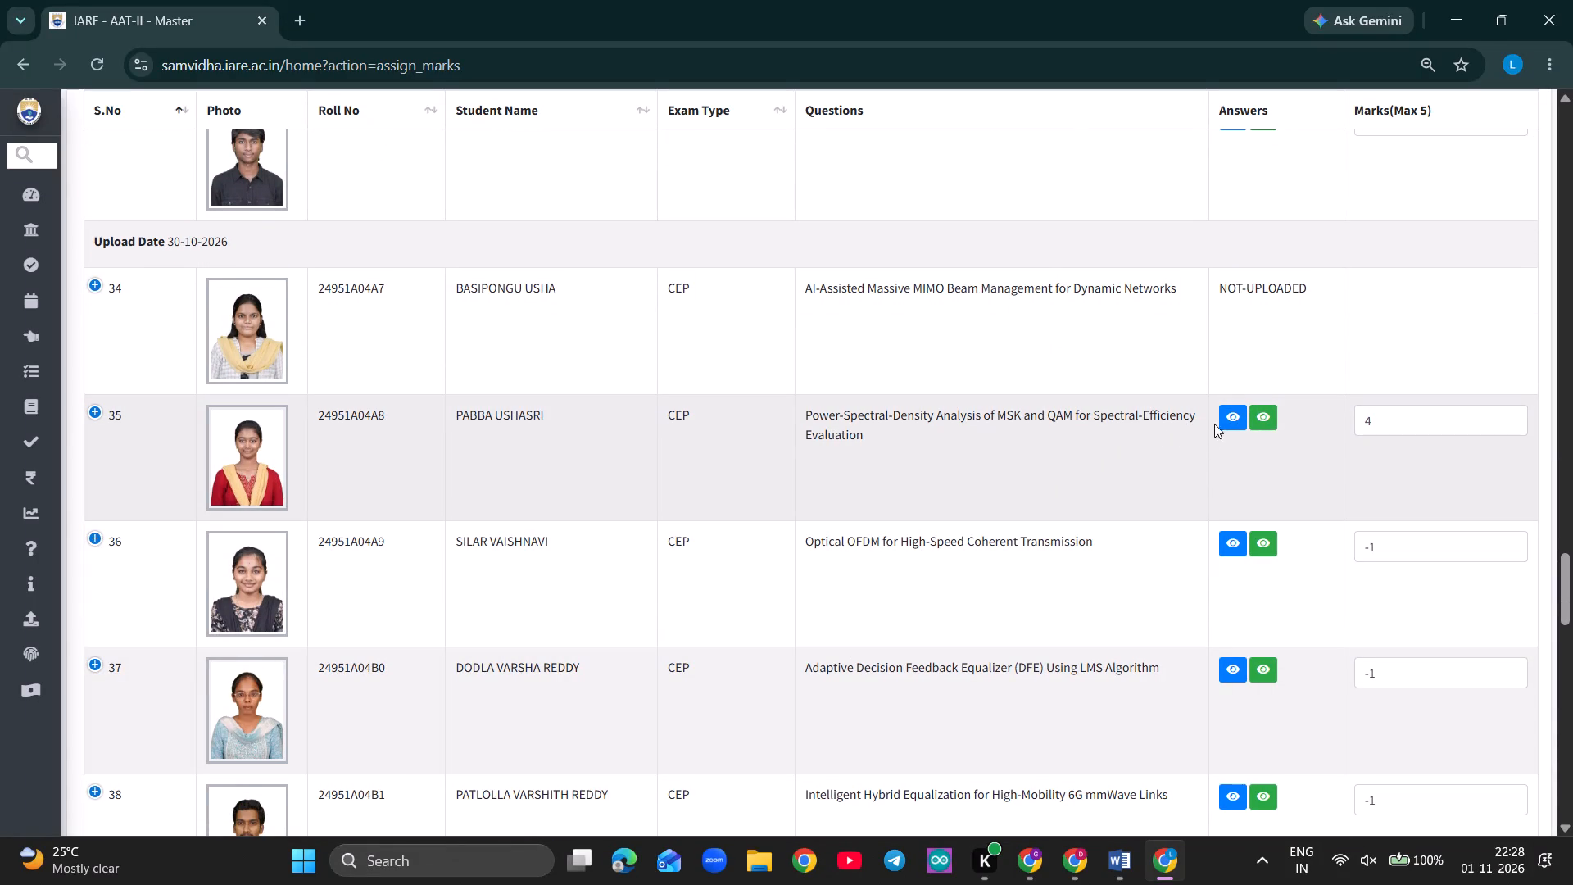
click(1226, 542)
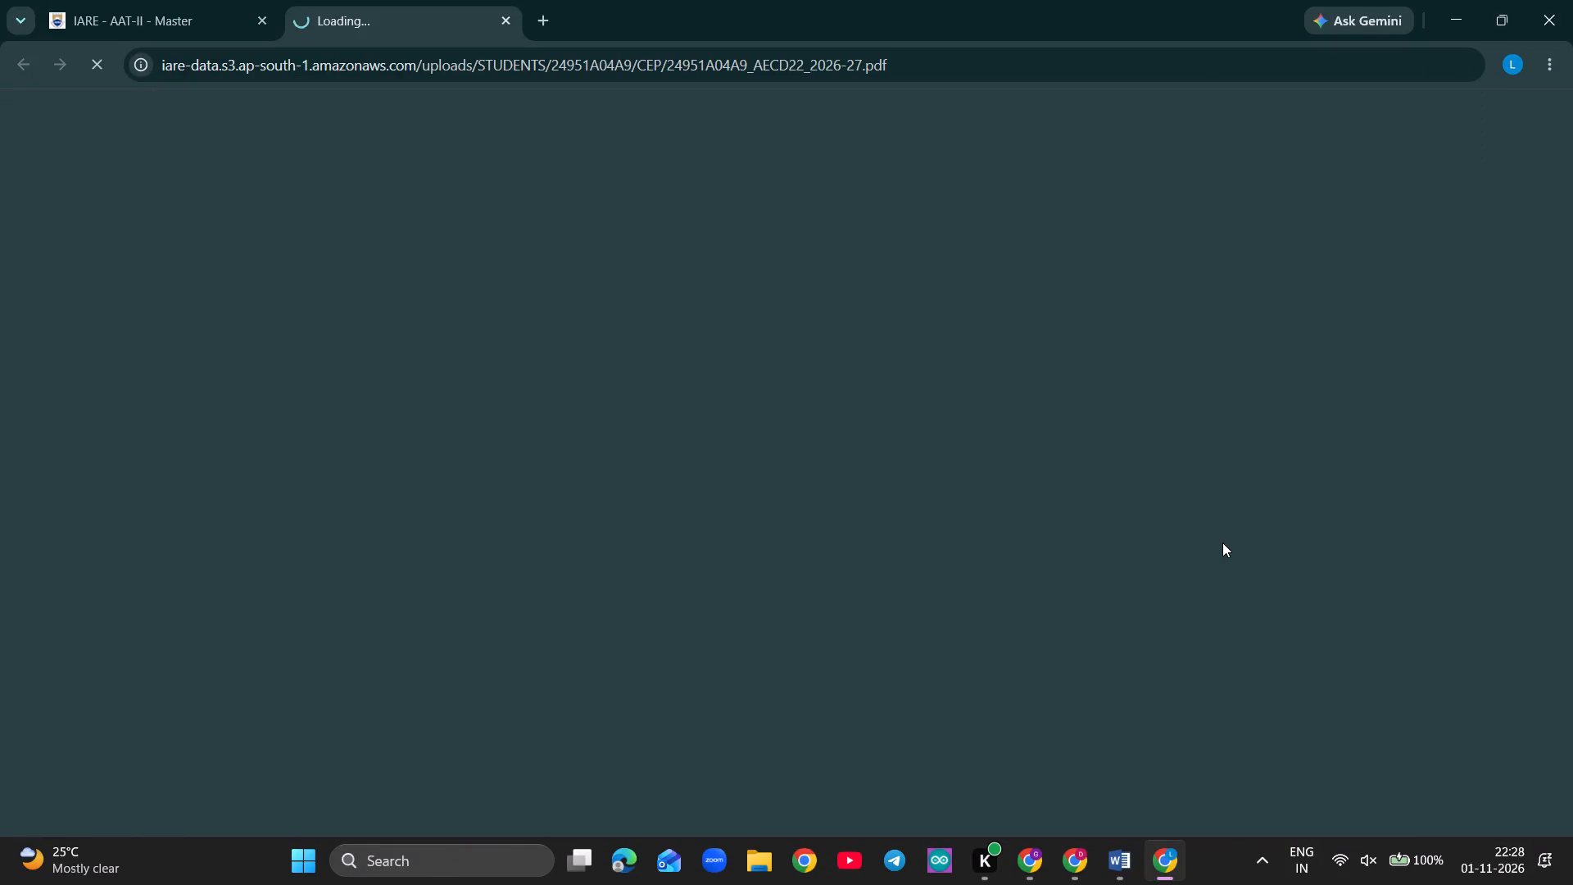
scroll(1220, 554, down, 5)
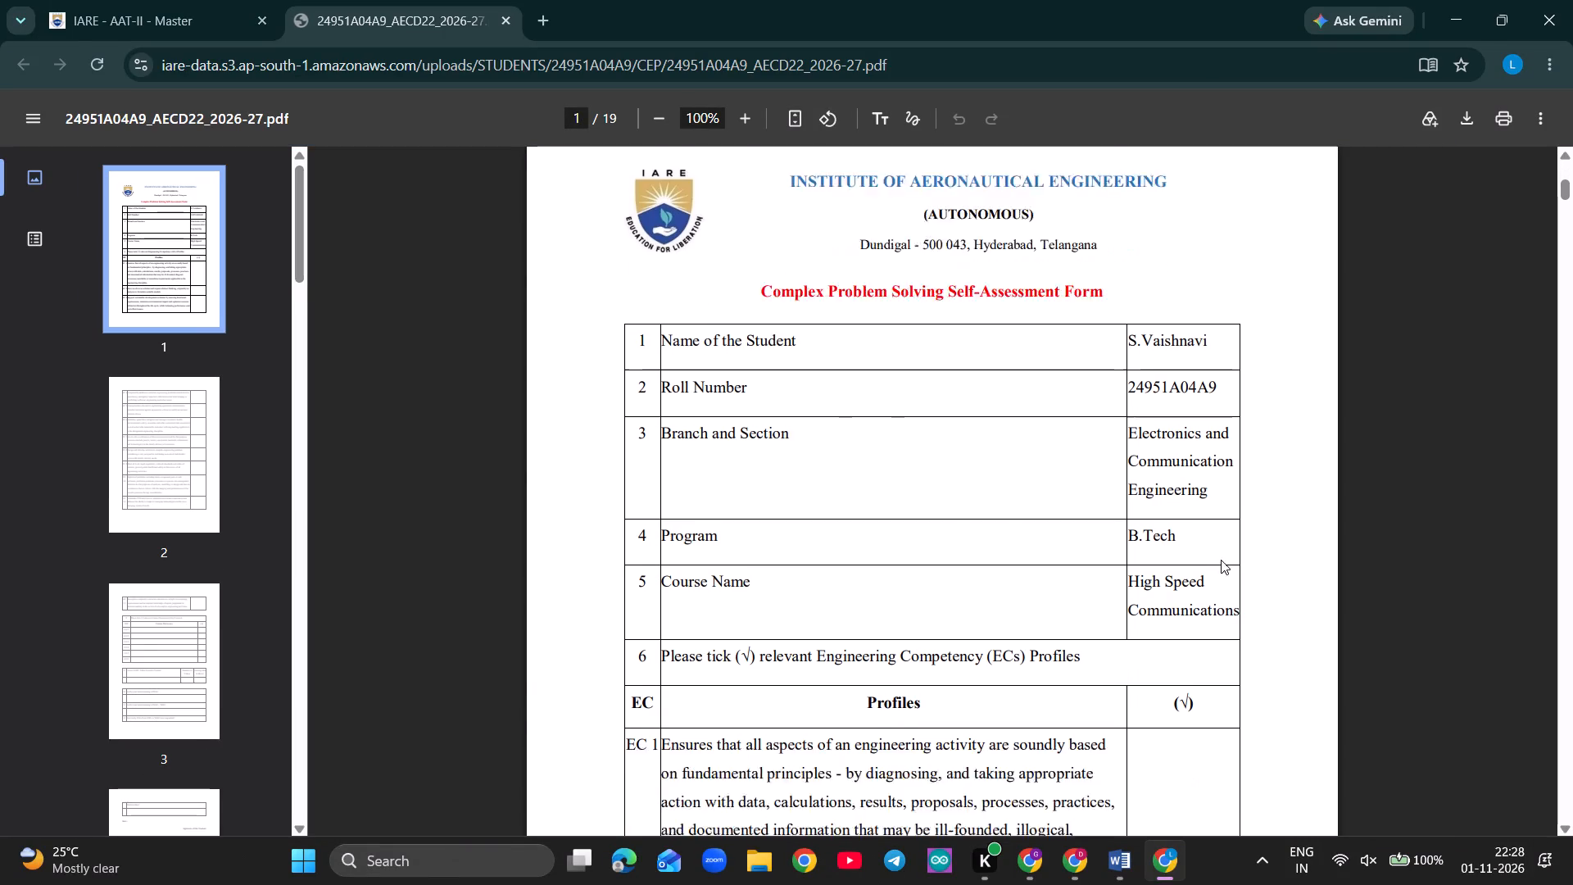
scroll(1221, 560, down, 19)
scroll(1221, 563, down, 6)
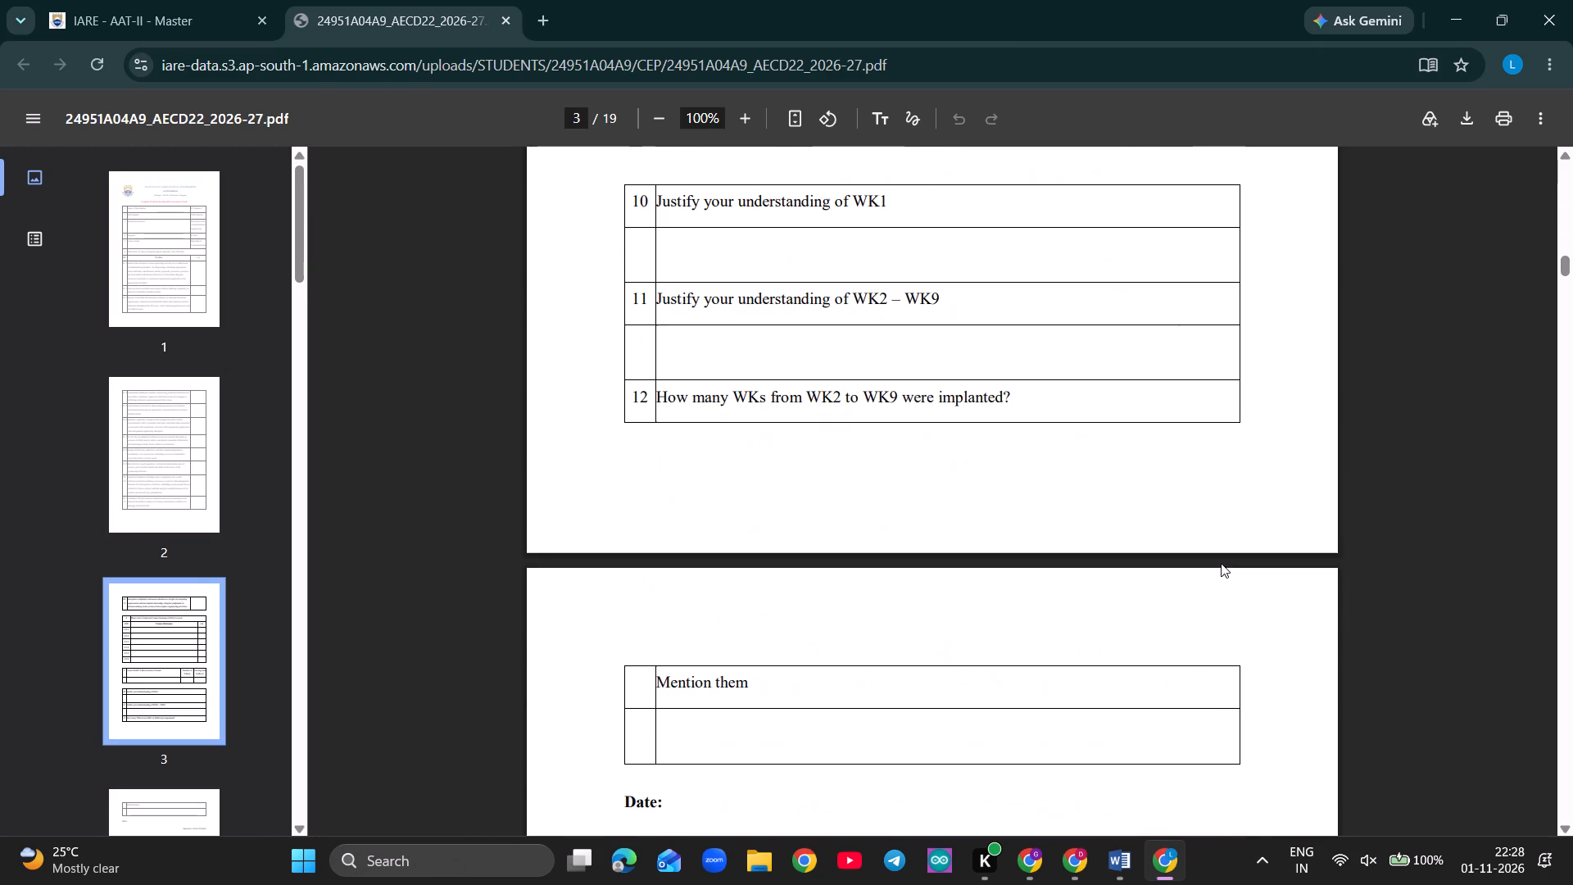
key(ctrl+w)
Open entry 36's video presentation, check its title slide, and close it.
click(1256, 547)
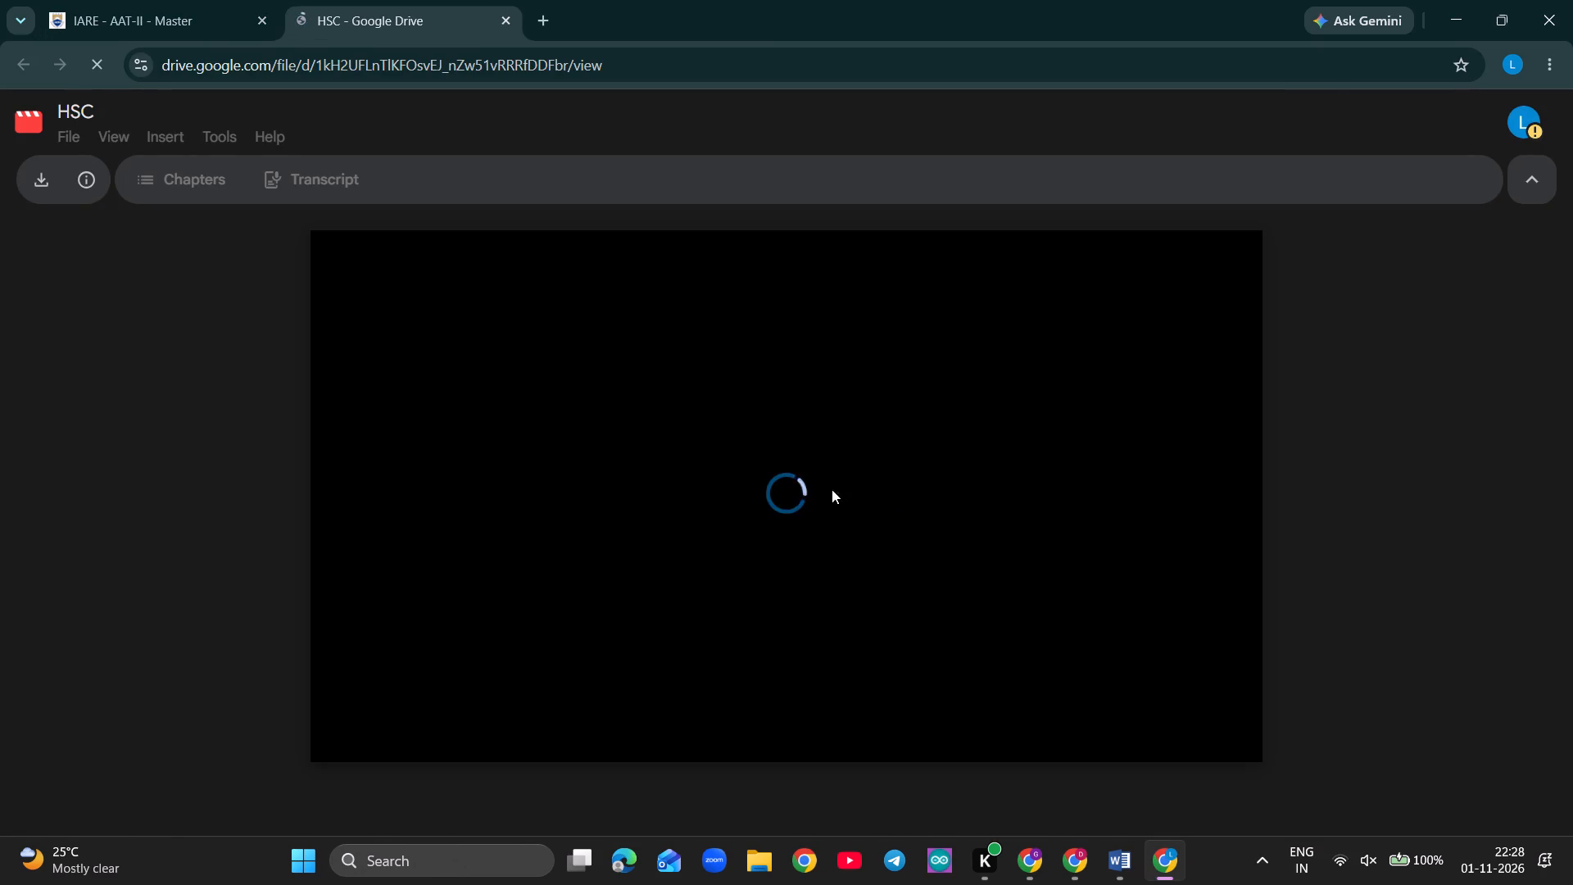
click(791, 493)
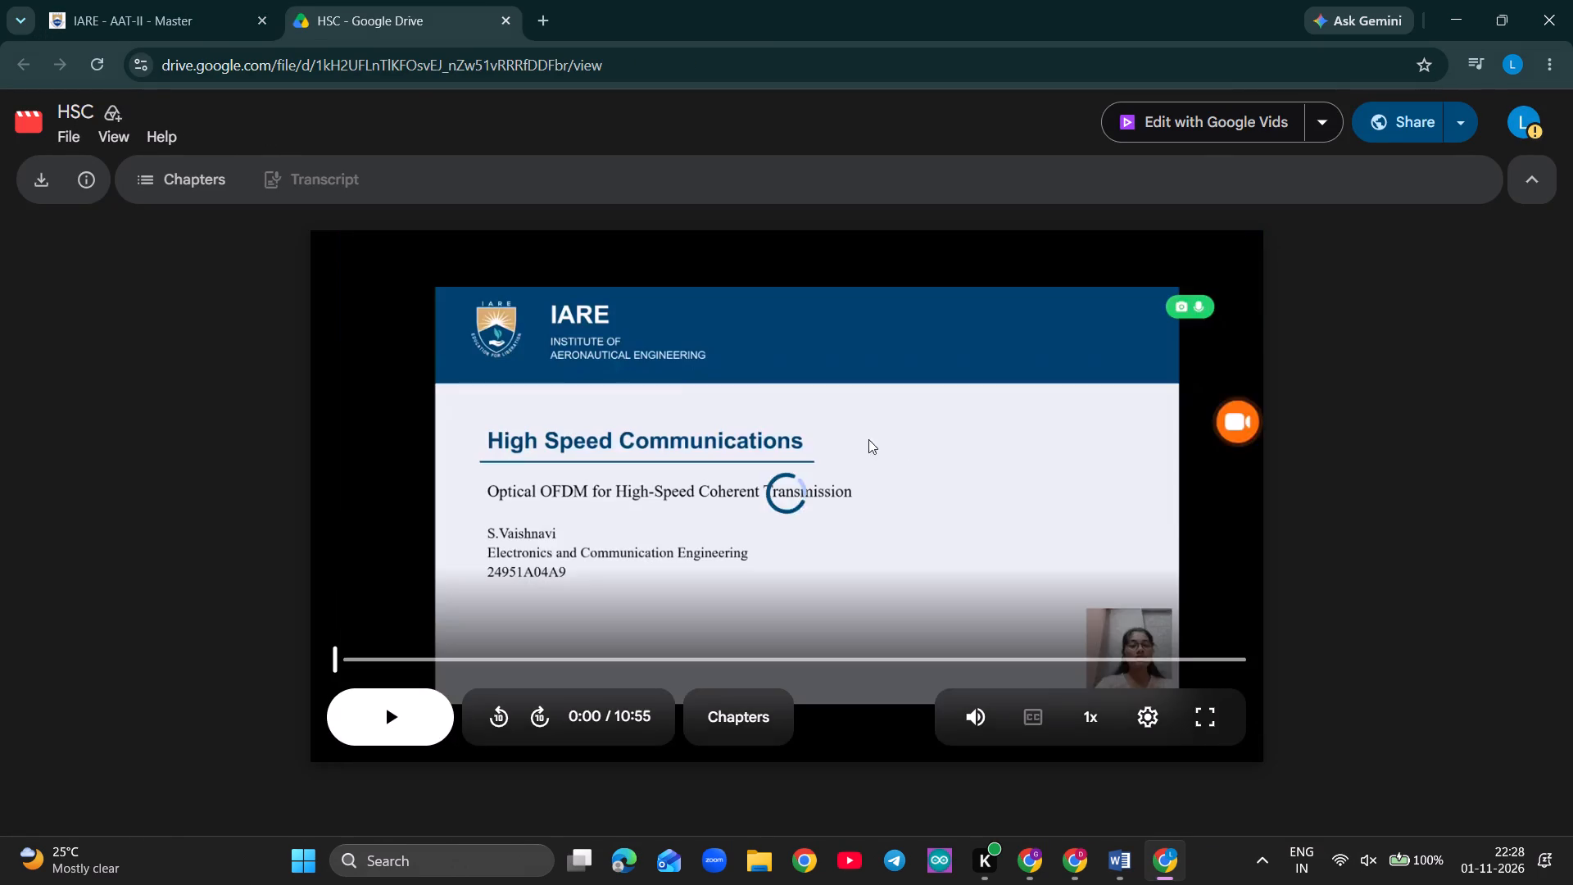
key(ctrl+w)
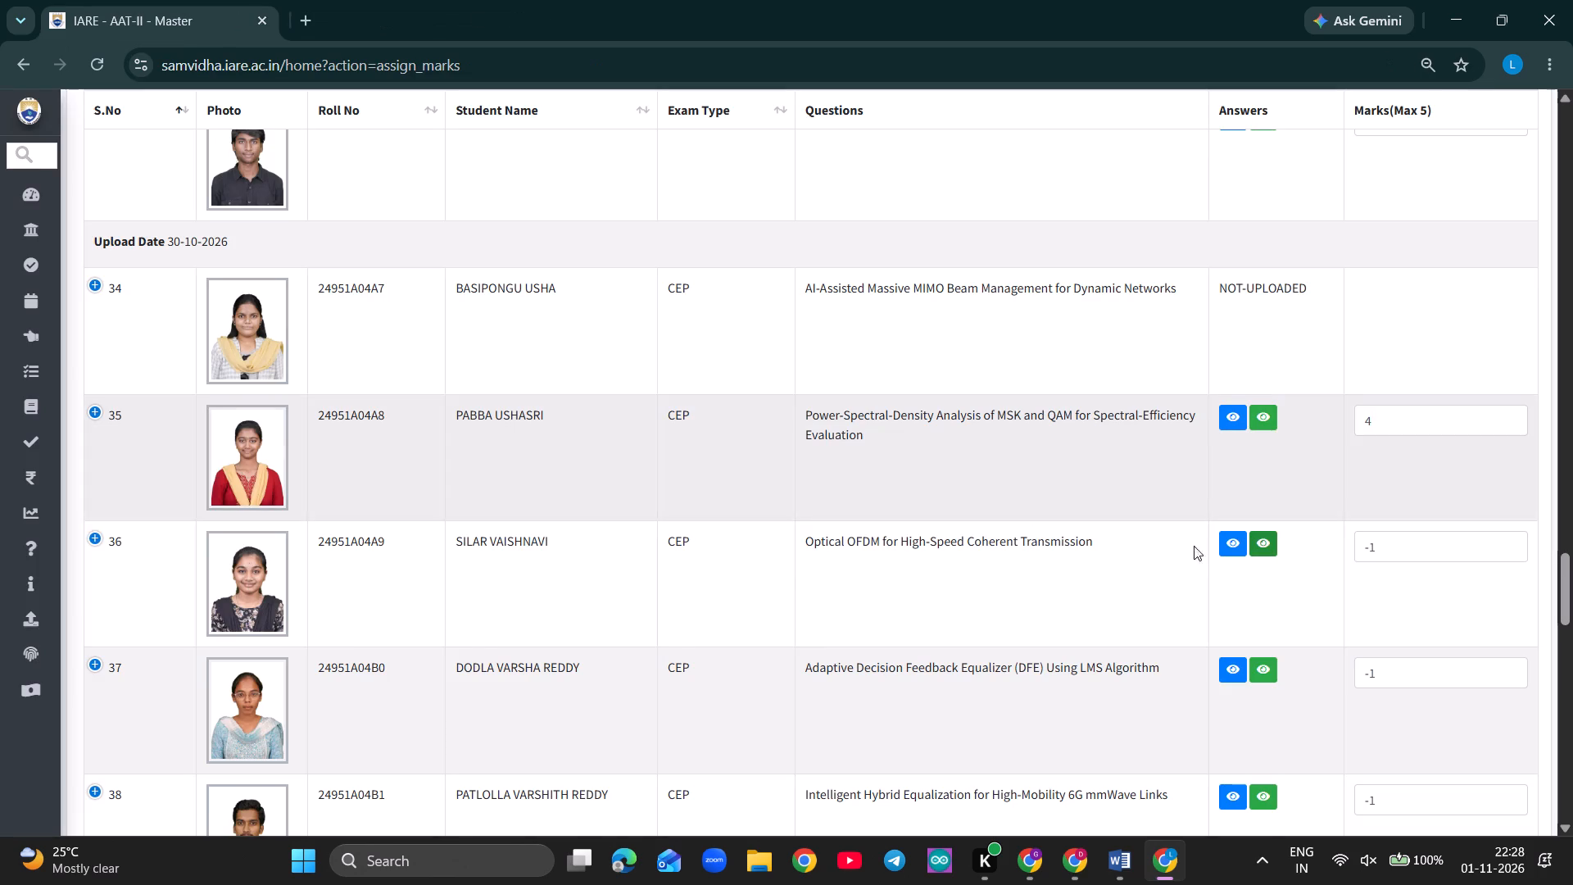
Set the marks of entry 36, "Optical OFDM for High-Speed Coherent Transmission", to 5.
click(1404, 542)
scroll(1404, 542, up, 6)
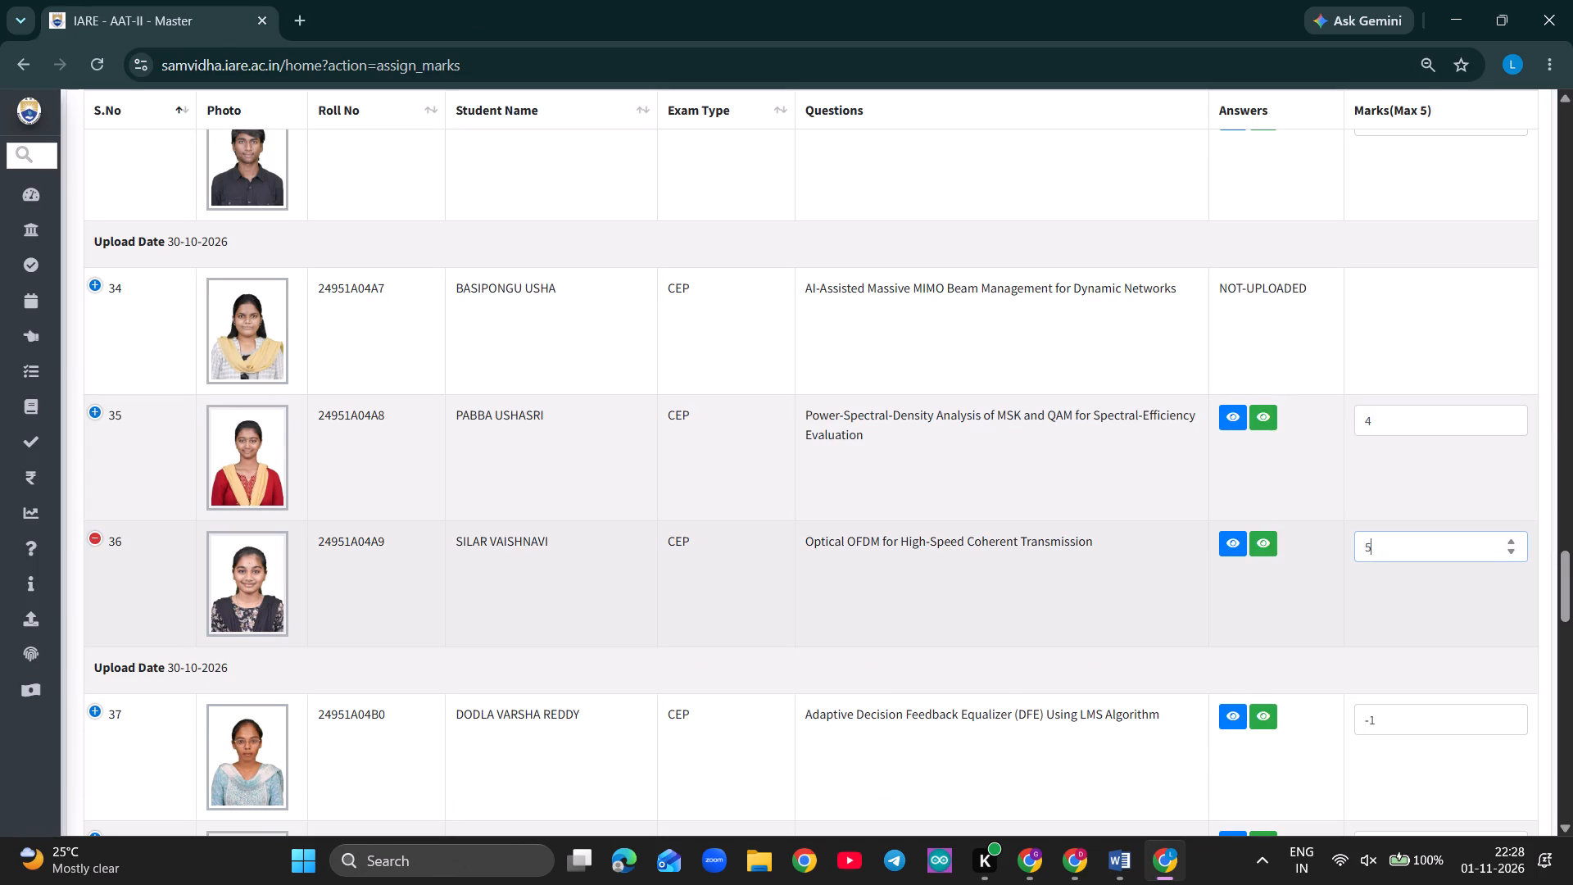
click(1400, 590)
Open the report for entry 37, "Adaptive Decision Feedback Equalizer (DFE) Using LMS Algorithm", glance through its self-assessment form, and close it.
scroll(1113, 622, down, 2)
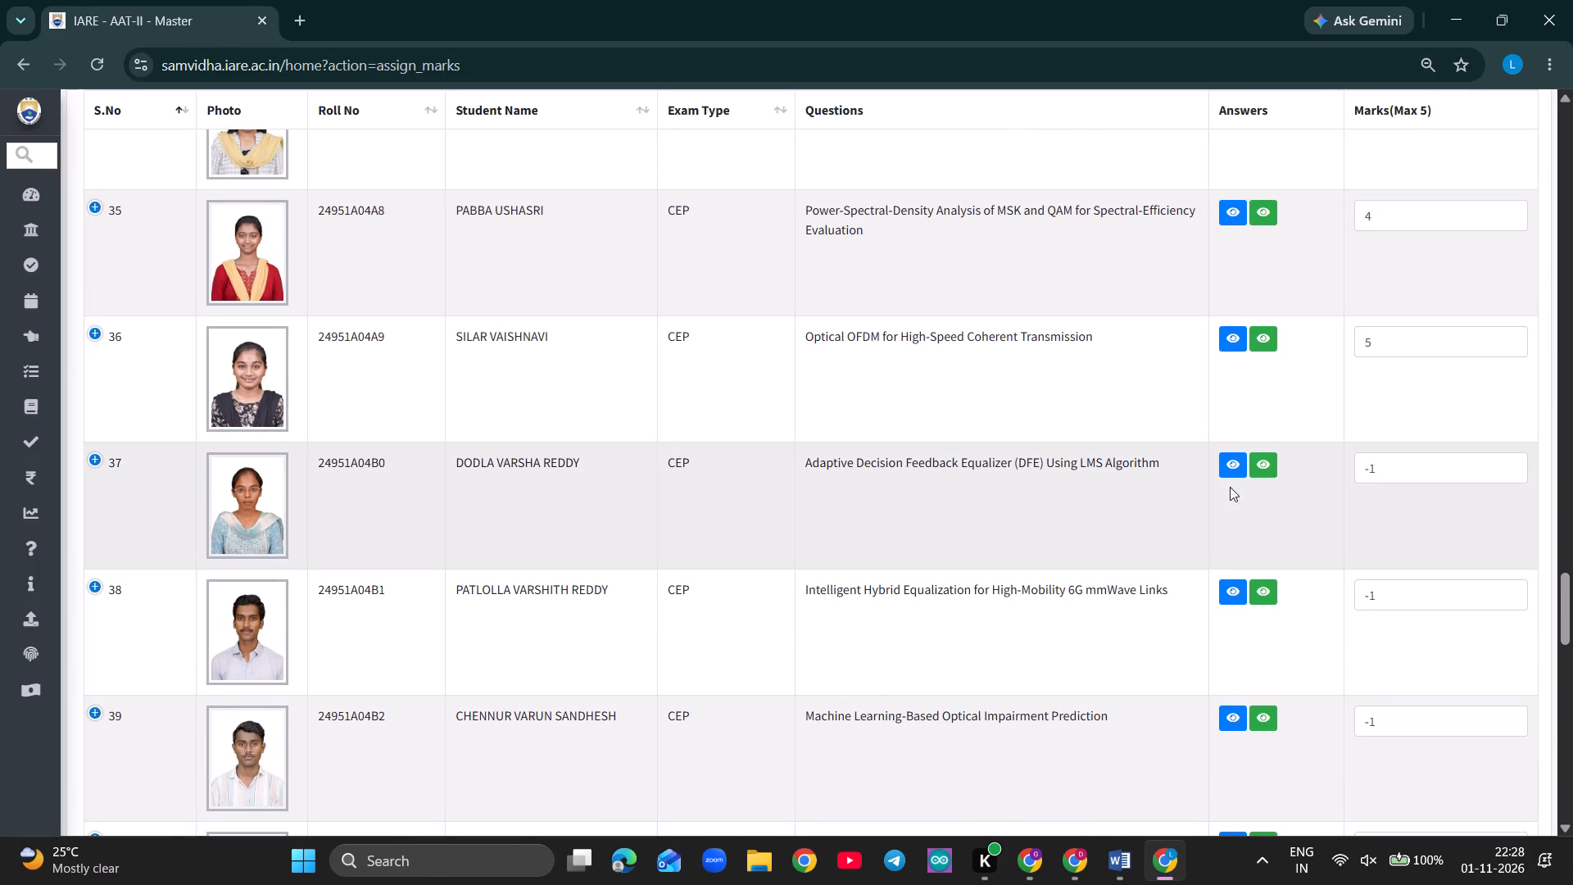
click(1230, 465)
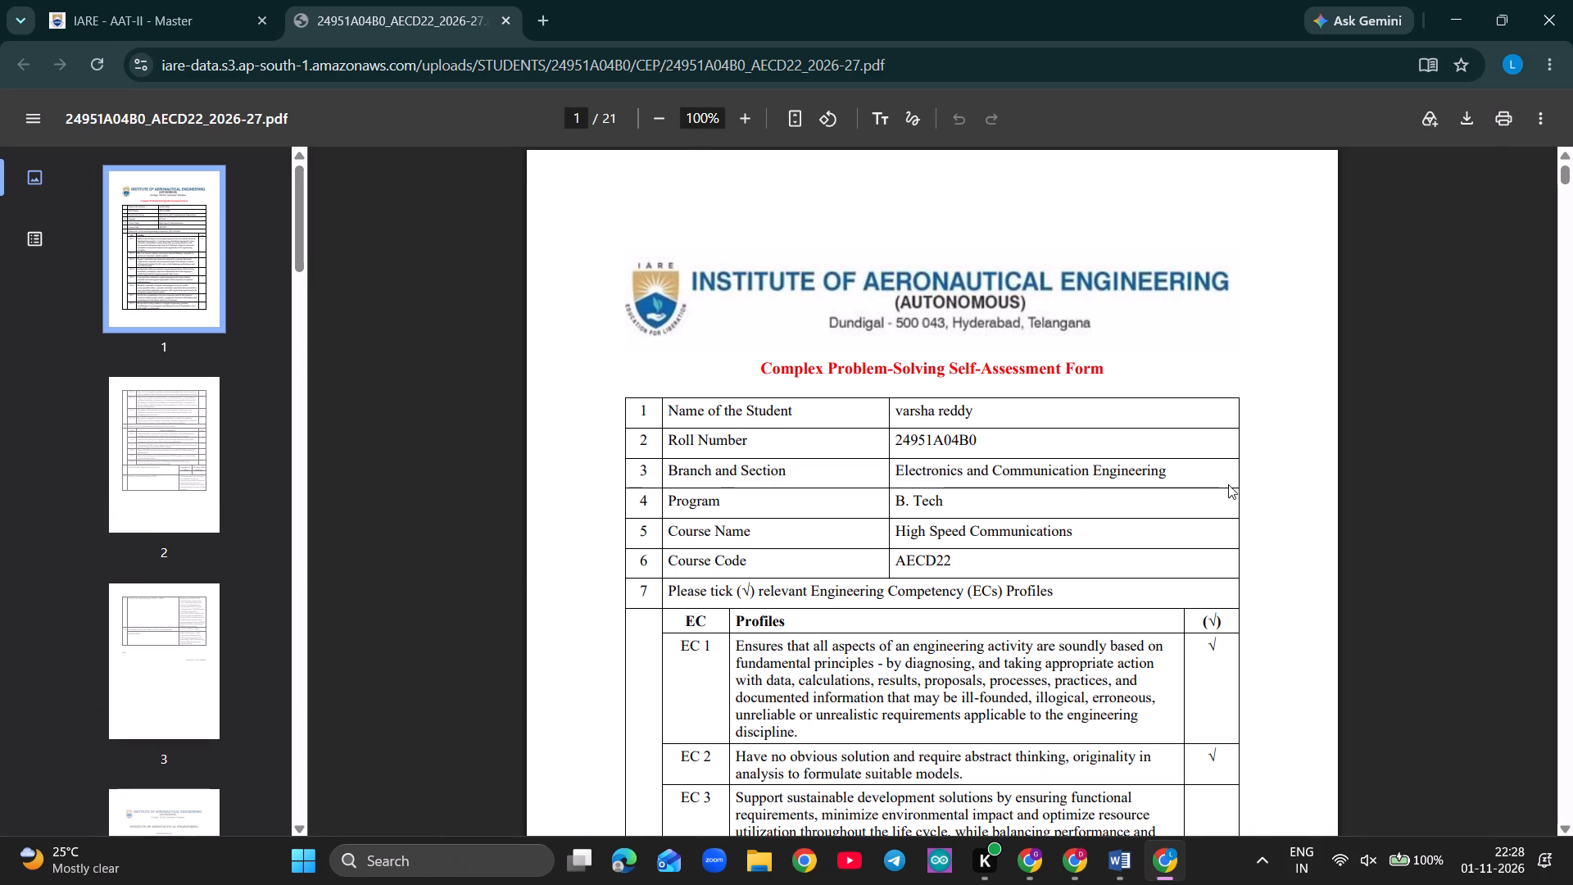
scroll(1228, 484, down, 2)
key(ctrl+w)
Open entry 37's video presentation, check its title slide, and close it.
click(1264, 465)
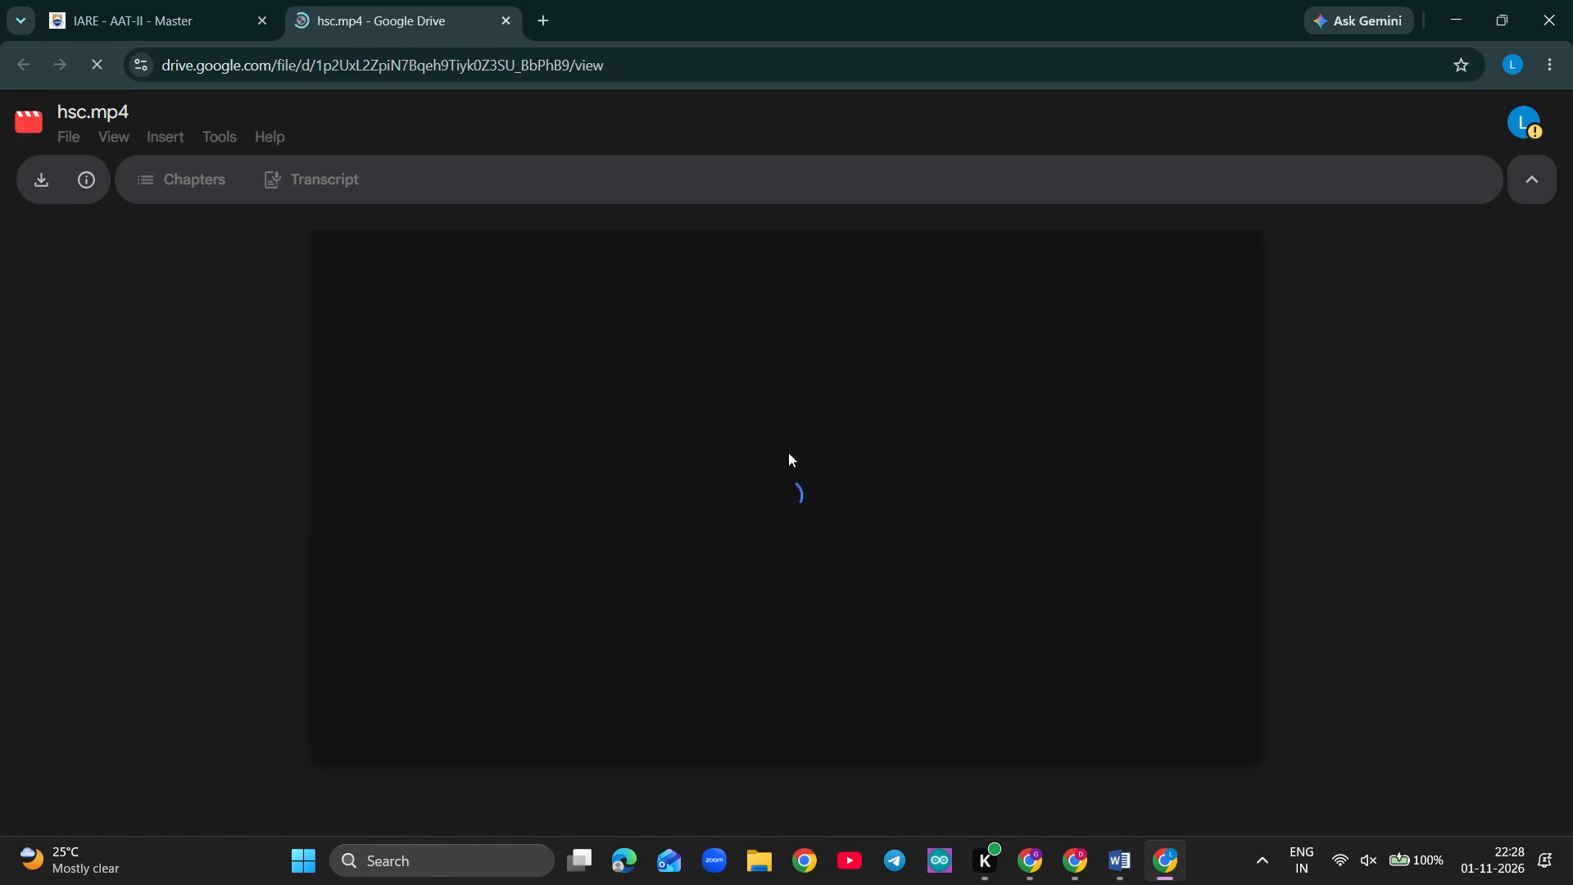
click(799, 501)
click(1004, 515)
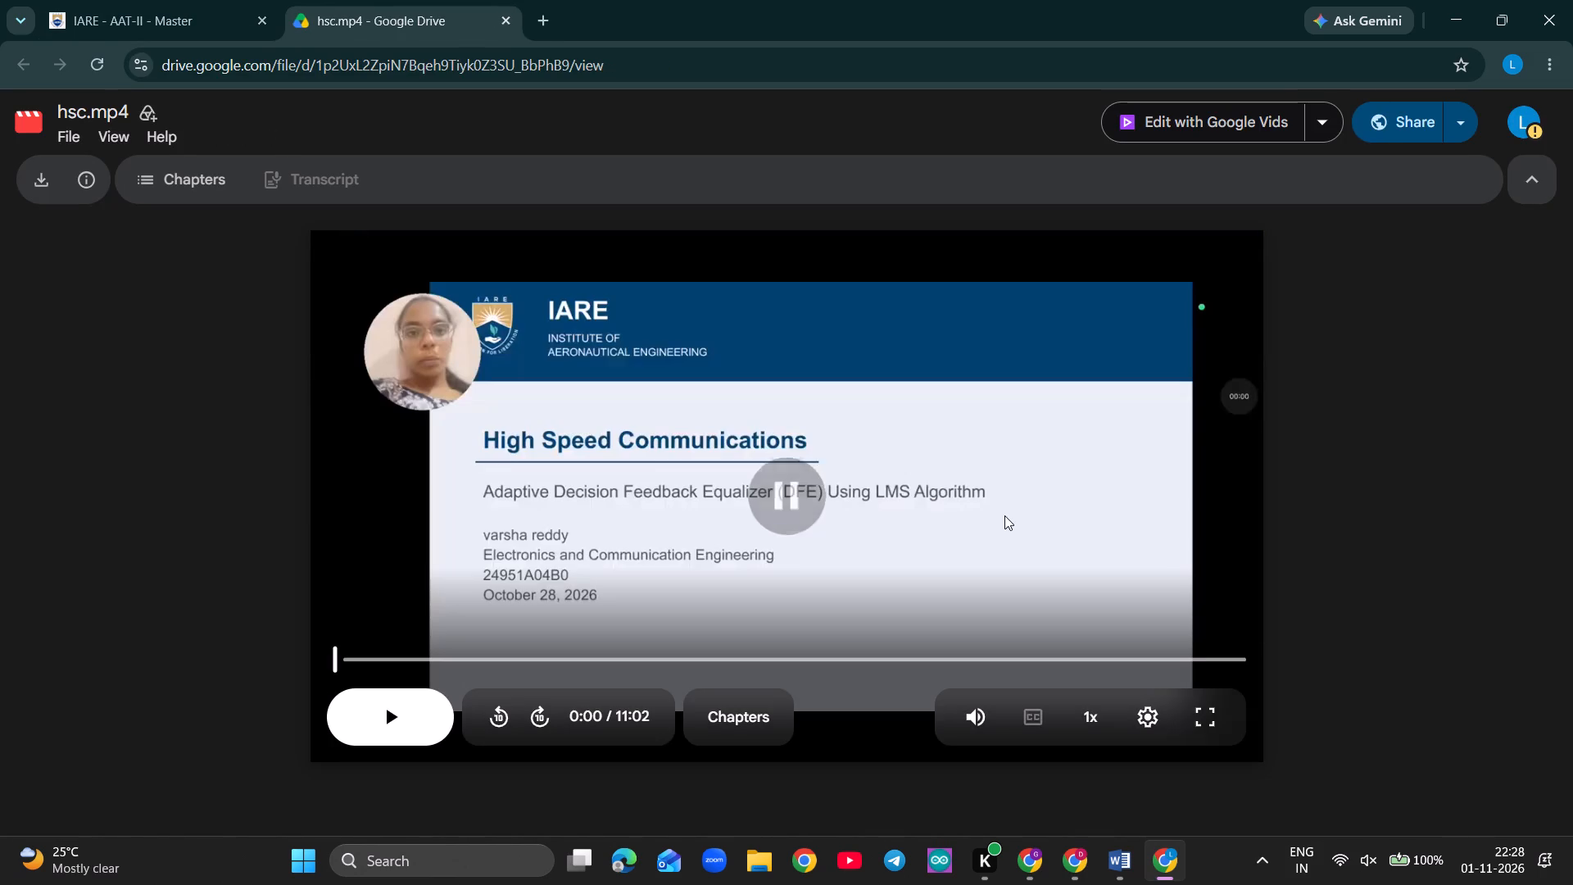
key(ctrl+w)
Set the marks of entry 37, "Adaptive Decision Feedback Equalizer (DFE) Using LMS Algorithm", to 5.
click(1410, 474)
scroll(1410, 474, up, 1)
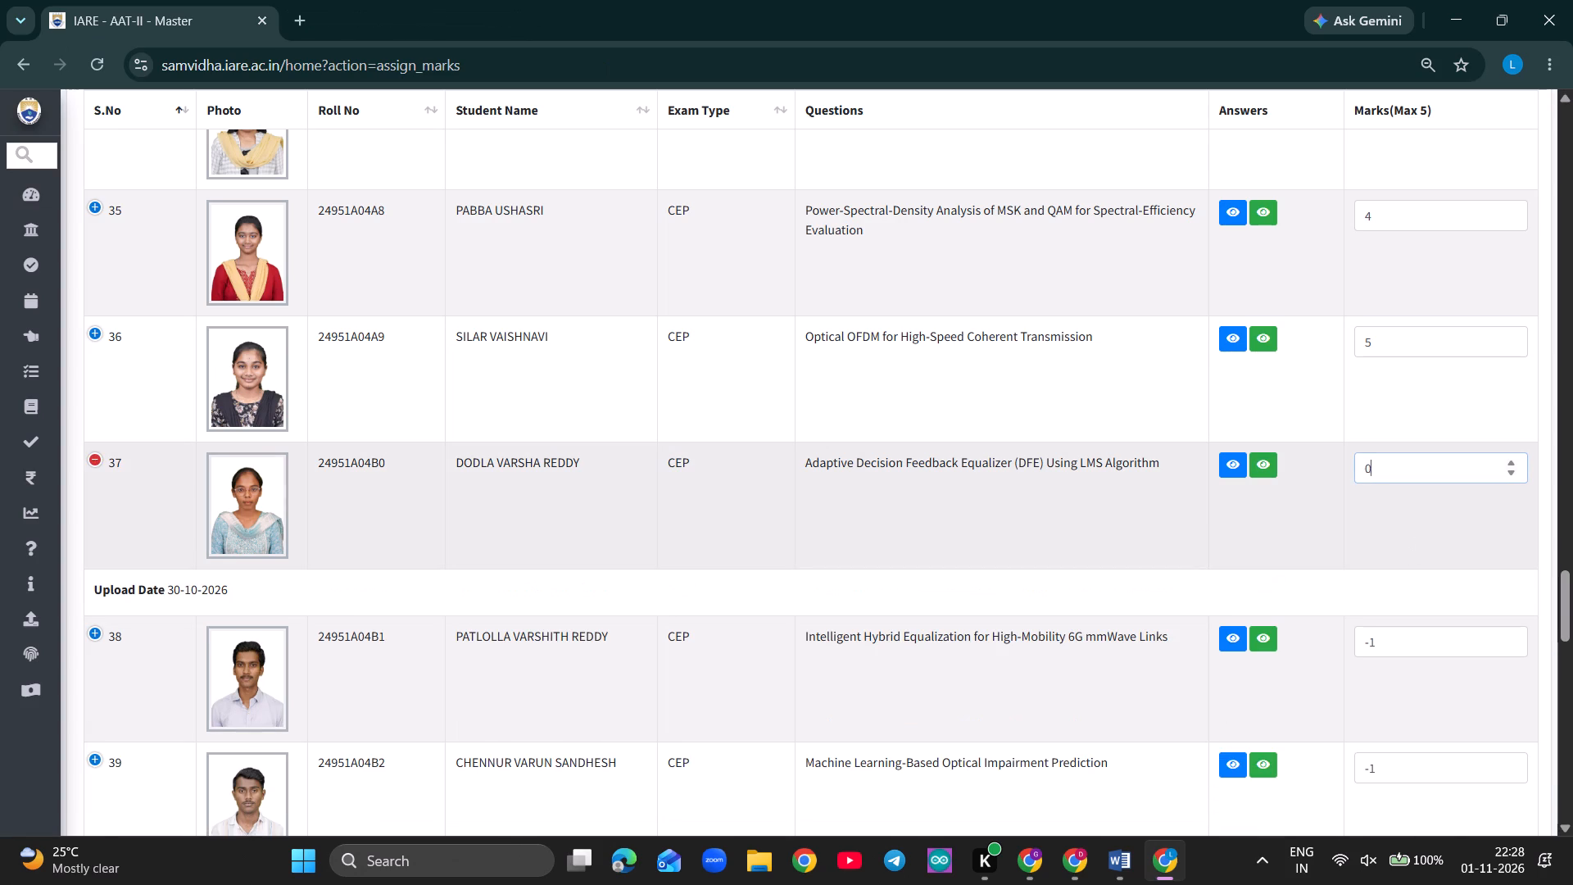
scroll(1410, 474, up, 5)
click(1371, 554)
Open the report for entry 38, "Intelligent Hybrid Equalization for High-Mobility 6G mmWave Links", skim its self-assessment form through to the title page, and close it.
click(1235, 602)
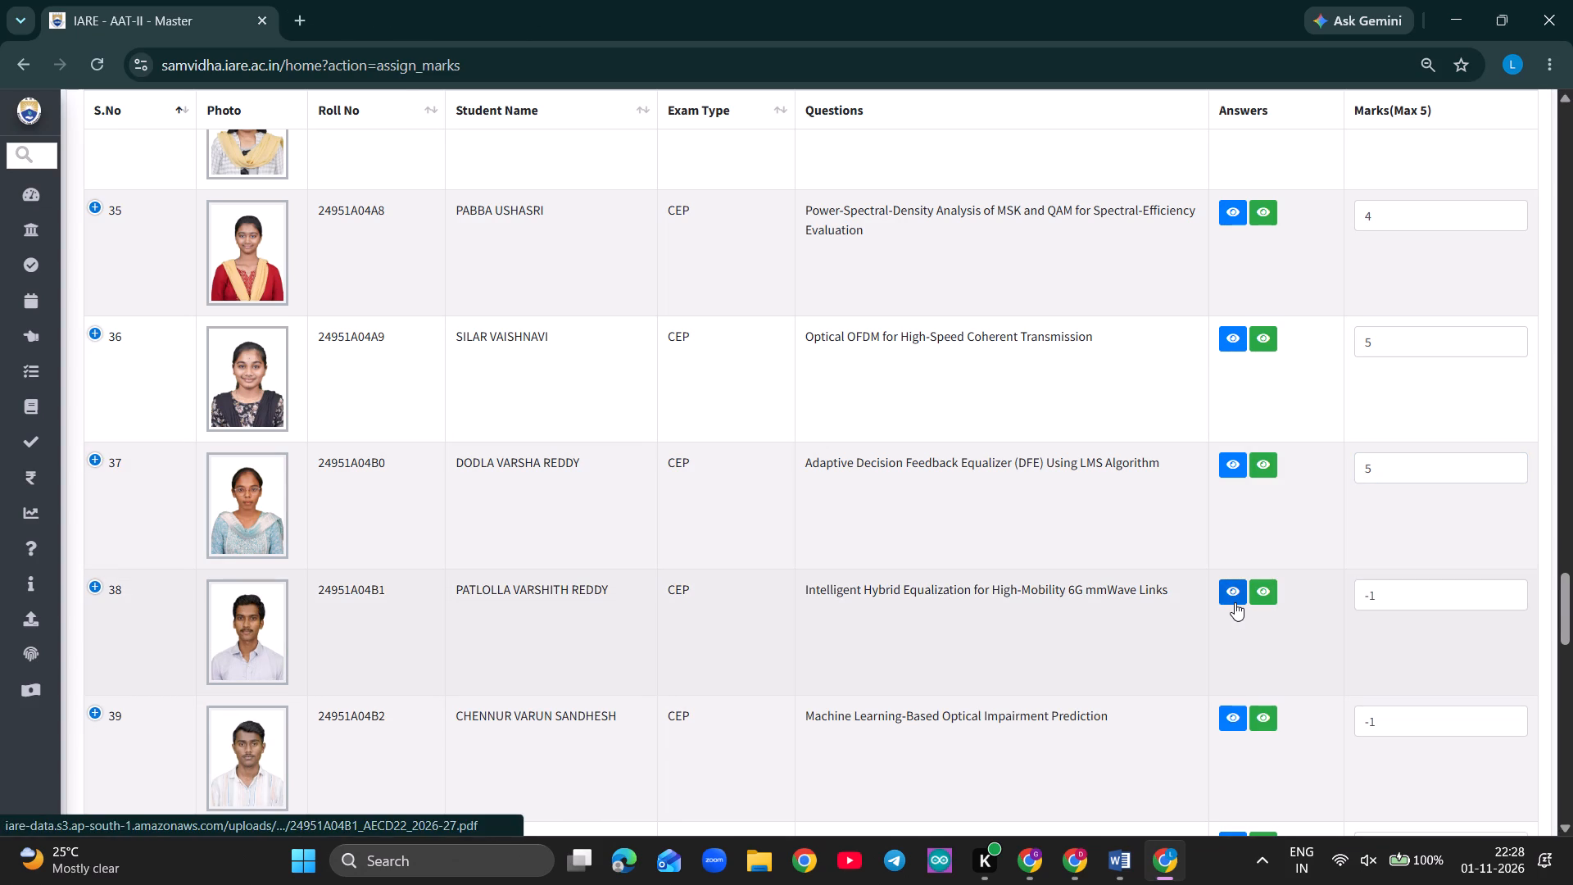
scroll(1235, 603, down, 19)
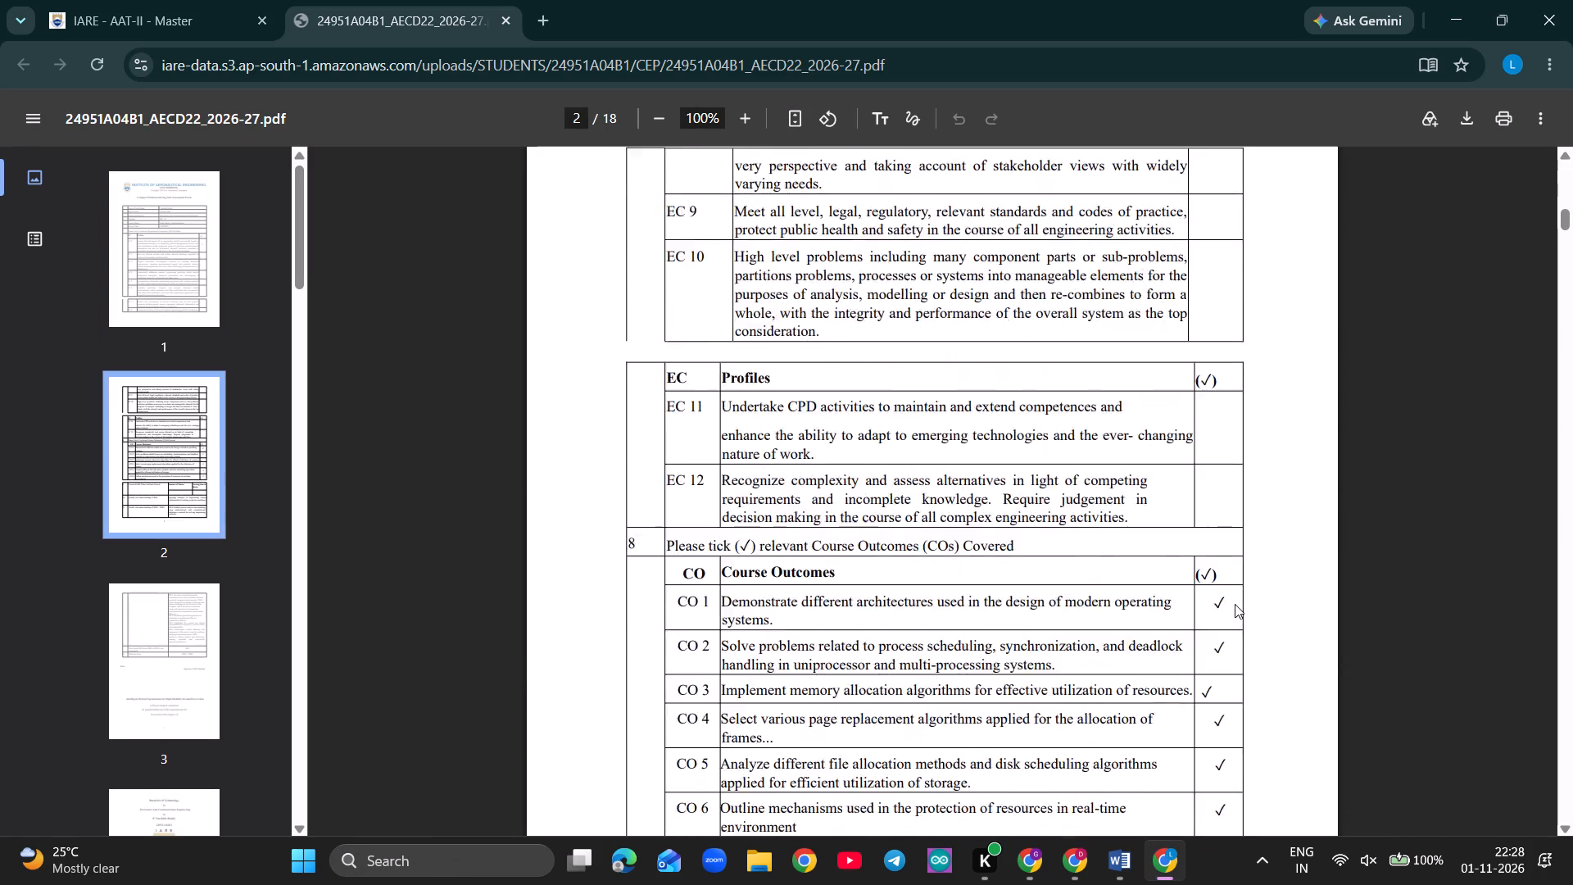
scroll(1235, 604, down, 8)
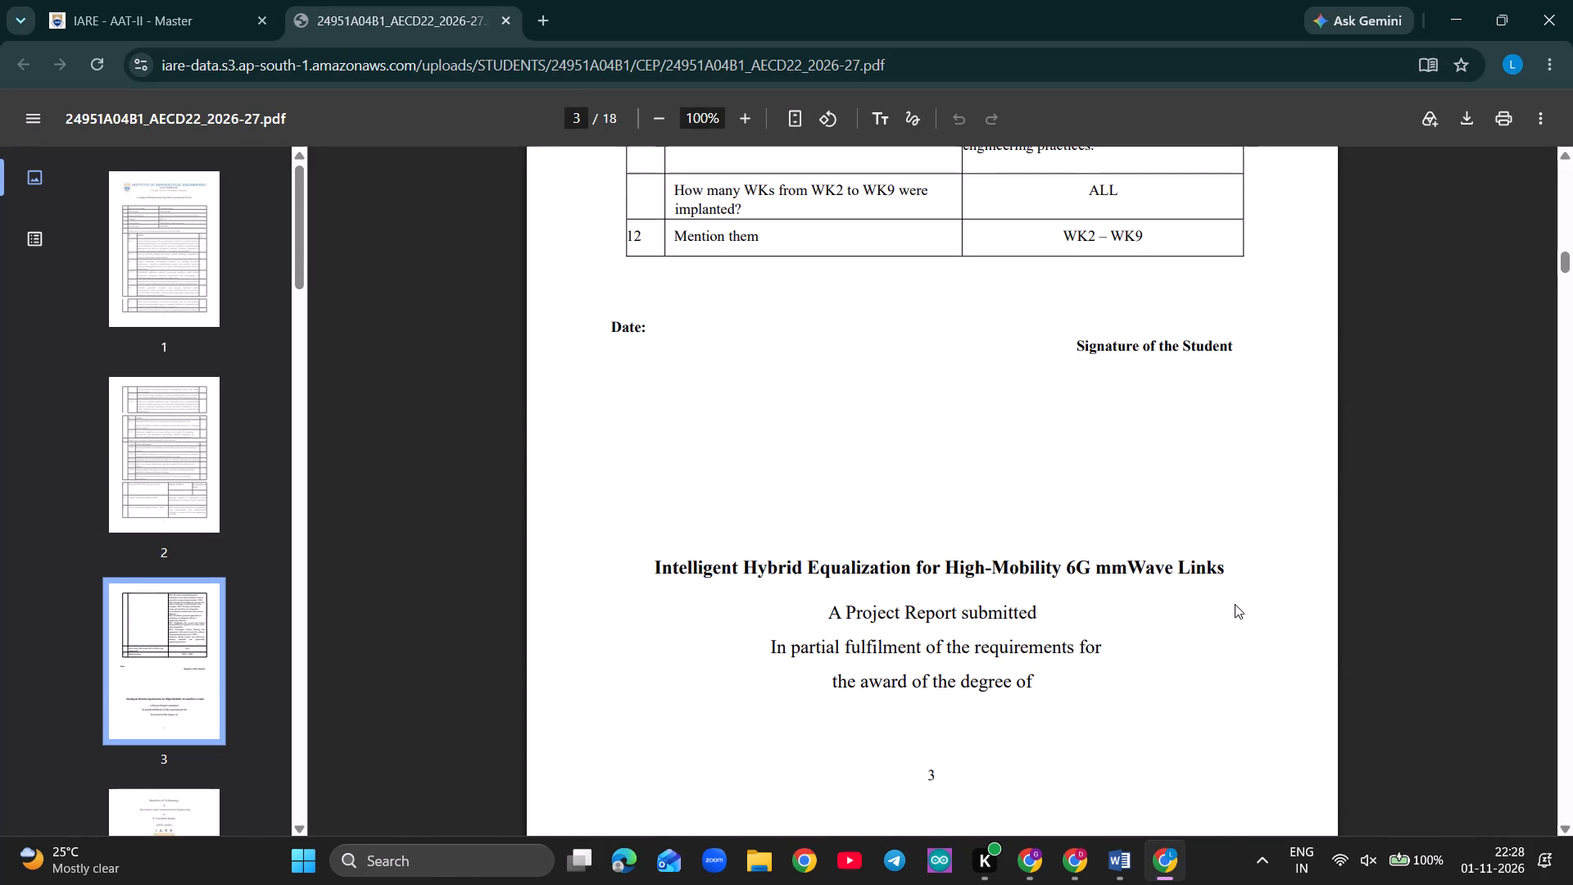
key(ctrl+Tab)
key(ctrl+Tab)
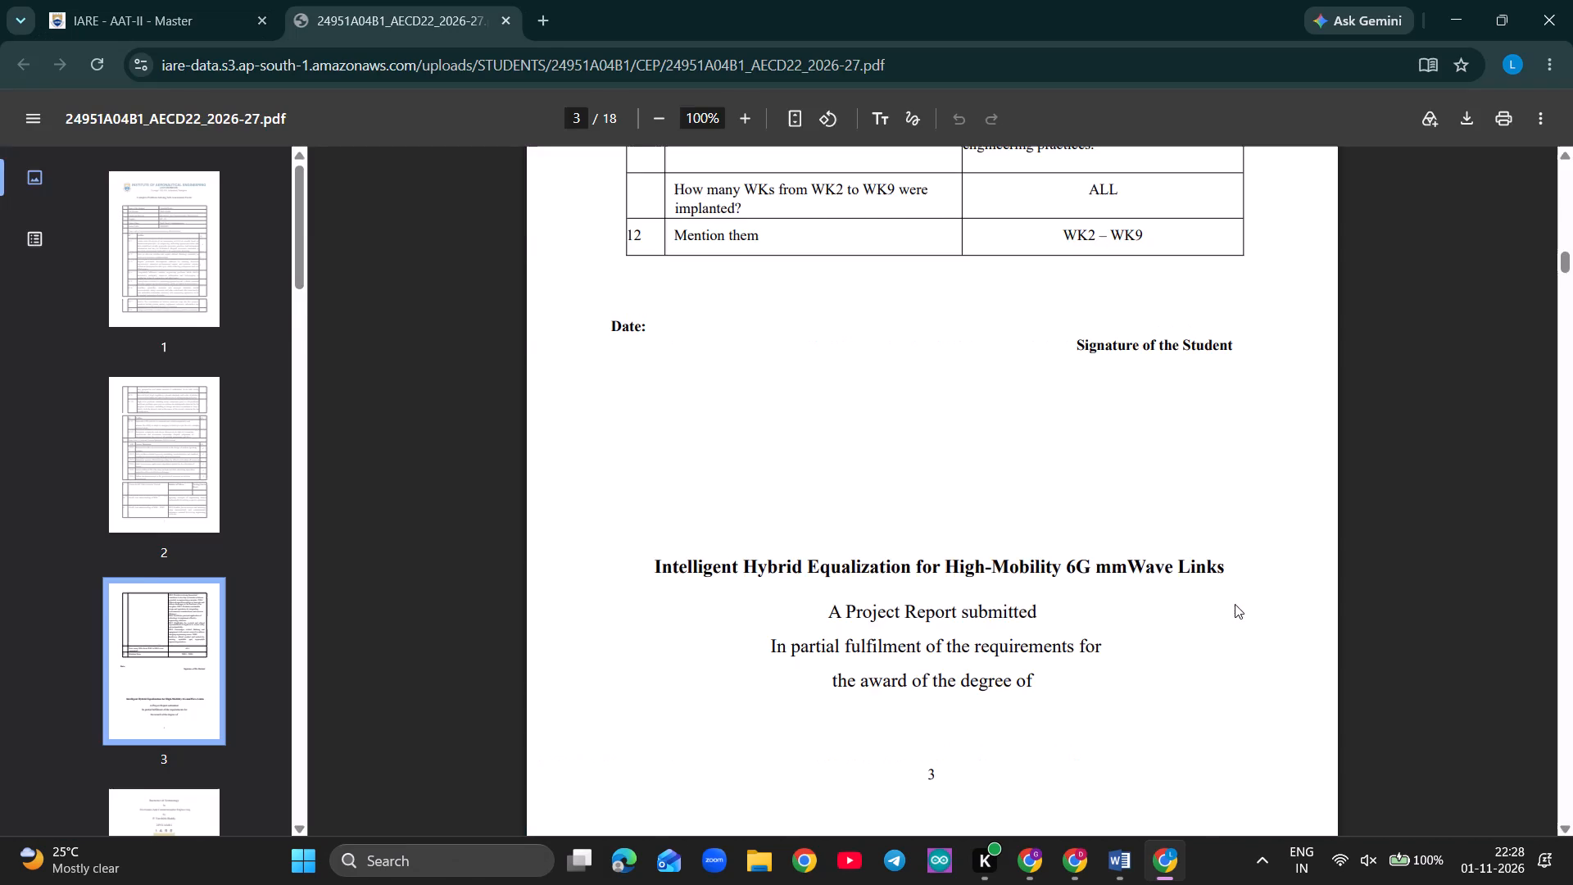
key(ctrl+w)
Open entry 38's video presentation, play it briefly to check the title slide, and close it.
click(1272, 590)
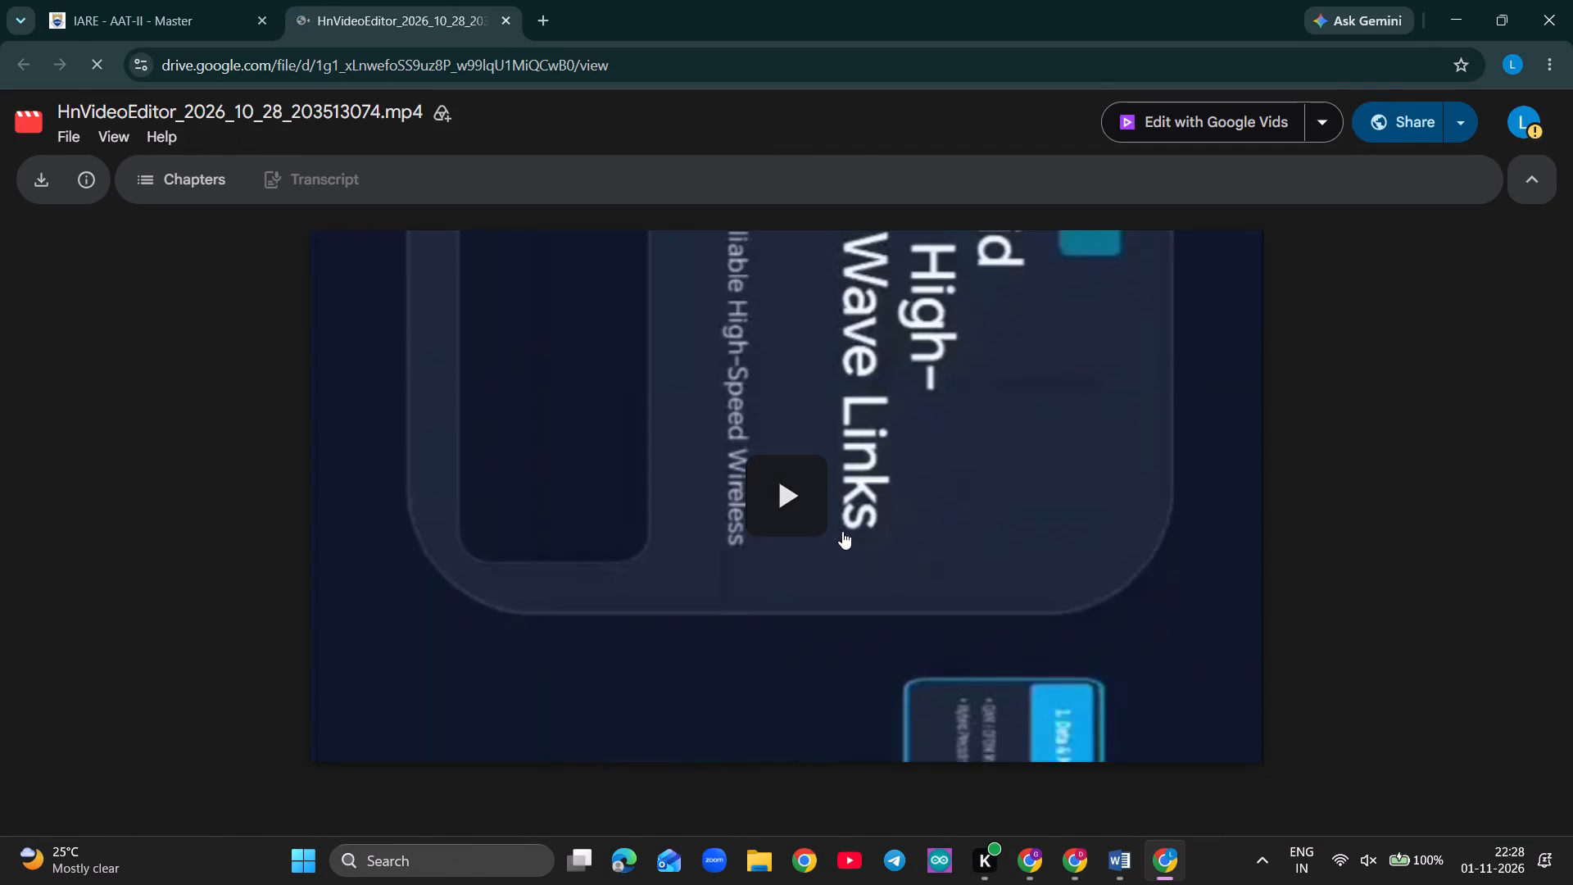
click(859, 515)
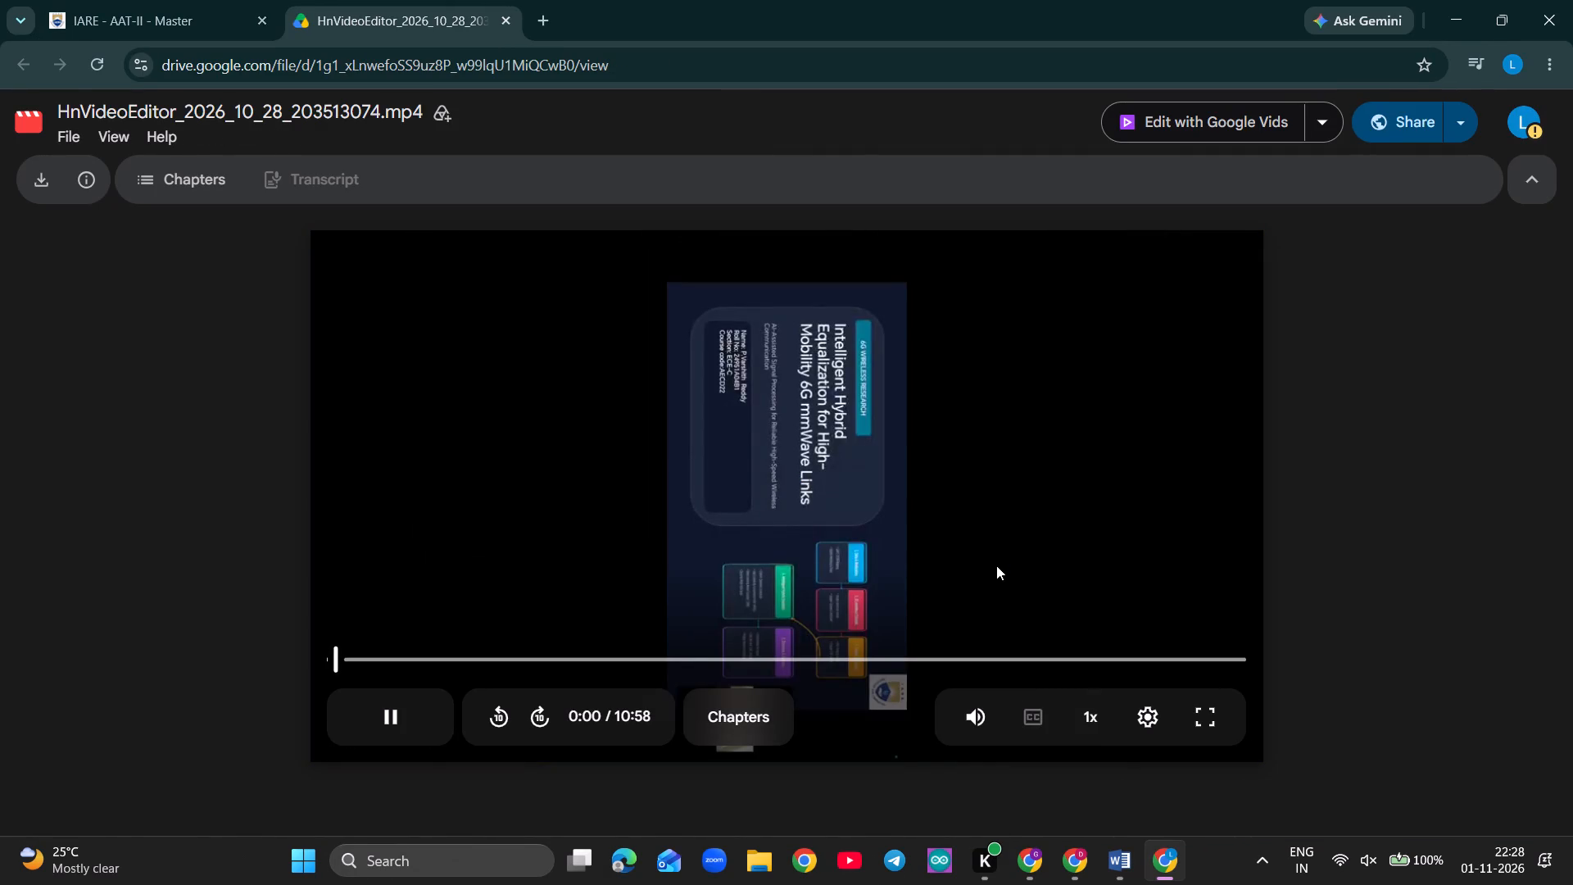
key(ctrl+Tab)
key(ctrl+Tab)
key(ctrl+w)
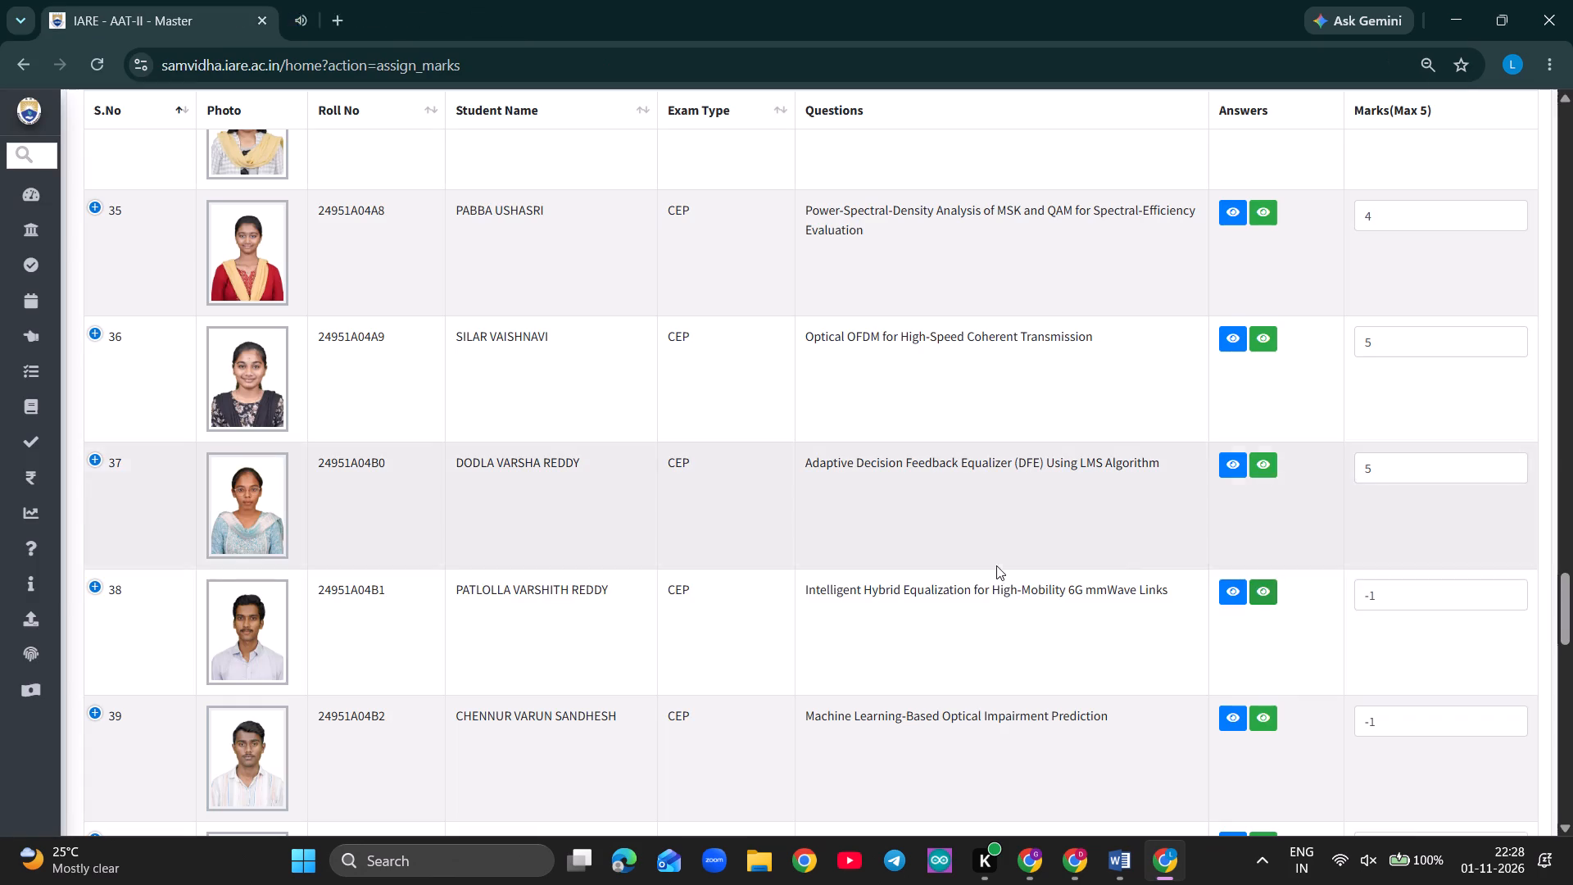
Set the marks of entry 38, "Intelligent Hybrid Equalization for High-Mobility 6G mmWave Links", to 5.
click(1376, 588)
scroll(1376, 588, up, 5)
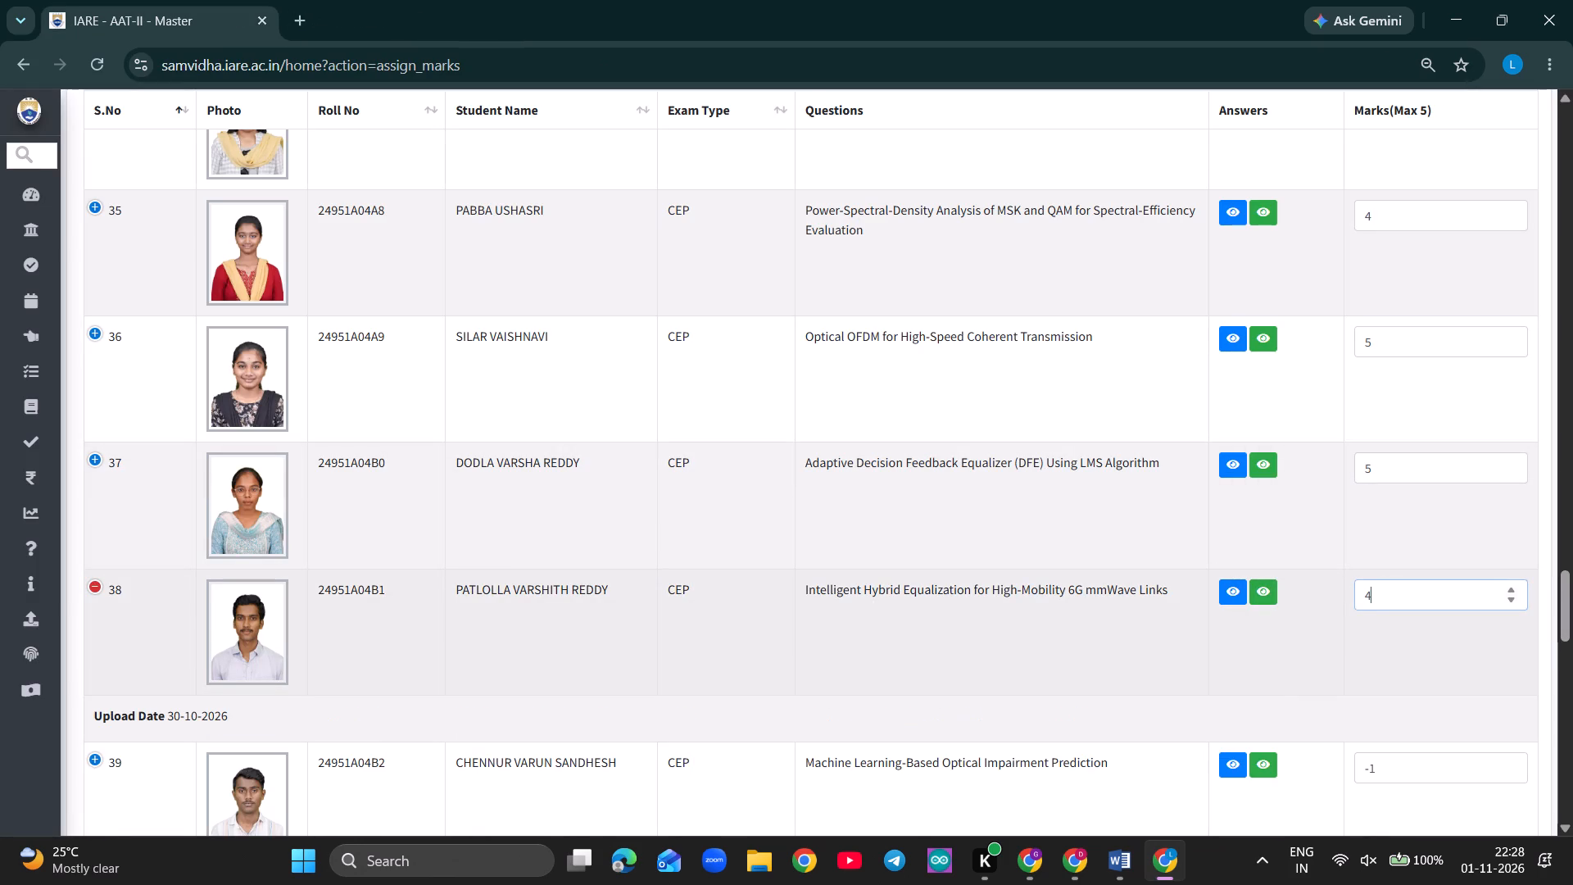
scroll(1376, 588, up, 1)
click(1385, 651)
Open the report for entry 39, "Machine Learning-Based Optical Impairment Prediction", skim its self-assessment form and title page, and close it.
scroll(1385, 651, down, 2)
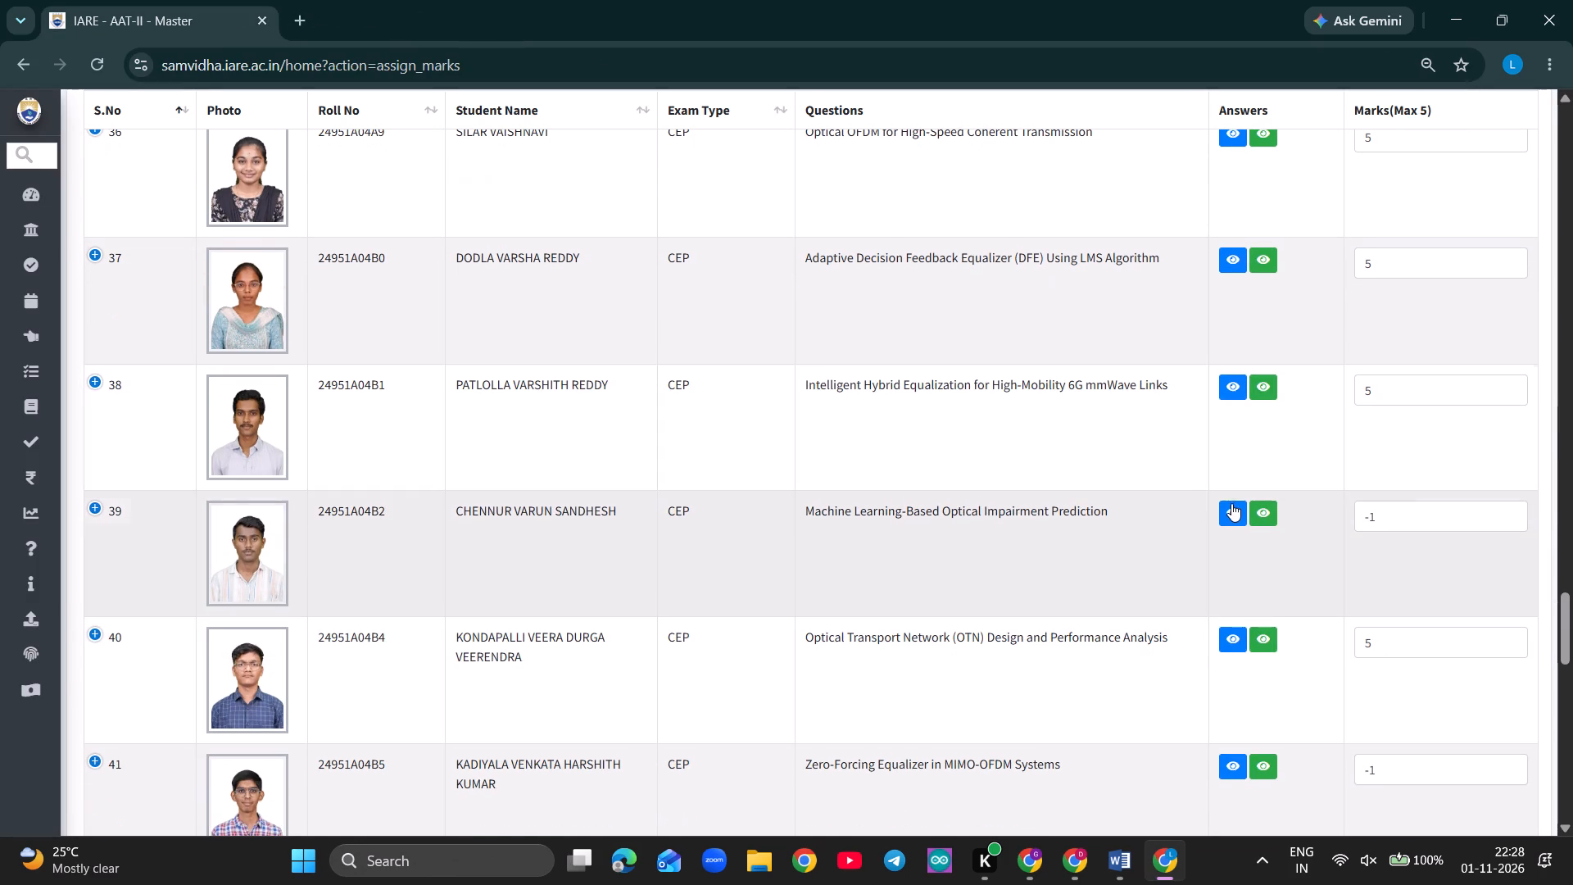
click(1231, 507)
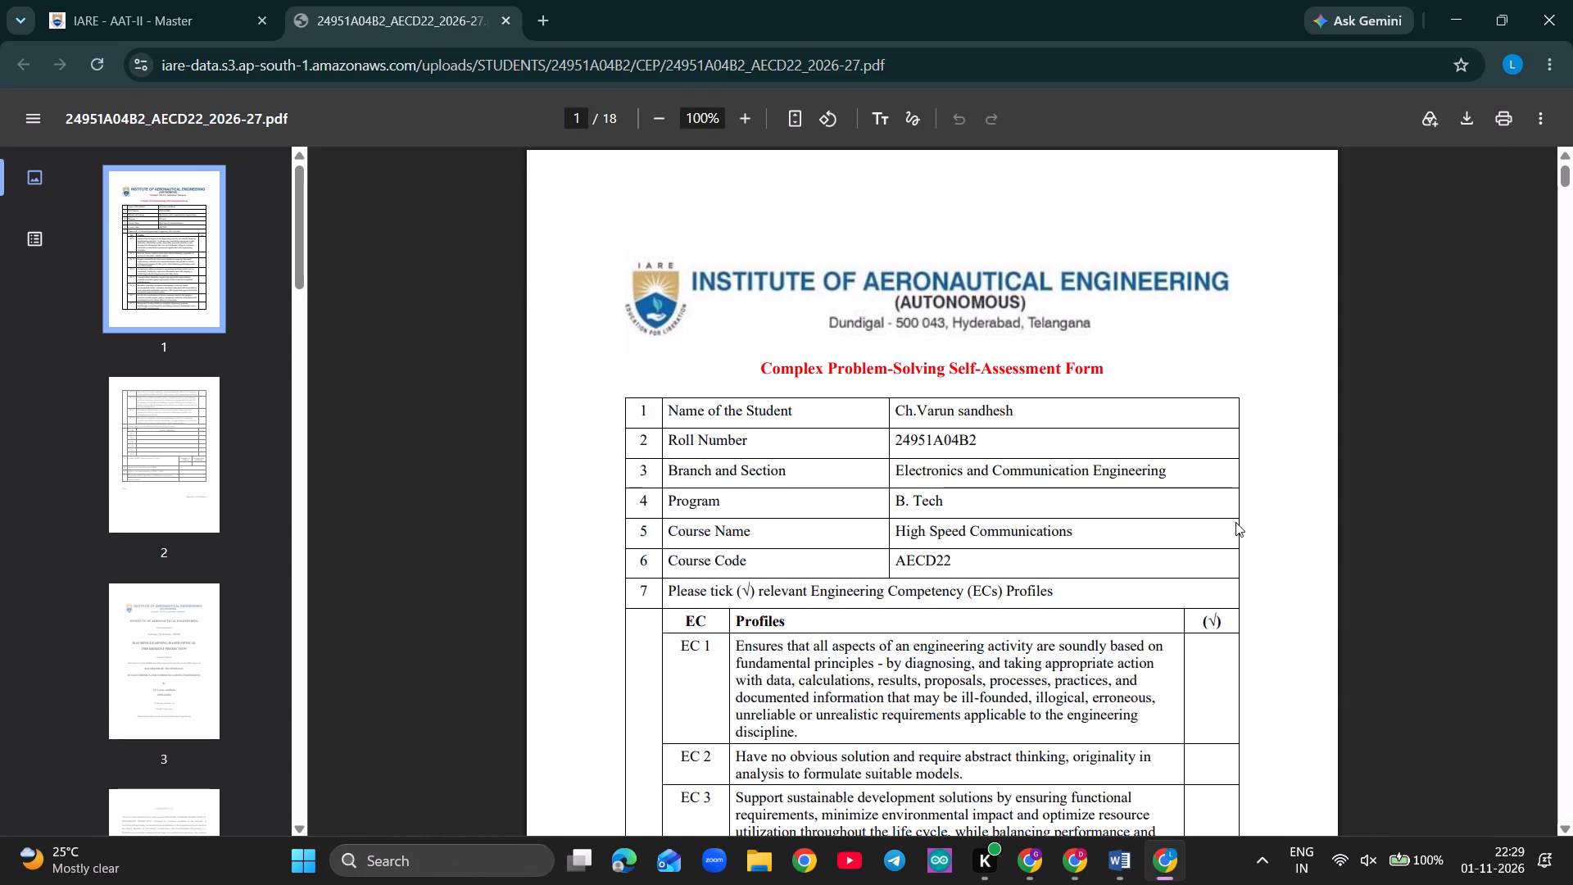
scroll(1235, 523, down, 20)
scroll(1243, 526, down, 3)
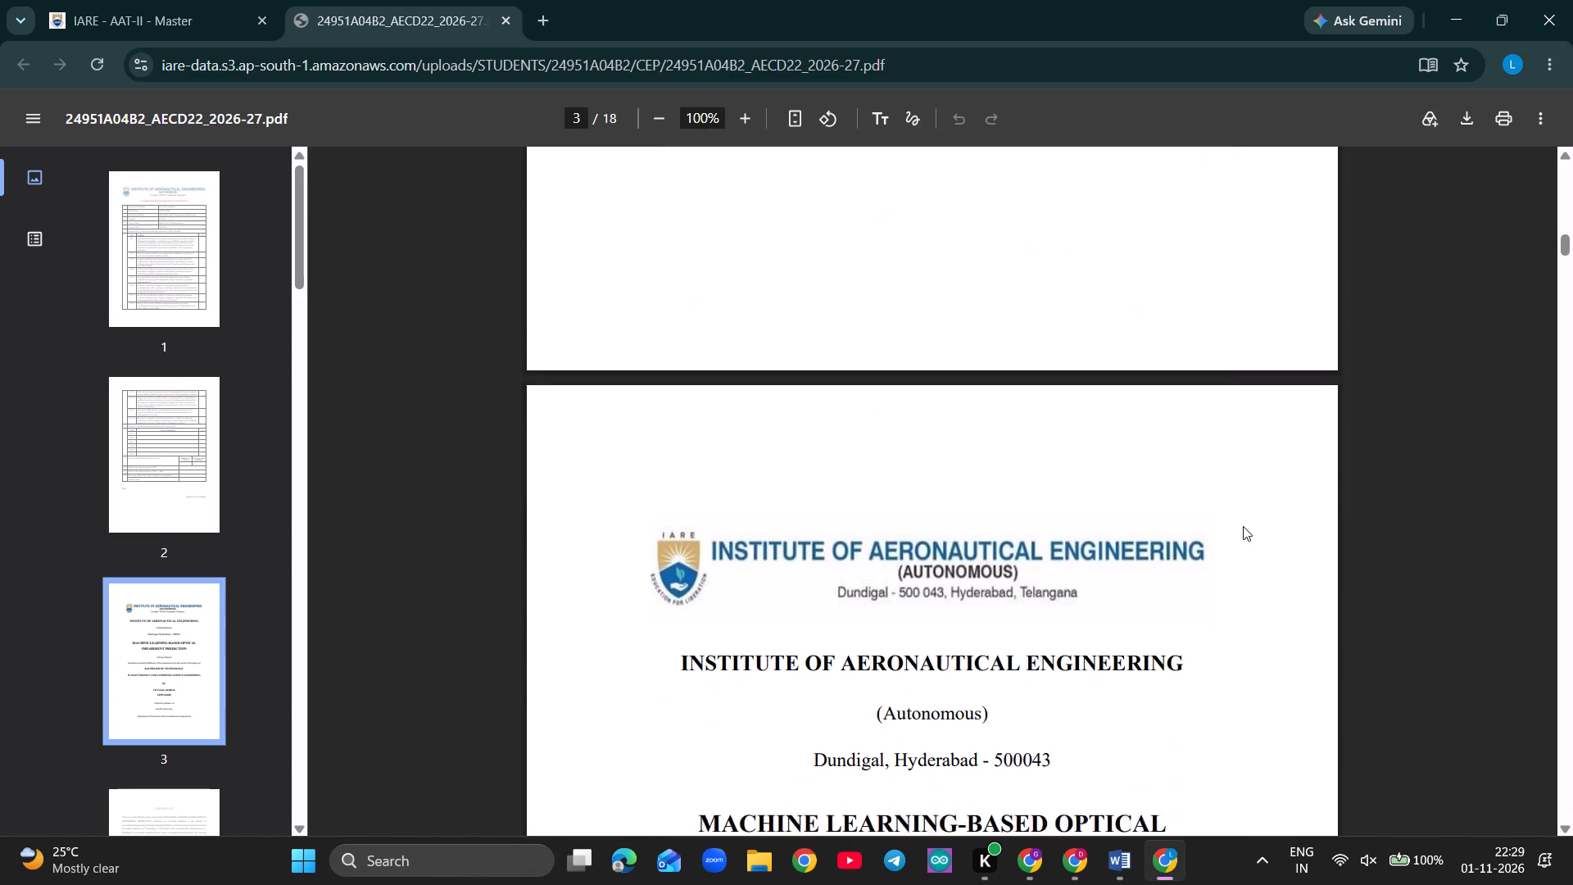
scroll(1243, 526, down, 2)
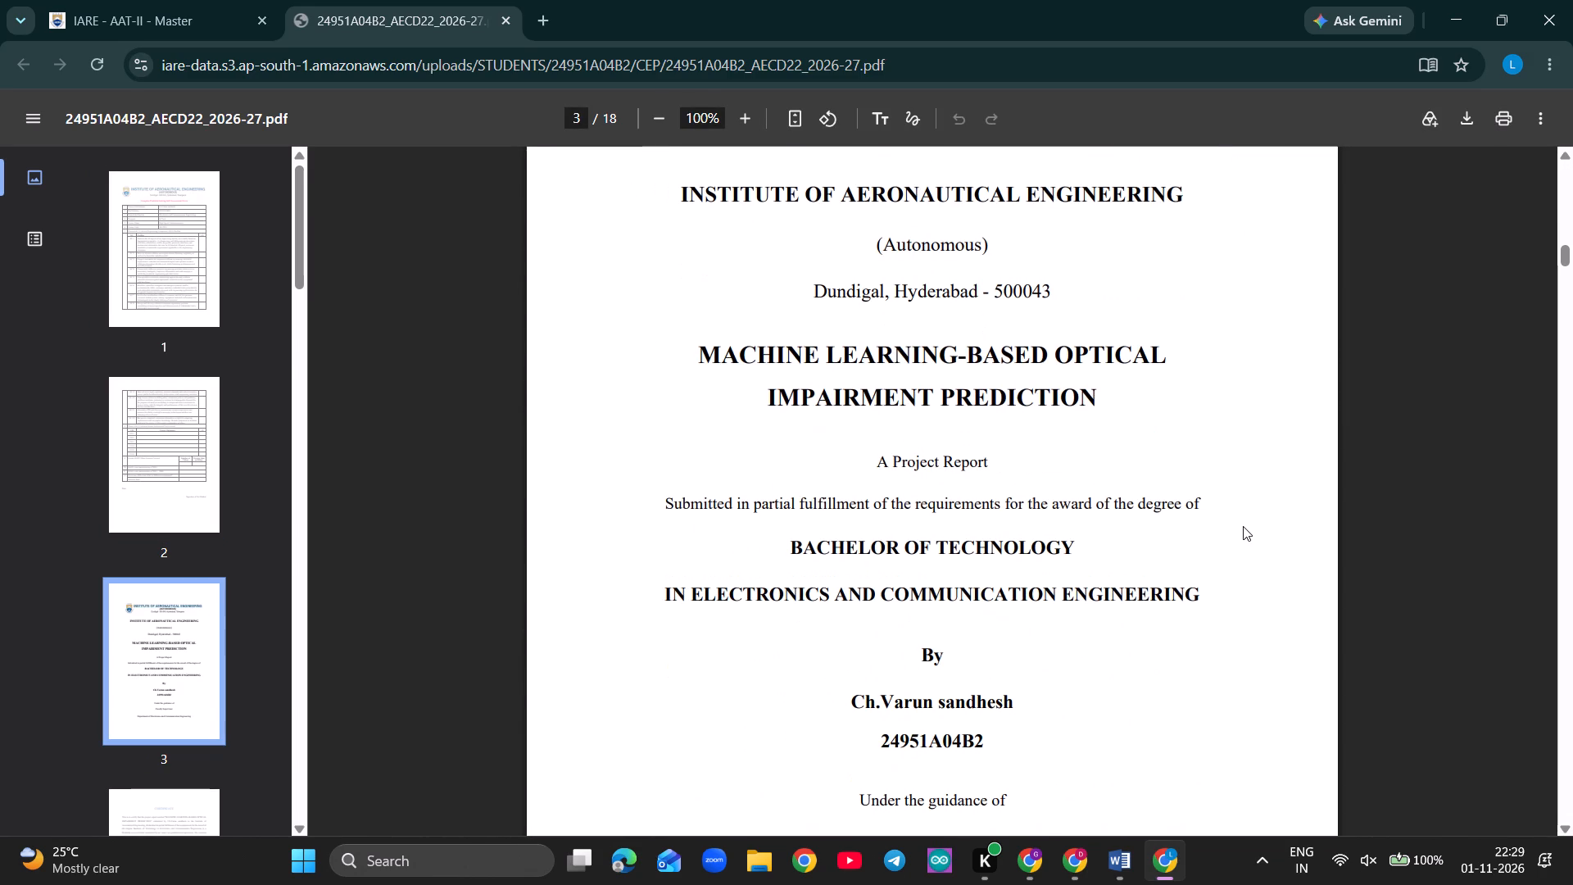
key(ctrl+w)
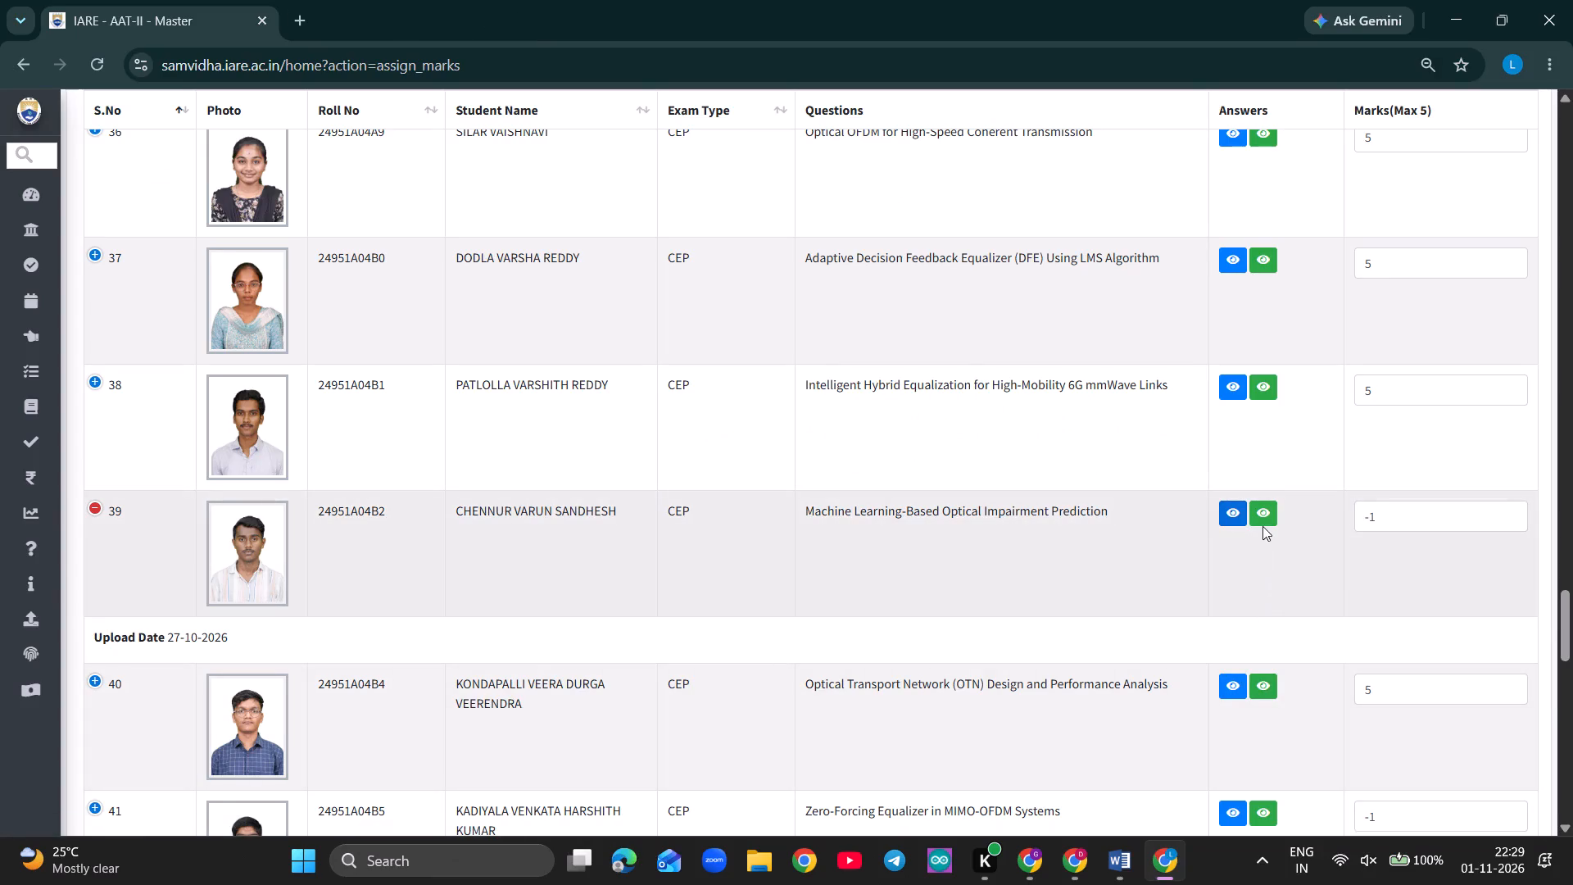
Try to open entry 39's video presentation folder in Google Drive, and close the page.
click(1260, 512)
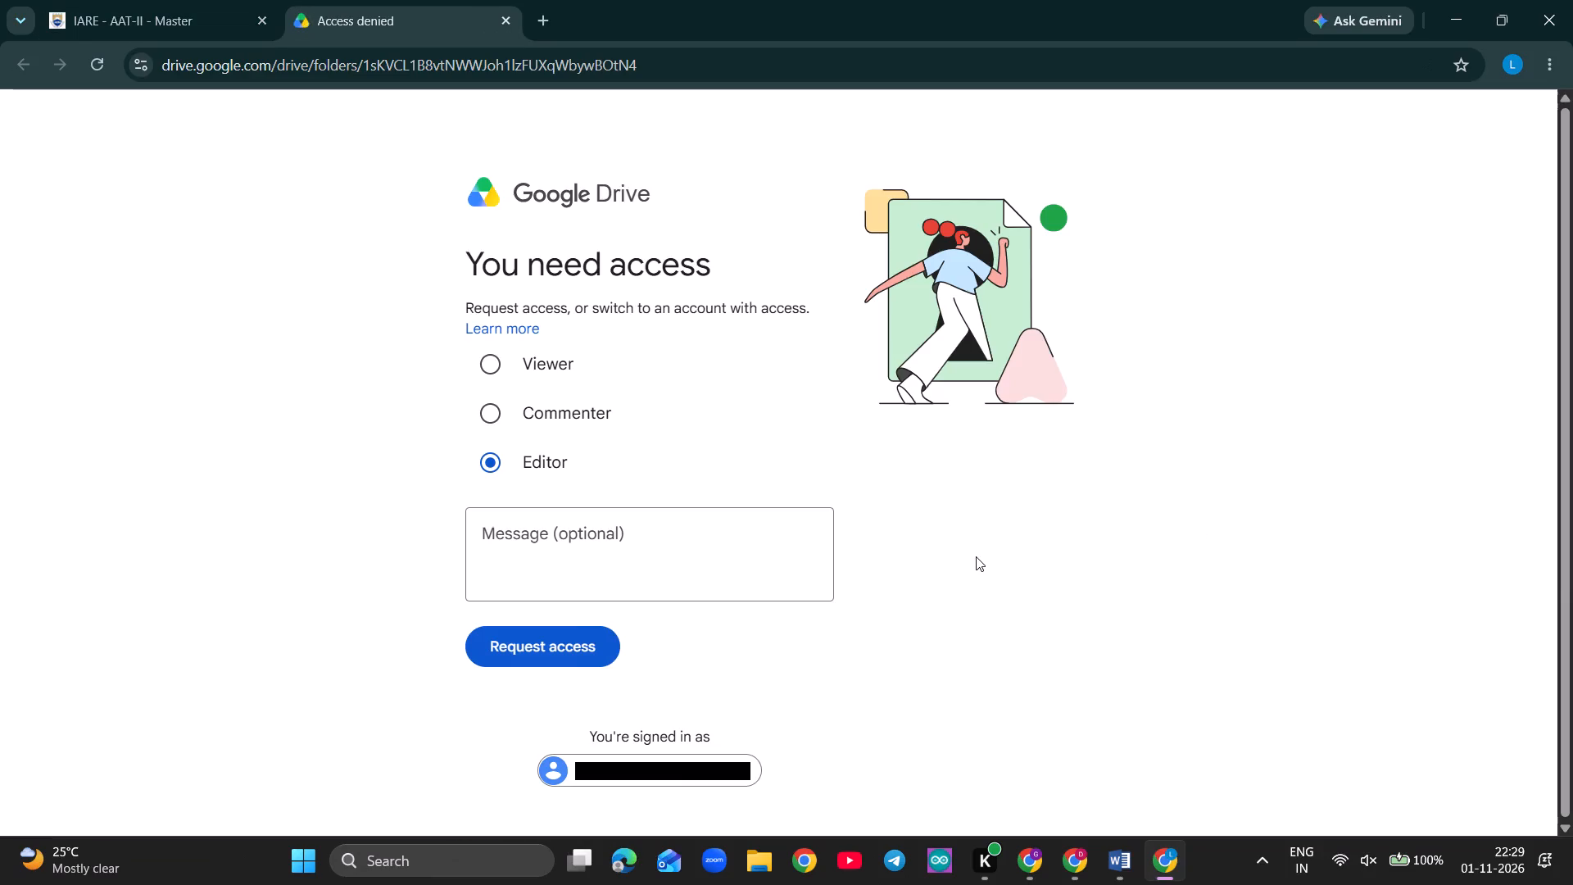
key(ctrl+w)
Set the marks of entry 39, "Machine Learning-Based Optical Impairment Prediction", to 4.
ctrl+drag(1281, 547, 1413, 522)
click(1401, 506)
scroll(1401, 515, up, 4)
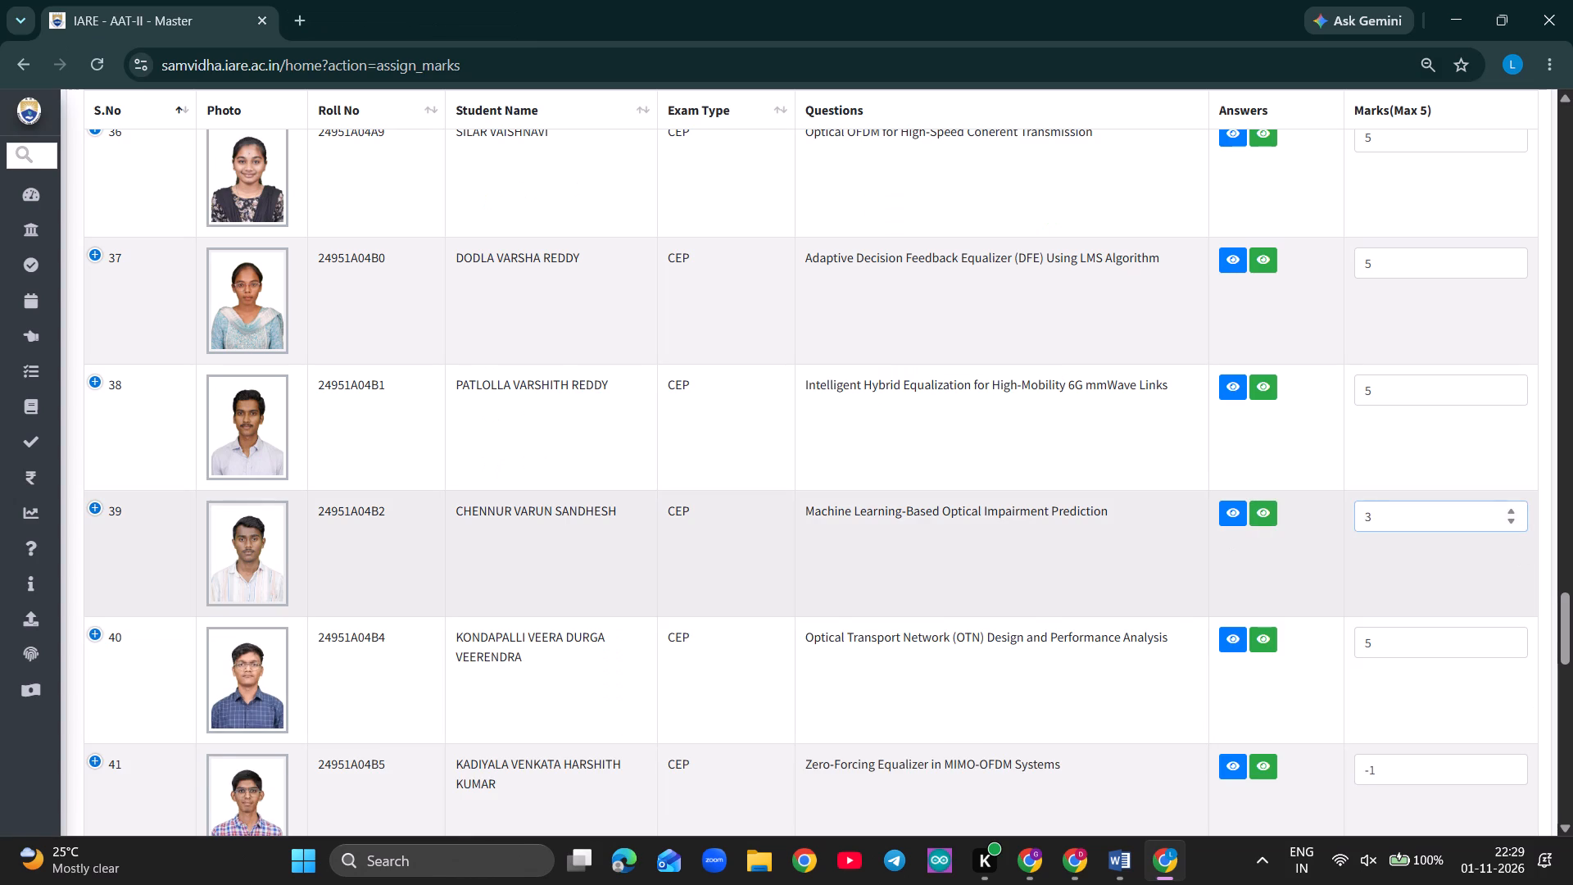
scroll(1401, 515, up, 2)
scroll(1399, 520, down, 1)
click(1339, 581)
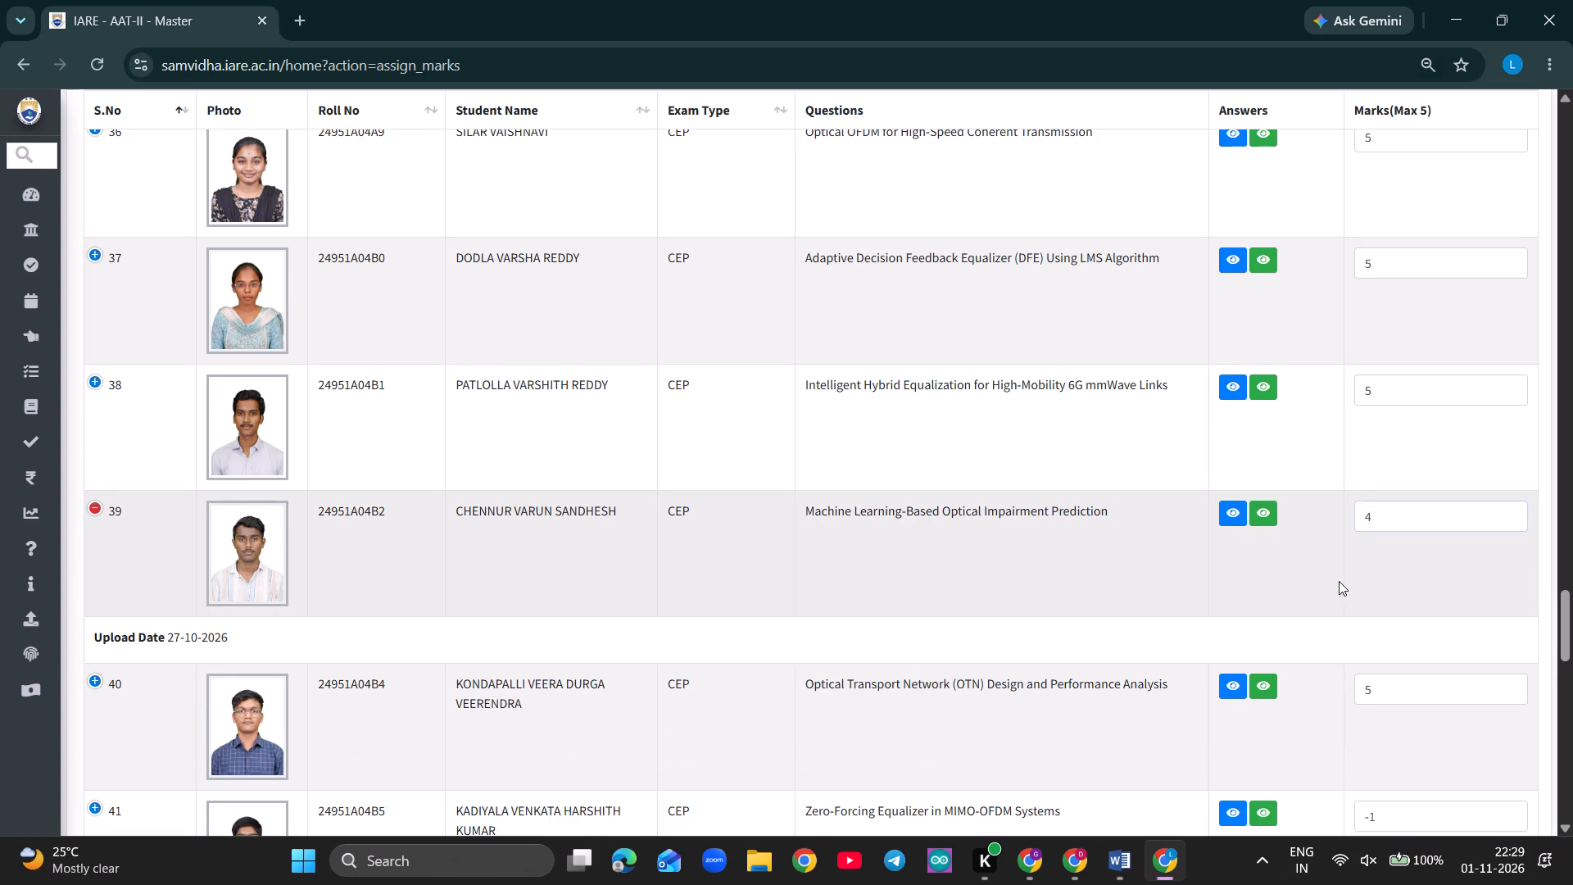
Open the report for entry 41, "Zero-Forcing Equalizer in MIMO-OFDM Systems", skim its self-assessment form and title page, and close it.
scroll(1339, 581, down, 3)
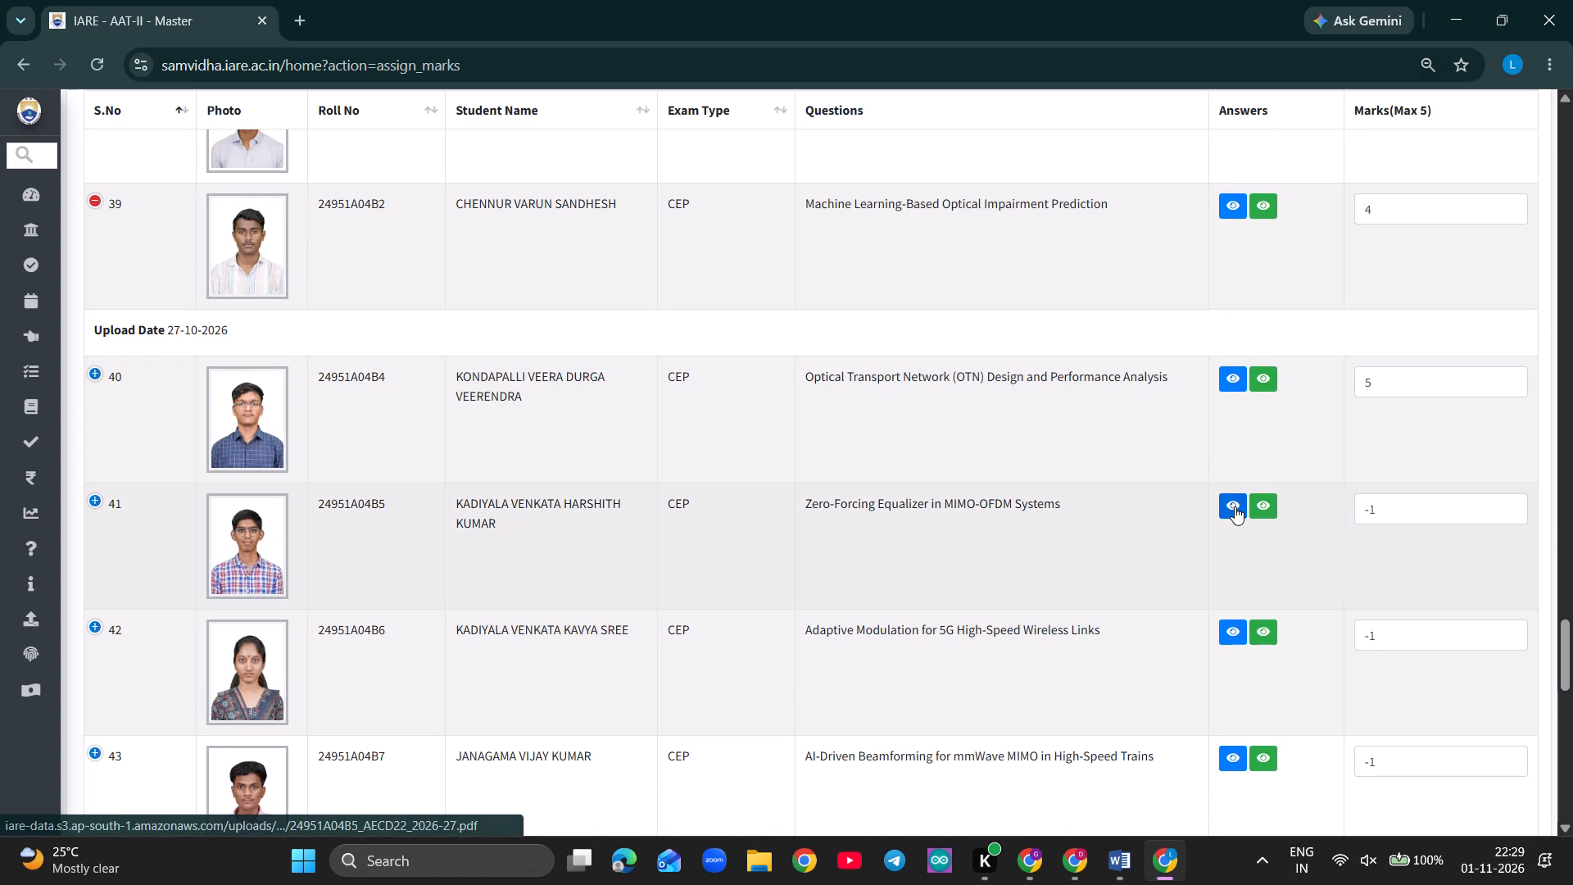
click(1235, 506)
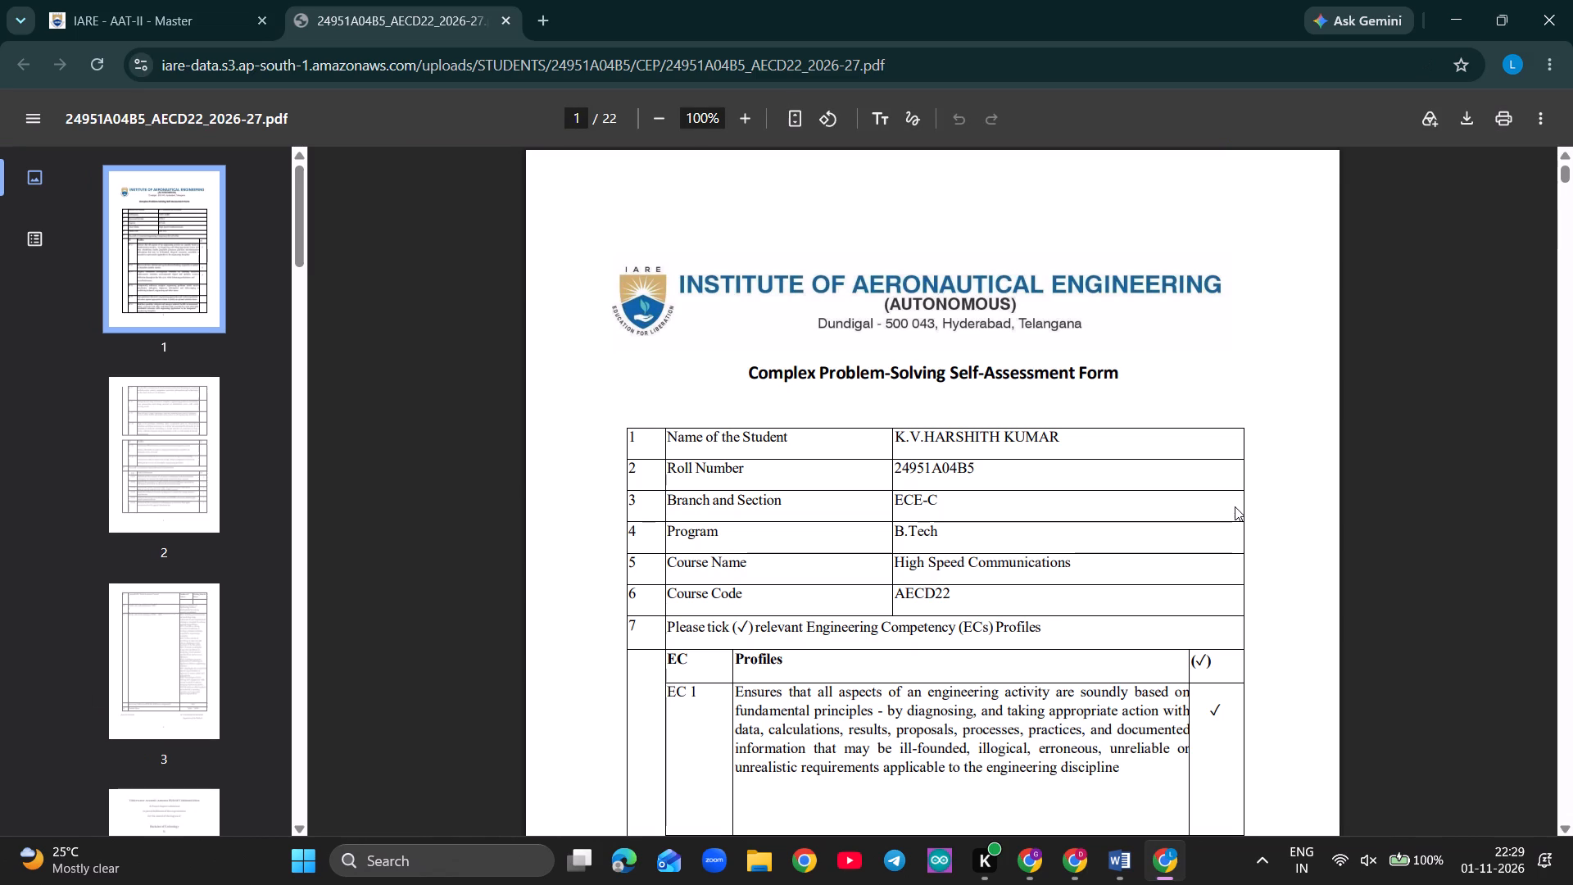
scroll(1225, 370, down, 16)
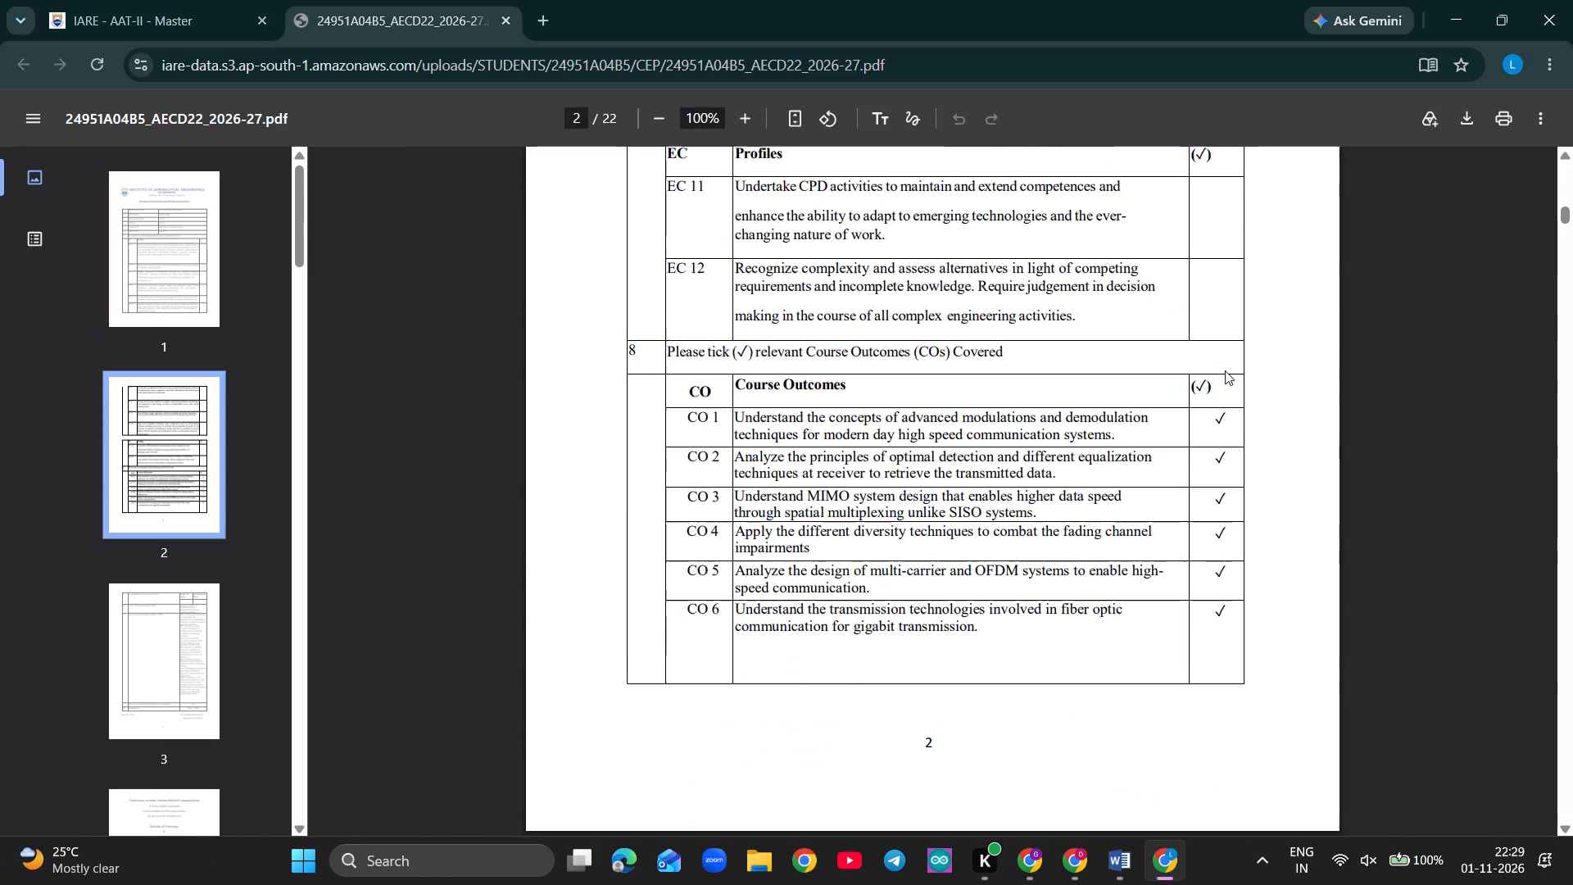
scroll(1225, 370, down, 16)
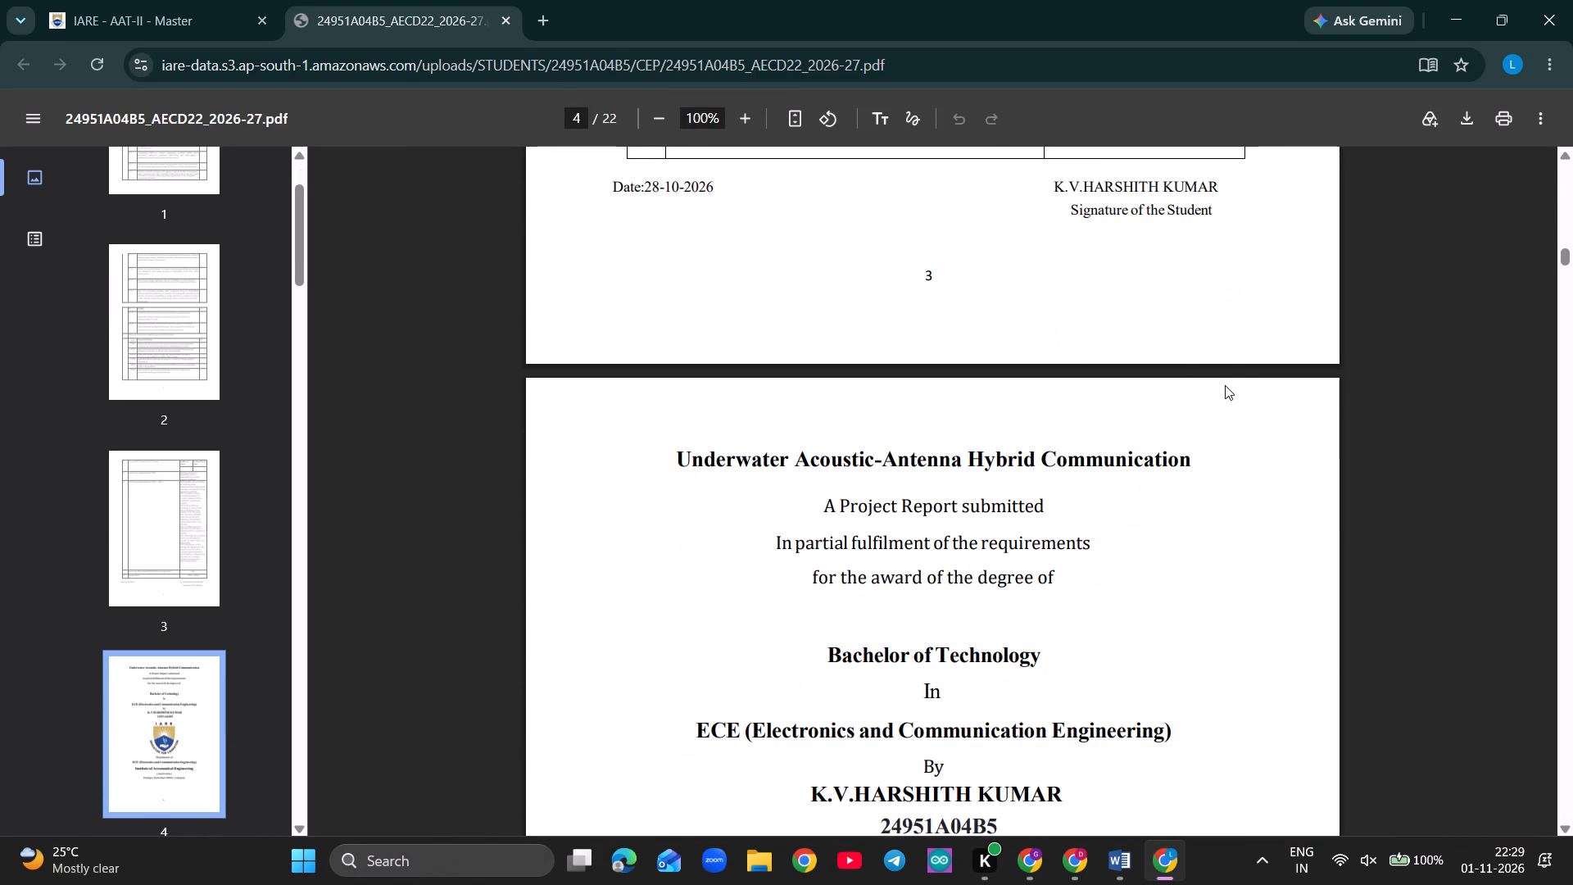
key(ctrl+w)
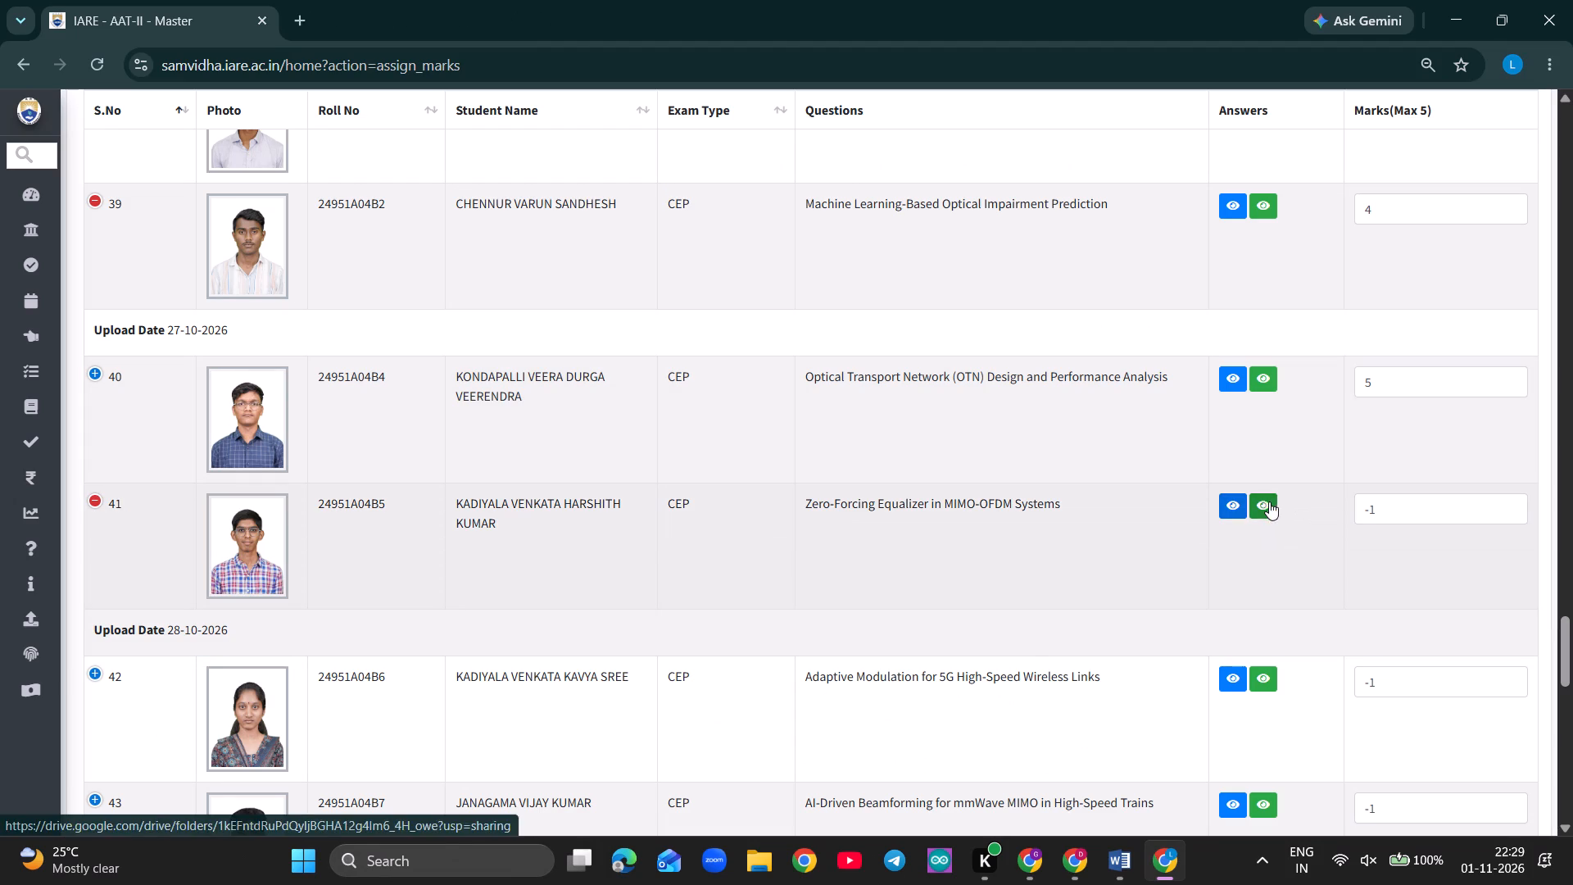
Reopen entry 41's report to recheck the project title on its title page and certificate, and close it.
click(1236, 505)
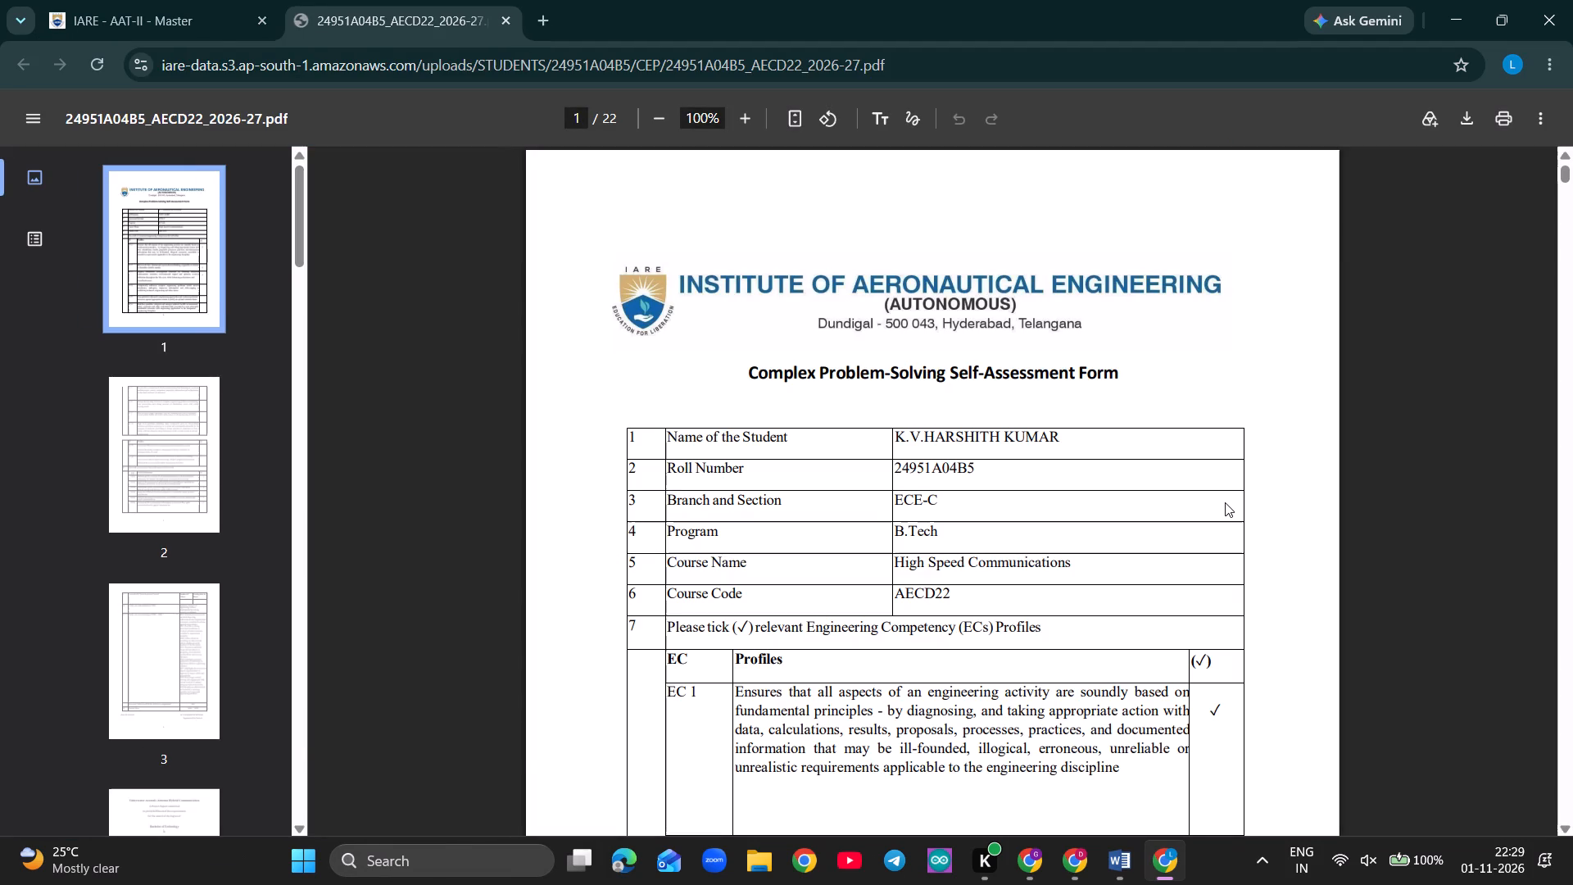
key(ctrl+w)
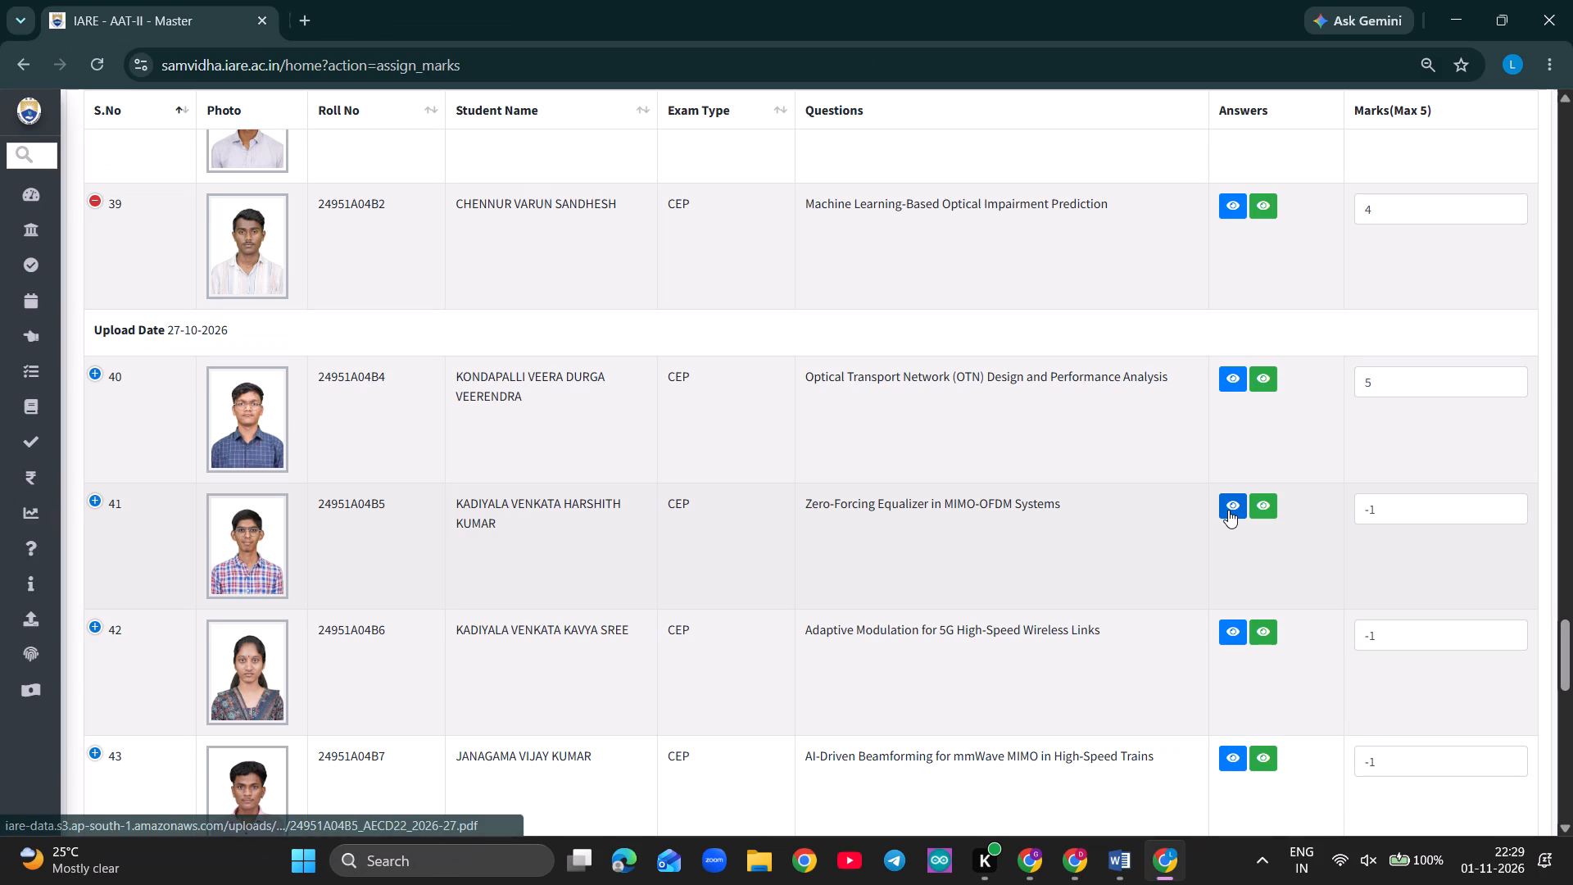
click(1238, 506)
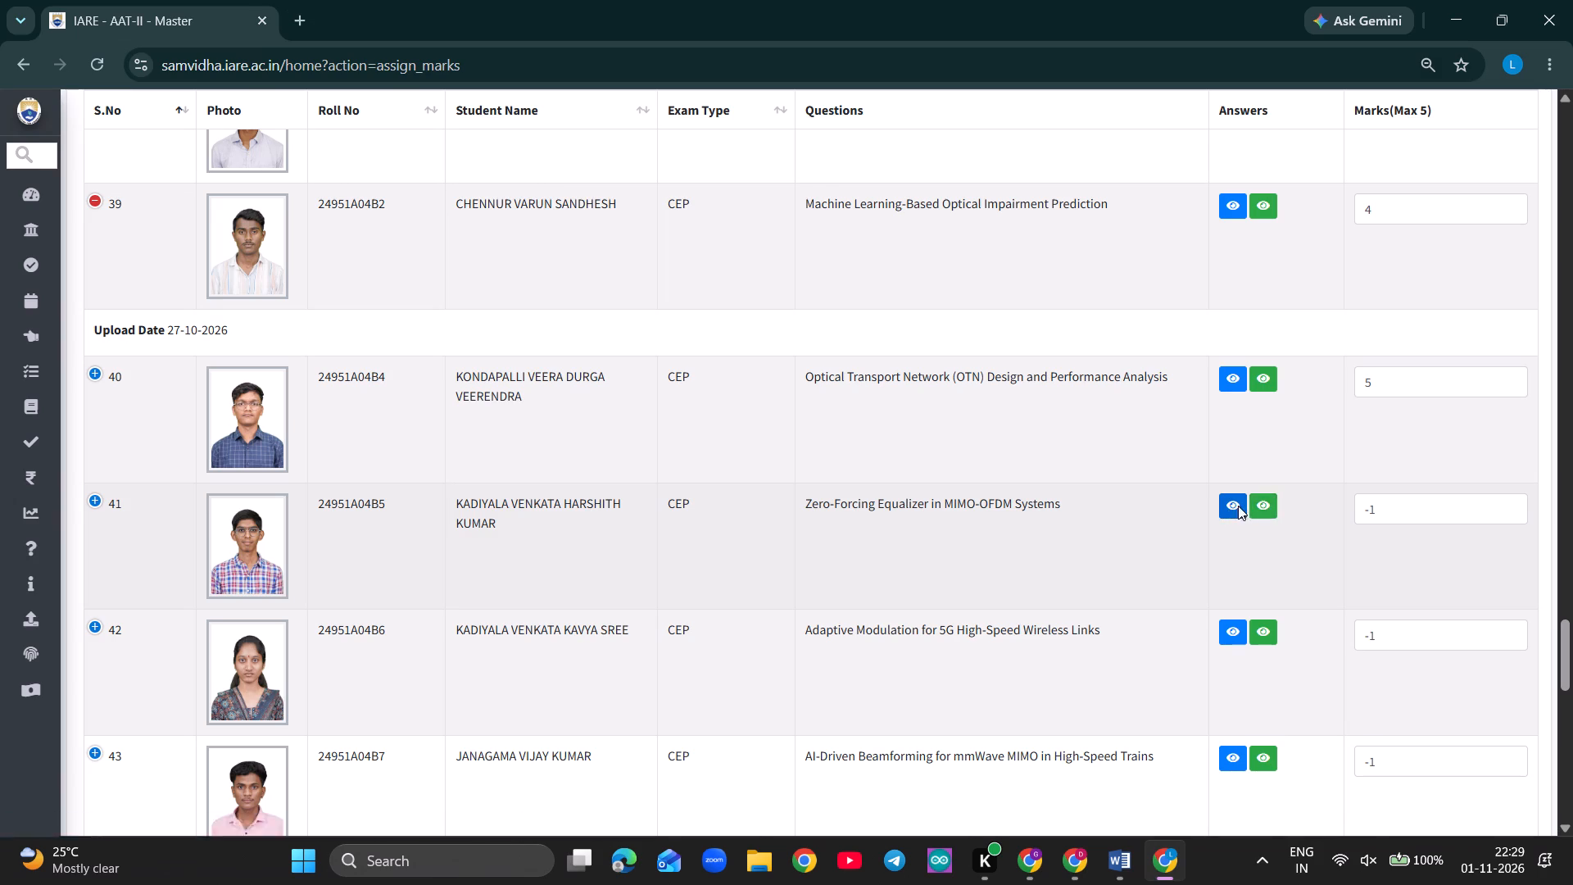
scroll(1238, 506, down, 20)
scroll(1238, 506, down, 17)
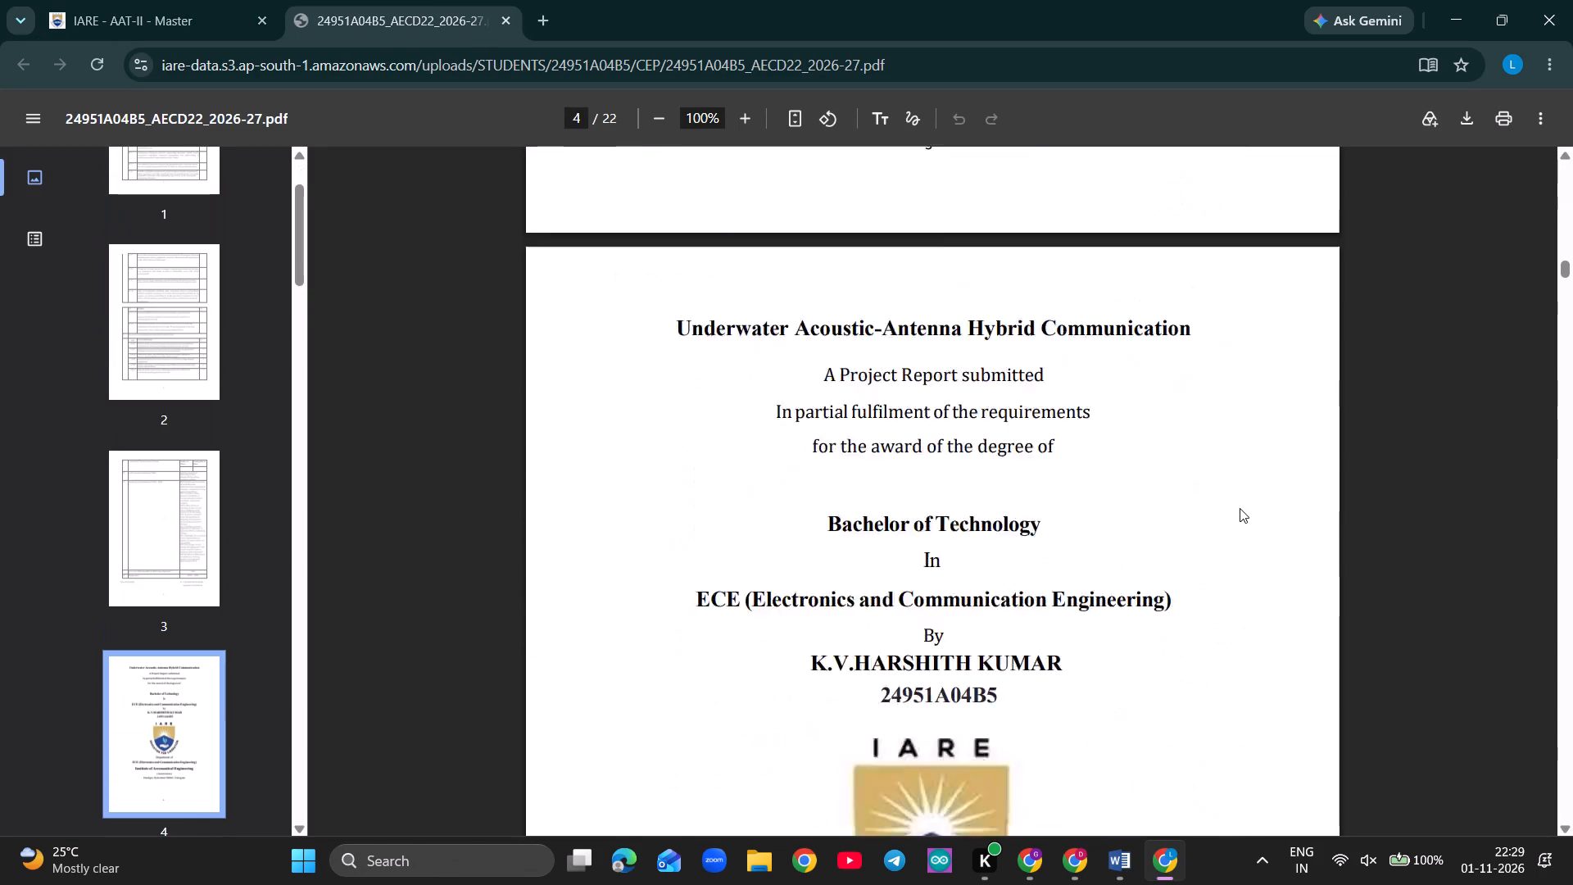
scroll(1240, 508, down, 17)
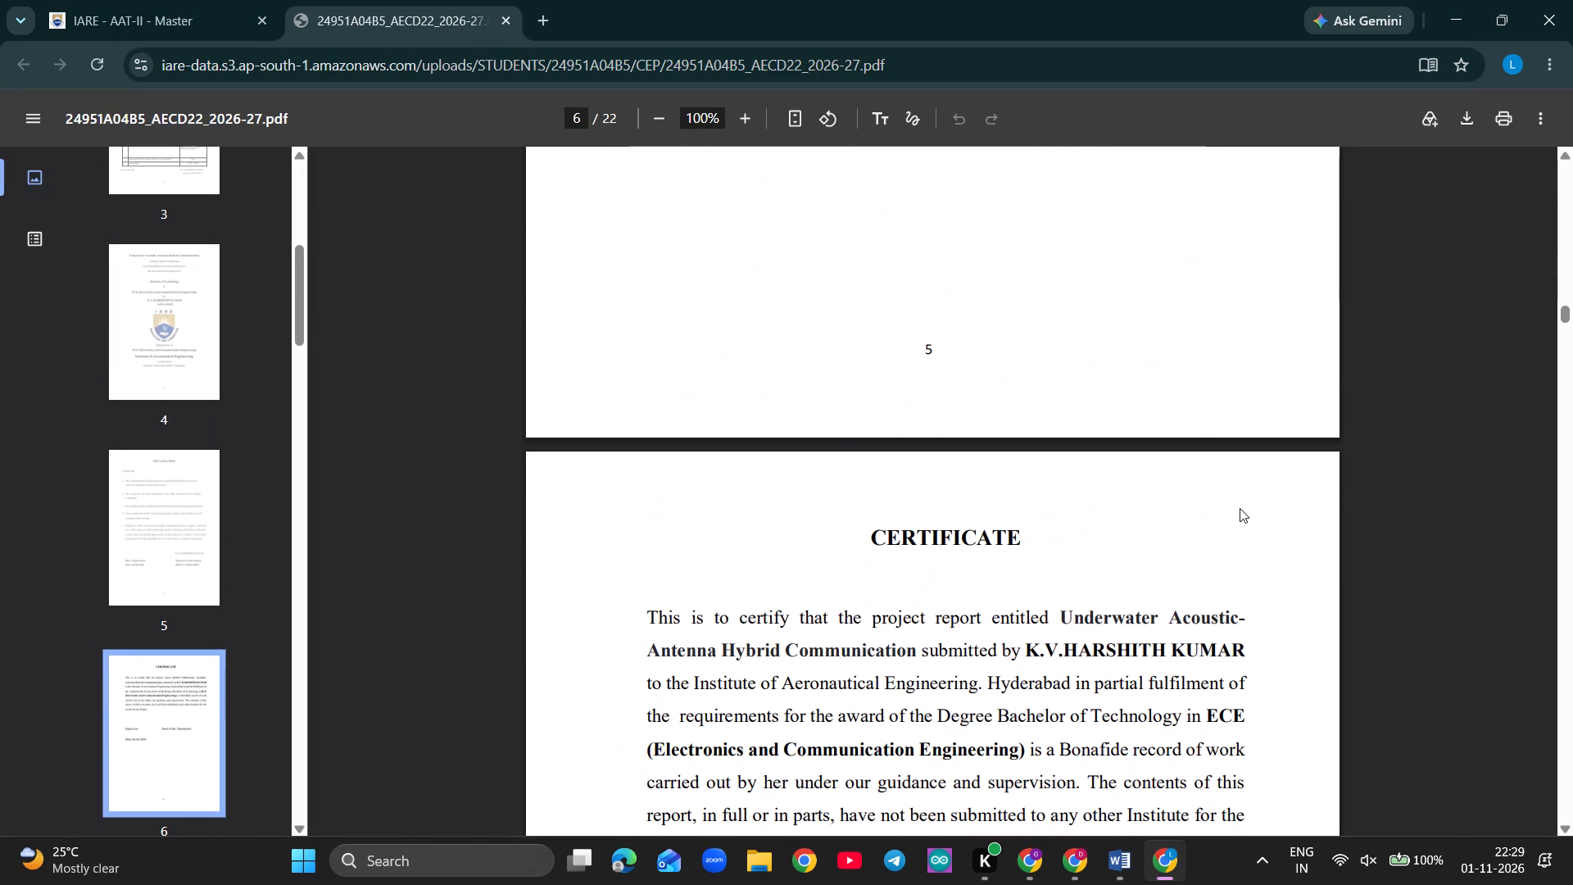
key(ctrl+w)
Open the video HSC SEM5 AAT1-2.mp4 from entry 41's Drive folder, check its title slide, and close it.
click(1263, 506)
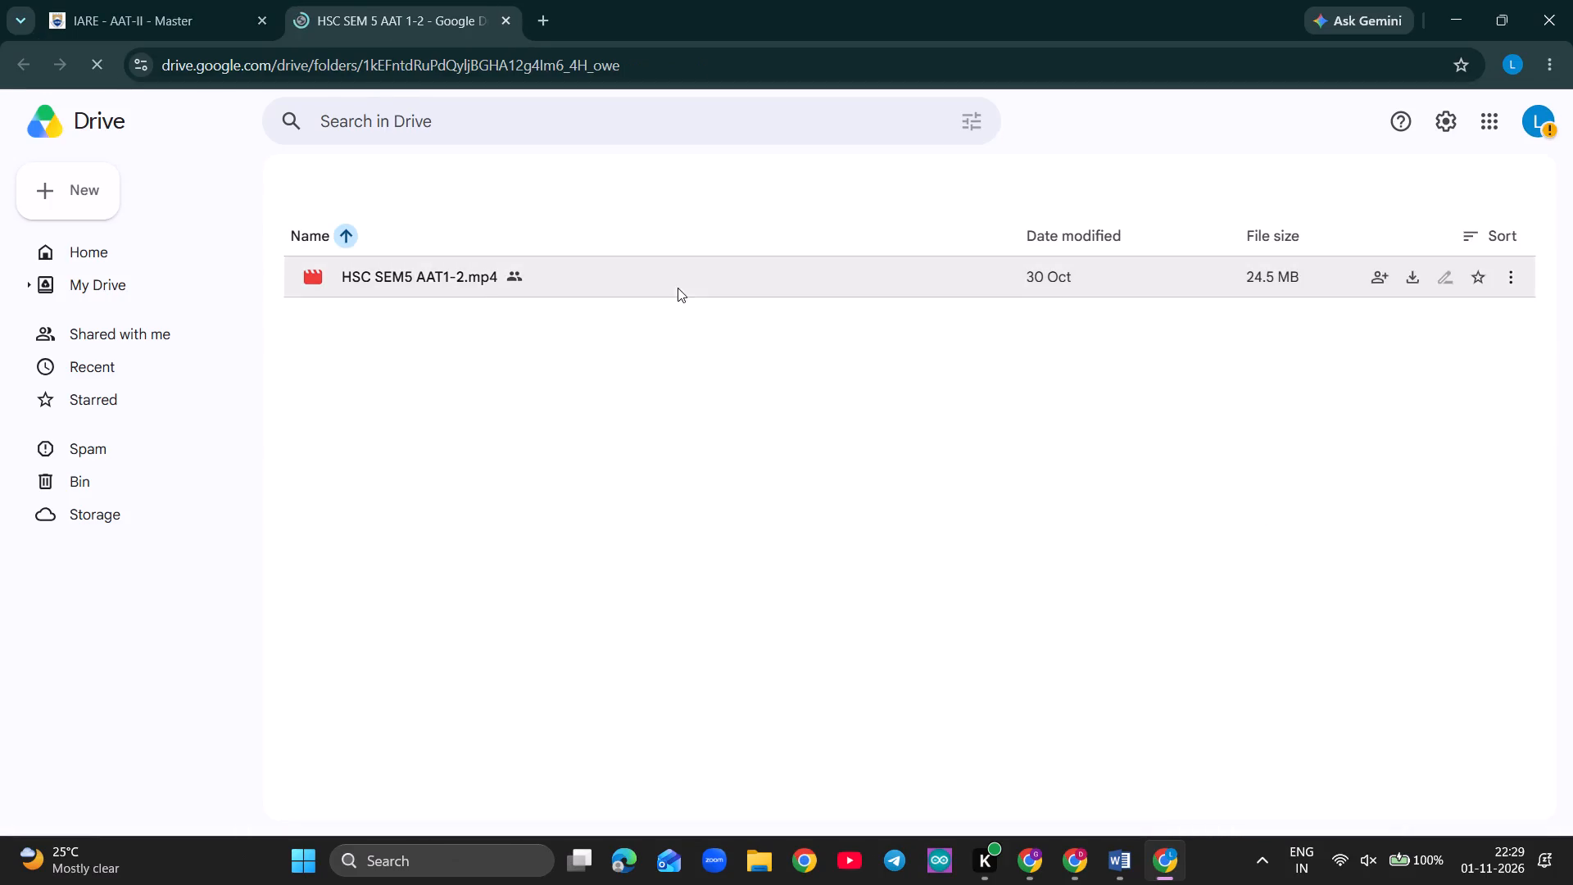
double_click(723, 339)
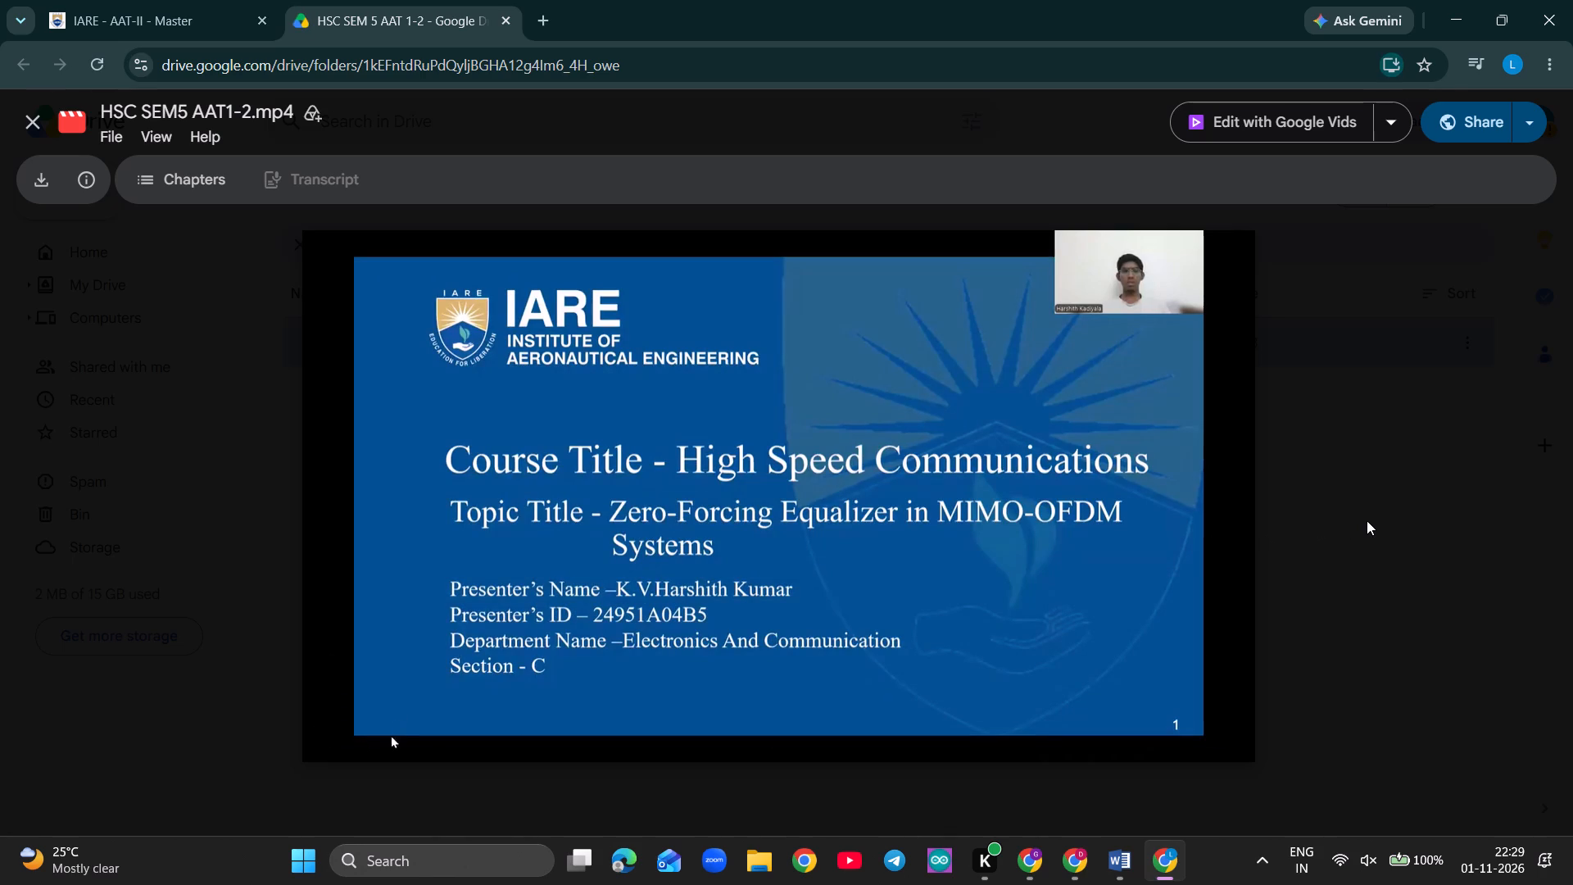
key(ctrl+w)
Set the marks of entry 41, "Zero-Forcing Equalizer in MIMO-OFDM Systems", to 5.
click(1396, 519)
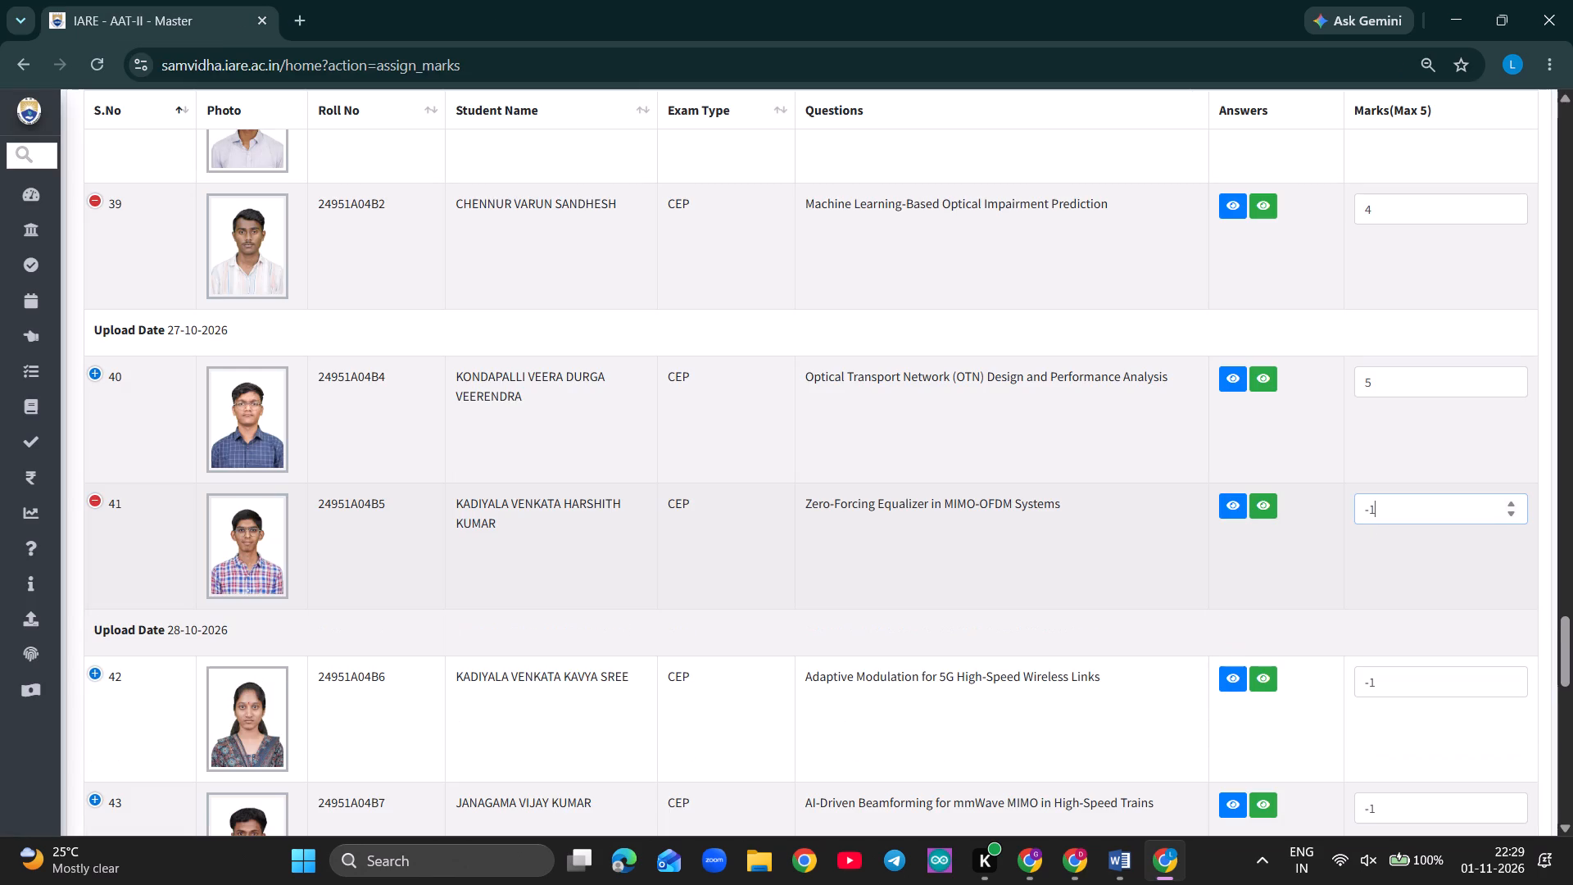
scroll(1396, 519, up, 6)
scroll(1394, 524, down, 1)
scroll(1393, 506, up, 1)
click(1393, 537)
Open the report for entry 42, "Adaptive Modulation for 5G High-Speed Wireless Links", skim its self-assessment form and title page, and close it.
scroll(1343, 546, down, 2)
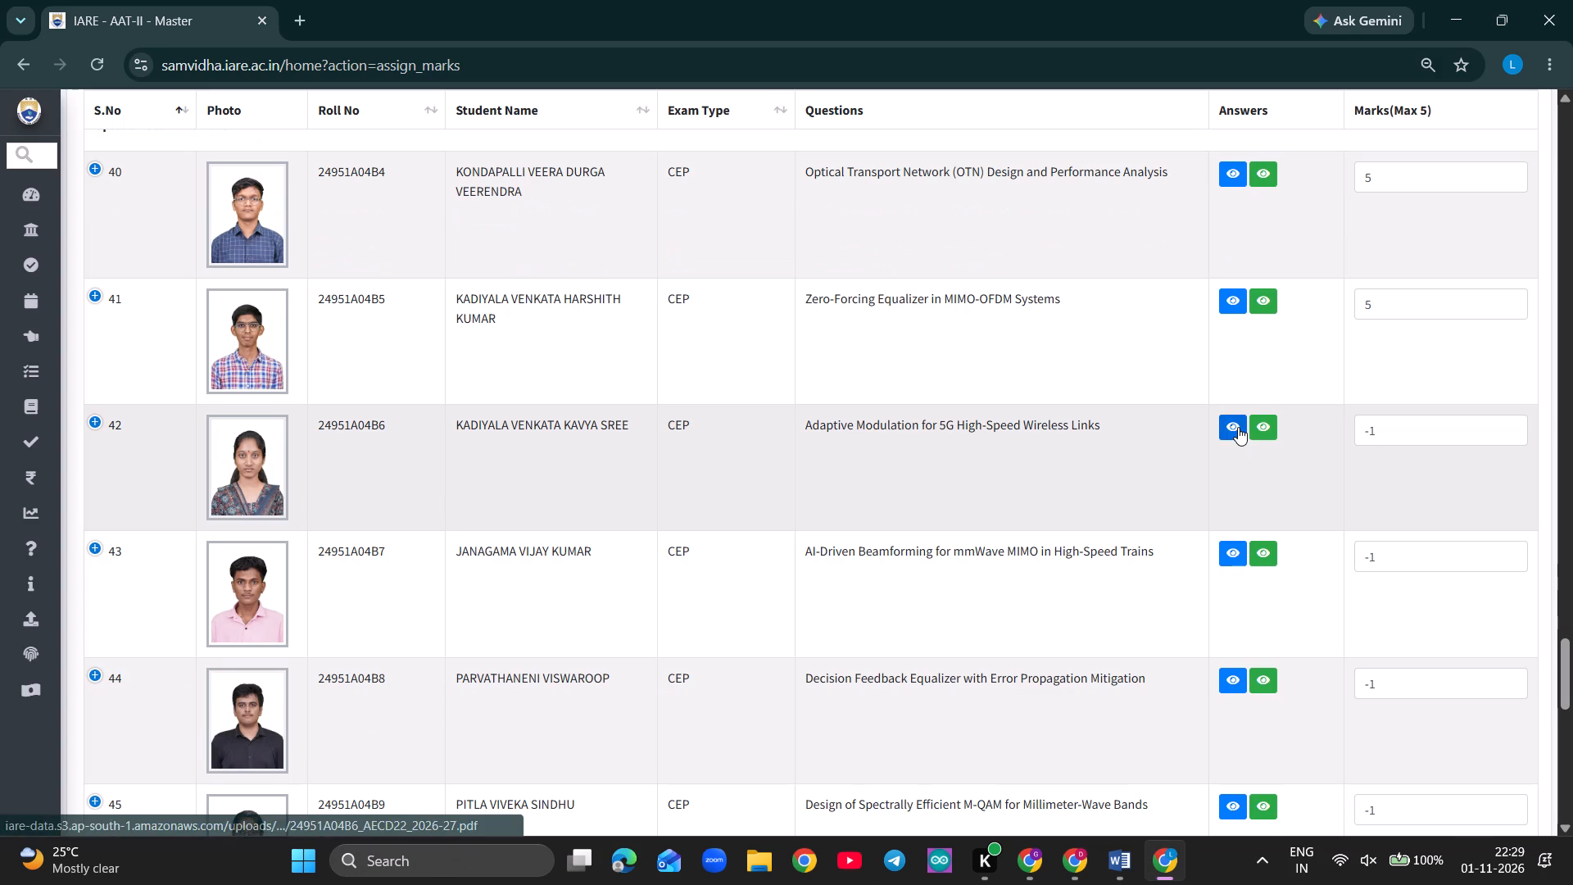
click(1238, 427)
scroll(1092, 419, down, 1)
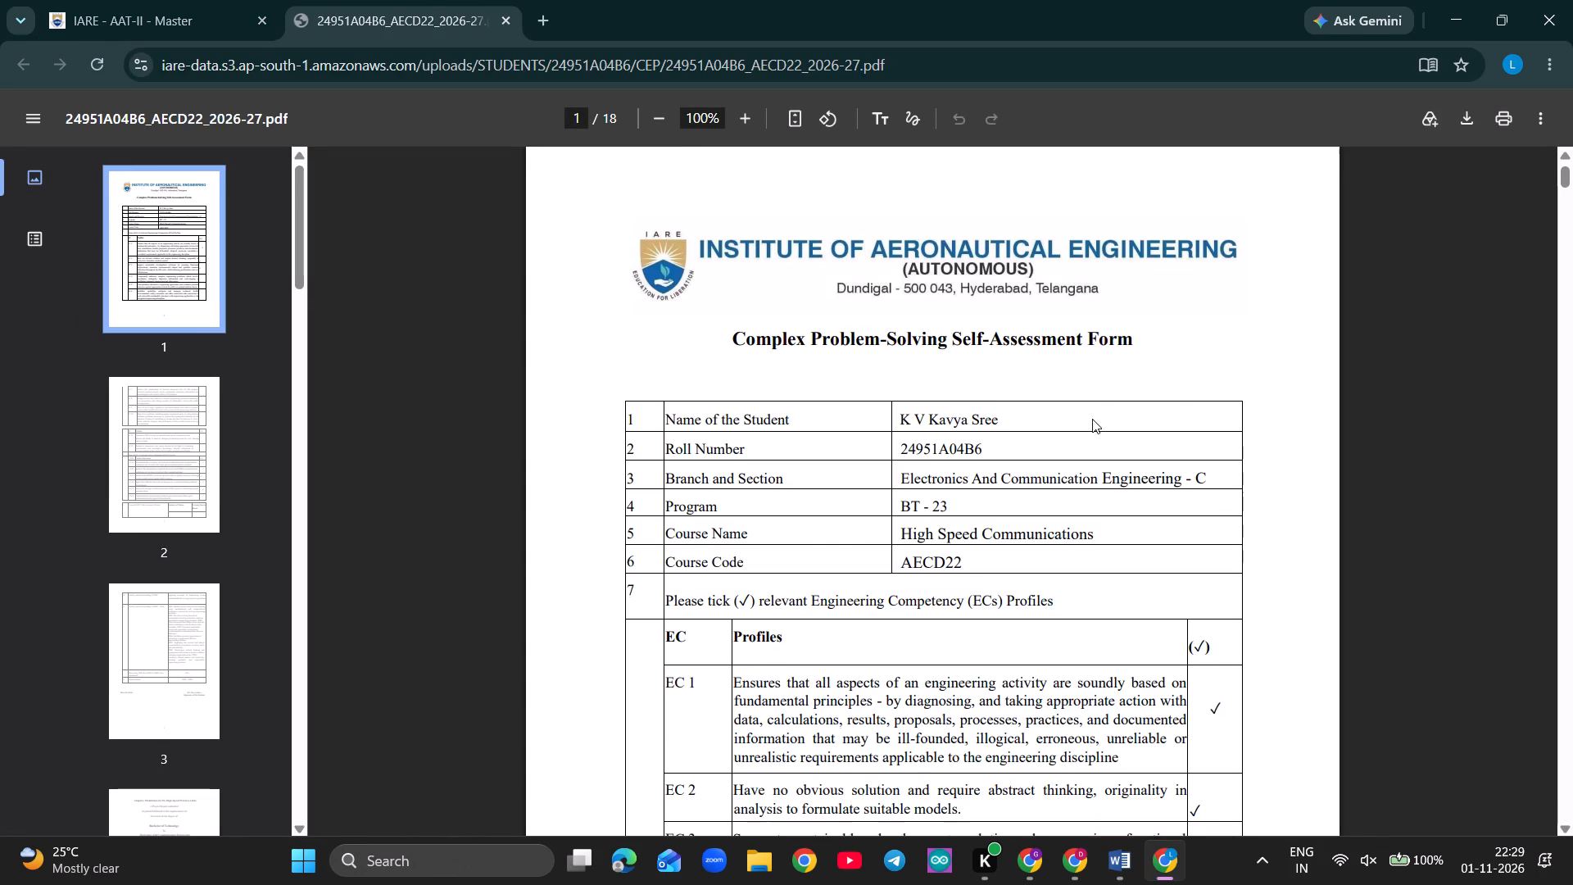
scroll(1092, 419, down, 20)
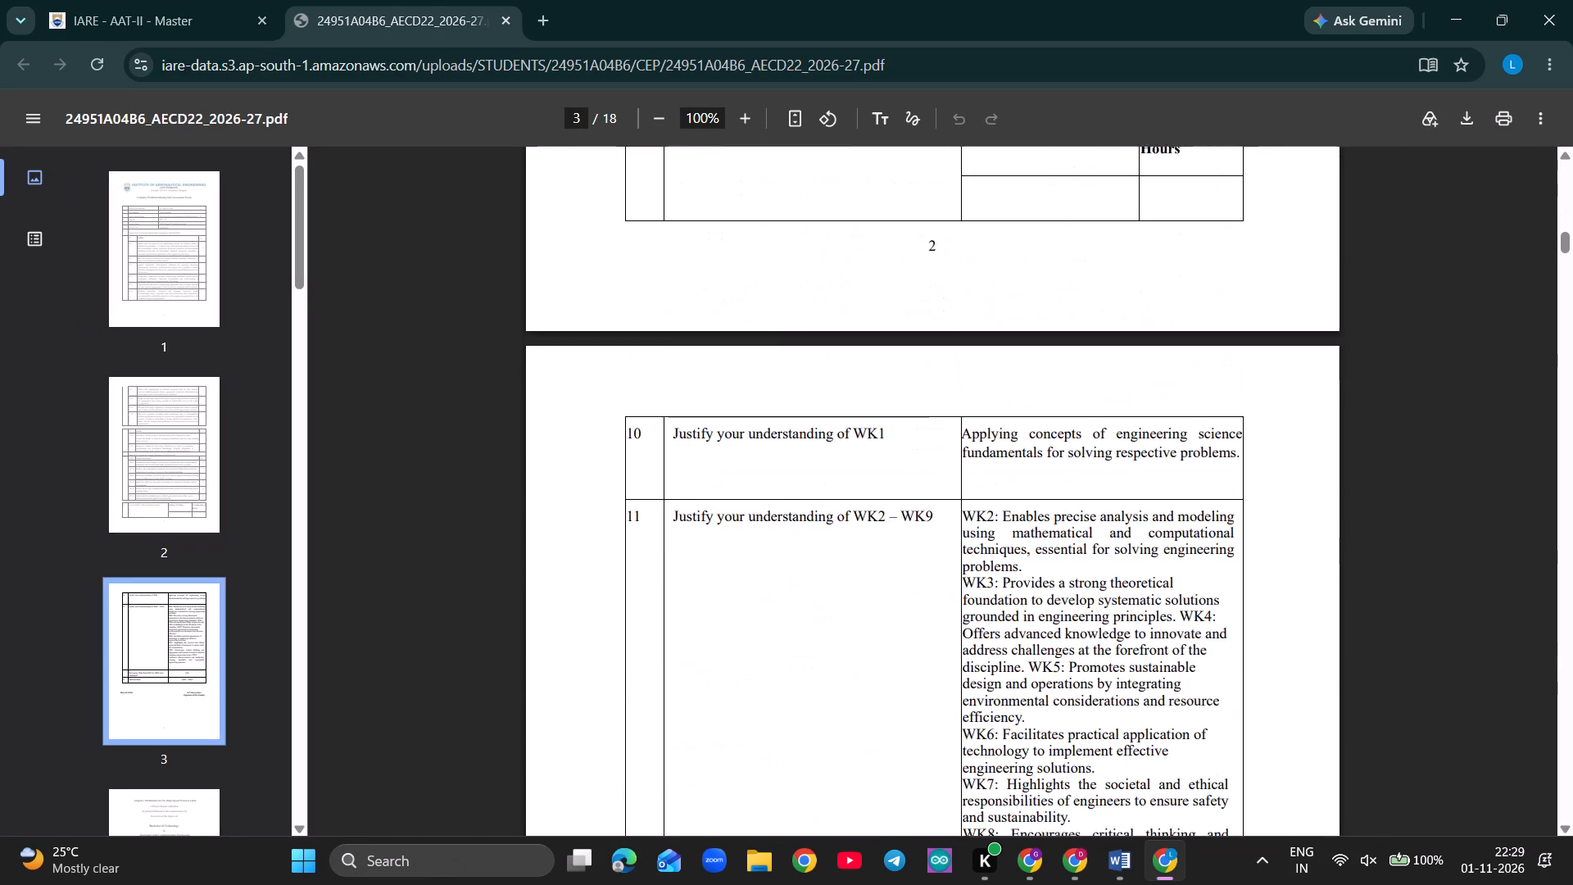
scroll(1092, 421, down, 12)
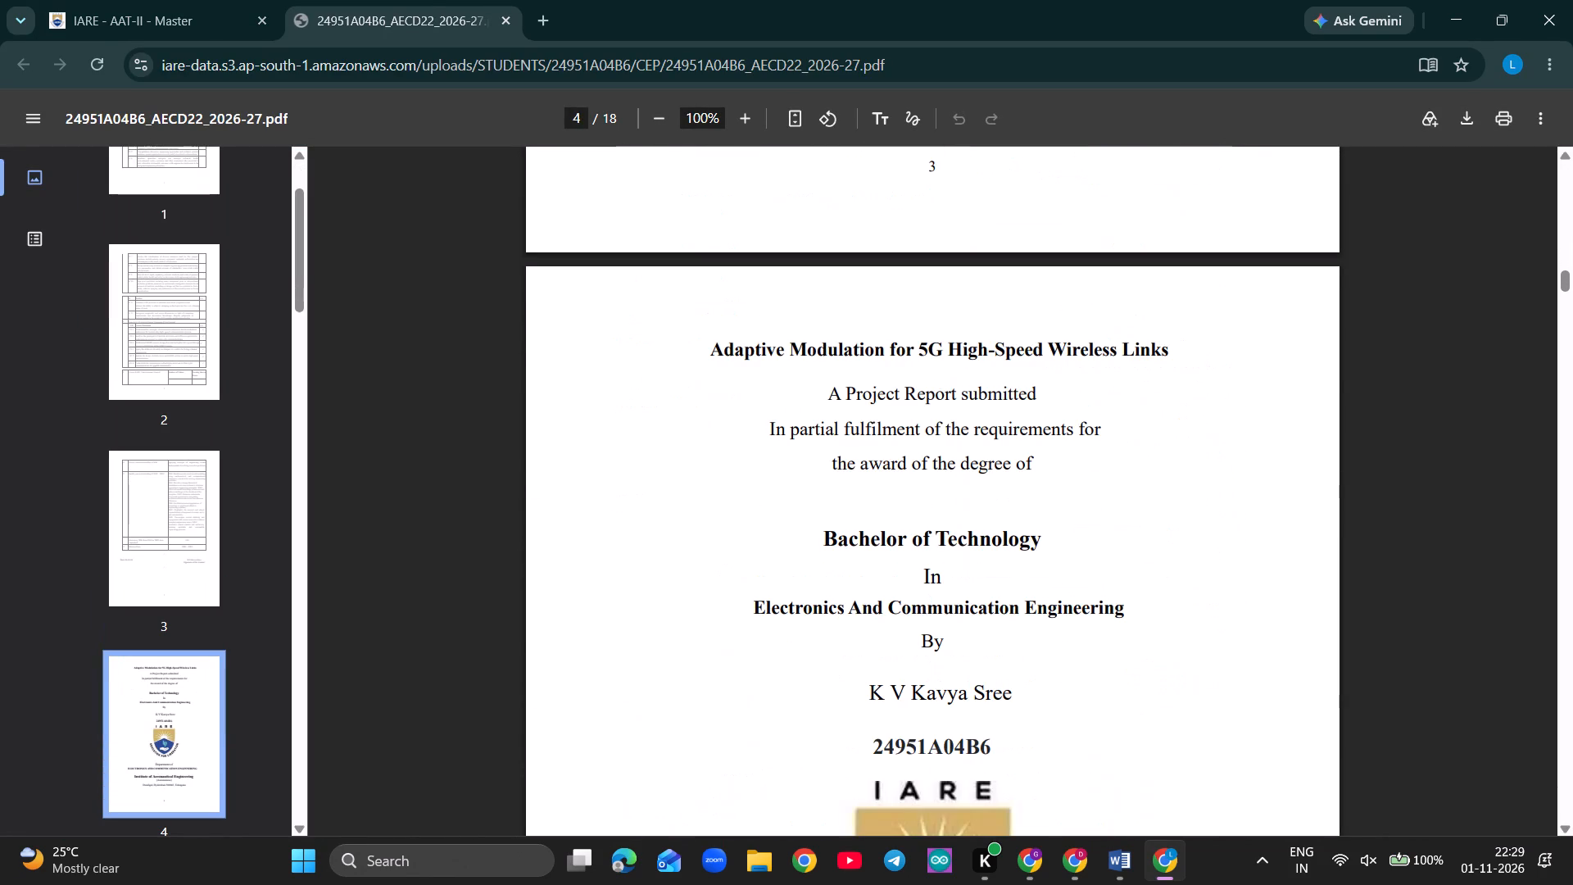
key(ctrl+Tab)
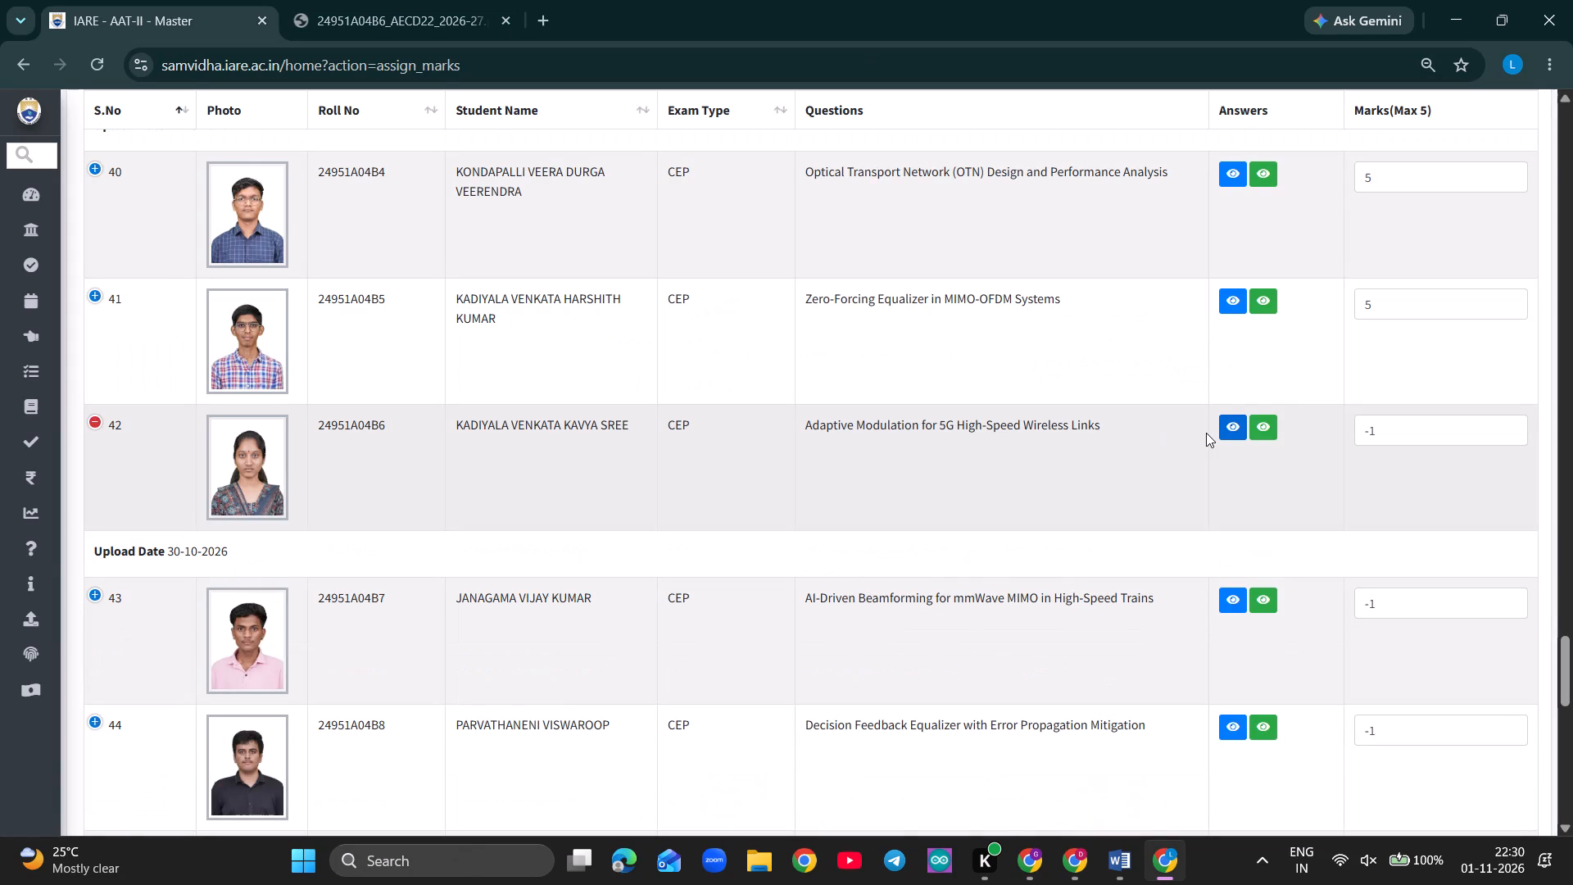
key(ctrl+Tab)
key(ctrl+w)
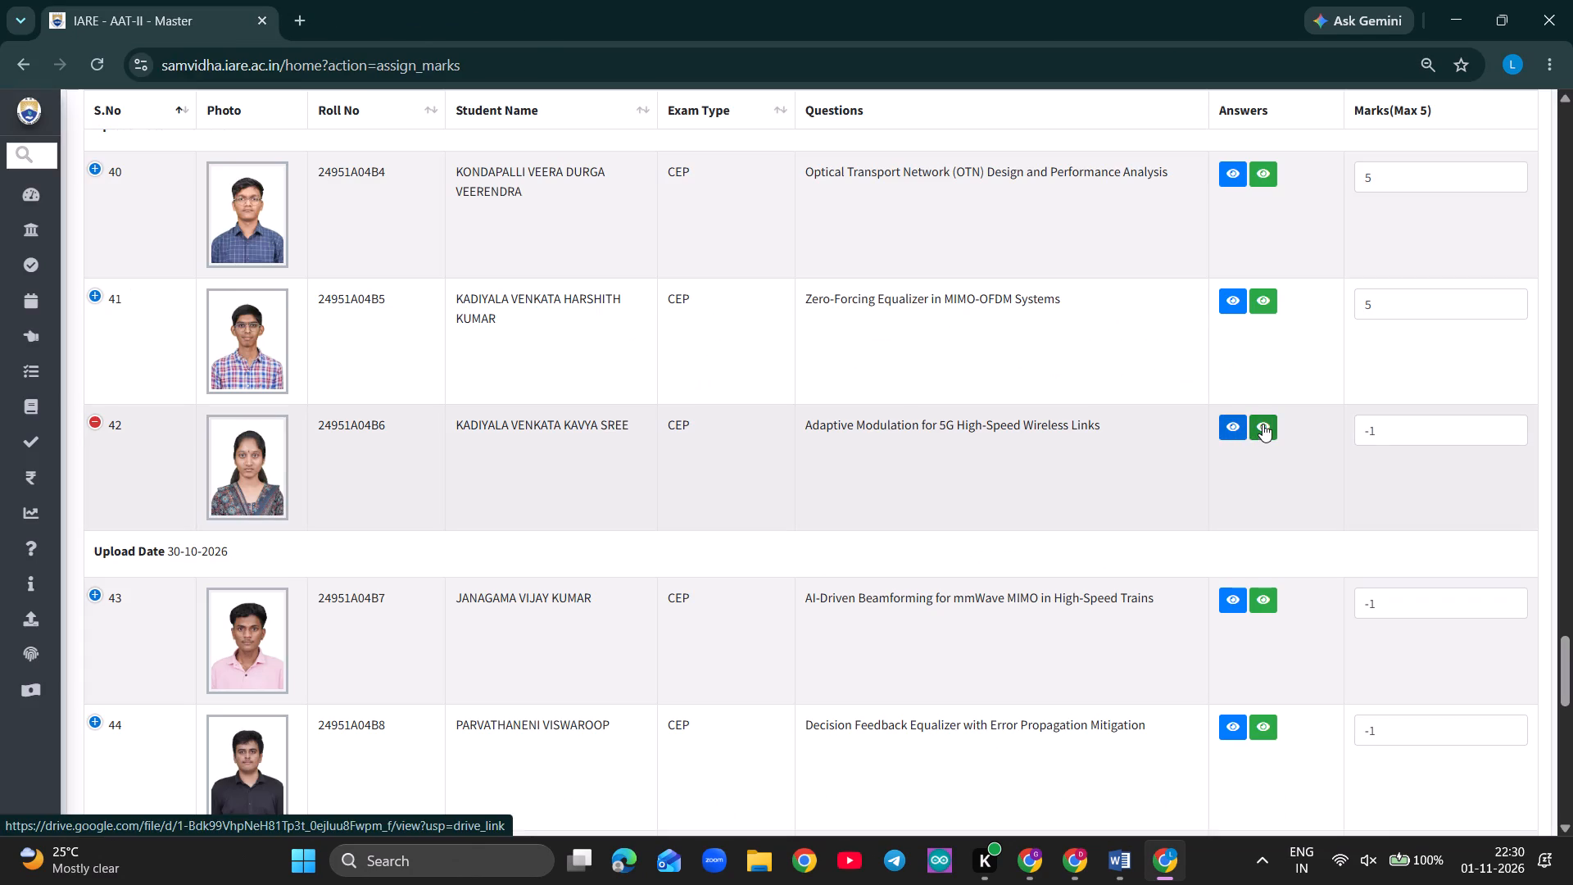
Open entry 42's video hsc cep video.mp4, check its opening frame, and close it.
click(1263, 424)
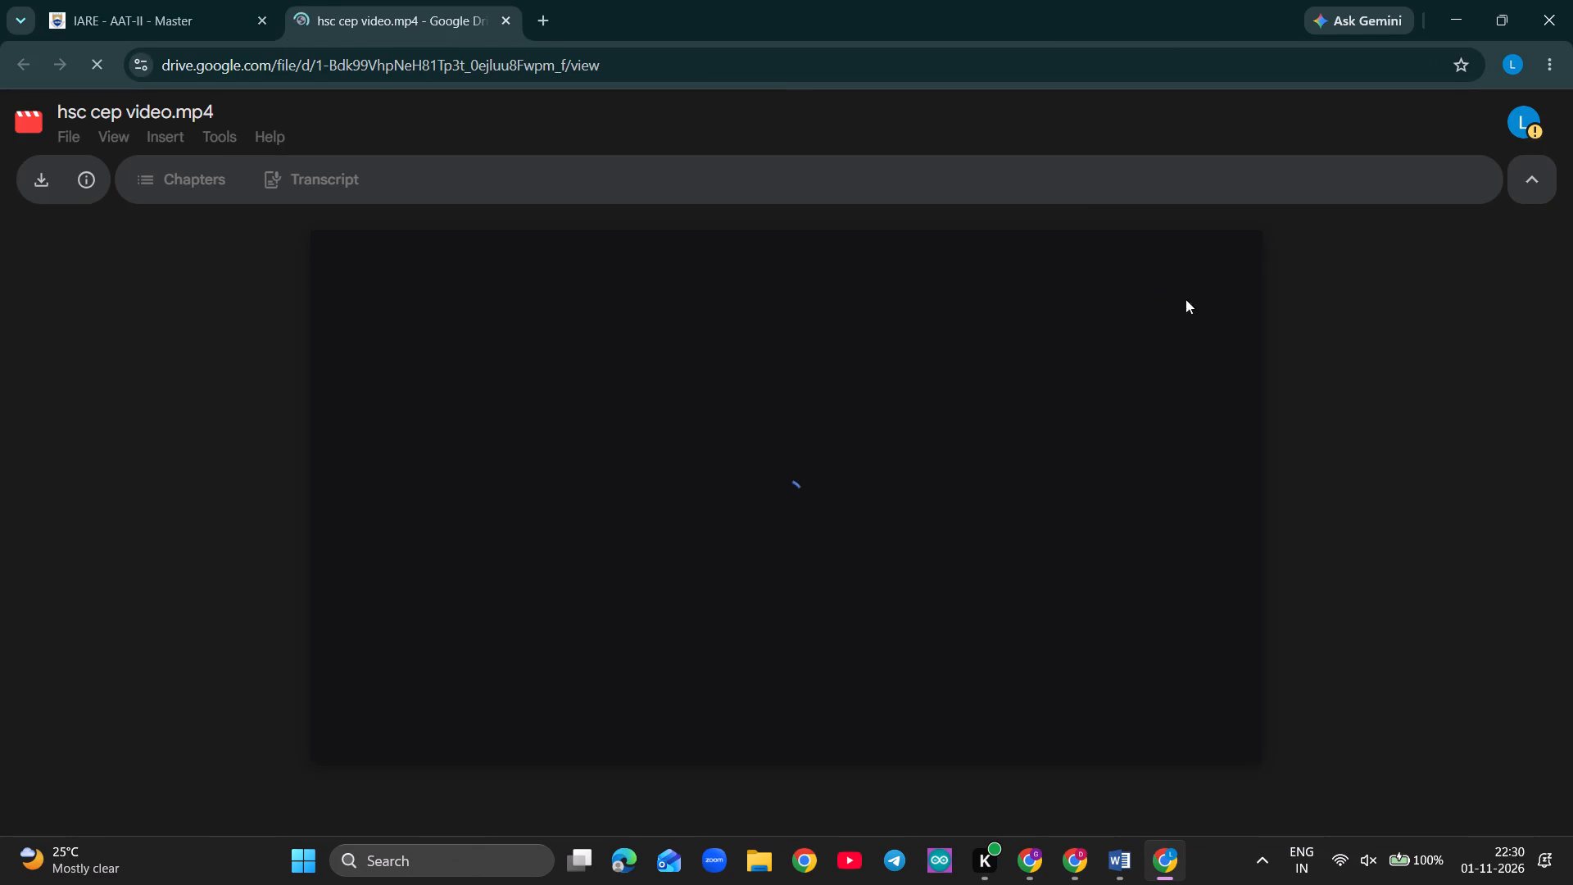
click(834, 525)
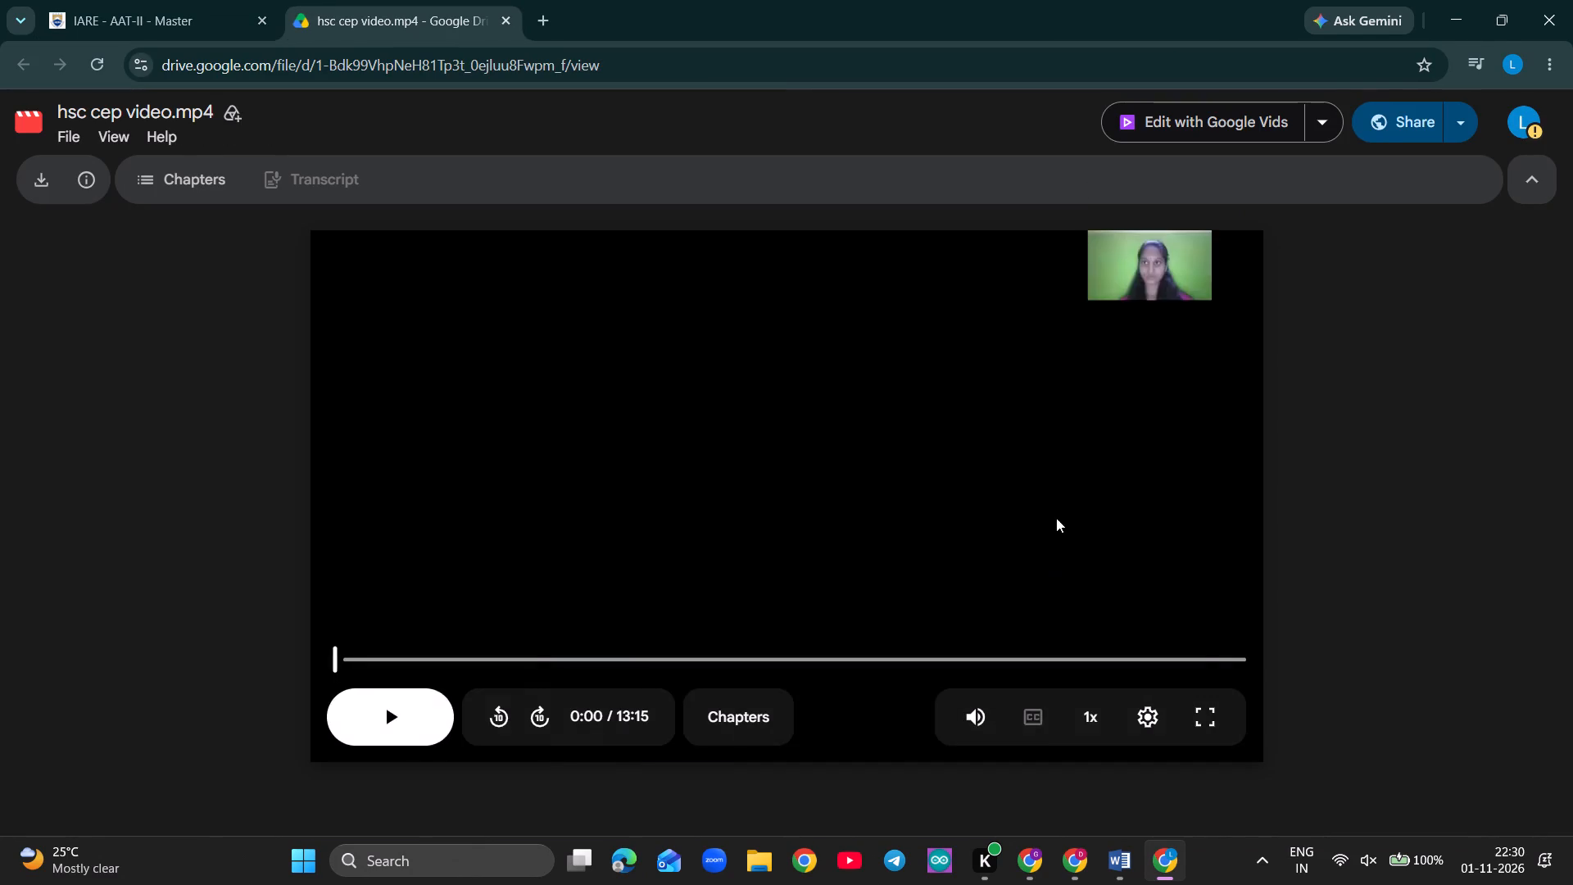
key(ctrl+Tab)
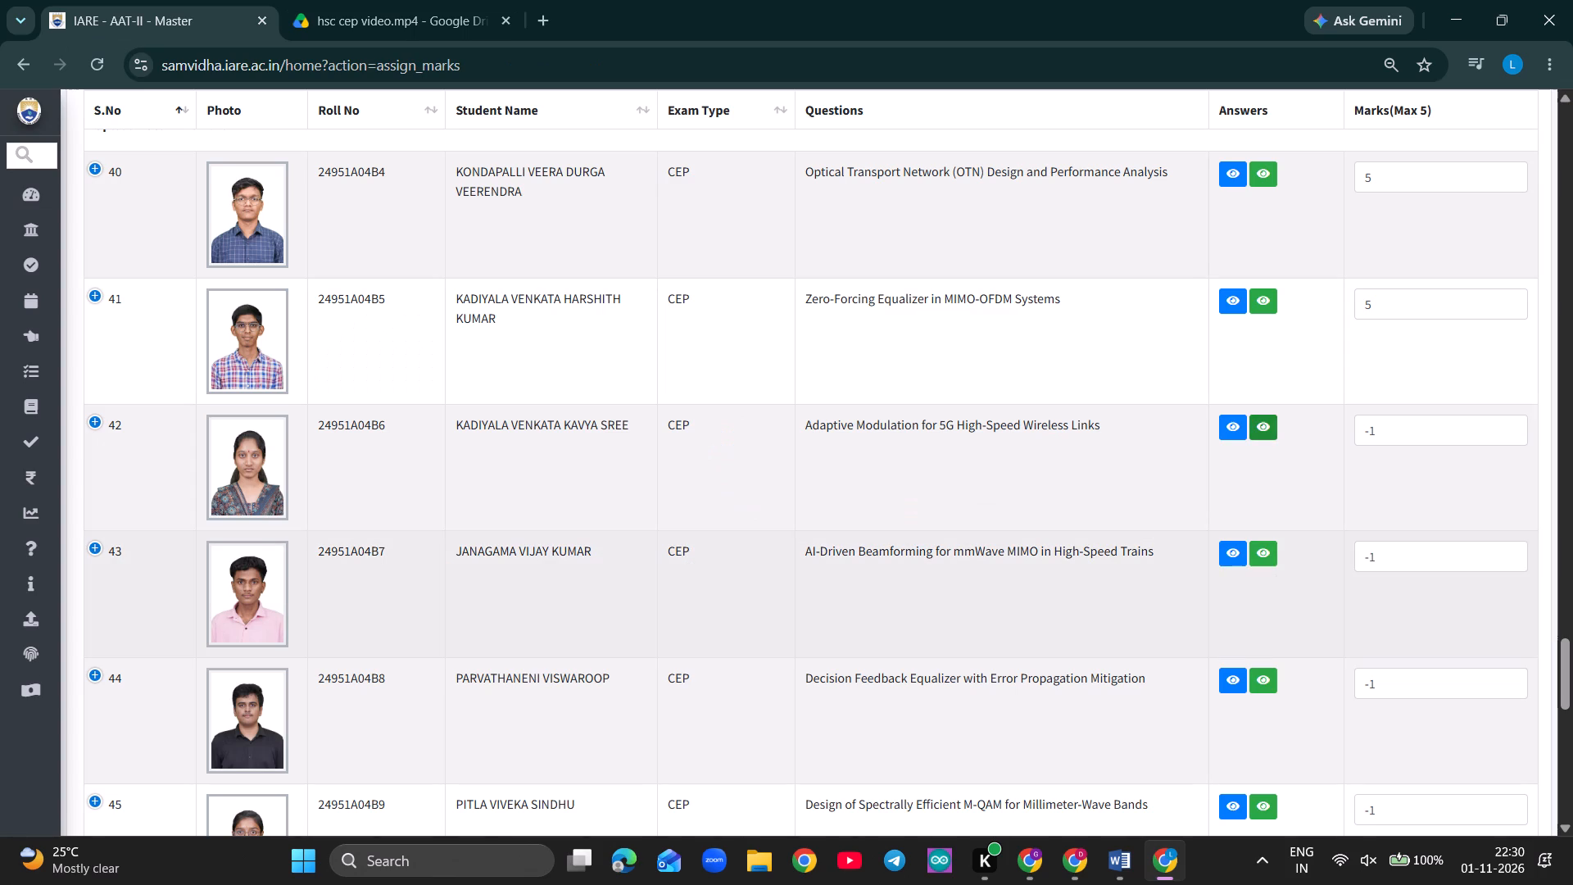
key(ctrl+Tab)
key(ctrl+w)
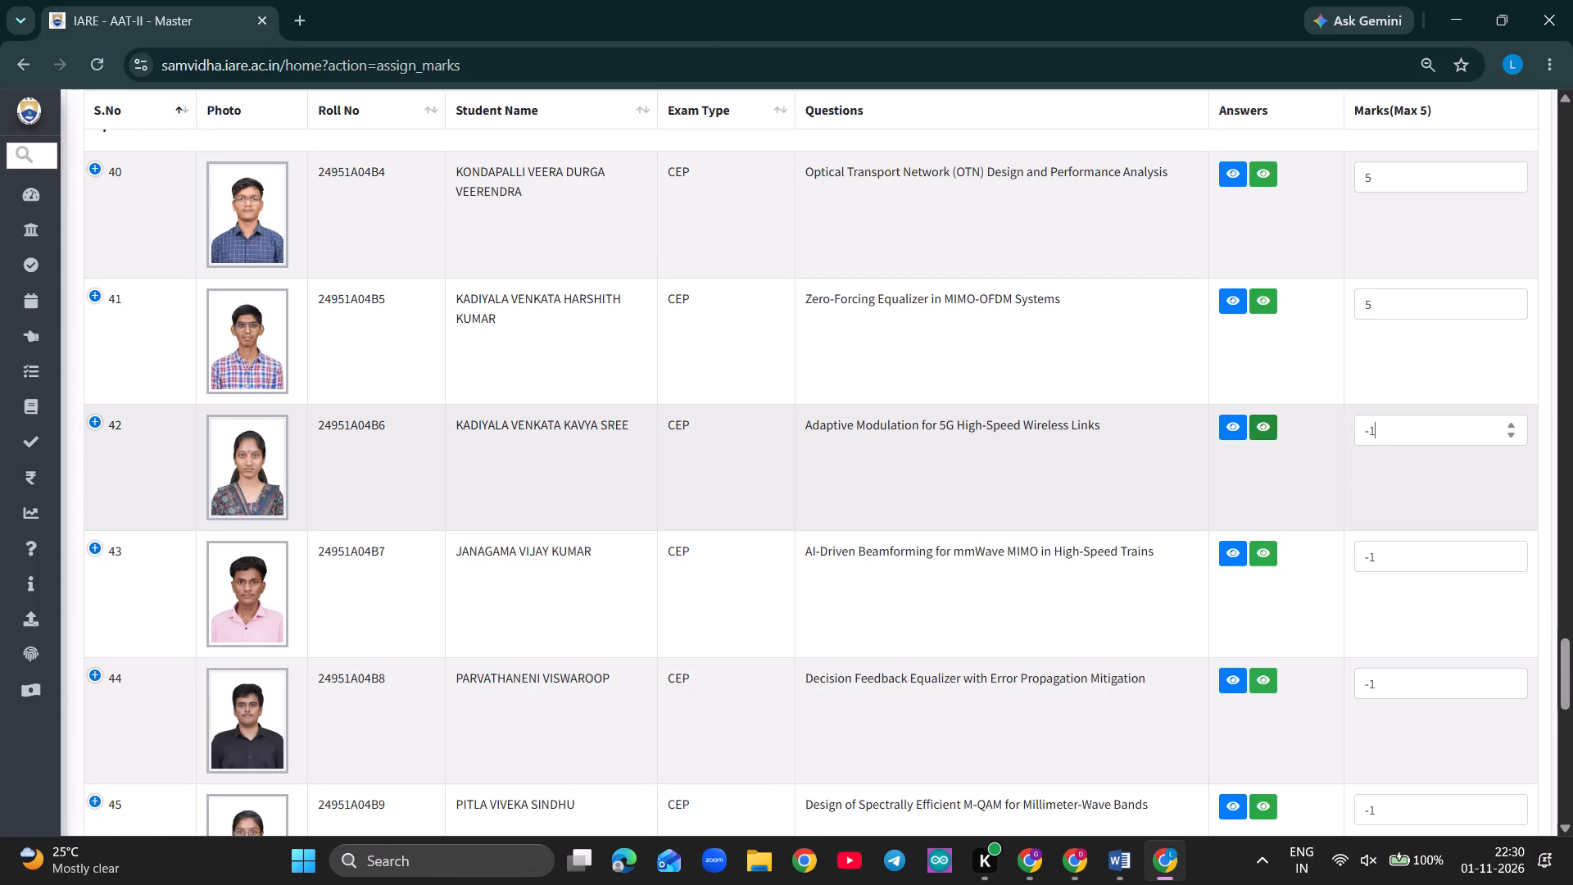
Set the marks of entry 42, "Adaptive Modulation for 5G High-Speed Wireless Links", to 5.
click(1386, 429)
scroll(1386, 429, up, 6)
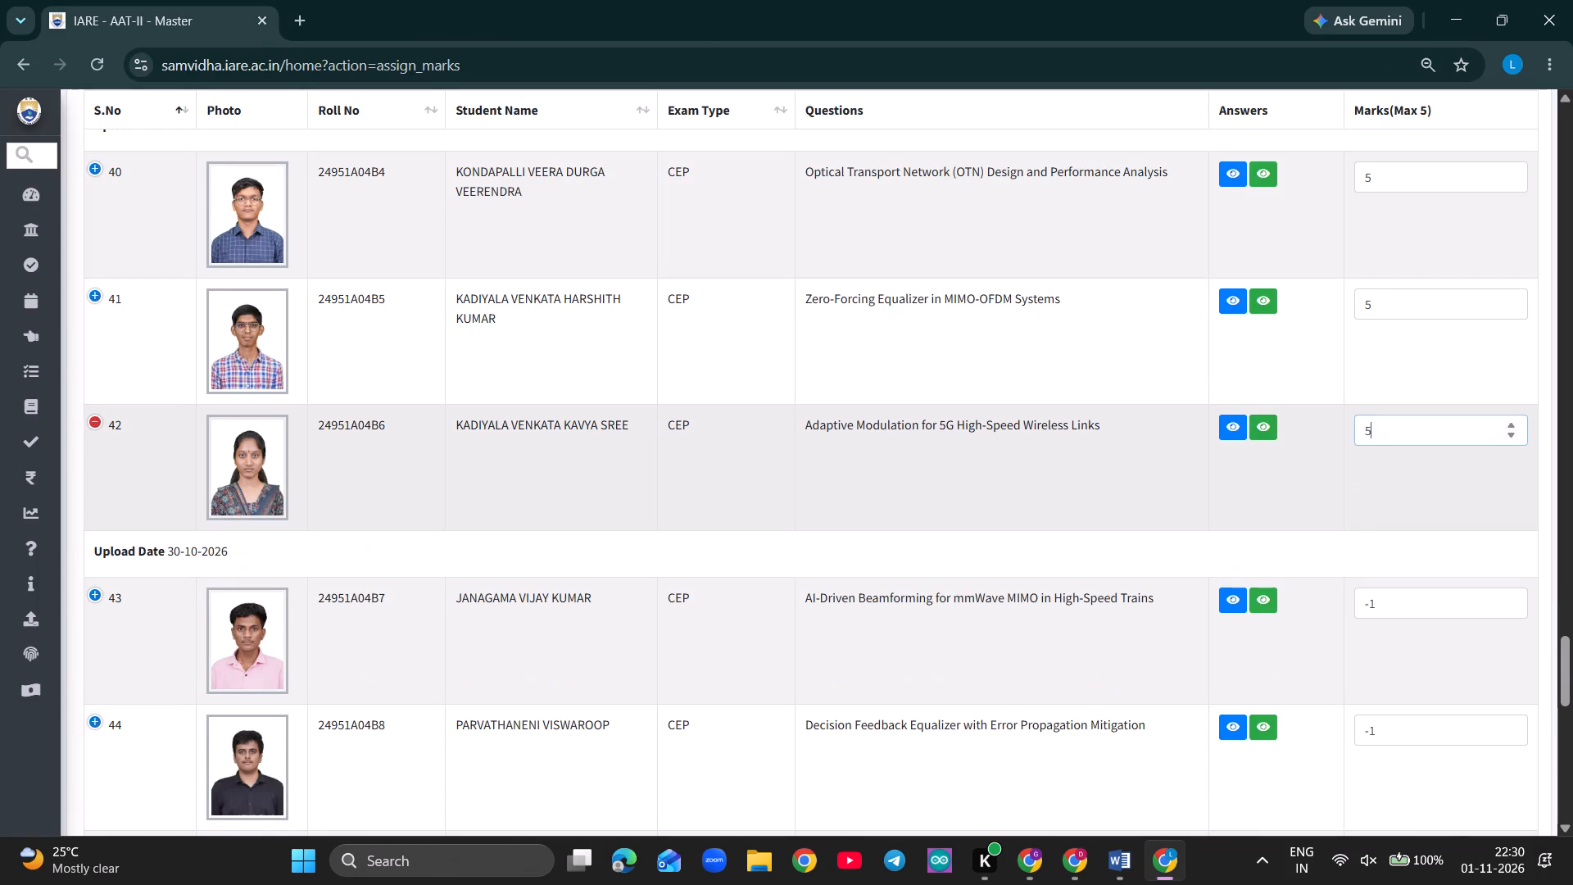
click(1354, 514)
Open the report for entry 43, "AI-Driven Beamforming for mmWave MIMO in High-Speed Trains", and skim its self-assessment form, title page and declaration.
scroll(1325, 515, down, 1)
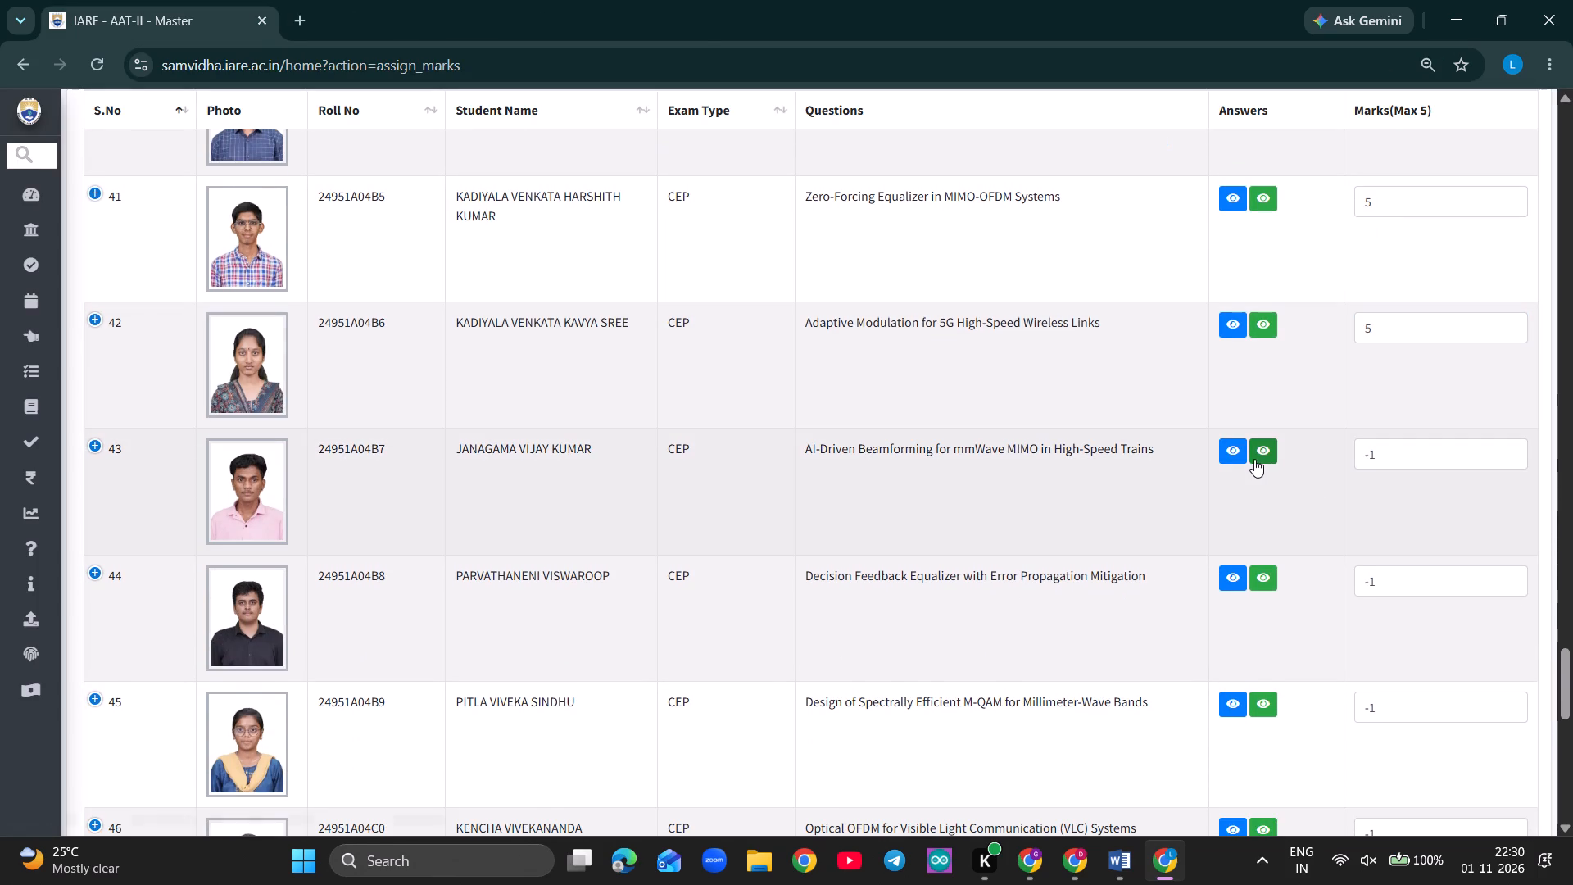
click(1237, 447)
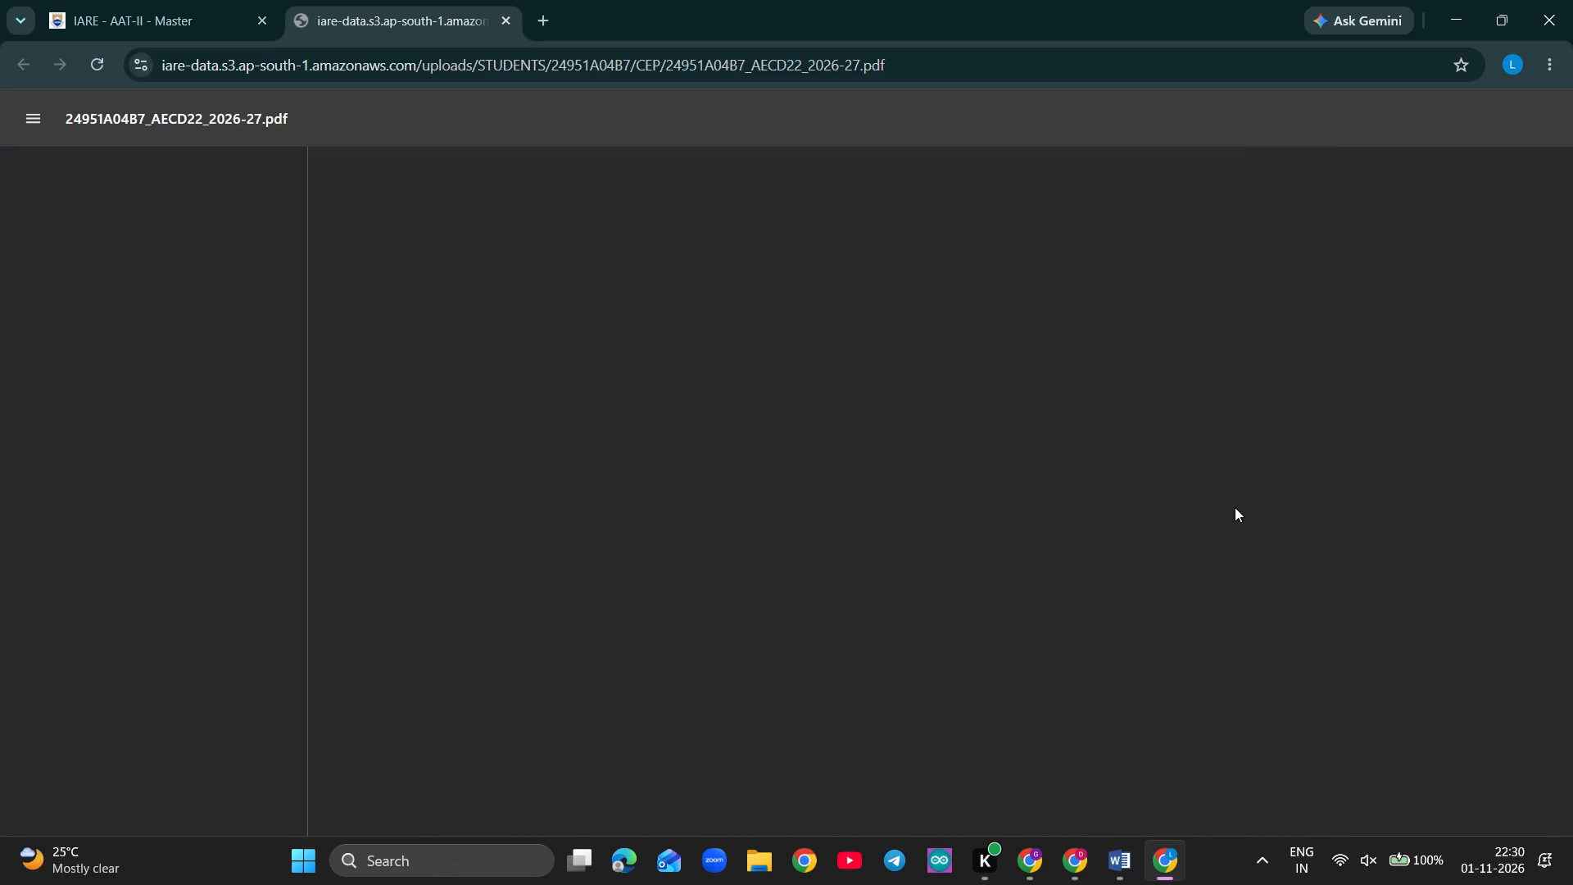
scroll(1235, 507, down, 11)
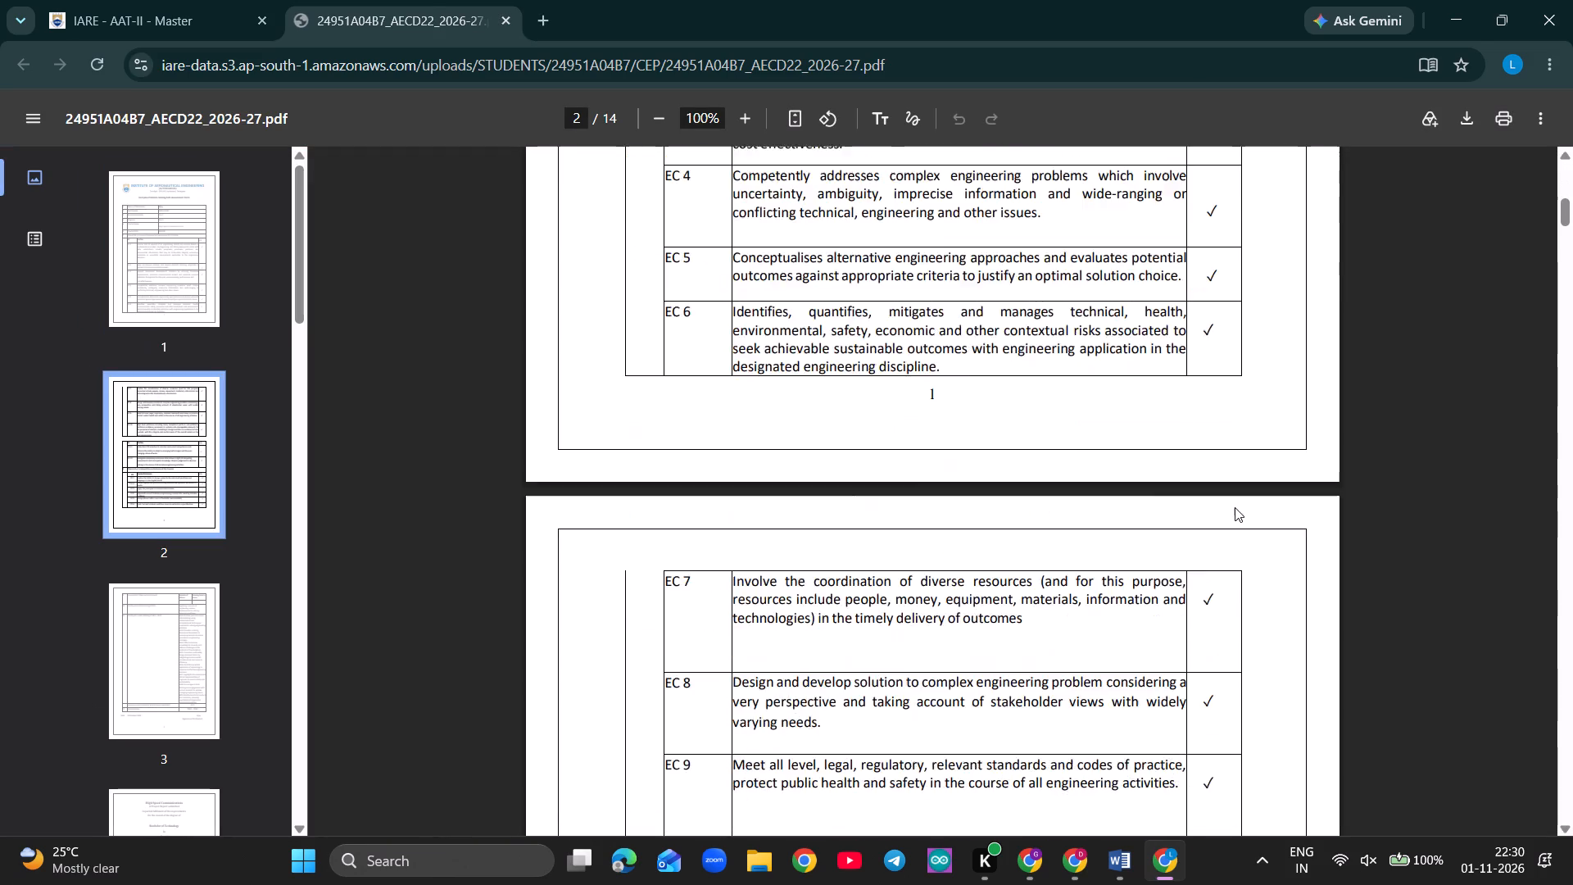
scroll(1235, 507, down, 20)
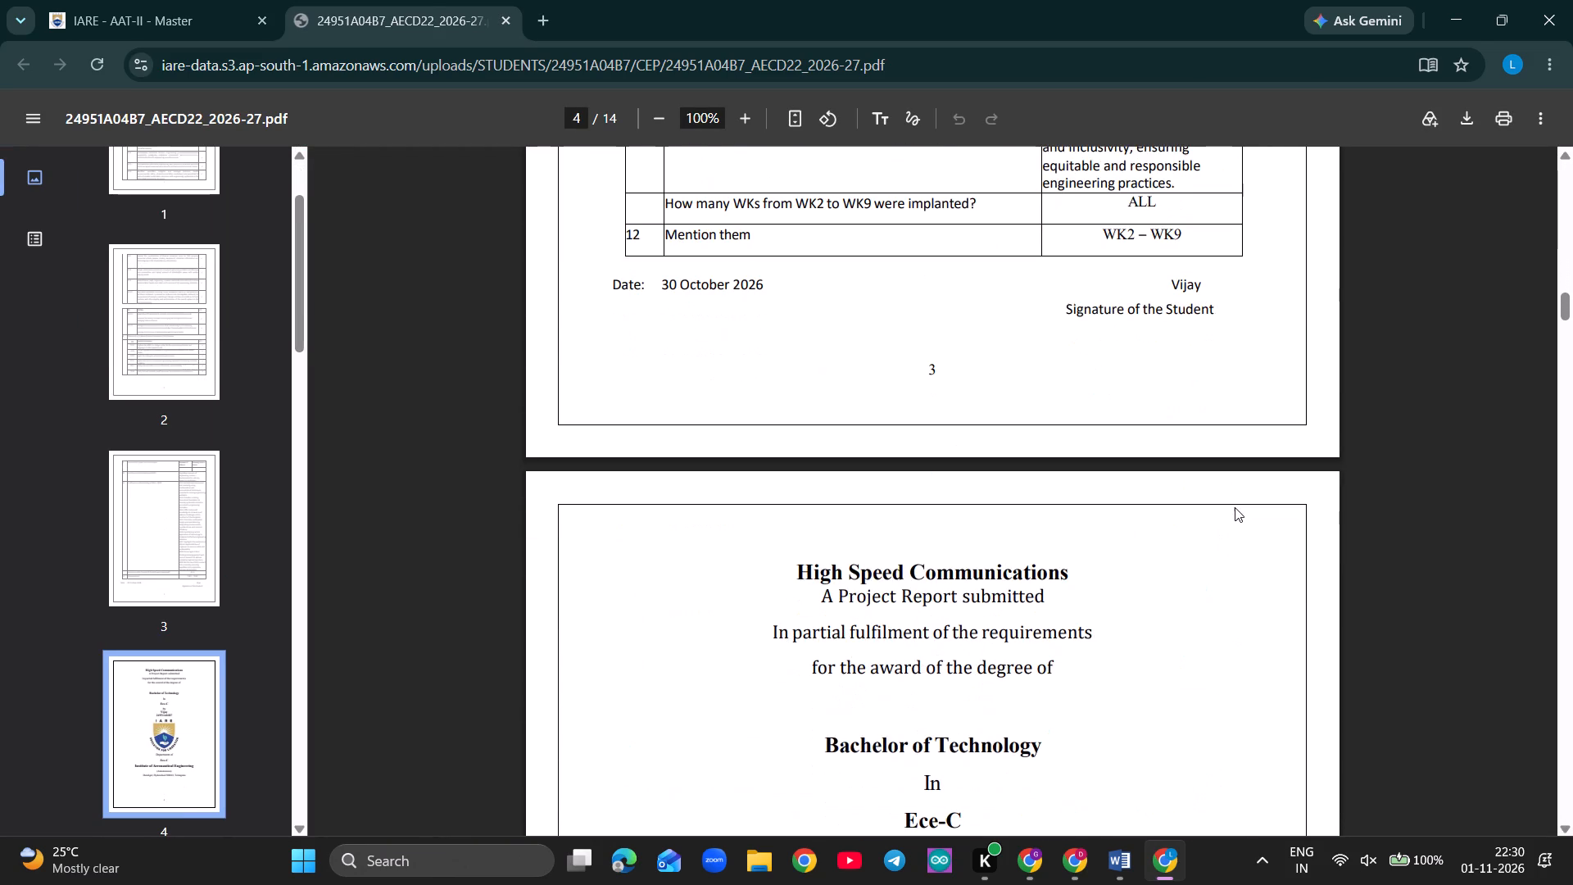
scroll(1235, 507, down, 15)
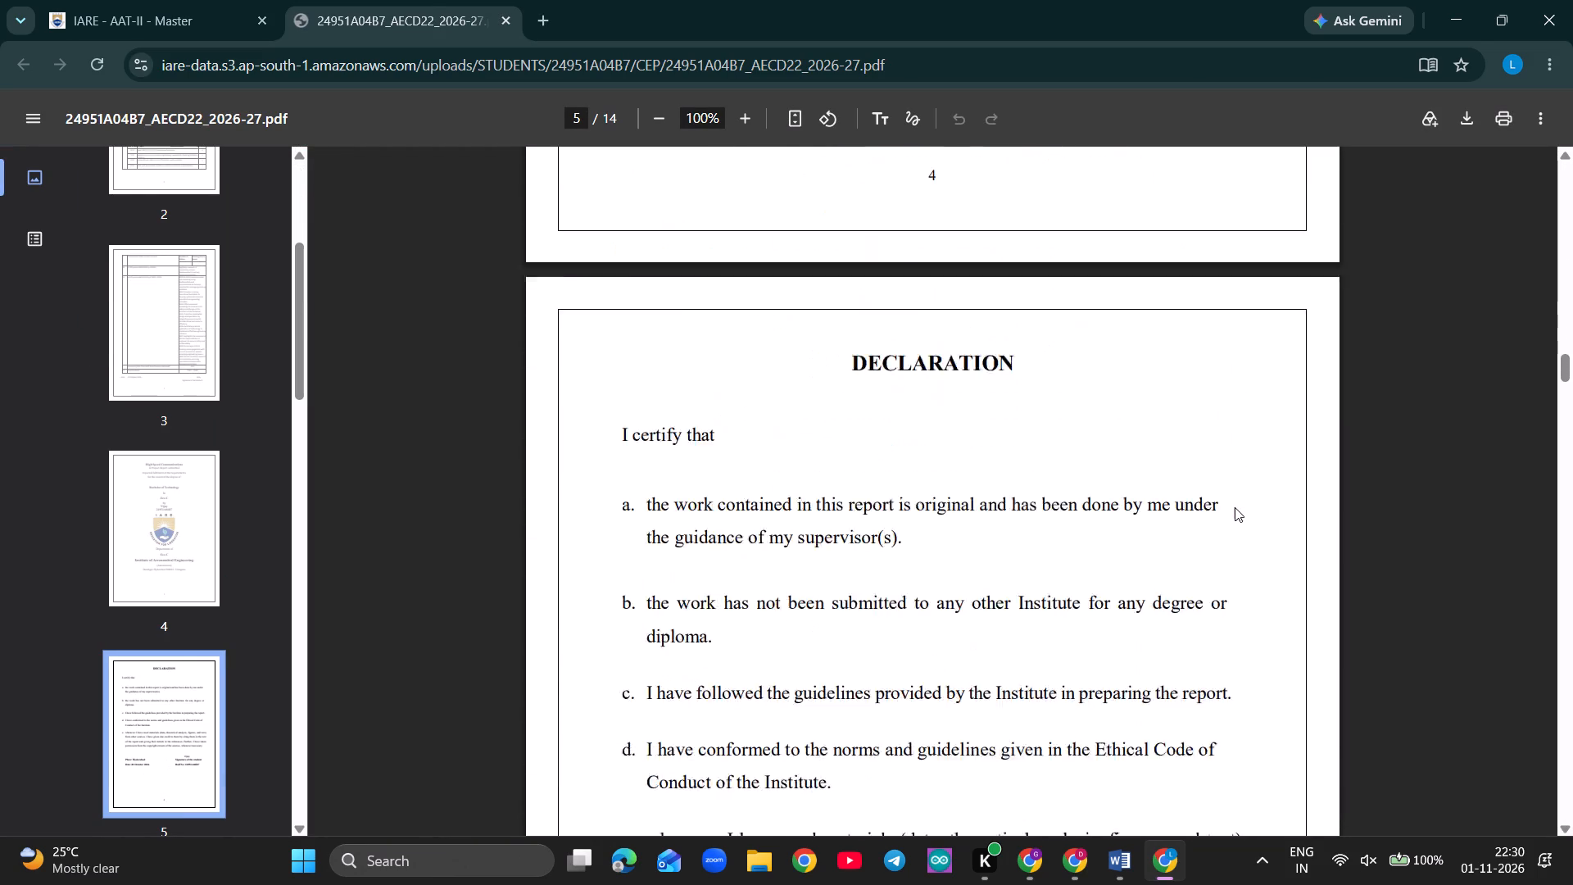
Check the project title on the certificate and approval sheet of entry 43's report, and skim its acknowledgement.
scroll(1235, 507, down, 8)
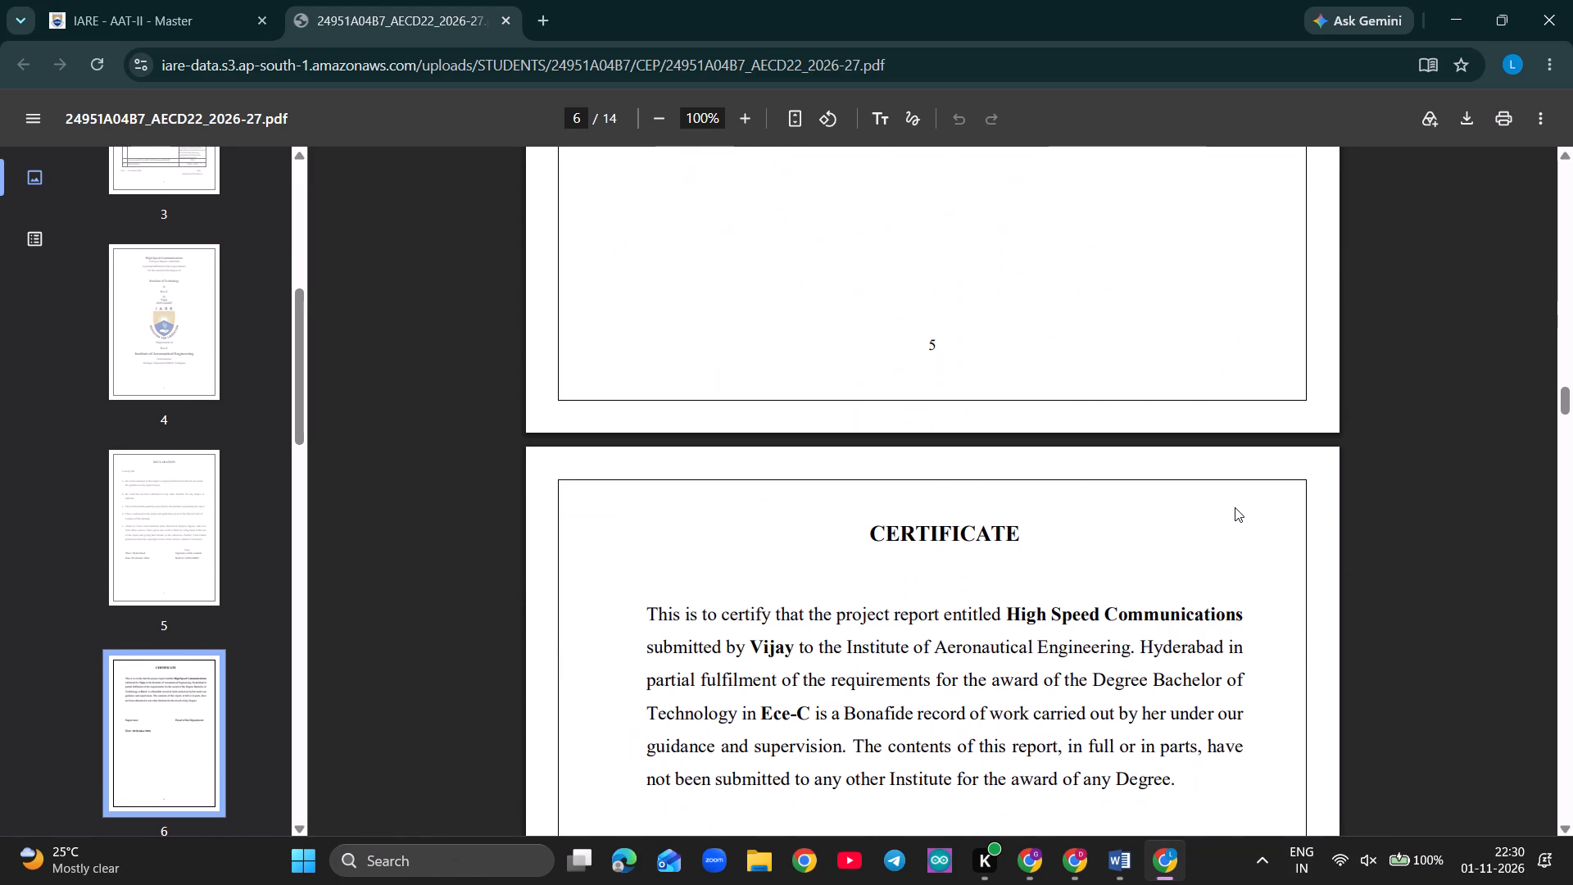
scroll(1235, 507, down, 12)
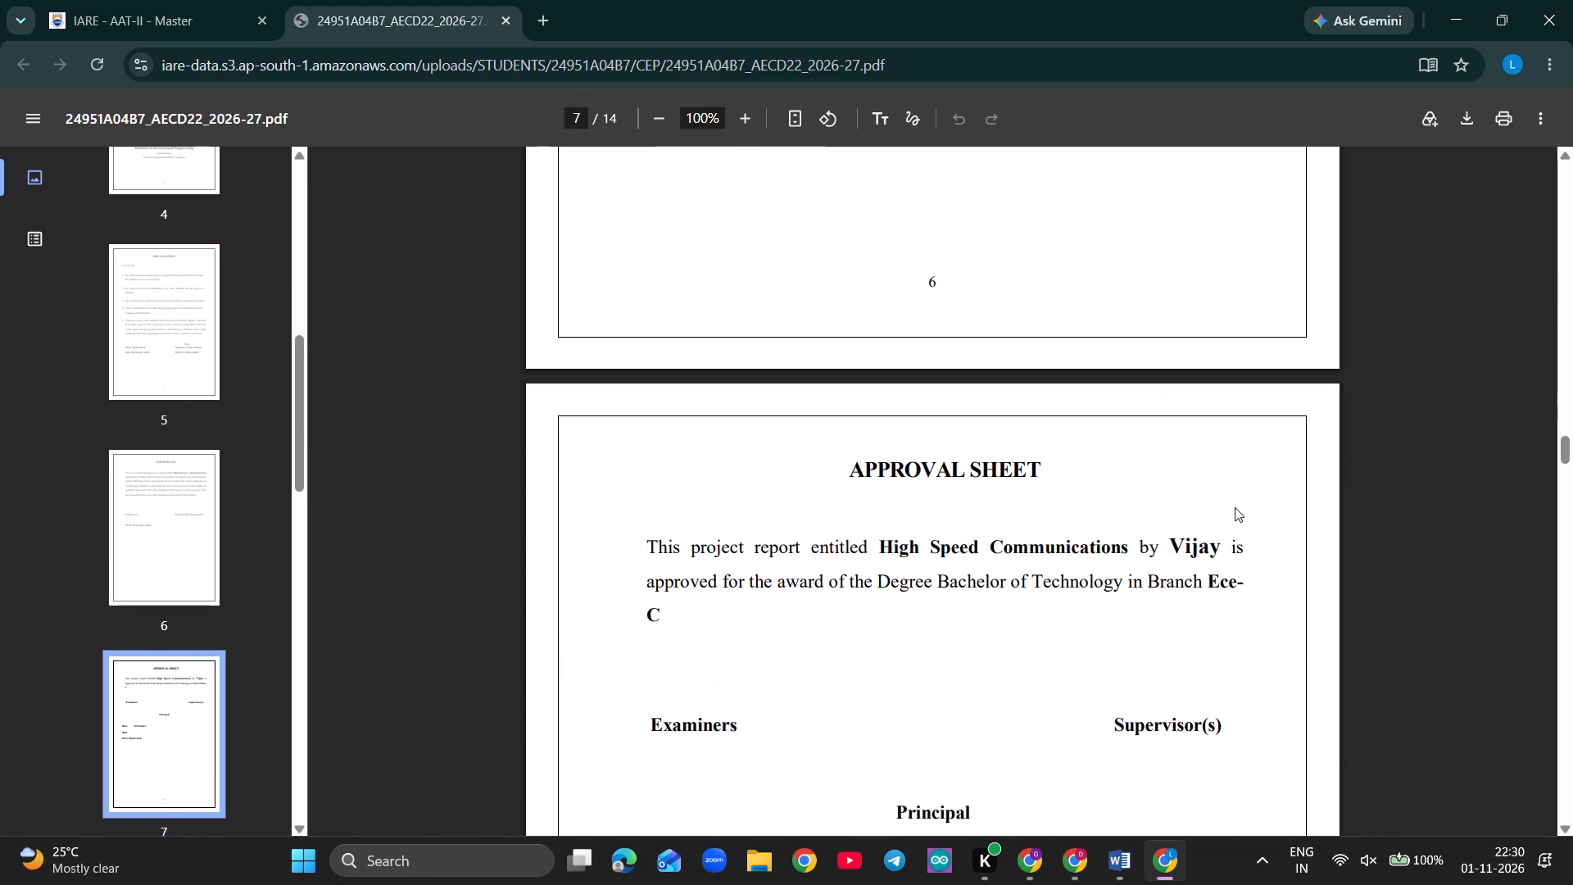
scroll(1235, 507, down, 4)
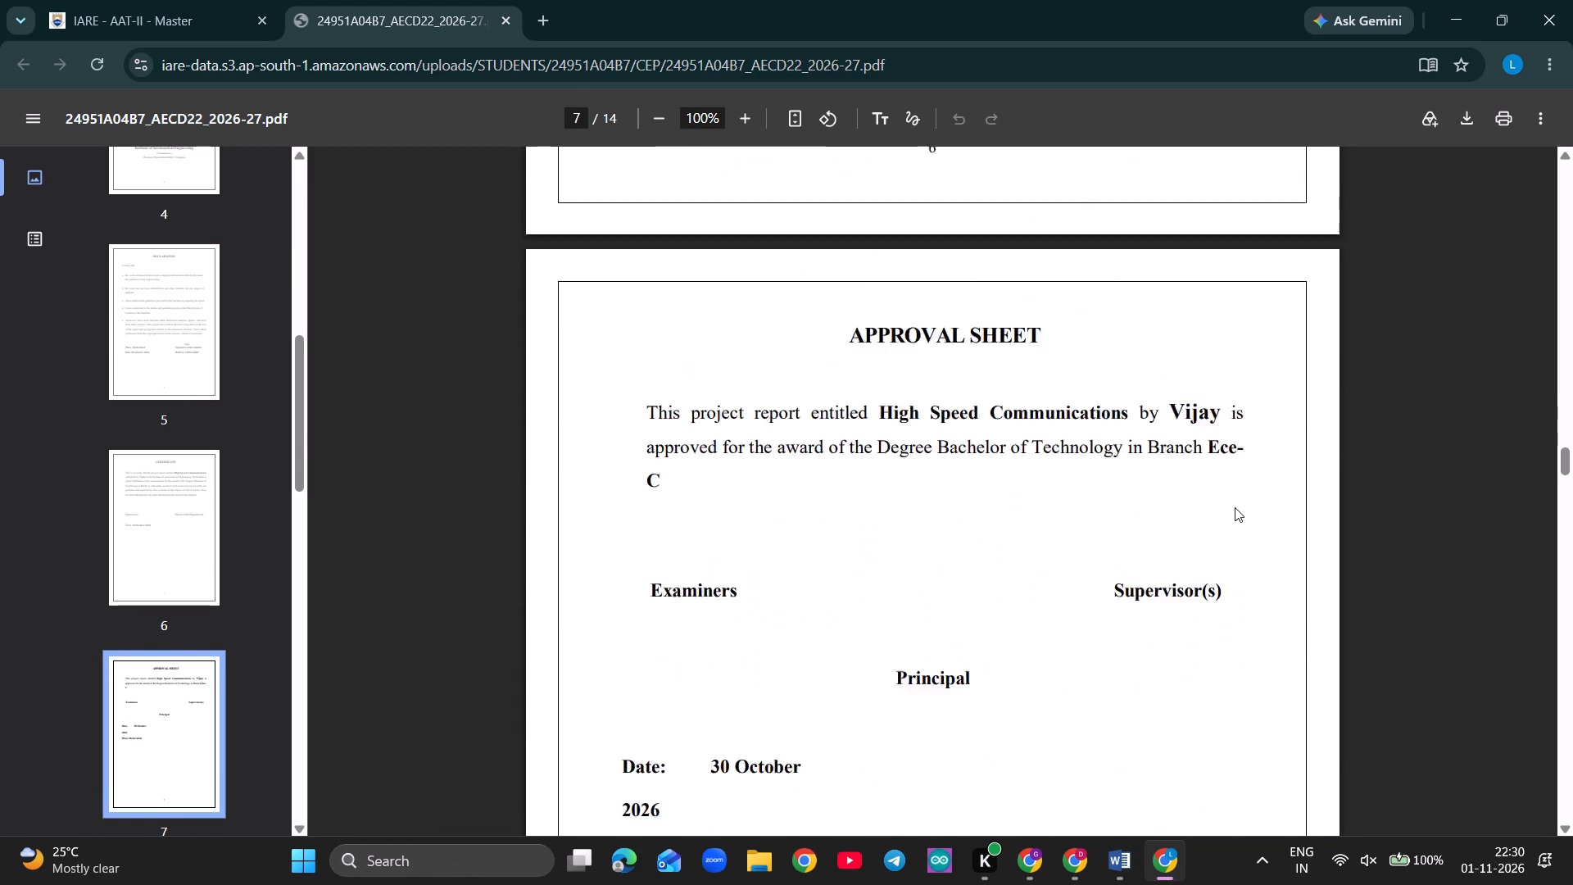
scroll(1235, 507, down, 12)
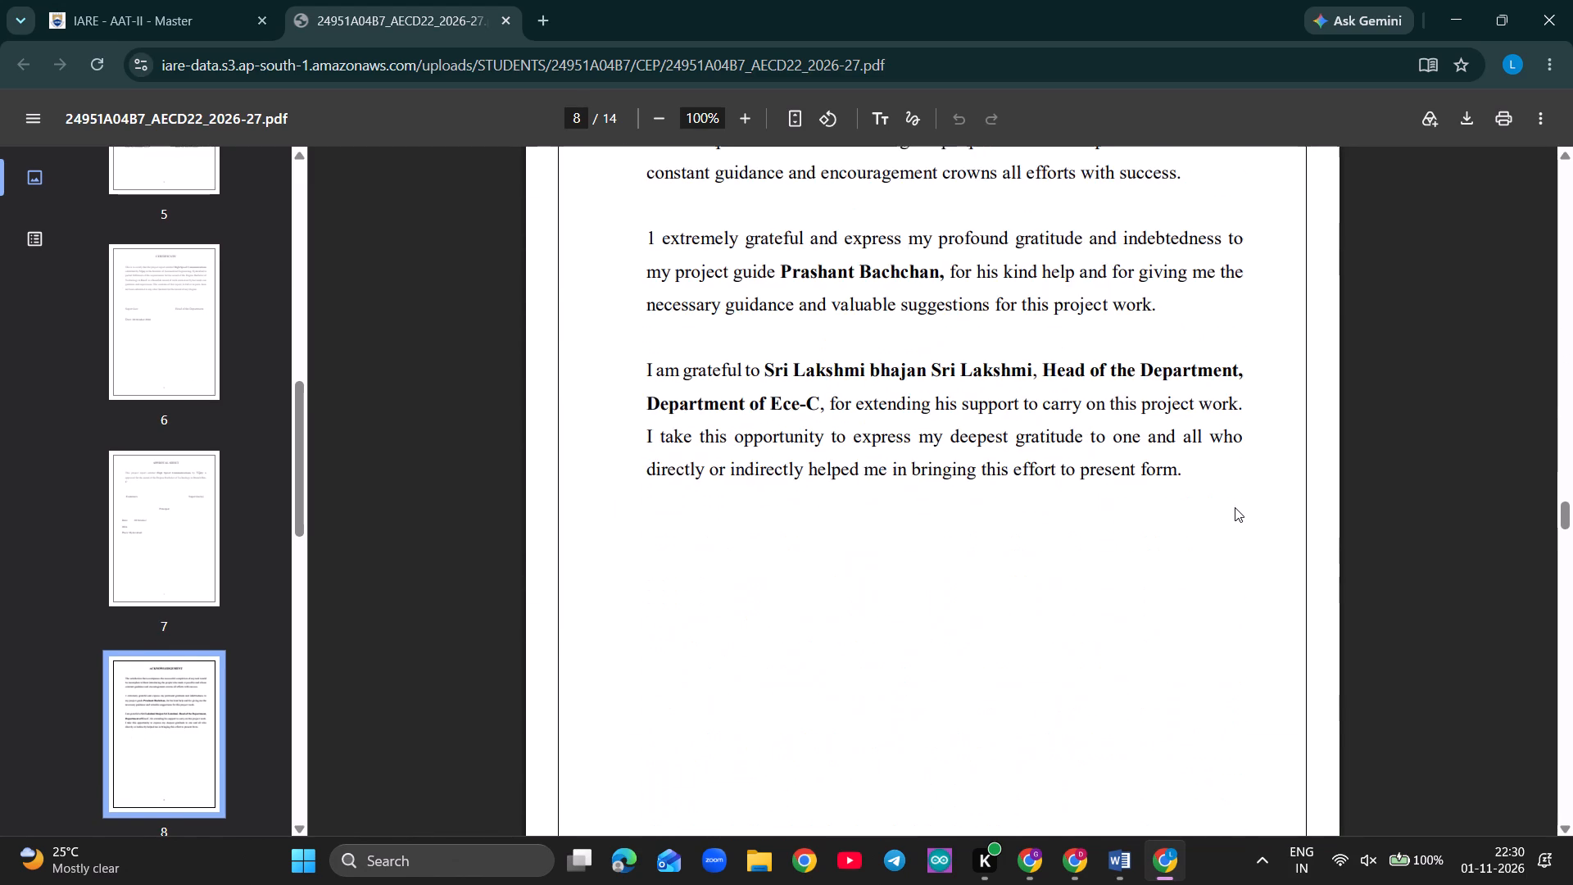
Skim the rest of entry 43's report, from the abstract through the chapters to the future scope, and close it.
scroll(1235, 507, down, 17)
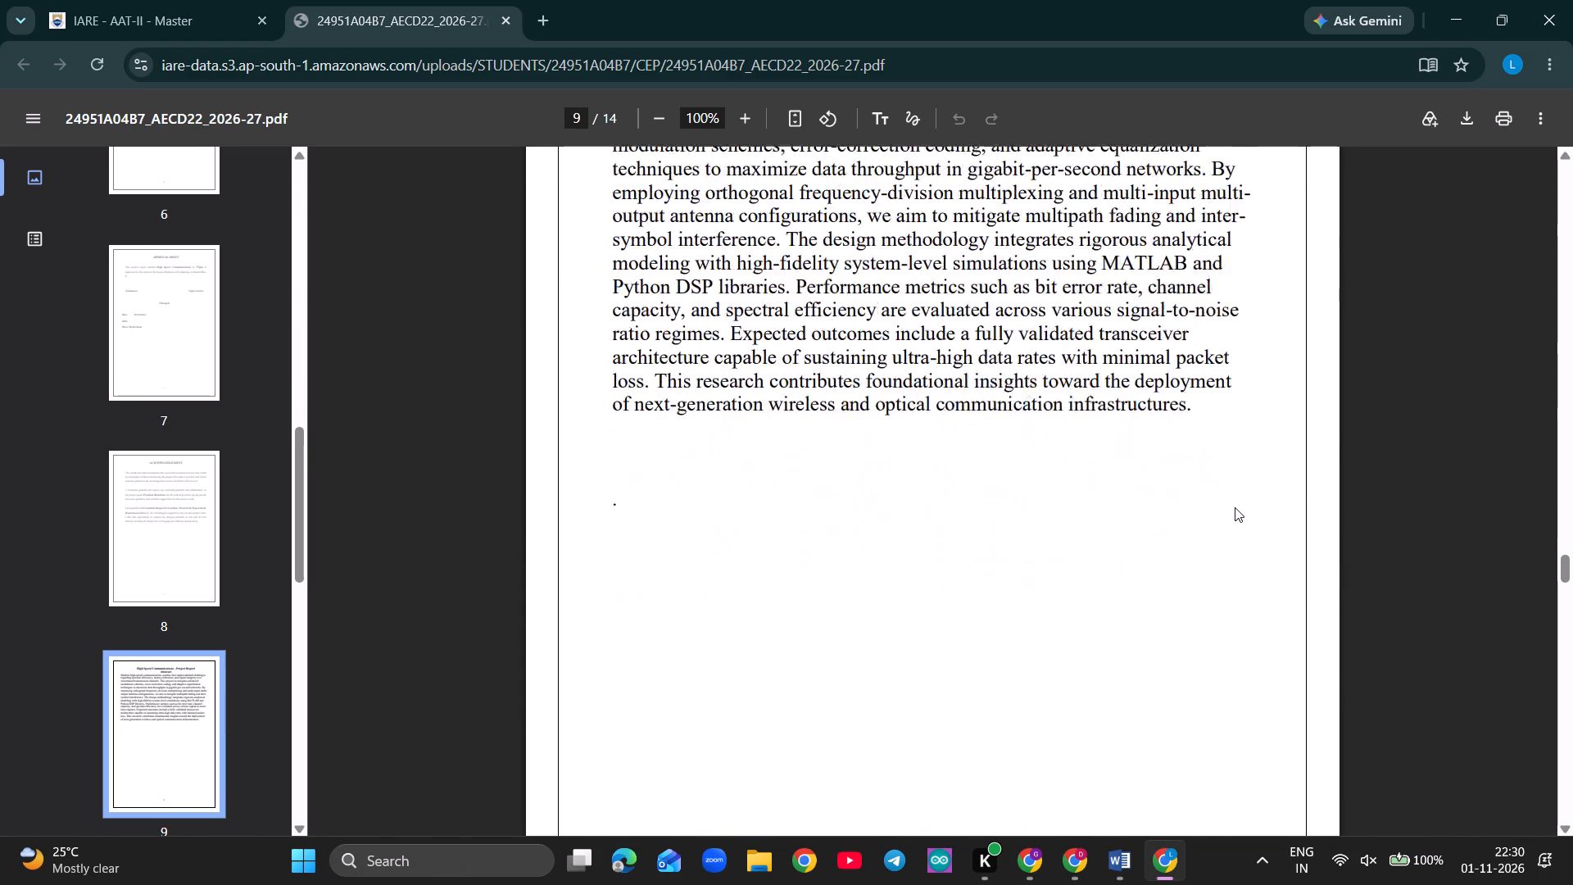
scroll(1235, 507, down, 13)
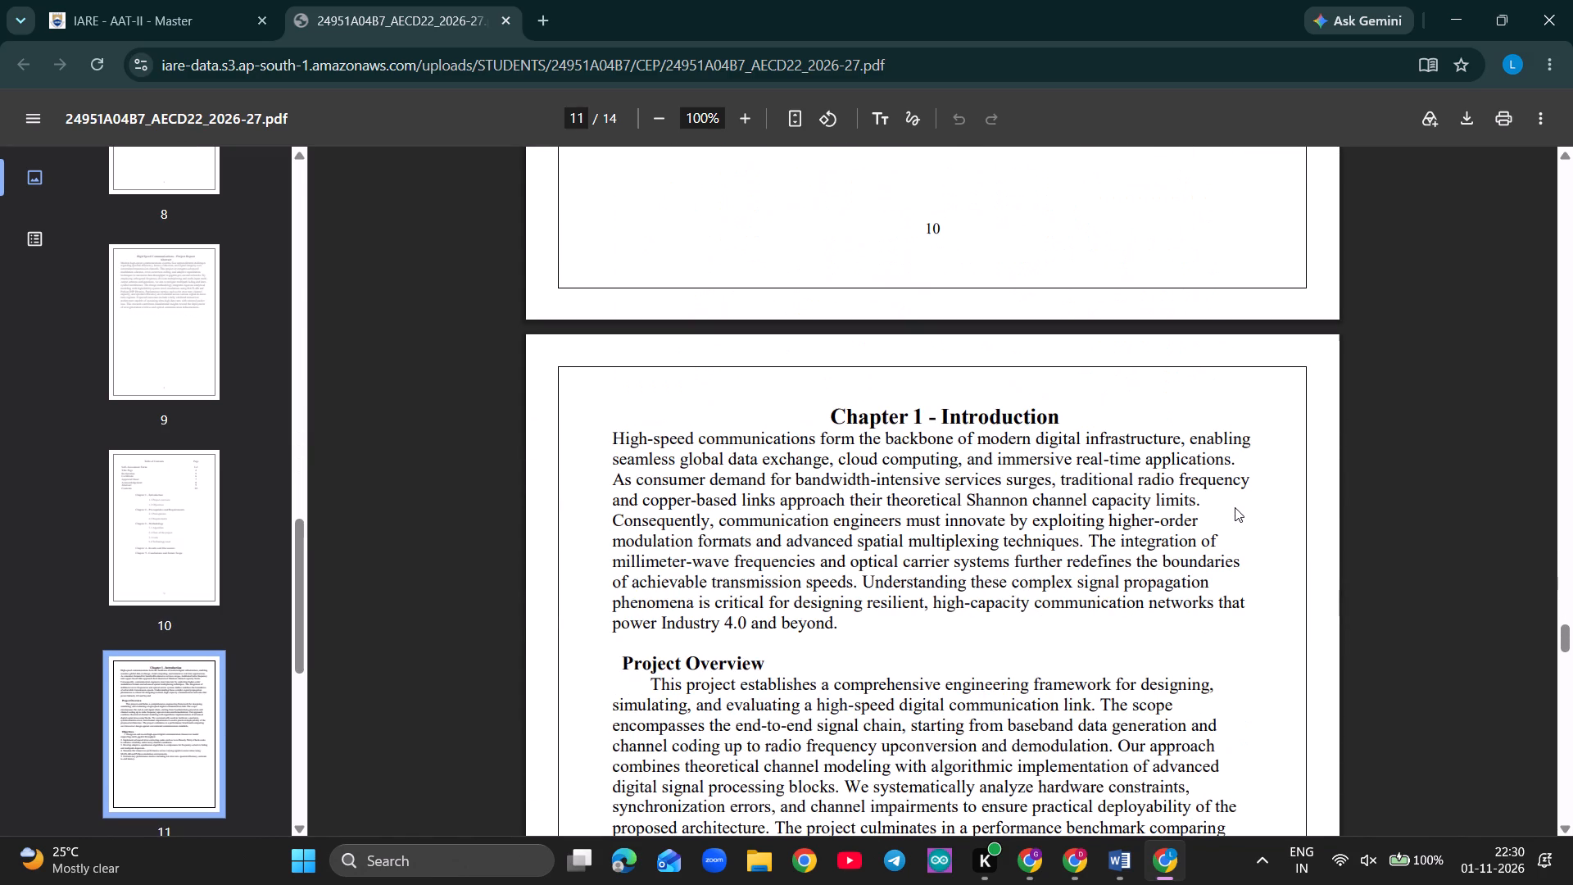
scroll(1235, 507, down, 7)
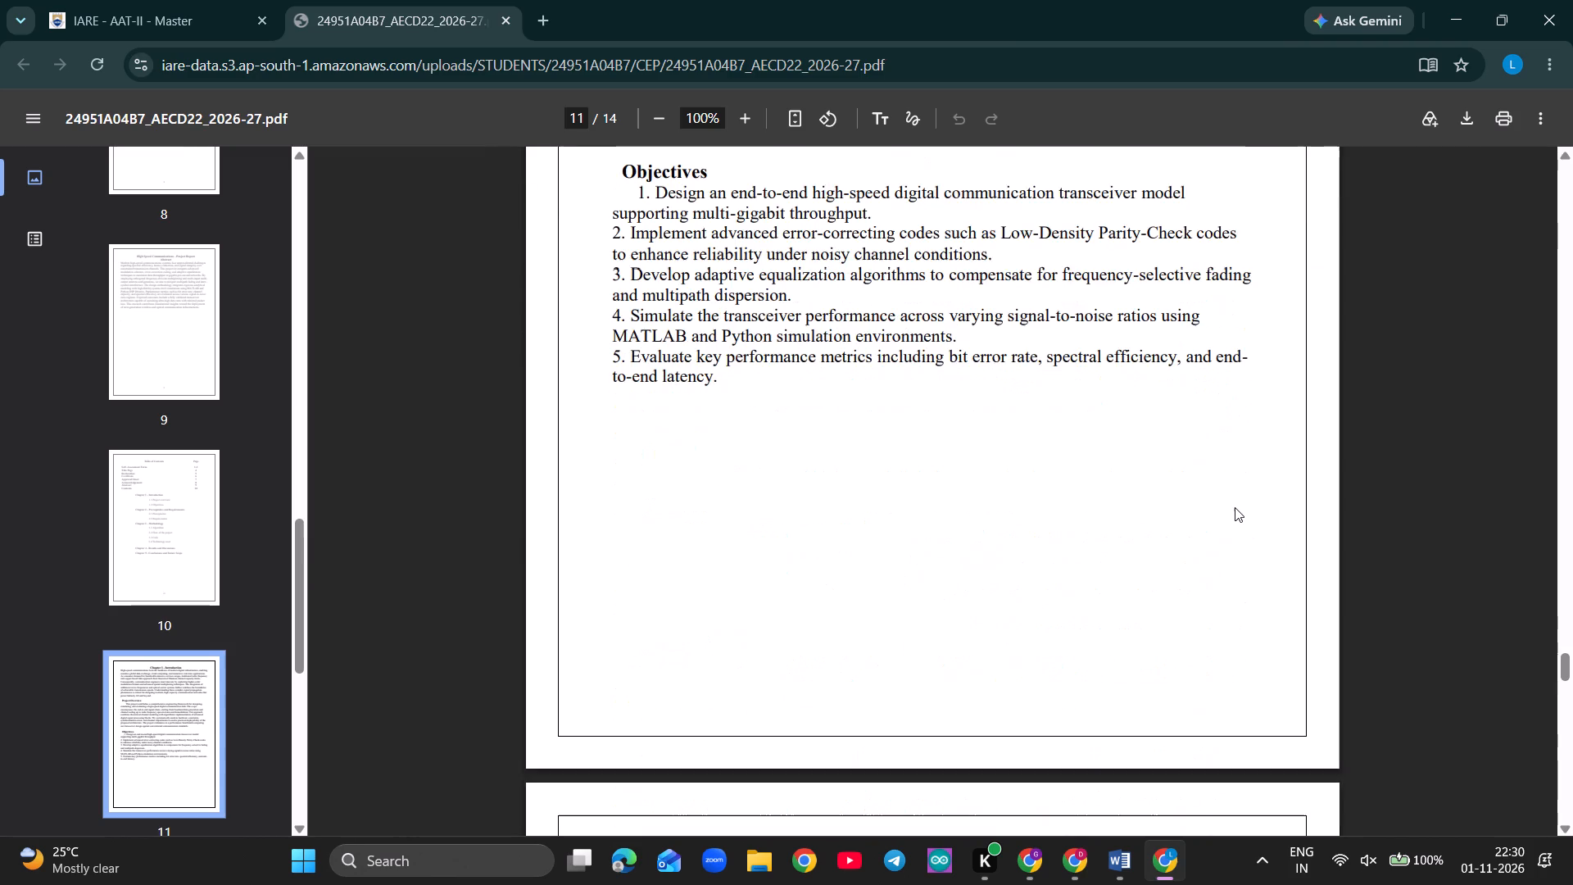
scroll(1235, 507, down, 15)
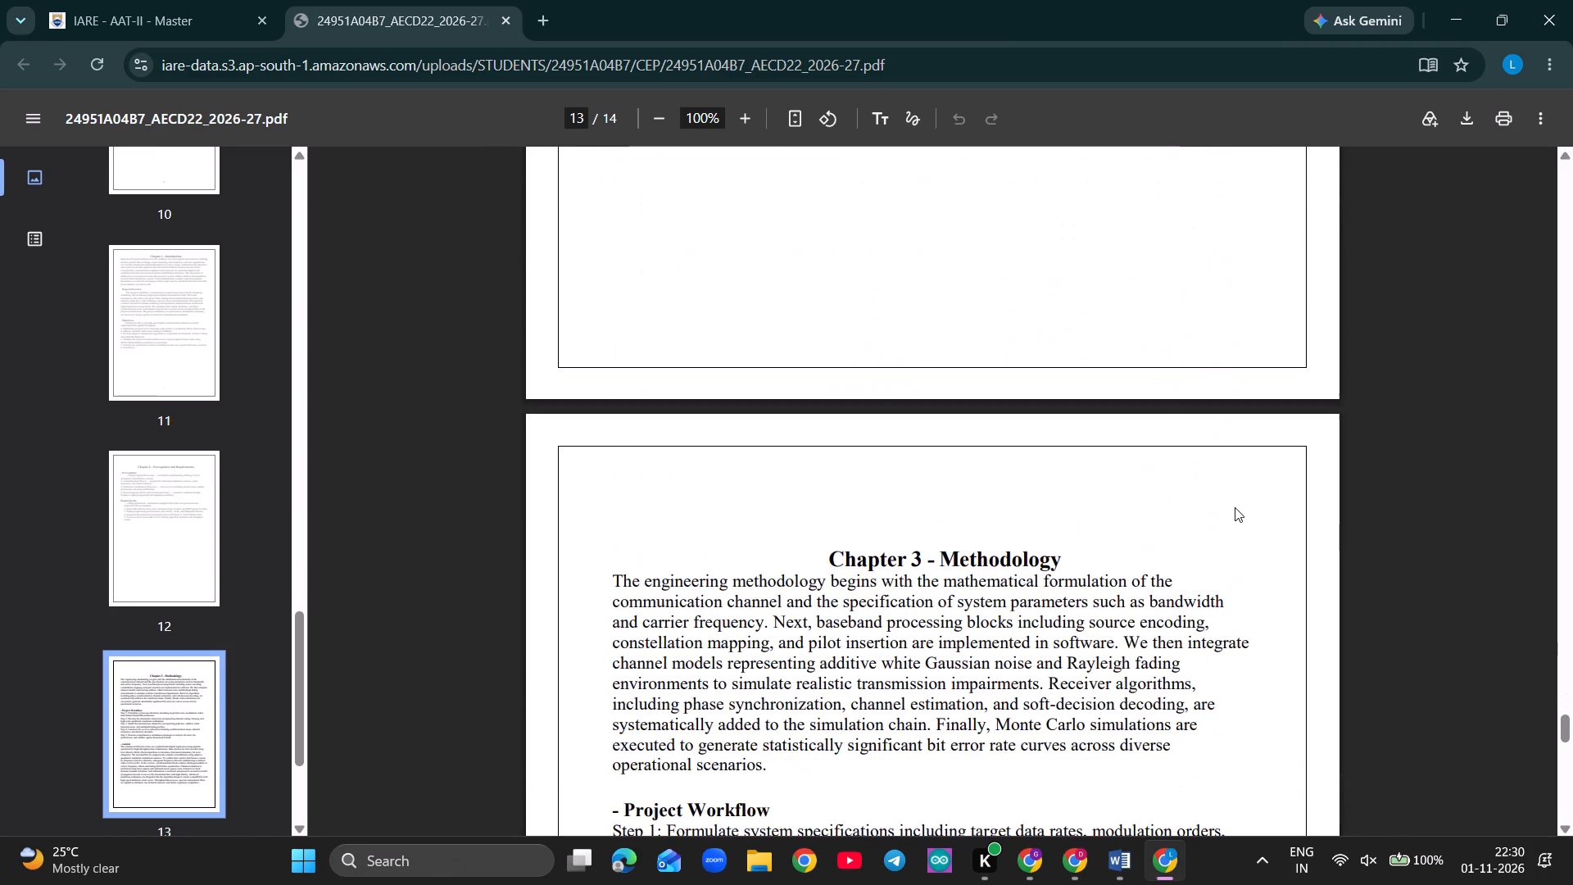
scroll(1235, 507, down, 9)
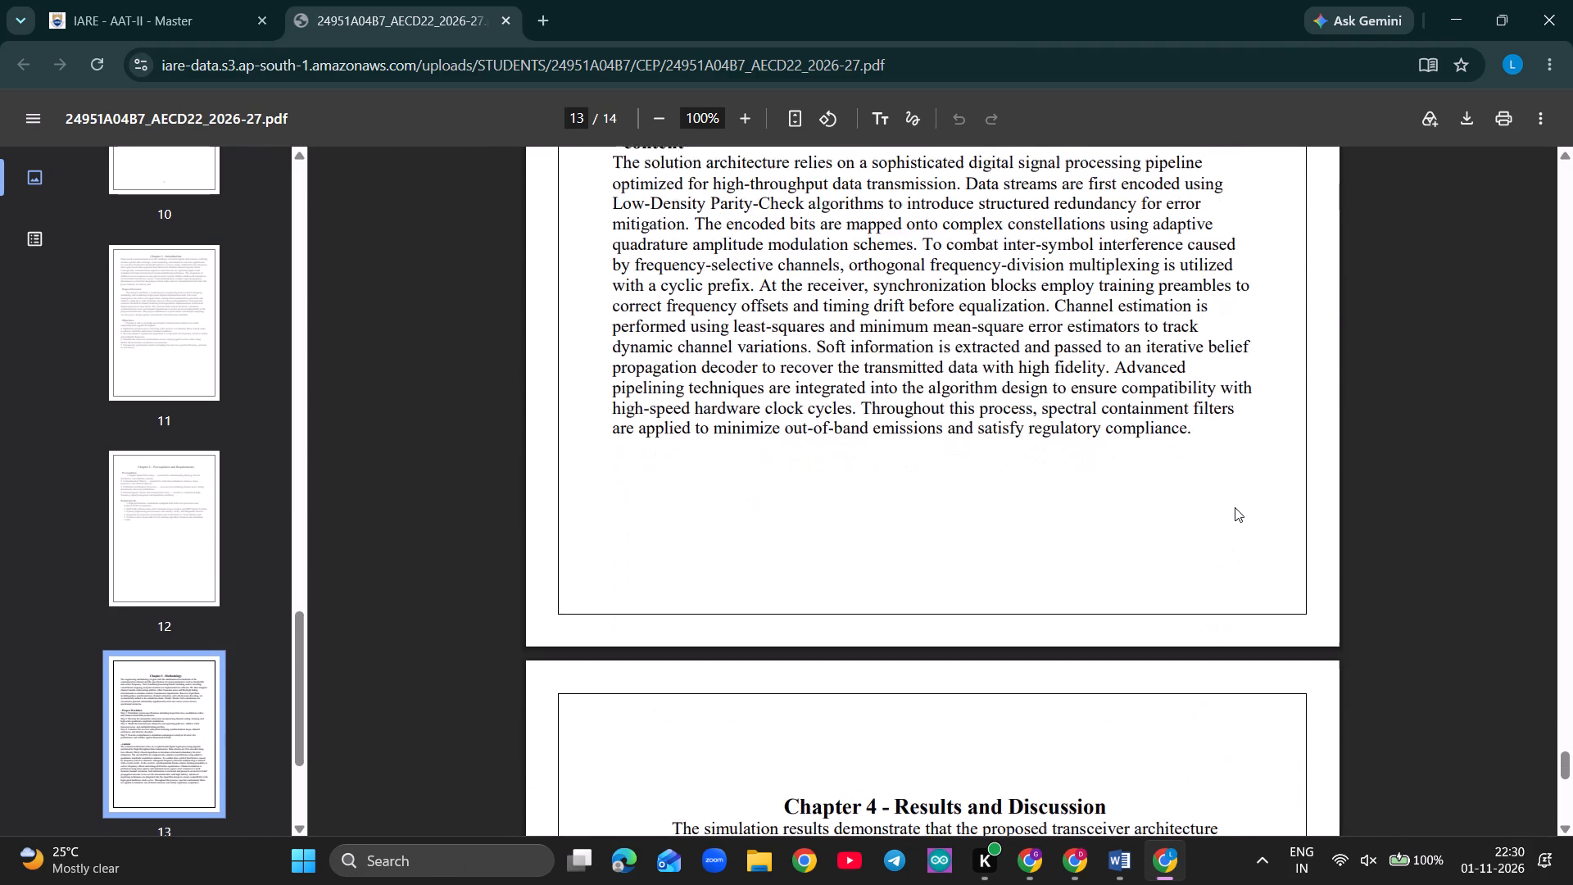
scroll(1235, 507, down, 11)
scroll(1235, 507, down, 10)
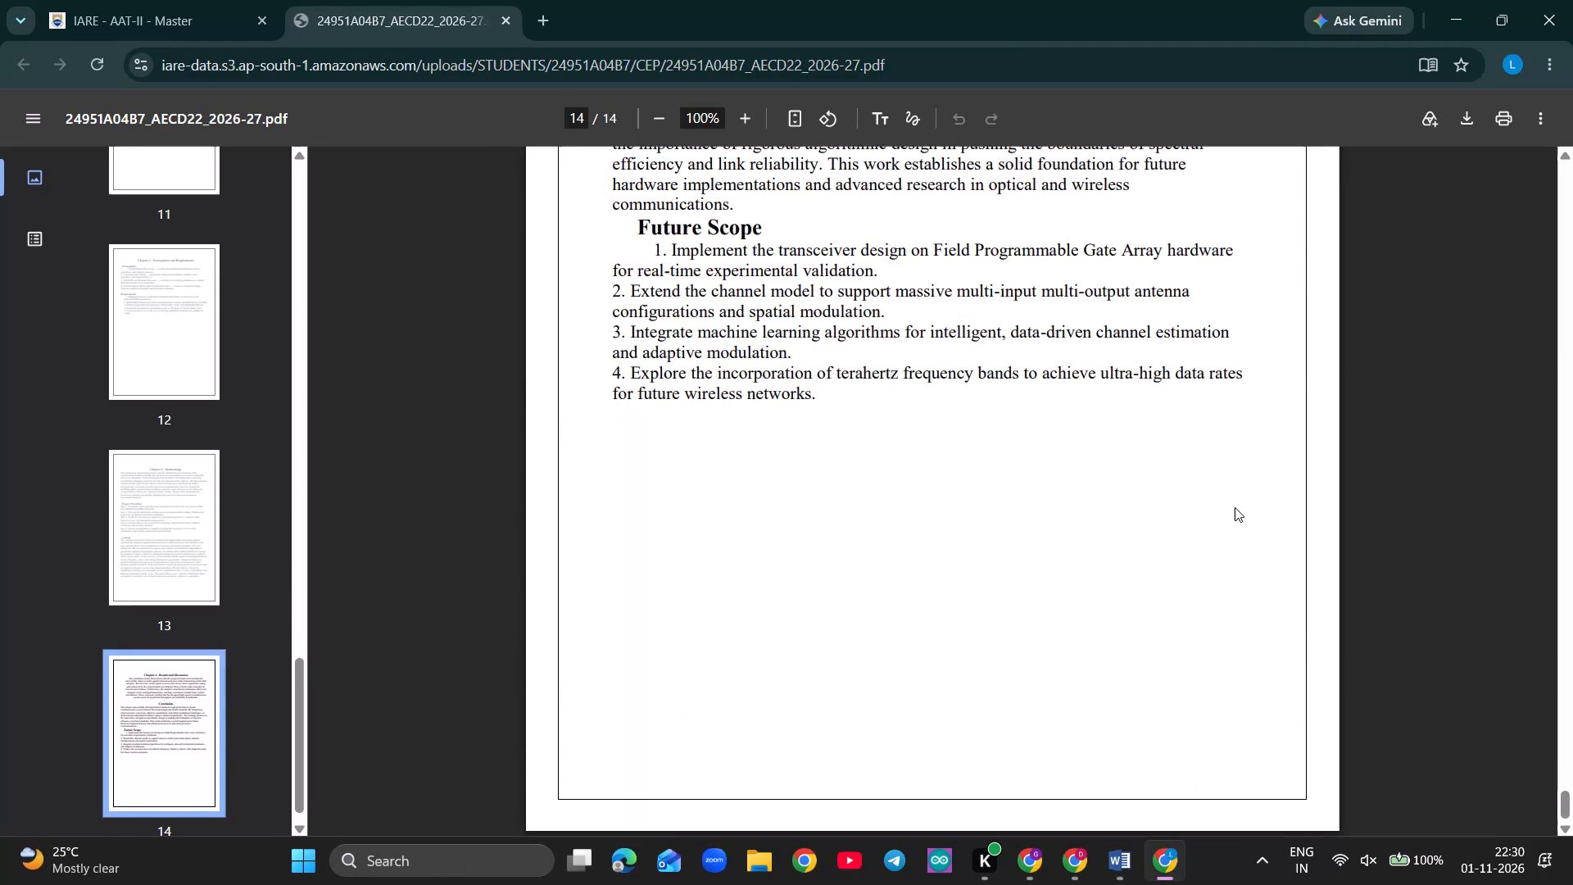
key(ctrl+w)
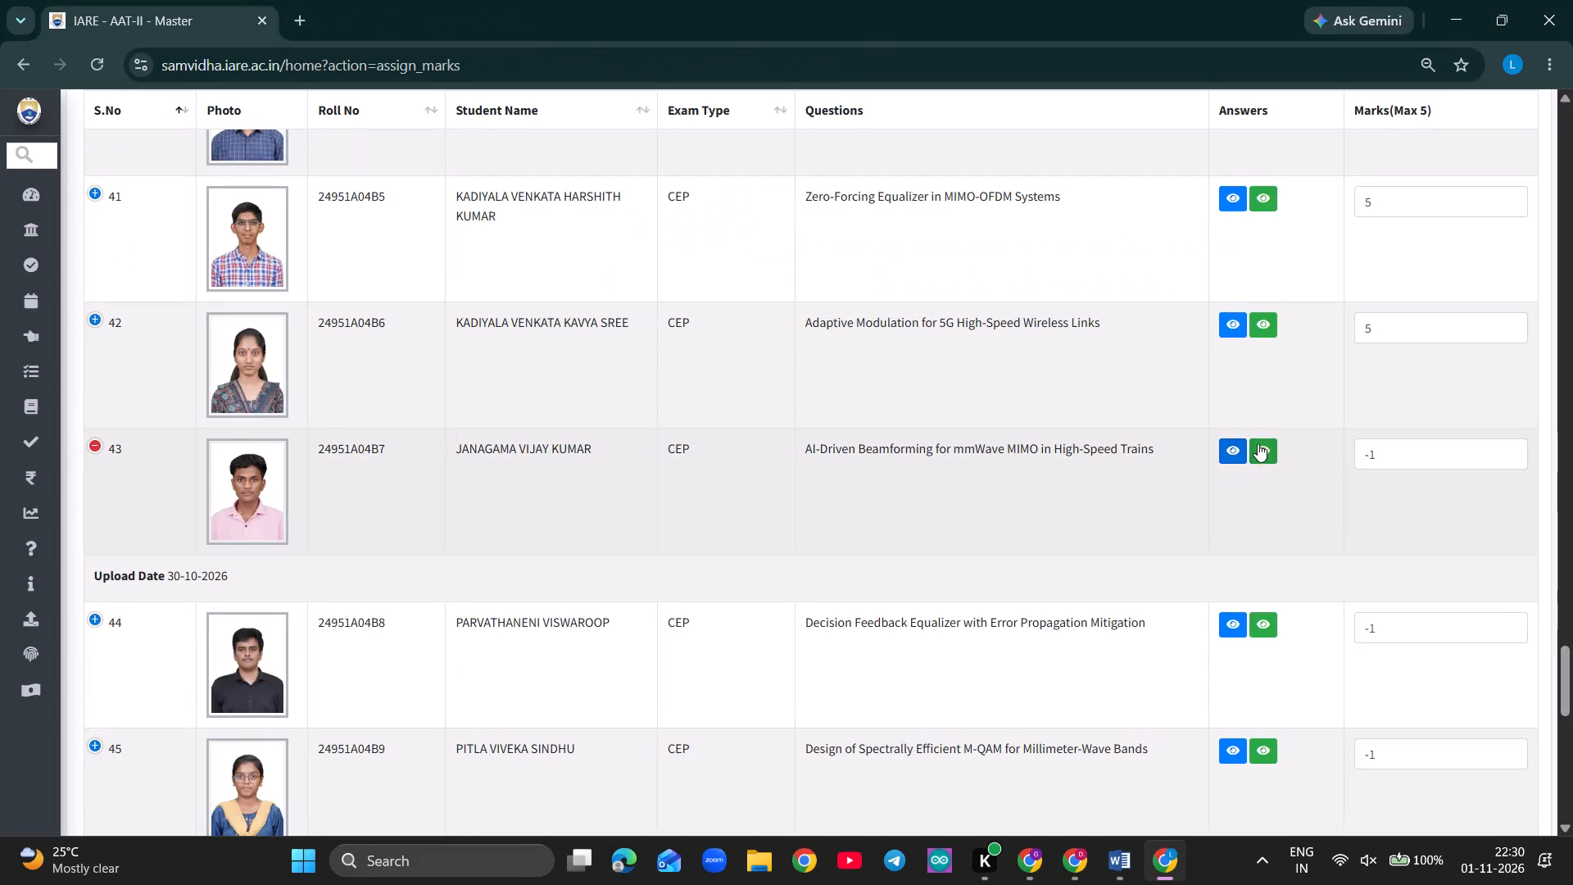
Open entry 43's video hsc aa2, play its opening to check the title slide, and close it.
click(1261, 445)
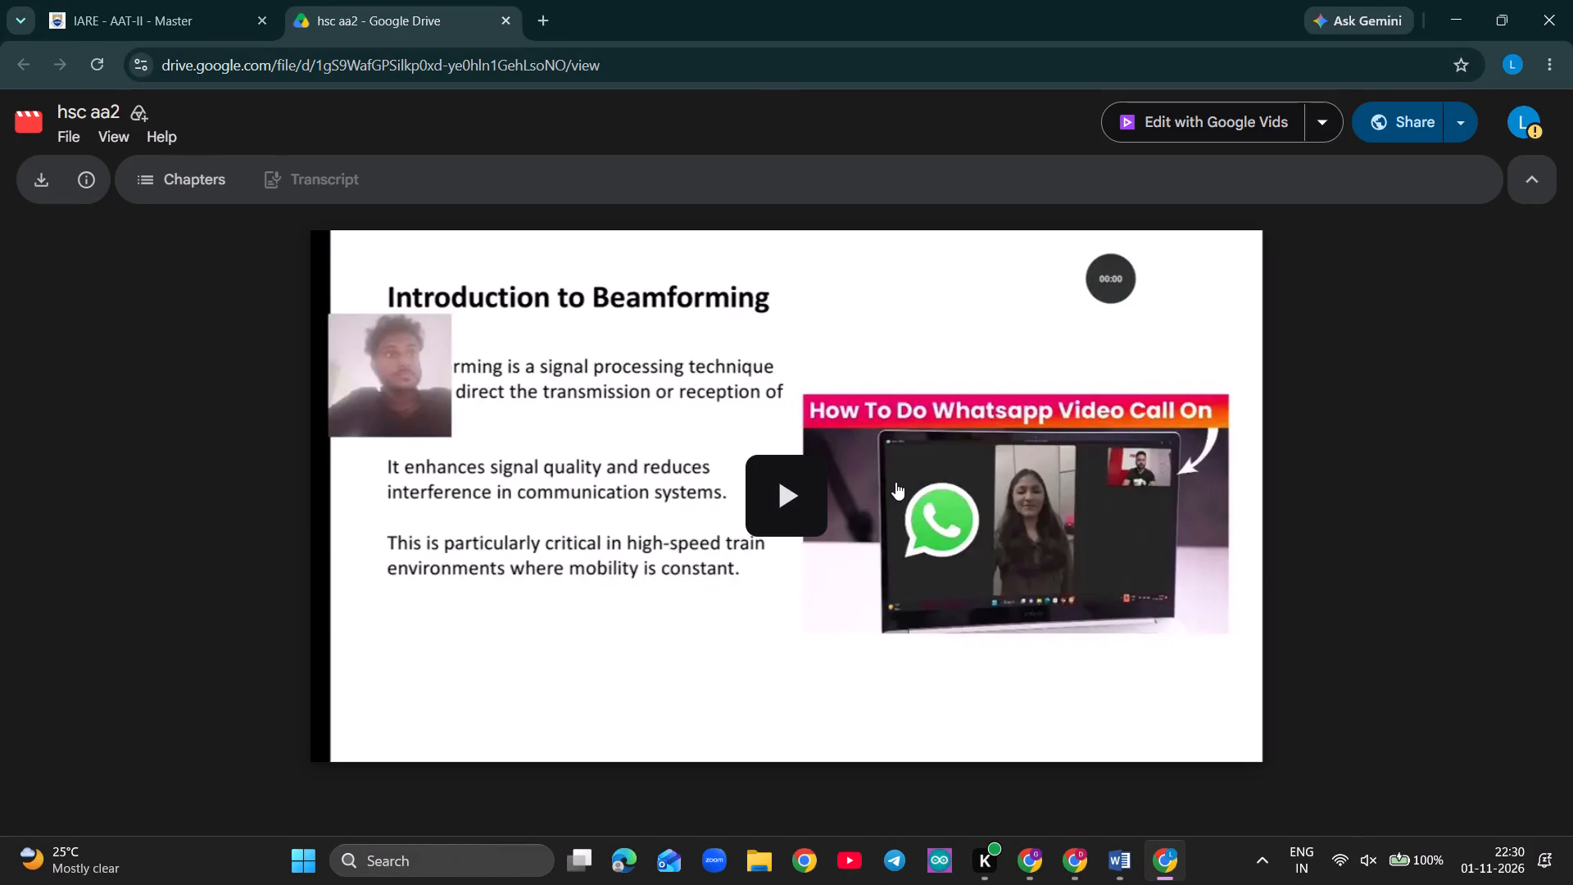
click(895, 482)
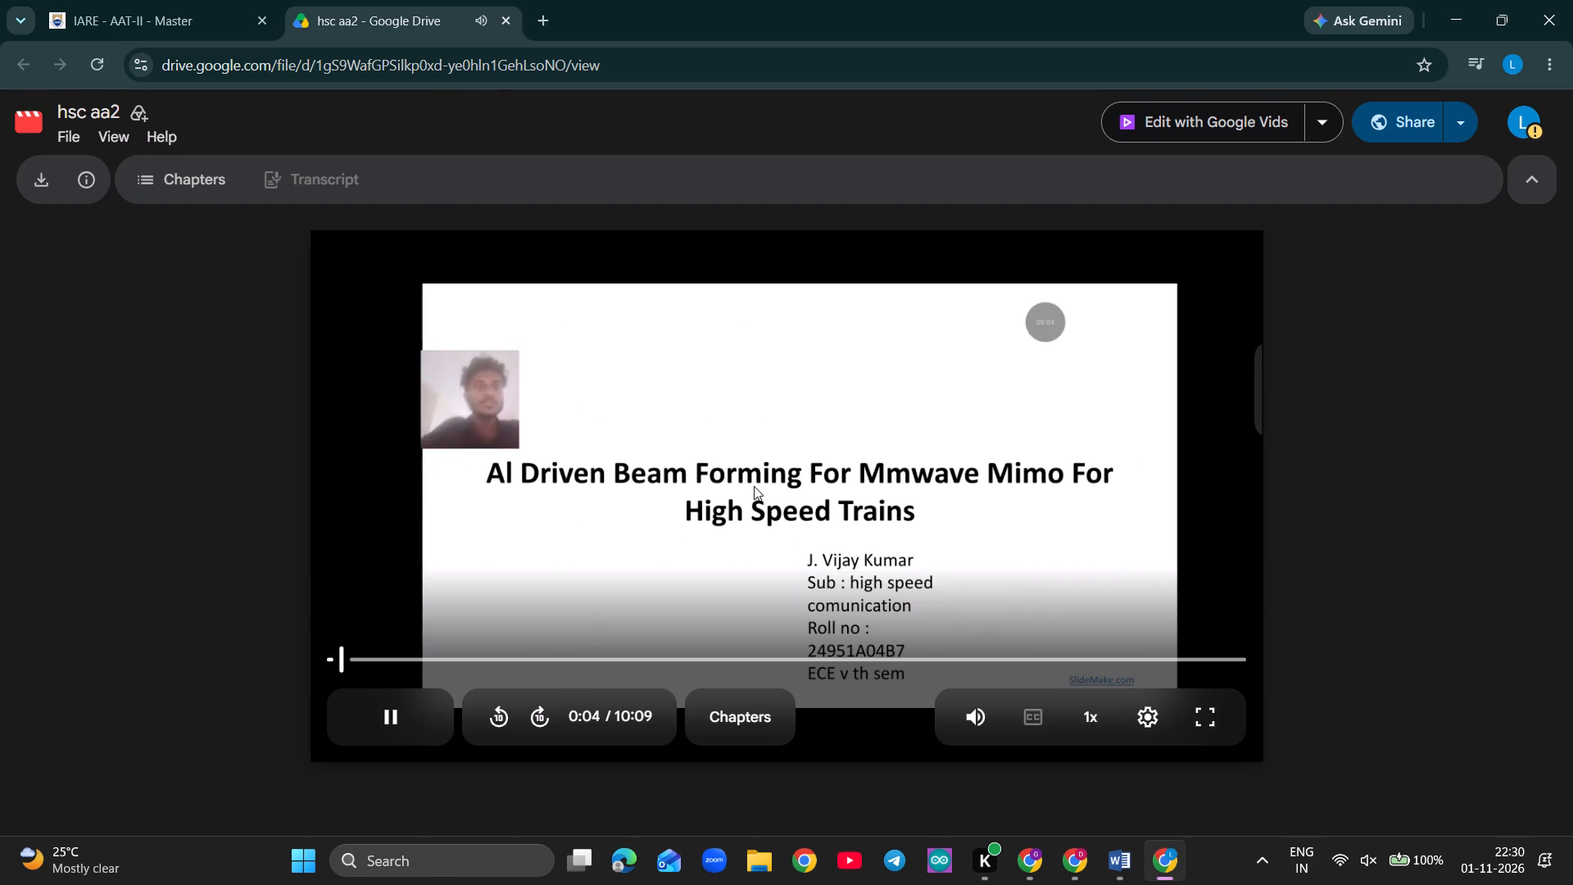
key(ctrl+w)
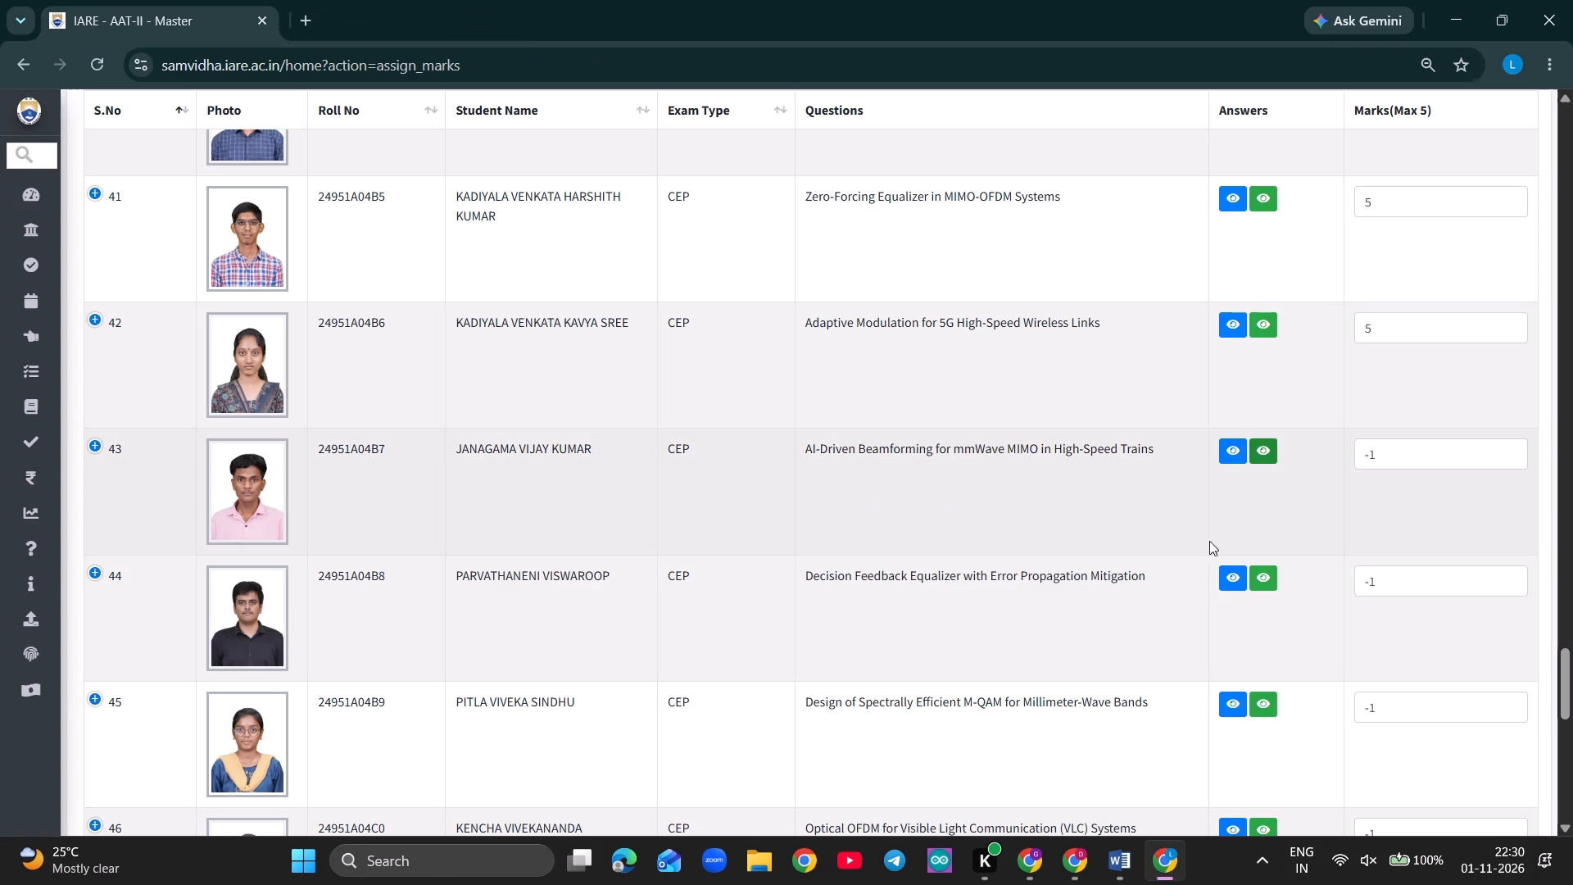
Enter the marks for entry 43, "AI-Driven Beamforming for mmWave MIMO in High-Speed Trains".
click(1392, 466)
scroll(1392, 466, up, 4)
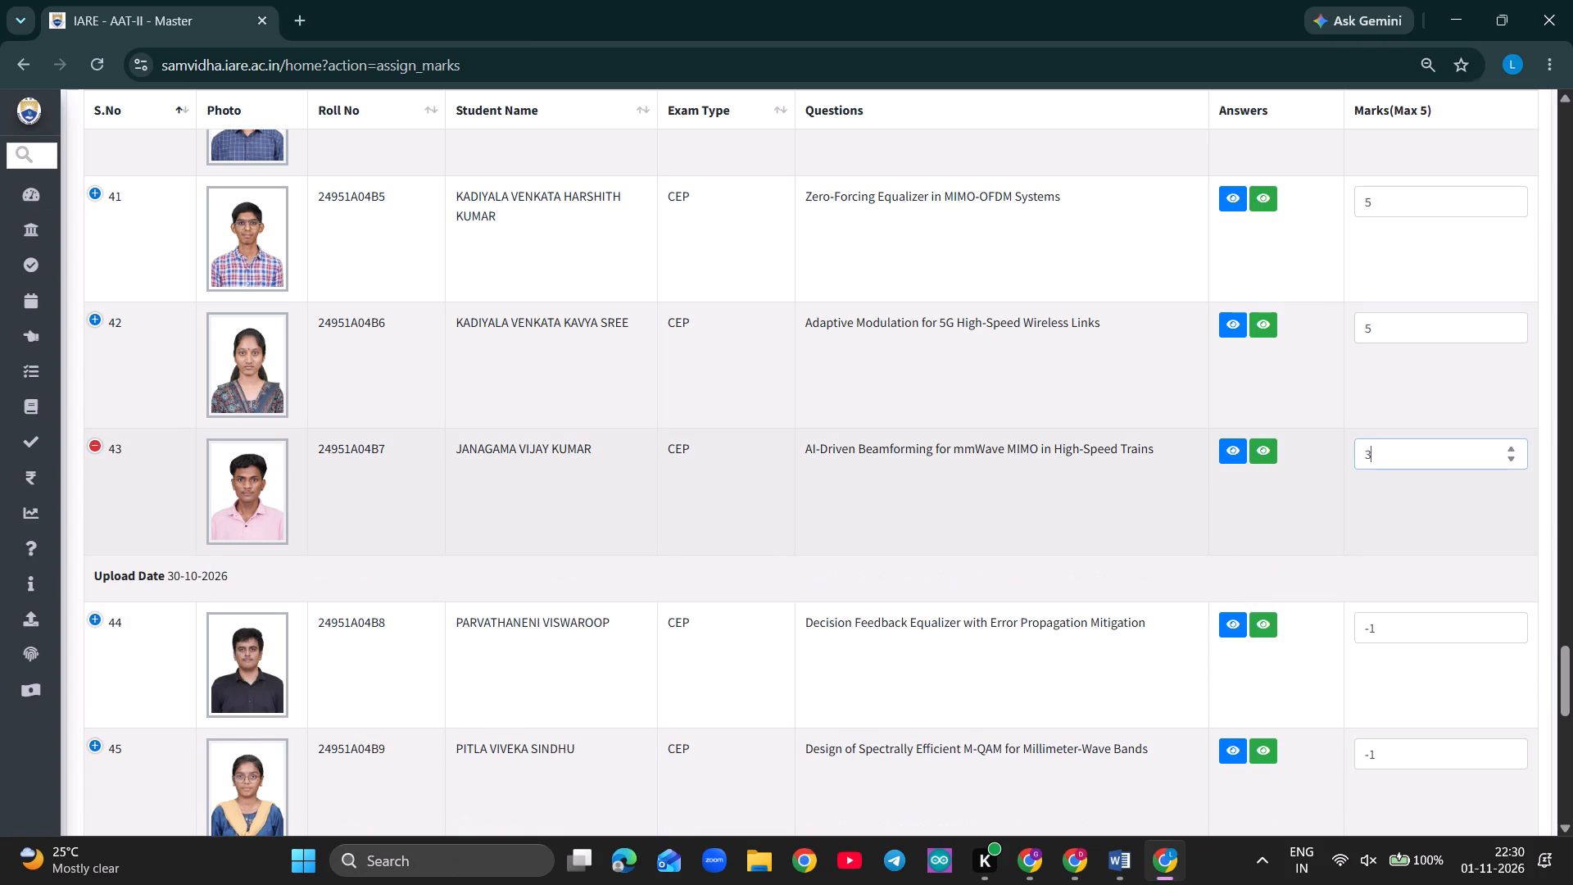
scroll(1392, 466, up, 3)
scroll(1389, 460, down, 1)
click(1361, 551)
Open entry 44's report, skim the self-assessment form and the project title page, and close it.
click(1232, 578)
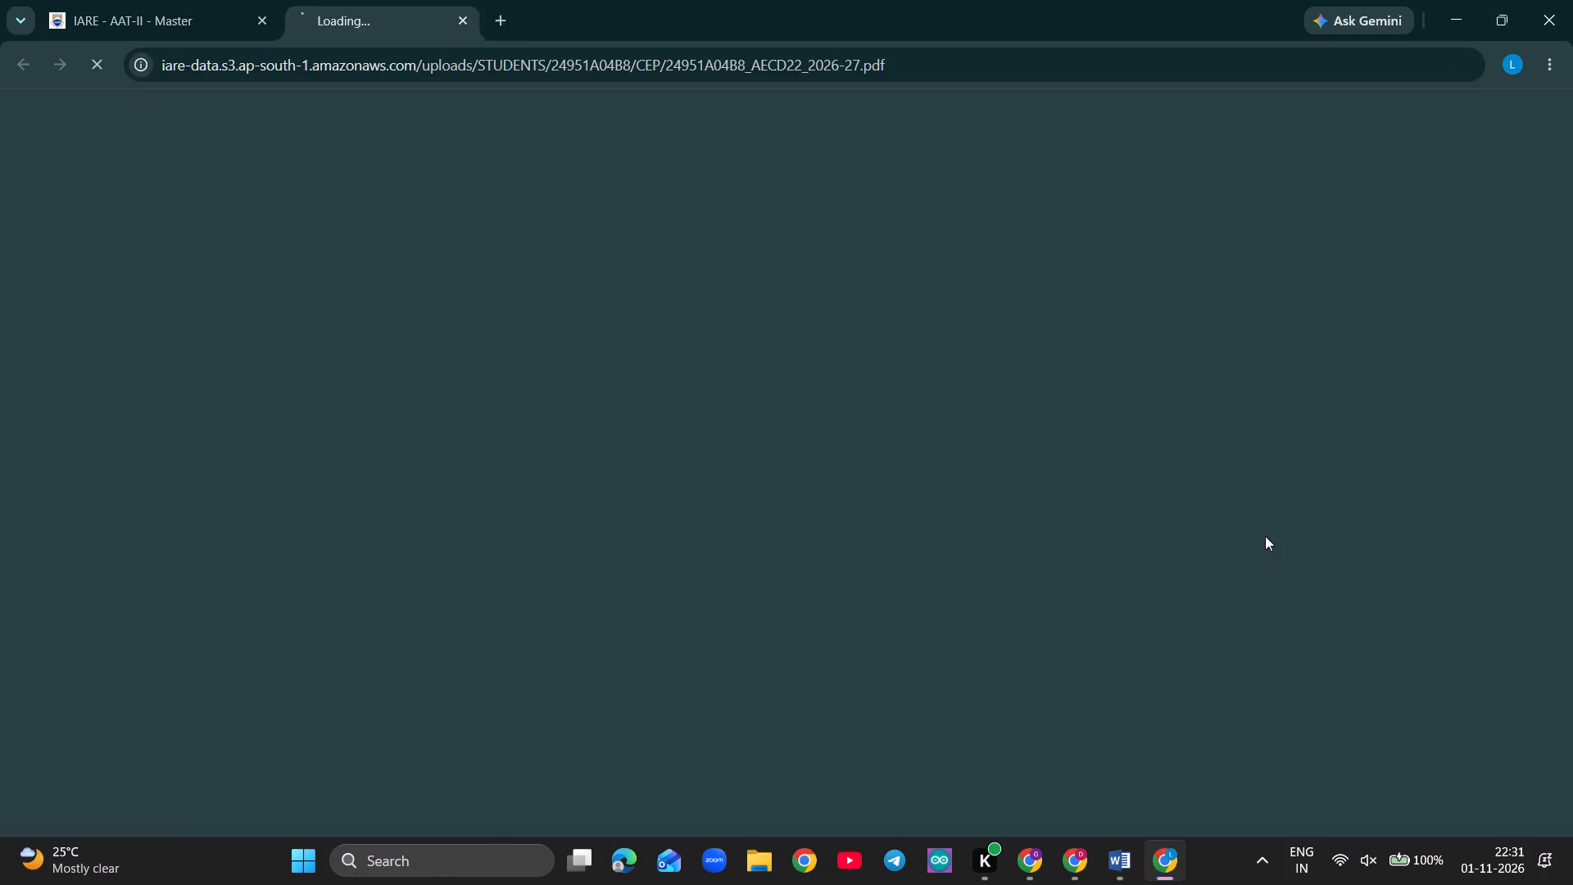
scroll(1063, 565, down, 6)
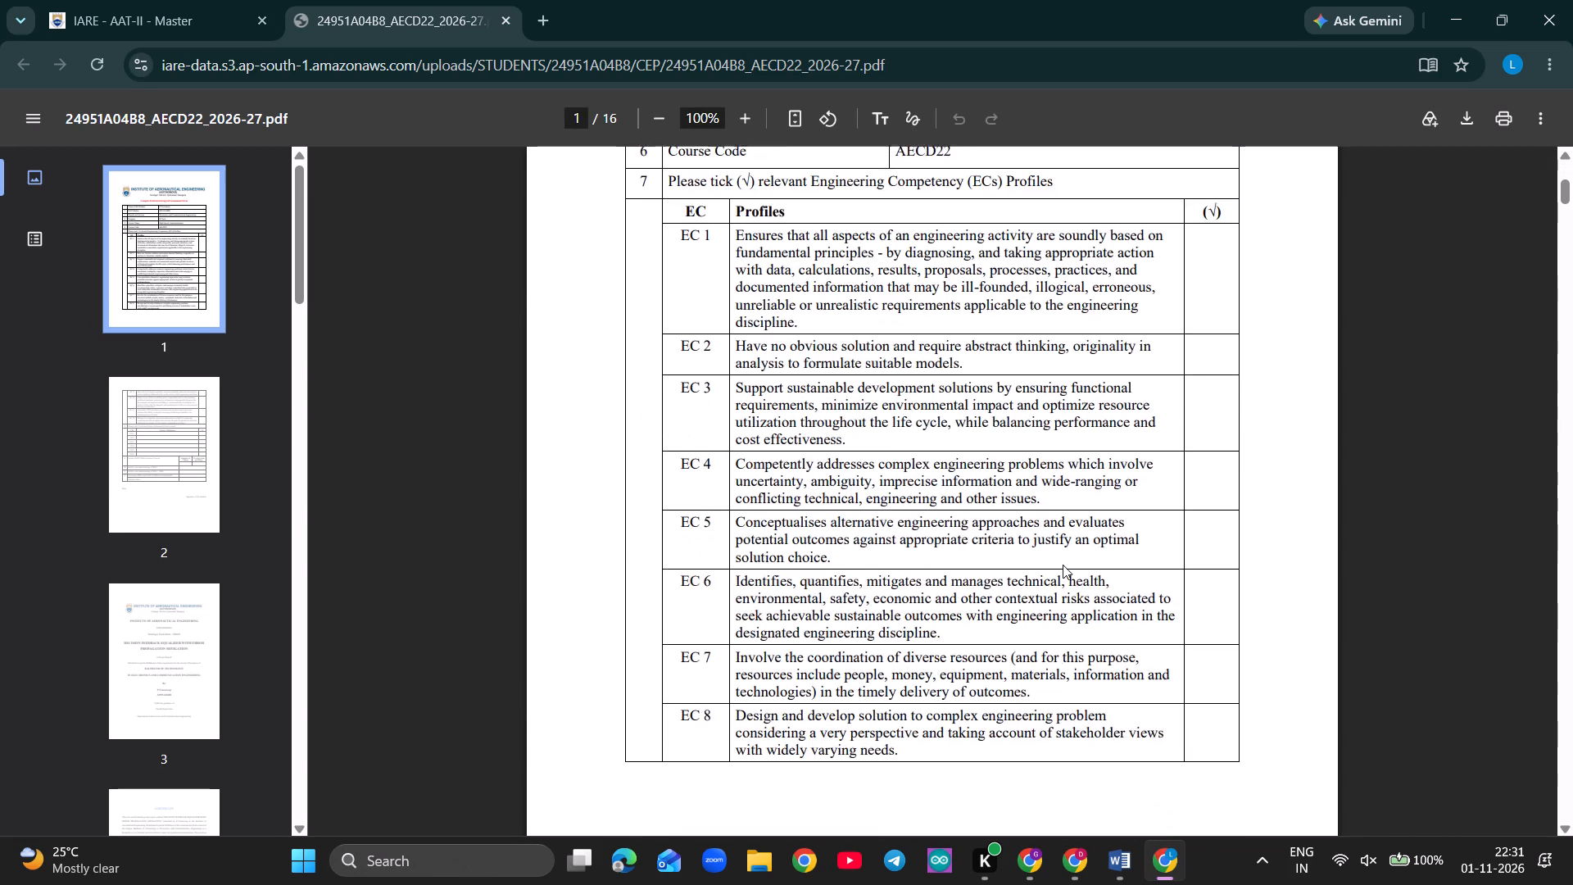
scroll(1063, 565, down, 16)
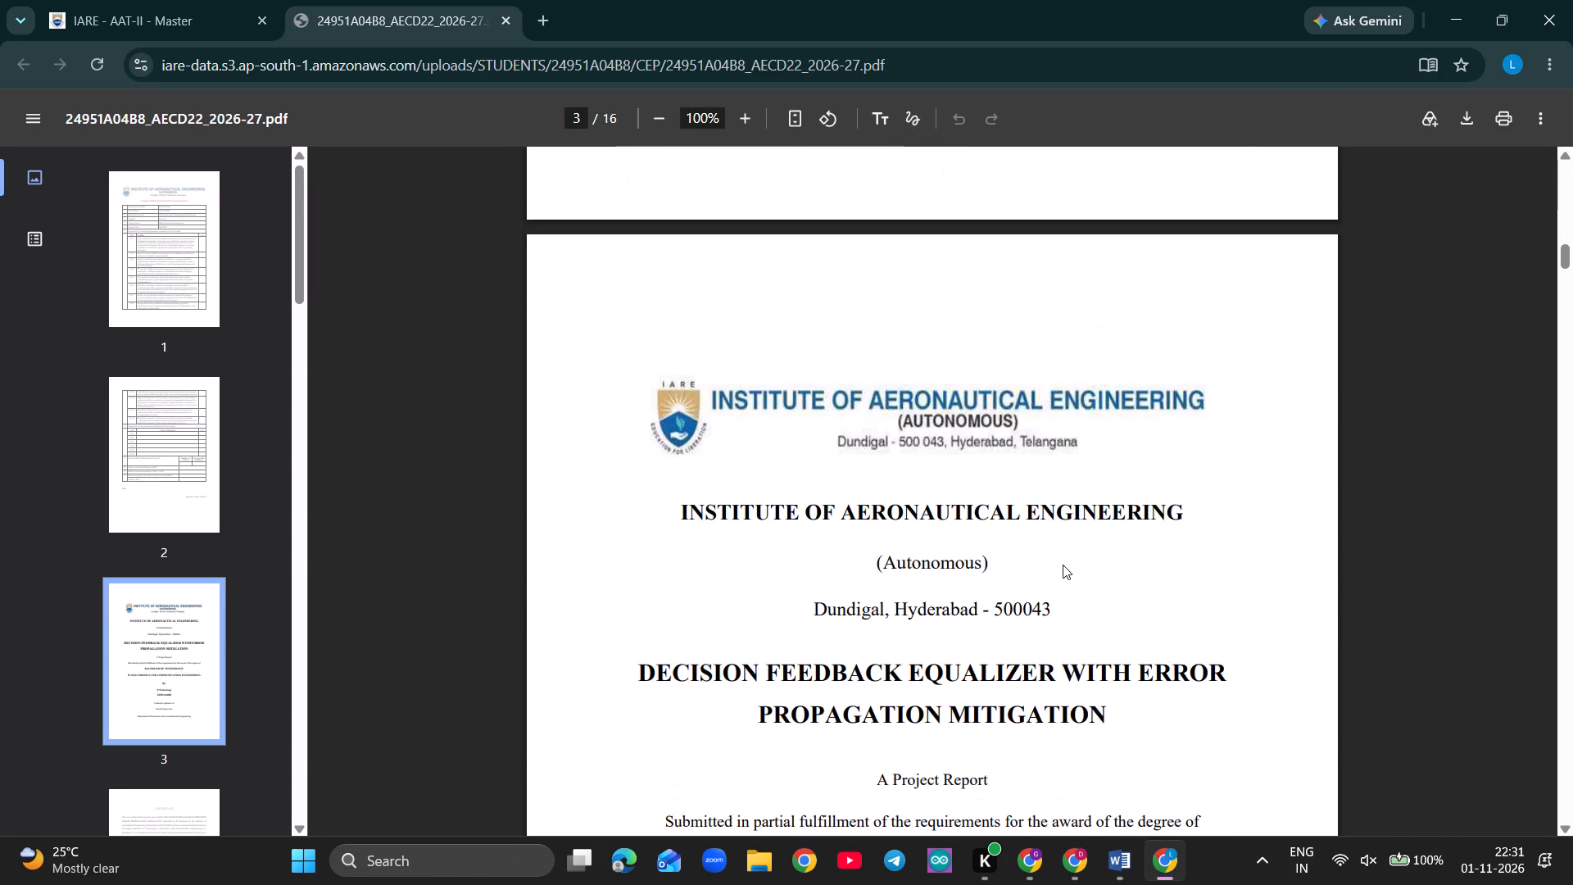
scroll(1063, 565, down, 2)
key(ctrl+w)
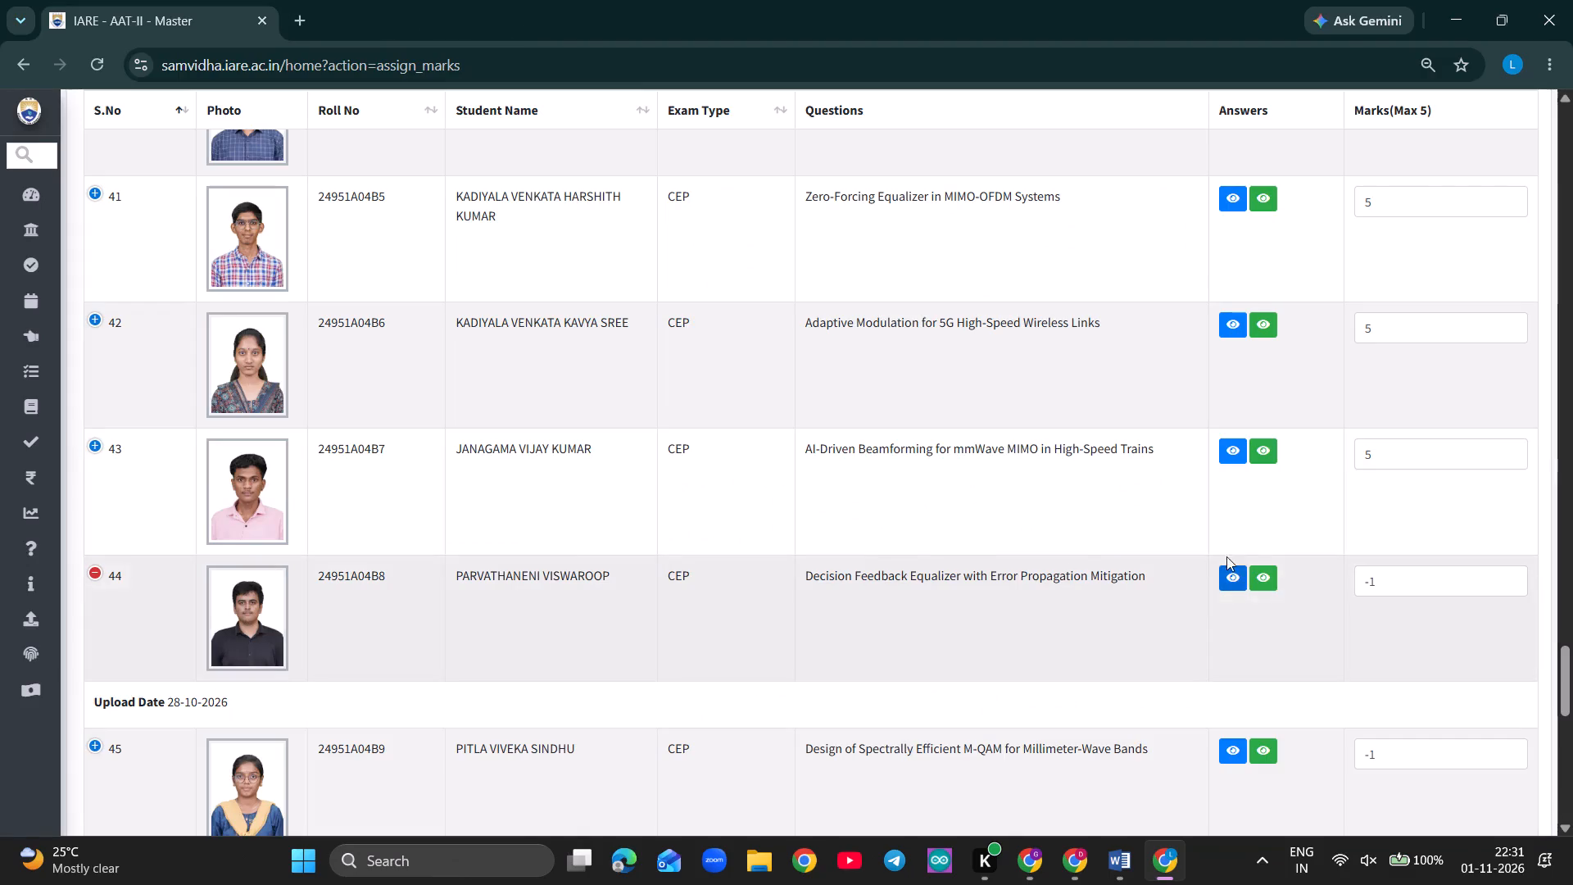
Open entry 44's submitted Drive folder for the video and close it.
click(1253, 567)
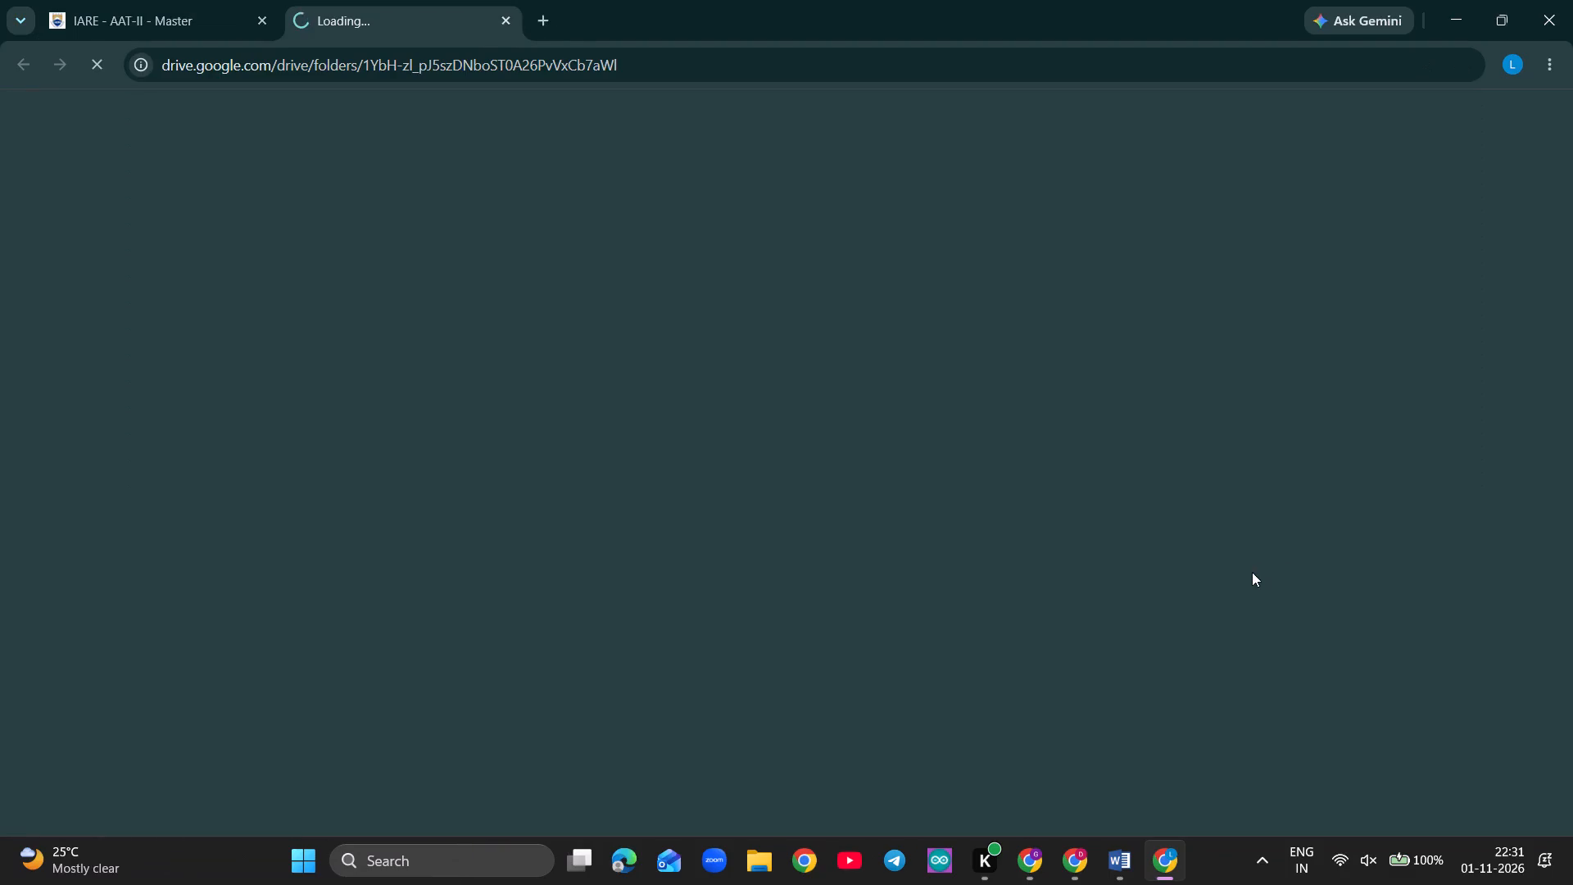
key(ctrl+w)
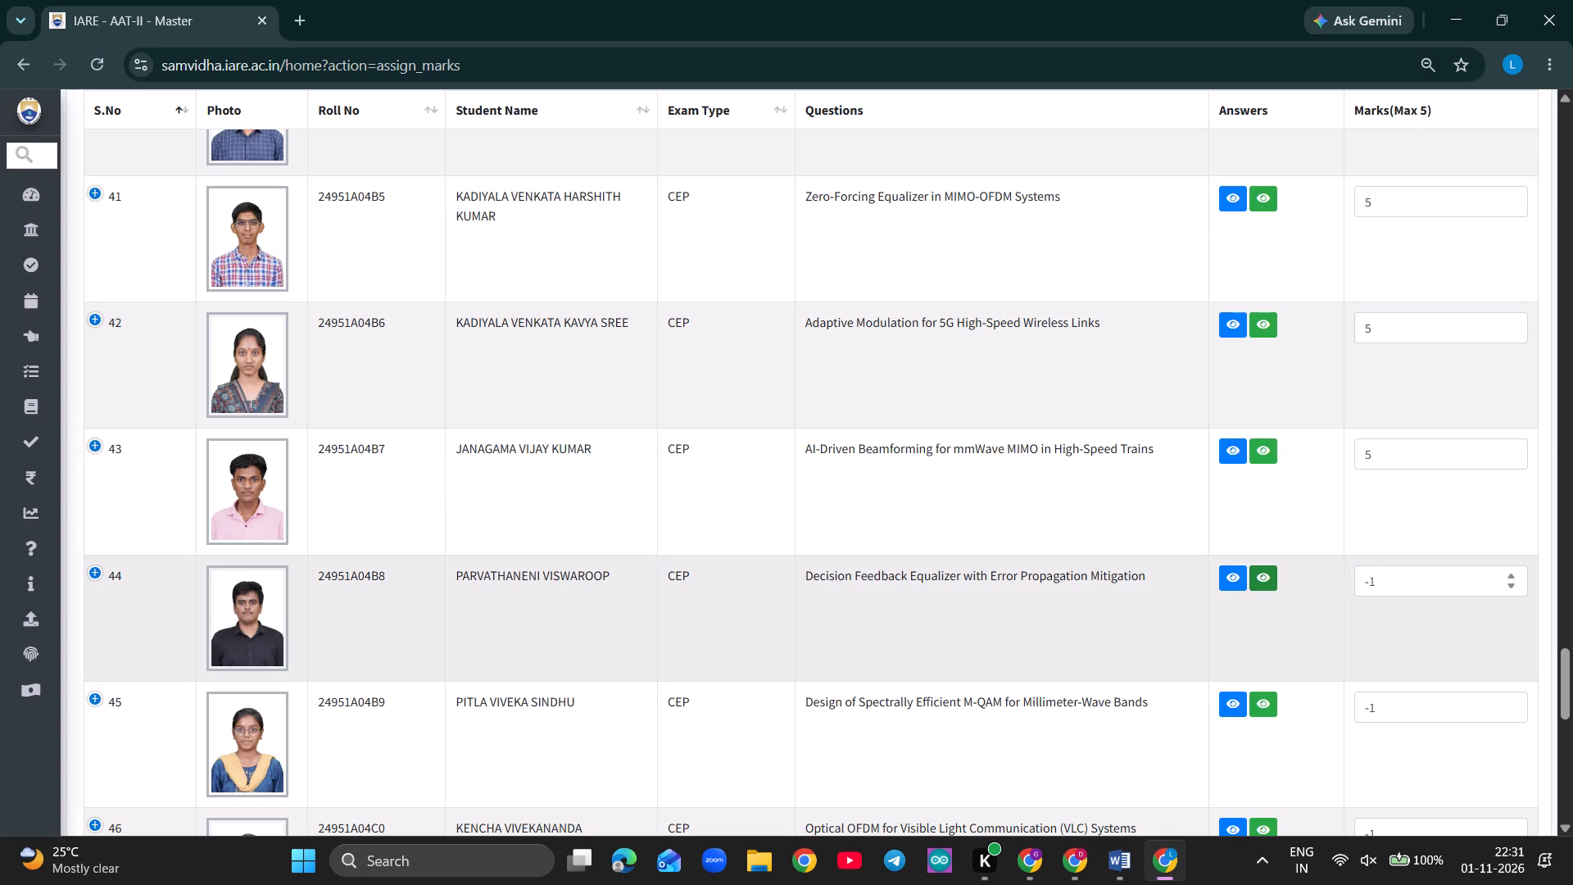
Enter 4 marks for entry 44, "Decision Feedback Equalizer with Error Propagation Mitigation".
click(1391, 587)
scroll(1391, 579, up, 5)
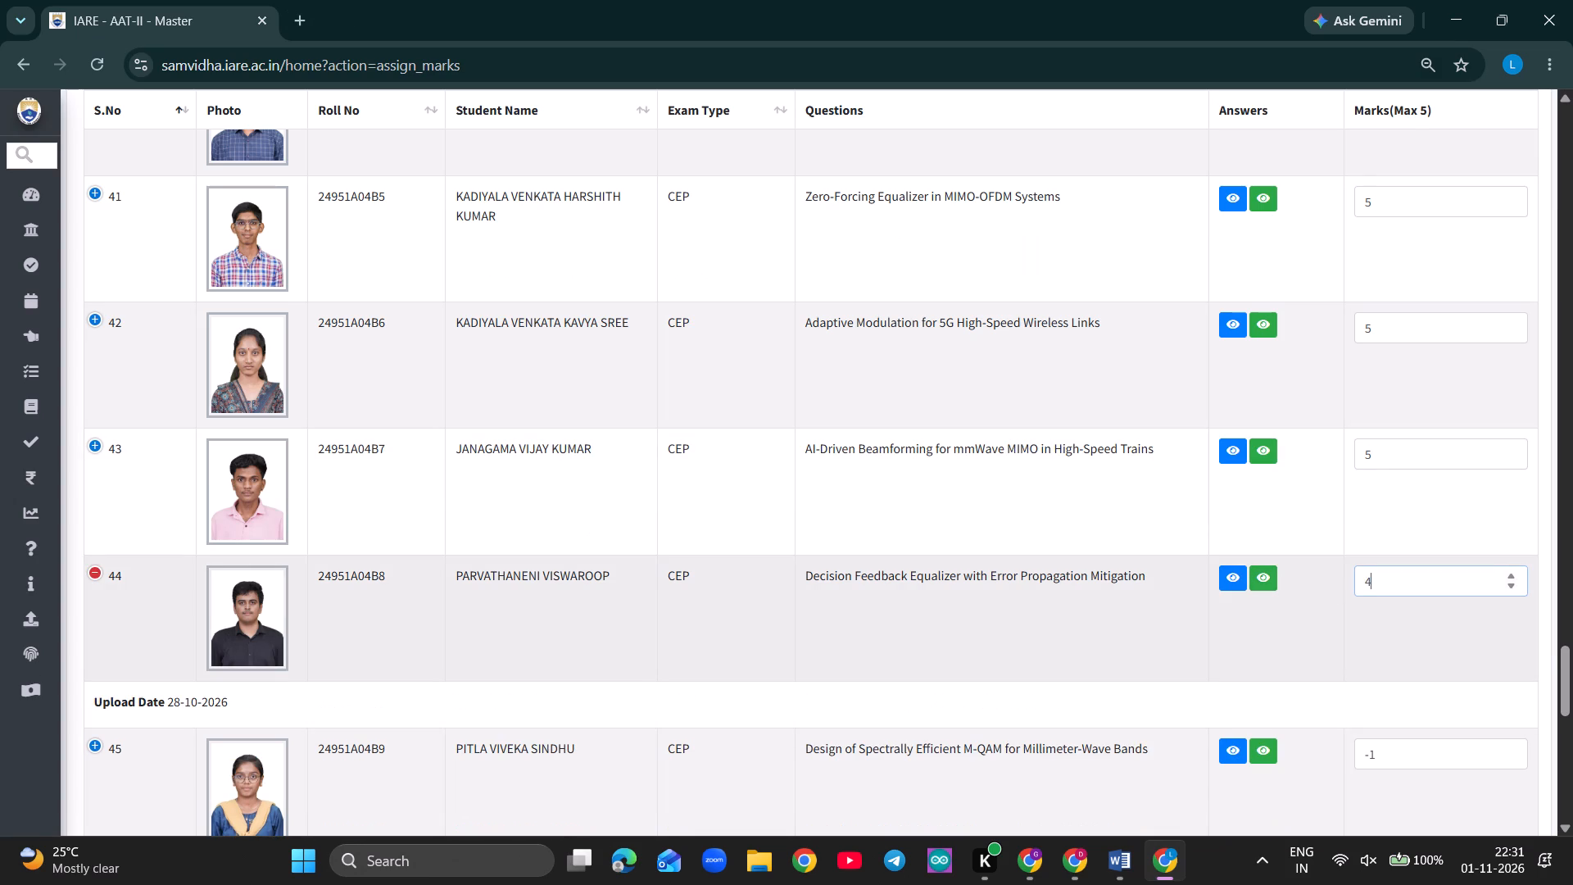
click(1402, 674)
Open entry 45's report, skim the self-assessment form and check the project title page, and close it.
scroll(1402, 669, down, 2)
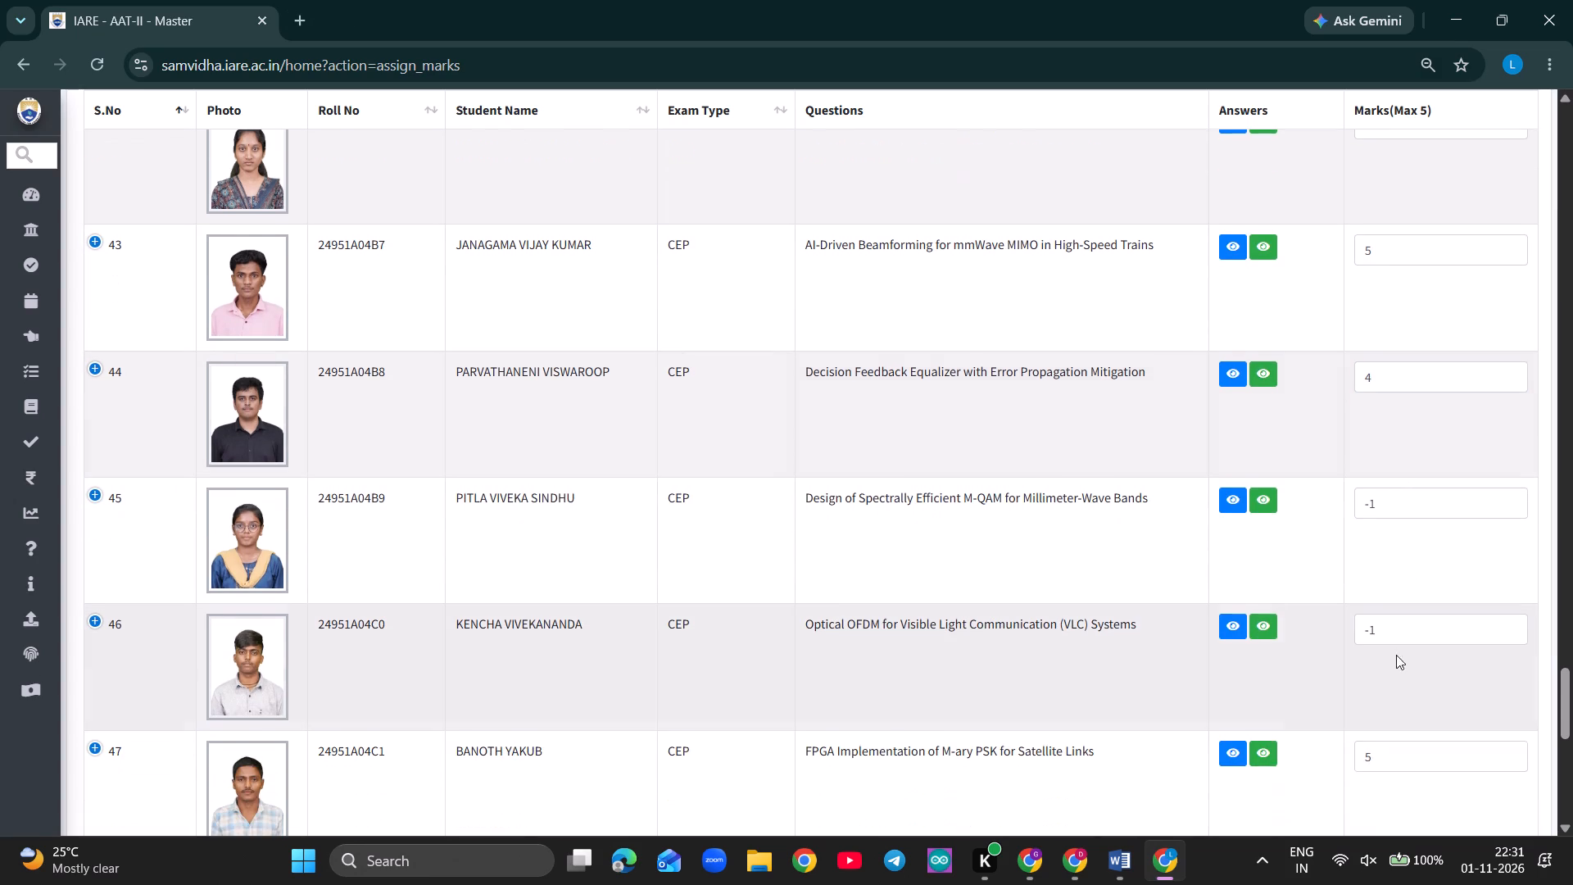
click(1235, 509)
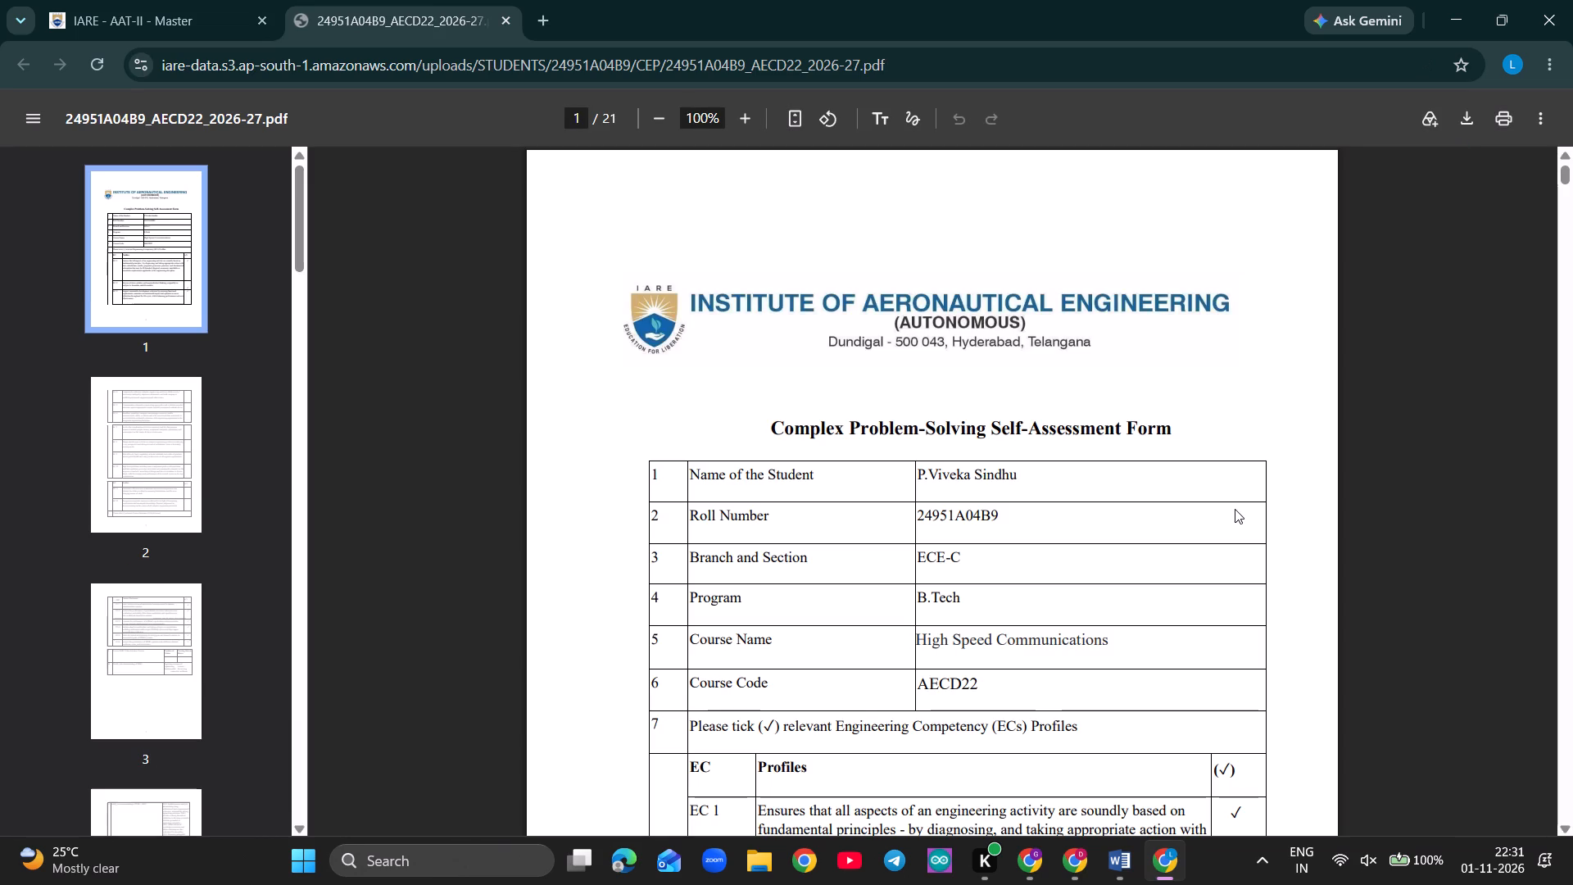
scroll(1235, 509, down, 13)
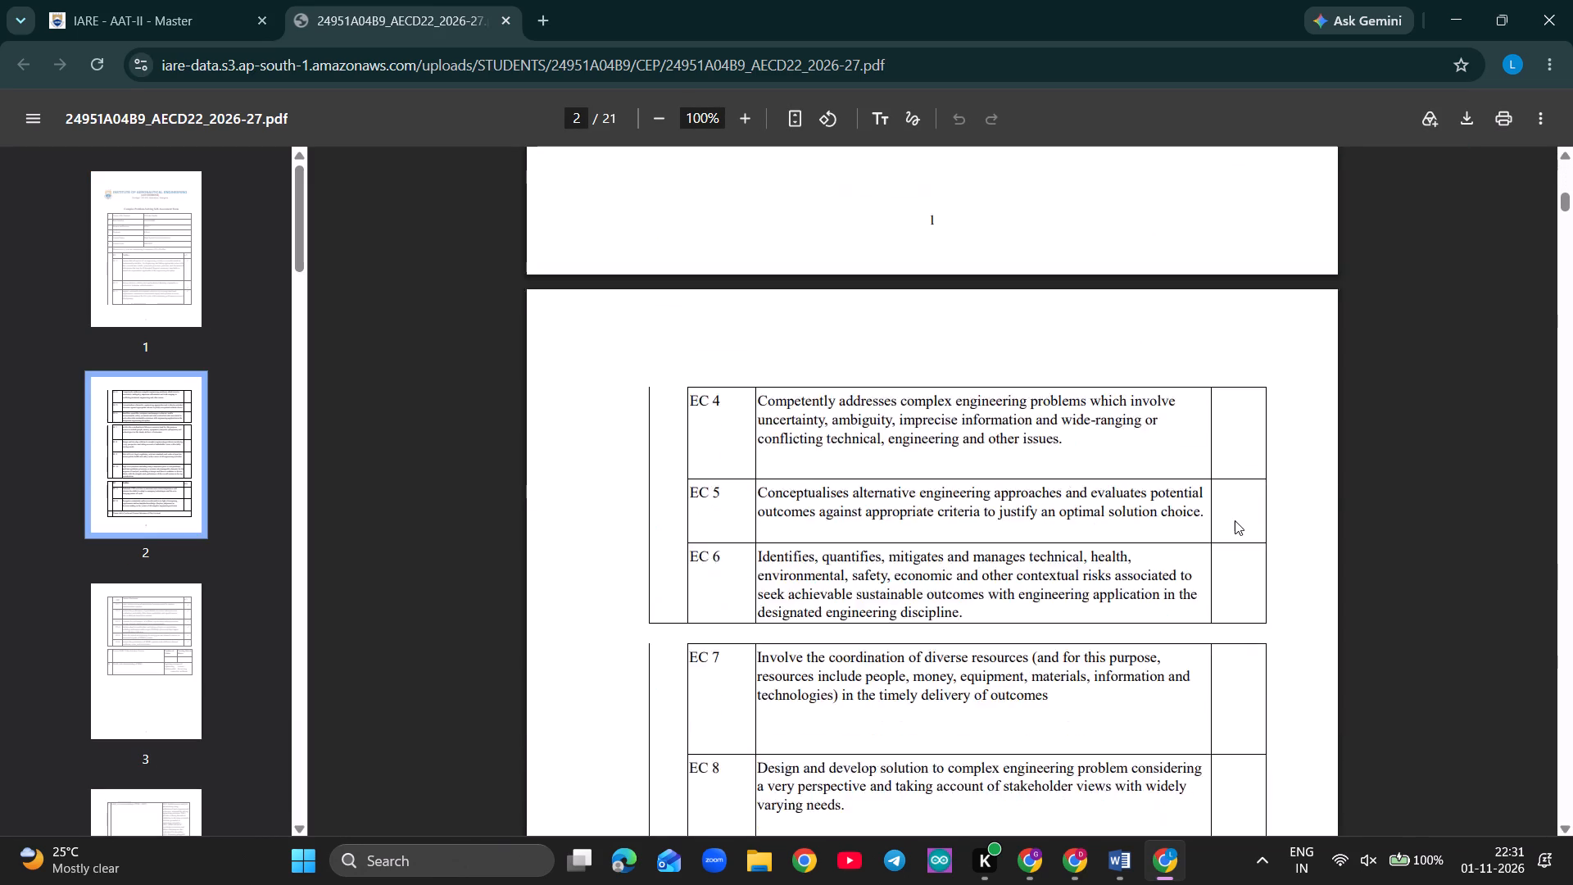
scroll(1235, 520, down, 17)
scroll(1235, 520, down, 9)
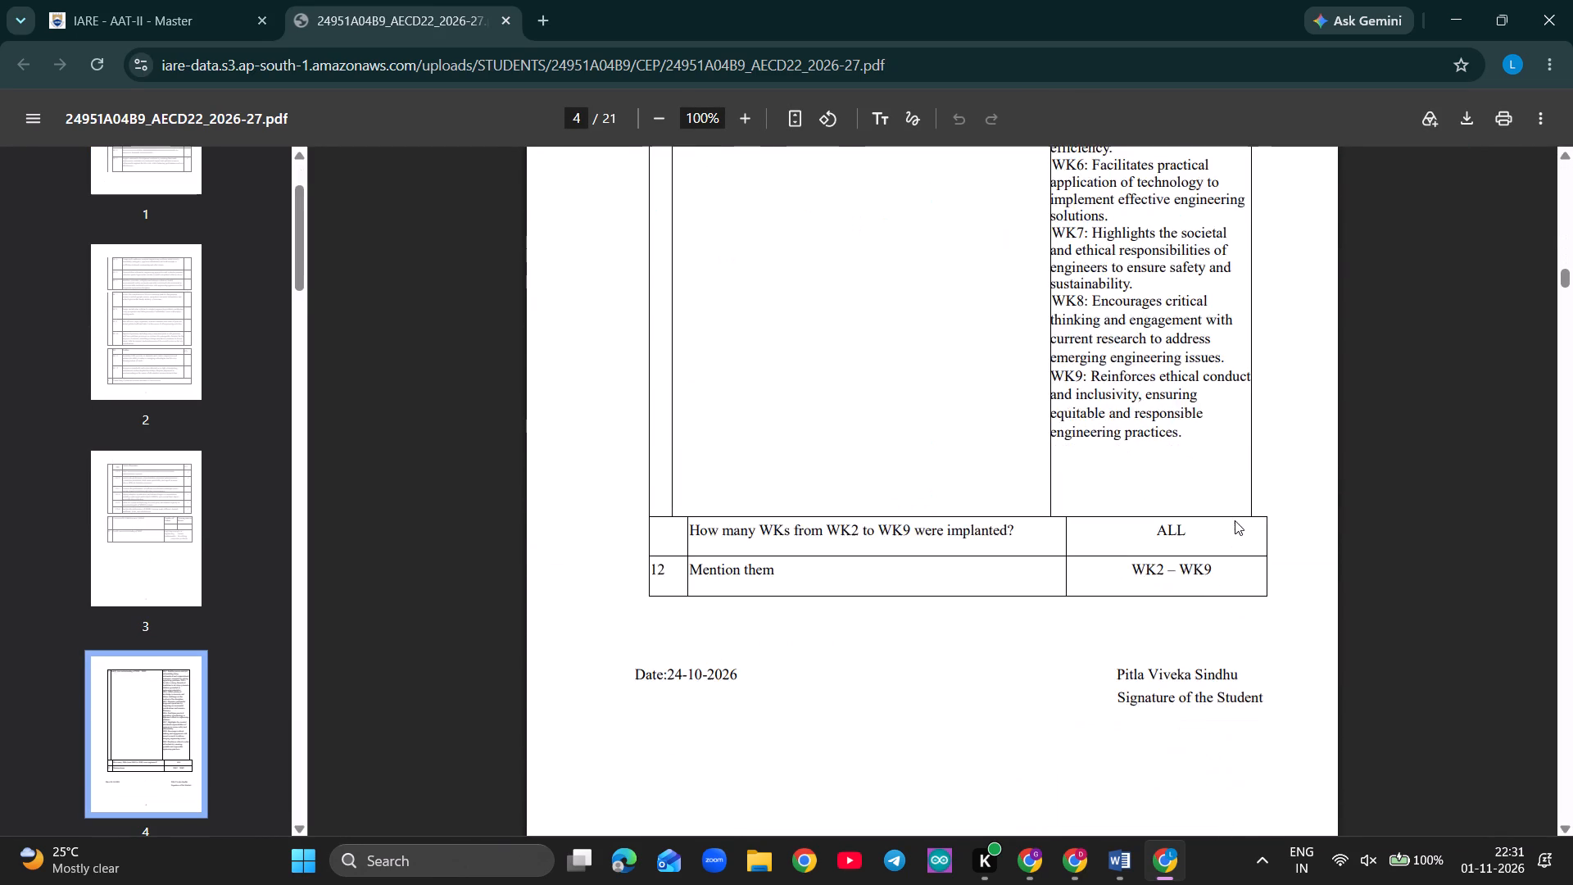
scroll(1235, 520, down, 5)
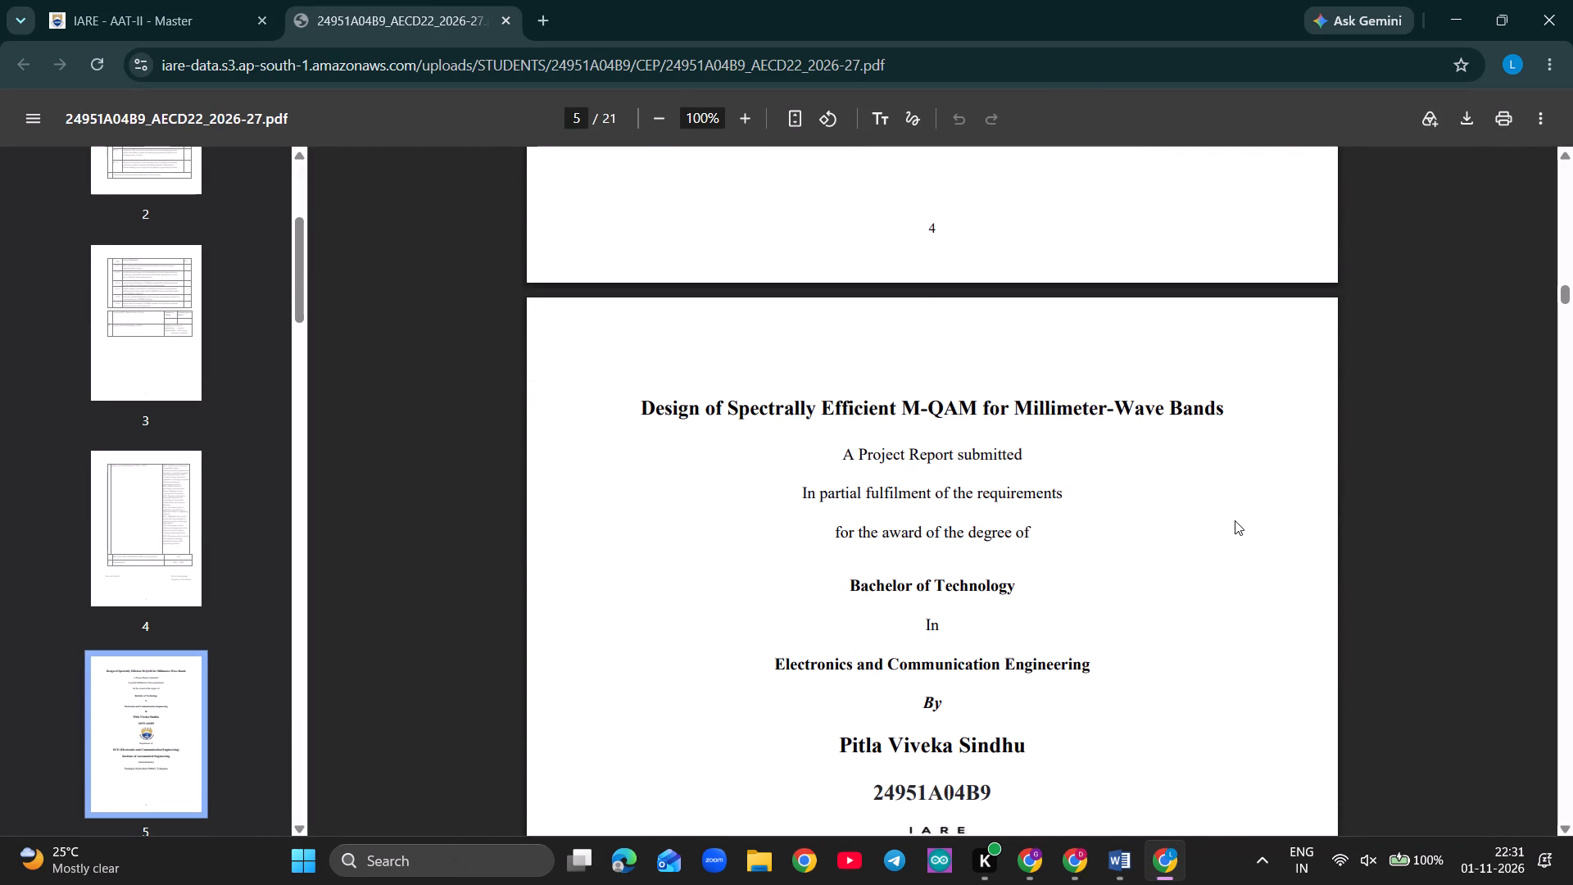
key(ctrl+w)
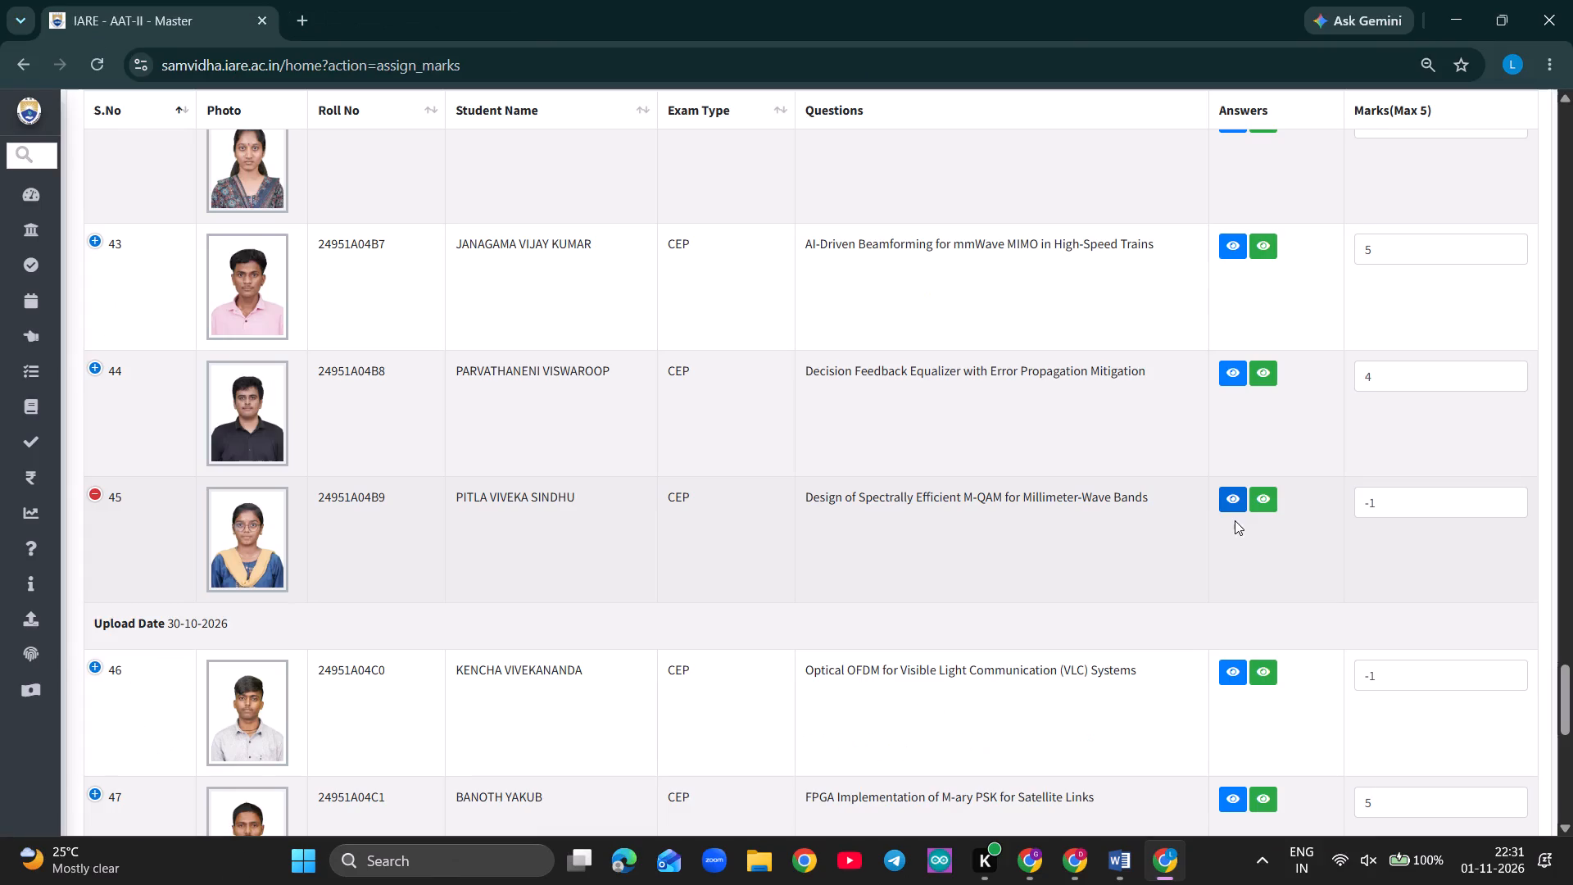
Open entry 45's video HSC CEP TECHTALK, play its opening to check the title slide, and close it.
click(1266, 507)
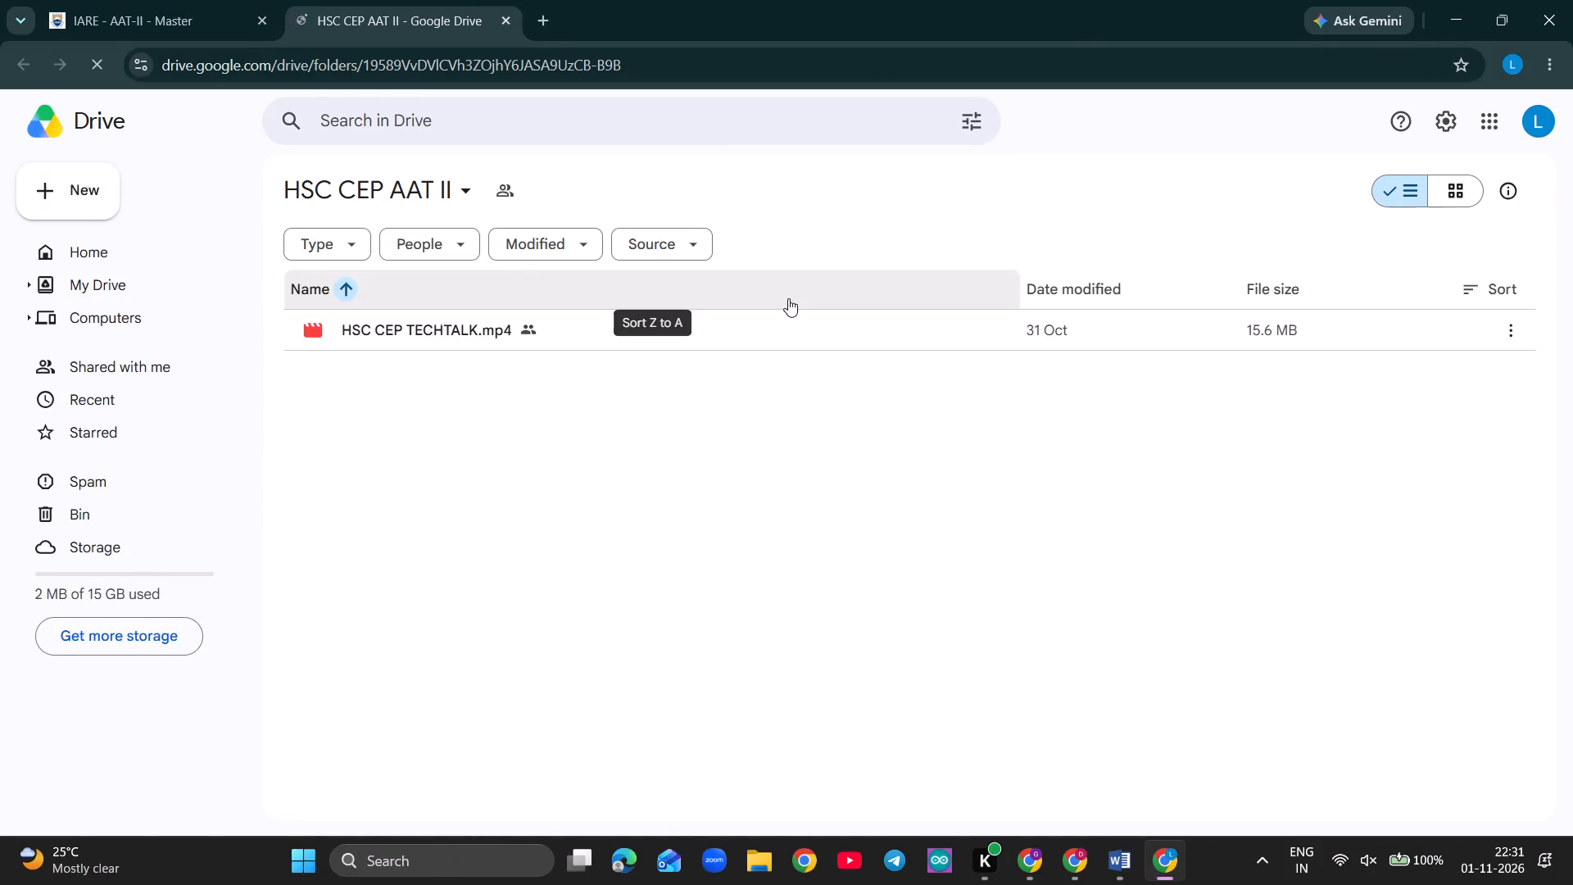
double_click(793, 336)
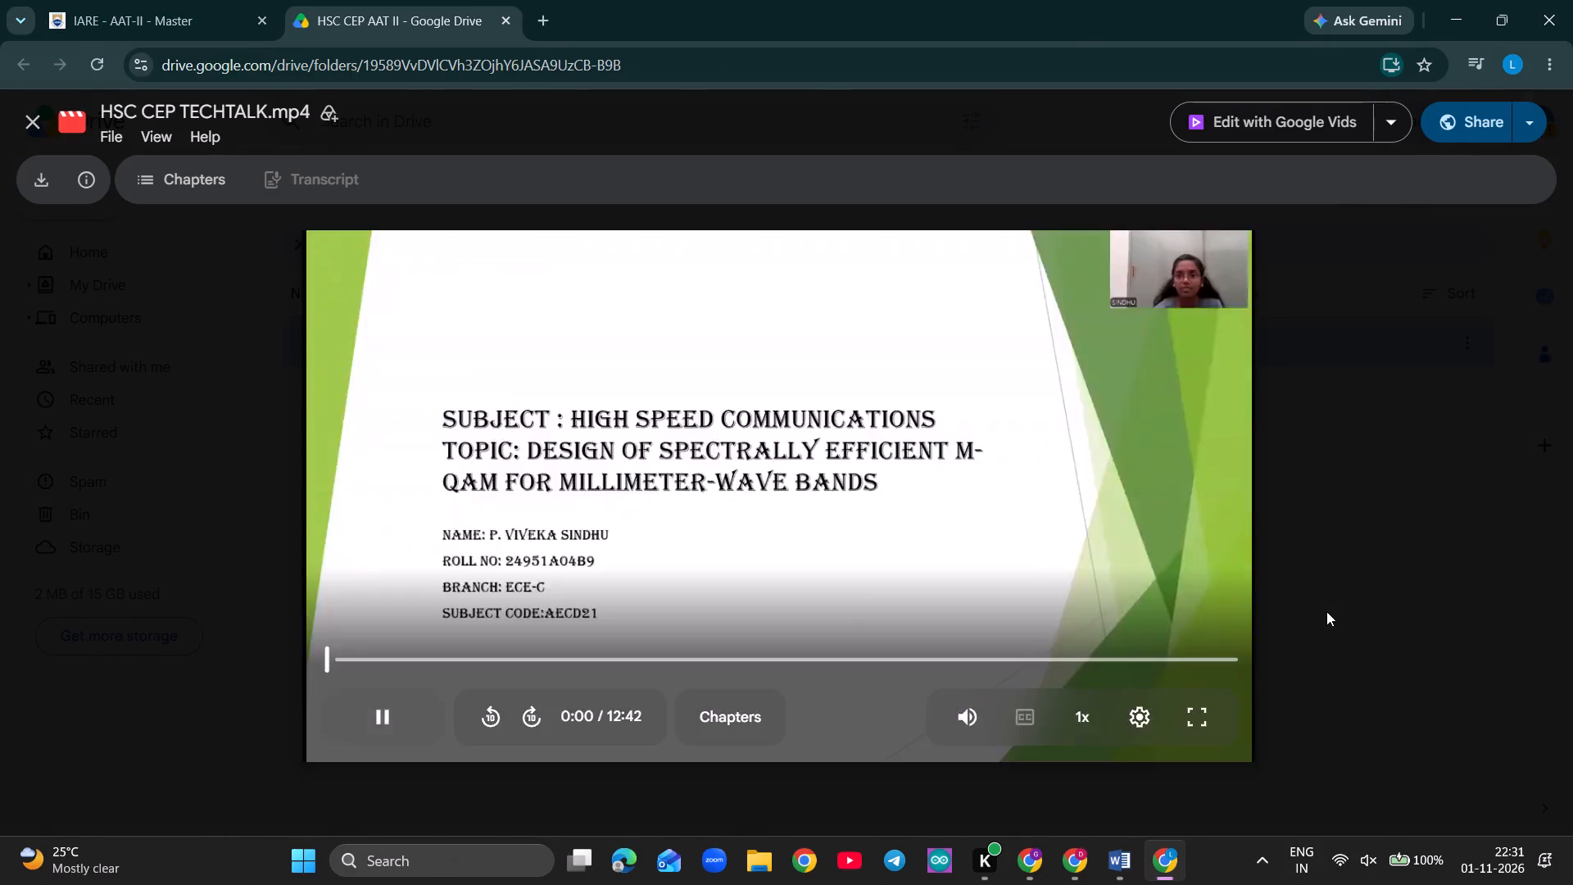
click(961, 463)
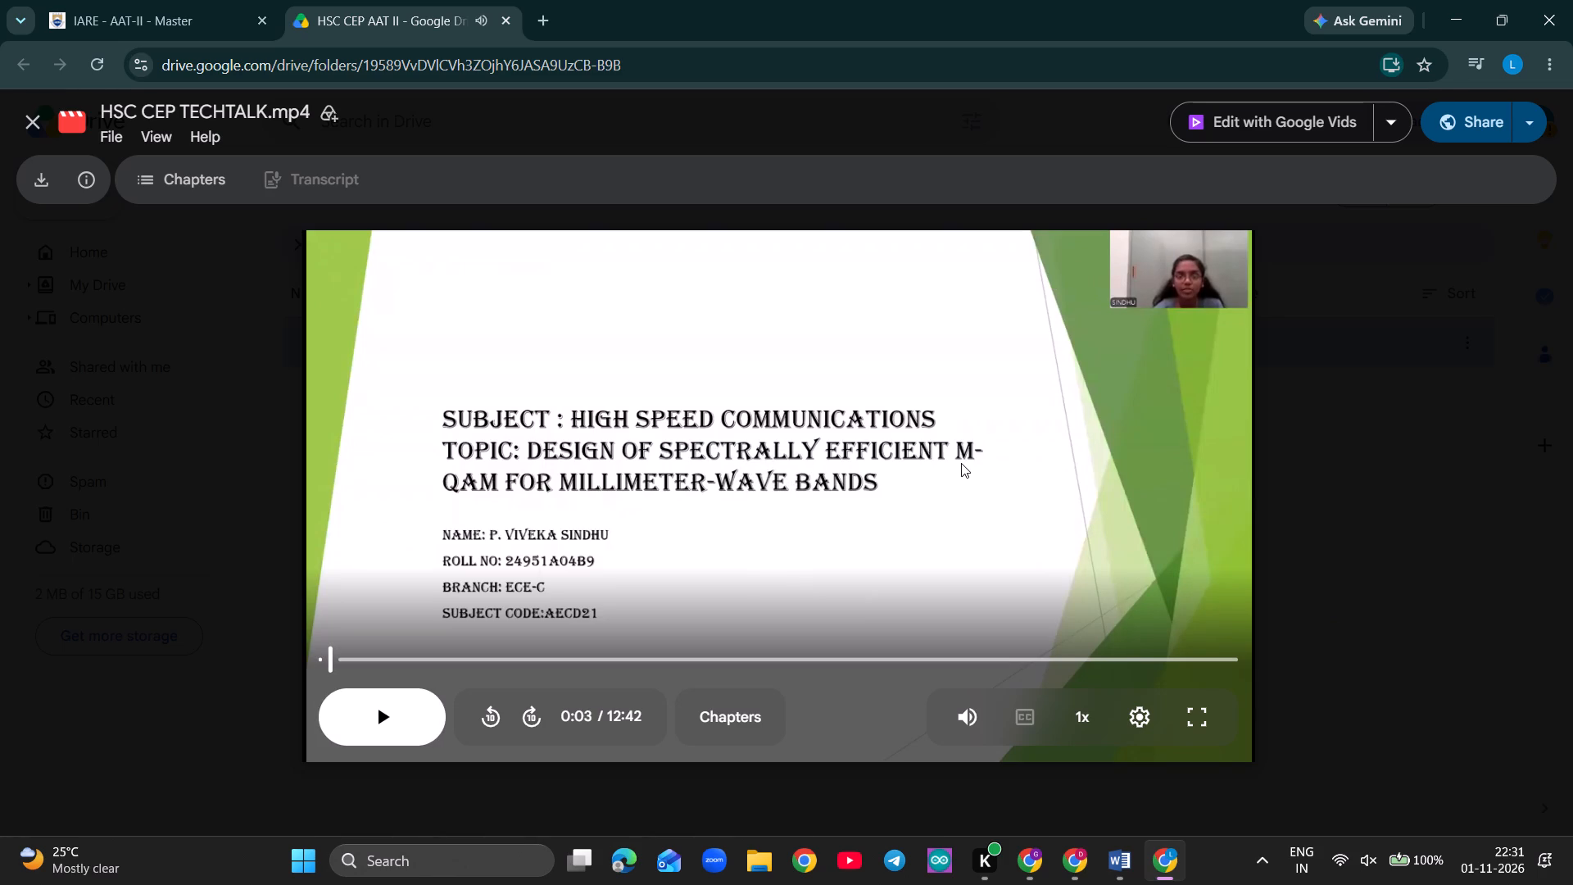
click(961, 463)
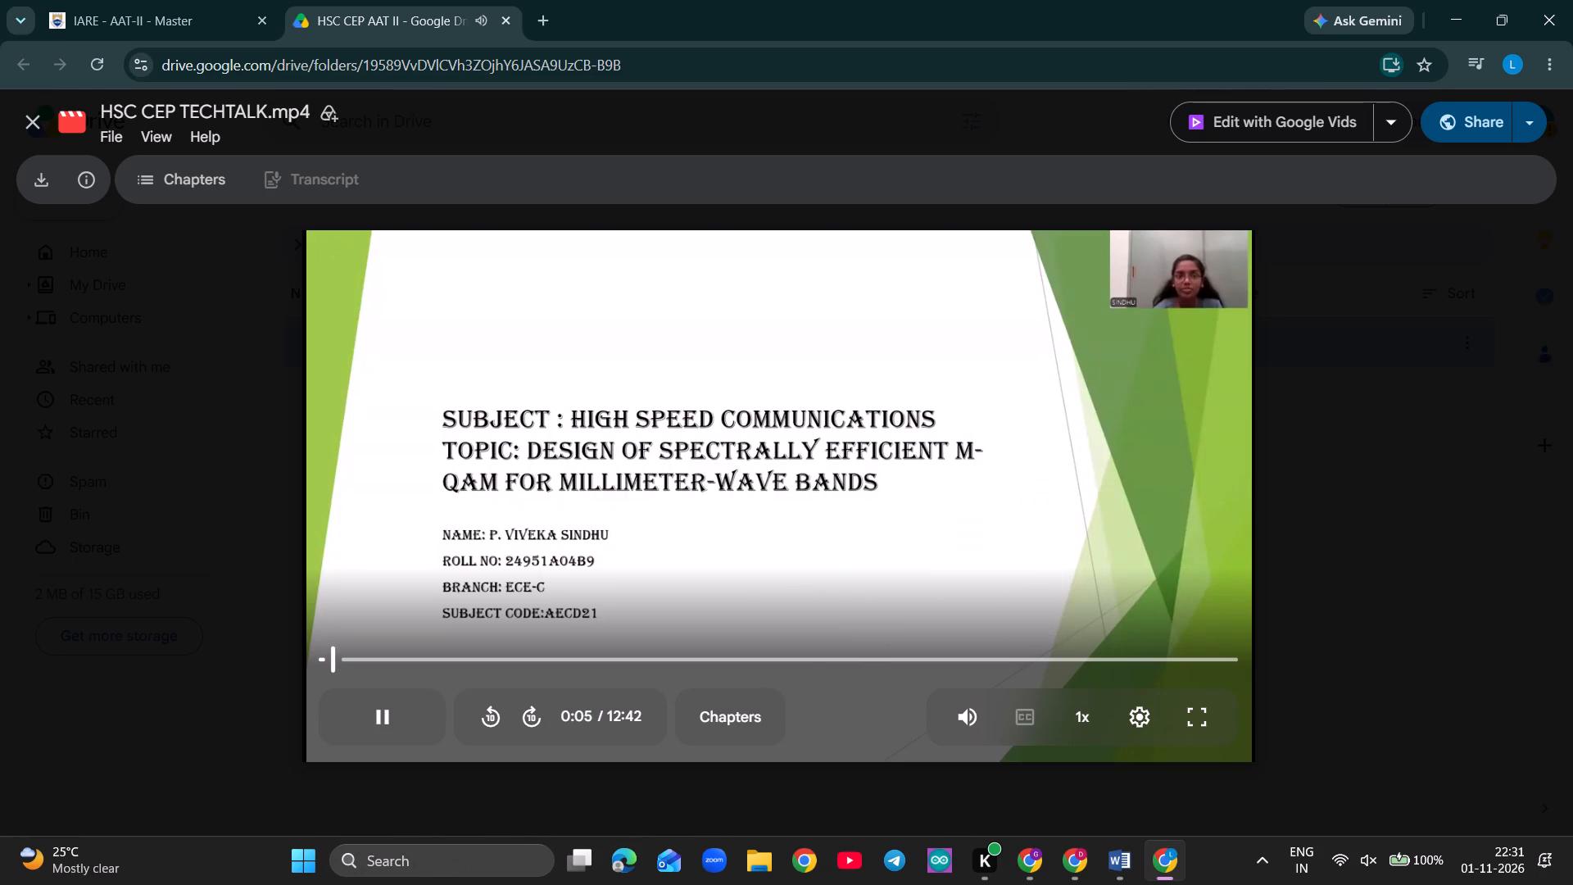
key(ctrl+w)
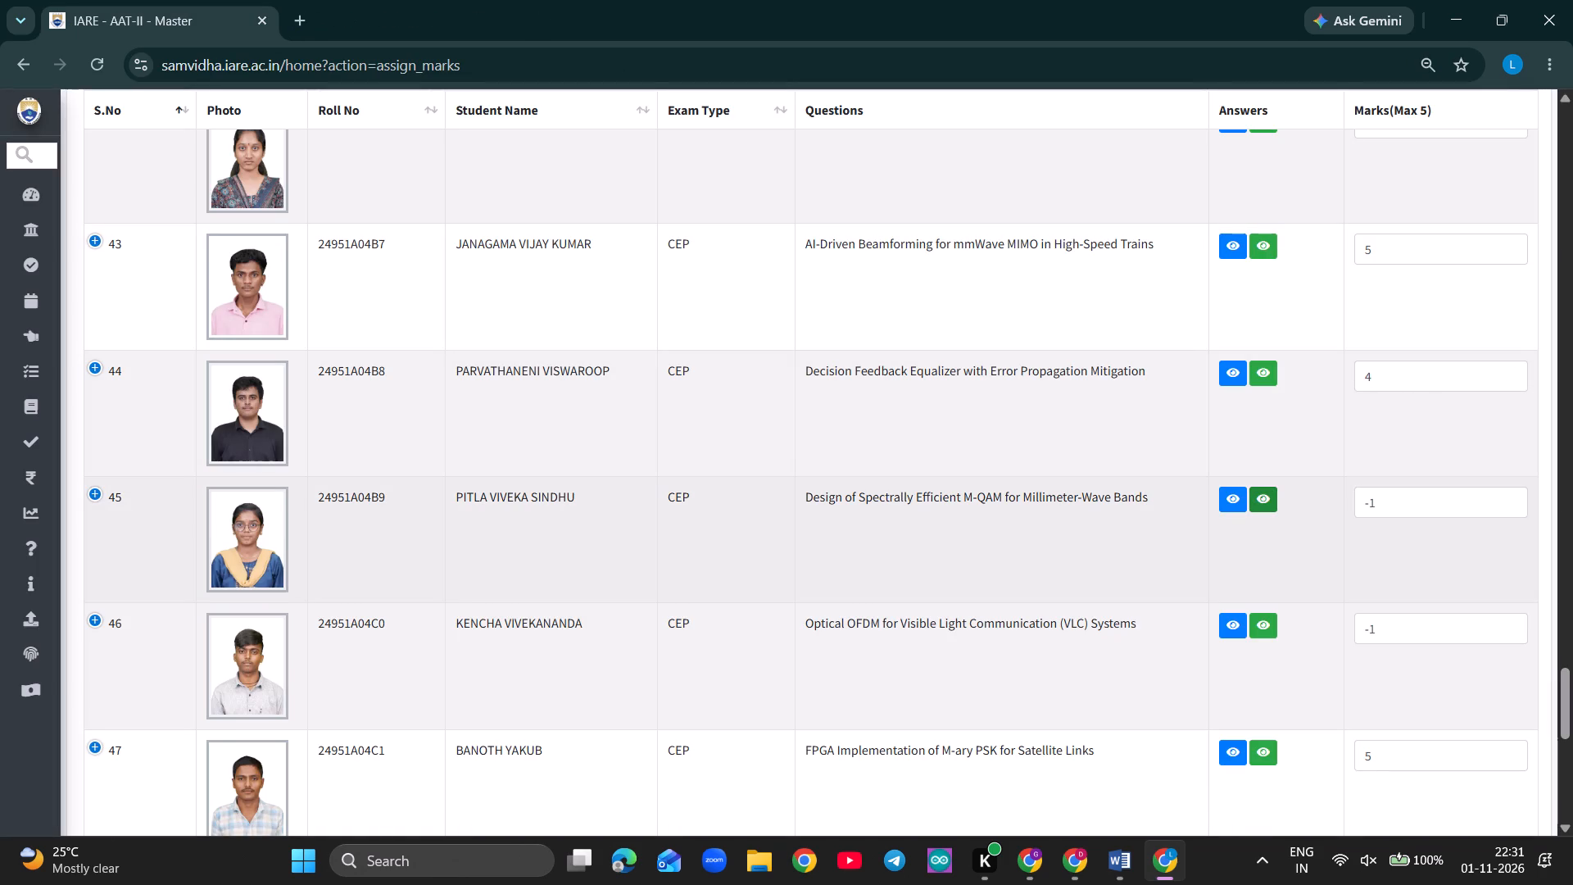
Enter 5 marks for entry 45, "Design of Spectrally Efficient M-QAM for Millimeter-Wave Bands".
click(1421, 508)
scroll(1421, 508, up, 2)
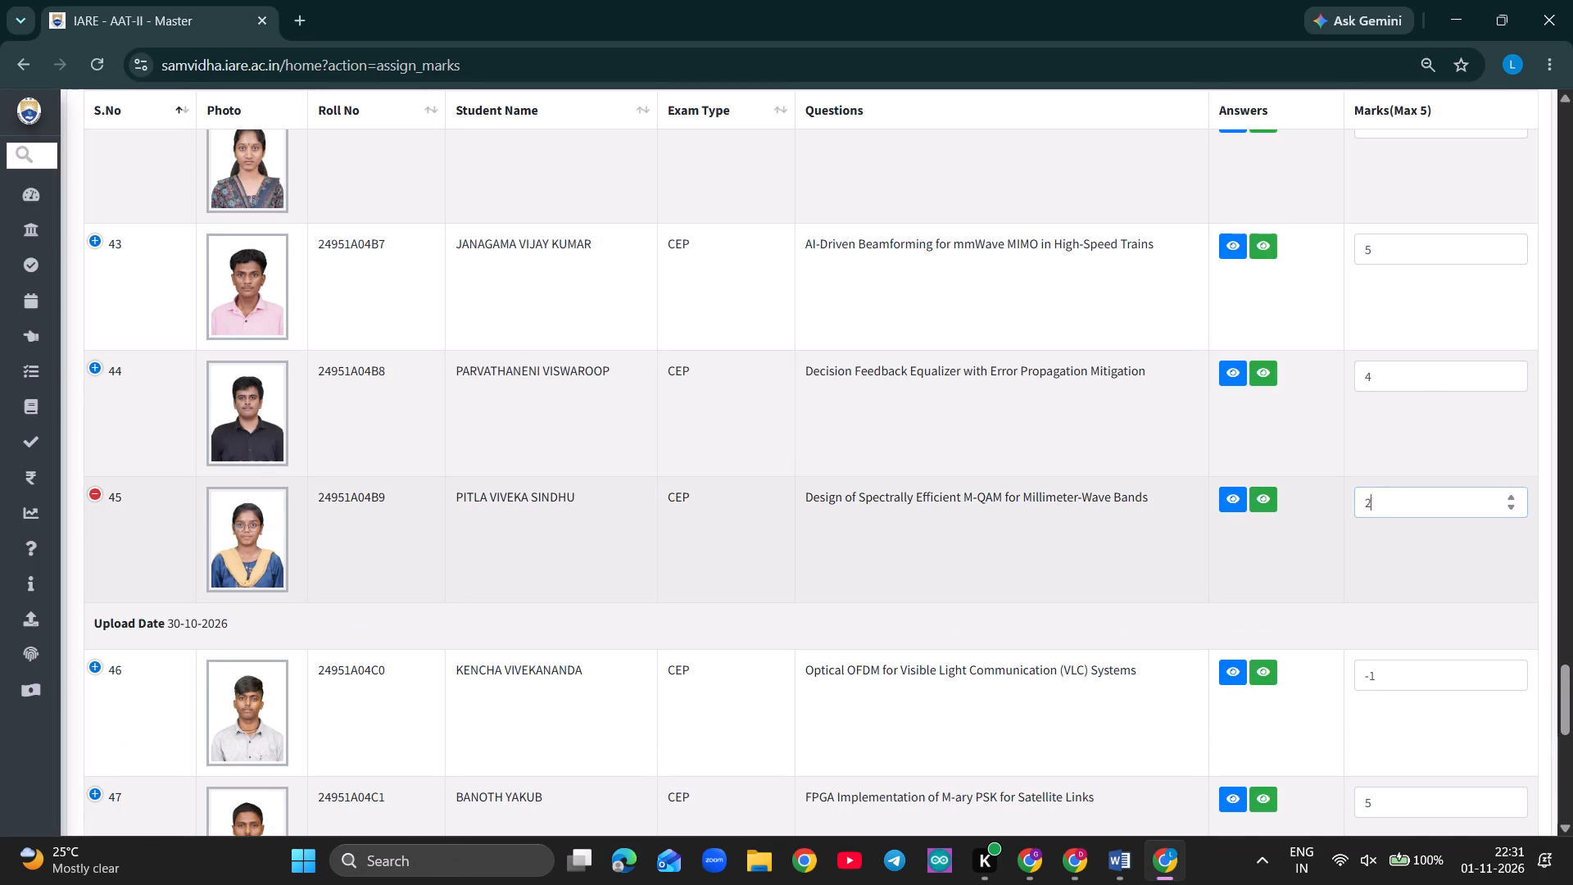
scroll(1421, 508, up, 4)
Open entry 46's report, skim the self-assessment form, check the project title on its title page, and close it.
scroll(1154, 558, down, 1)
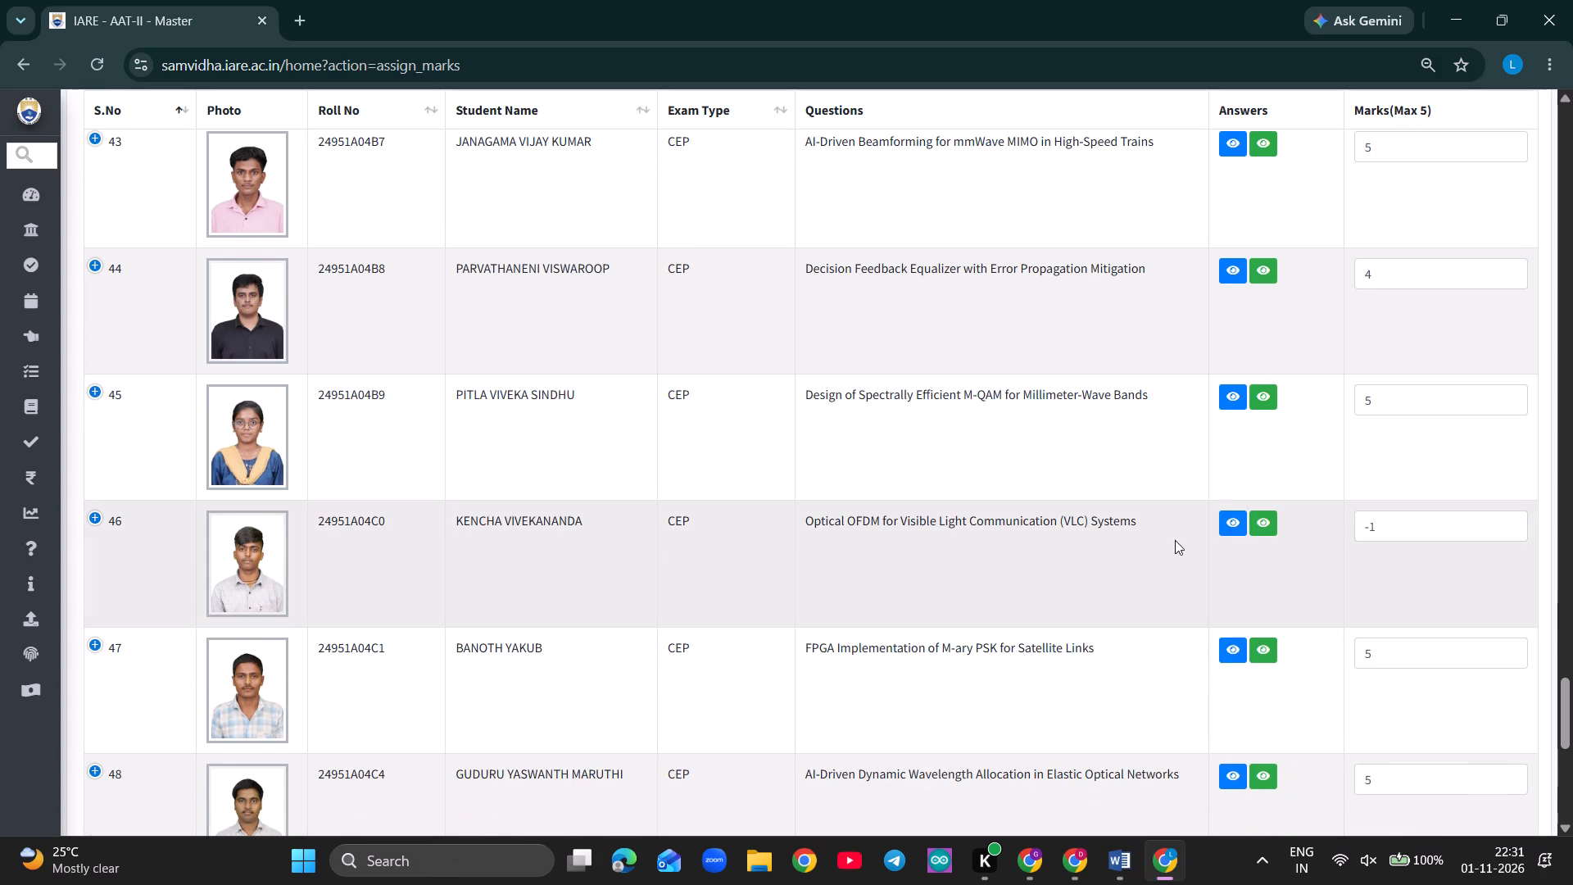
click(1236, 520)
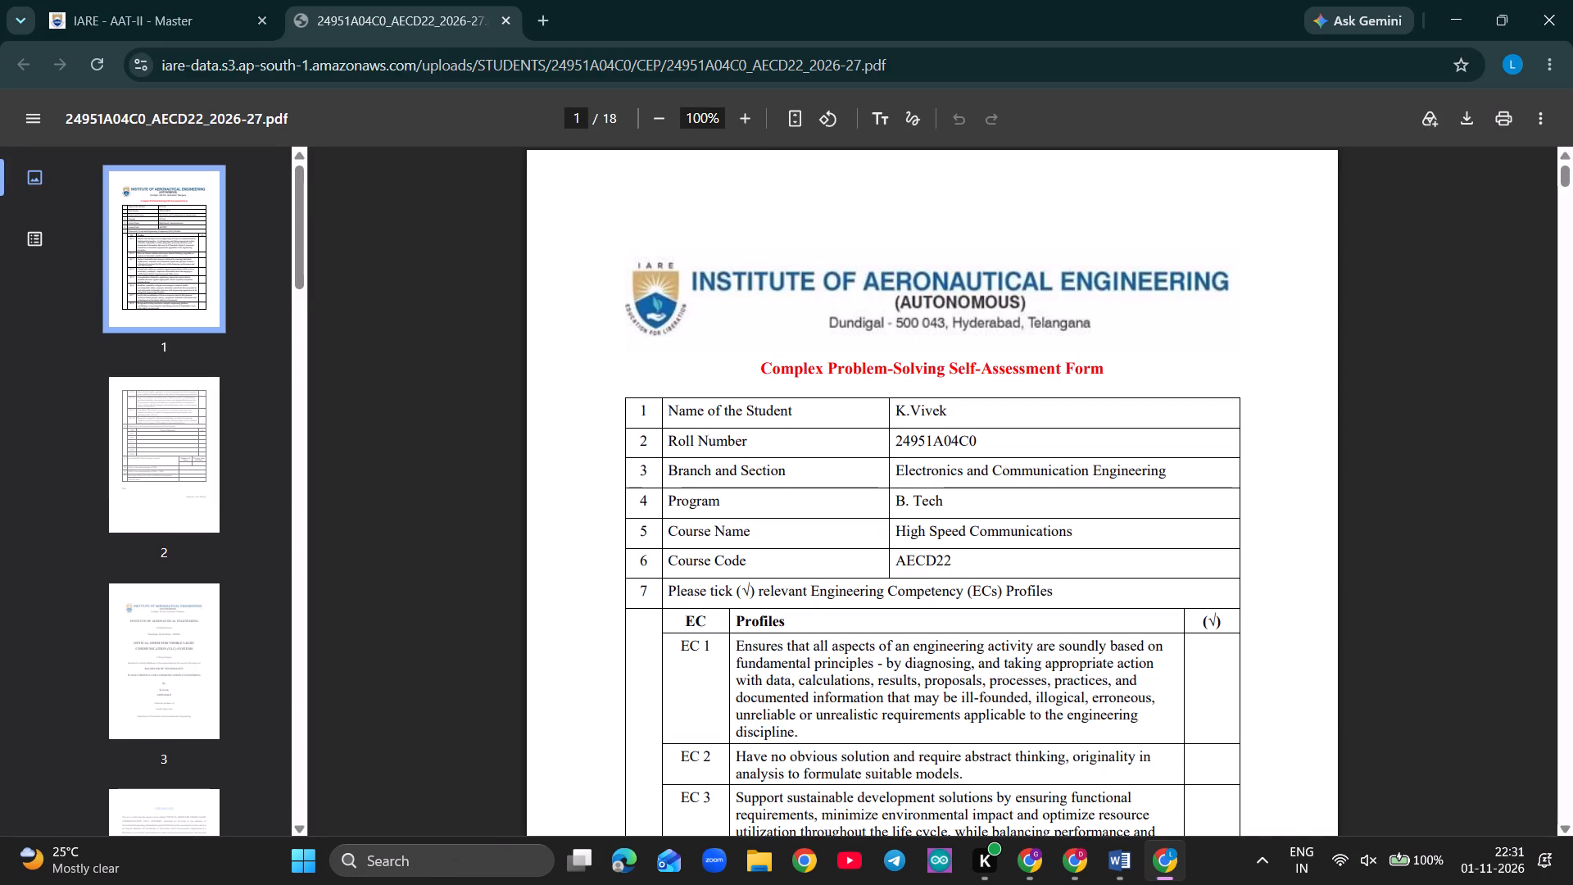
scroll(905, 429, down, 6)
scroll(905, 429, down, 17)
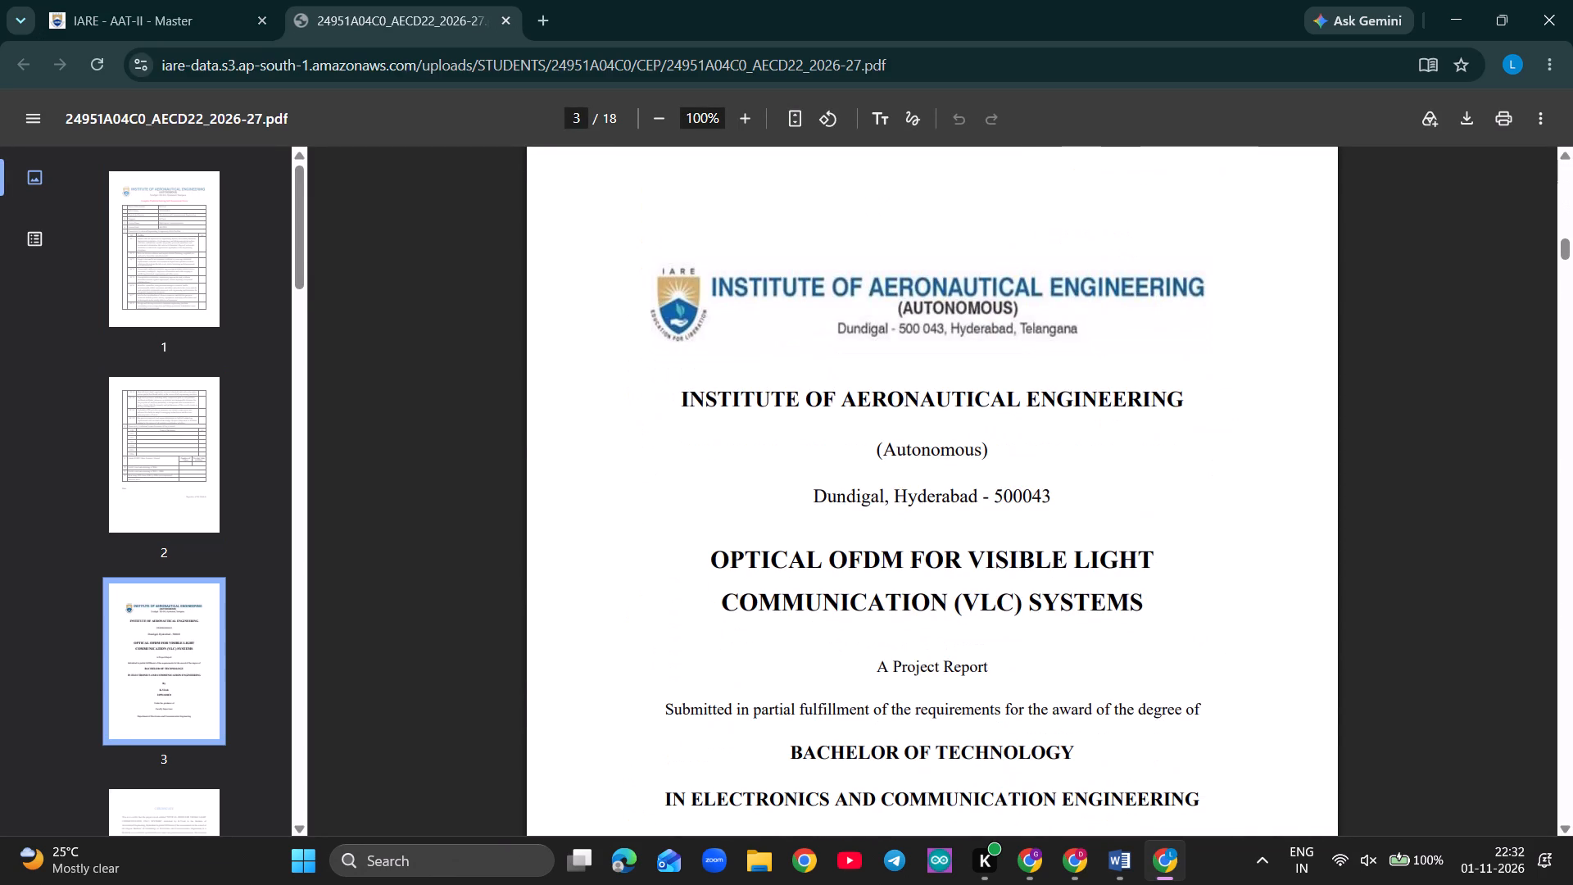
scroll(859, 519, down, 2)
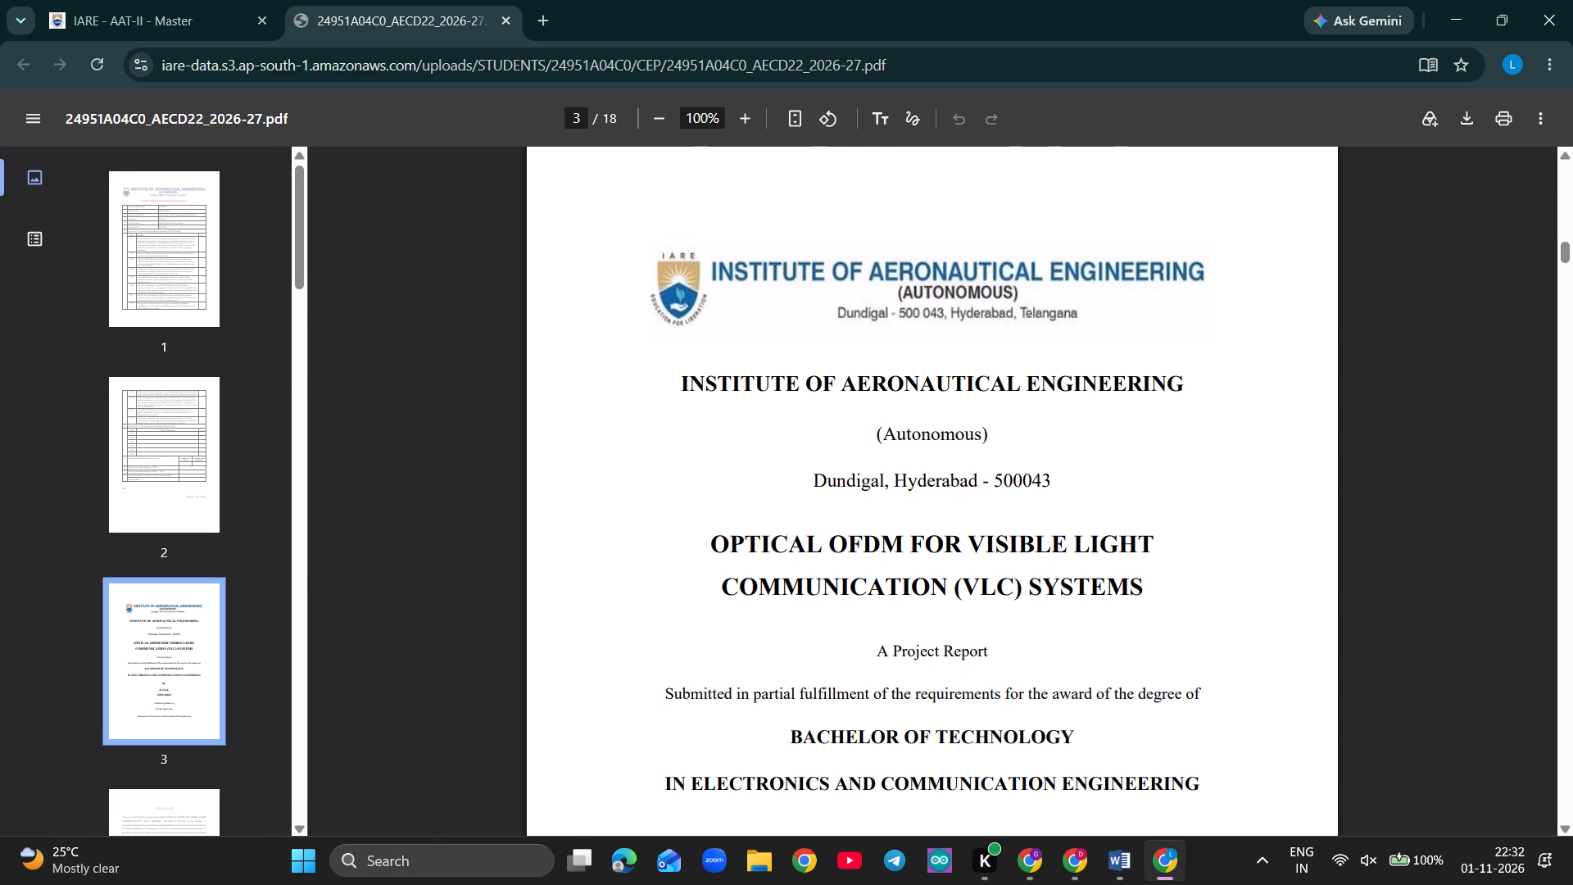
drag(698, 359, 1116, 404)
click(1121, 406)
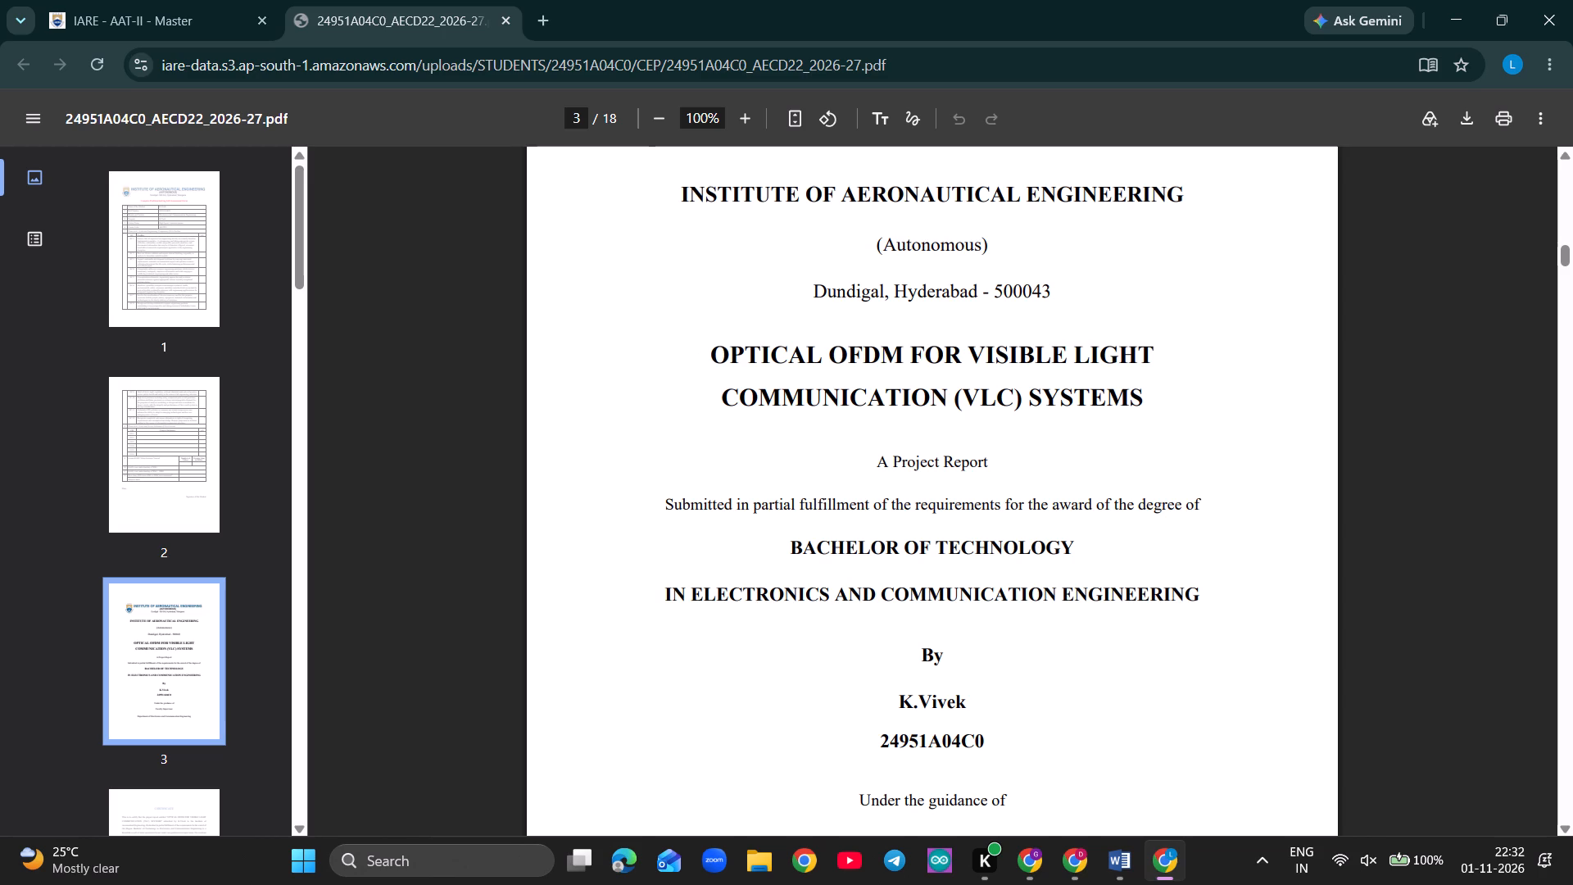
drag(706, 352, 1031, 393)
click(1037, 420)
key(ctrl+w)
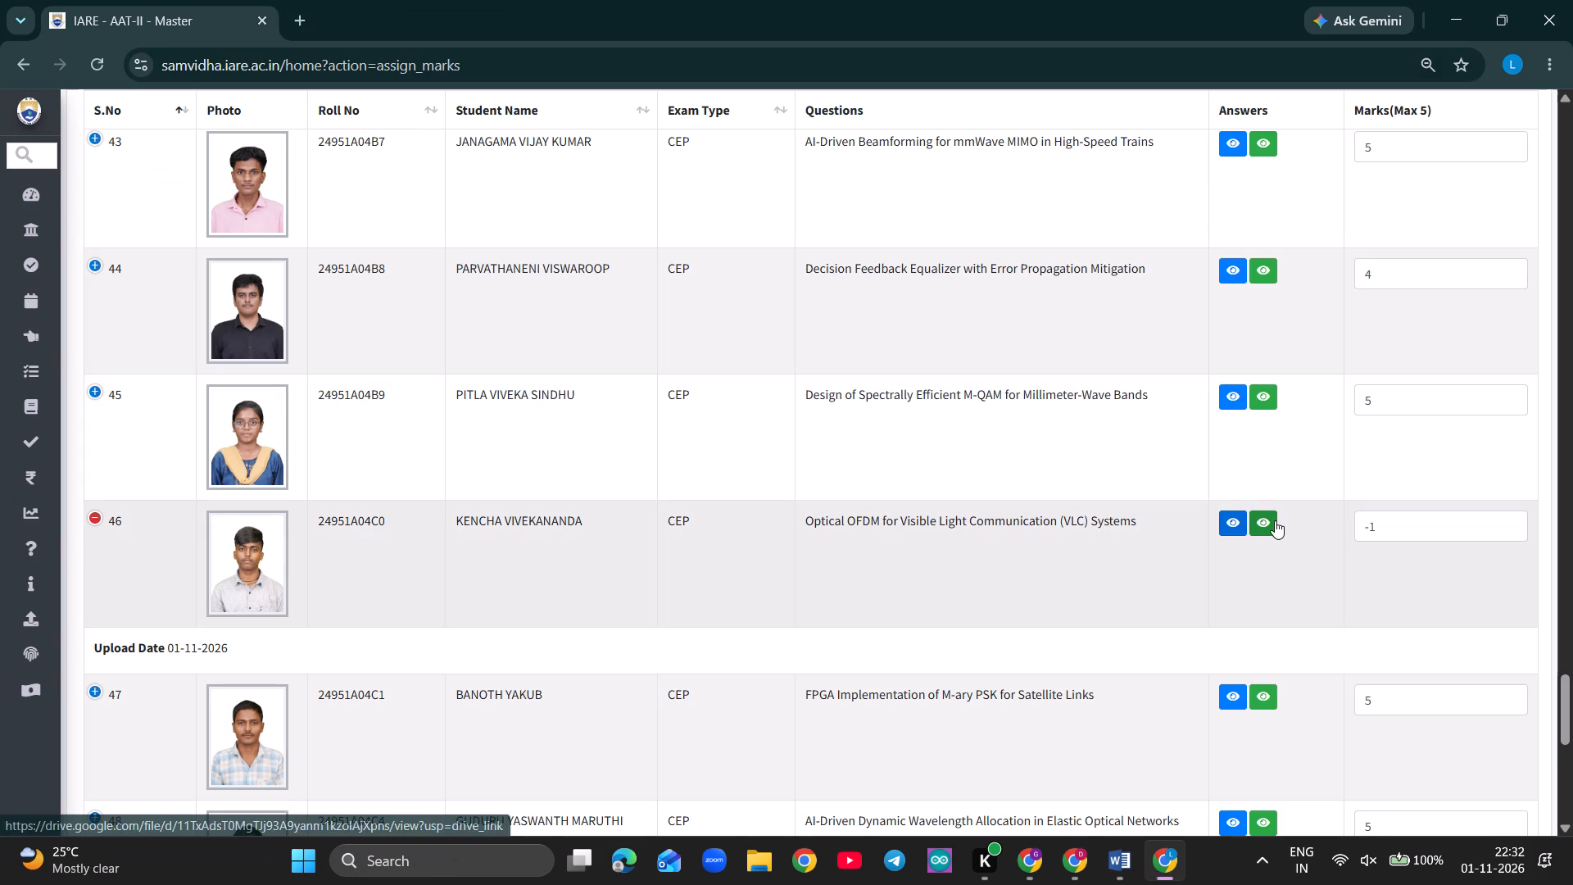
Open entry 46's video Headlight Flicker Alert System, play its opening to check the title slide, and close it.
click(1275, 520)
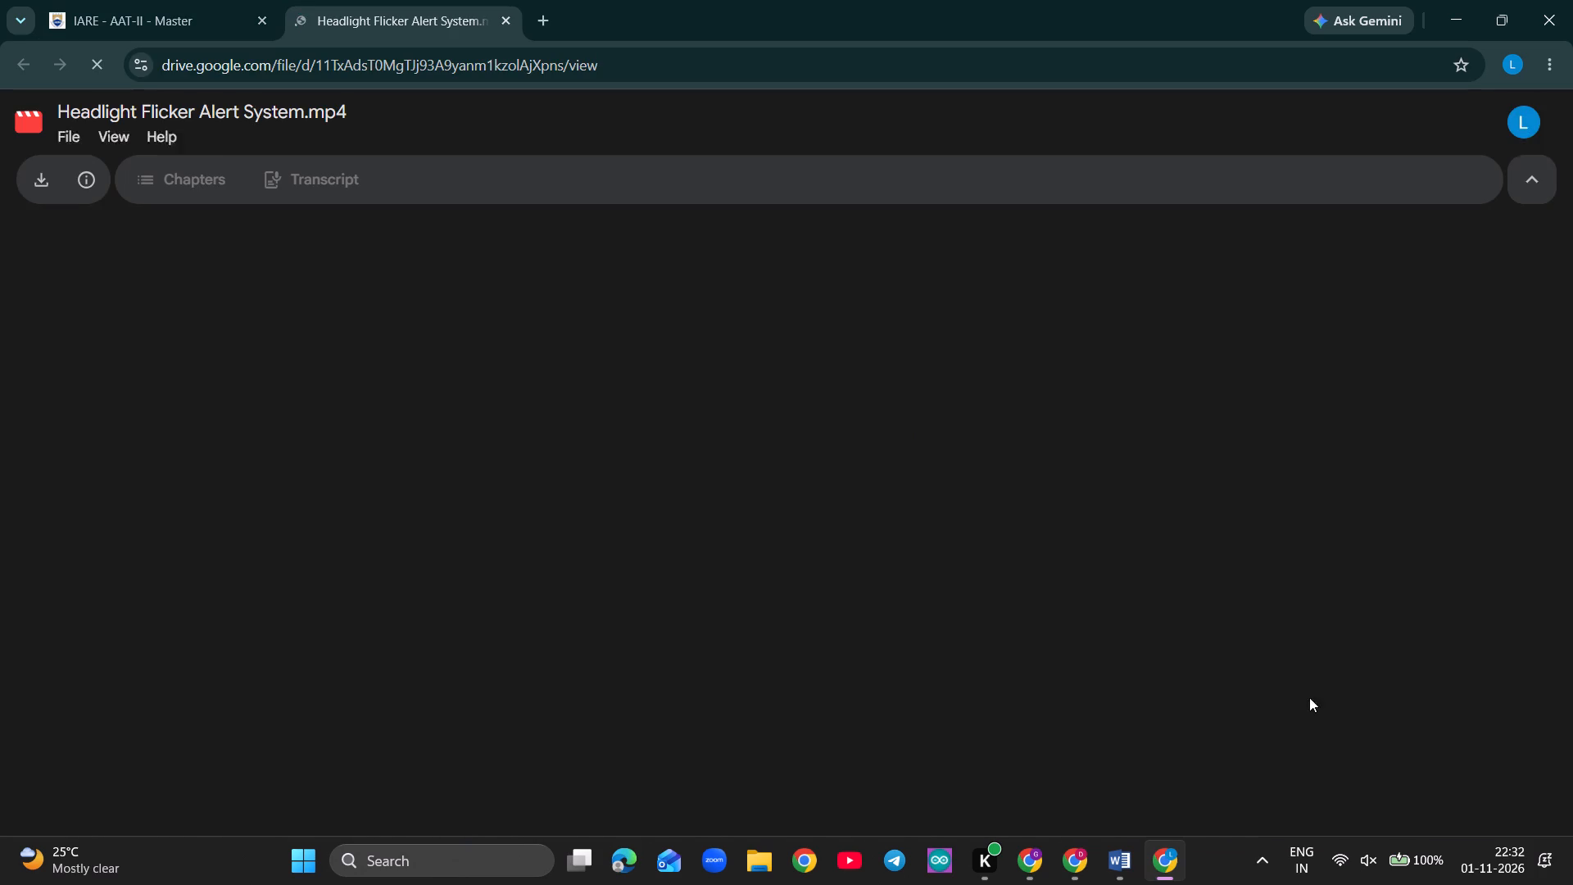
click(785, 456)
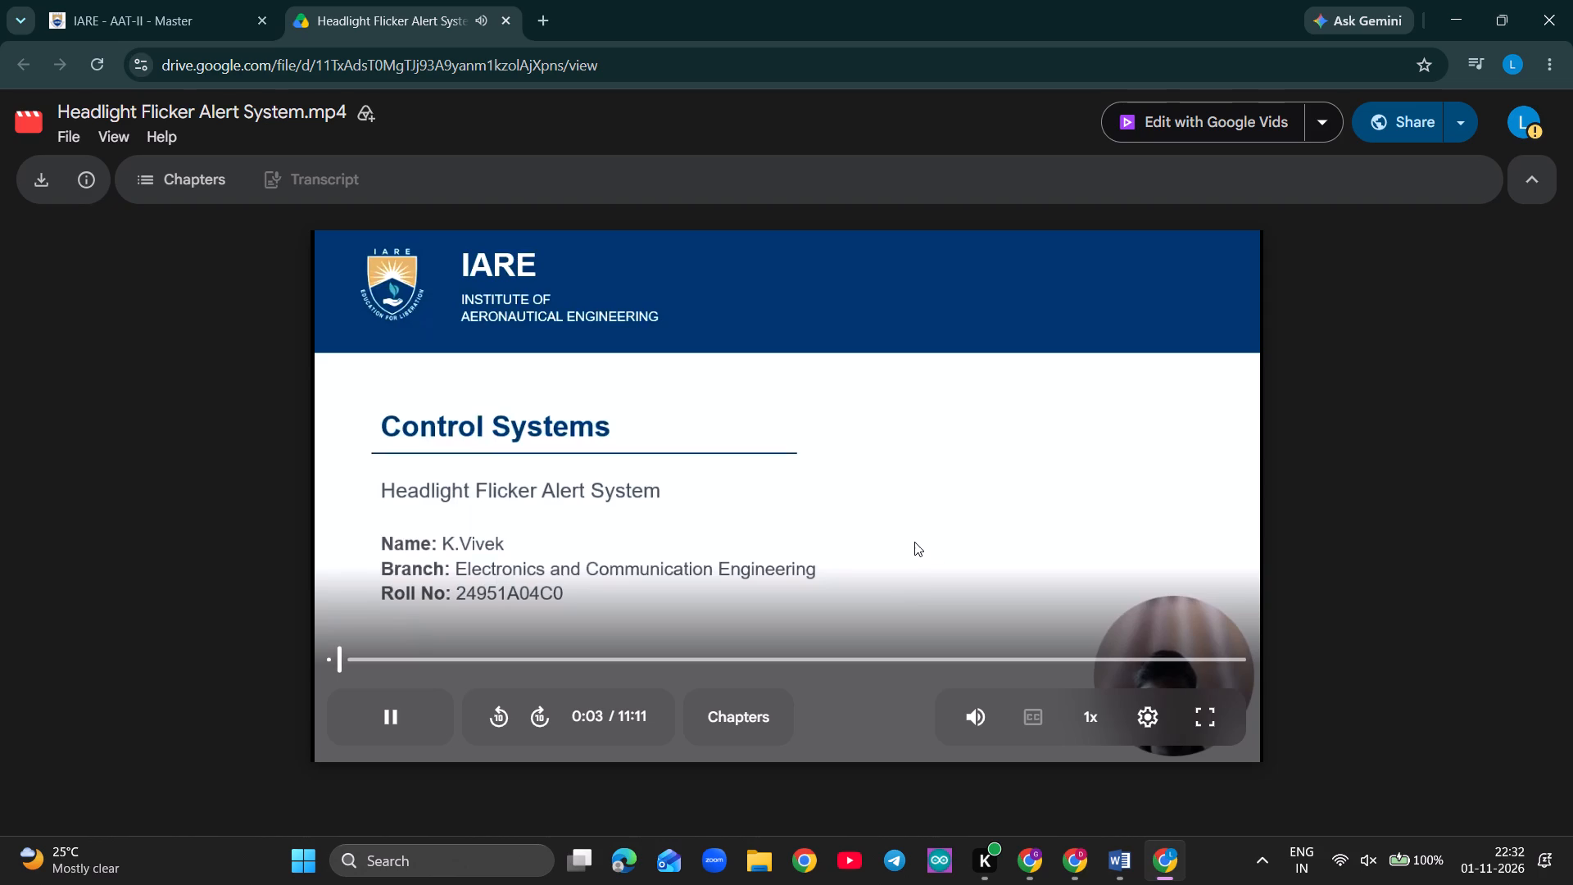
key(ctrl+w)
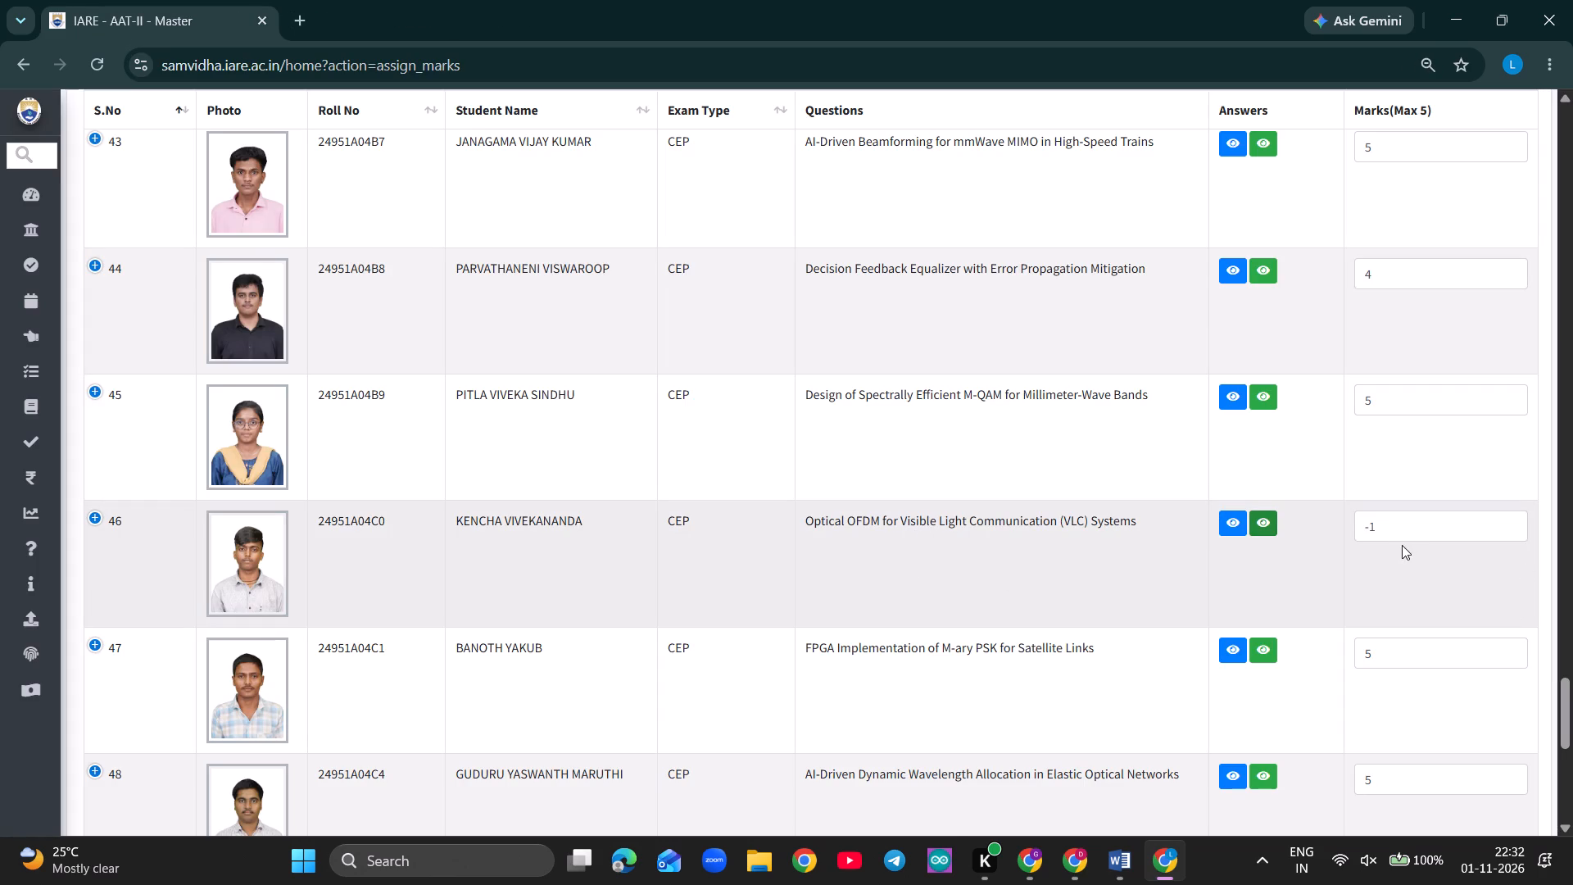
Enter 5 marks for entry 46, "Optical OFDM for Visible Light Communication (VLC) Systems".
click(1409, 529)
scroll(1408, 529, up, 5)
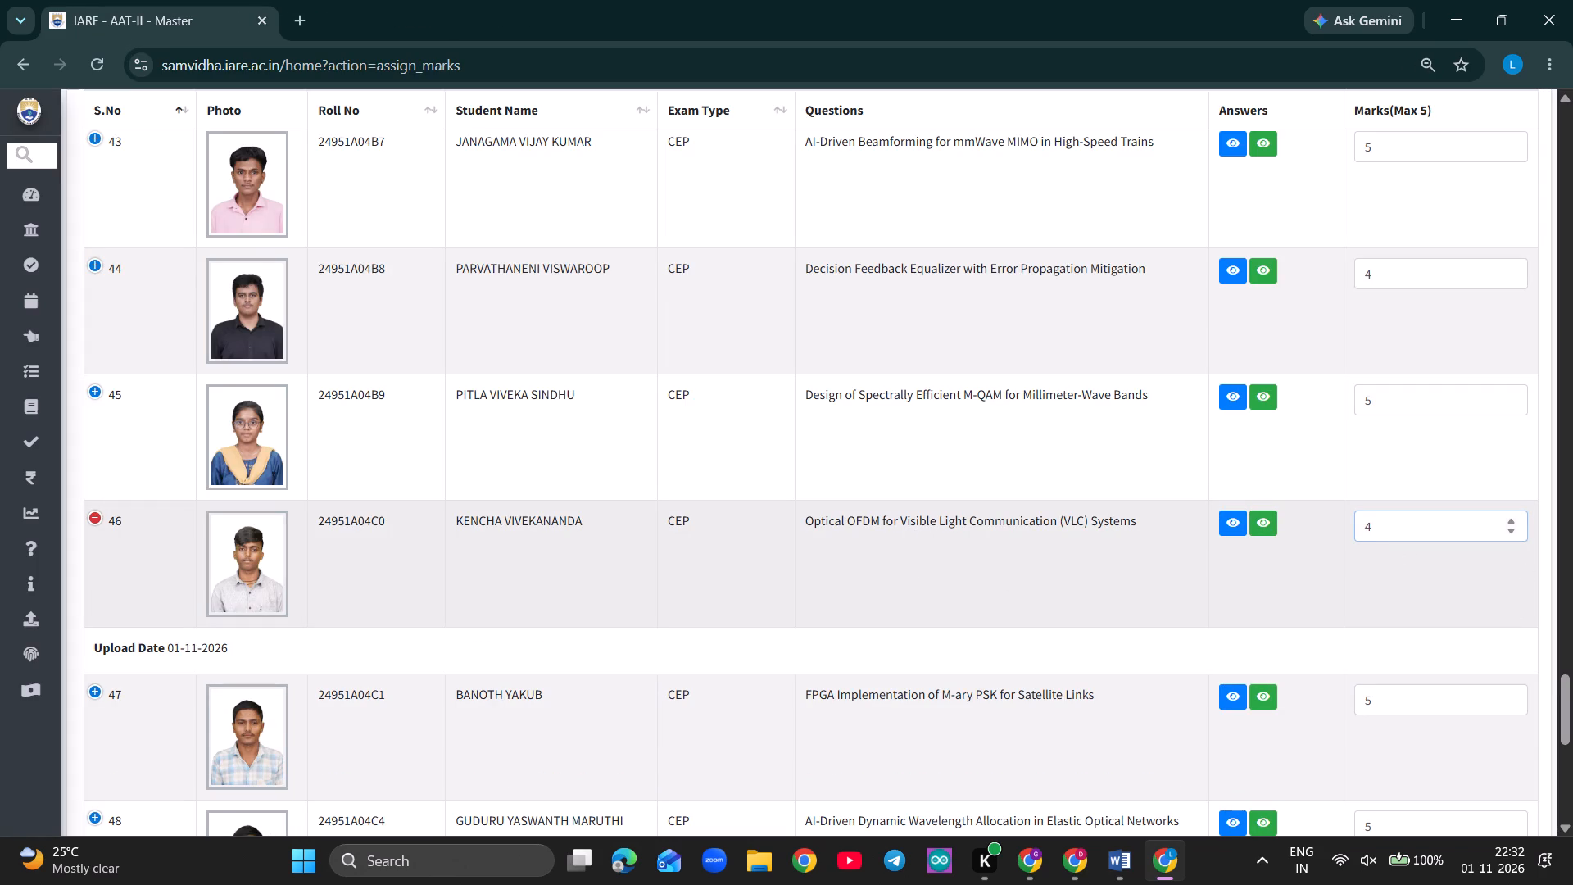
scroll(1408, 529, up, 1)
click(1405, 569)
Open entry 47's report, skim its plagiarism scan page and self-assessment form, and close the report.
scroll(1384, 569, down, 2)
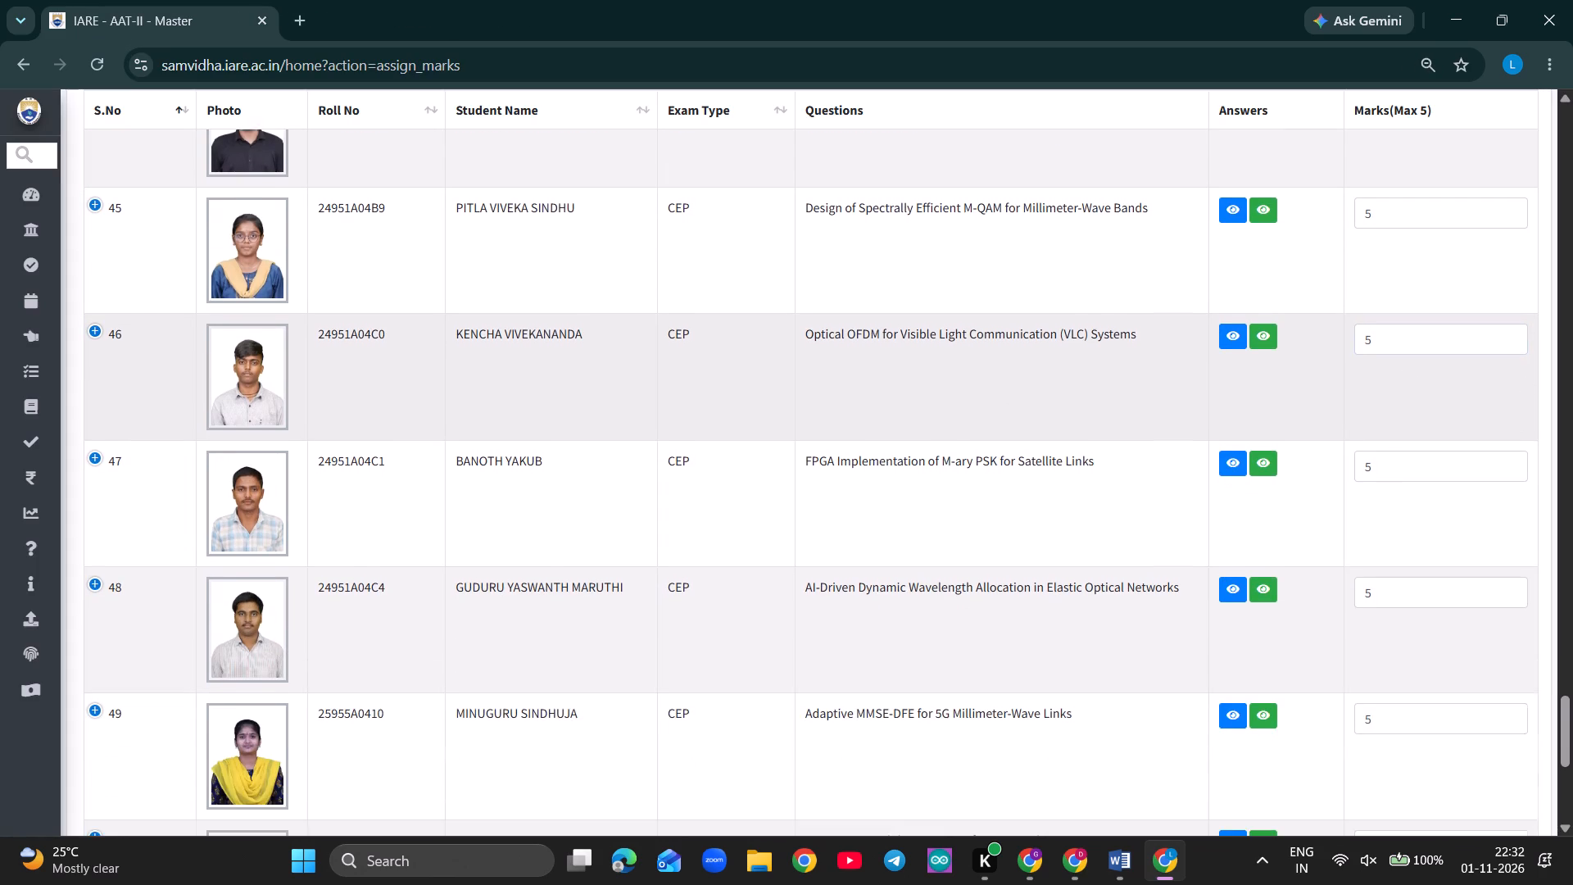
click(1237, 452)
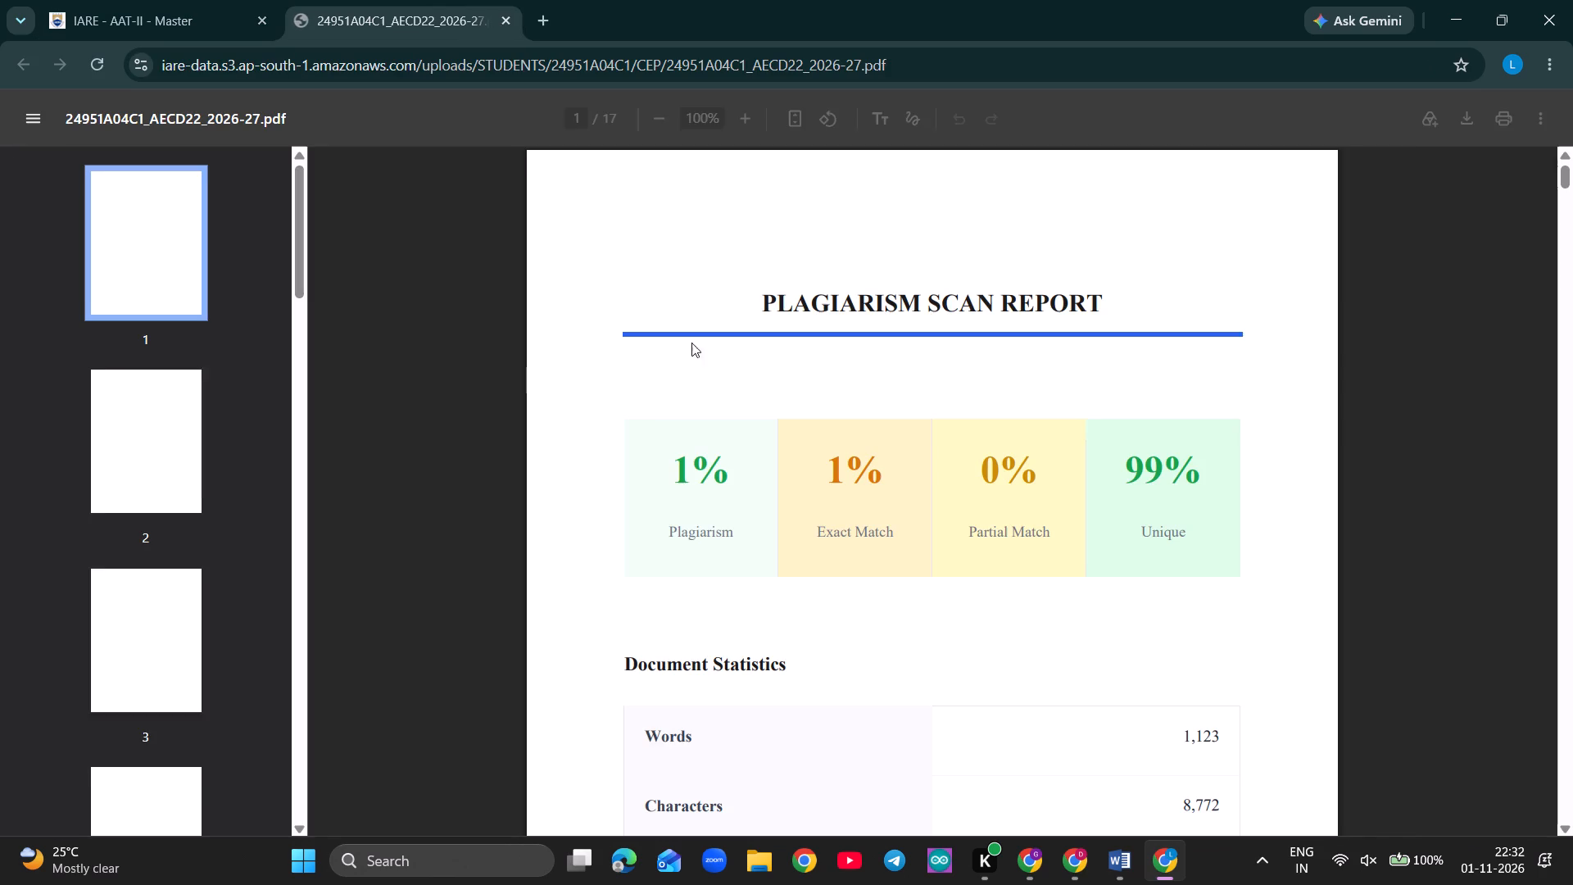
scroll(983, 593, down, 16)
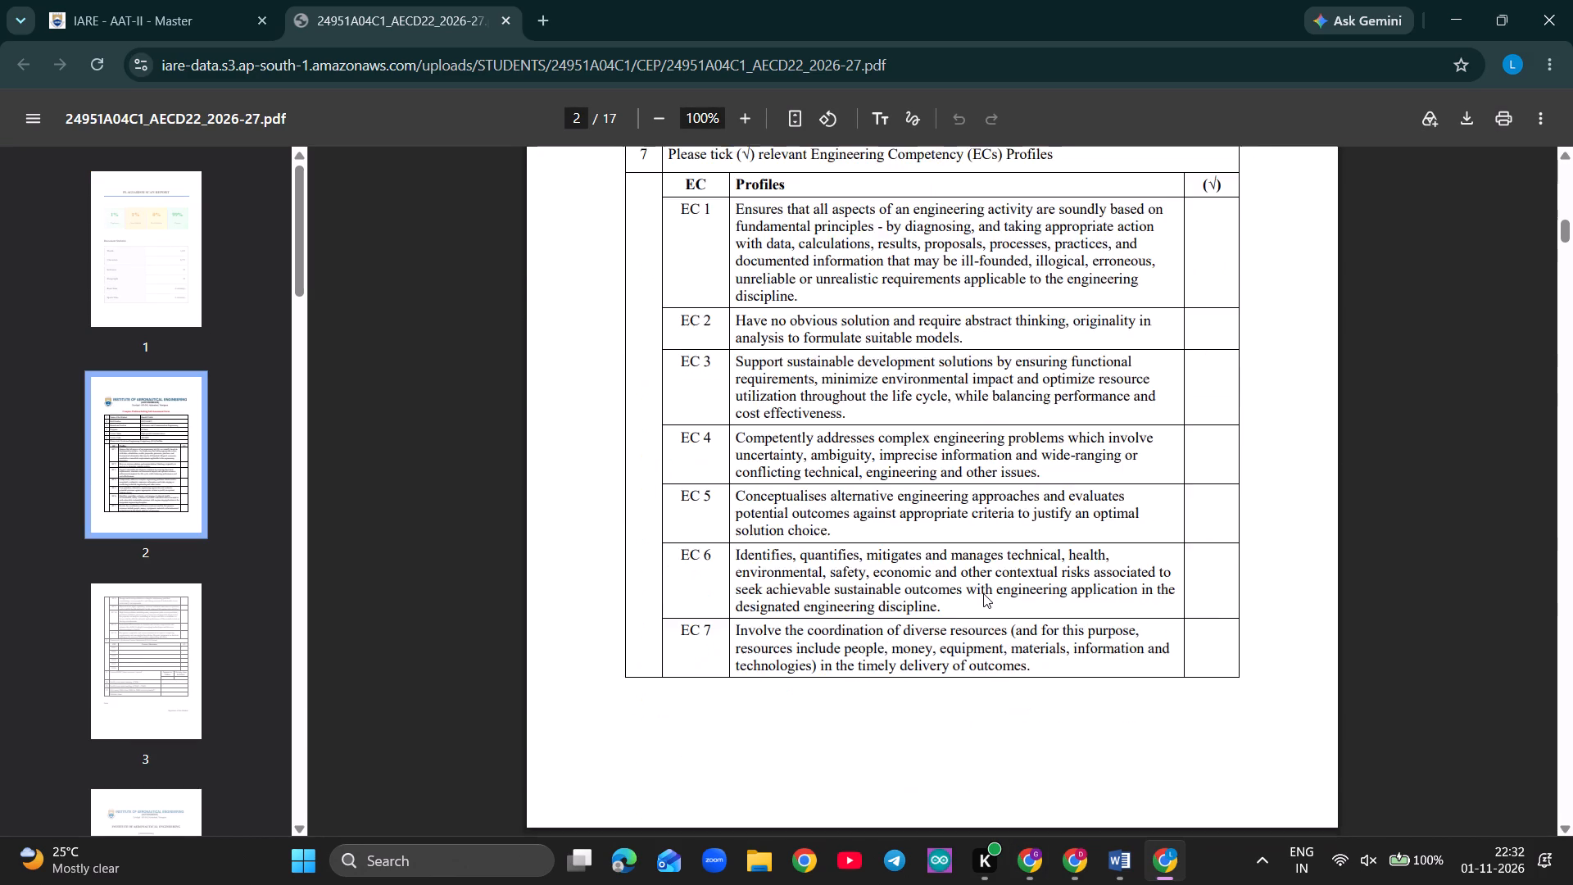
scroll(983, 593, up, 3)
scroll(983, 593, down, 16)
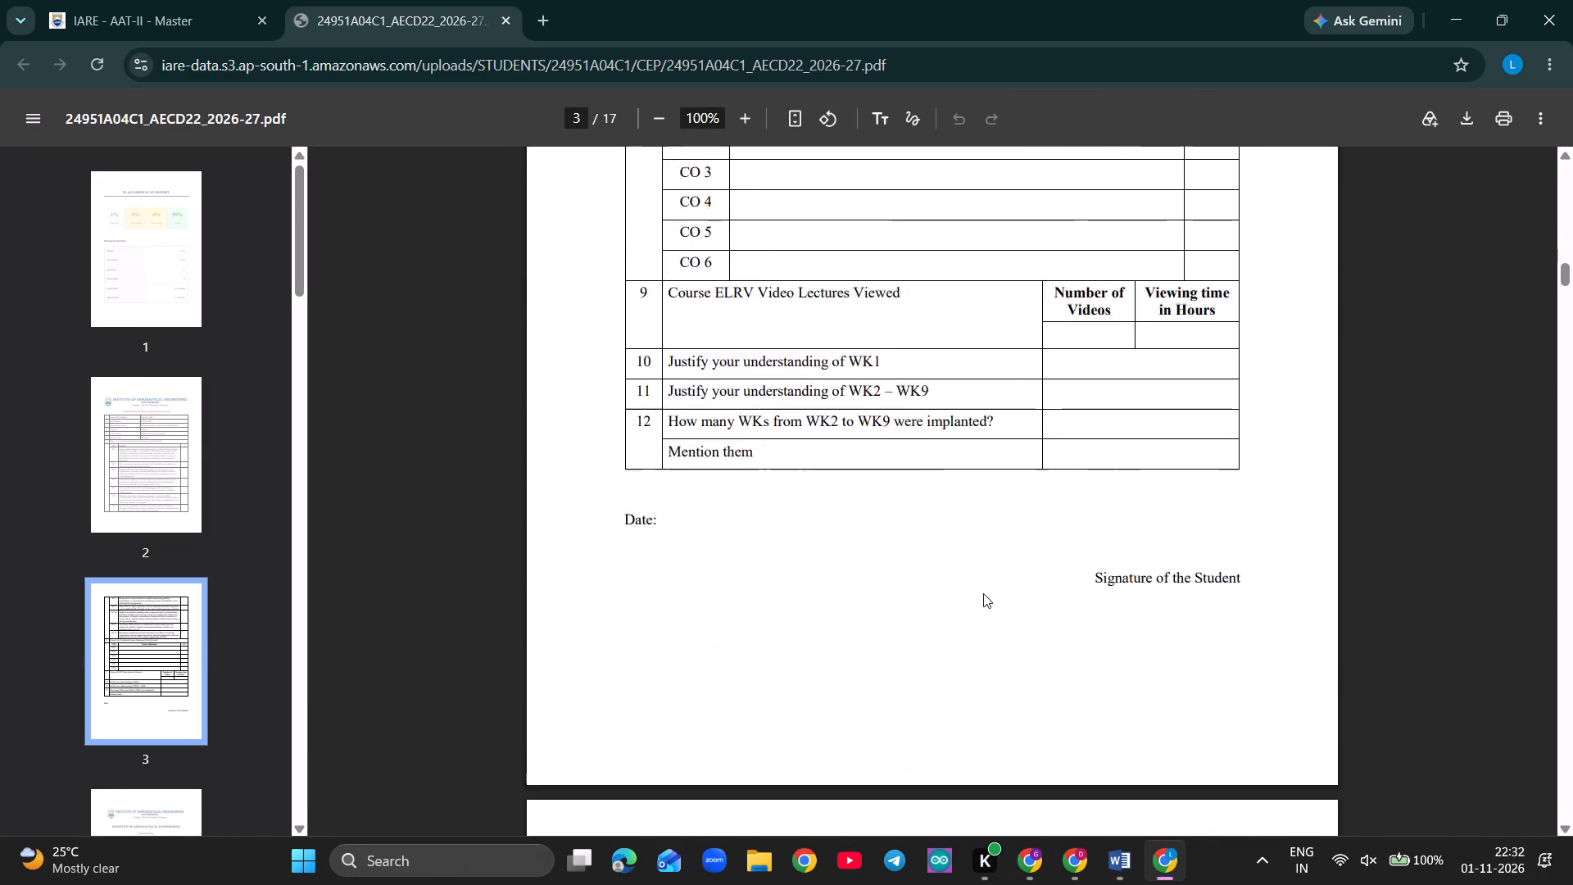
scroll(983, 593, down, 8)
key(ctrl+Tab)
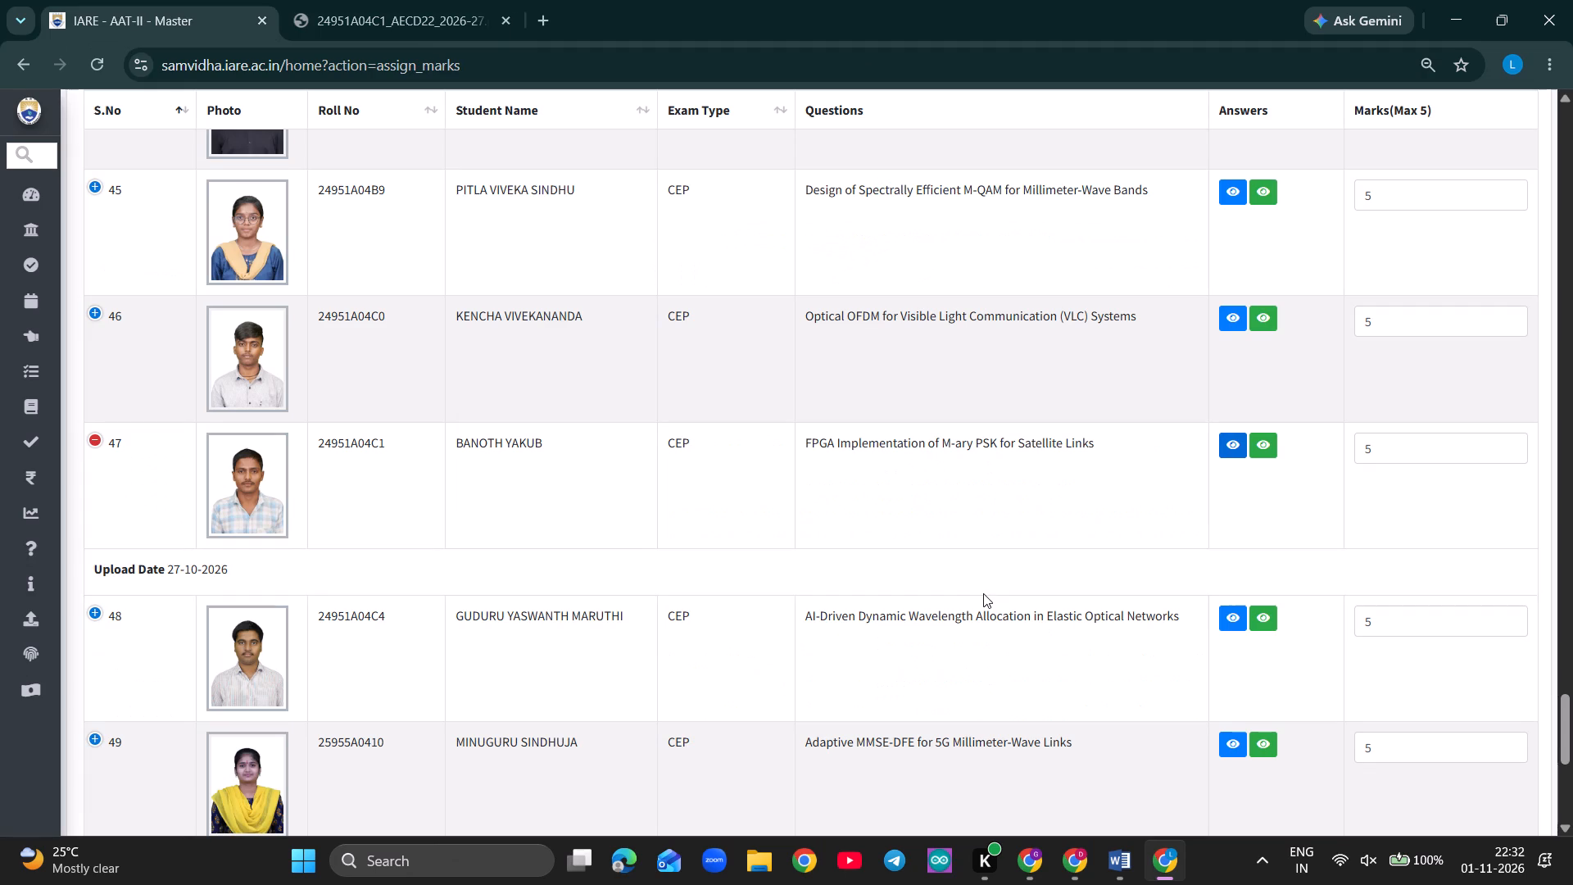
key(ctrl+Tab)
key(ctrl+w)
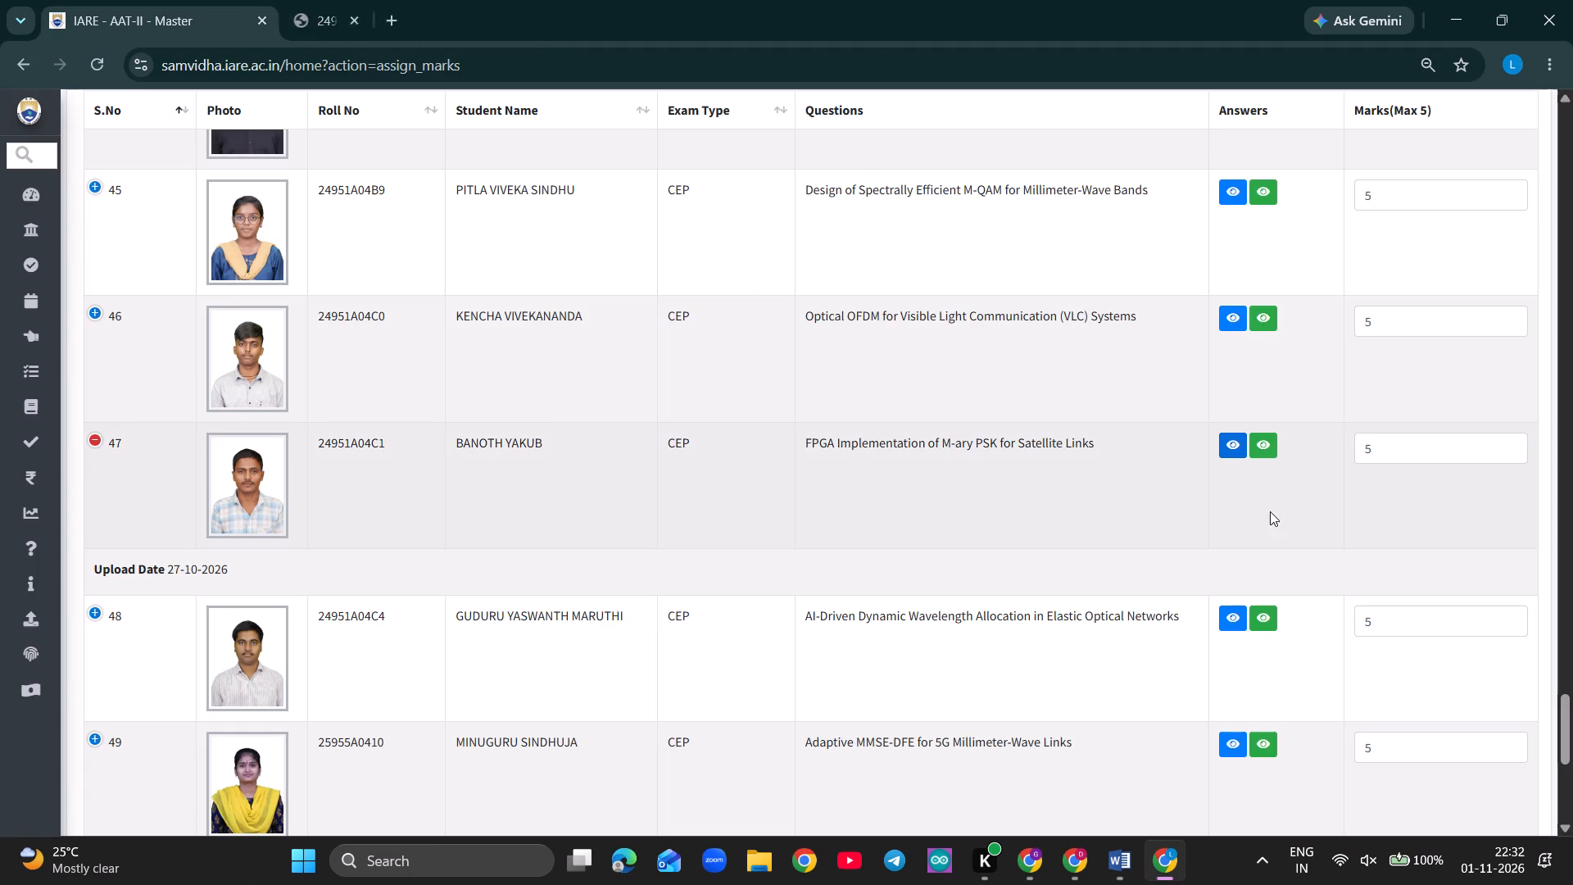
click(1267, 502)
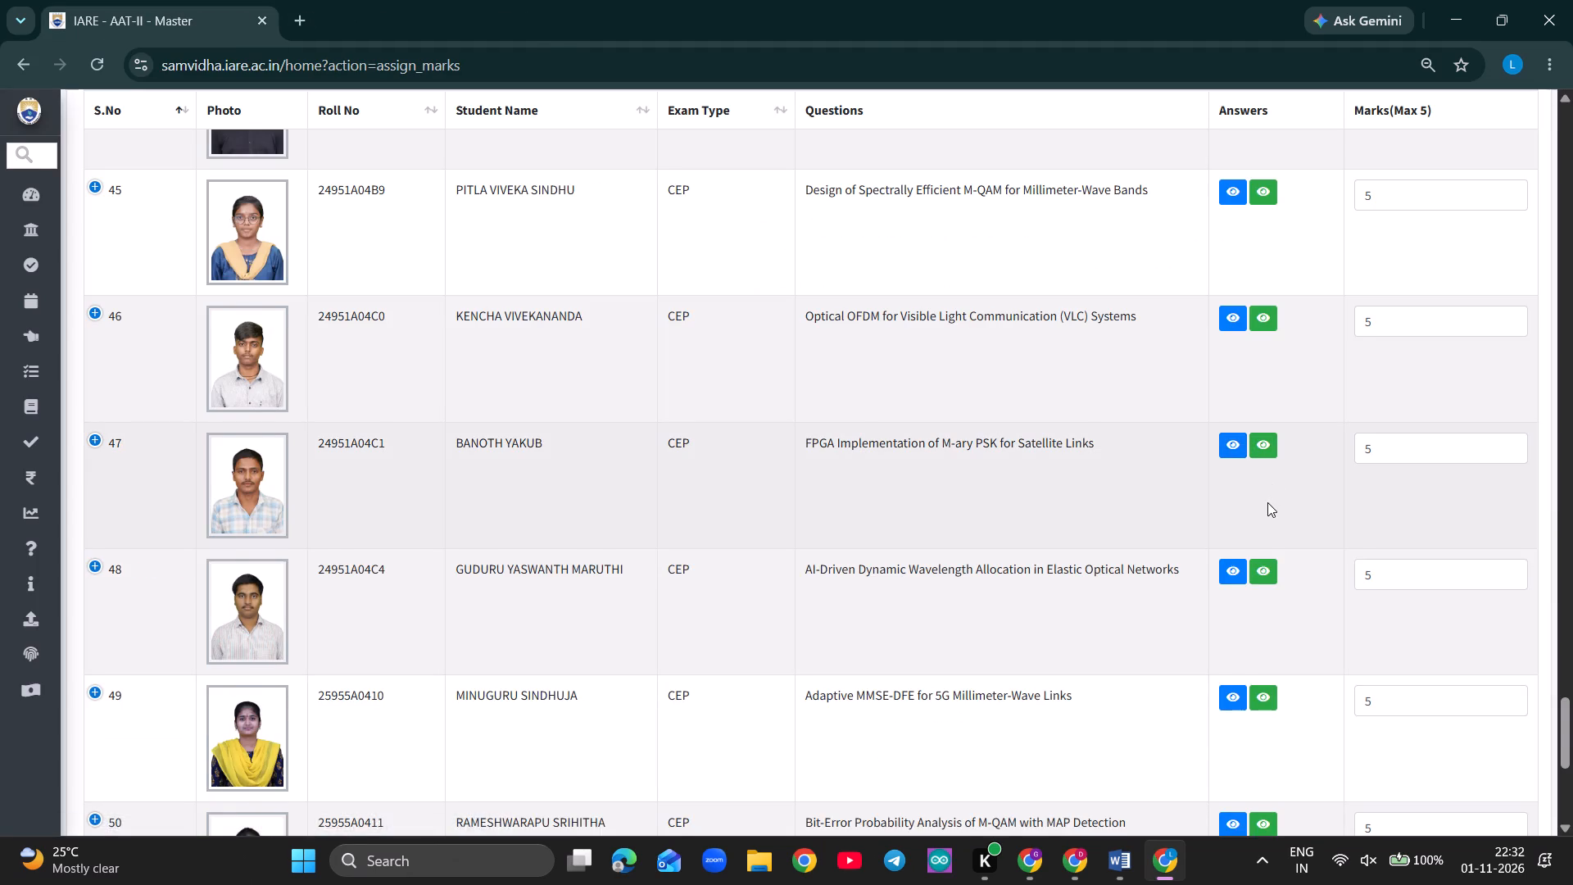
Open entry 51's report, skim the self-assessment form, check the project title on its title page, and close it.
scroll(1267, 502, down, 5)
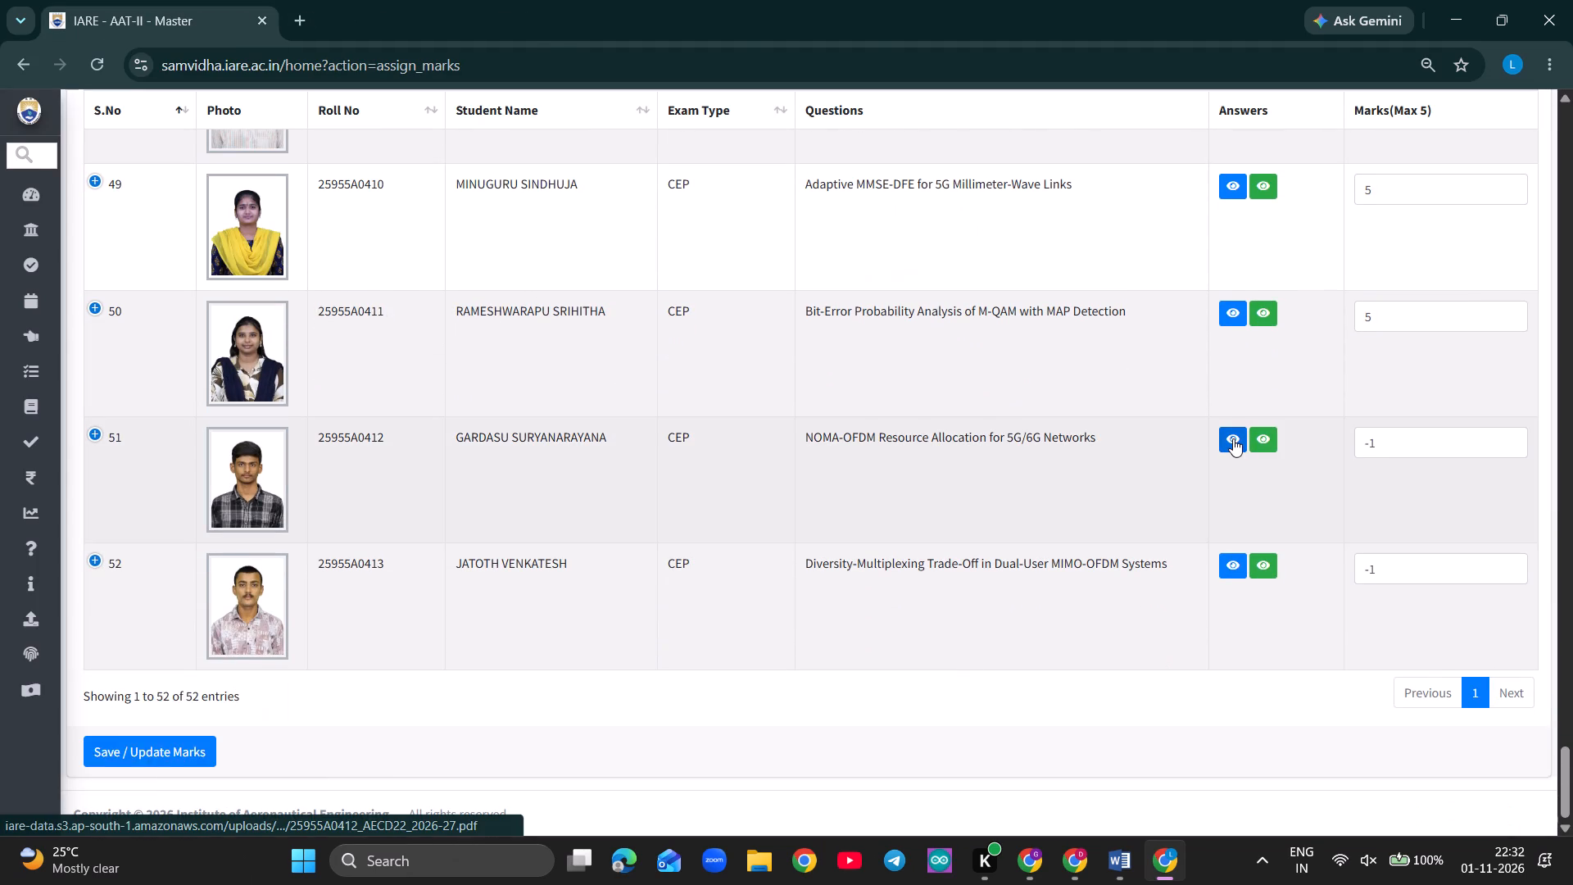
click(1233, 438)
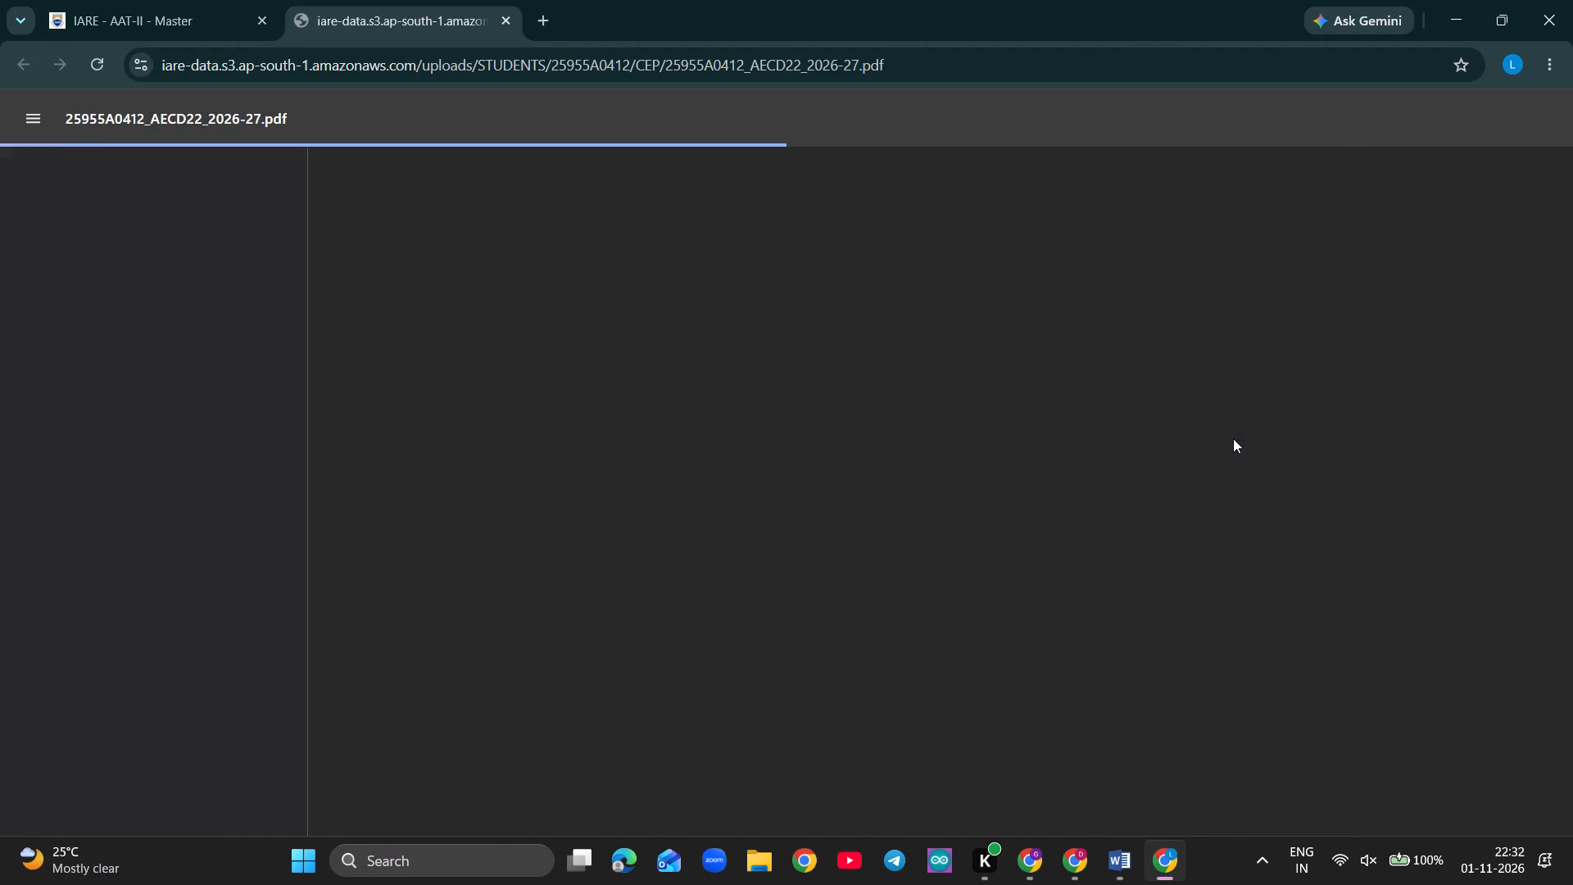
scroll(1226, 452, down, 10)
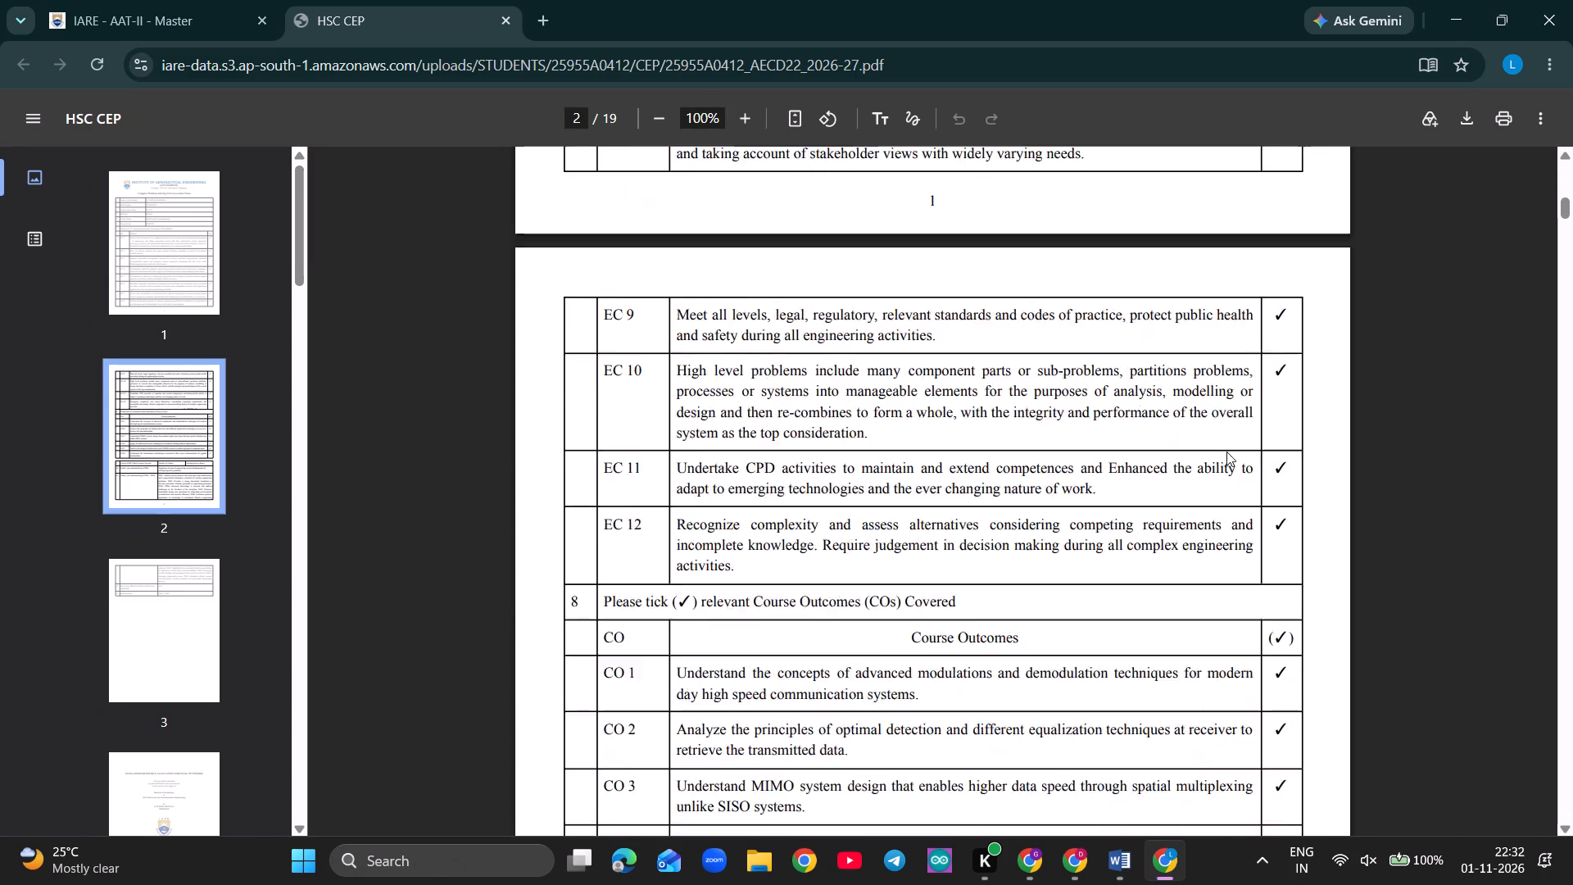
scroll(1226, 452, down, 20)
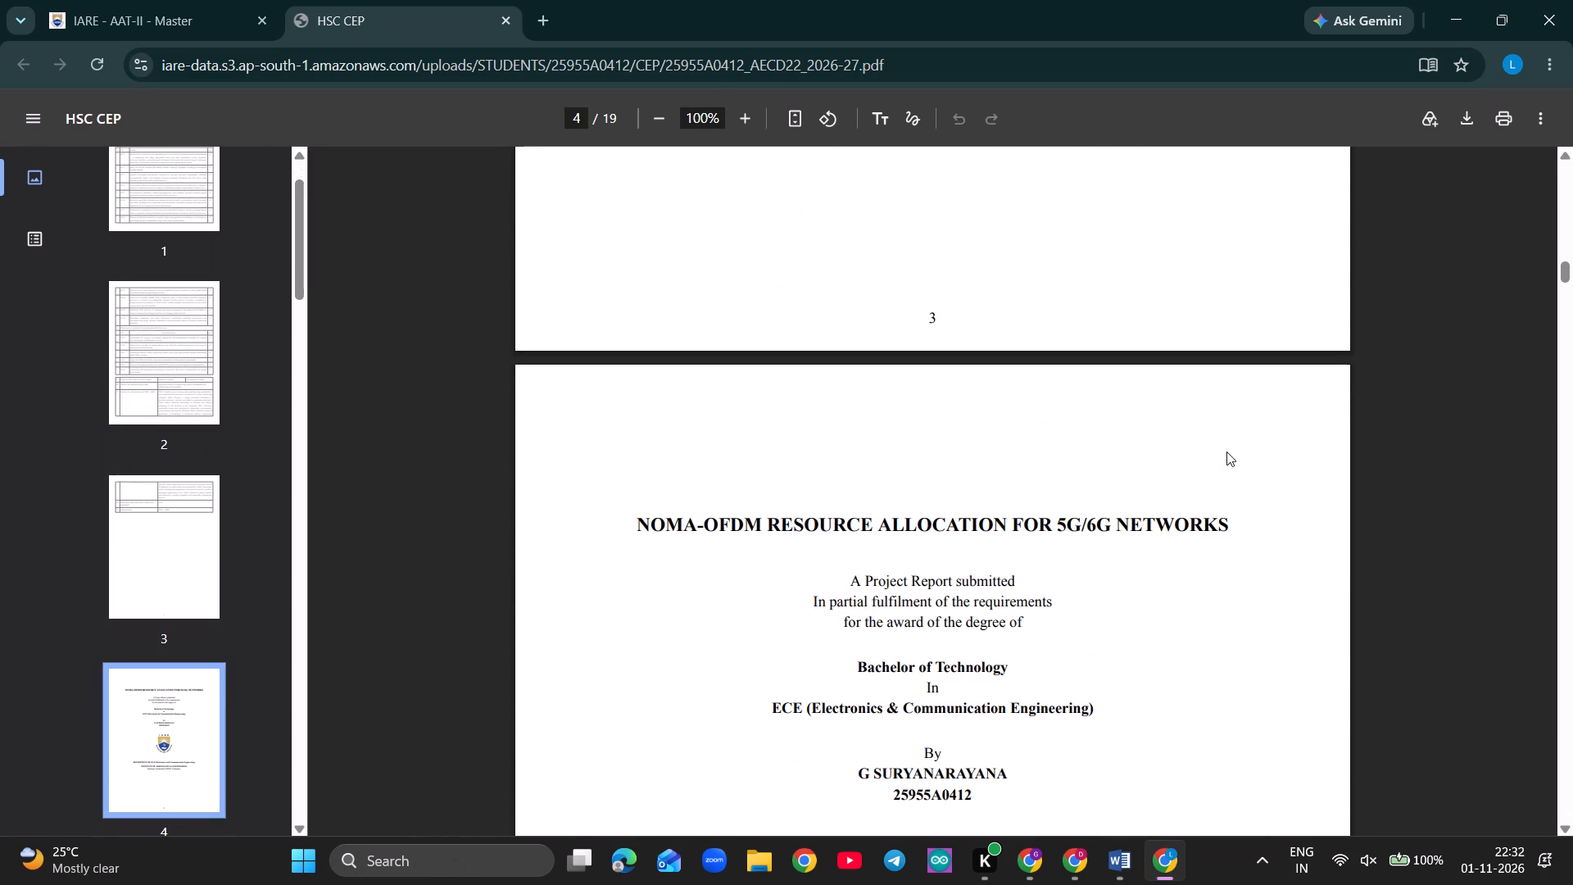
key(ctrl+w)
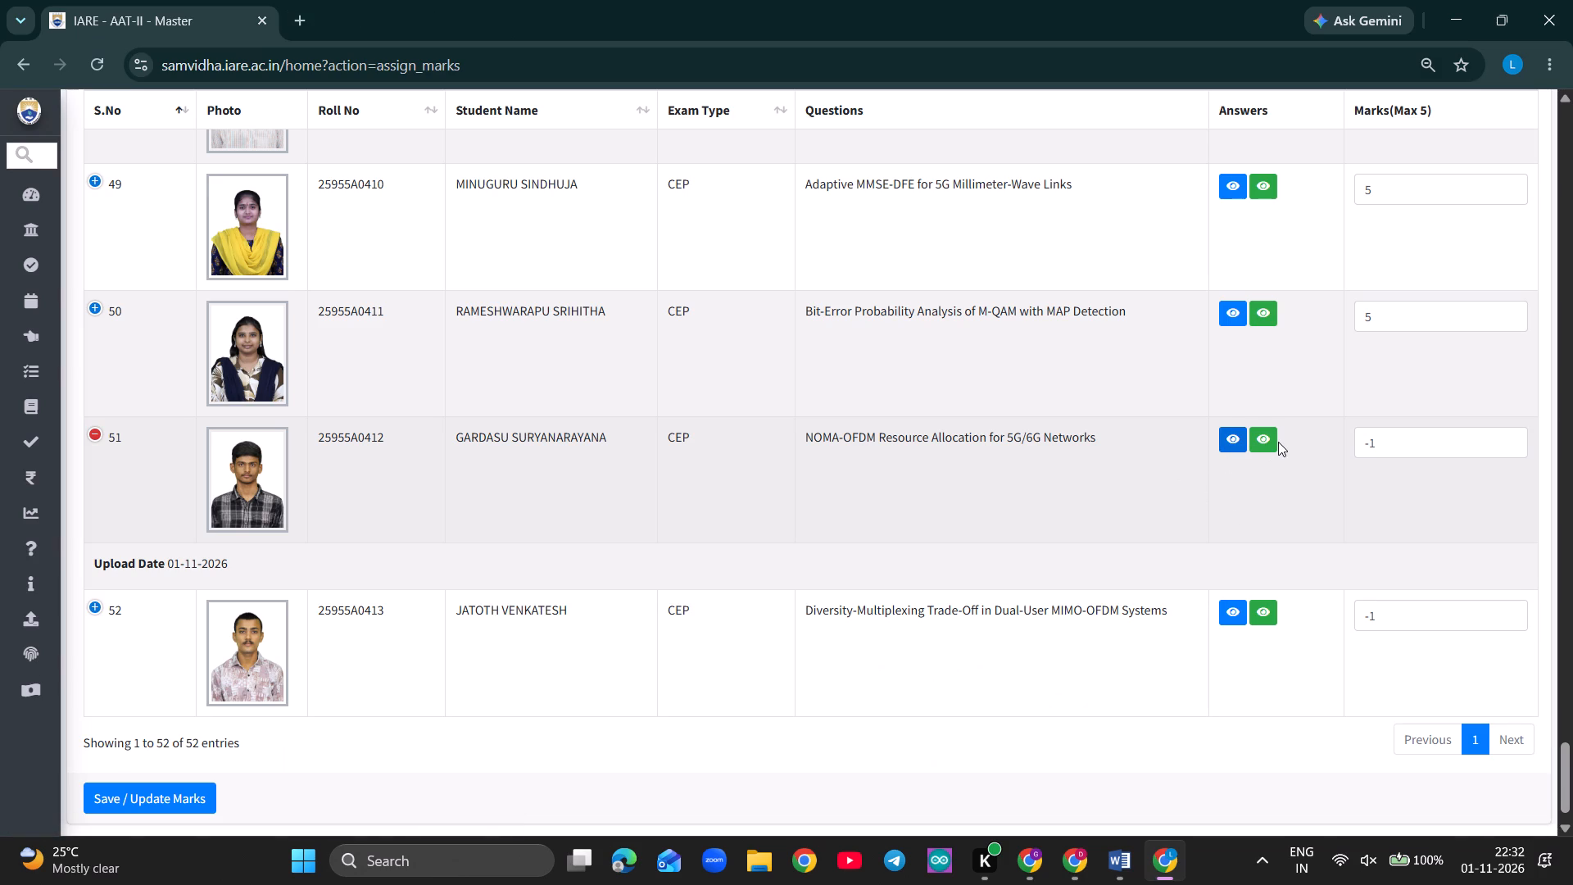
Open entry 51's video HSC CEP, play its opening to check the title slide, and close it.
click(1272, 441)
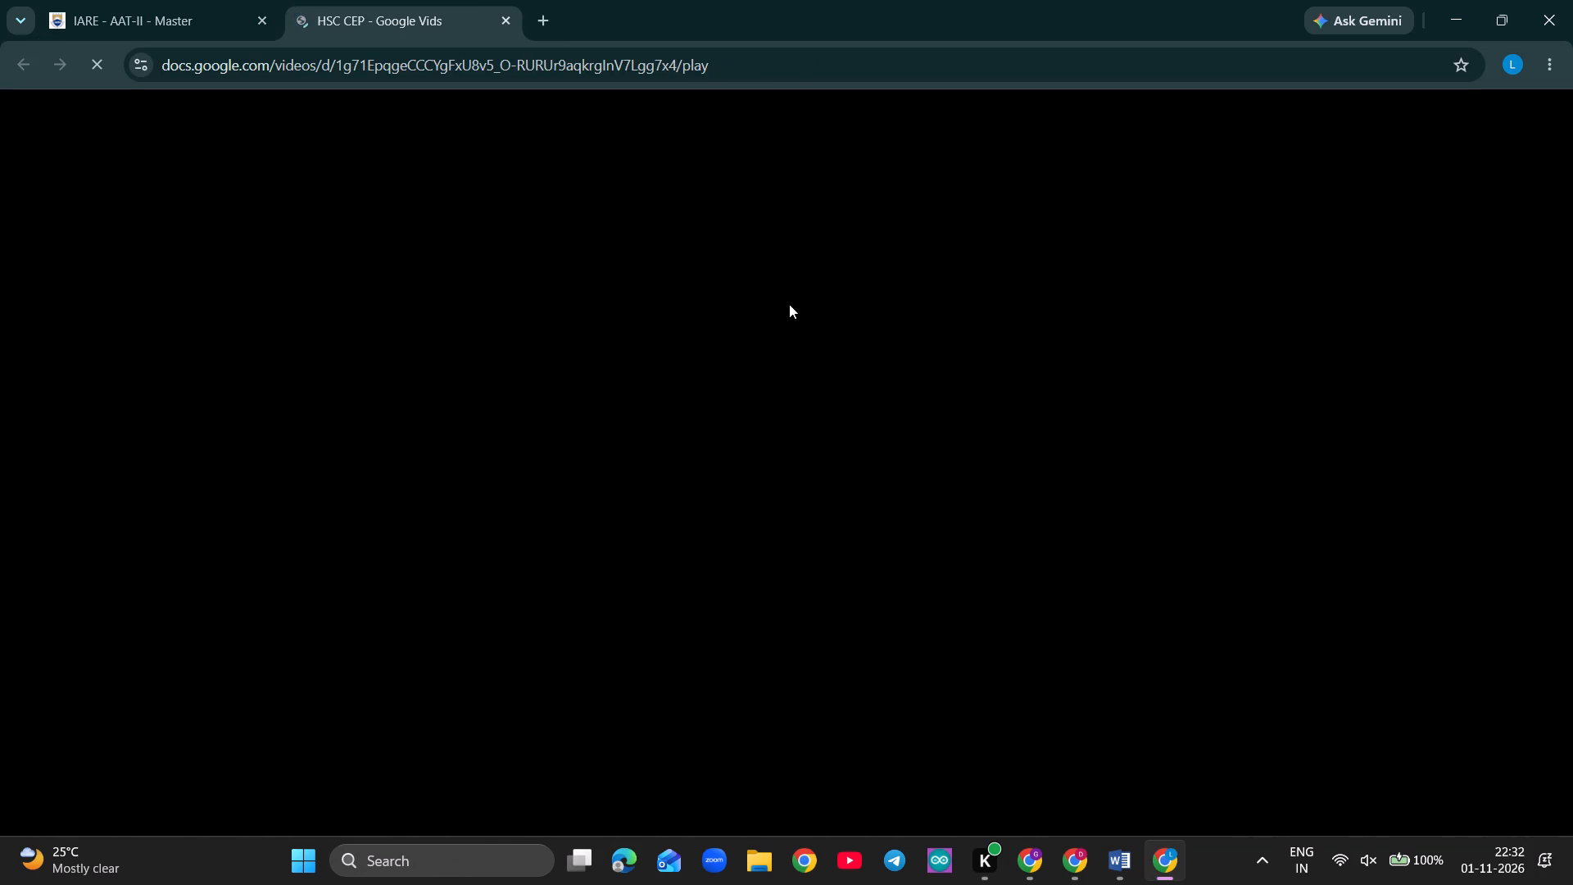
click(764, 491)
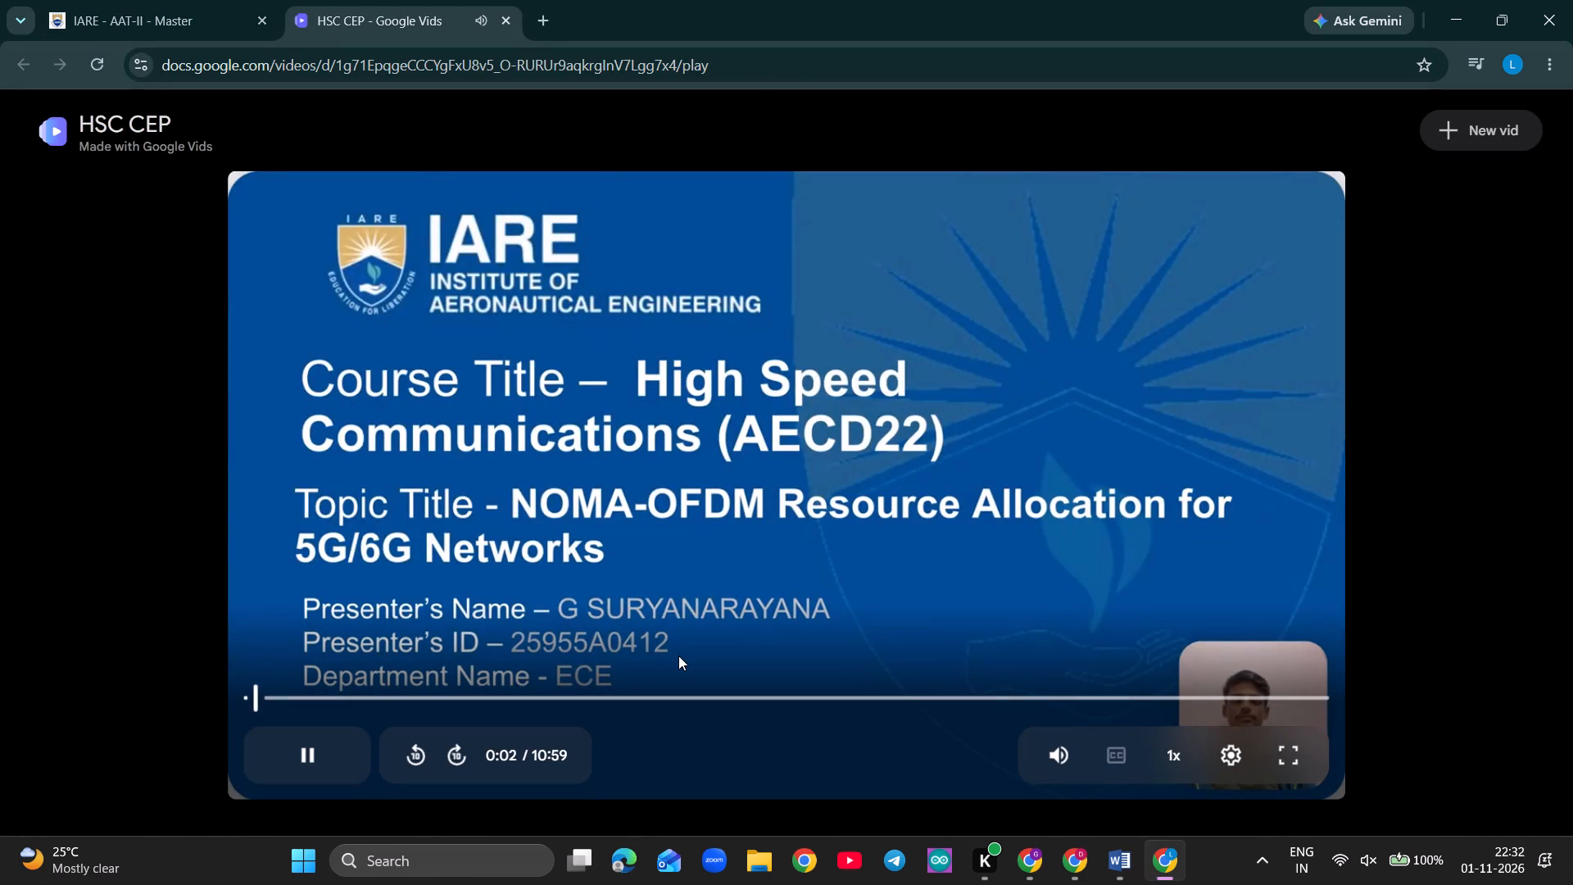
key(ctrl+w)
Enter 5 marks for entry 51, "NOMA-OFDM Resource Allocation for 5G/6G Networks".
click(1379, 441)
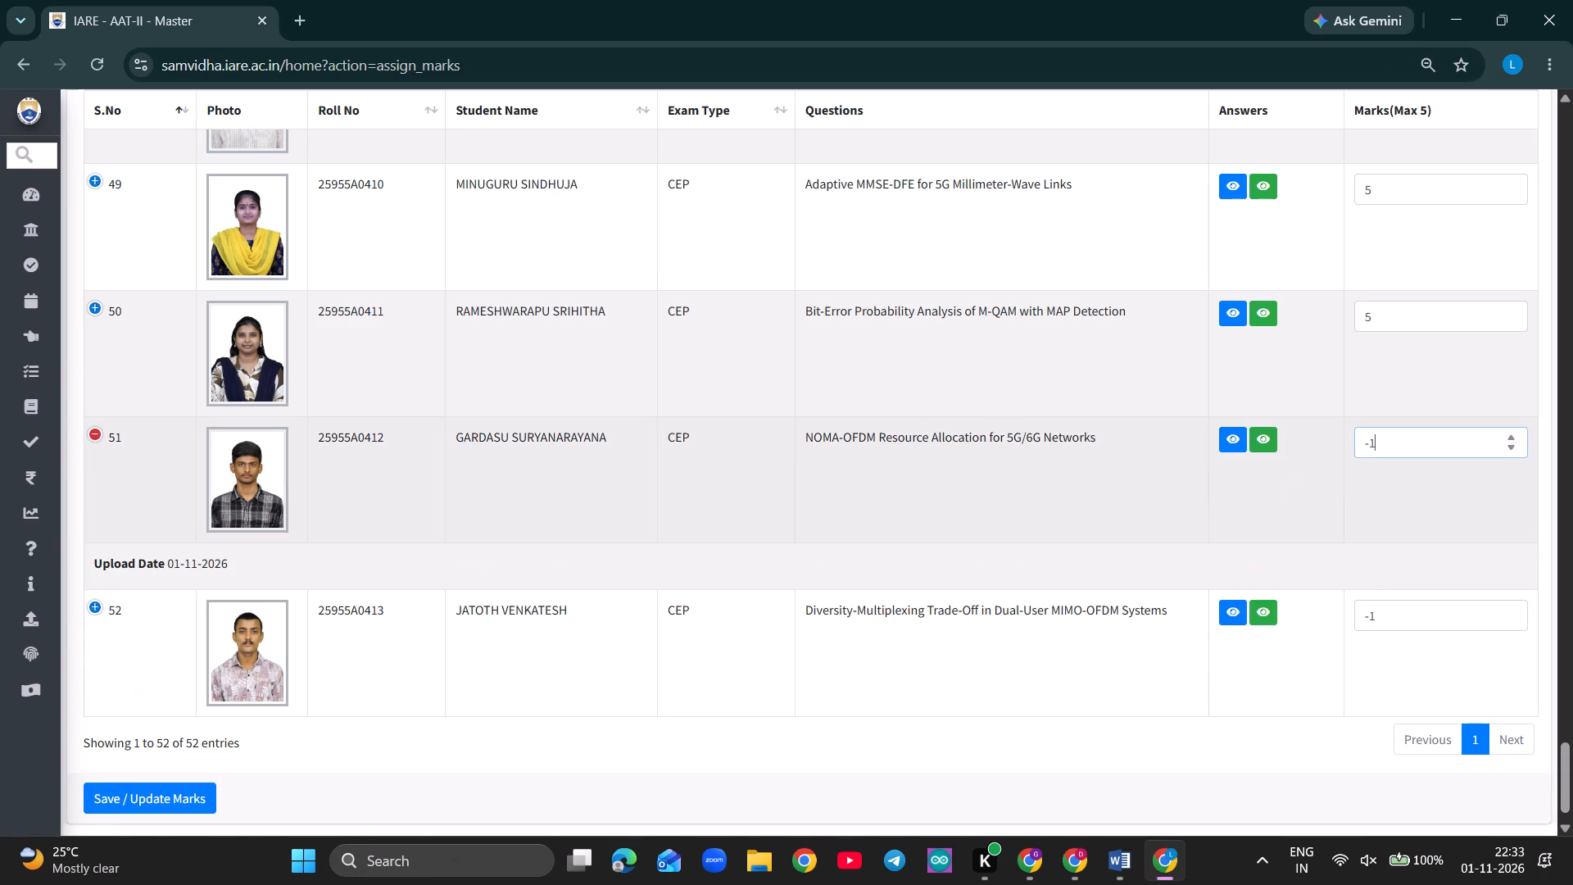
scroll(1385, 446, up, 6)
Open entry 52's video aat 2 hsp, play its opening to check the title slide, and close it.
click(1254, 615)
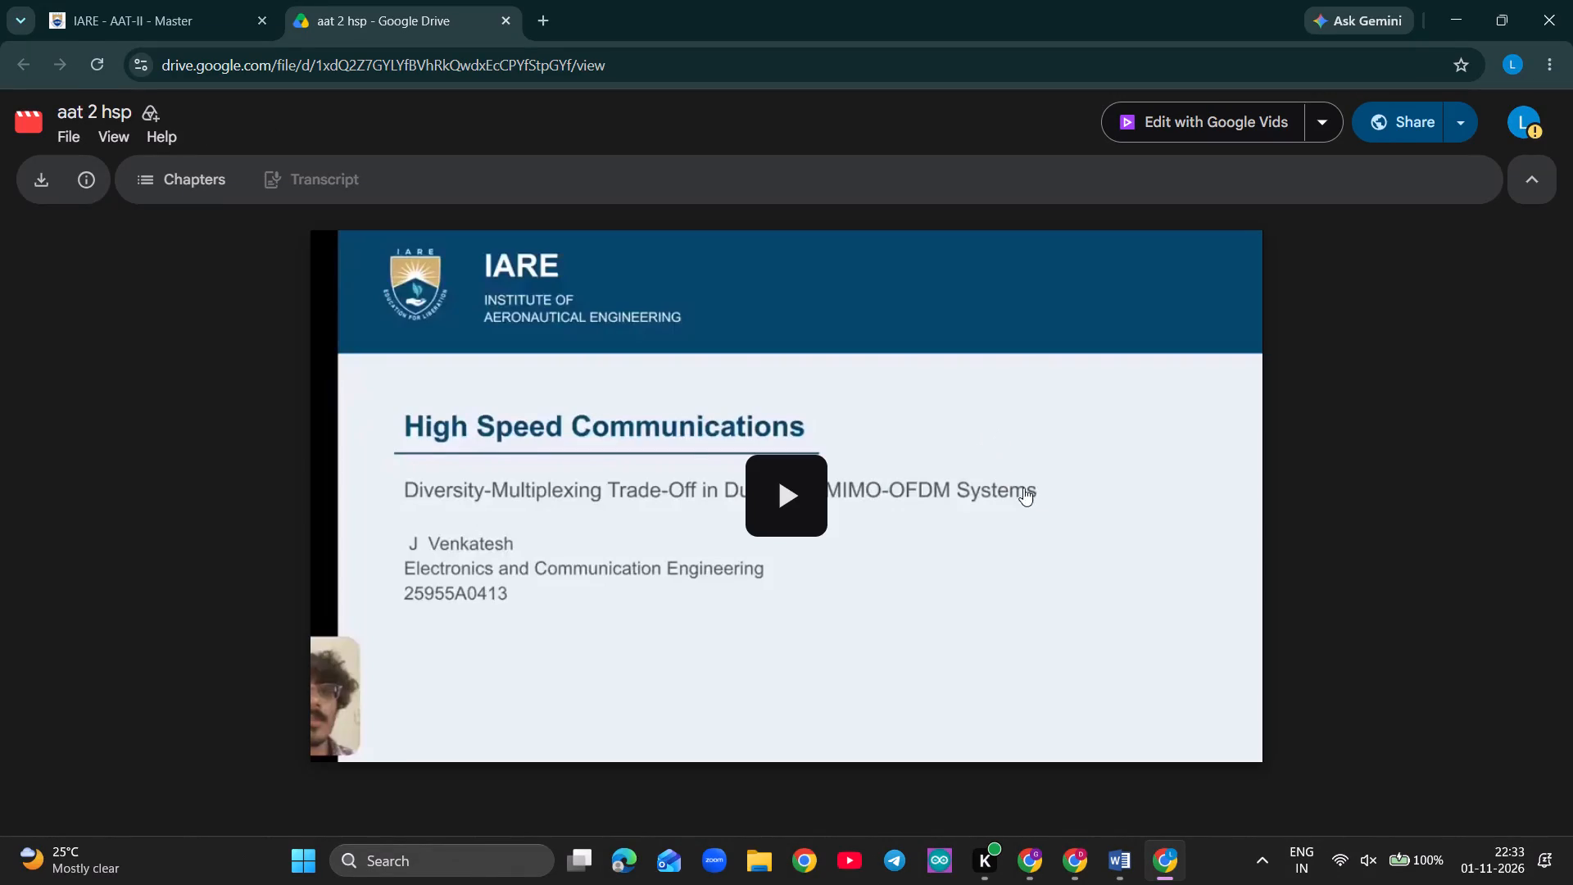
click(1057, 481)
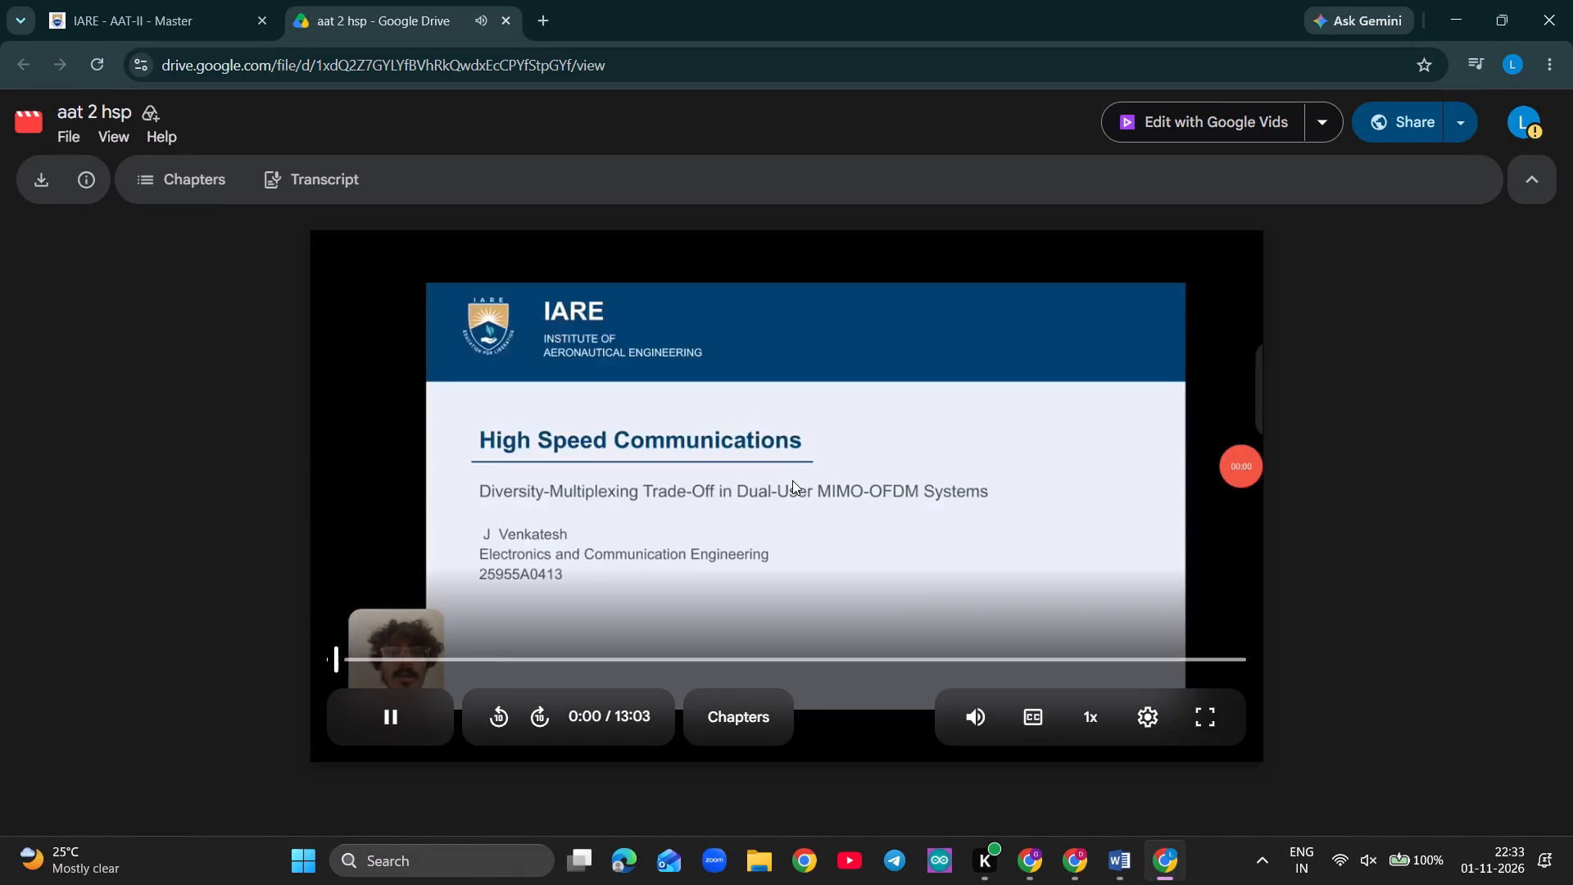
key(ctrl+w)
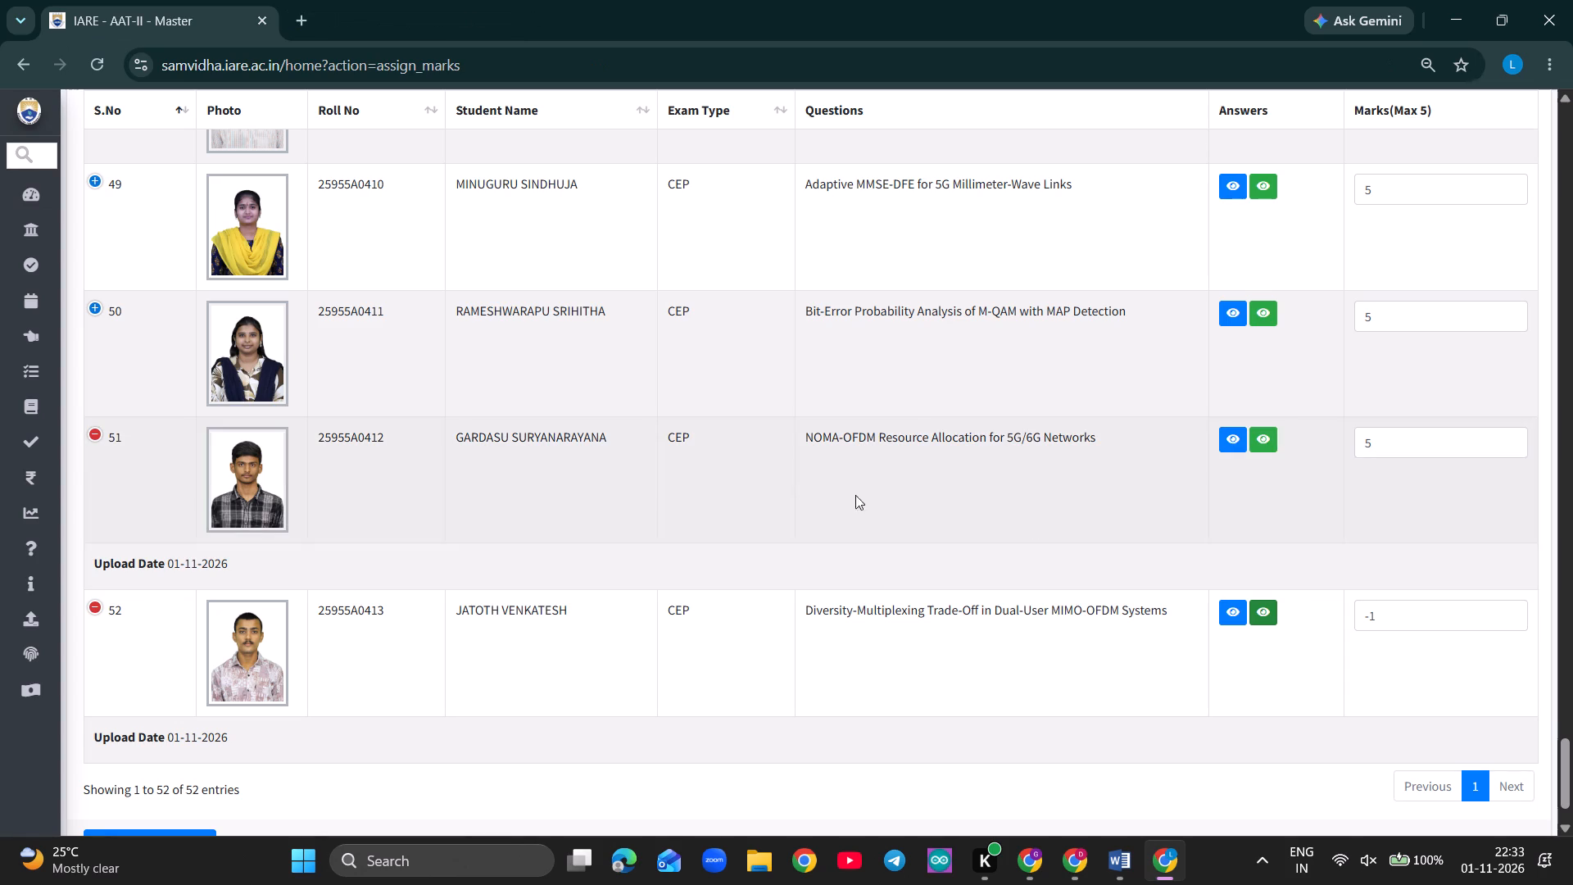
Open entry 52's report, skim the self-assessment form and the pages that follow, and close it.
click(1240, 610)
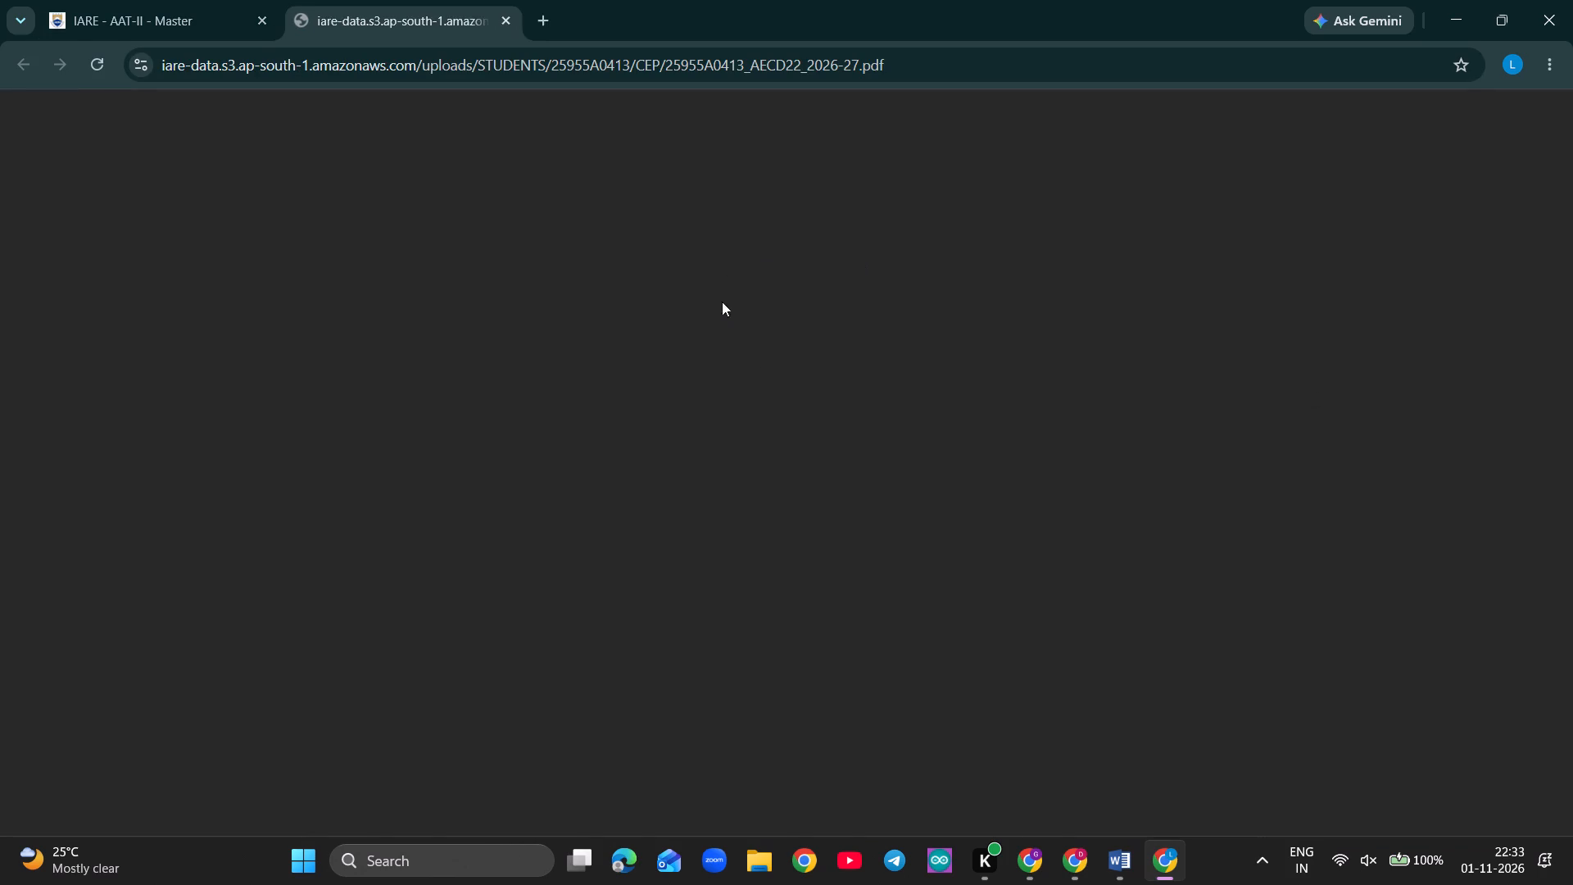
scroll(784, 409, down, 6)
scroll(785, 415, down, 20)
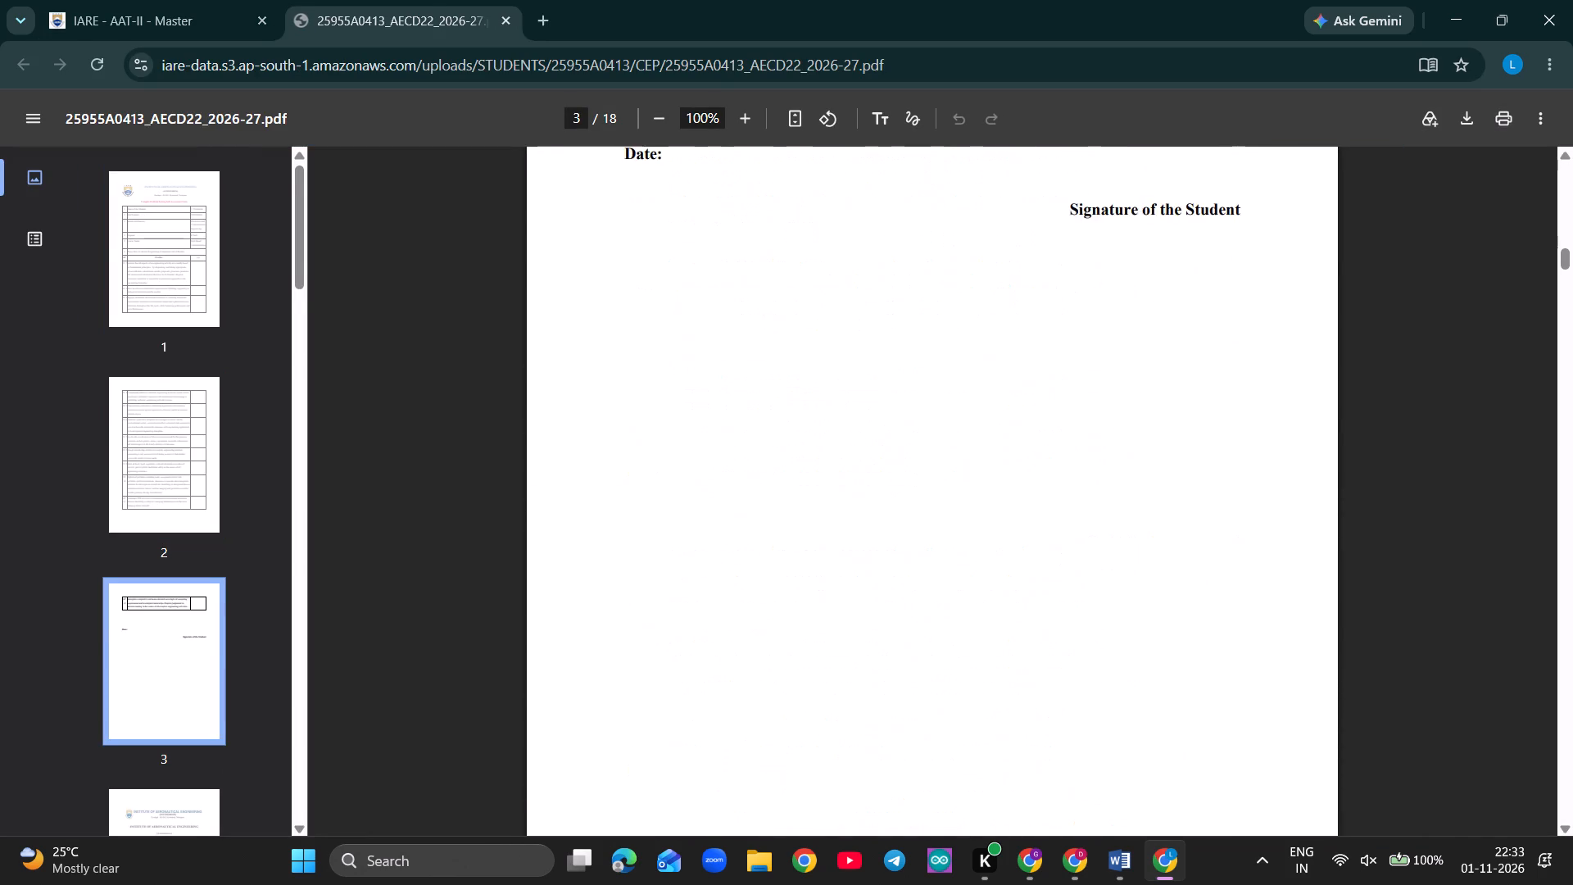
scroll(785, 416, down, 9)
key(ctrl+w)
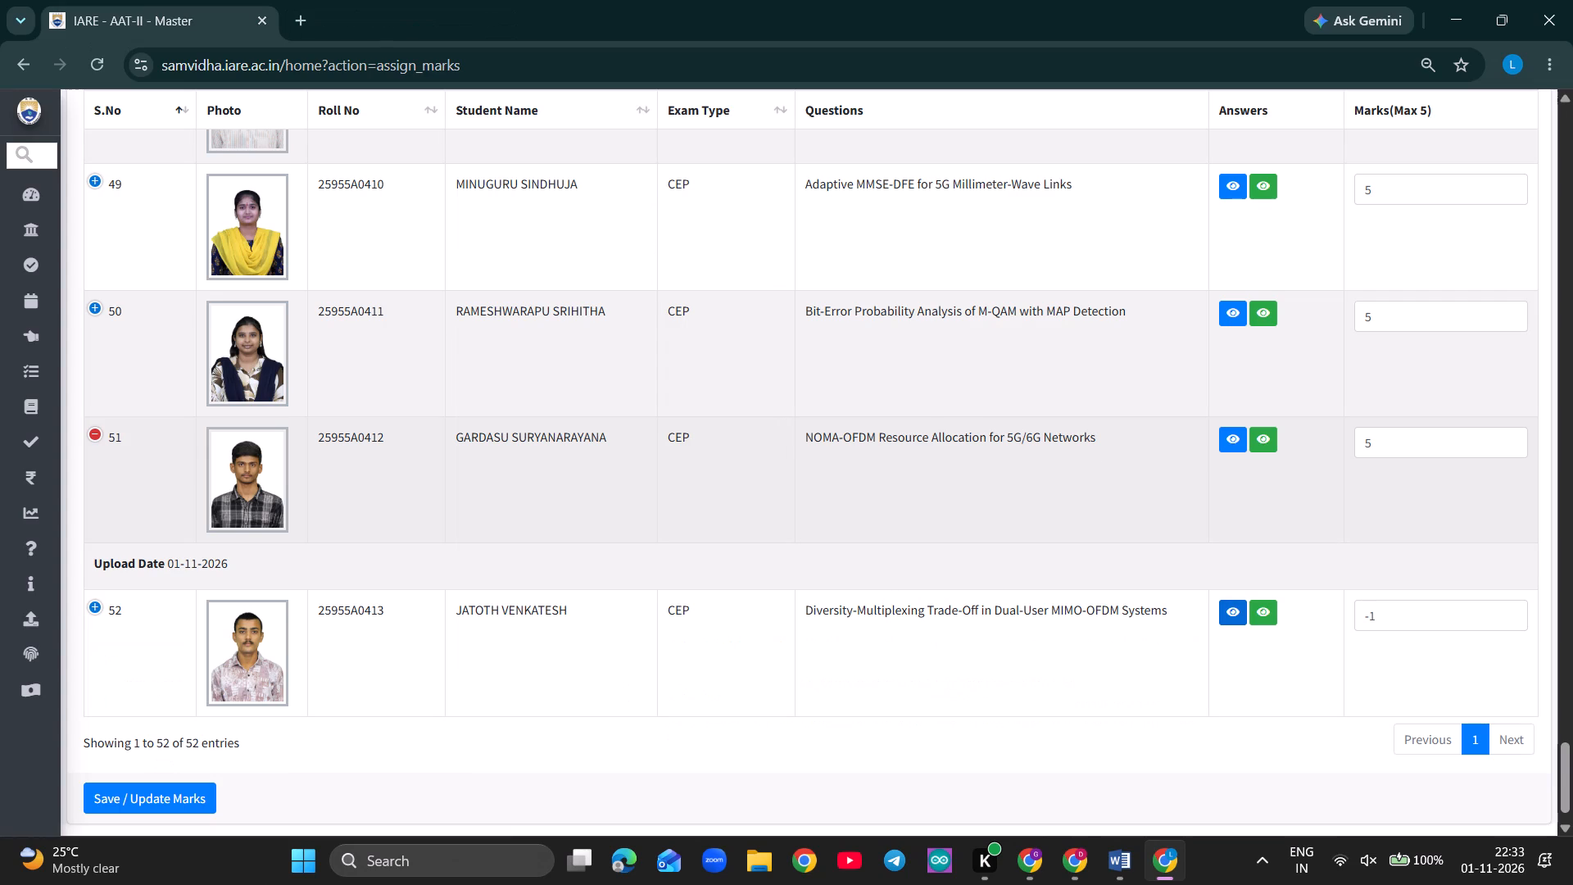
Enter 5 marks for entry 52, "Diversity-Multiplexing Trade-Off in Dual-User MIMO-OFDM Systems".
click(1381, 603)
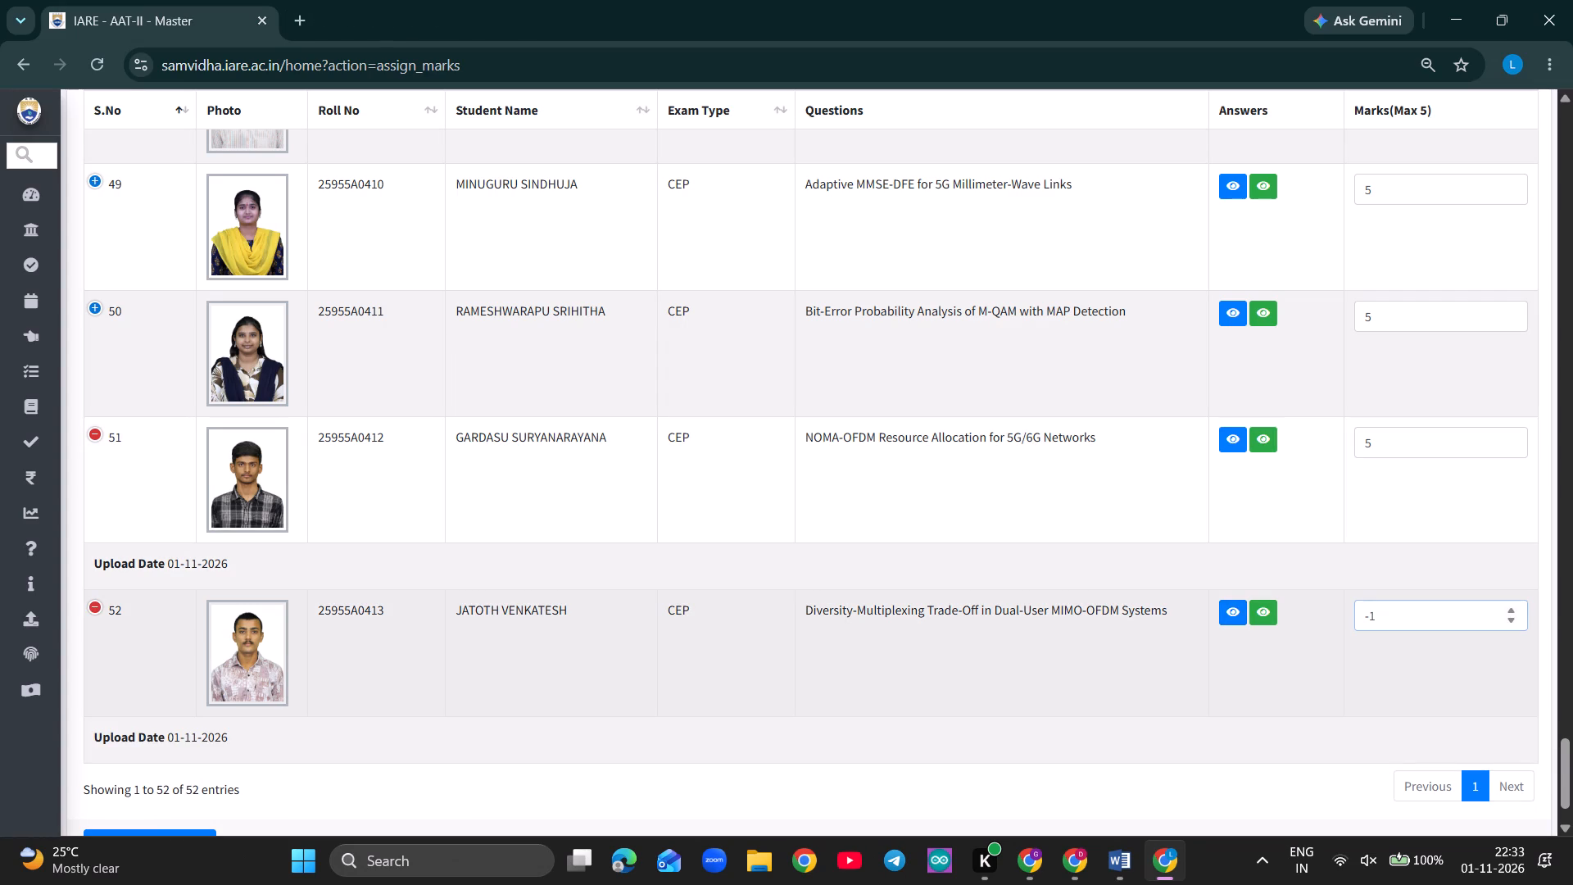
scroll(1381, 611, up, 6)
click(1085, 658)
Look back over the entered marks, and save the Section C Complex Engineering Problem marks for High Speed Communications.
scroll(906, 368, up, 10)
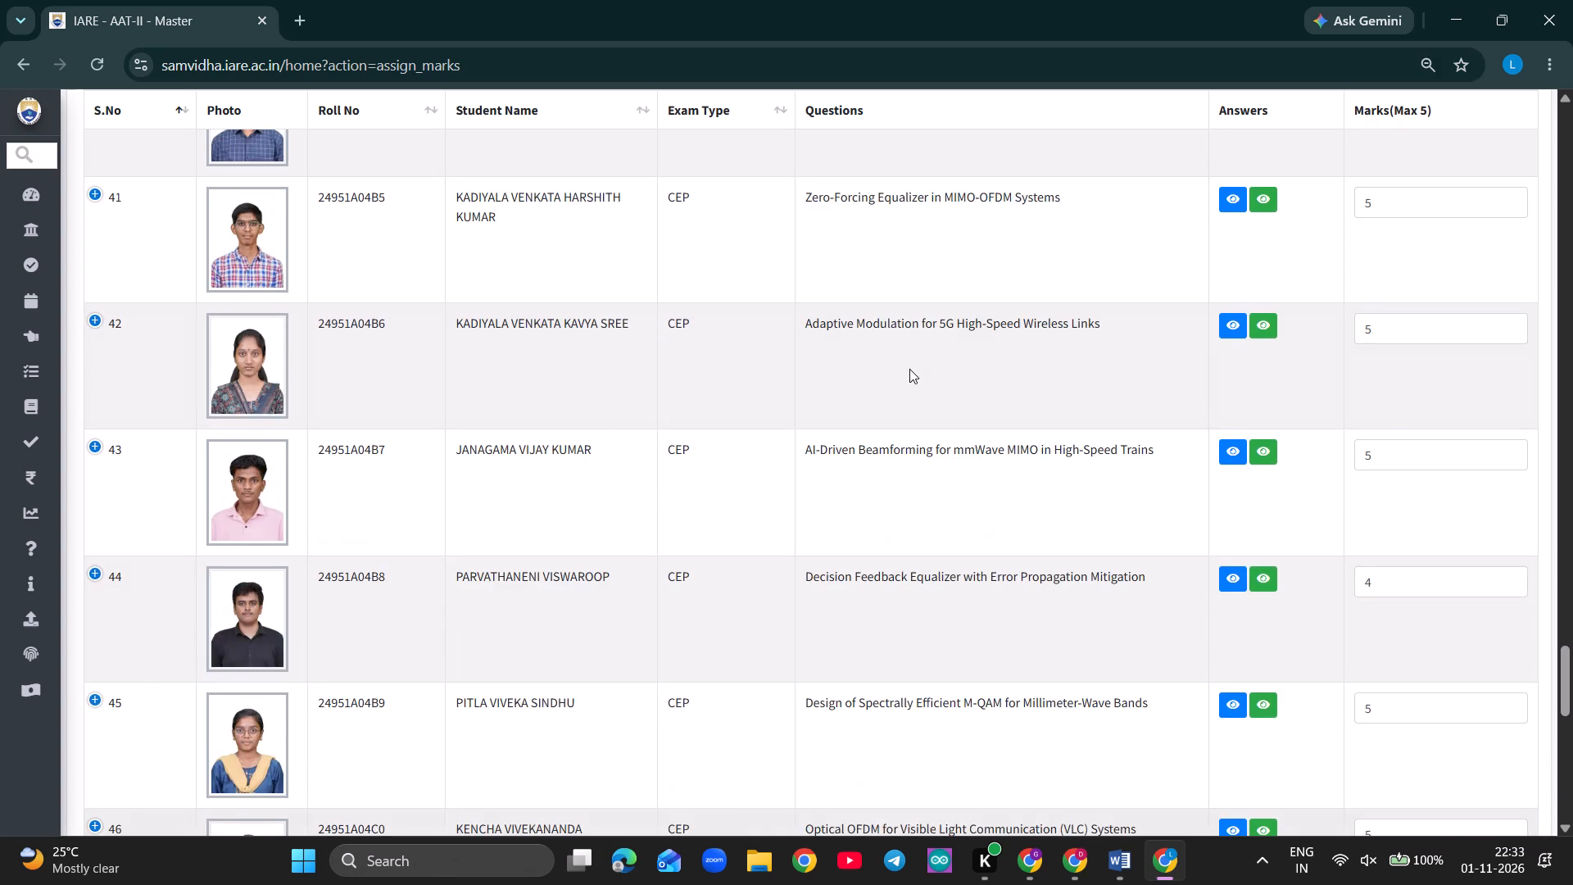
scroll(909, 347, down, 16)
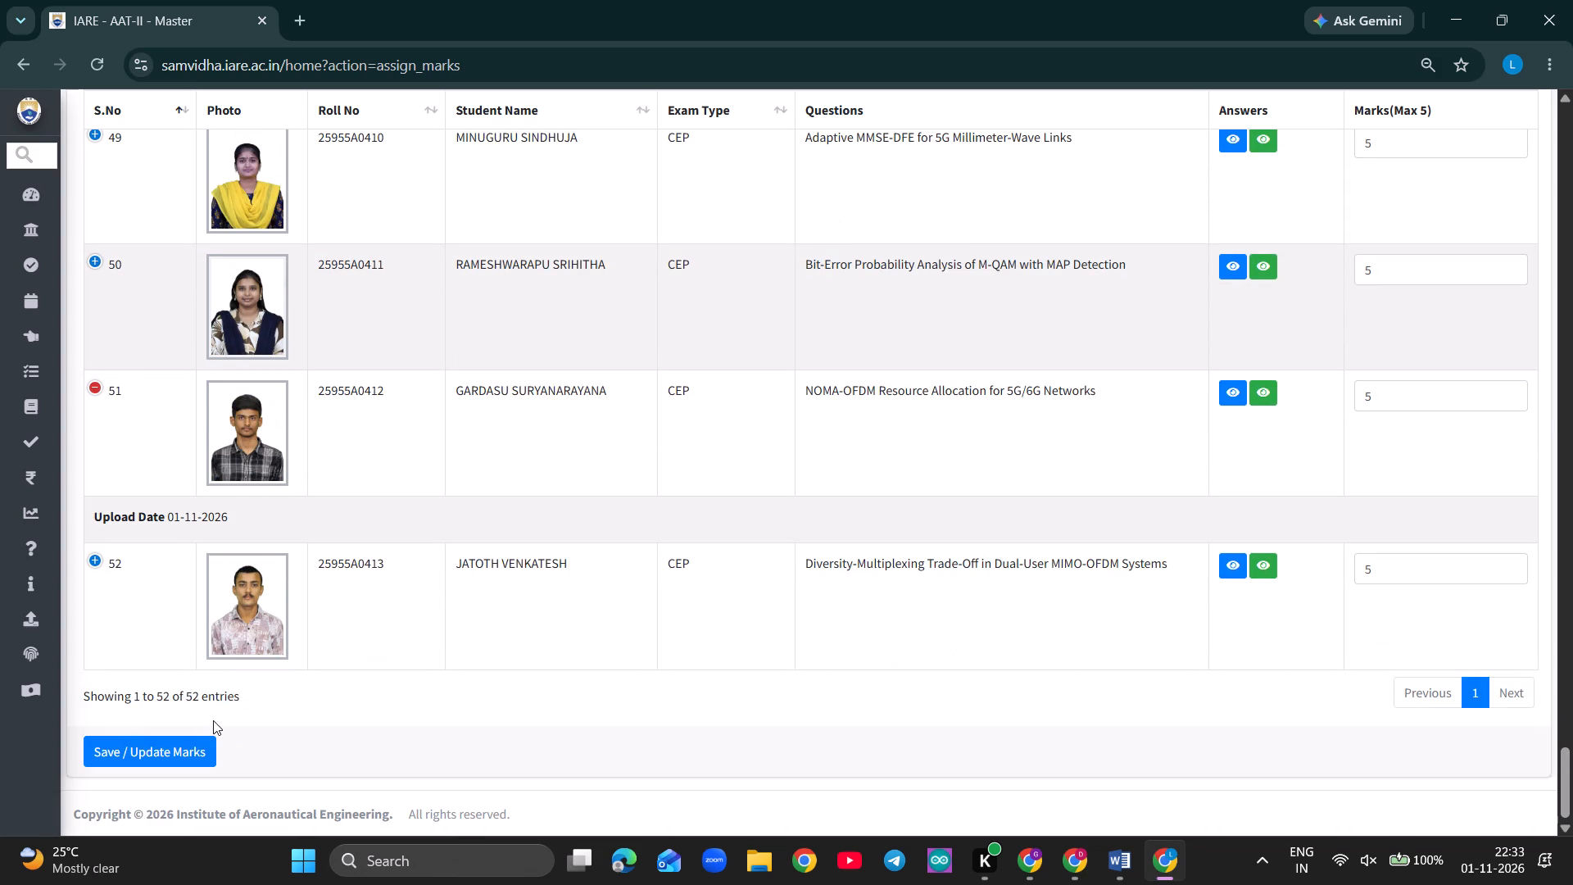
click(154, 741)
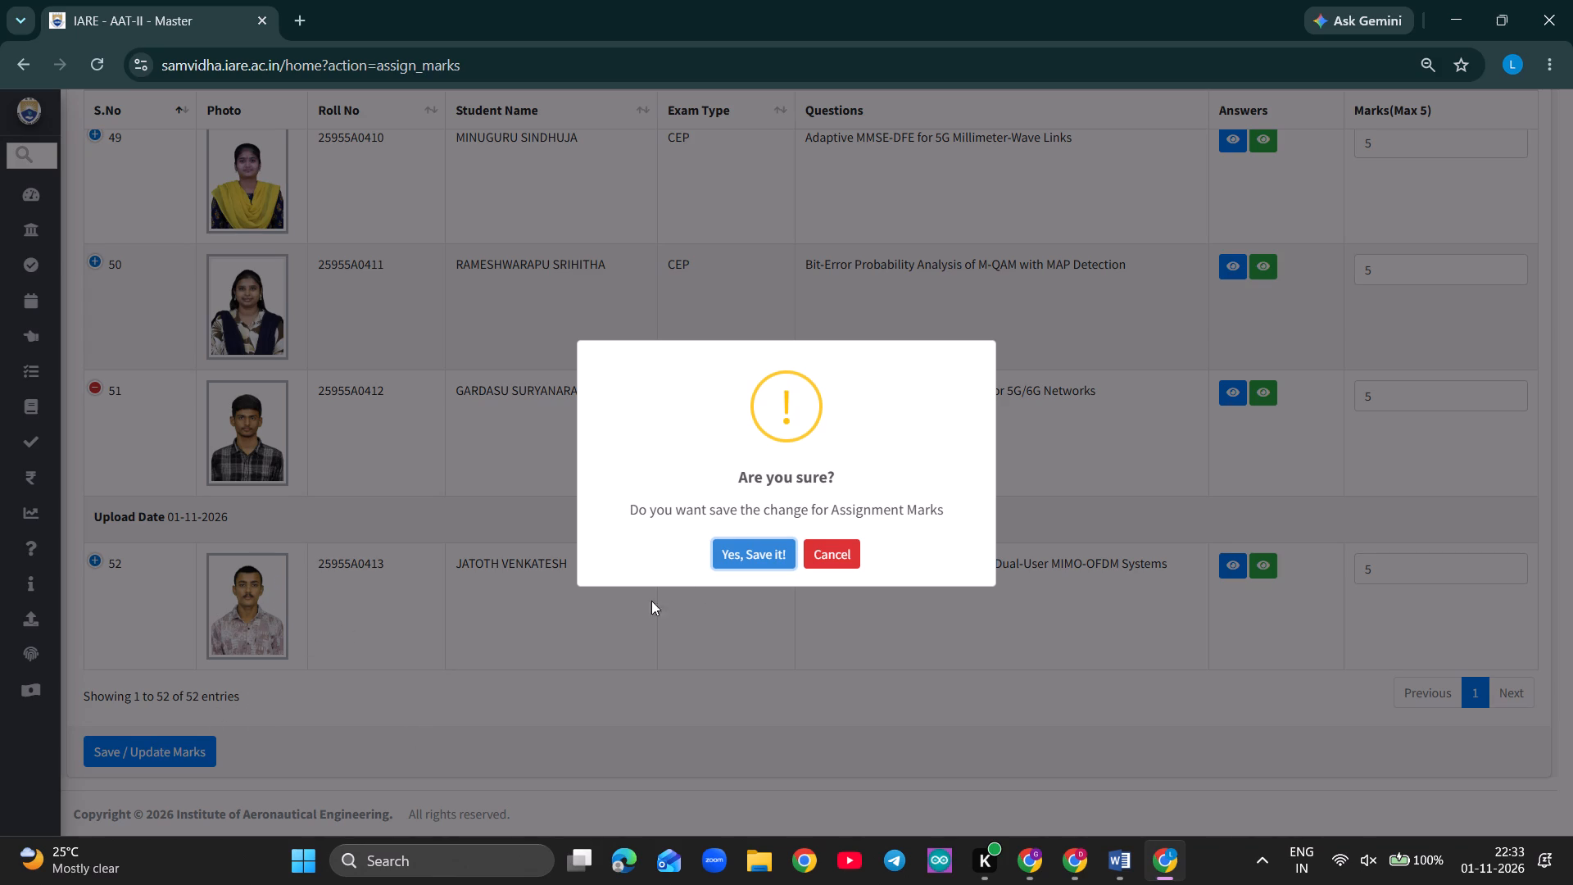
click(750, 551)
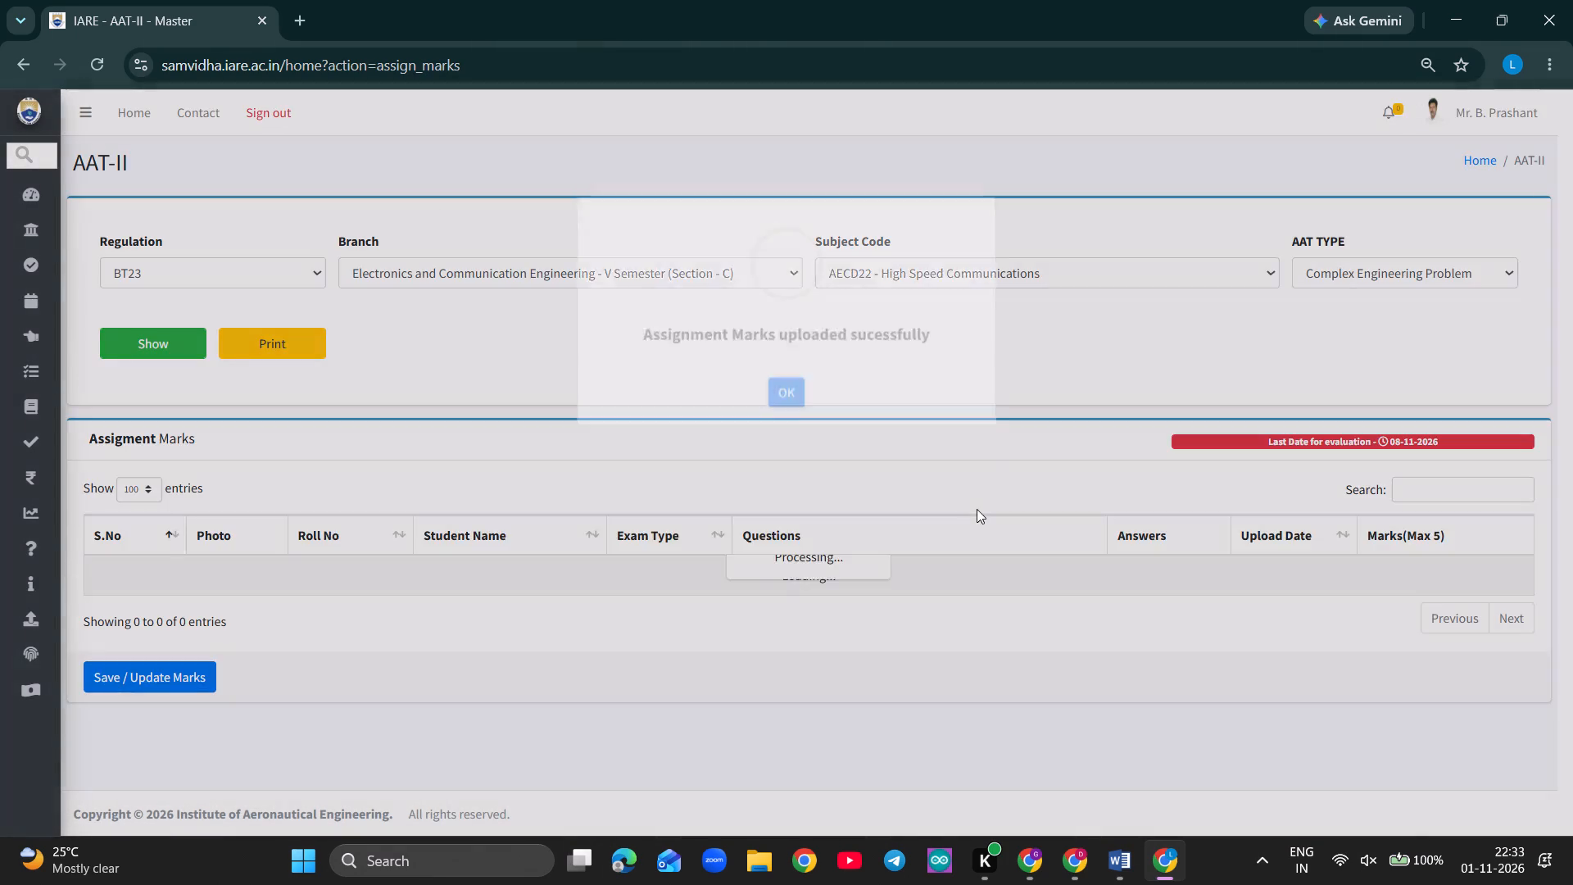
click(792, 541)
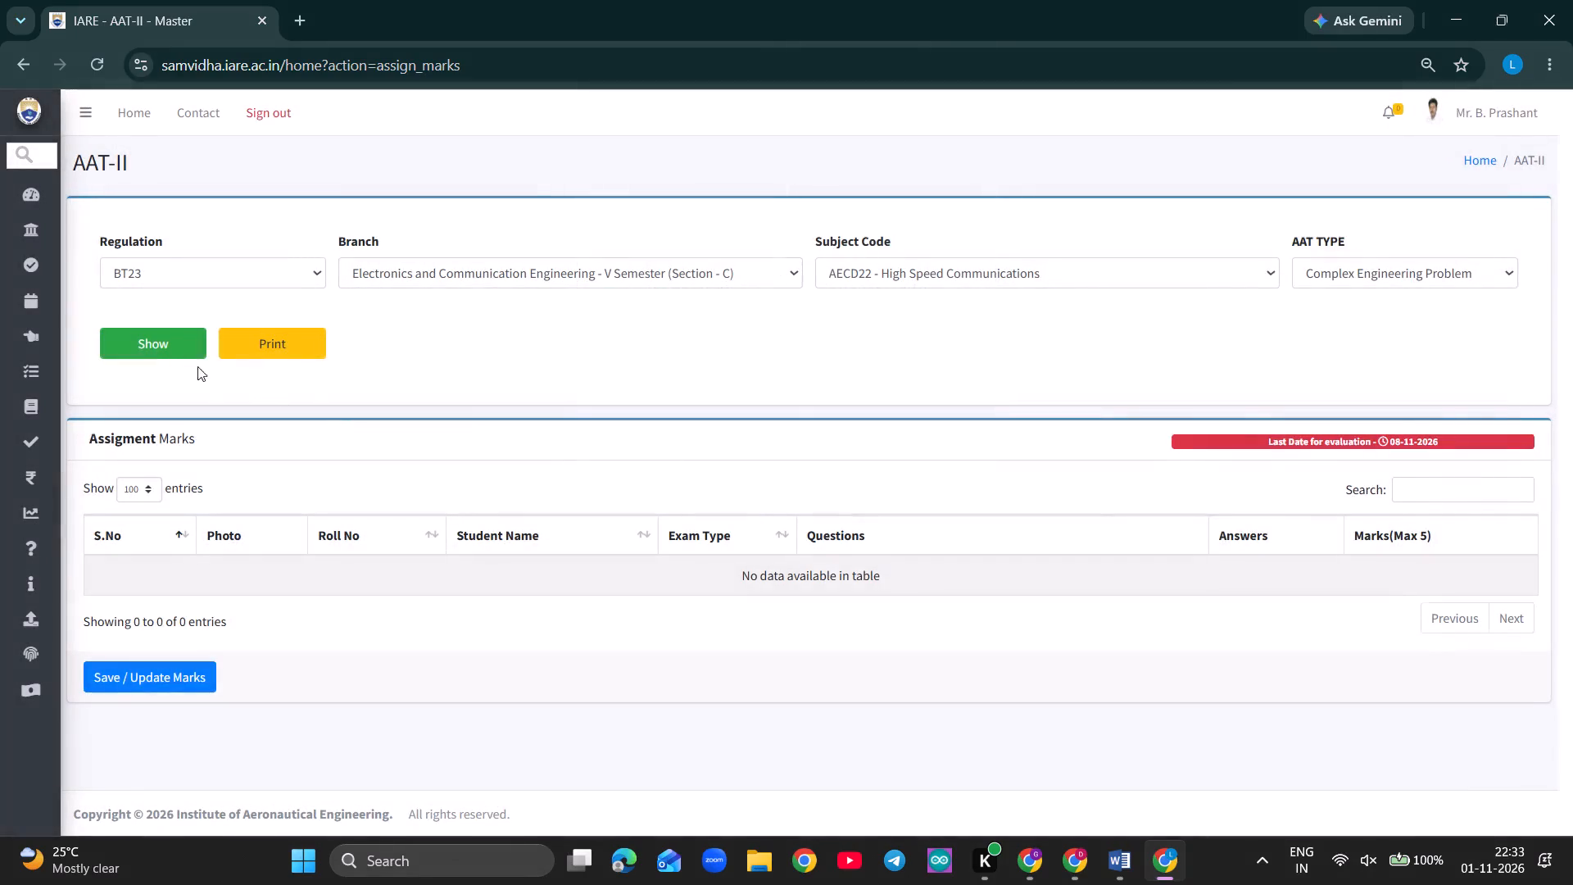
Reload the Section C Complex Engineering Problem submissions for AECD22 - High Speed Communications.
click(175, 340)
Open the video link of entry 2, "Symbol-Error Probability Estimation for M-PSK in Fading Channels", and close it.
scroll(1205, 457, down, 4)
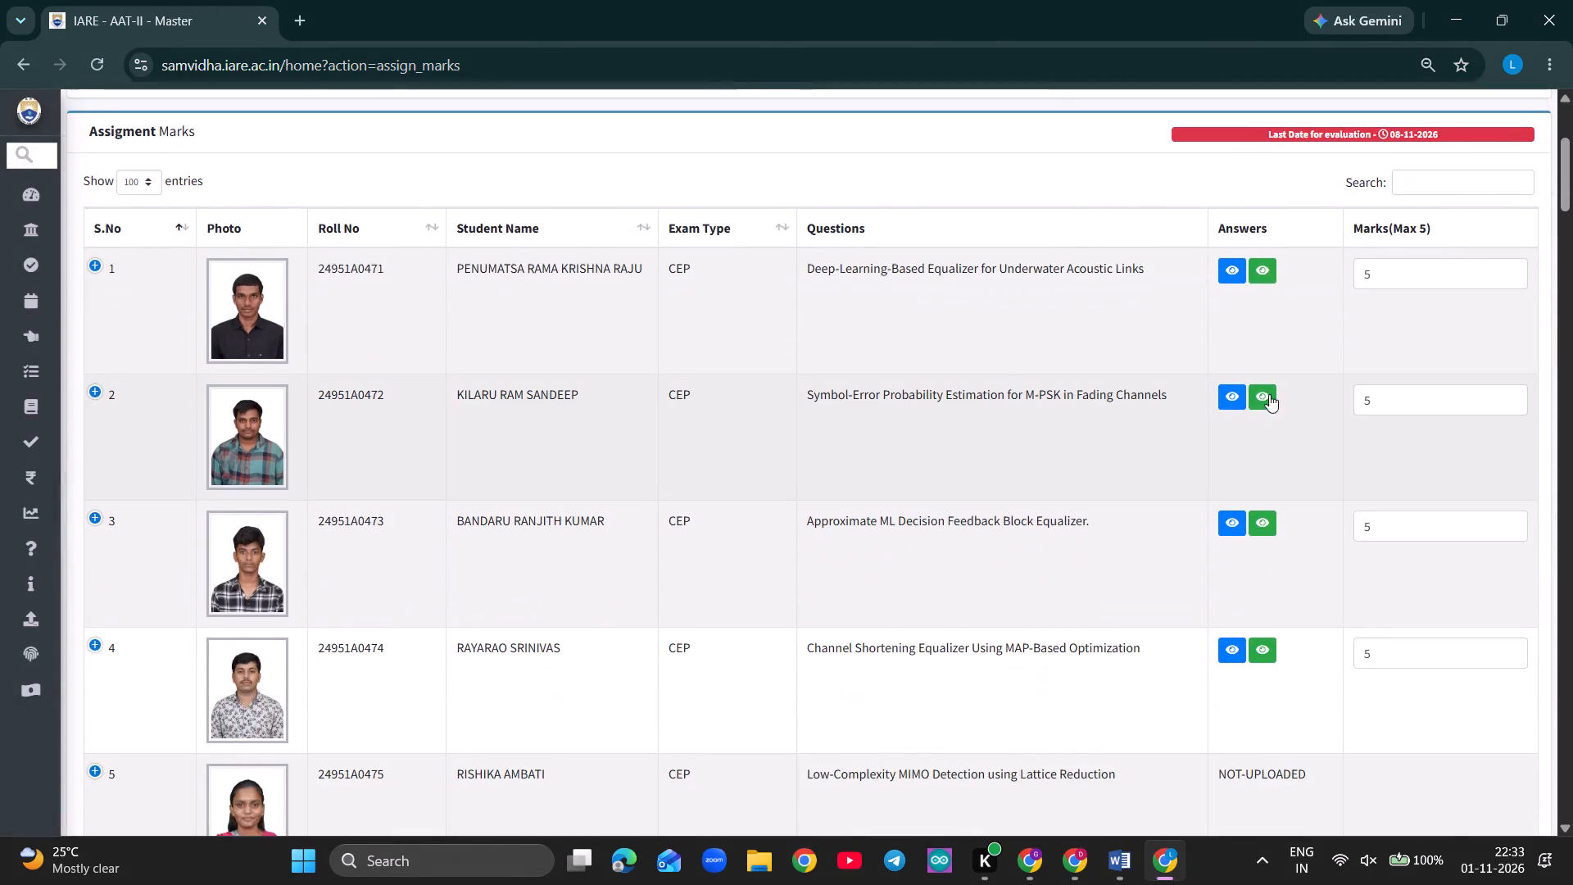
click(1261, 393)
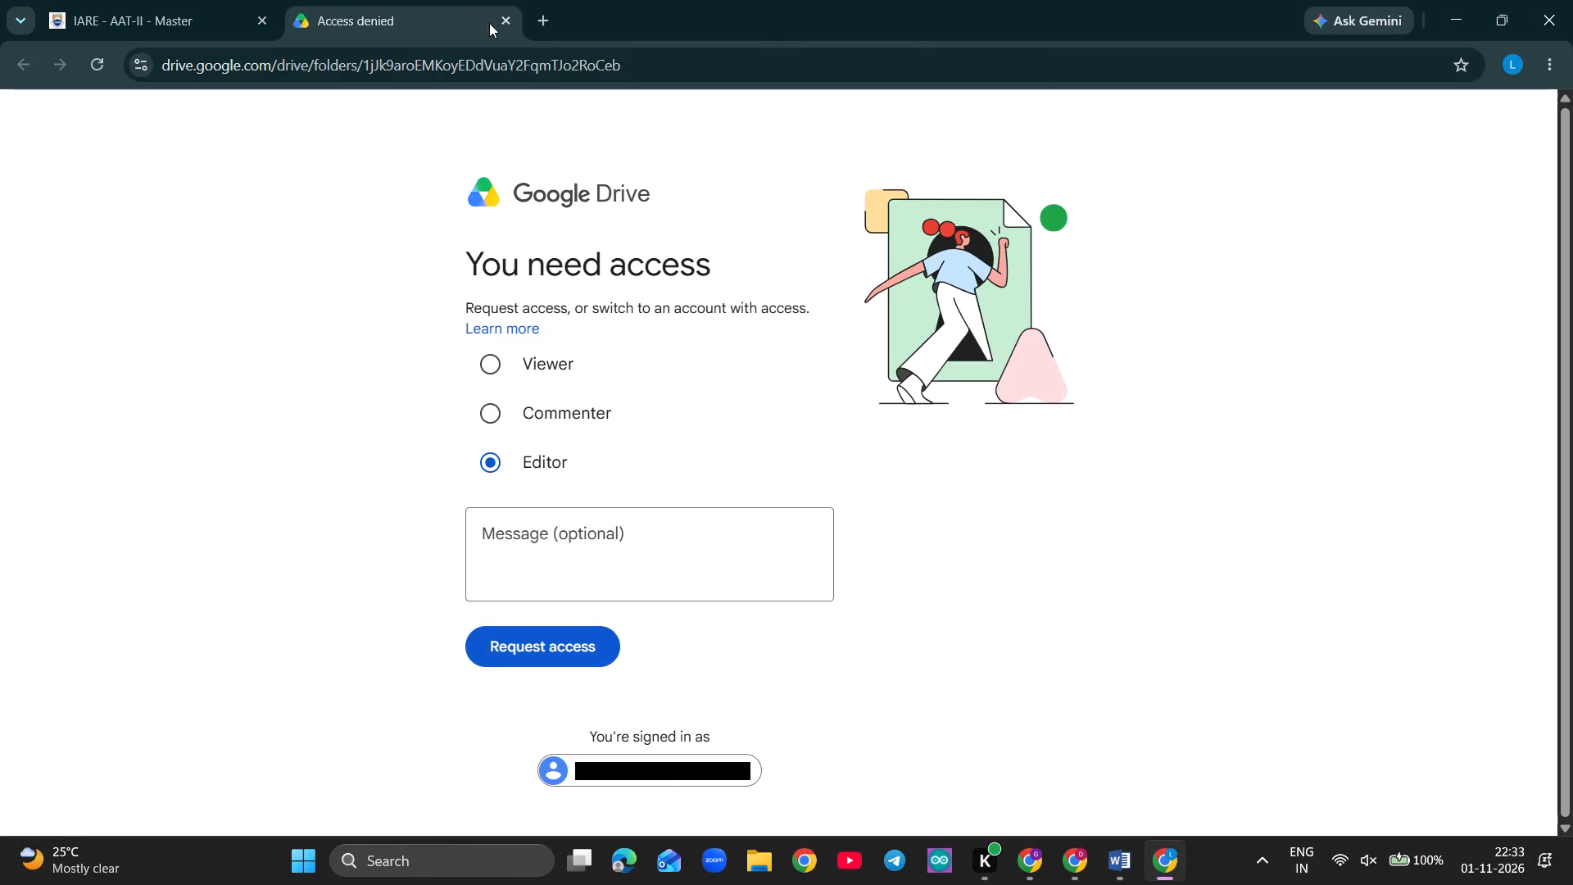
click(501, 22)
Open entry 1's video hsc2026.mp4, play its opening to check the title slide, and close it.
click(1268, 261)
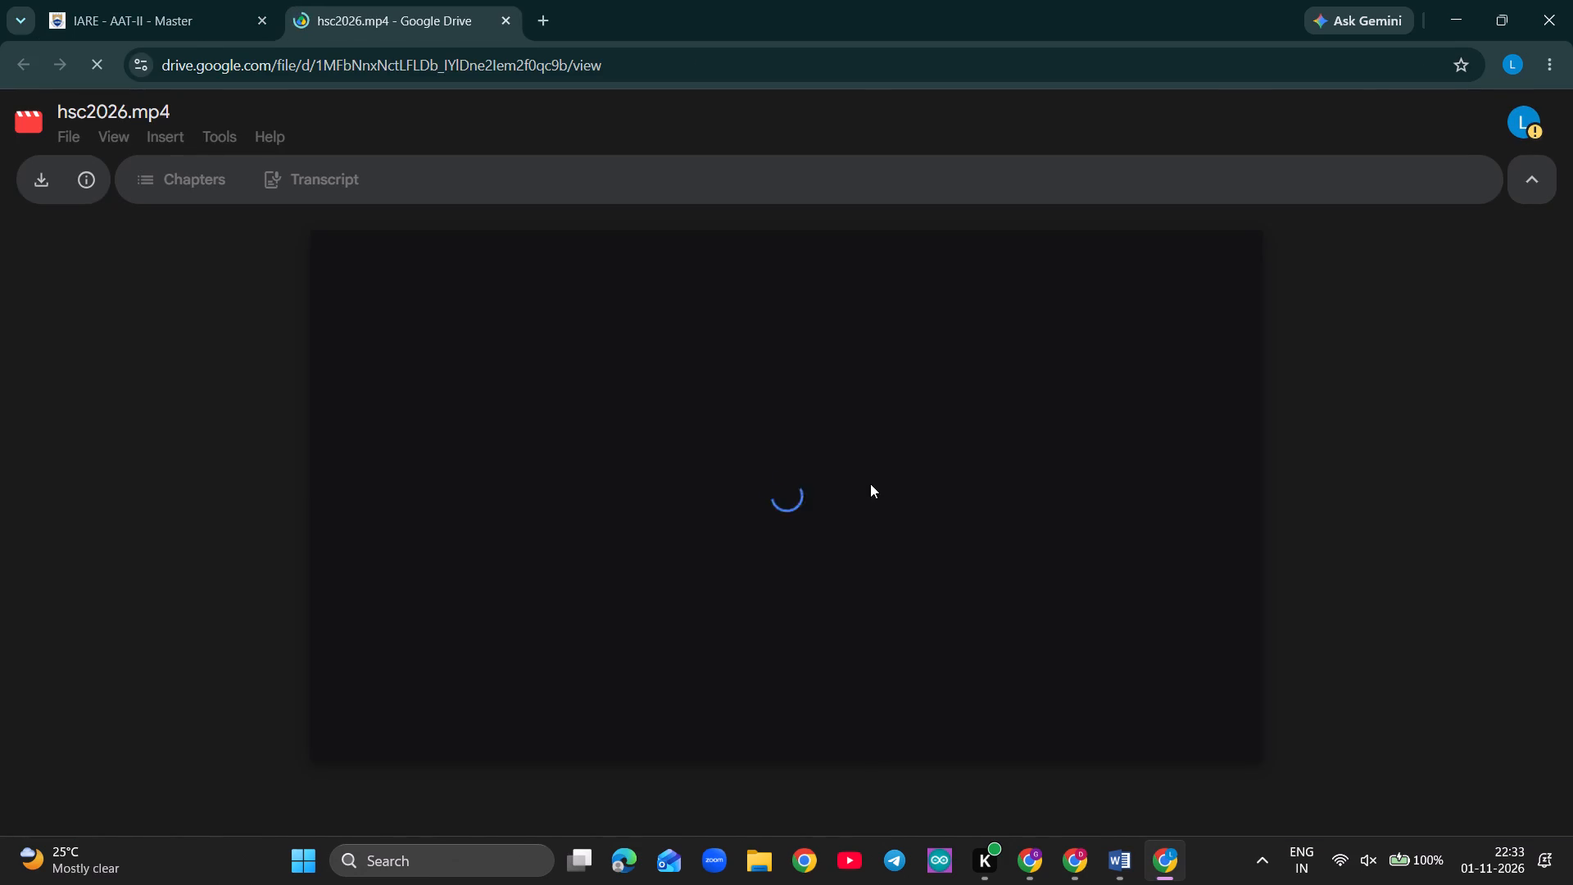
click(955, 516)
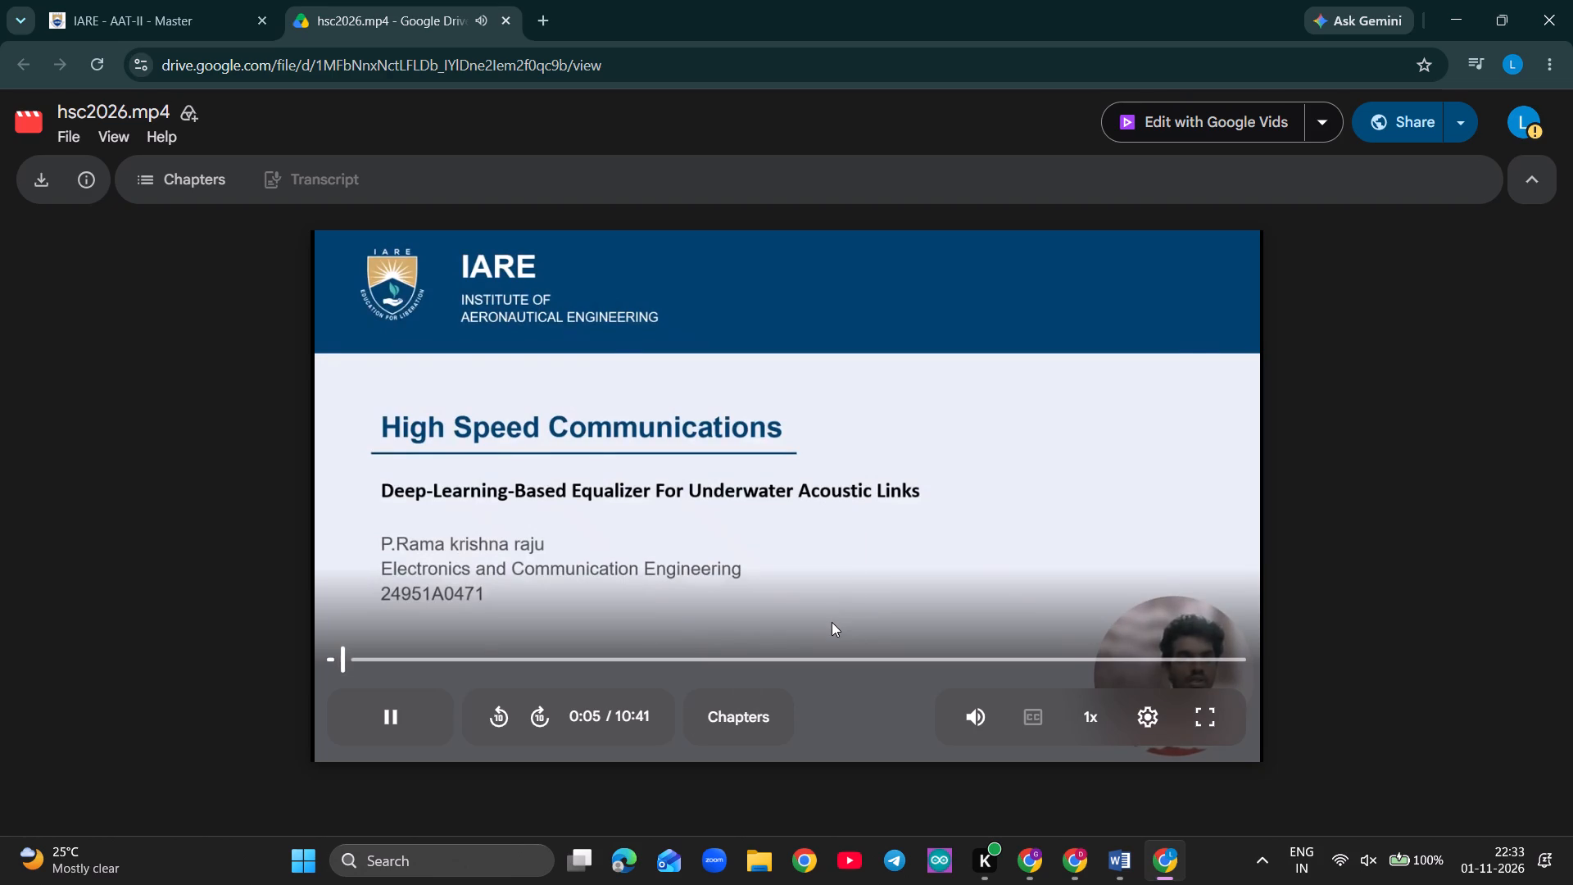
key(ctrl+w)
Open the printable AAT award list for Section C High Speed Communications, review the marks awarded, and cancel without printing.
scroll(828, 581, down, 4)
scroll(828, 581, up, 14)
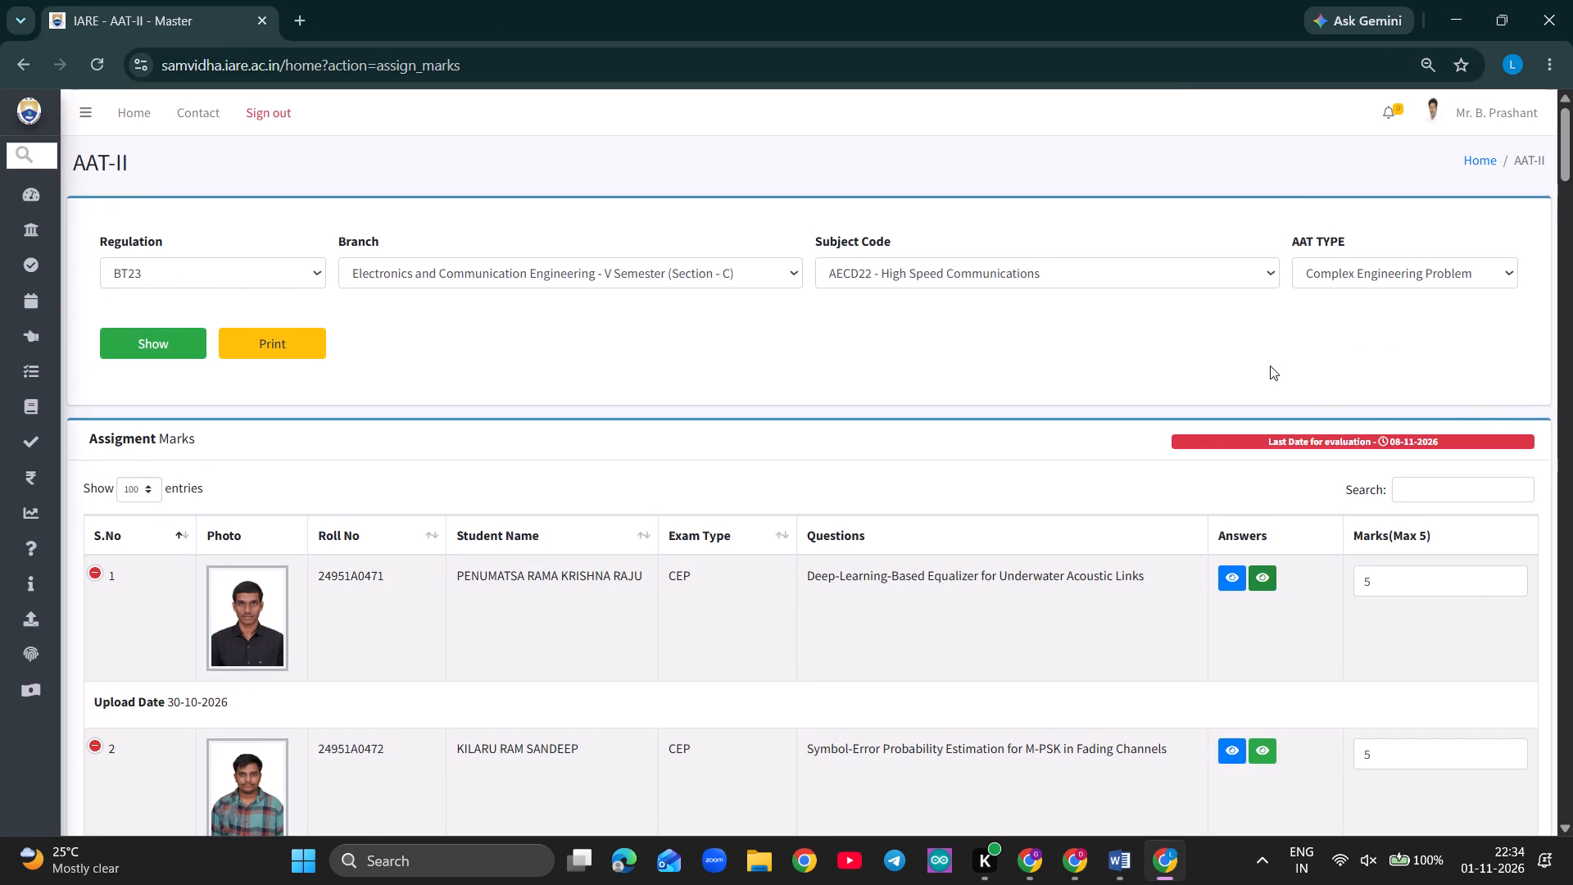
click(496, 359)
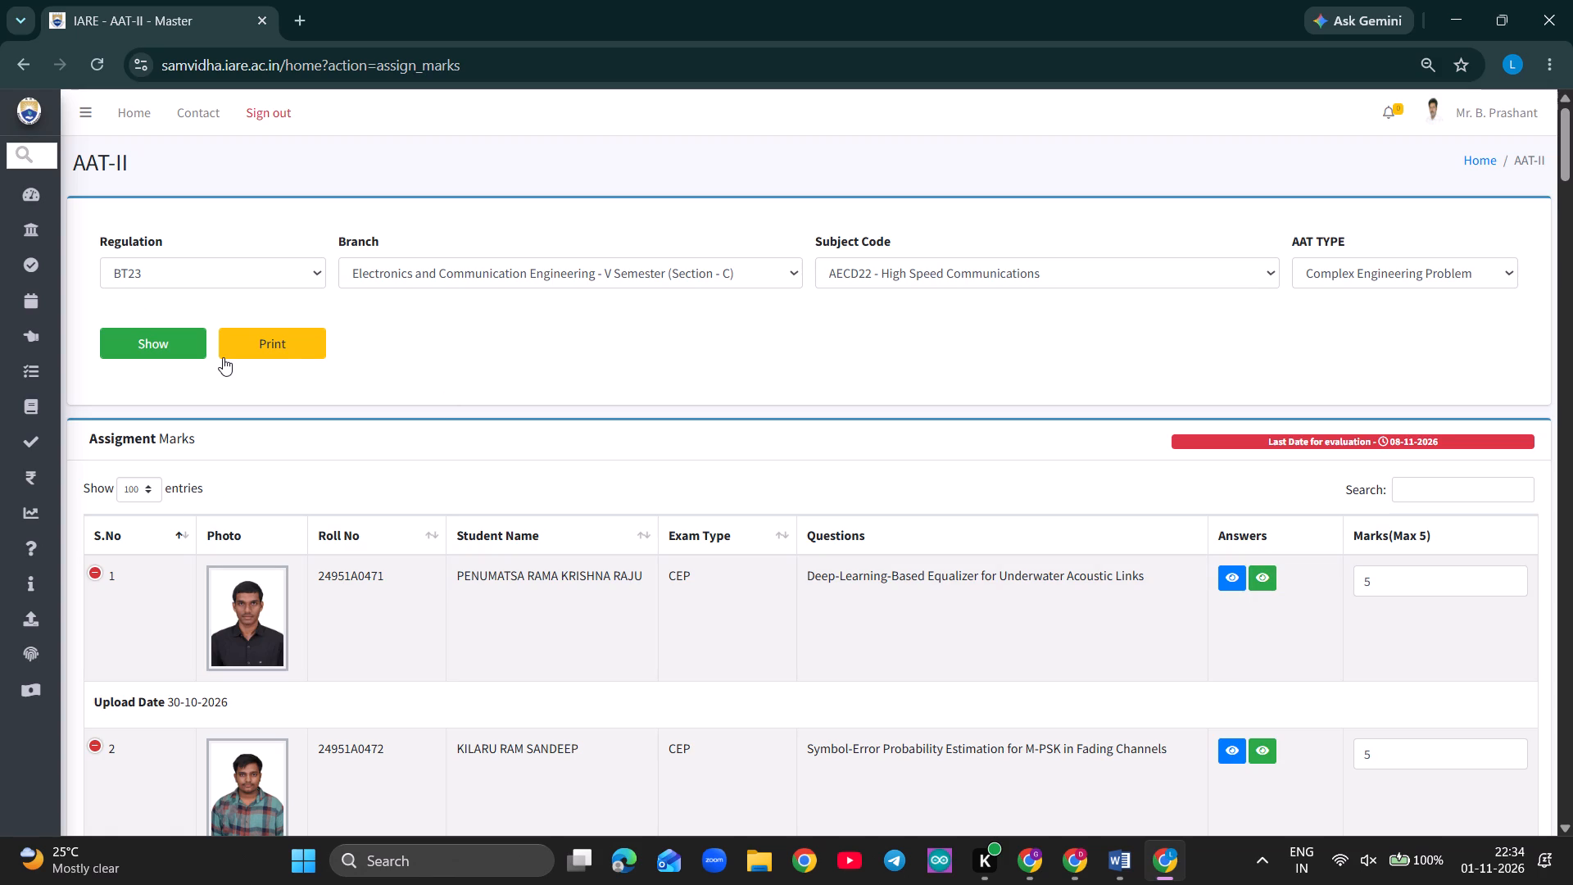
click(234, 354)
scroll(1100, 588, down, 7)
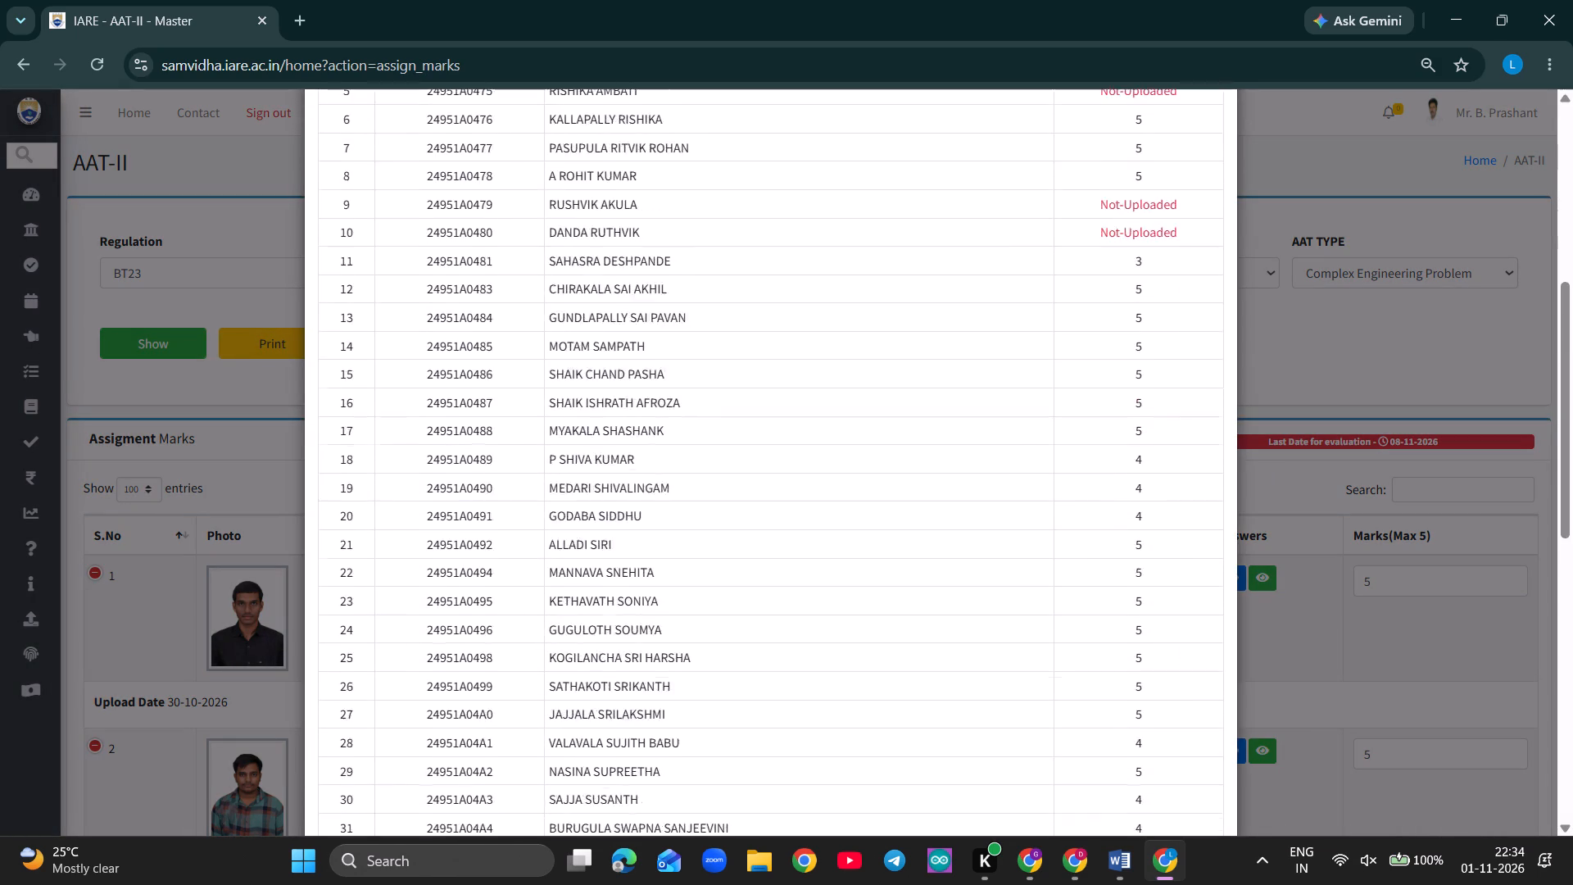
scroll(1100, 588, down, 7)
scroll(1100, 588, up, 4)
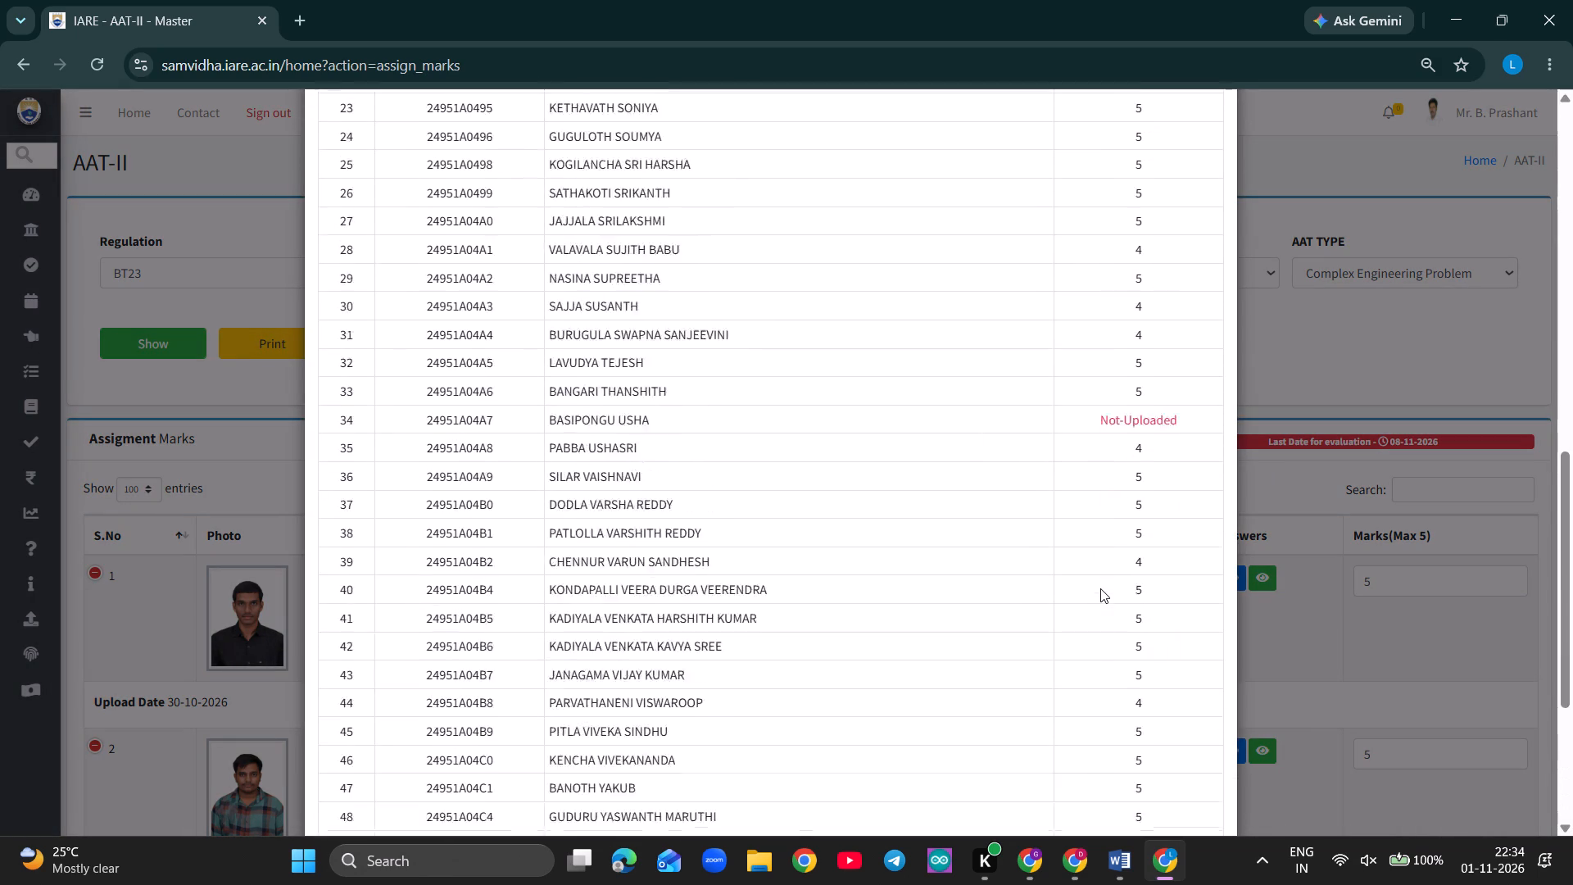
scroll(1100, 588, up, 5)
scroll(1100, 588, down, 3)
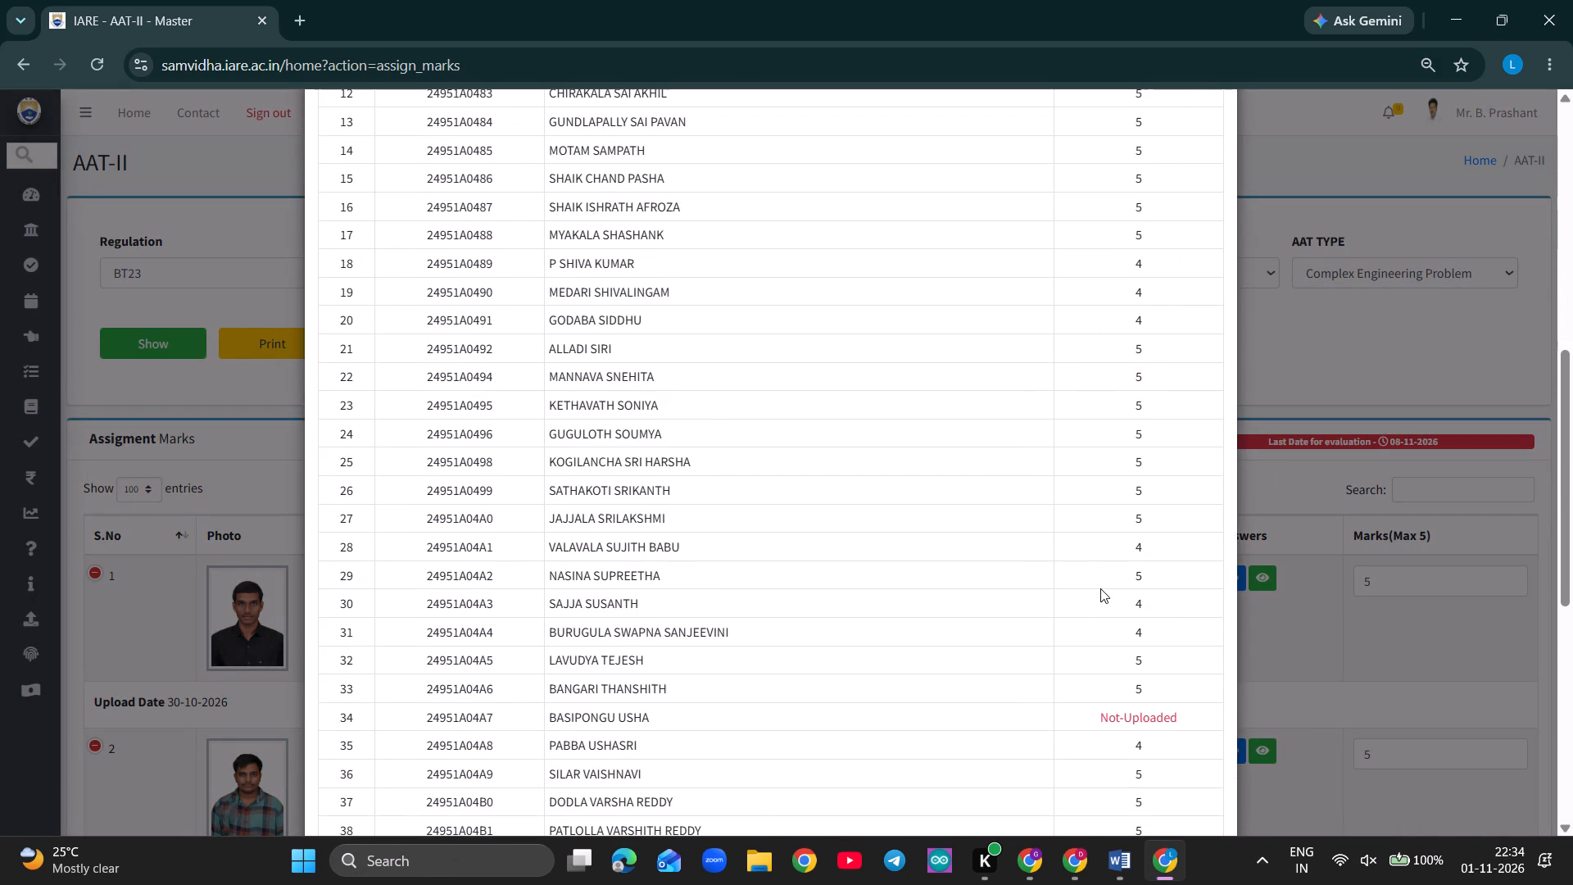
scroll(1100, 588, up, 9)
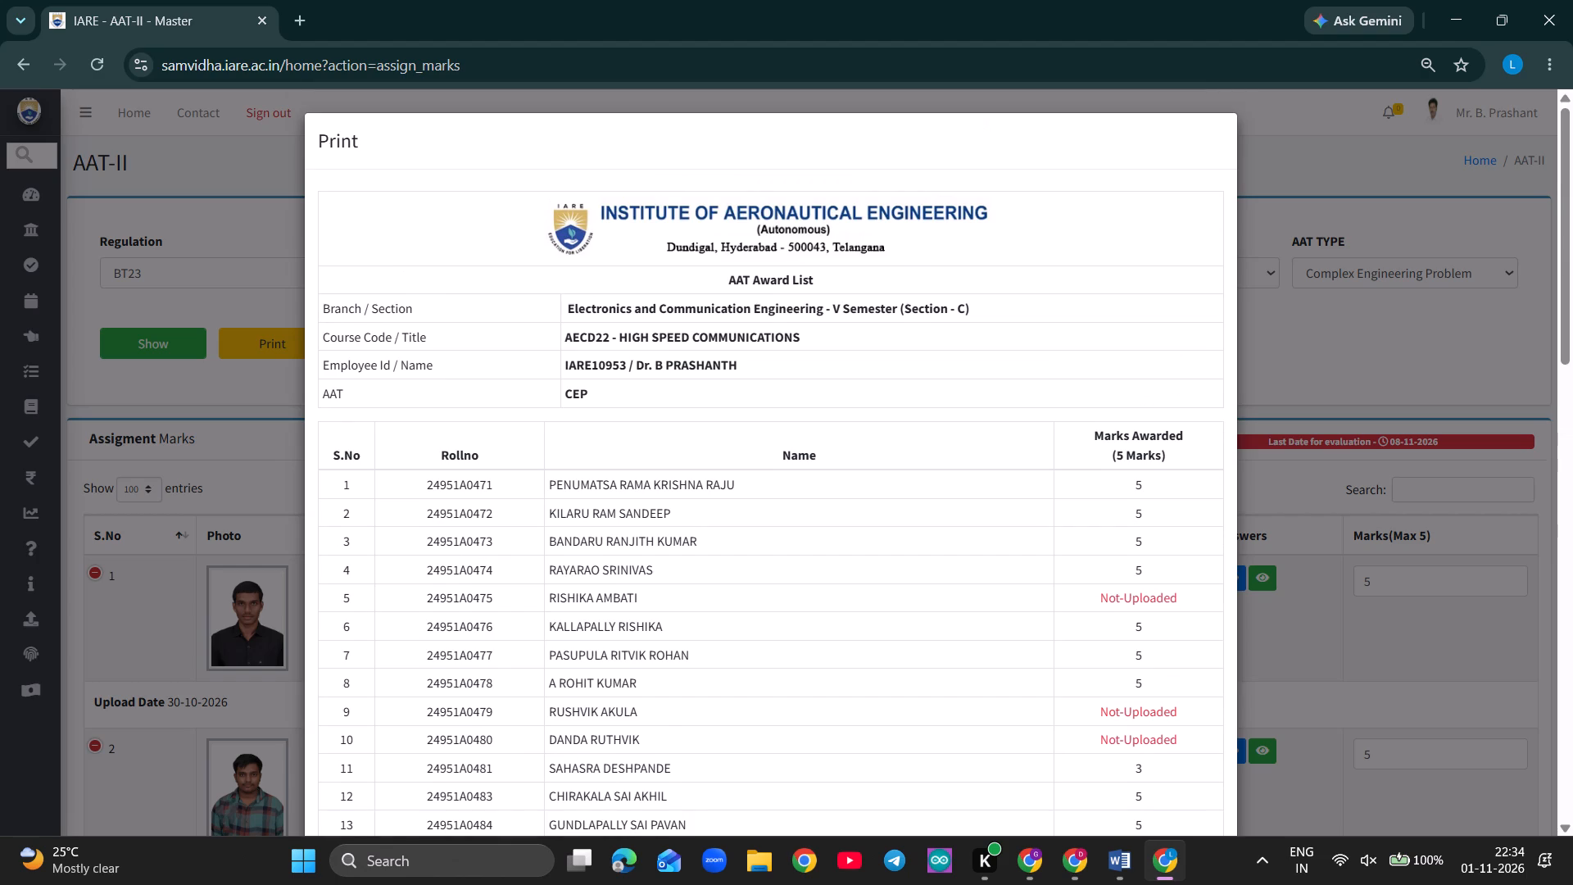
key(Escape)
key(Escape)
scroll(1090, 572, down, 19)
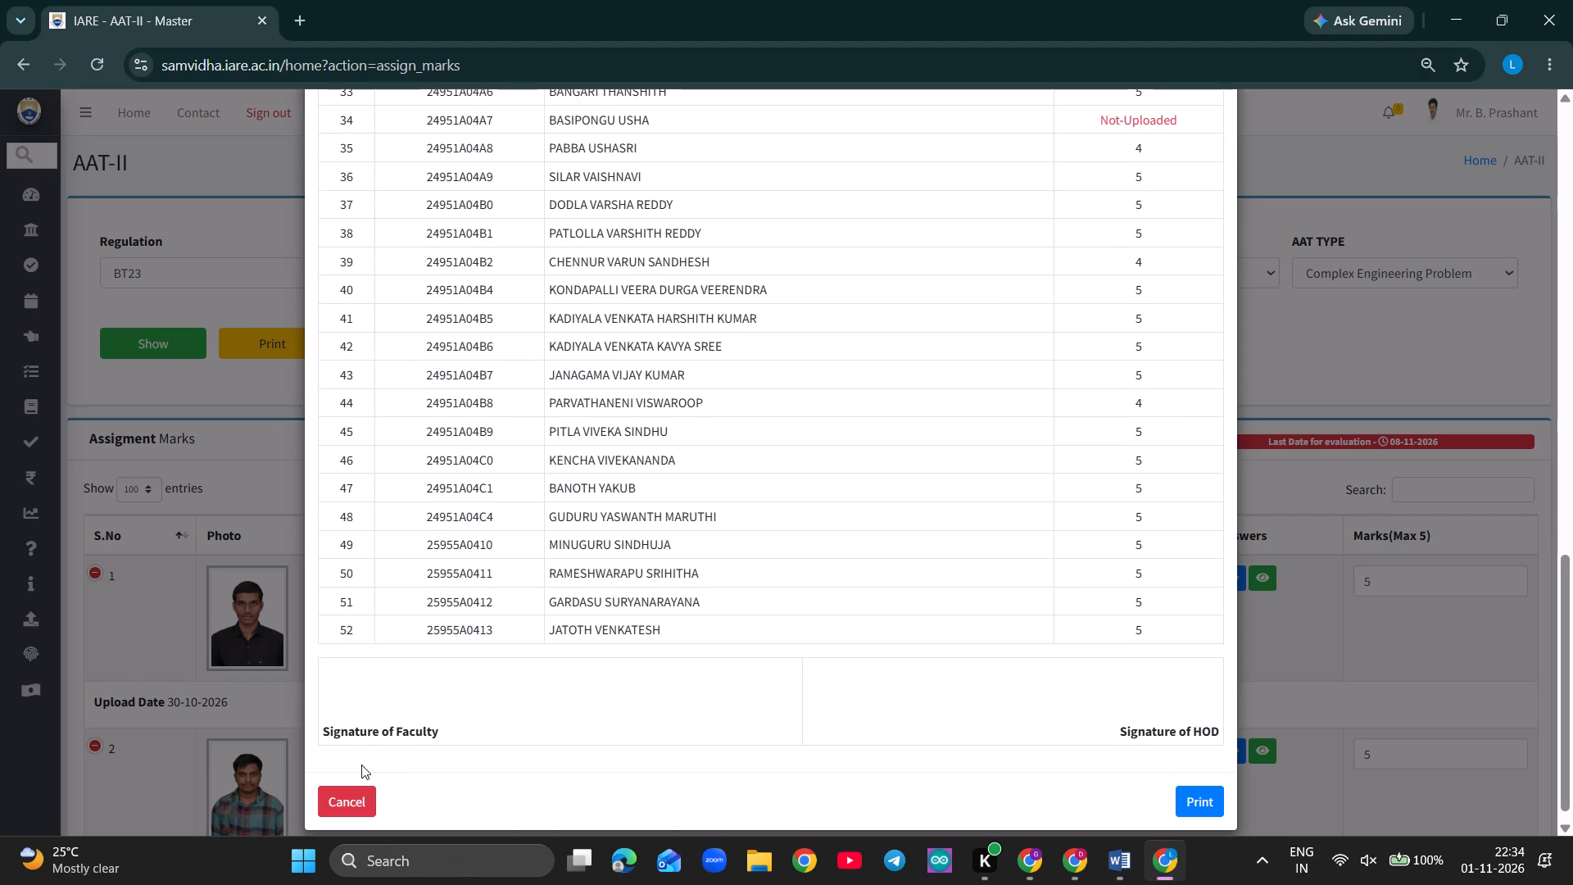